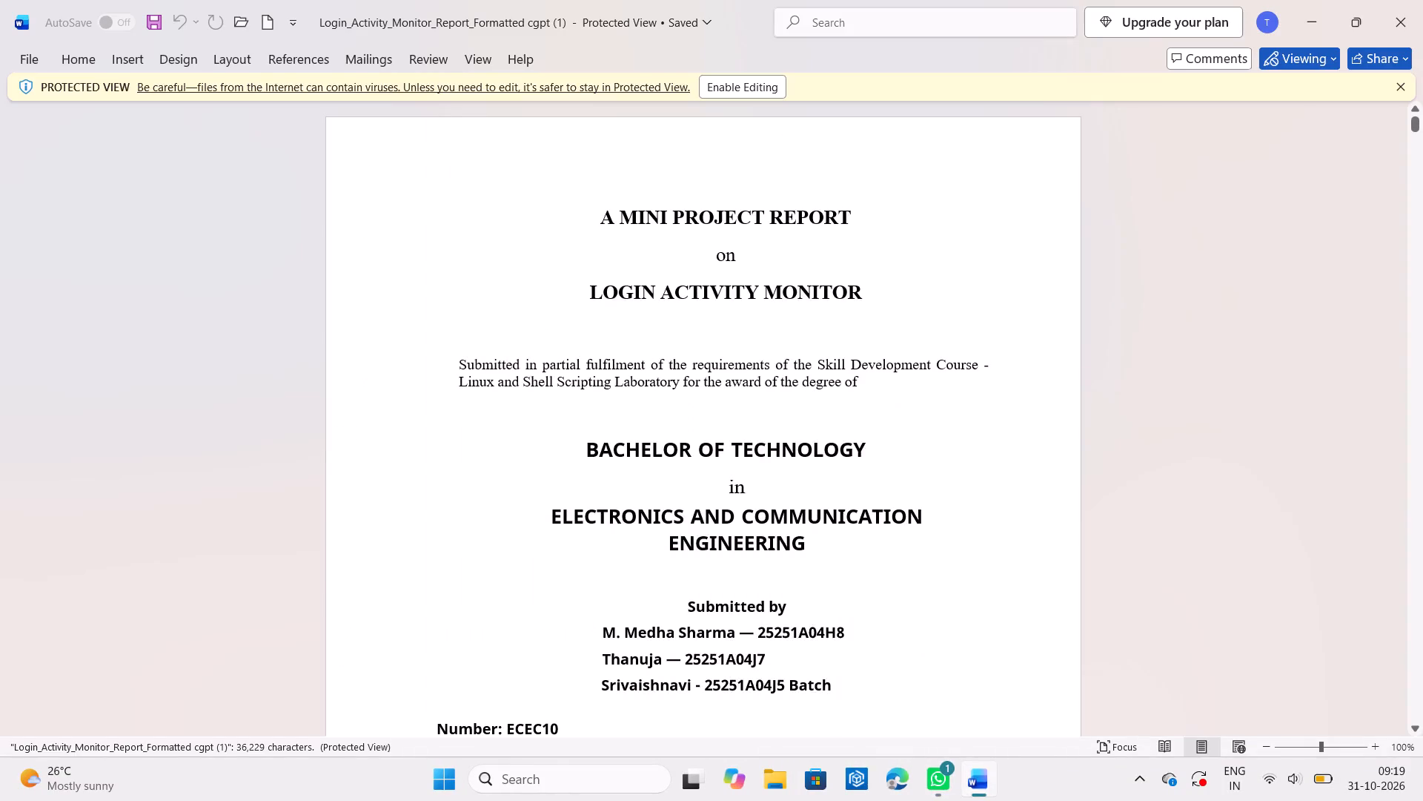
Dismiss the Protected View notice without enabling editing.
left_click(1395, 90)
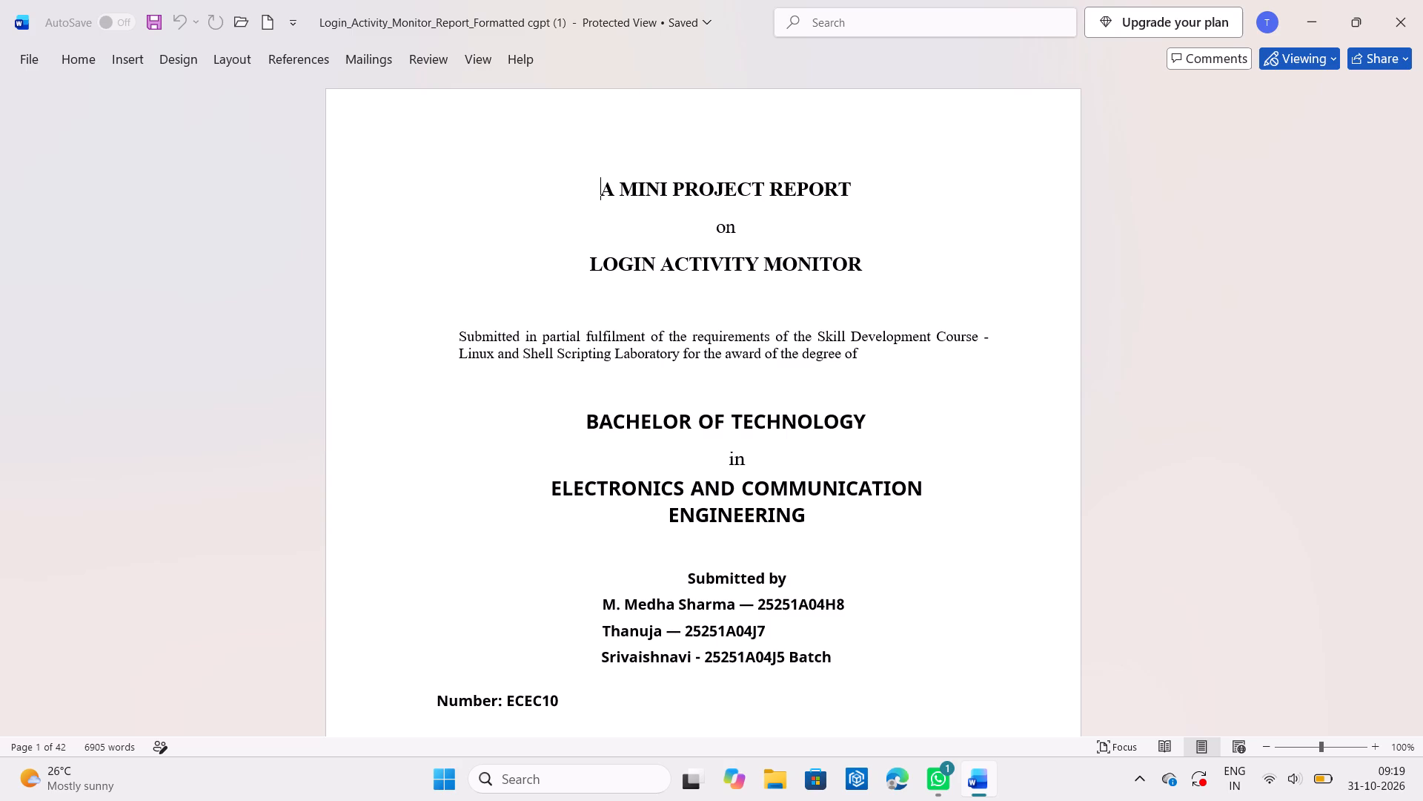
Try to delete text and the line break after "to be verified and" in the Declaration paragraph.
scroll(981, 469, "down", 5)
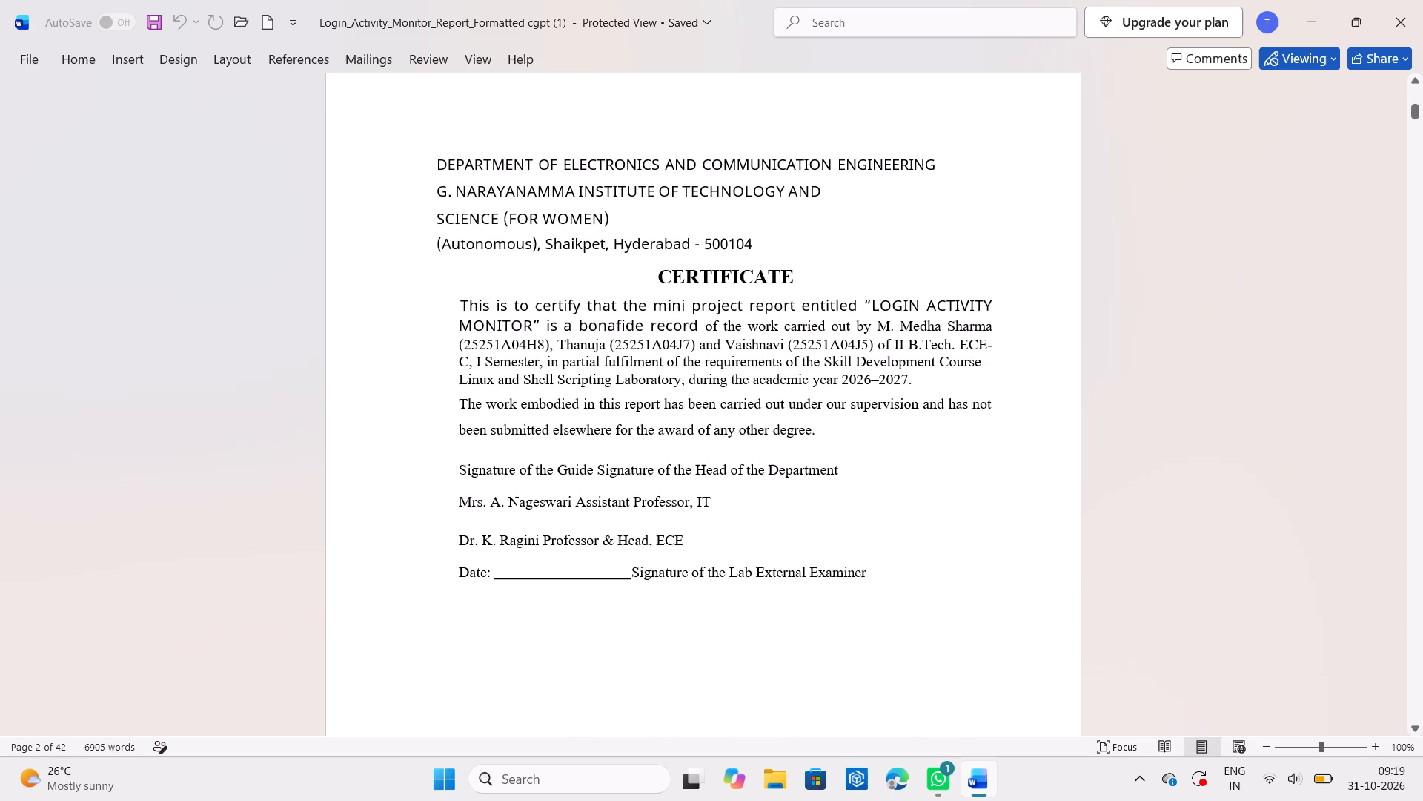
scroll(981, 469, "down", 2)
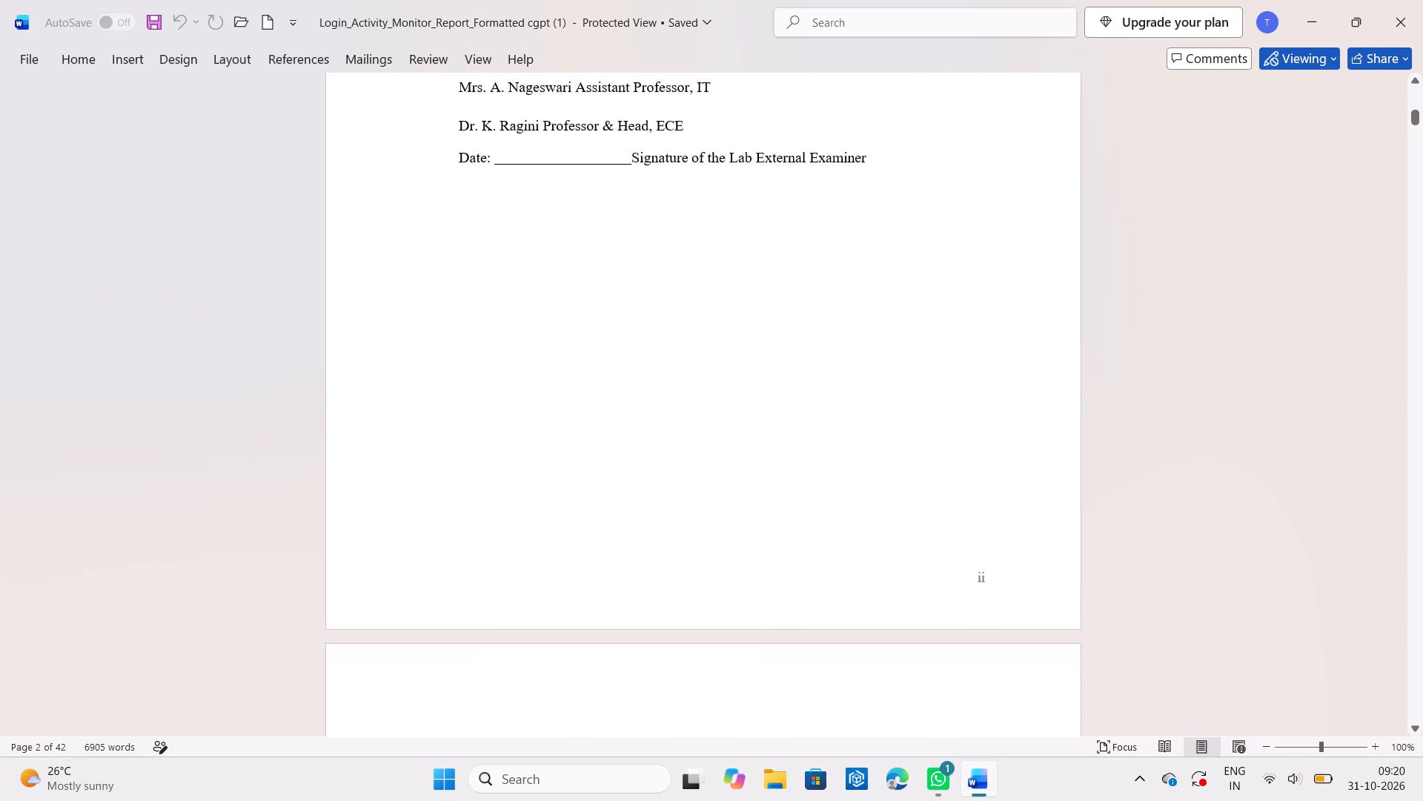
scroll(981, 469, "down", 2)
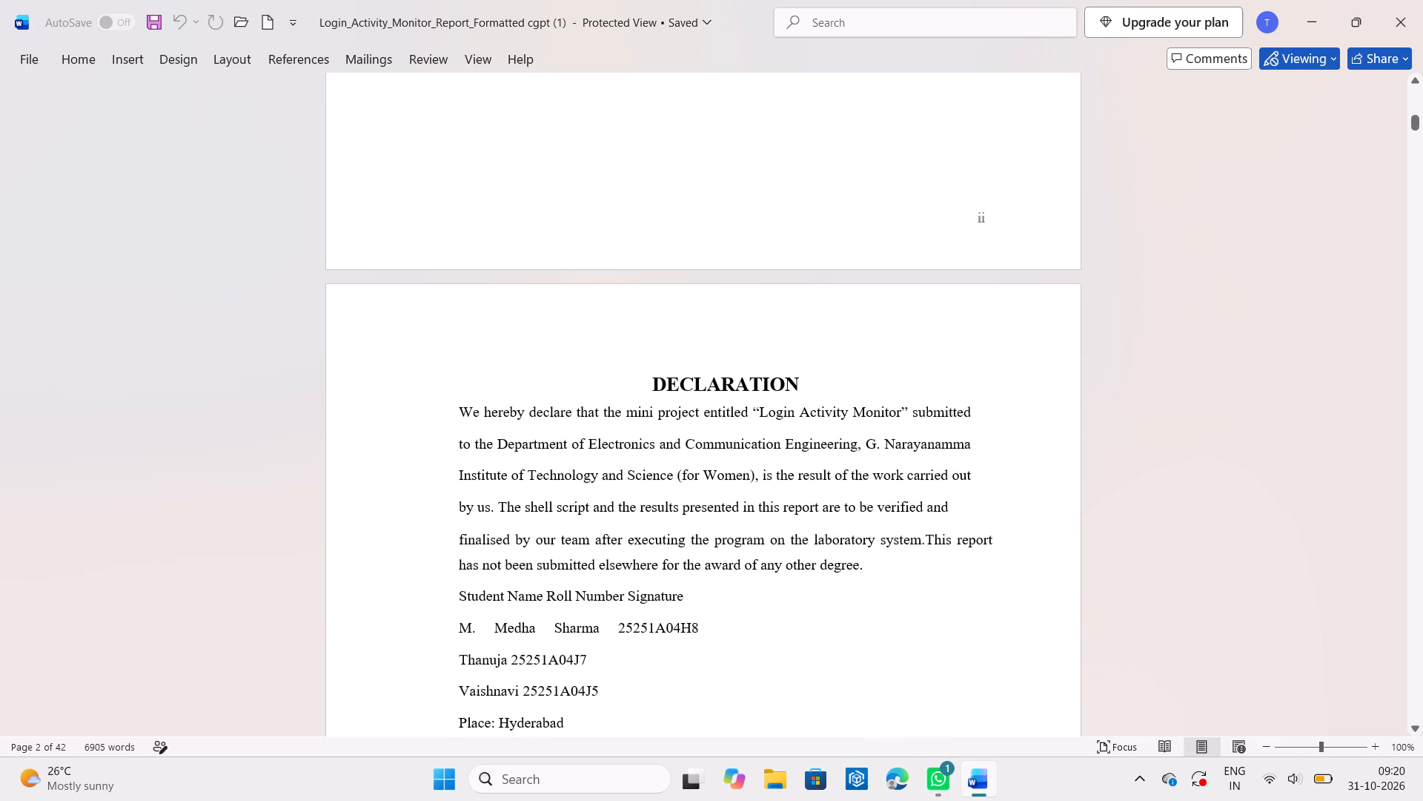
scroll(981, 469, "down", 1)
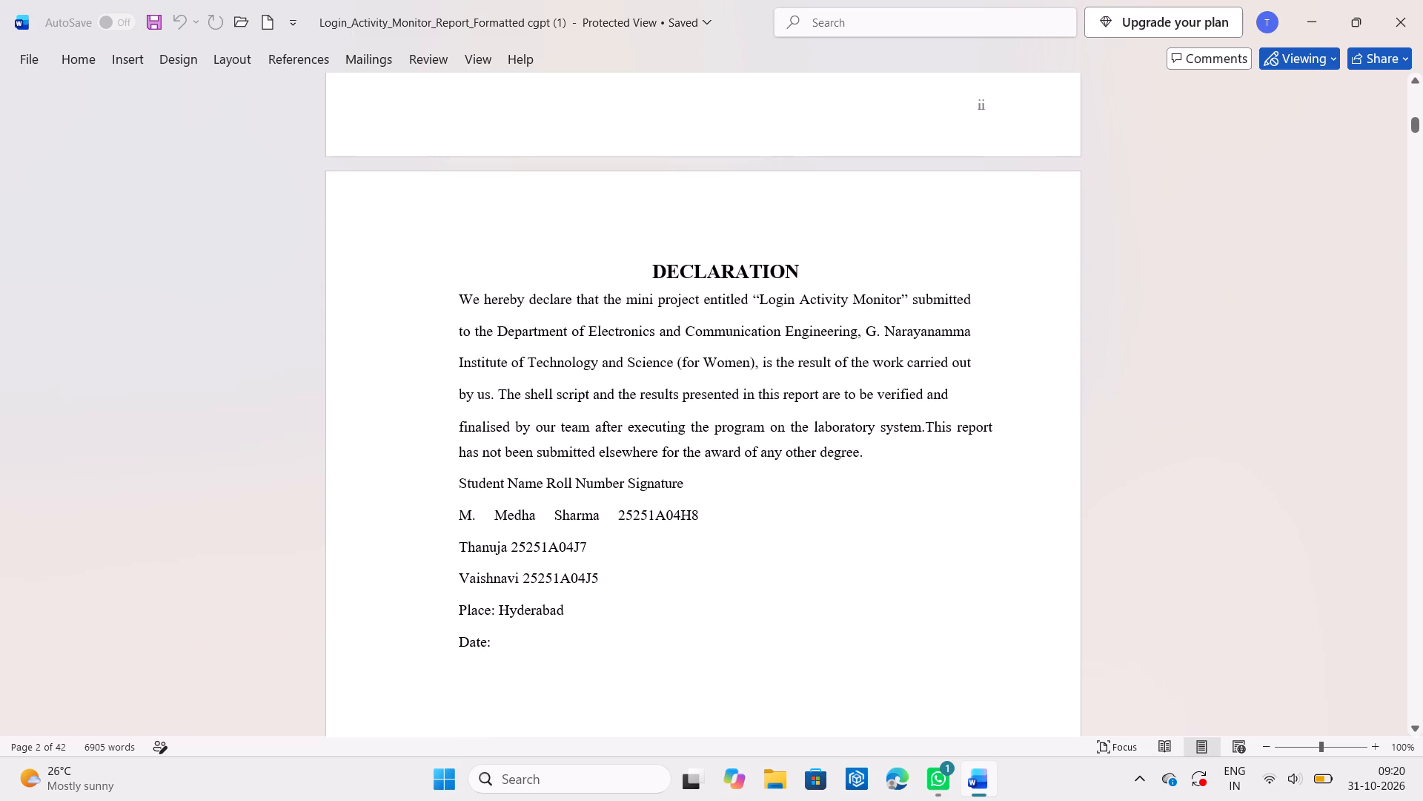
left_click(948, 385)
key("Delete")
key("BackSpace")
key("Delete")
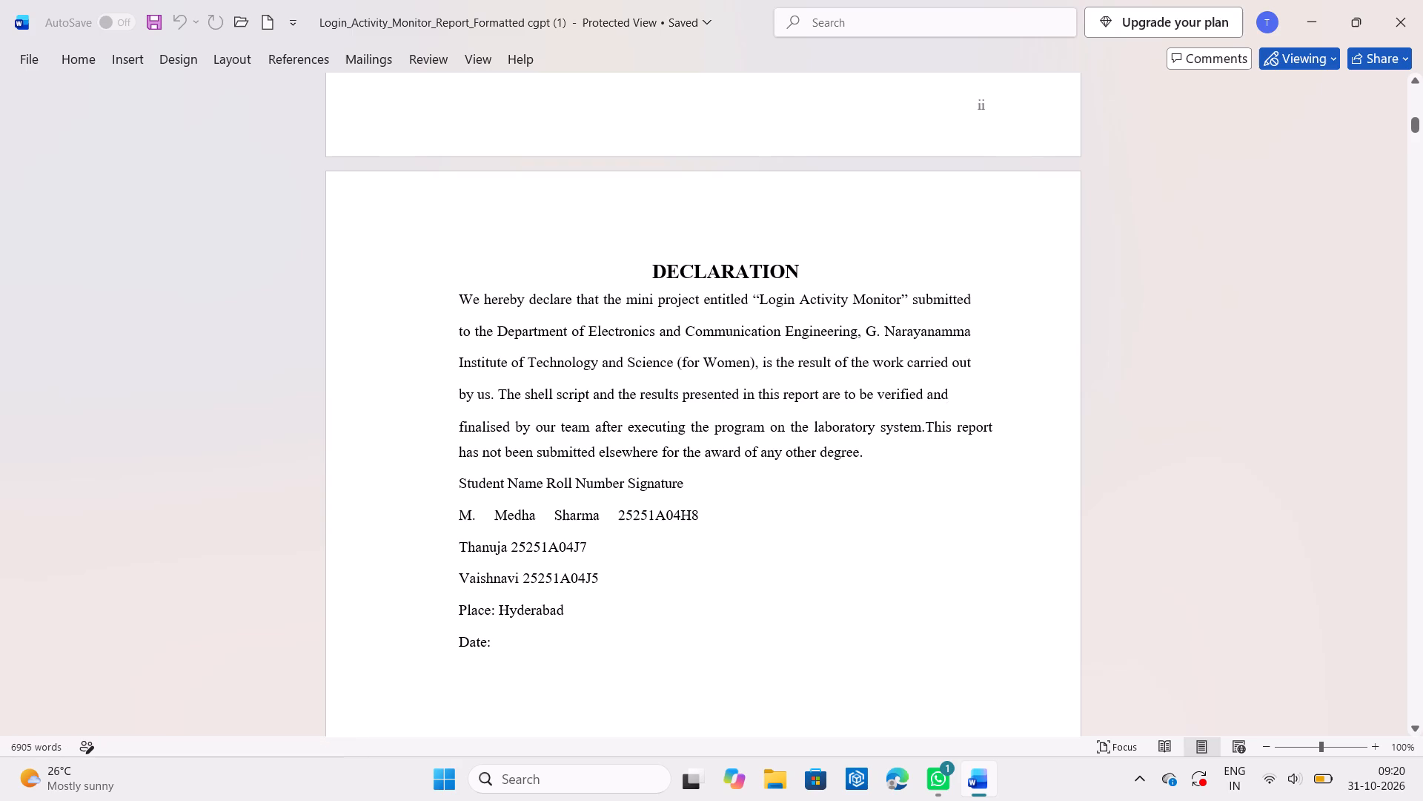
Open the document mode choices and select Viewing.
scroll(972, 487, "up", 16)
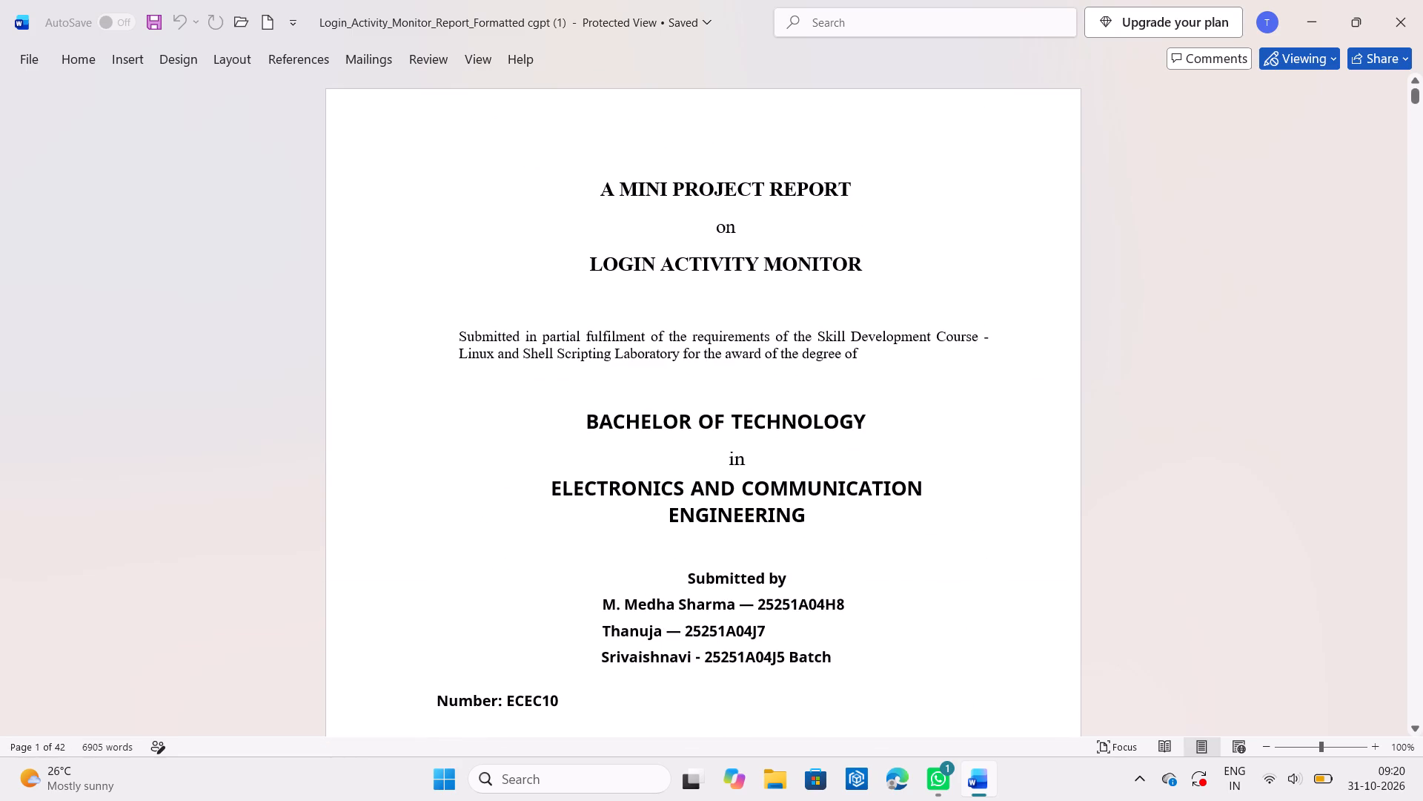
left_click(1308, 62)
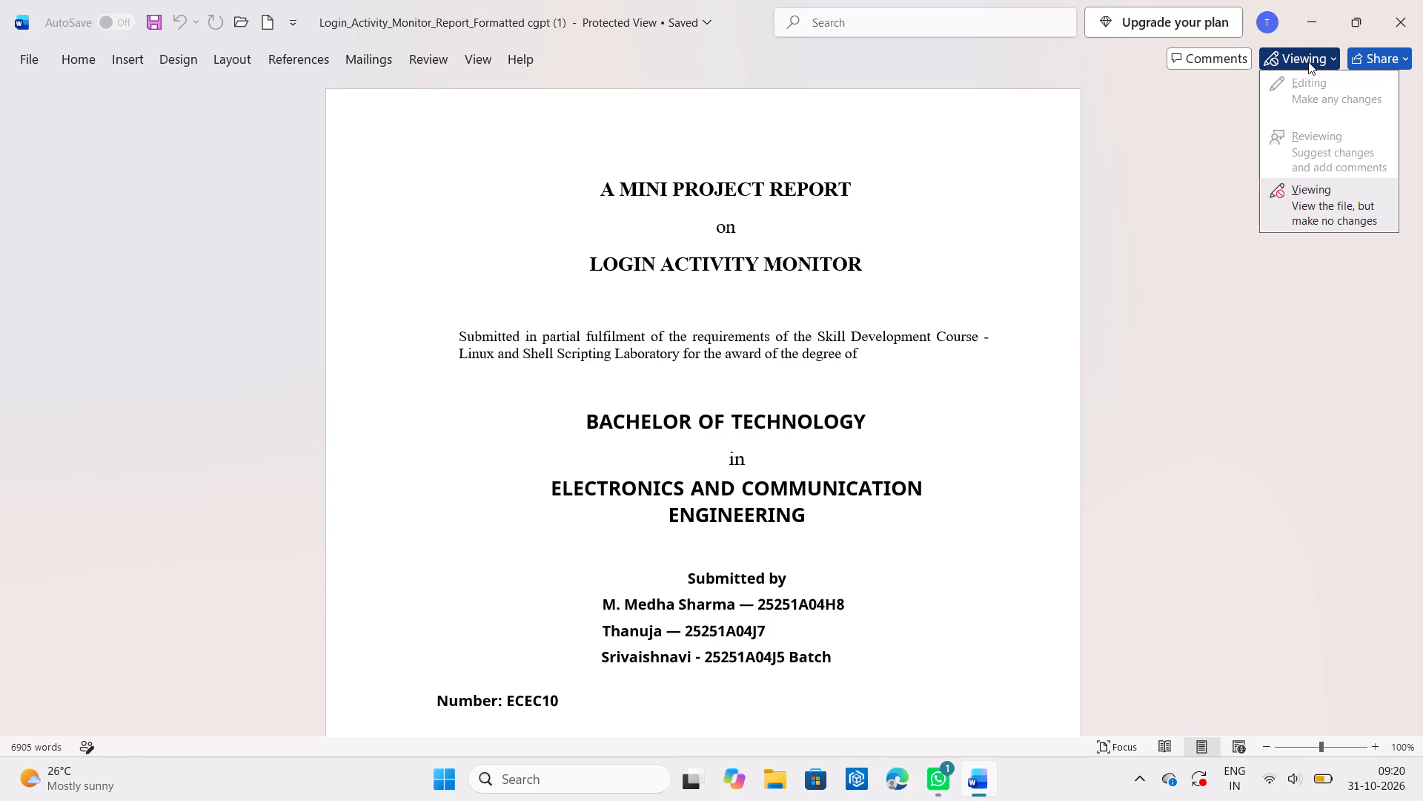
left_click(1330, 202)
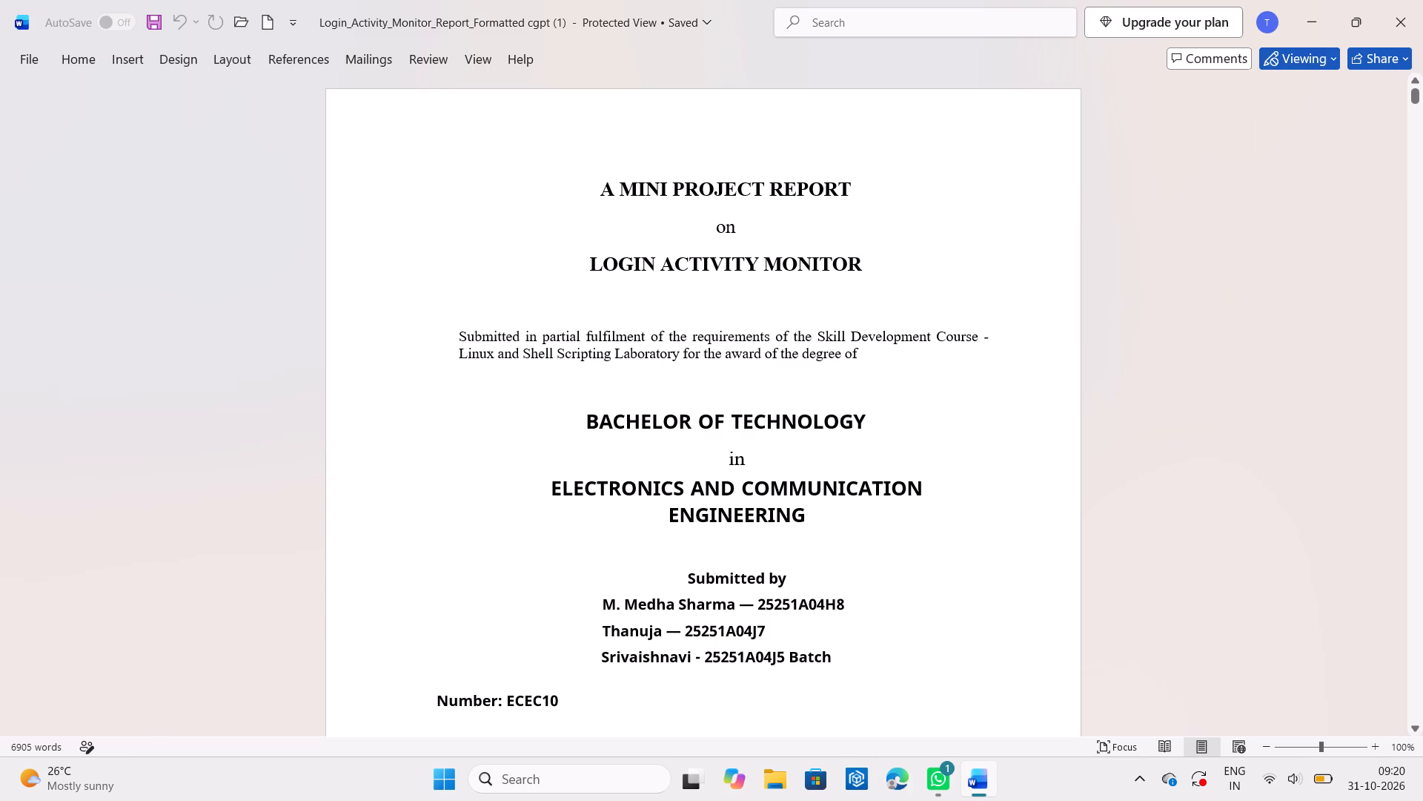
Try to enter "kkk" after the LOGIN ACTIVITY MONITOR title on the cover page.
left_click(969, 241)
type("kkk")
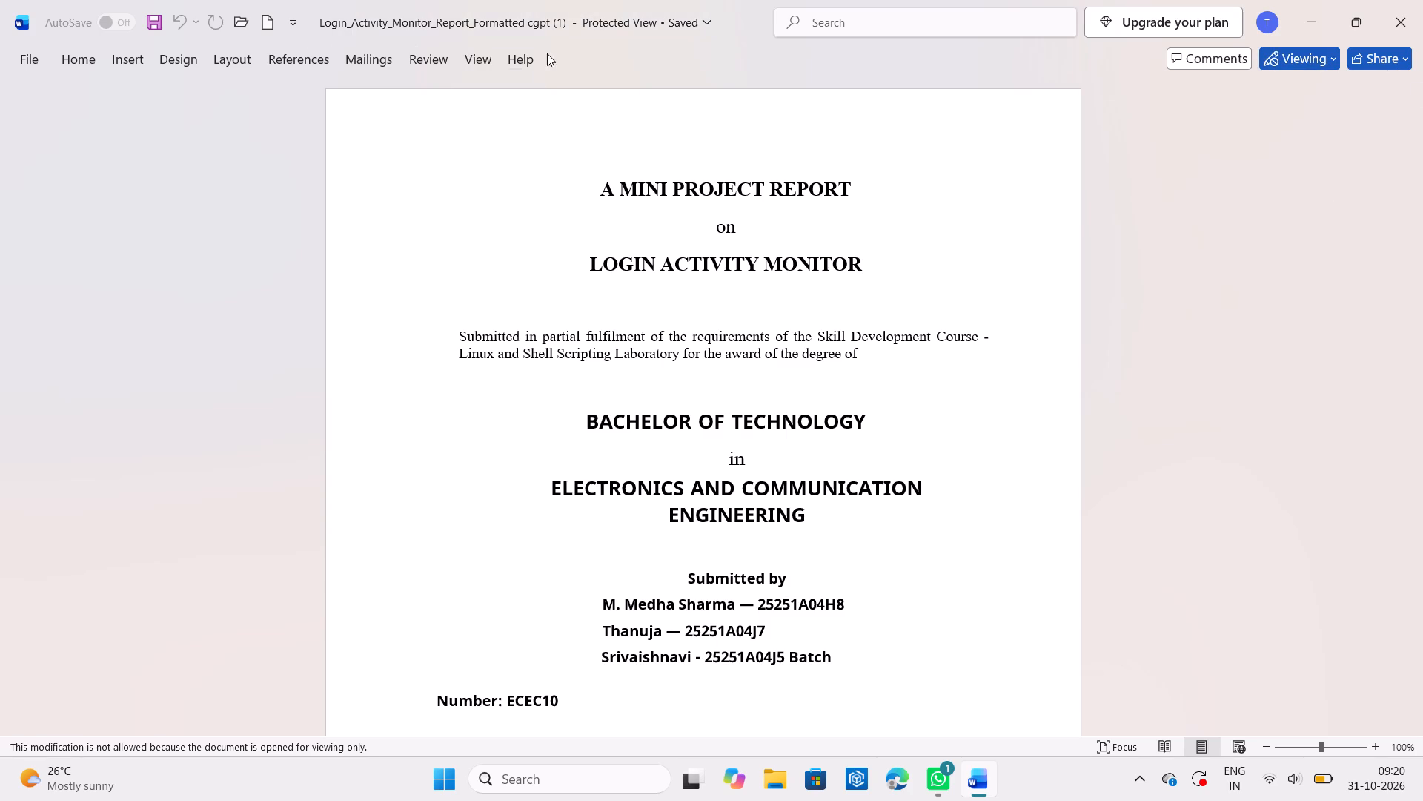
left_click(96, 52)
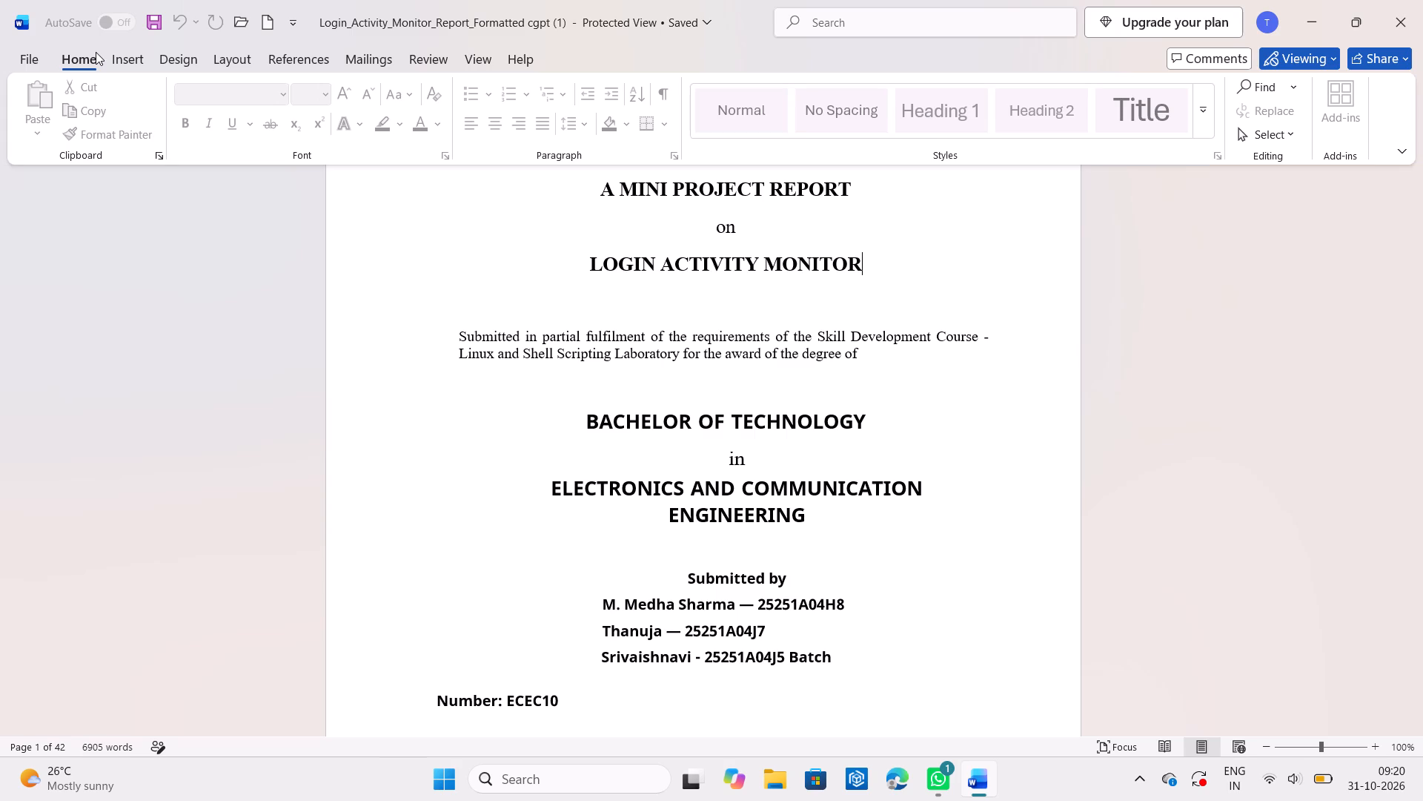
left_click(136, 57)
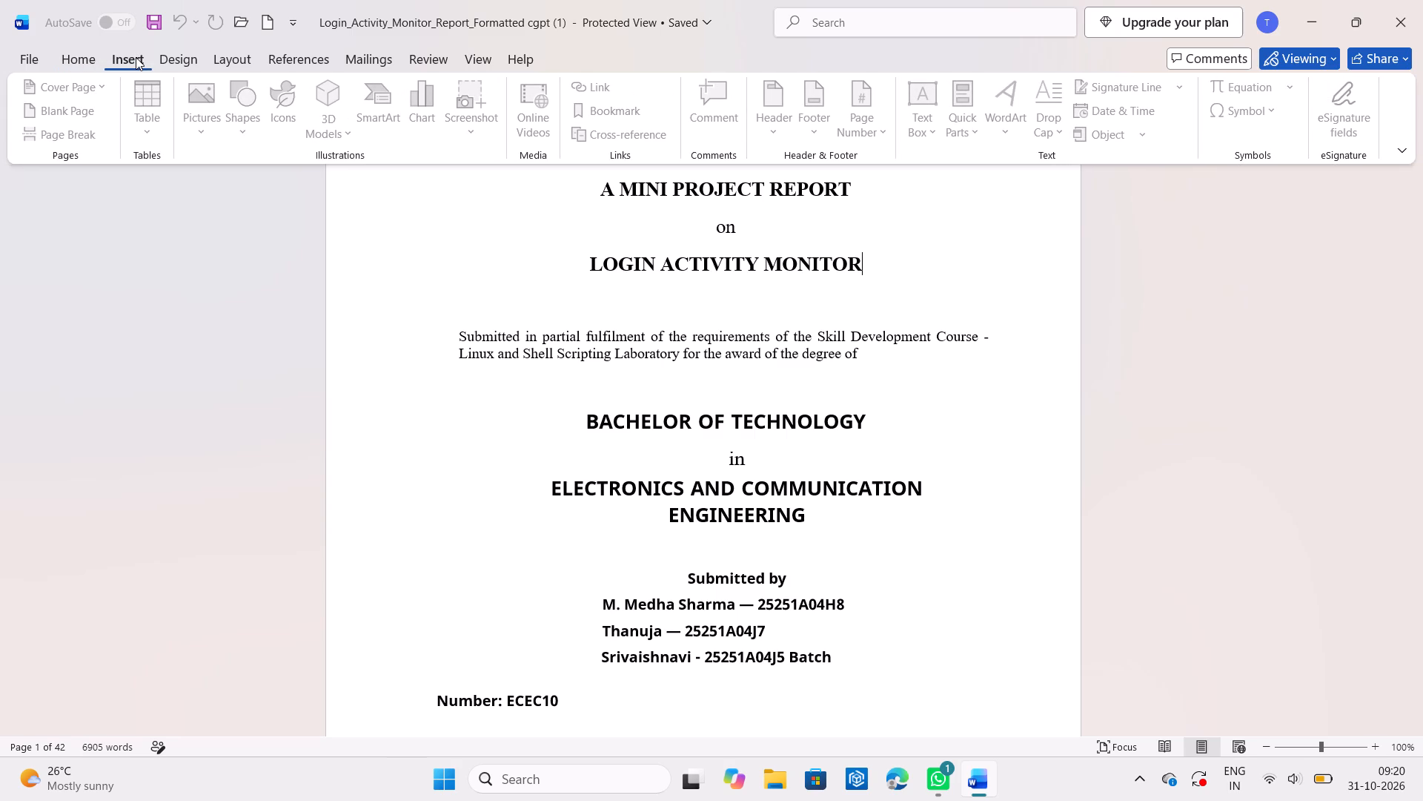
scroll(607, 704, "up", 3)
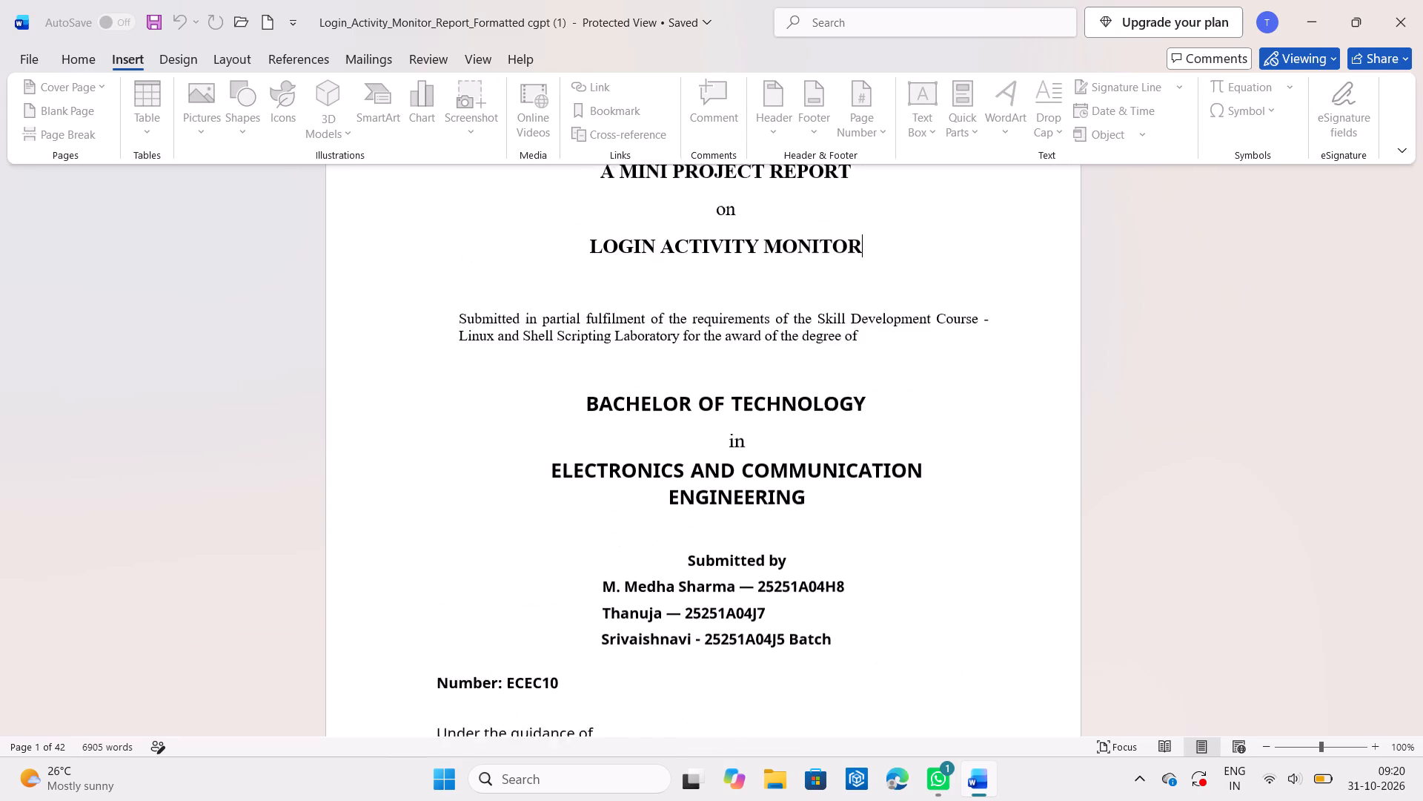
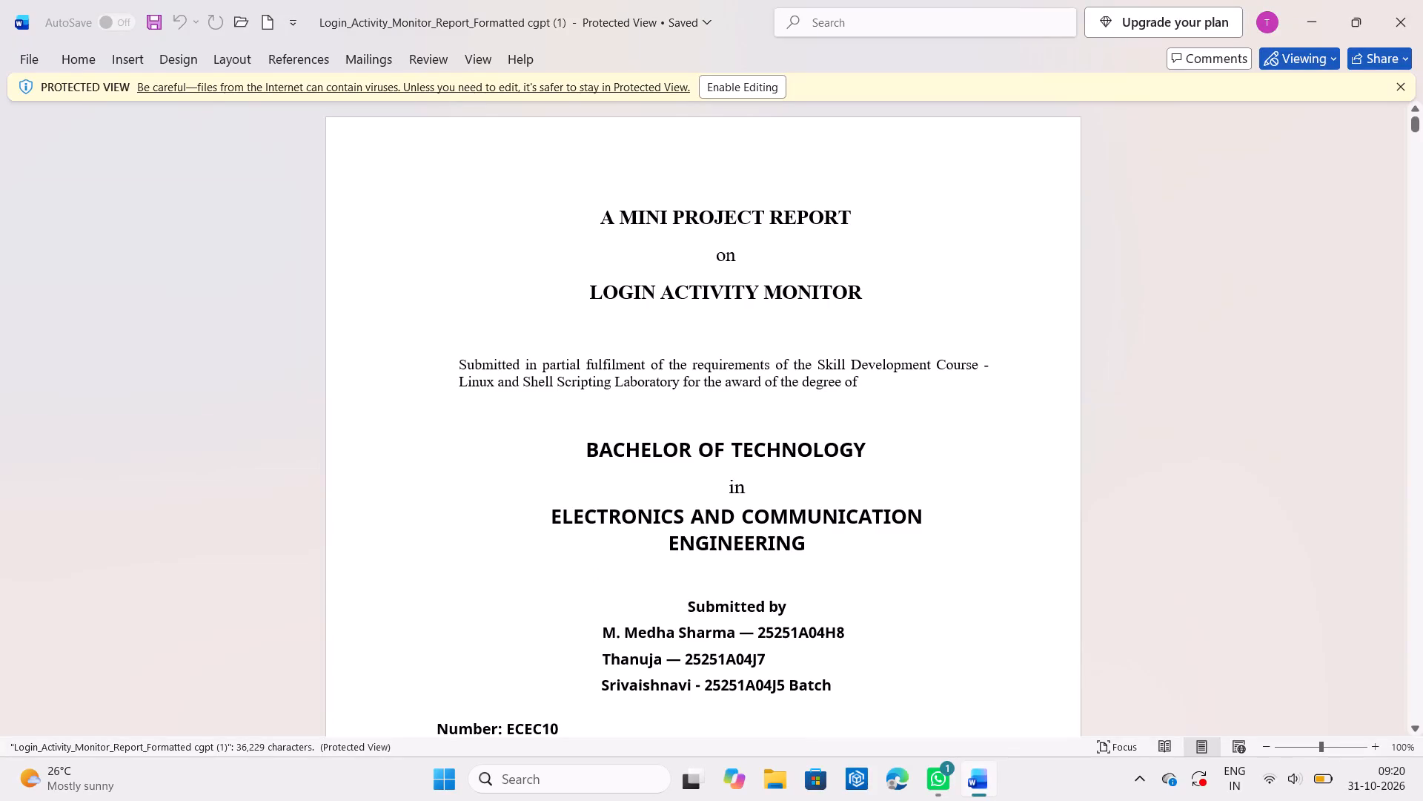
Enable editing of the Login Activity Monitor report.
left_click(725, 84)
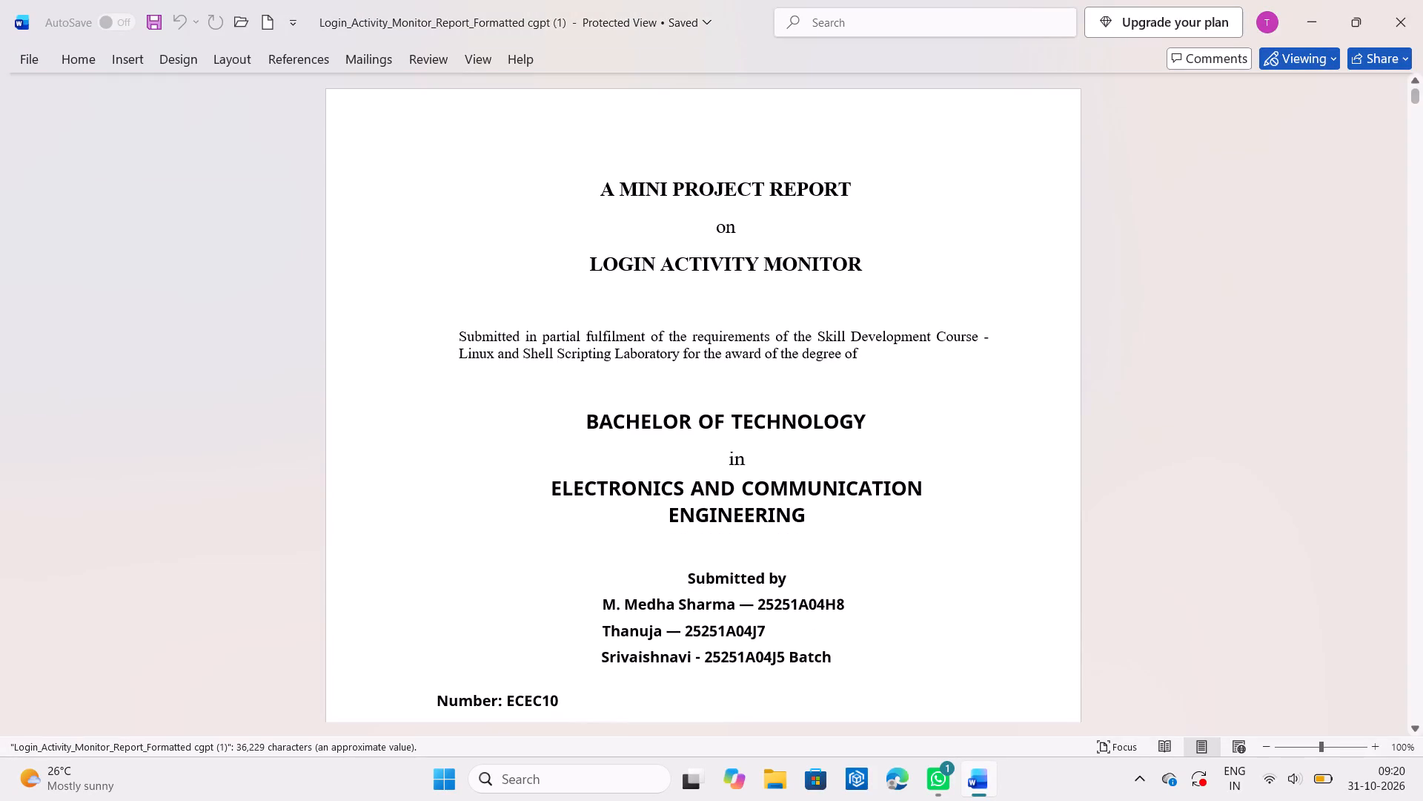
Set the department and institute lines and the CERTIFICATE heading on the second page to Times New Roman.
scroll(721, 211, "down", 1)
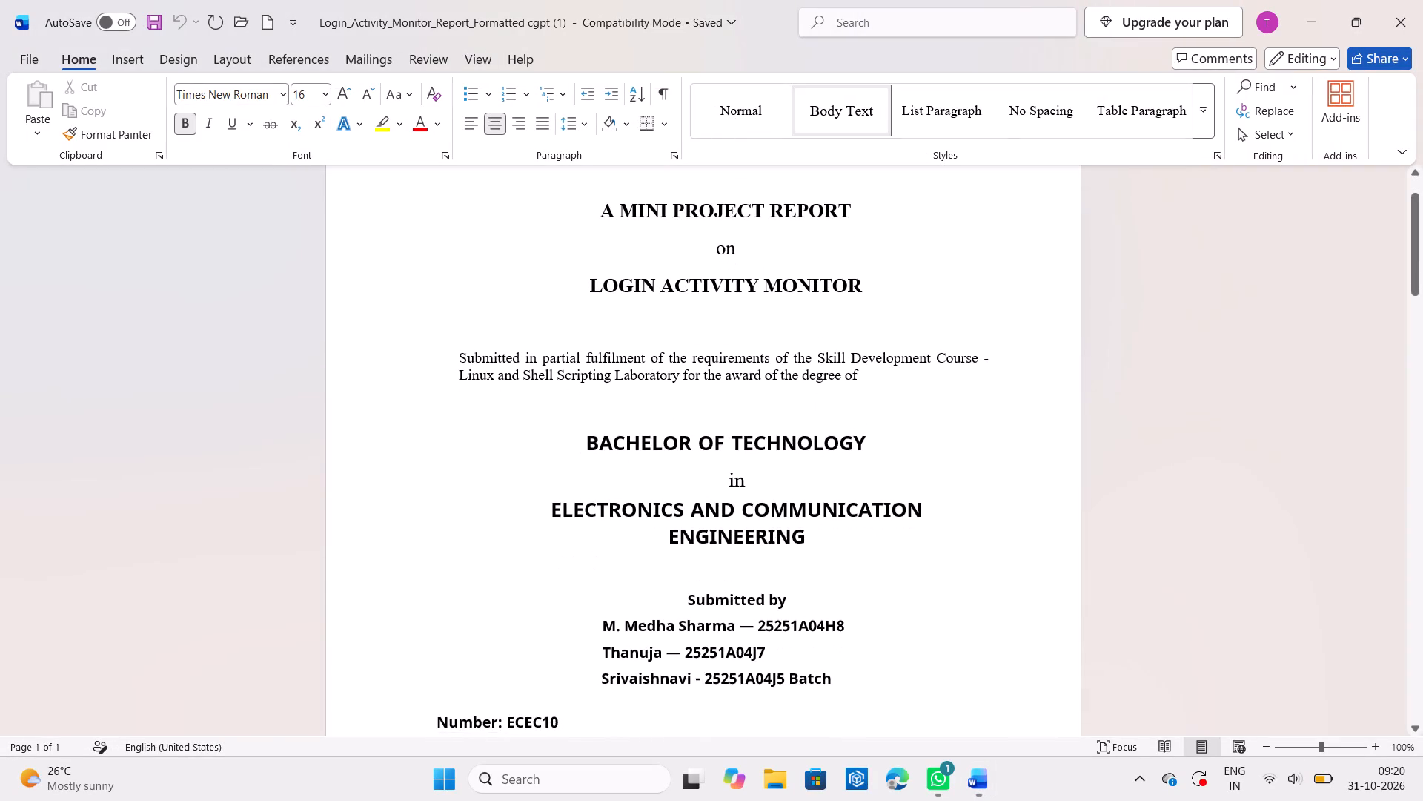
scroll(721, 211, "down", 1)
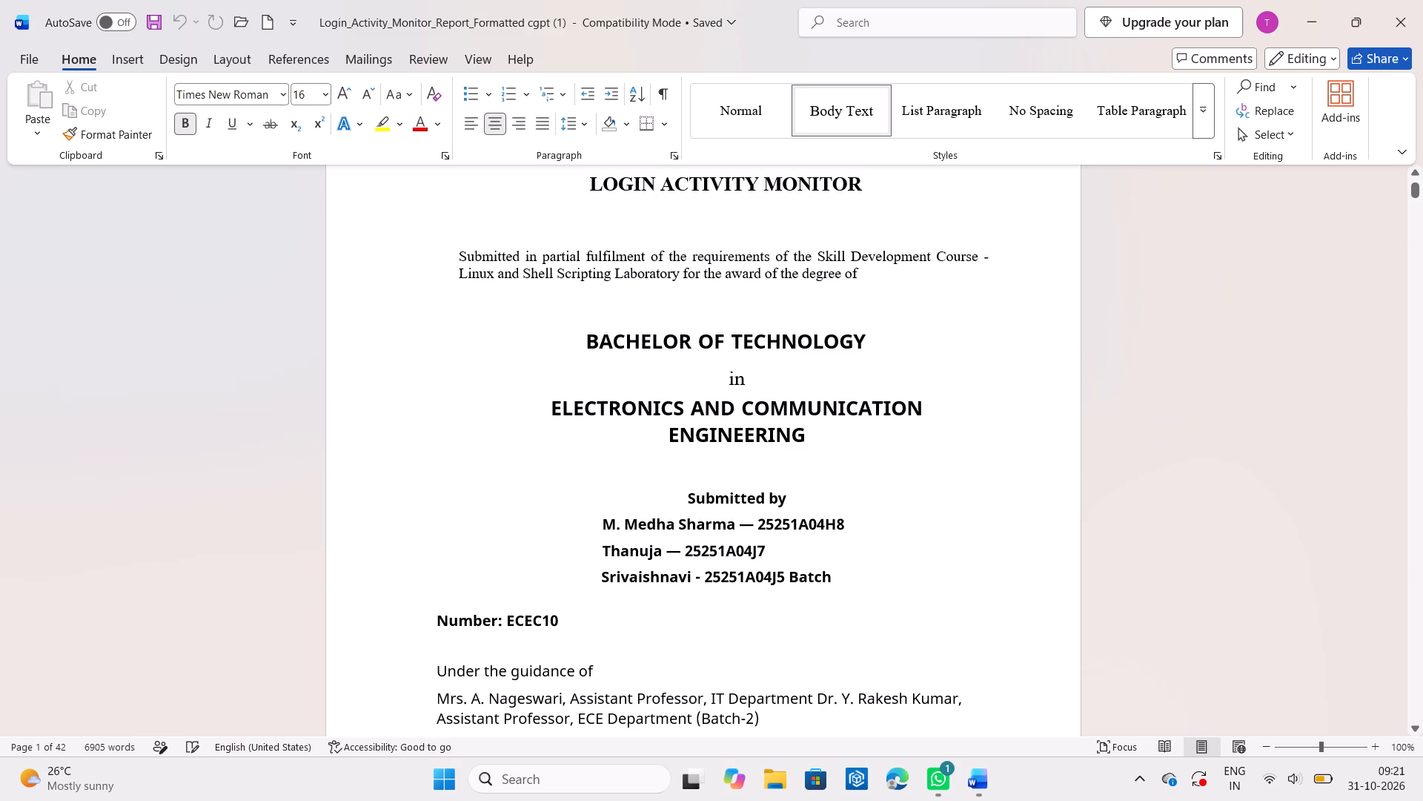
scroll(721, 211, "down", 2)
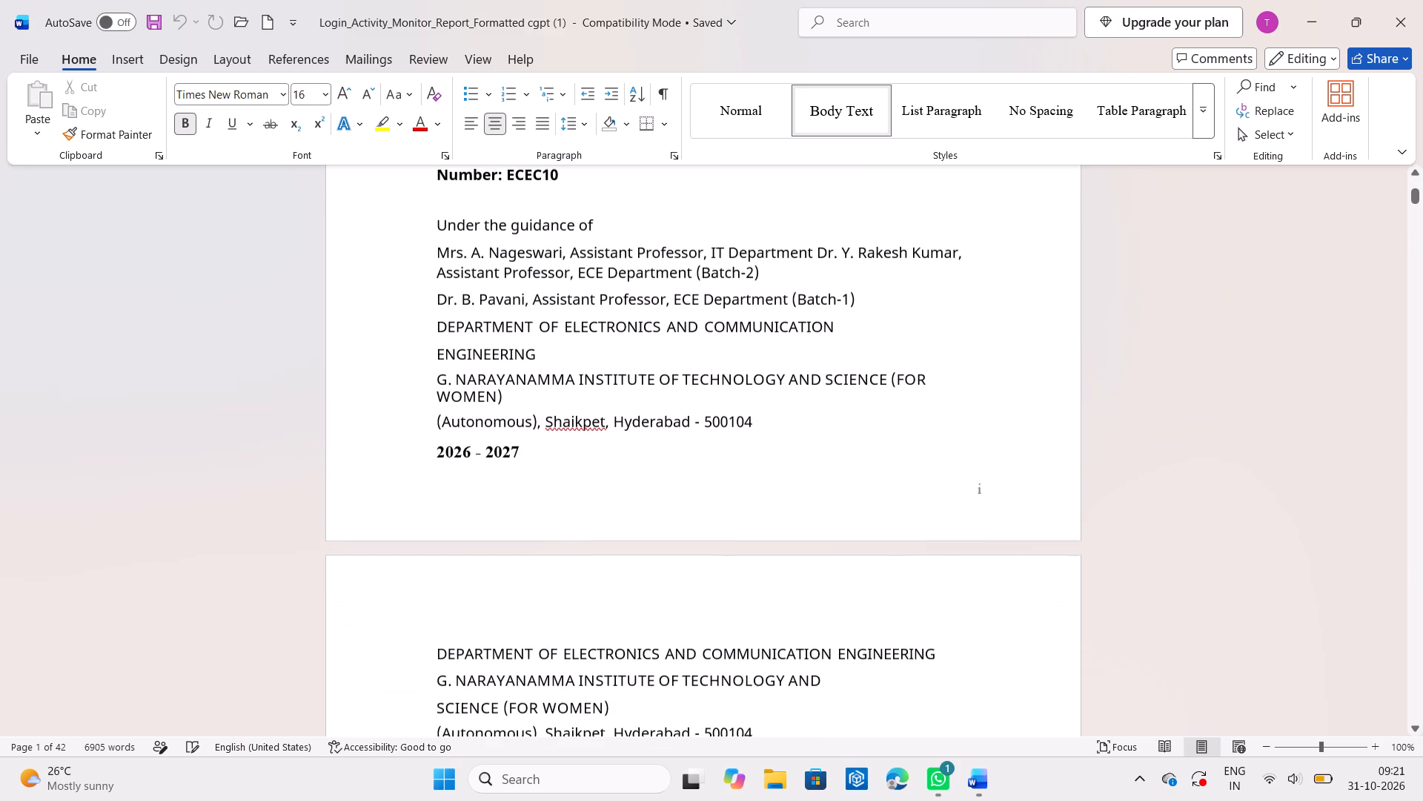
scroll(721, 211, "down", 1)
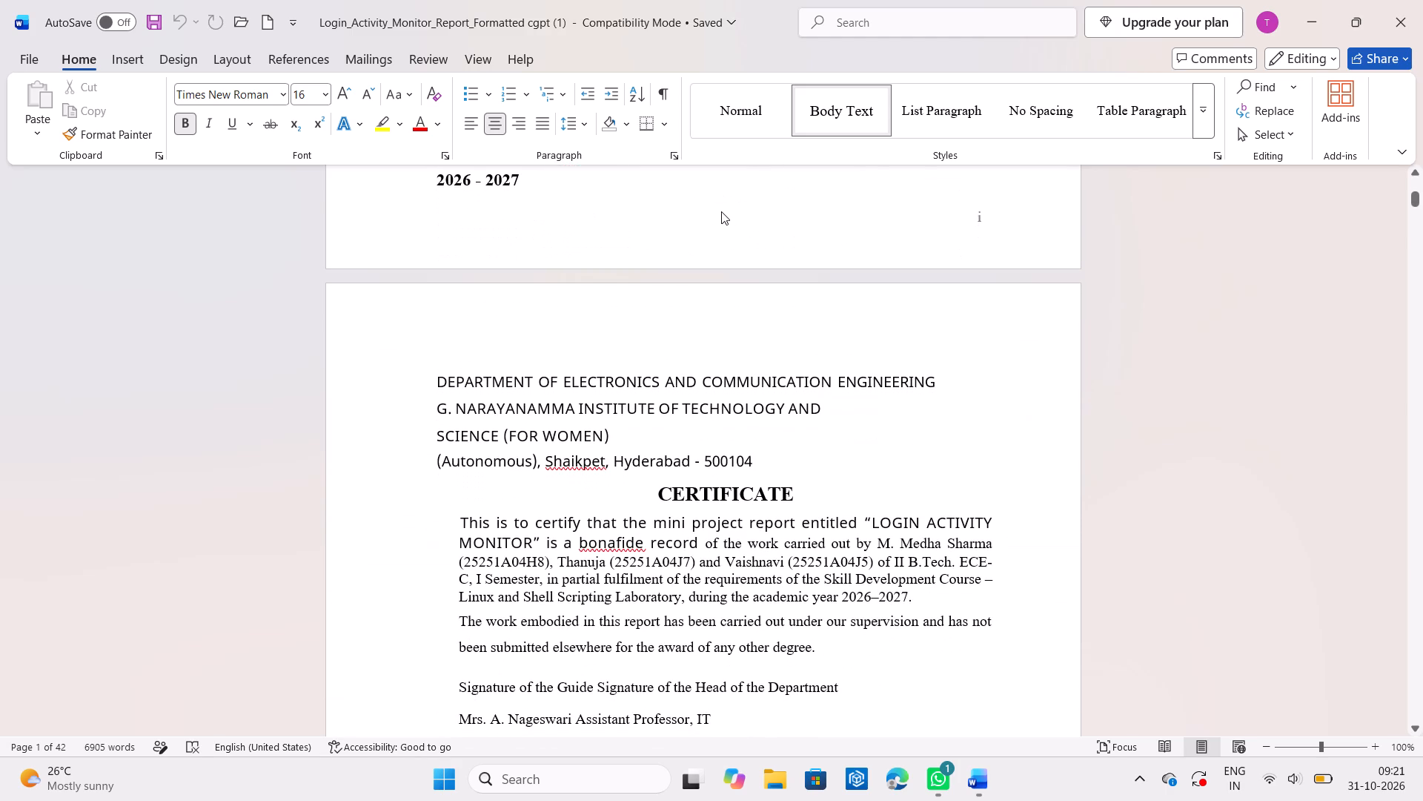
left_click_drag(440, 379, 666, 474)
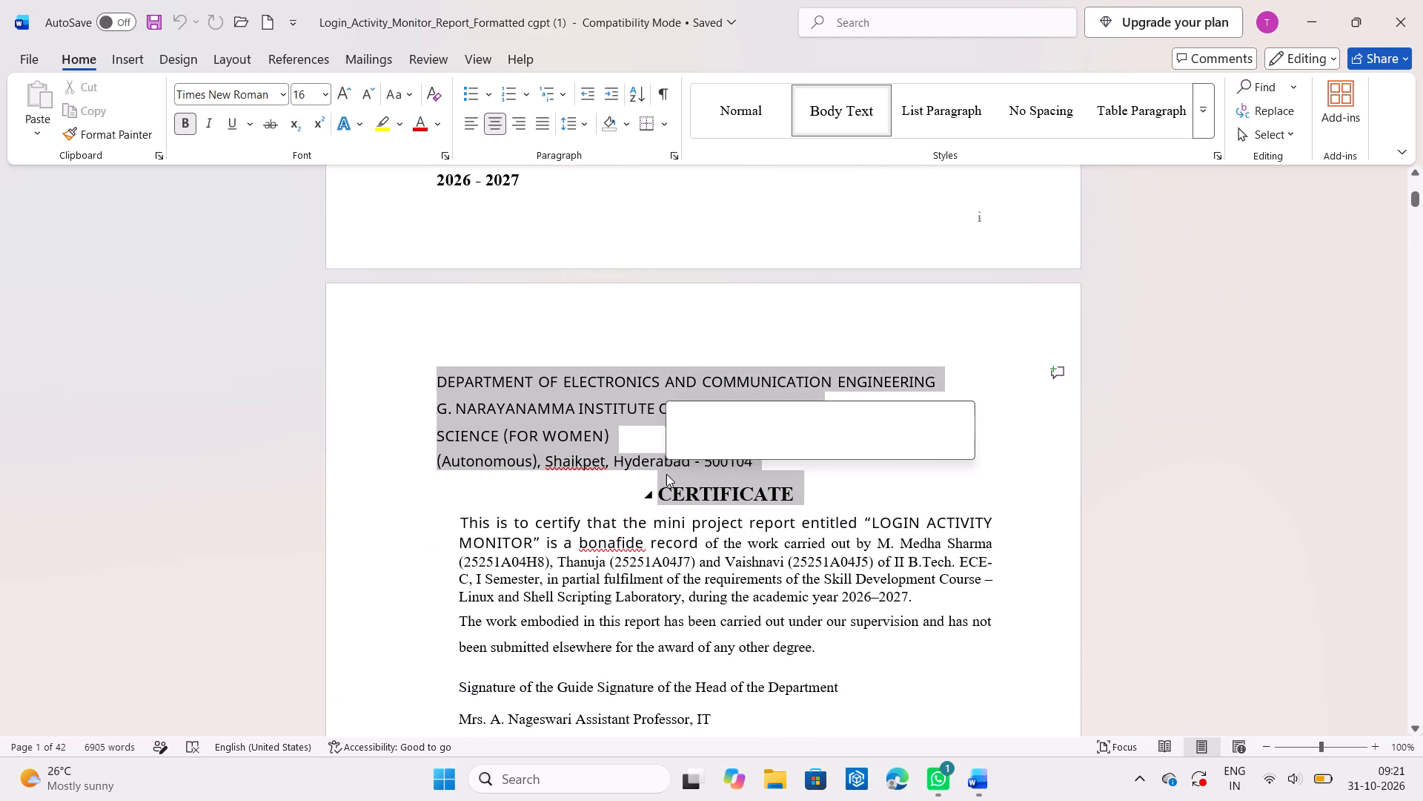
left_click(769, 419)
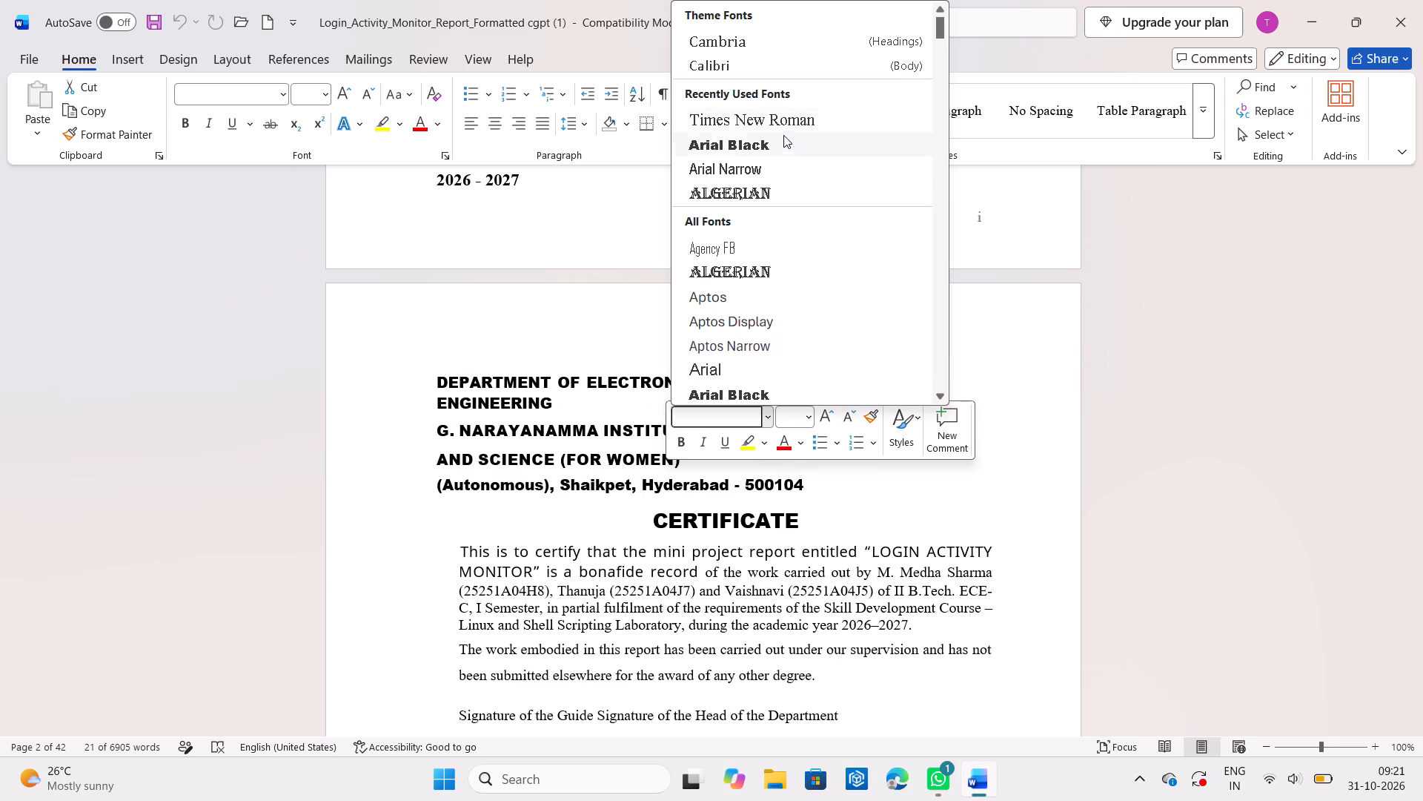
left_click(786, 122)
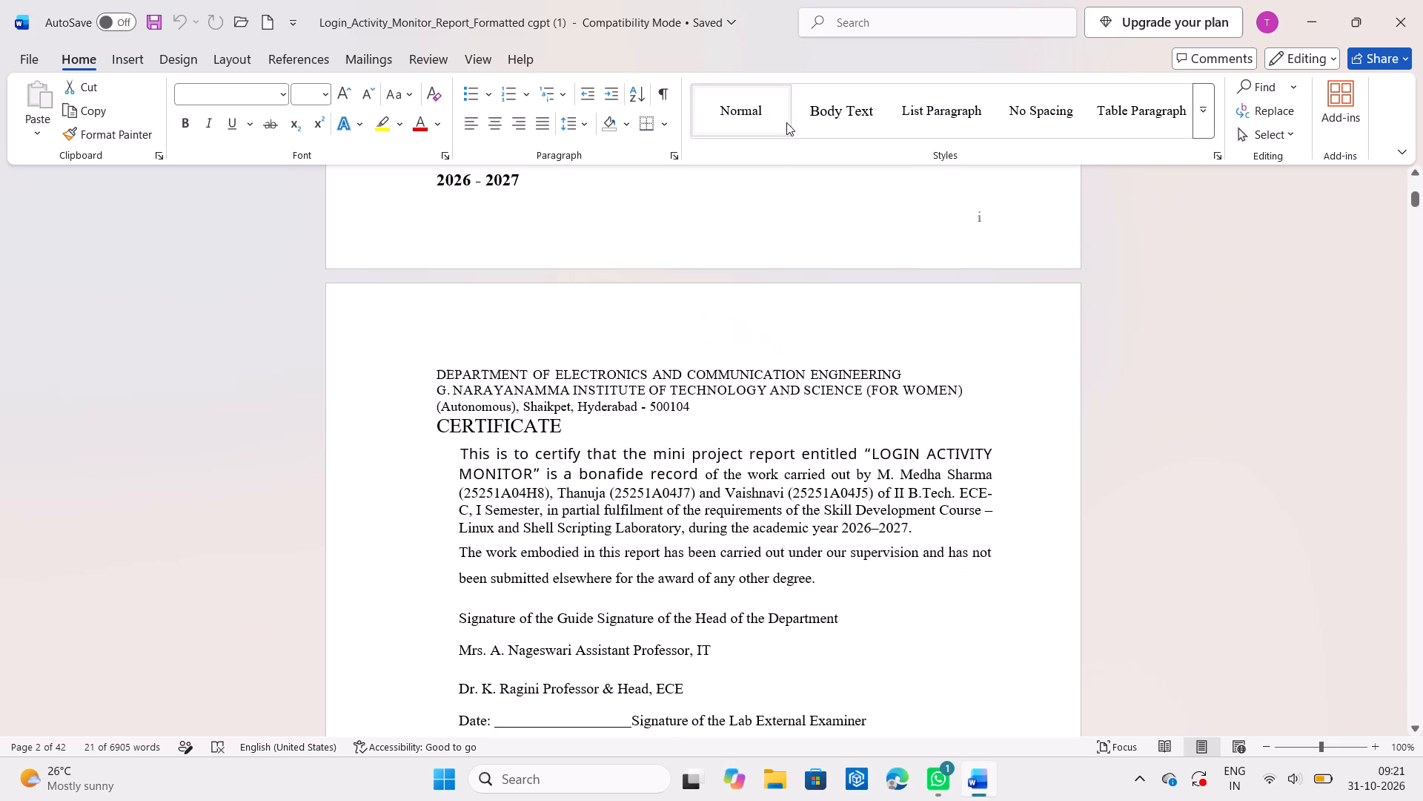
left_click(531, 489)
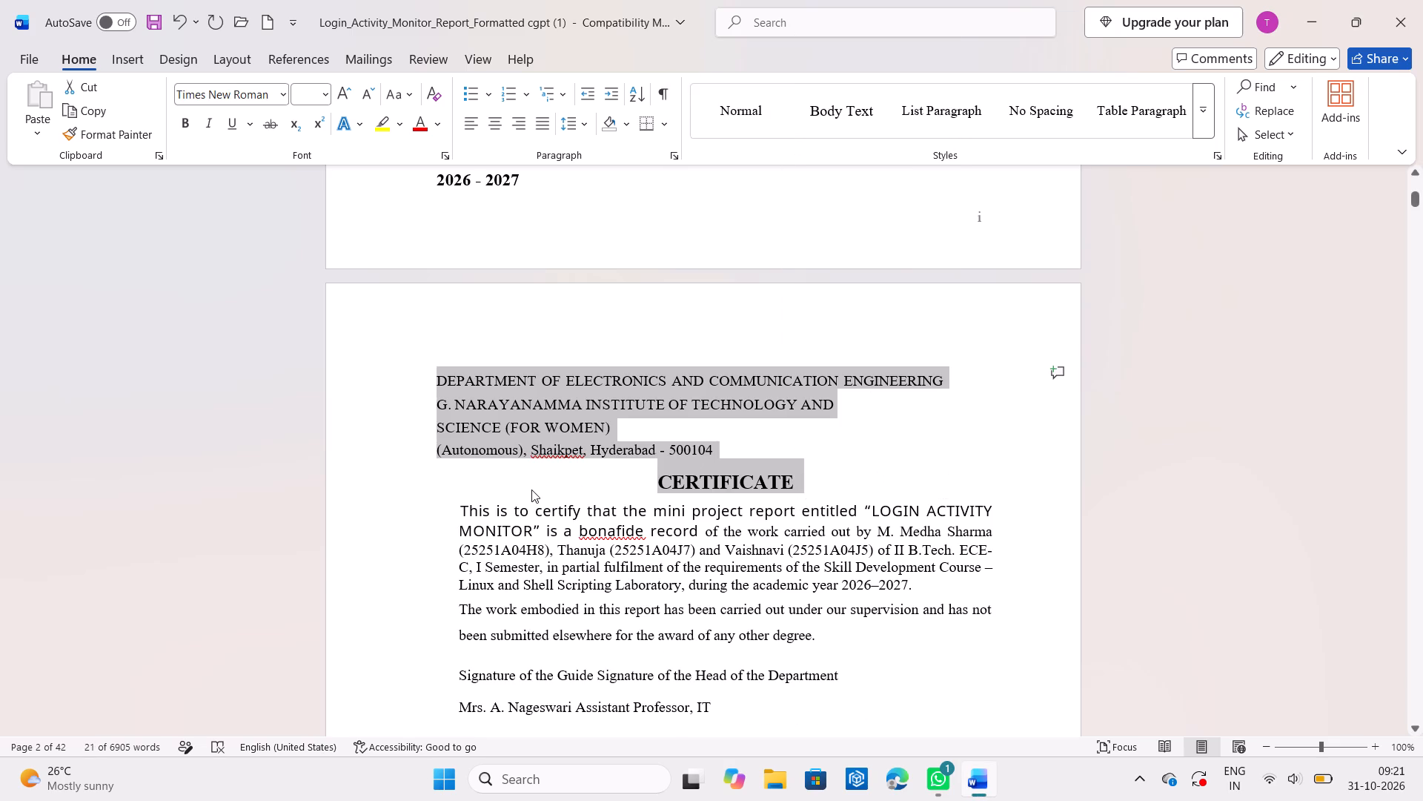
Set the cover page text from "Under the guidance of" through "2026 - 2027" to Times New Roman.
scroll(531, 489, "up", 5)
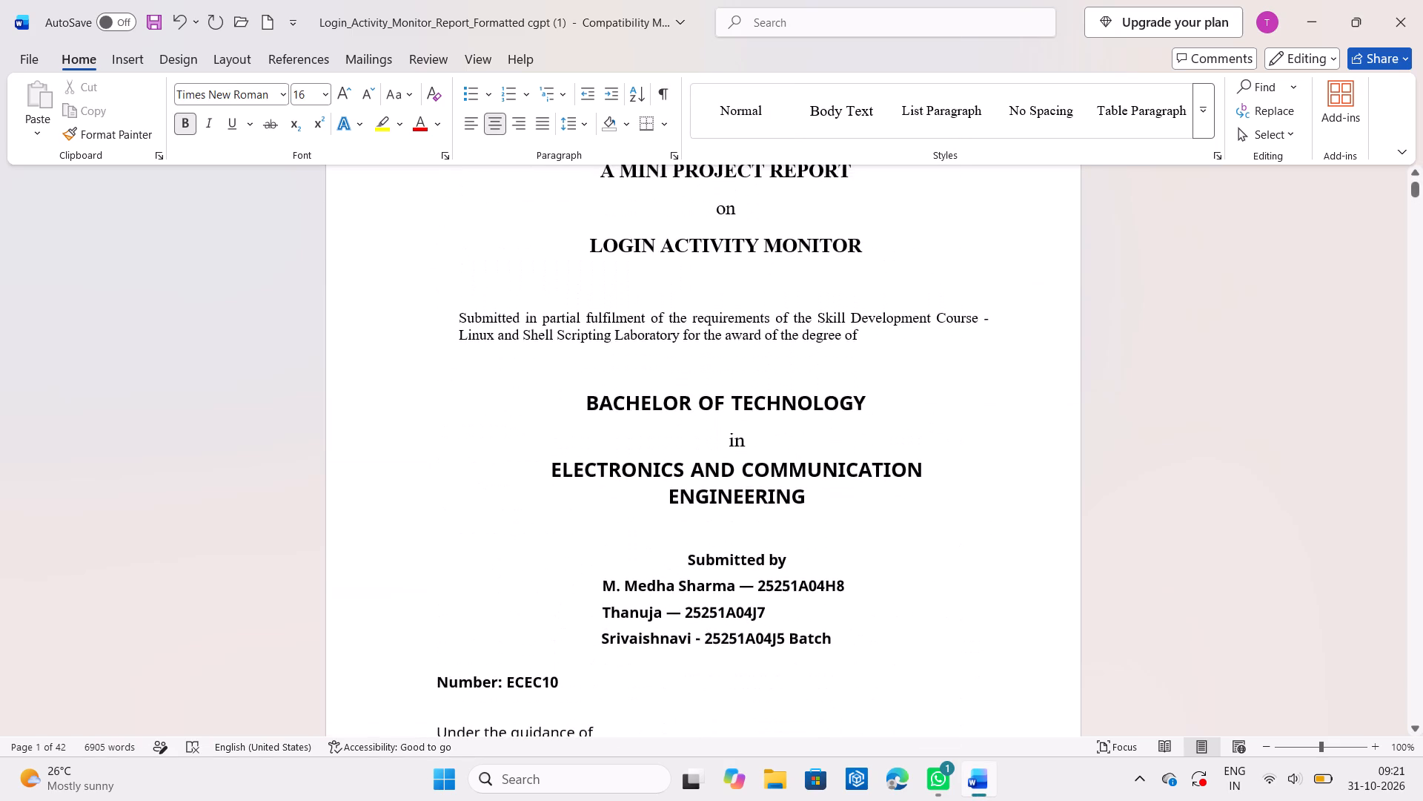
scroll(531, 489, "down", 1)
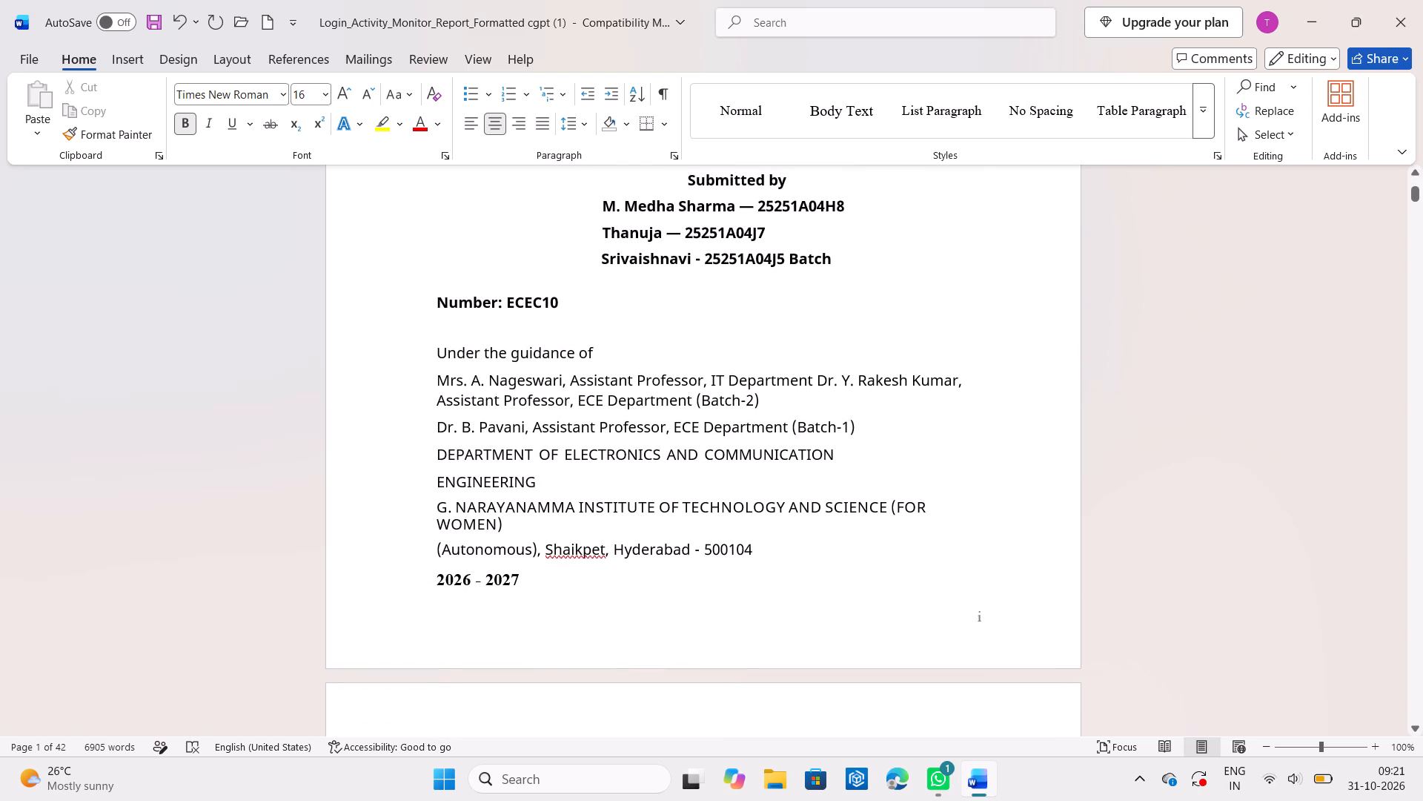
left_click_drag(434, 352, 587, 650)
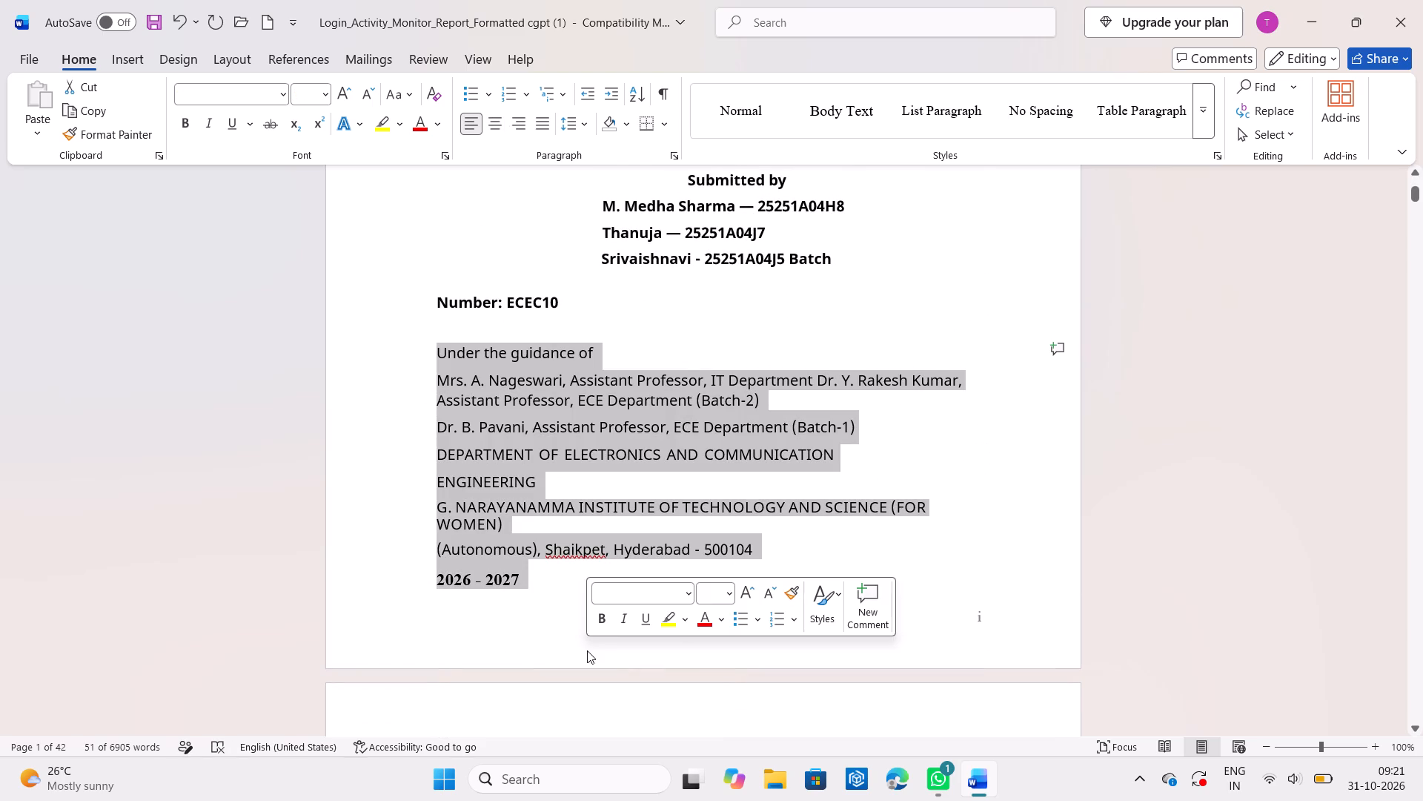
left_click(692, 591)
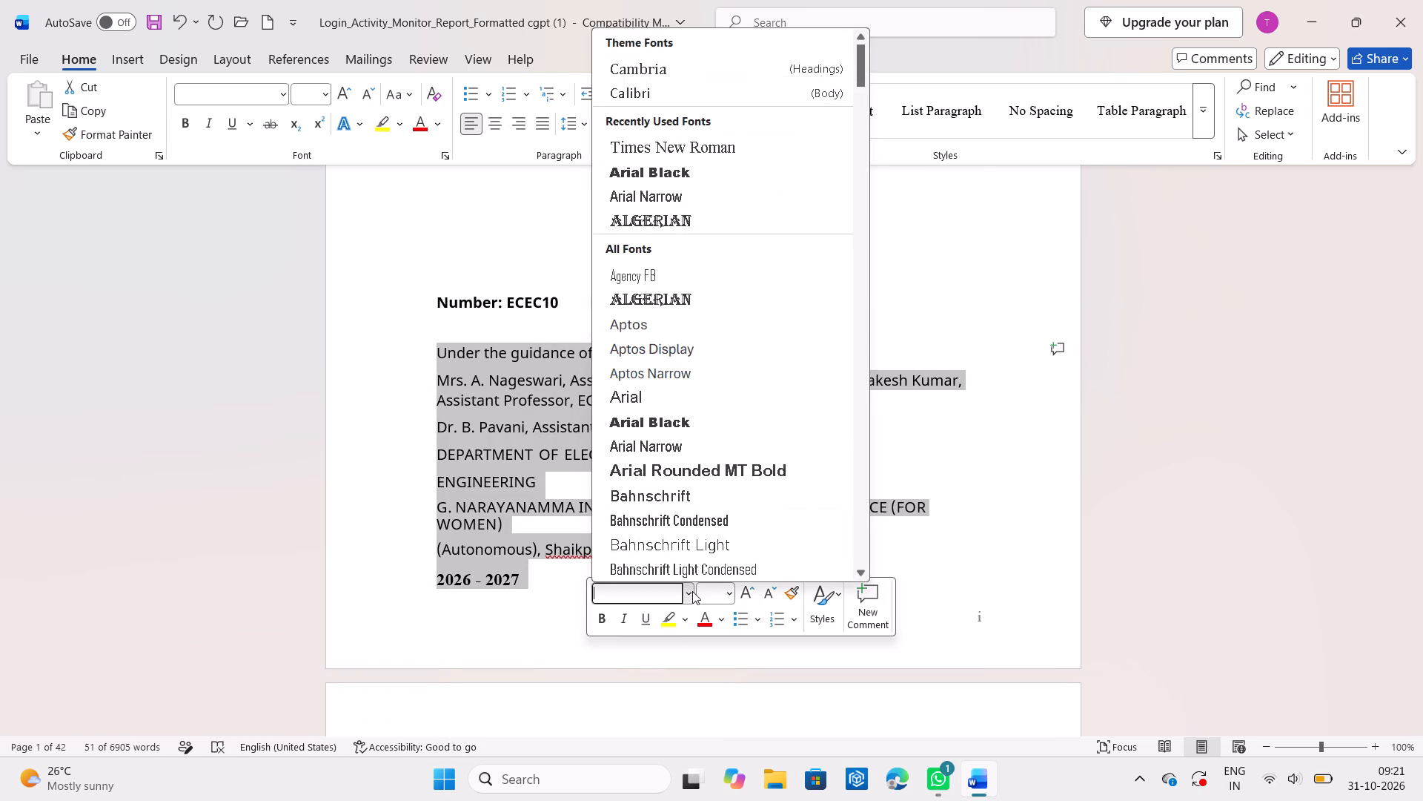
left_click(714, 159)
left_click(643, 369)
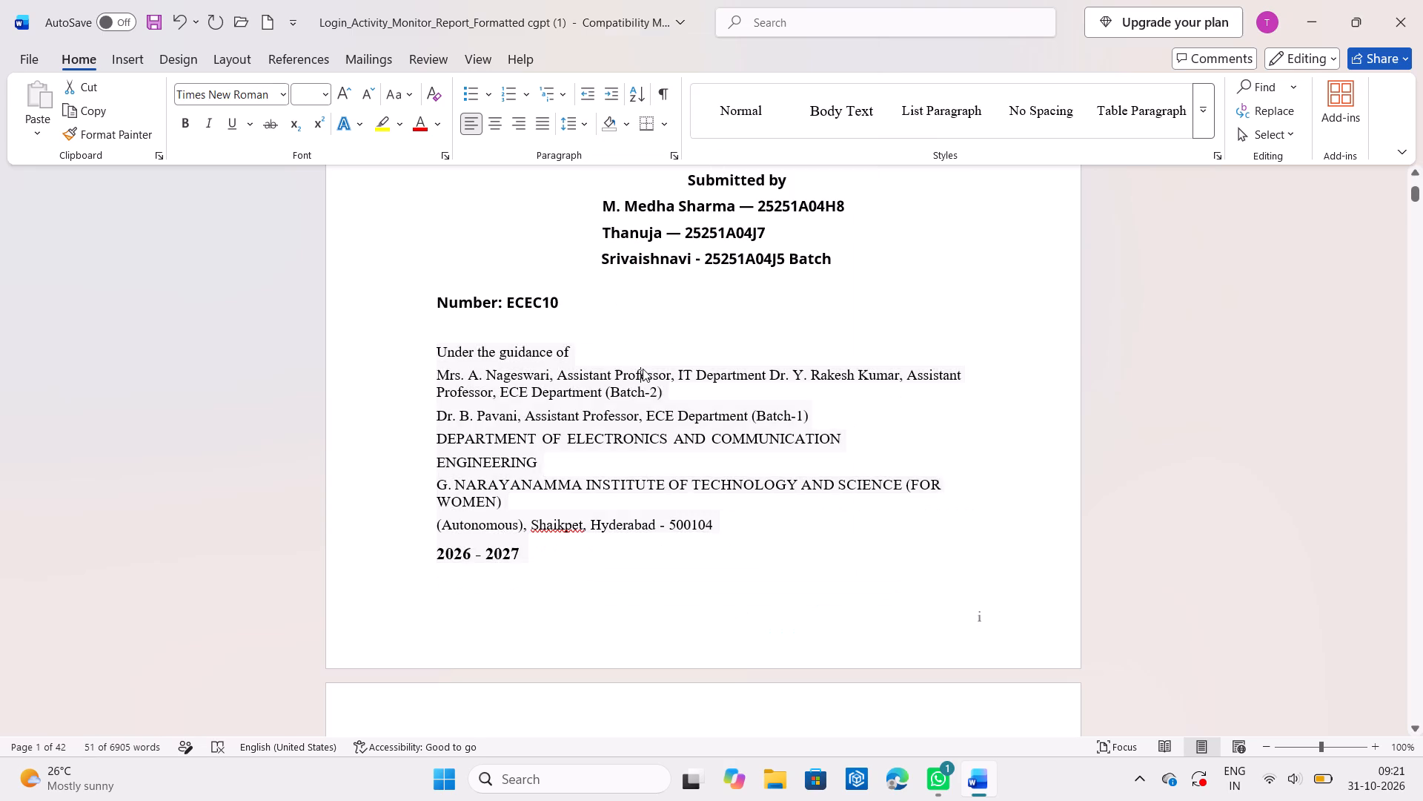
Delete the department, institute and address lines above the CERTIFICATE heading on the second page.
scroll(643, 369, "down", 2)
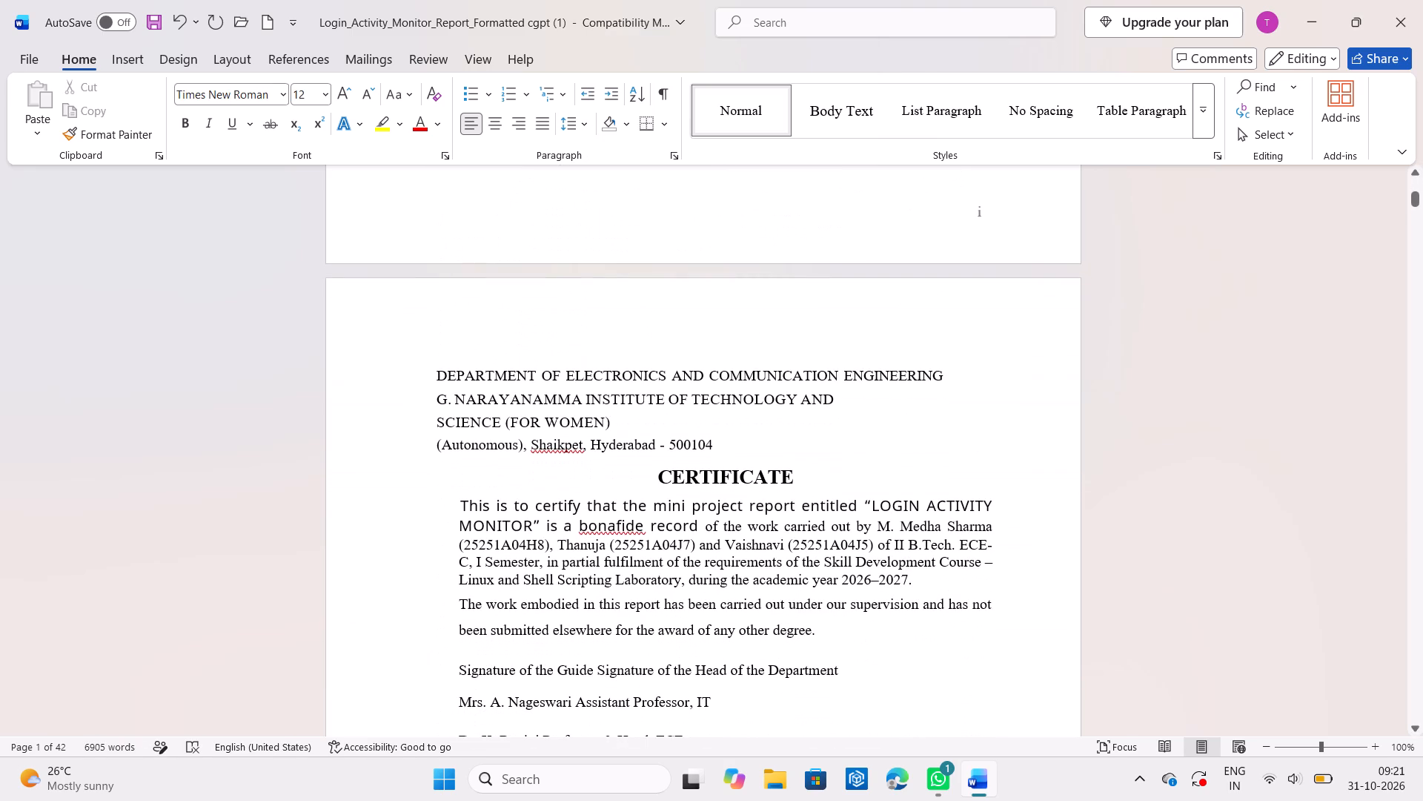
scroll(611, 497, "up", 2)
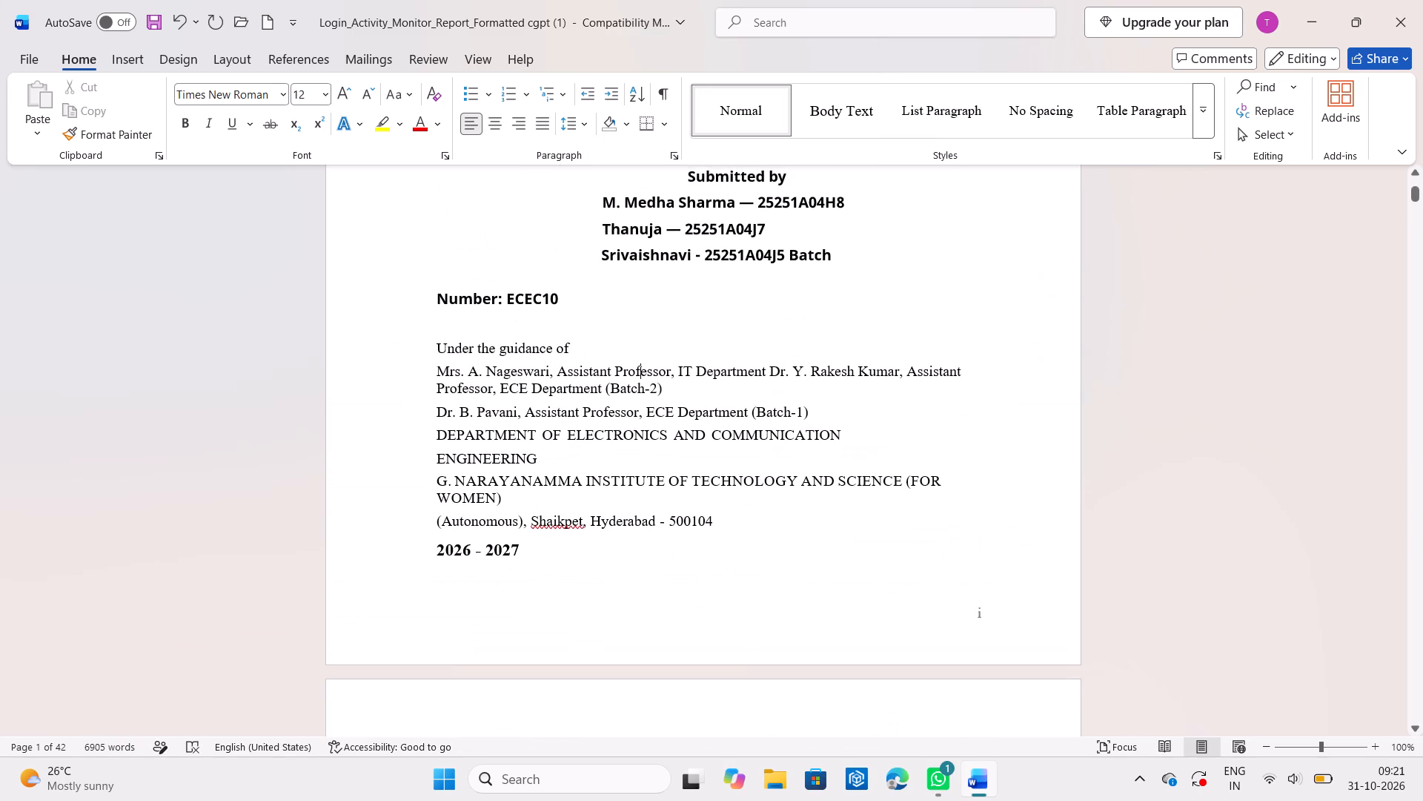
scroll(611, 497, "down", 2)
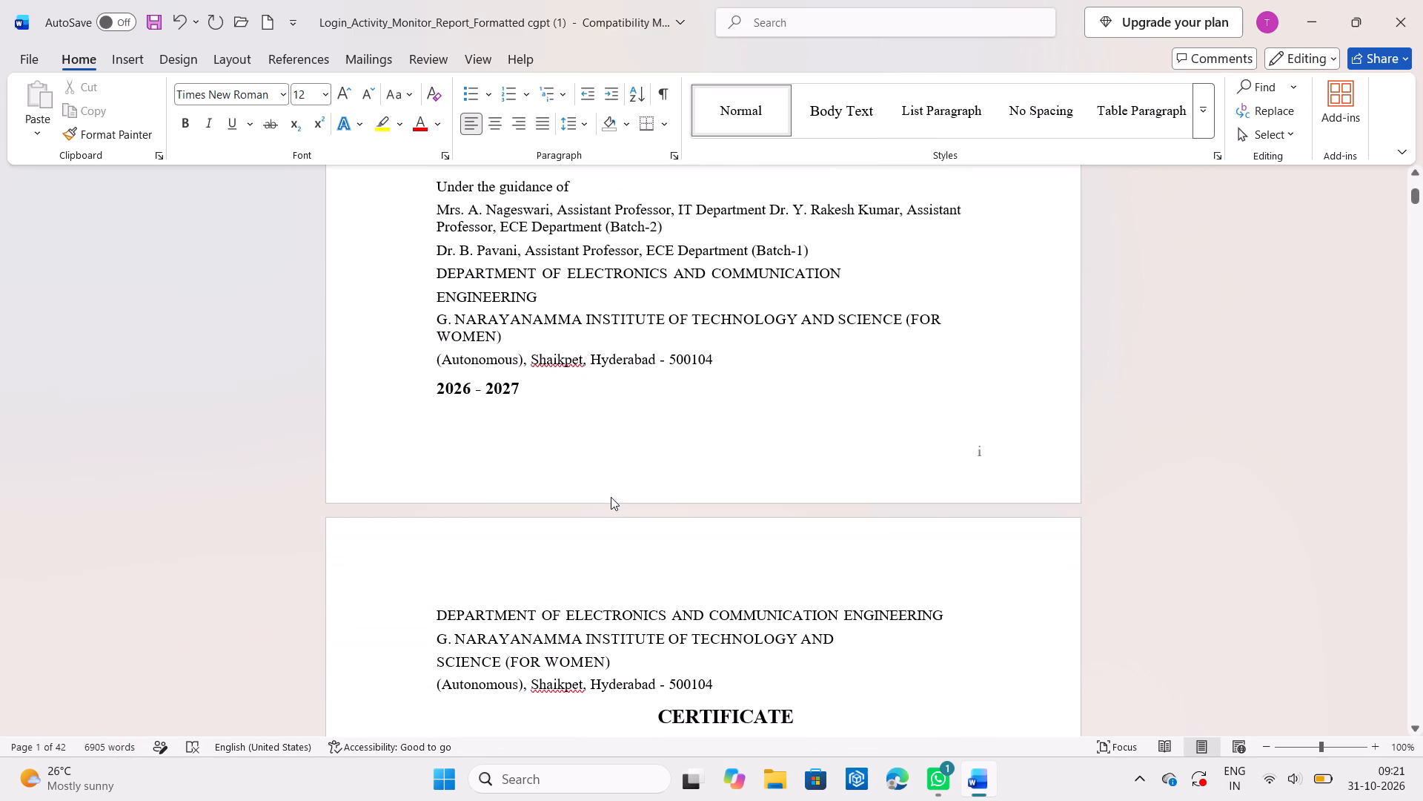
scroll(611, 497, "down", 2)
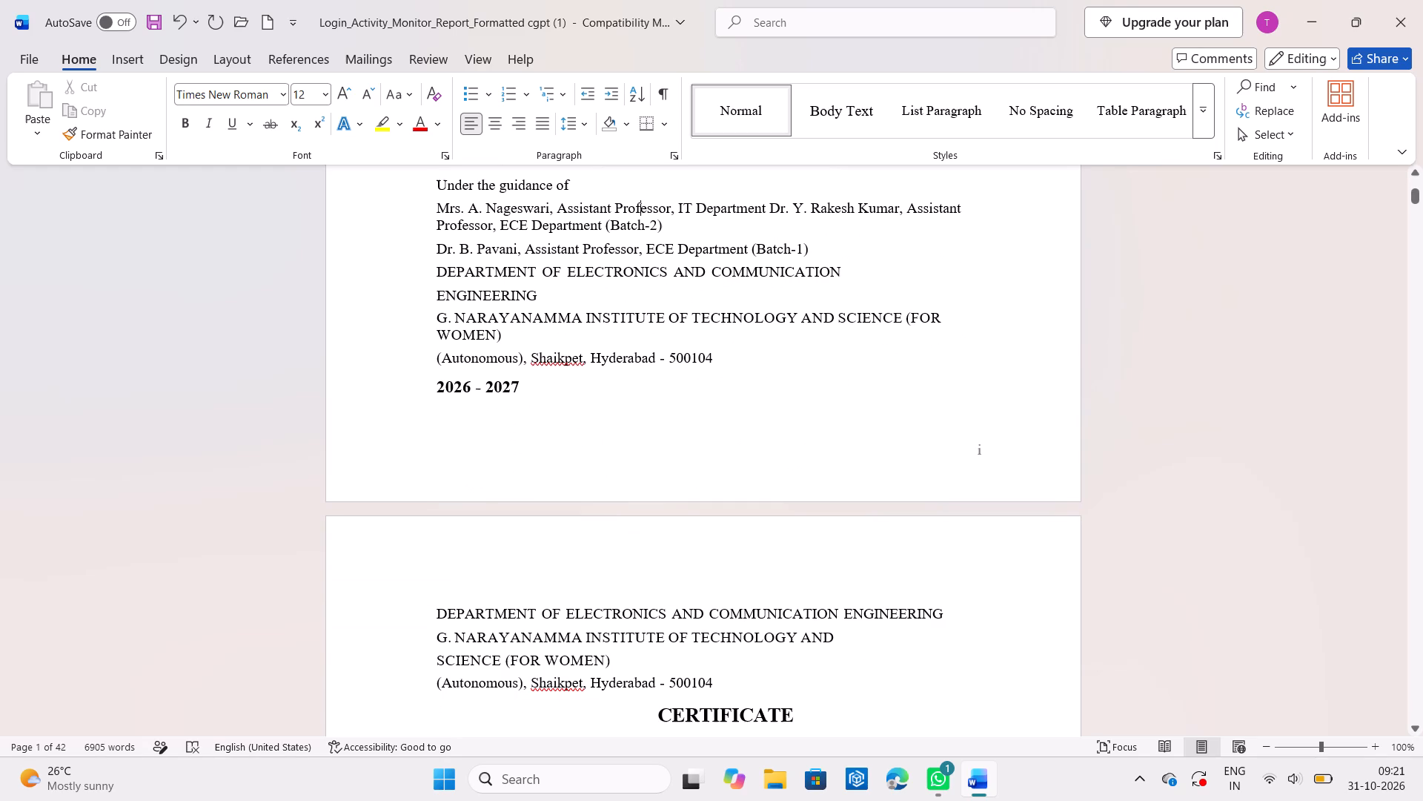
left_click_drag(438, 607, 709, 682)
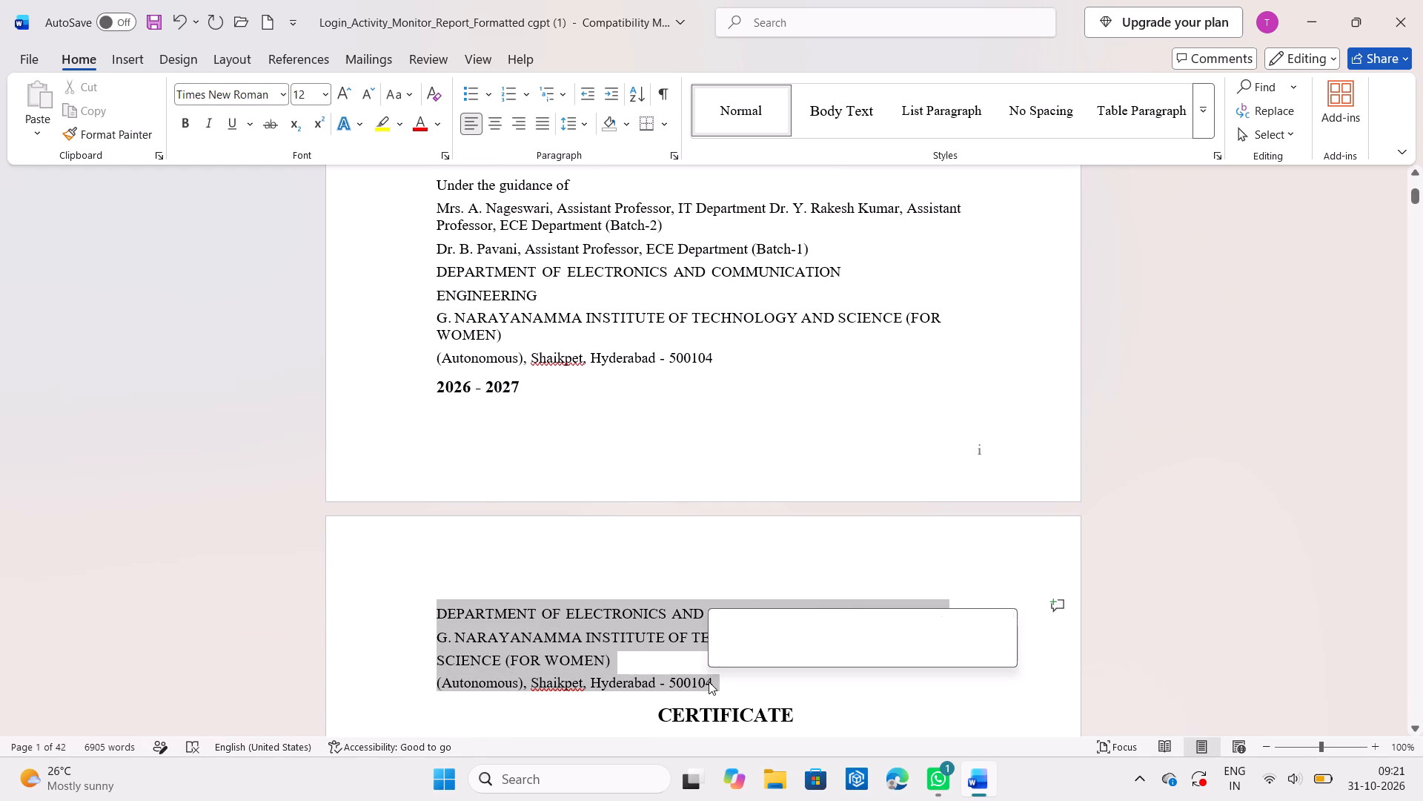
key("Delete")
Set the font size of the Certificate paragraph's opening lines, through the first roll number, to 12.
scroll(709, 682, "down", 1)
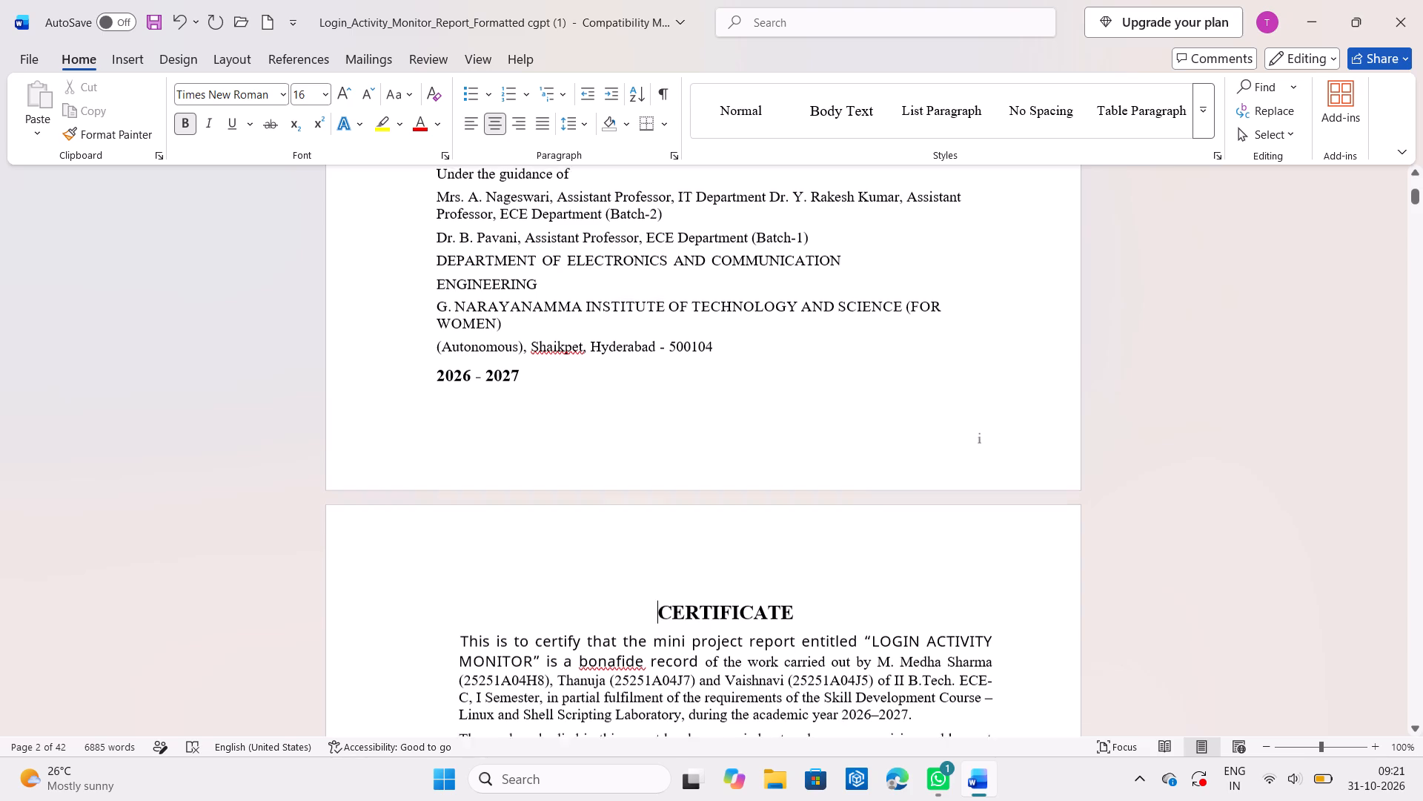
scroll(709, 682, "down", 1)
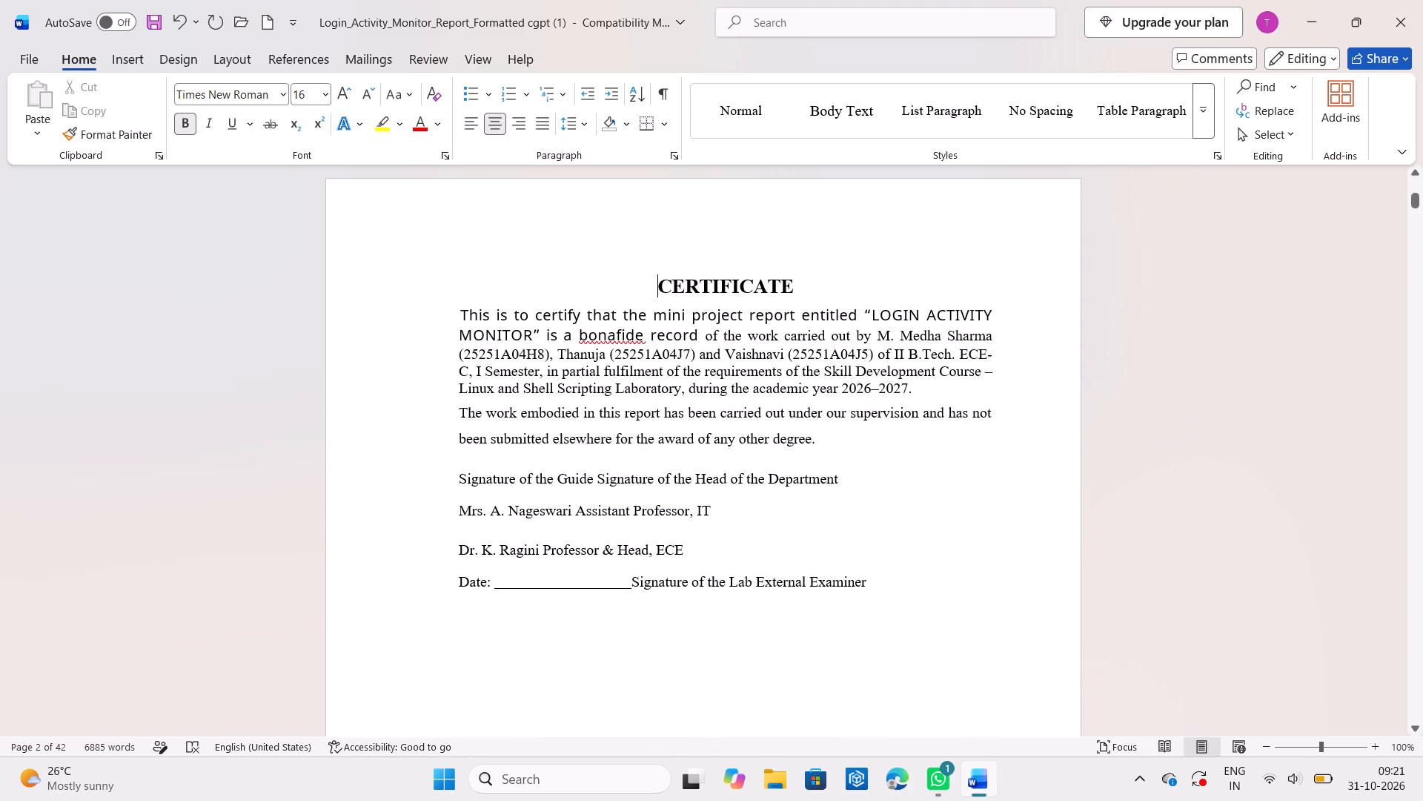
left_click_drag(460, 317, 543, 357)
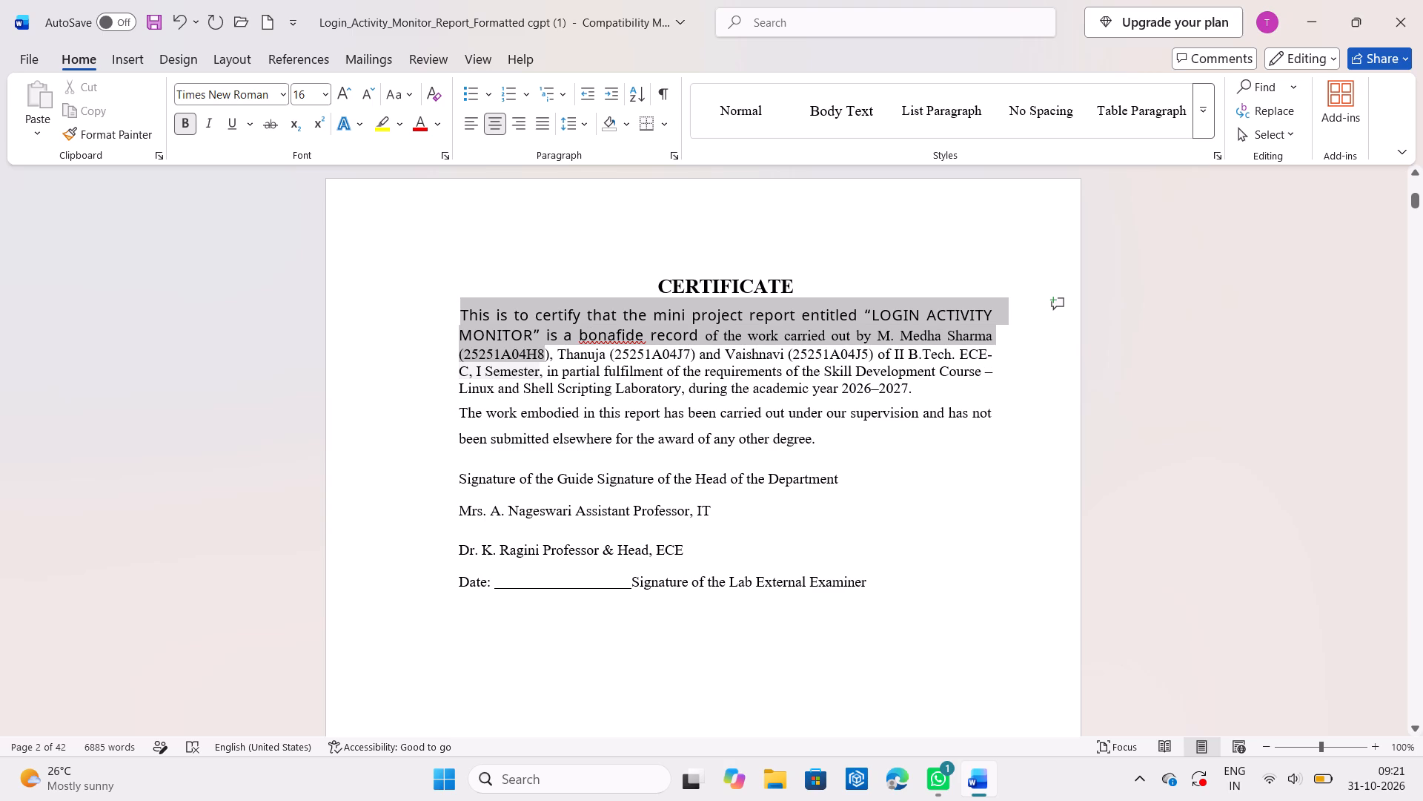
left_click_drag(543, 357, 545, 355)
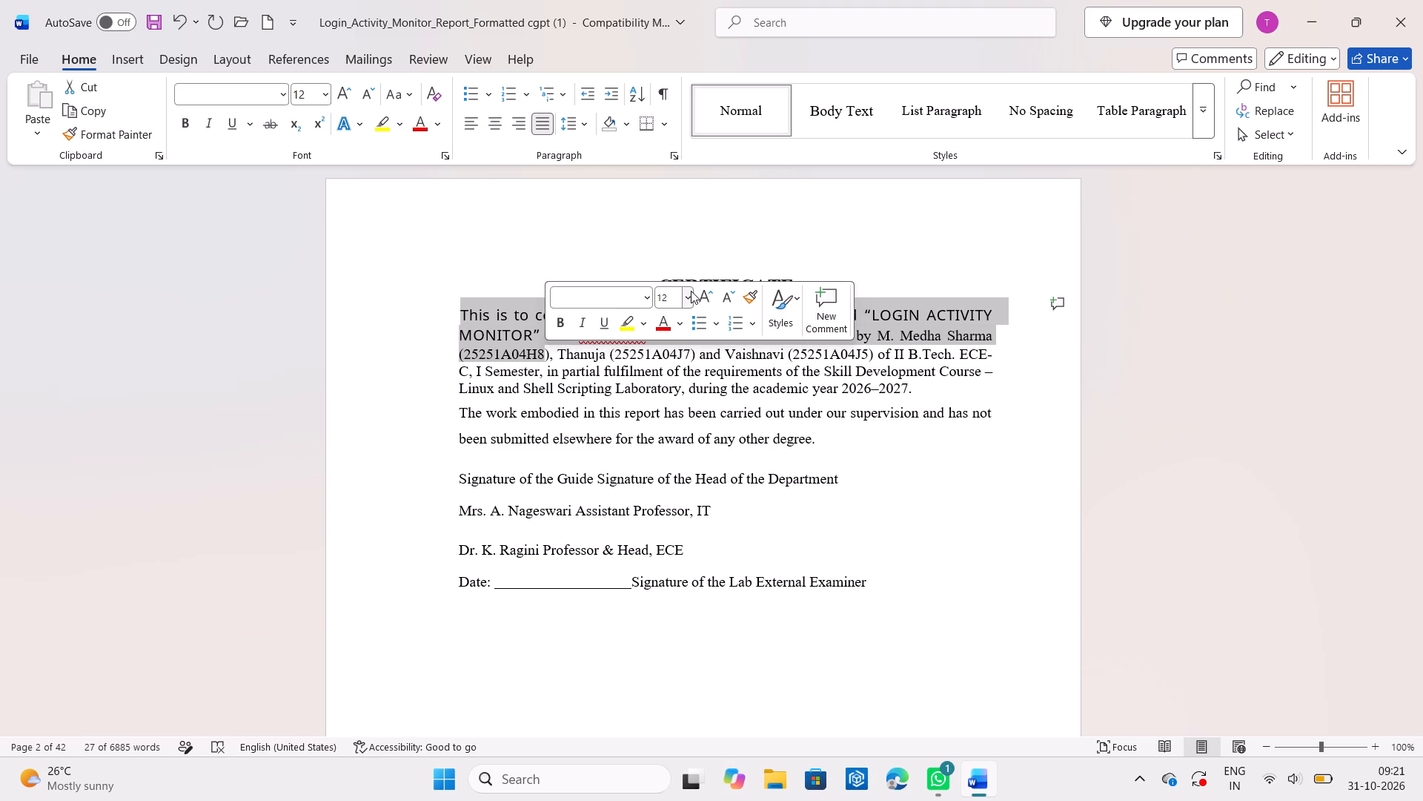
left_click(689, 292)
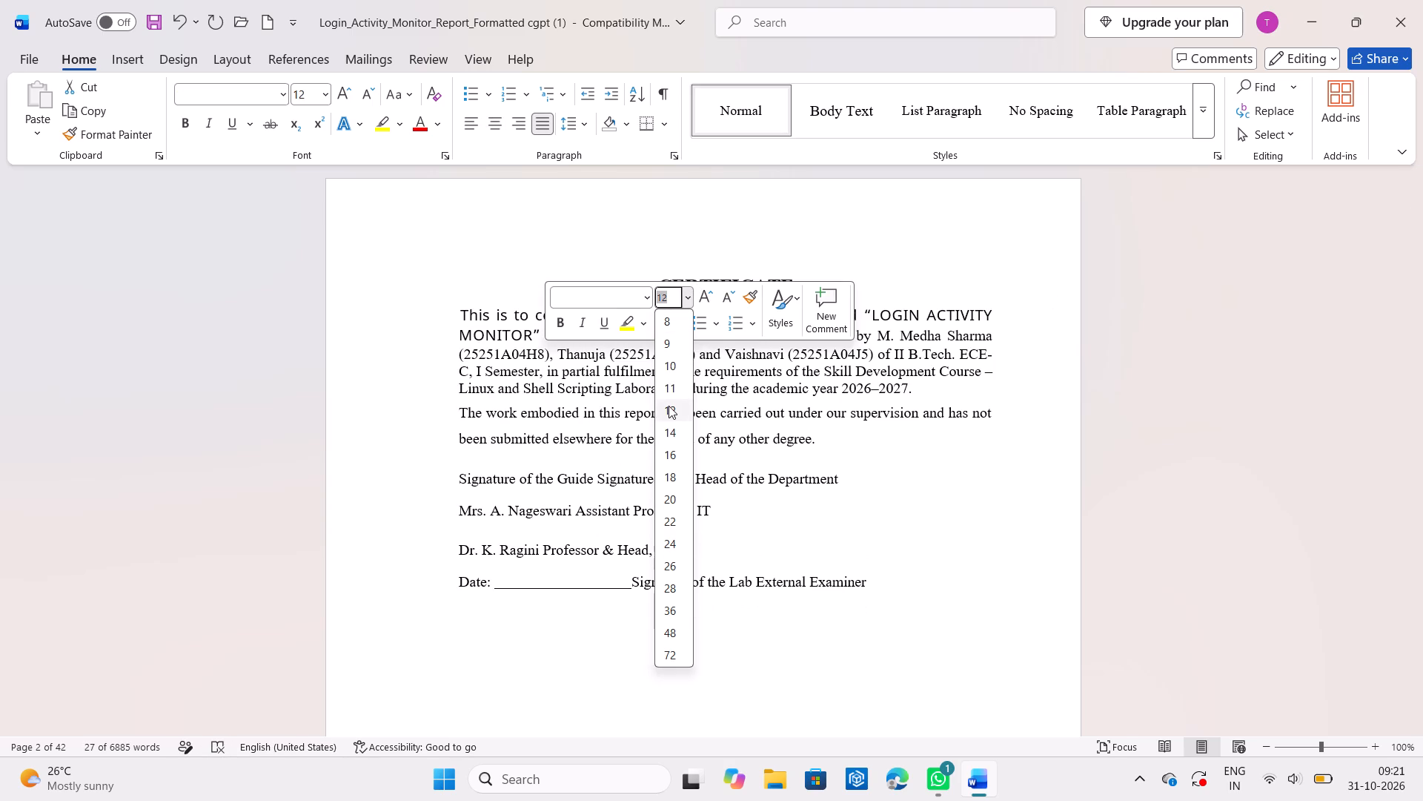
left_click(669, 406)
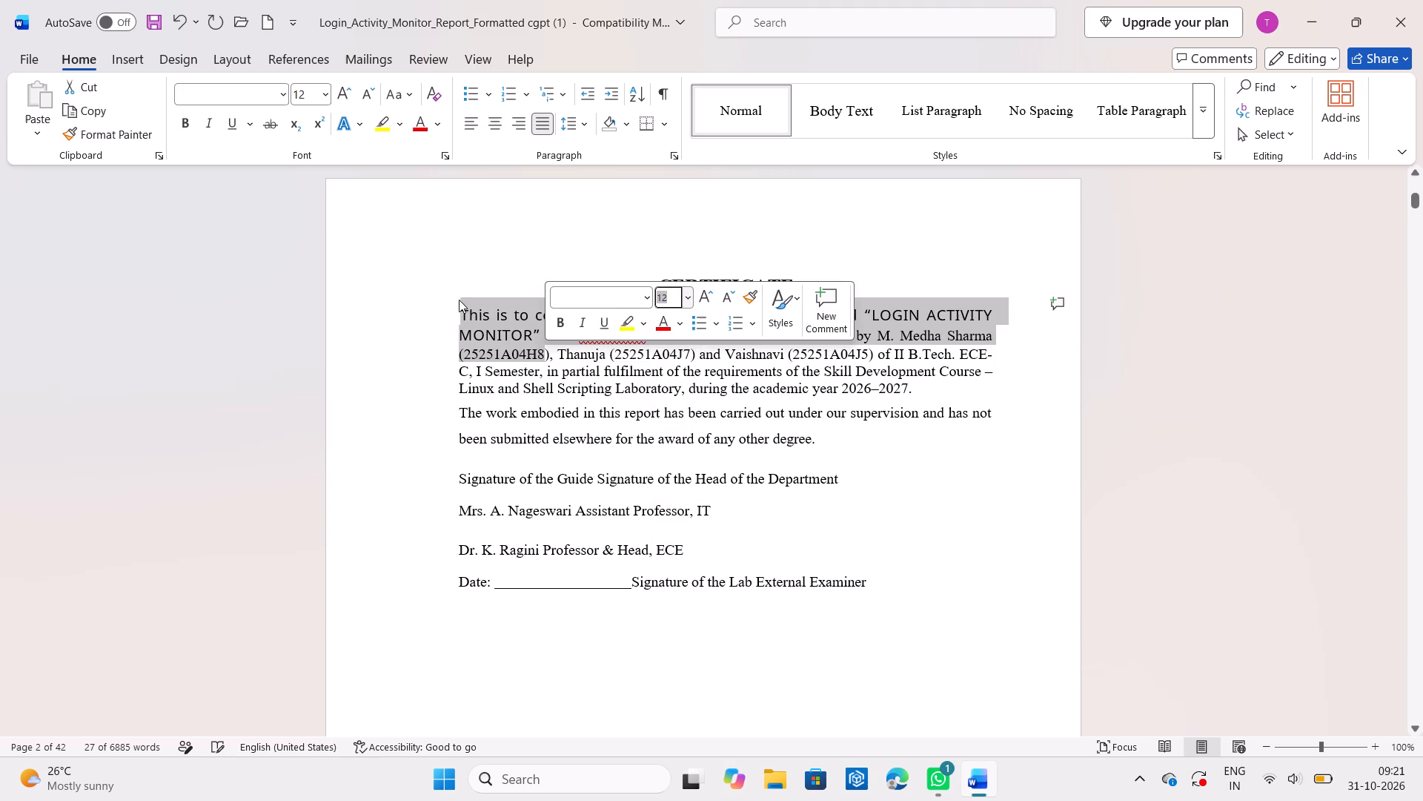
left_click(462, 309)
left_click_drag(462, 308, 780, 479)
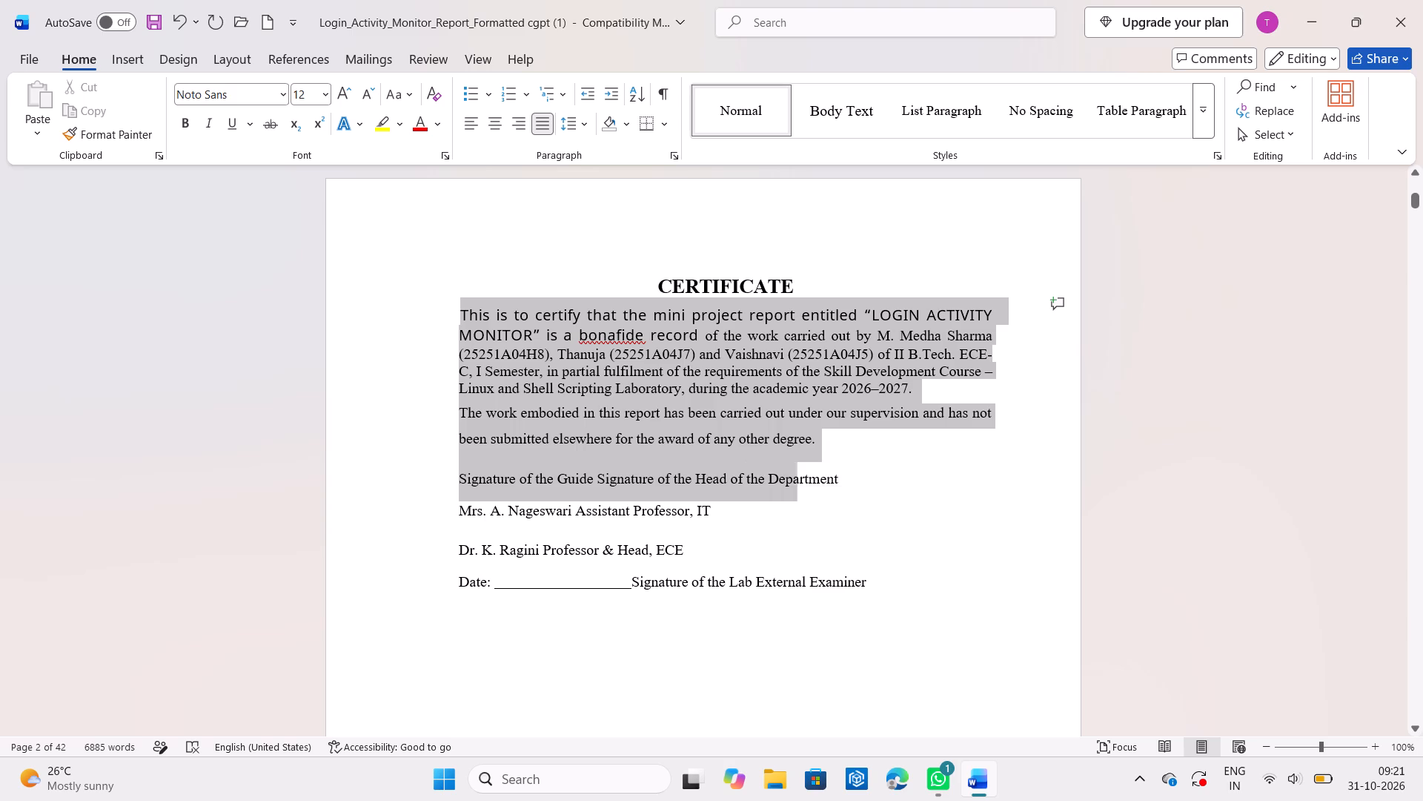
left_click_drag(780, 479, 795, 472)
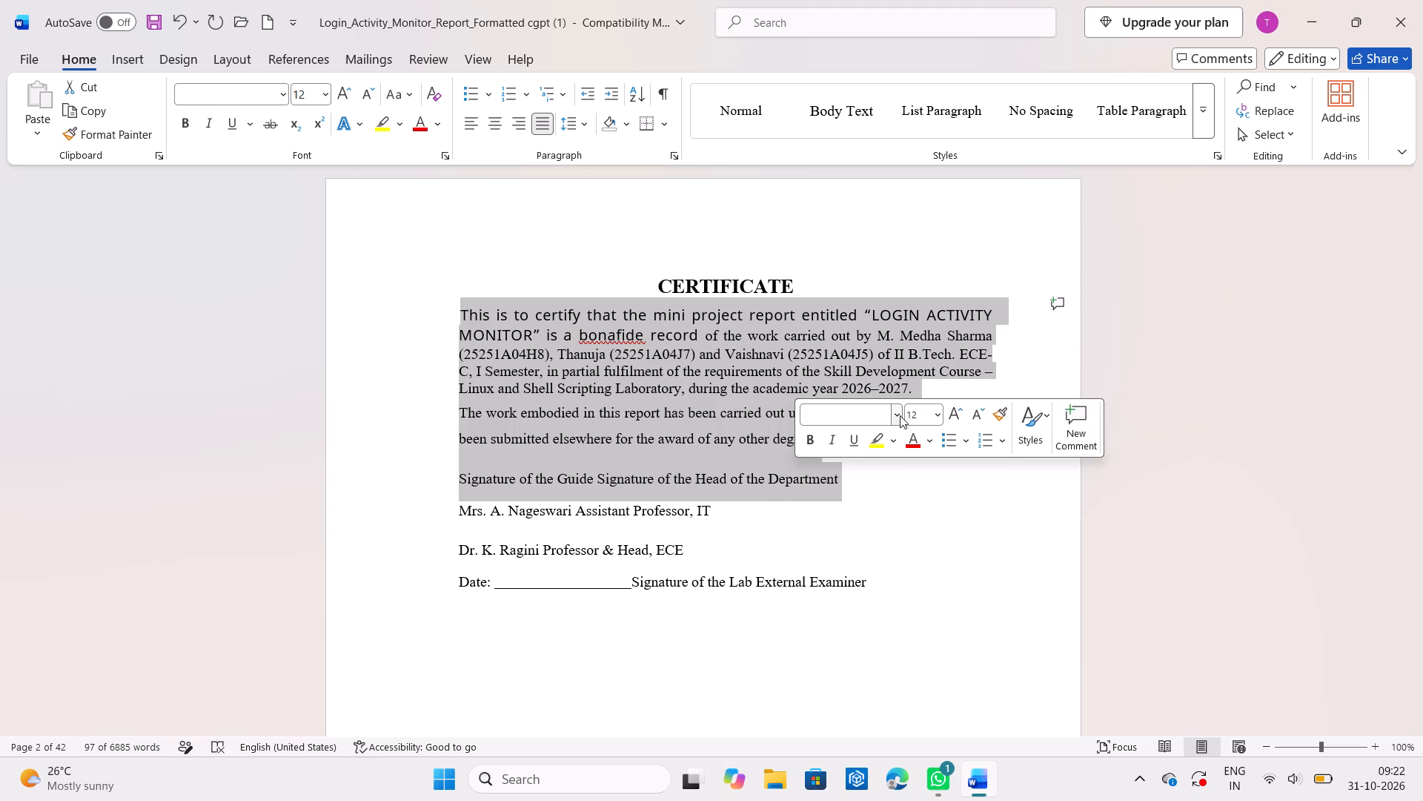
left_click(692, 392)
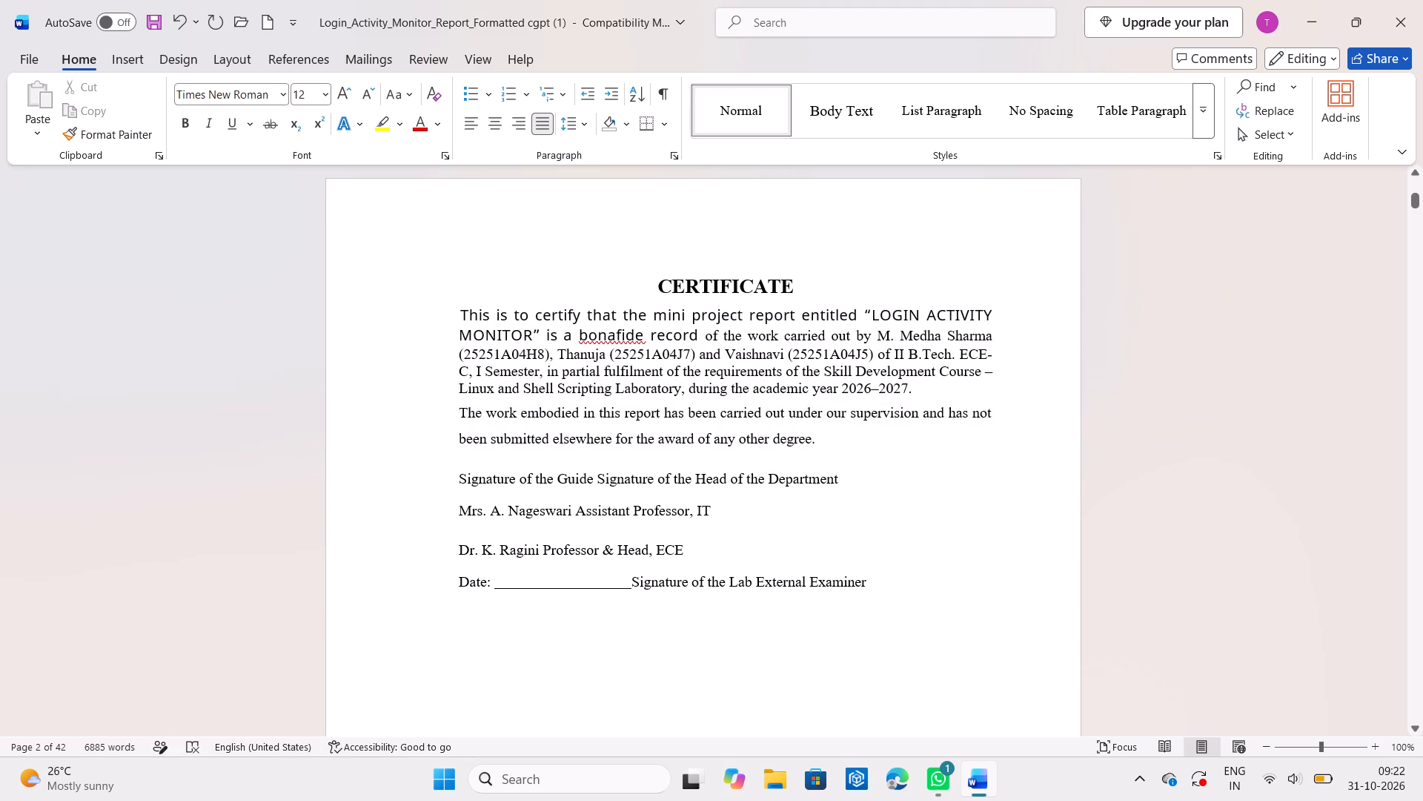
Set the line spacing of the first Certificate paragraph, beginning "This is to certify", to 1.0.
left_click_drag(451, 317, 563, 352)
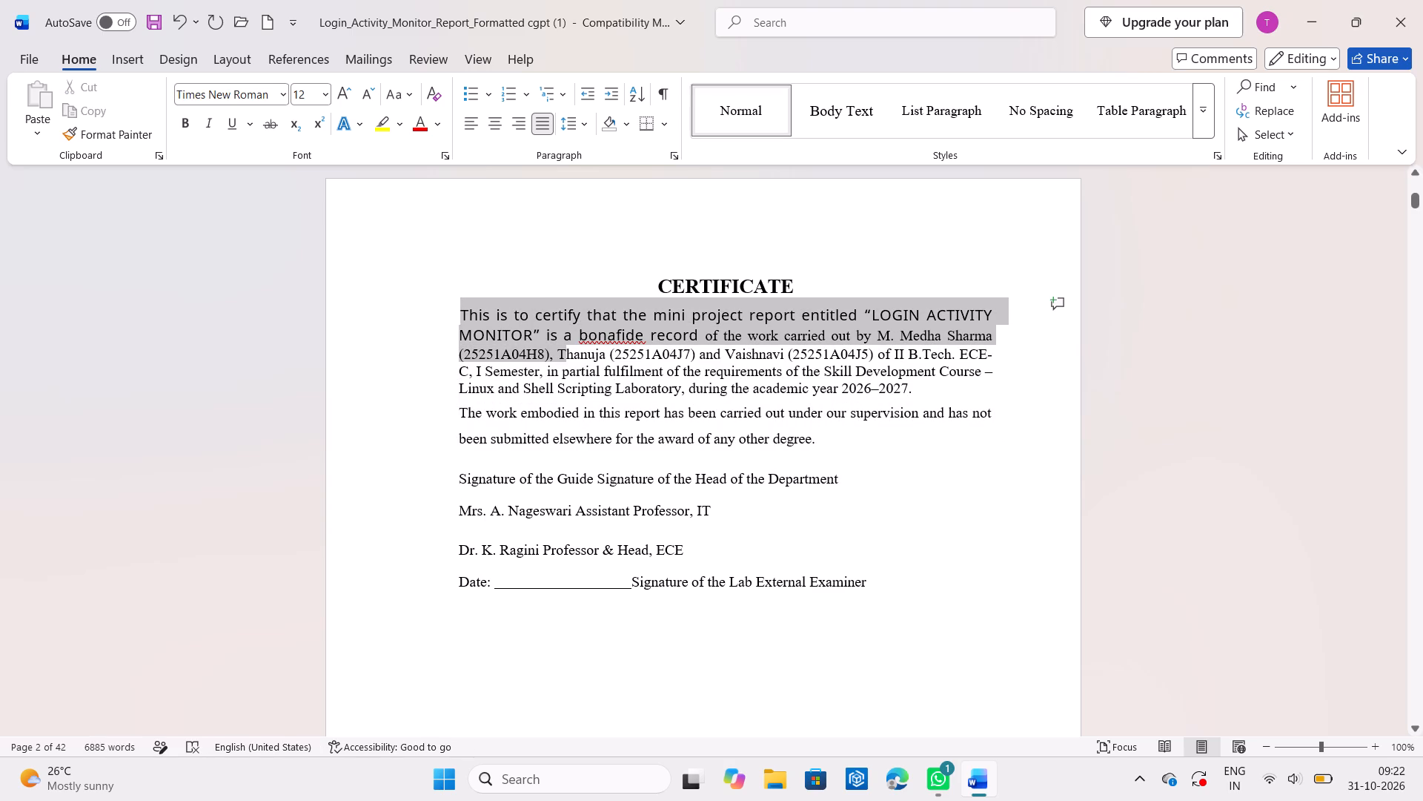
left_click_drag(563, 352, 554, 352)
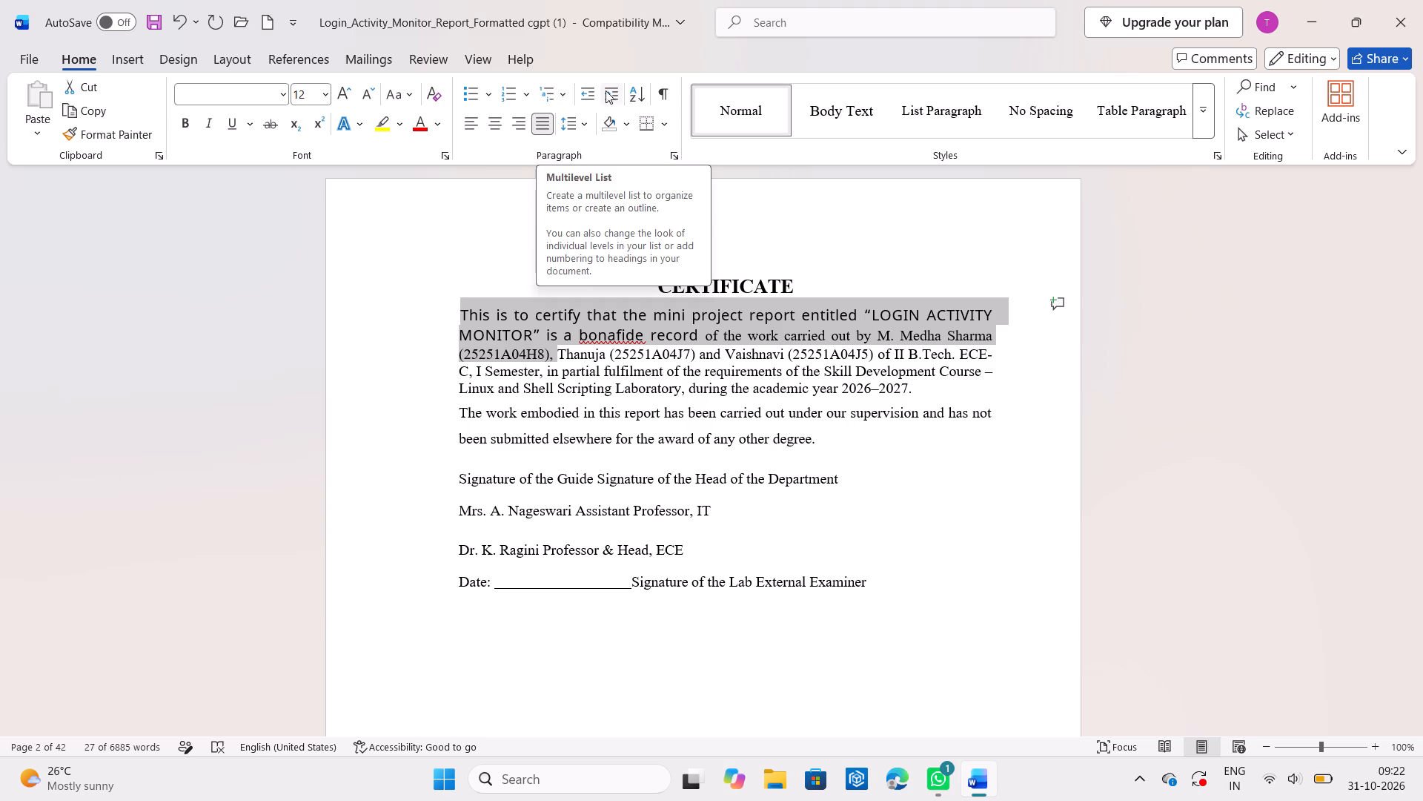
left_click(580, 124)
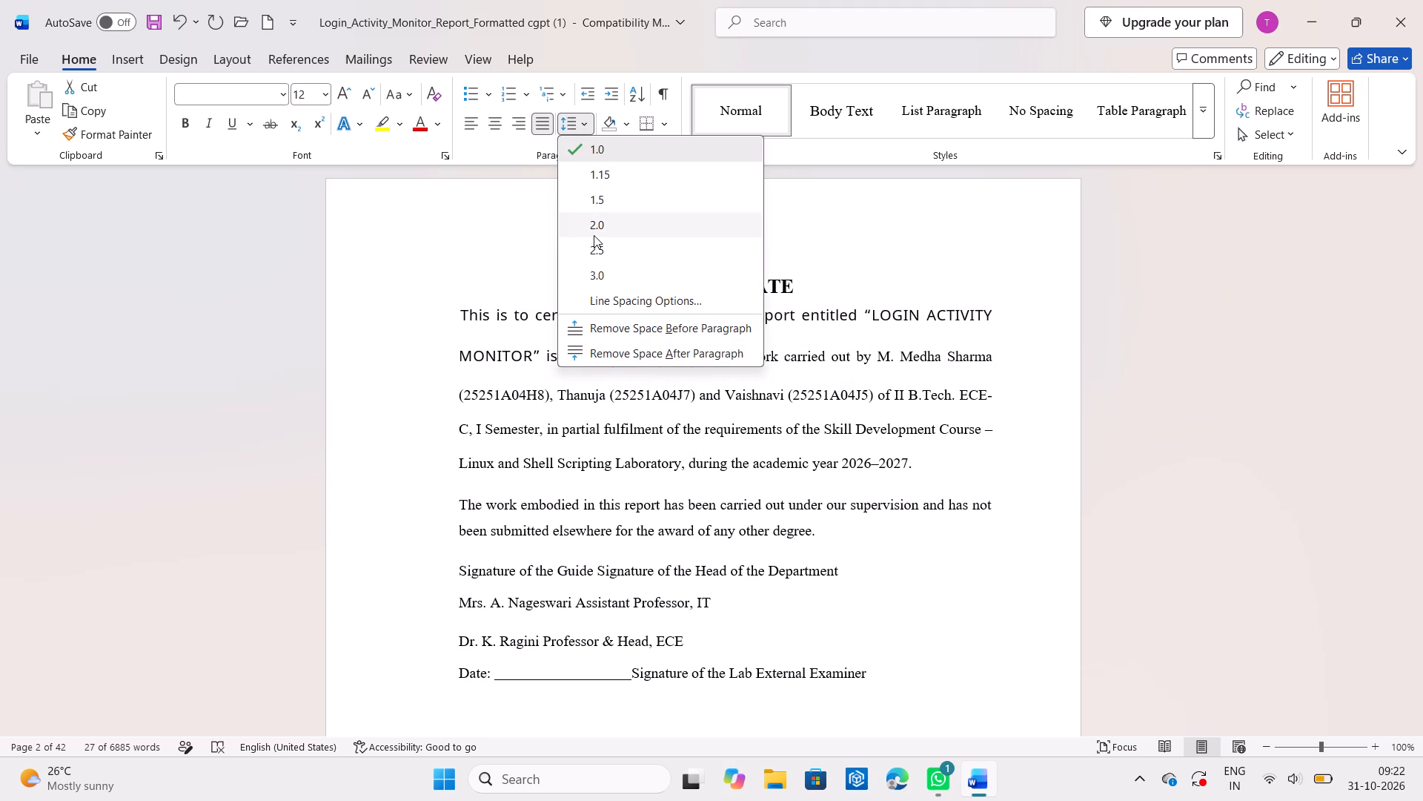
left_click(603, 152)
left_click(489, 248)
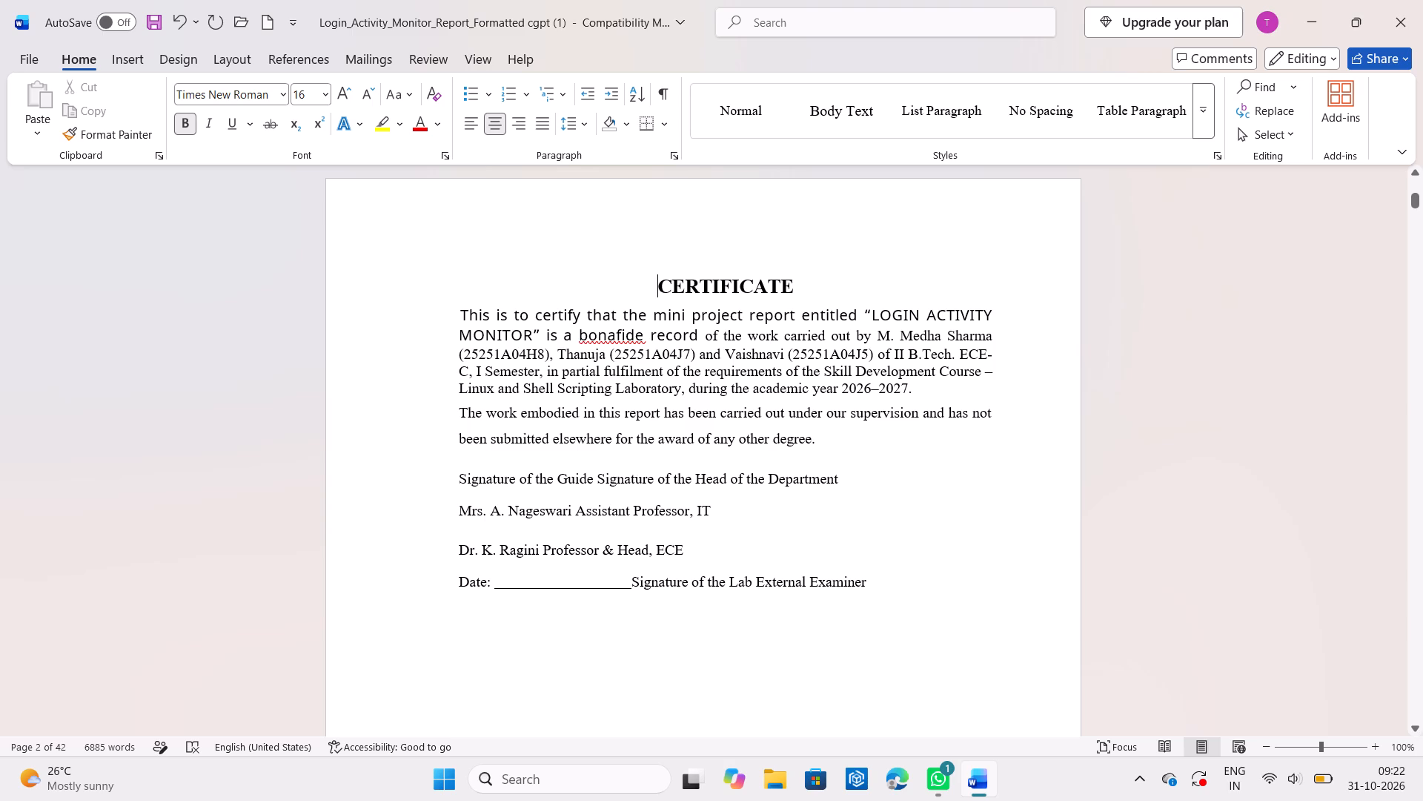
Delete the Certificate paragraph's opening words, "This is to certify that the mini project report entitled", before "LOGIN ACTIVITY MONITOR".
left_click(515, 309)
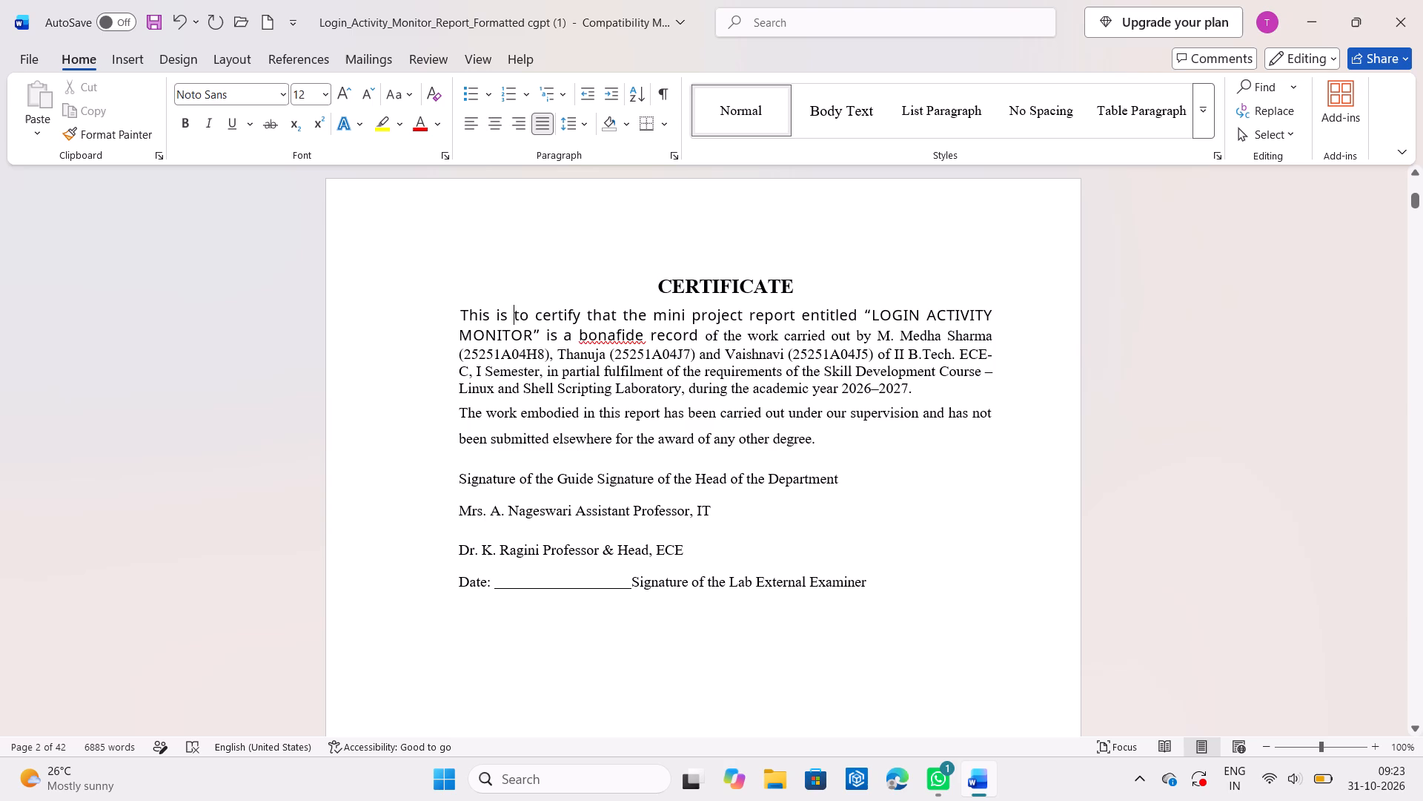
key("k")
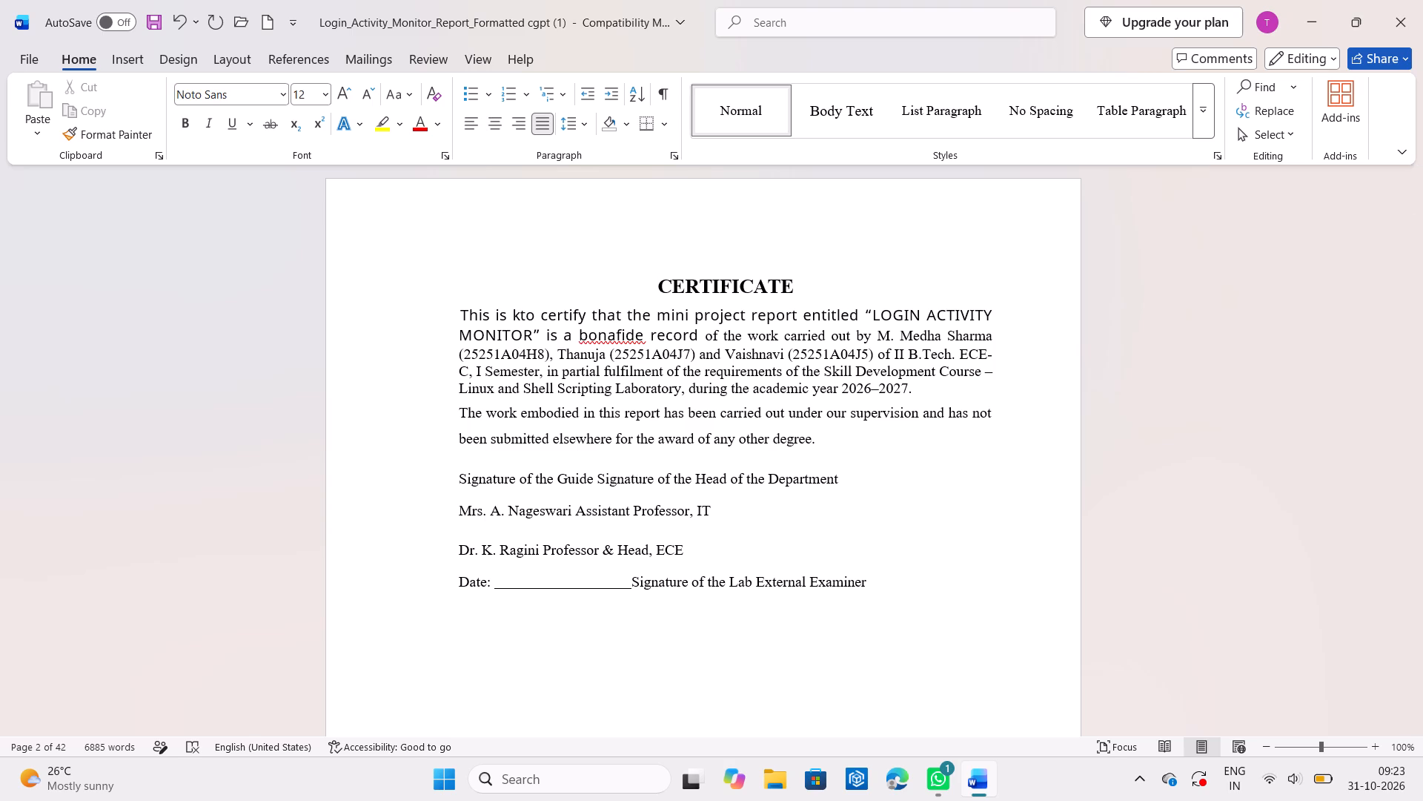
key("BackSpace")
key("Delete")
key("Delete")
key("Delete")
key("Delete")
key("Delete")
key("Delete")
key("Delete")
key("Delete")
key("Delete")
key("Delete")
key("Delete")
key("Delete")
key("Delete")
key("Delete")
key("Delete")
key("Delete")
key("Delete")
key("Delete")
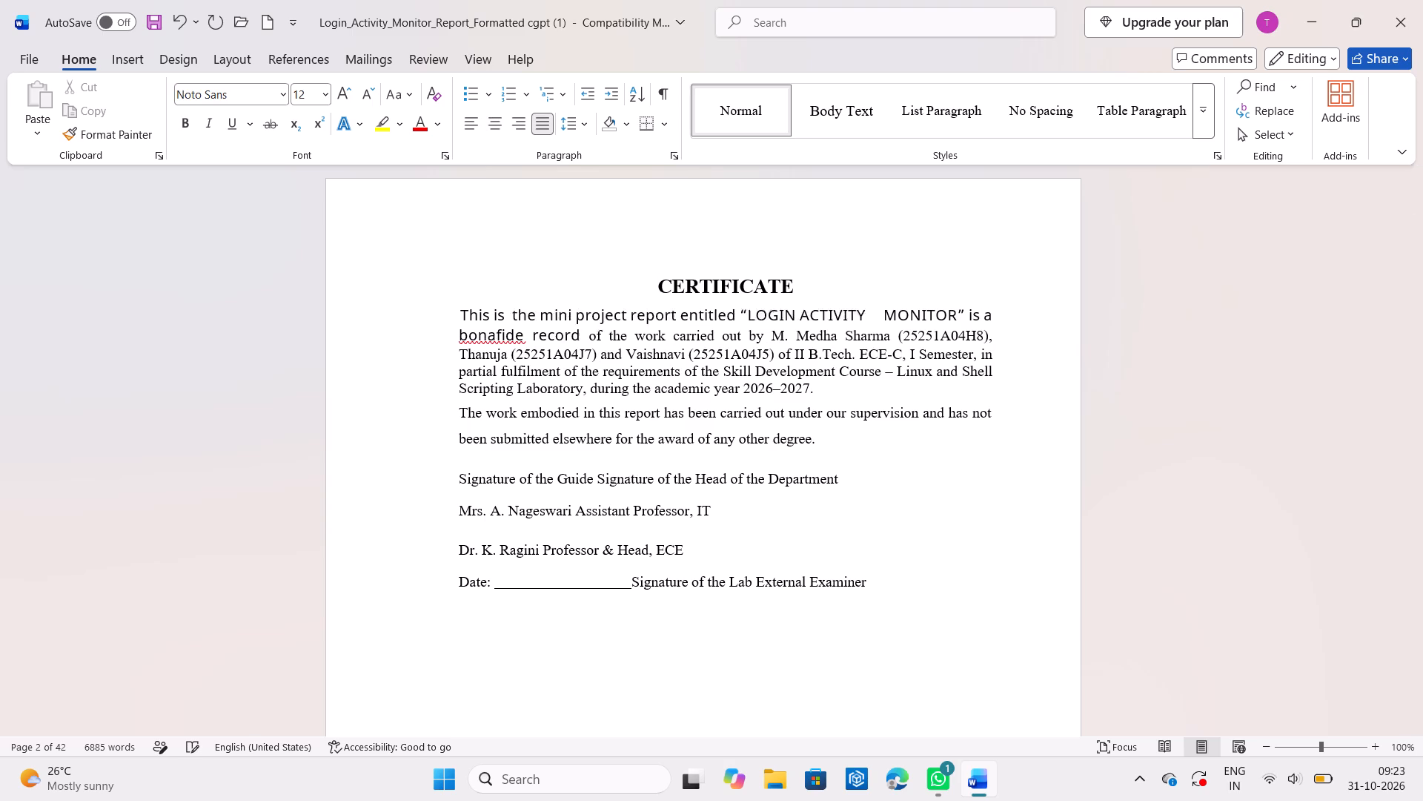
key("Delete")
key("Delete")
key("Delete")
key("Delete")
key("Delete")
key("Delete")
key("Delete")
key("Delete")
key("Delete")
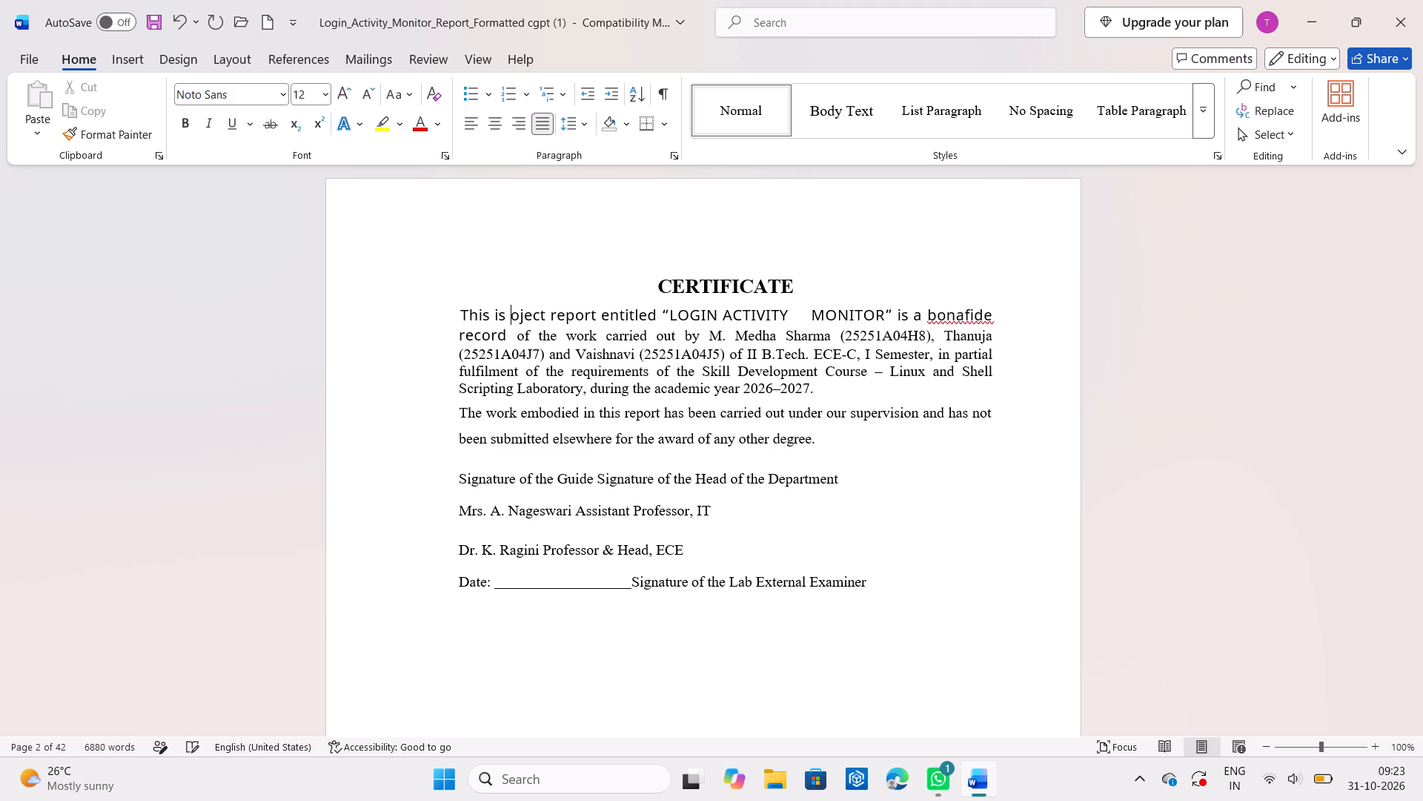
key("Delete")
key("Delete")
key("Delete")
key("Delete")
key("Delete")
key("Delete")
key("Delete")
key("Delete")
key("Delete")
key("Delete")
key("Delete")
key("Delete")
key("Delete")
key("Delete")
key("Delete")
key("Delete")
key("Delete")
key("Delete")
key("Delete")
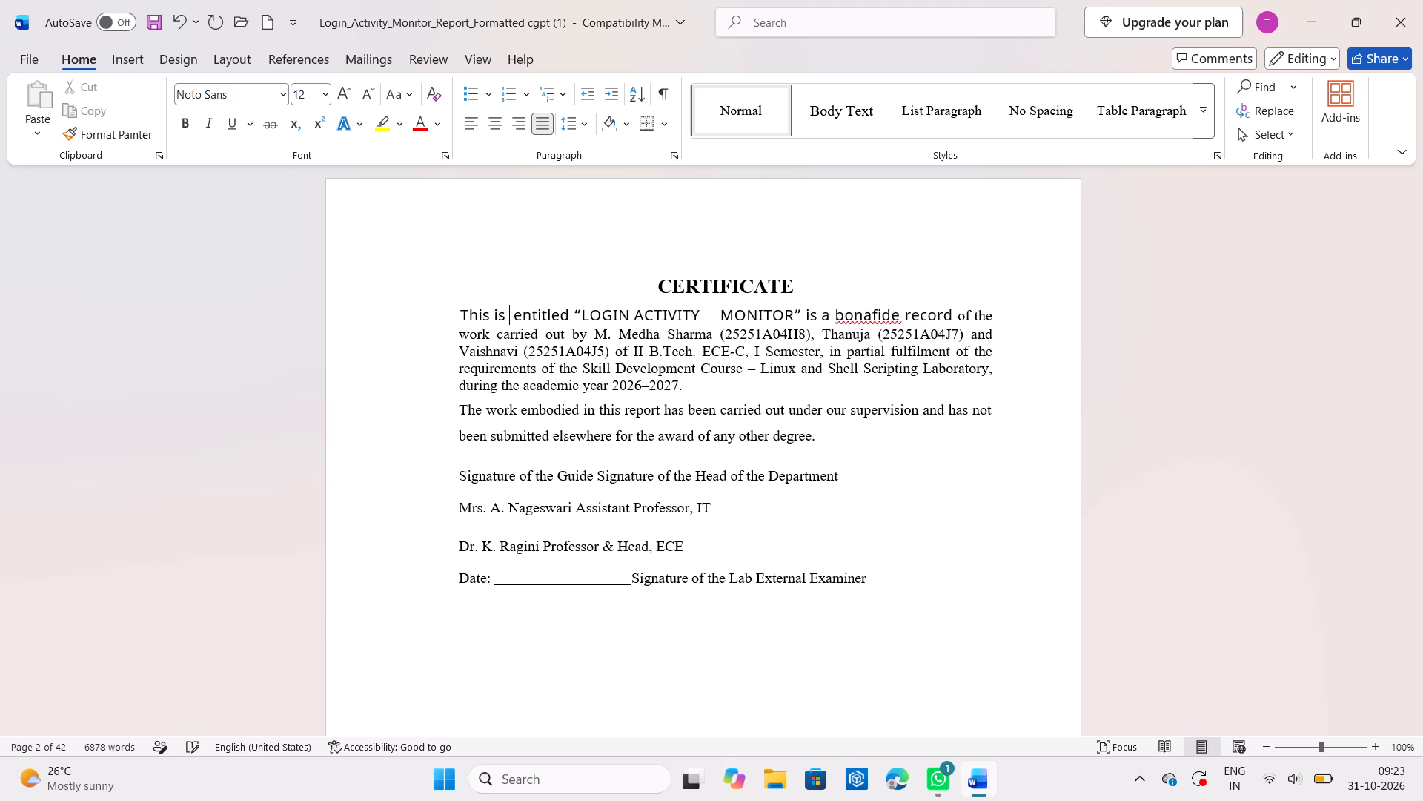
key("Delete")
key("Delete")
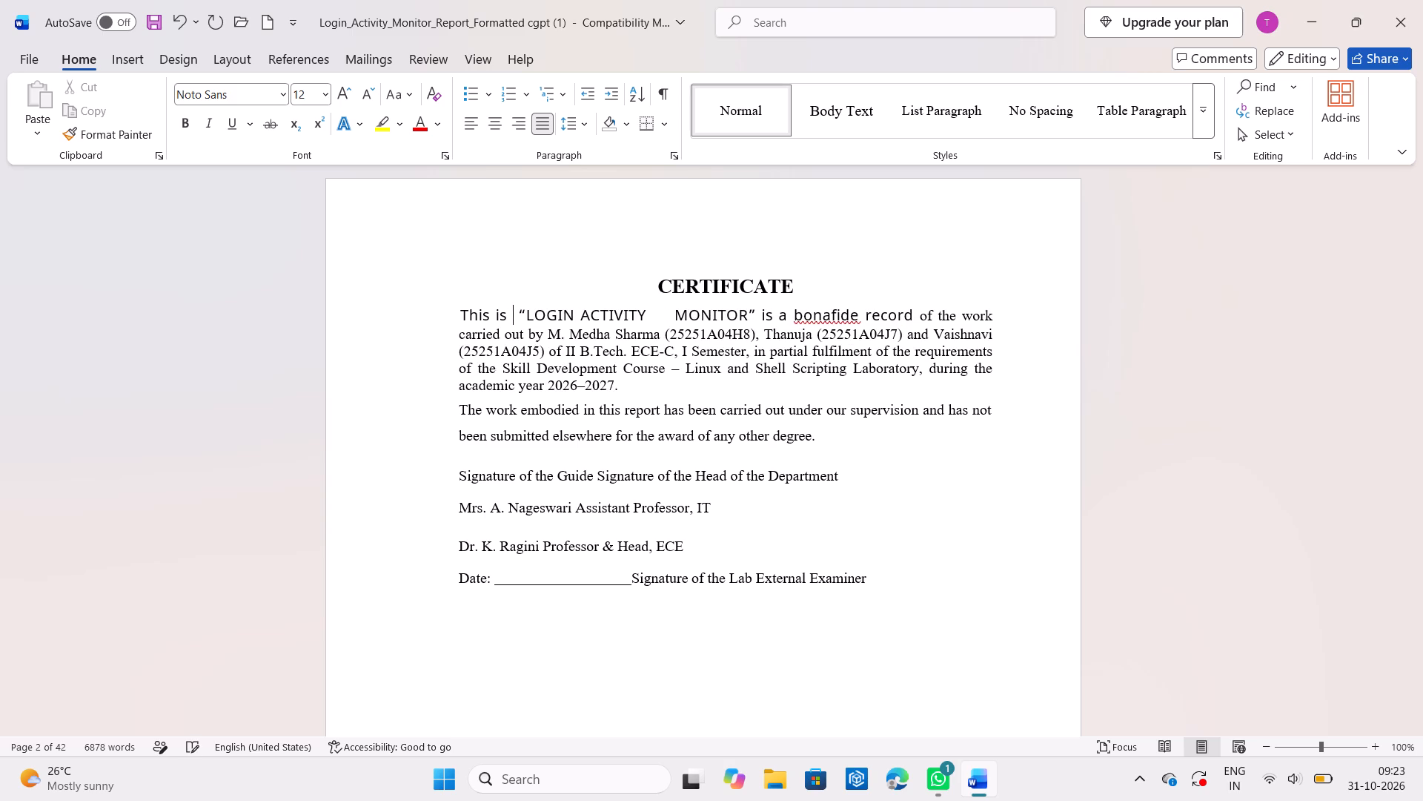
key("BackSpace")
key("BackSpace")
key("BackSpace")
key("BackSpace")
key("BackSpace")
key("BackSpace")
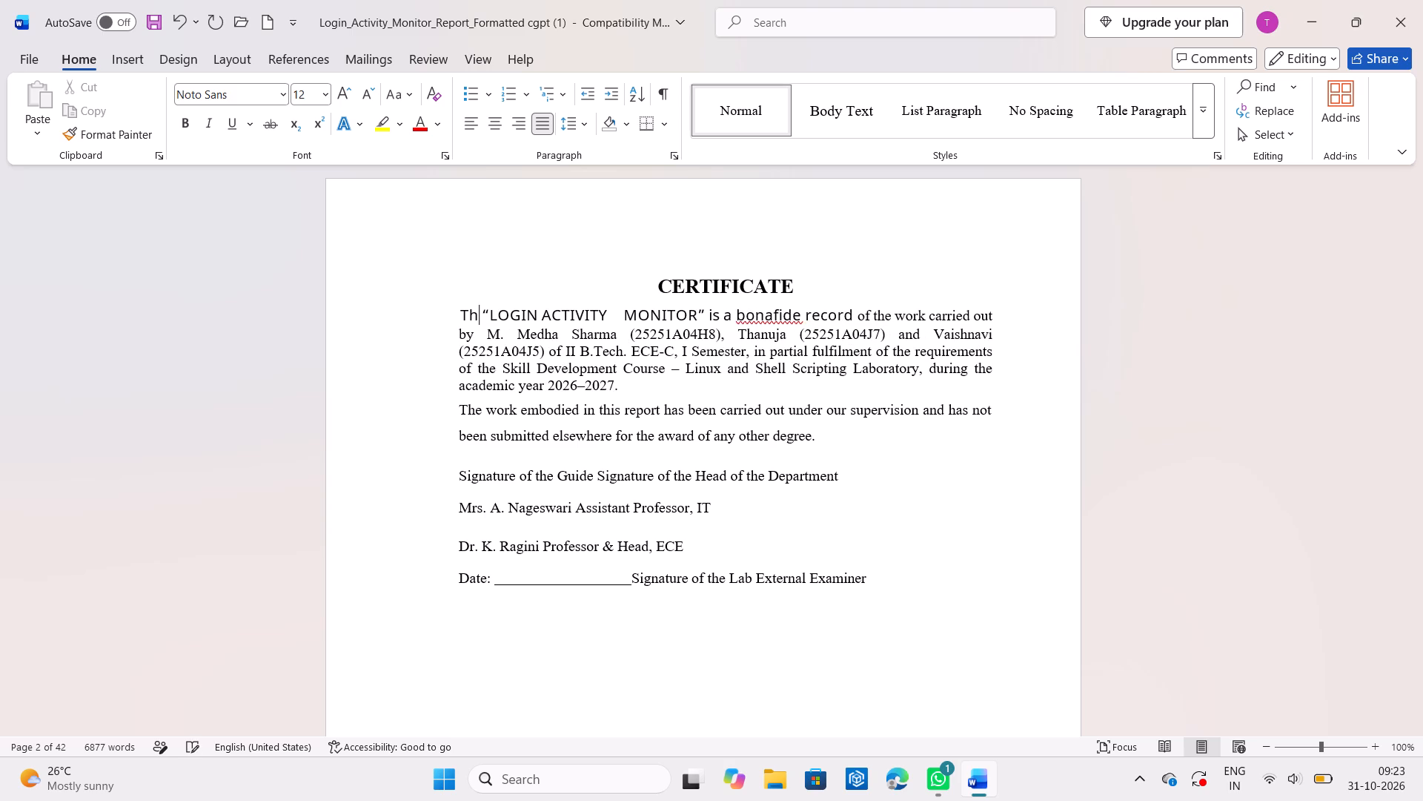
key("BackSpace")
key("BackSpace")
Enter "This" at the start of the first Certificate paragraph and set its font size to 11.
type("This")
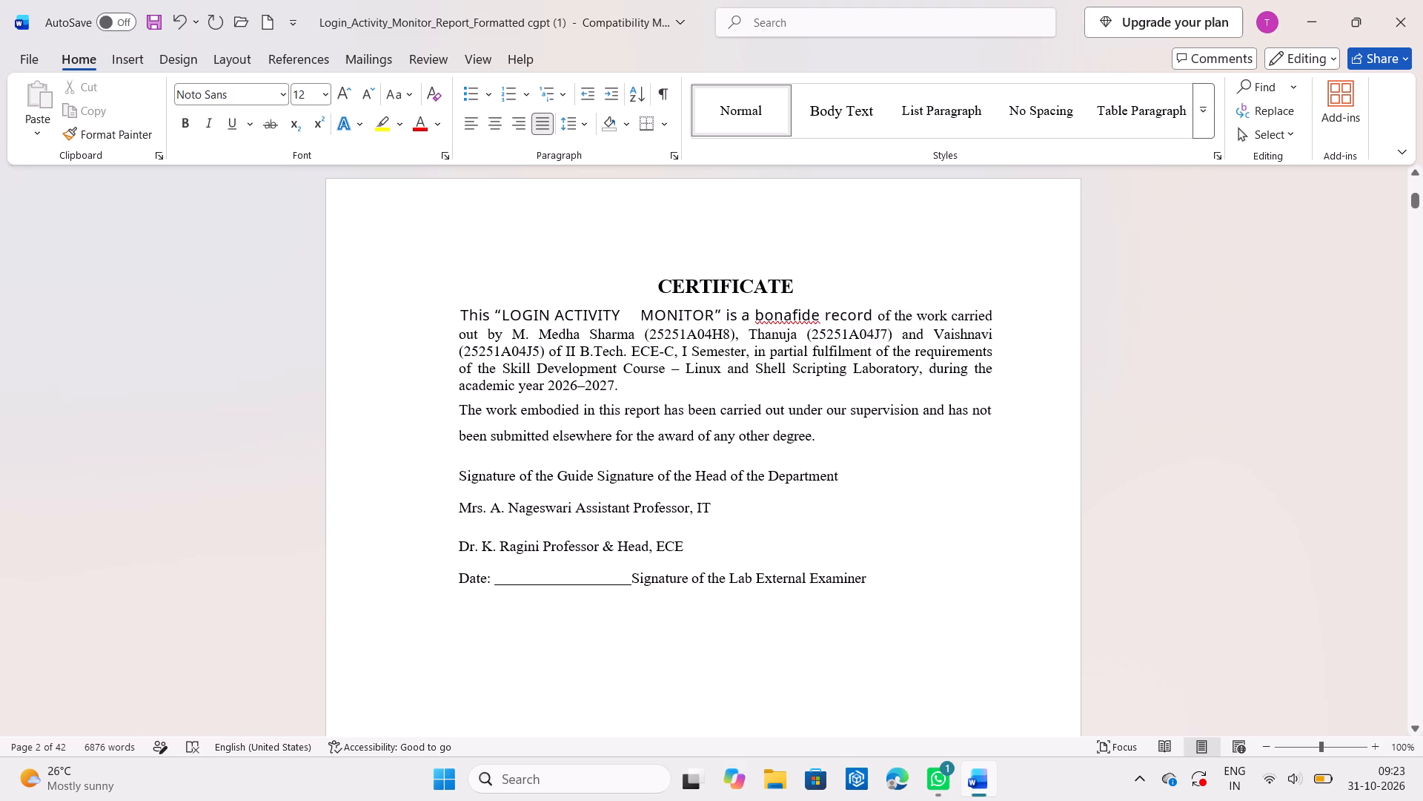
left_click_drag(461, 311, 487, 314)
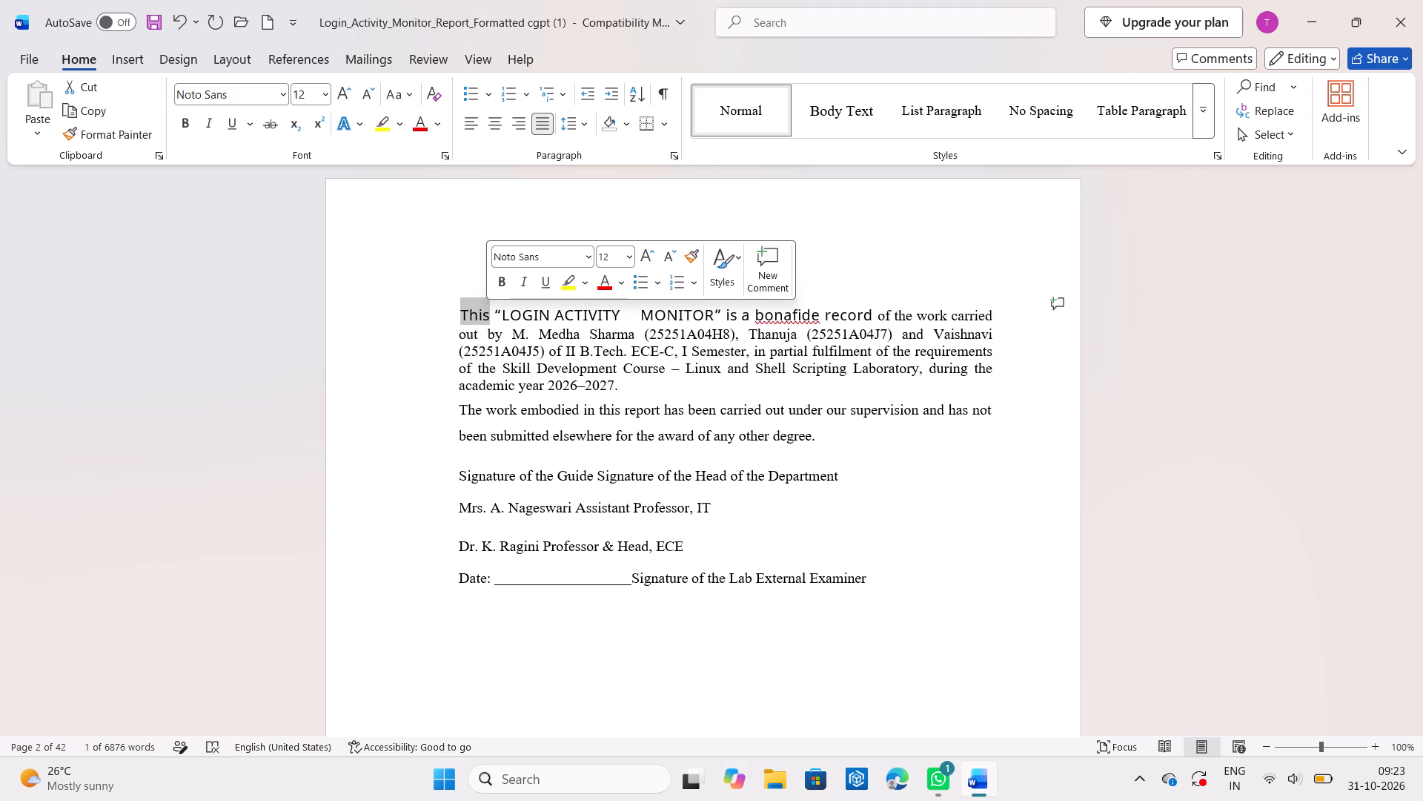
left_click(631, 257)
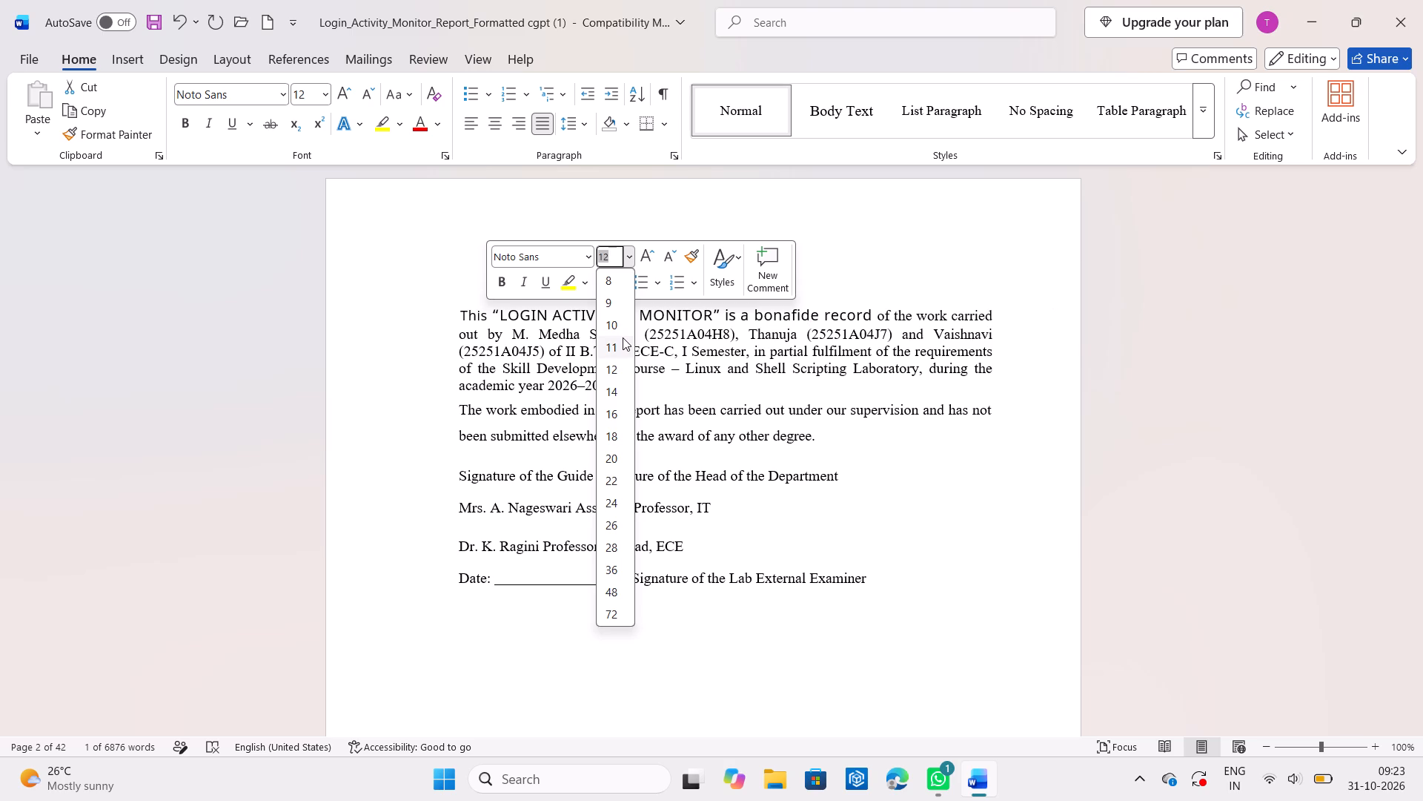
left_click(621, 337)
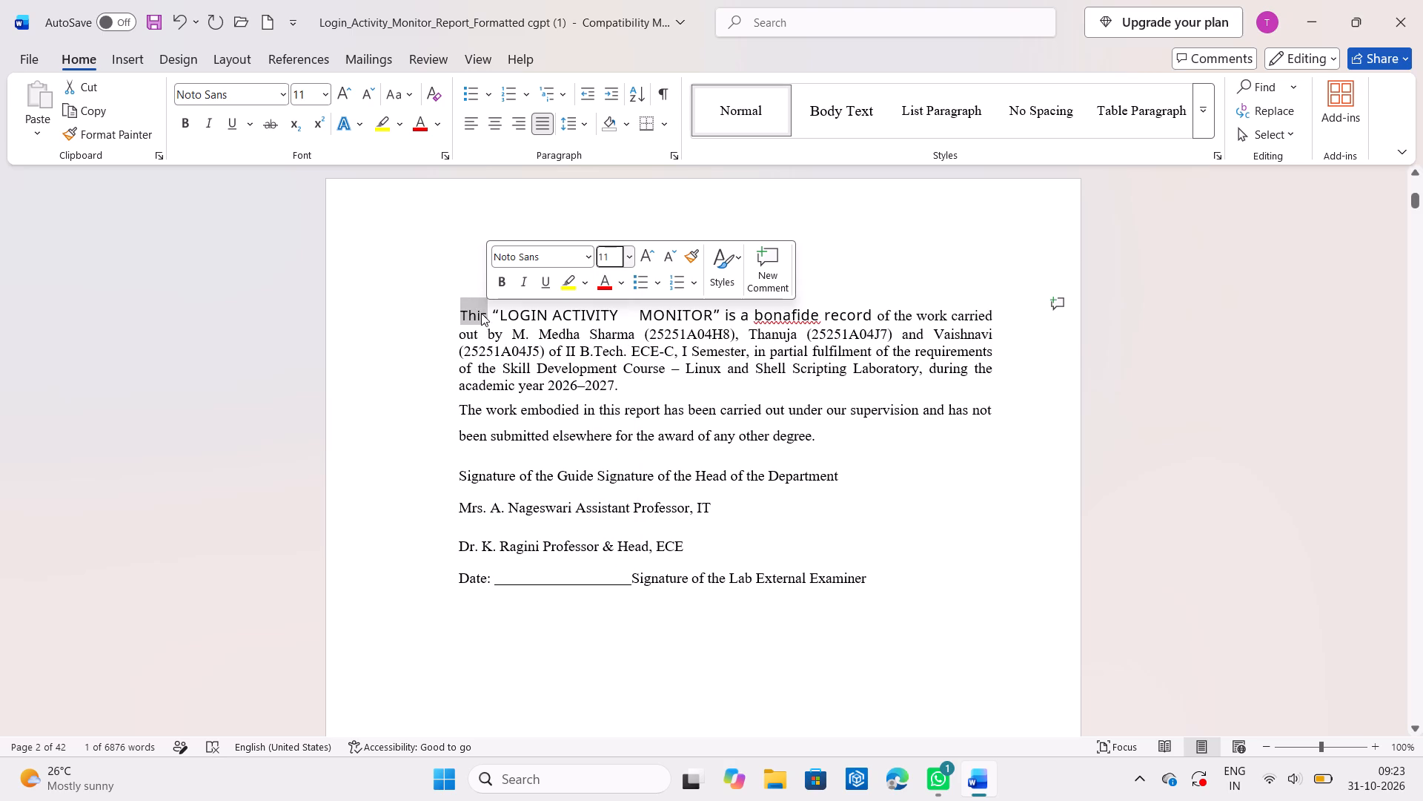
Enter "is to certify that the mini project report entitled" after "This" in the first Certificate paragraph.
left_click(489, 313)
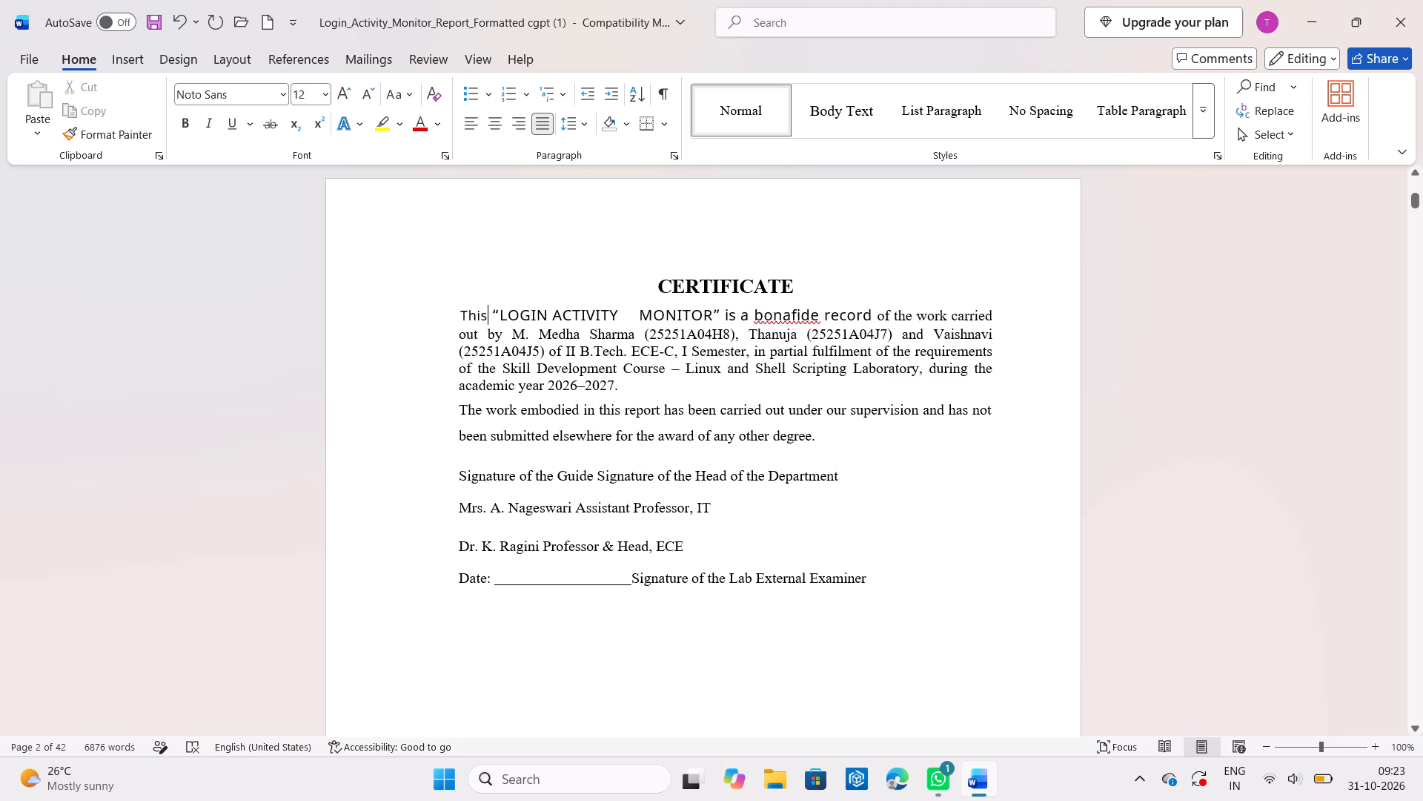
key("space")
type("is")
key("space")
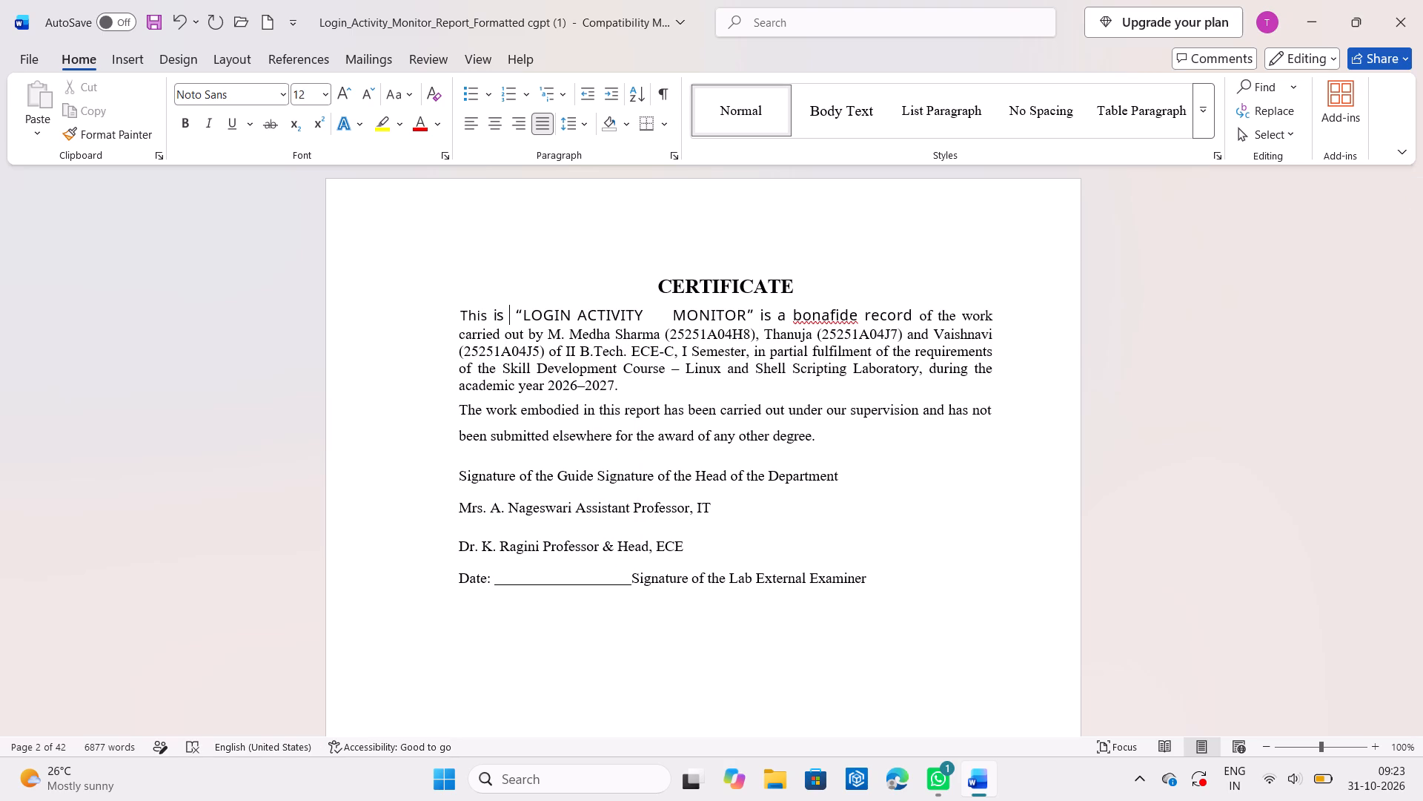
type("ton")
key("BackSpace")
key("space")
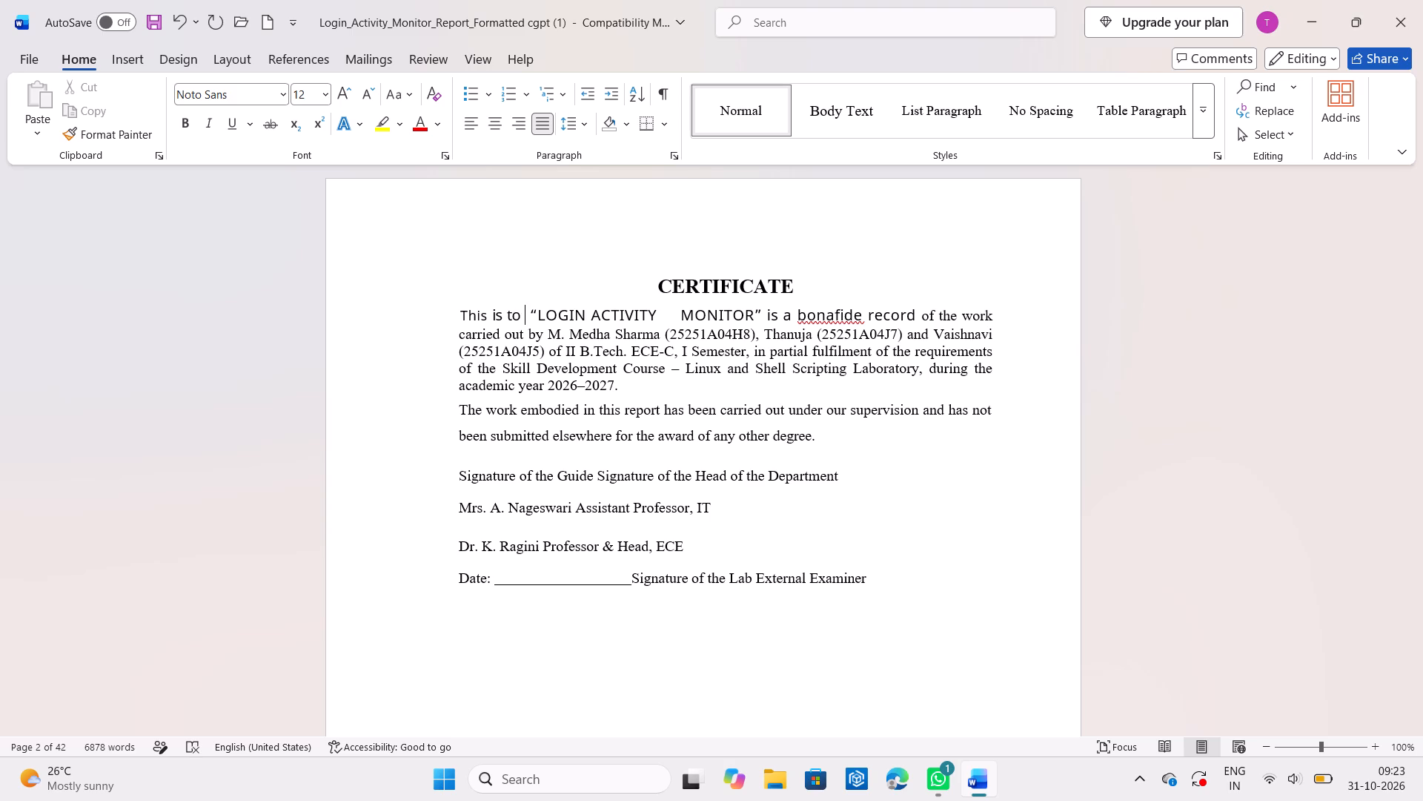
type("certify")
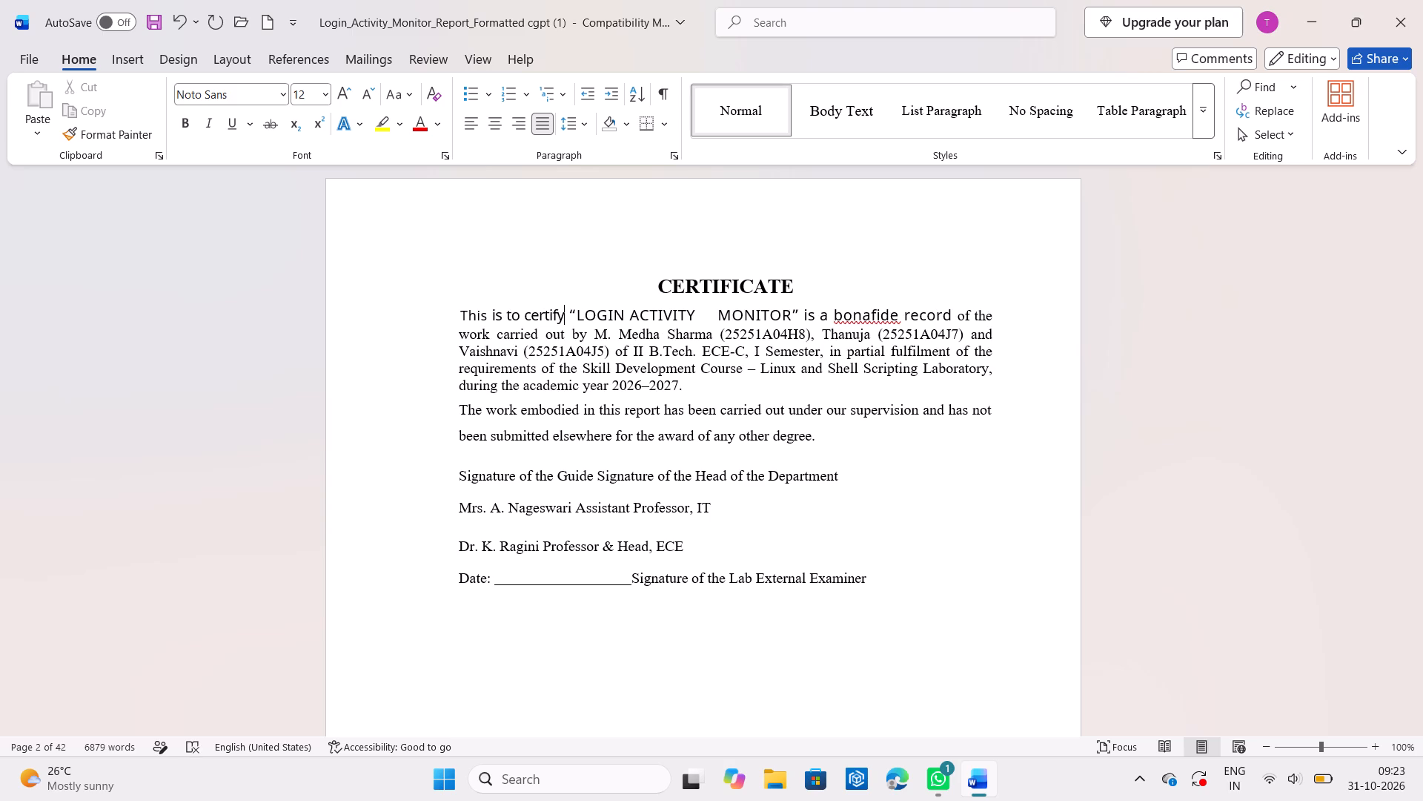
key("space")
type("that")
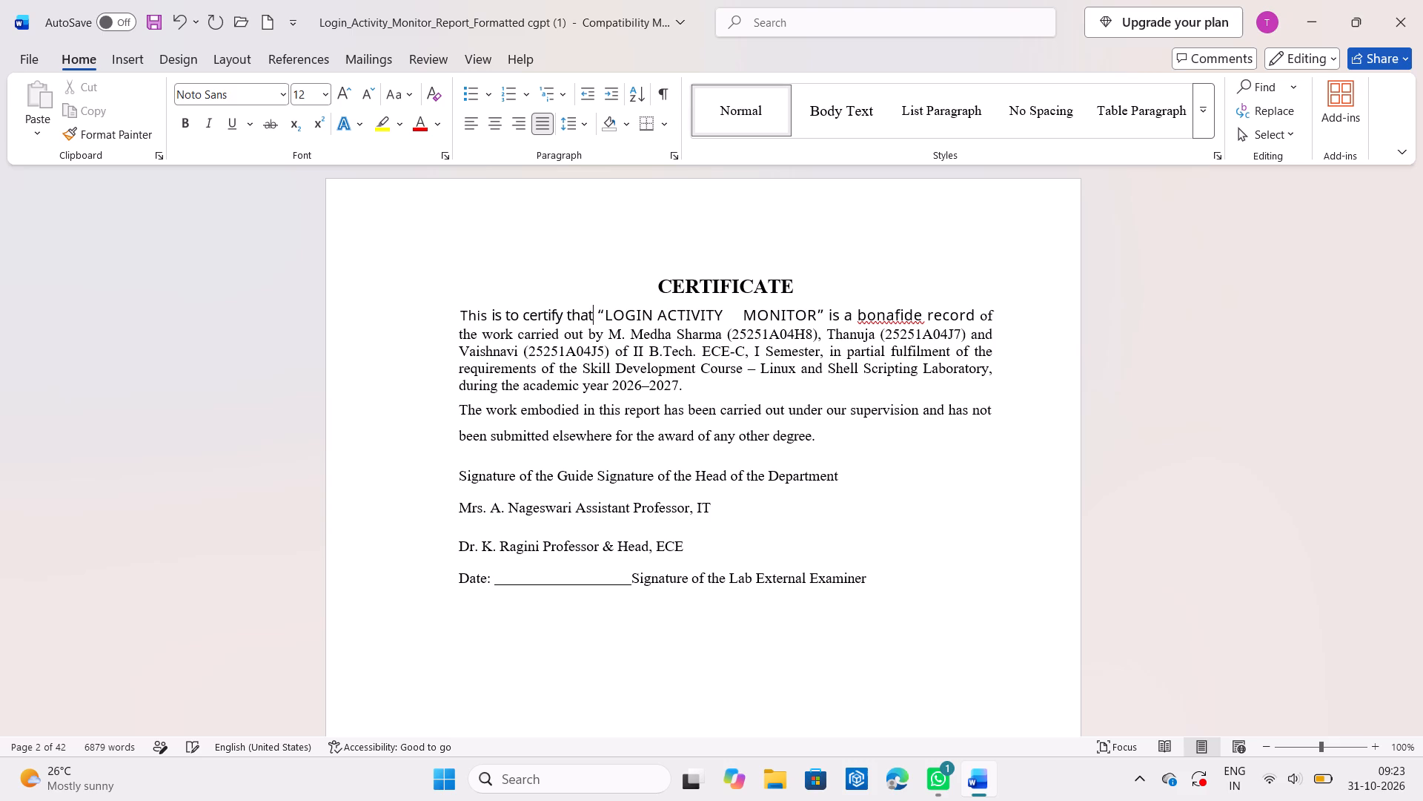
key("space")
type("the mini")
key("space")
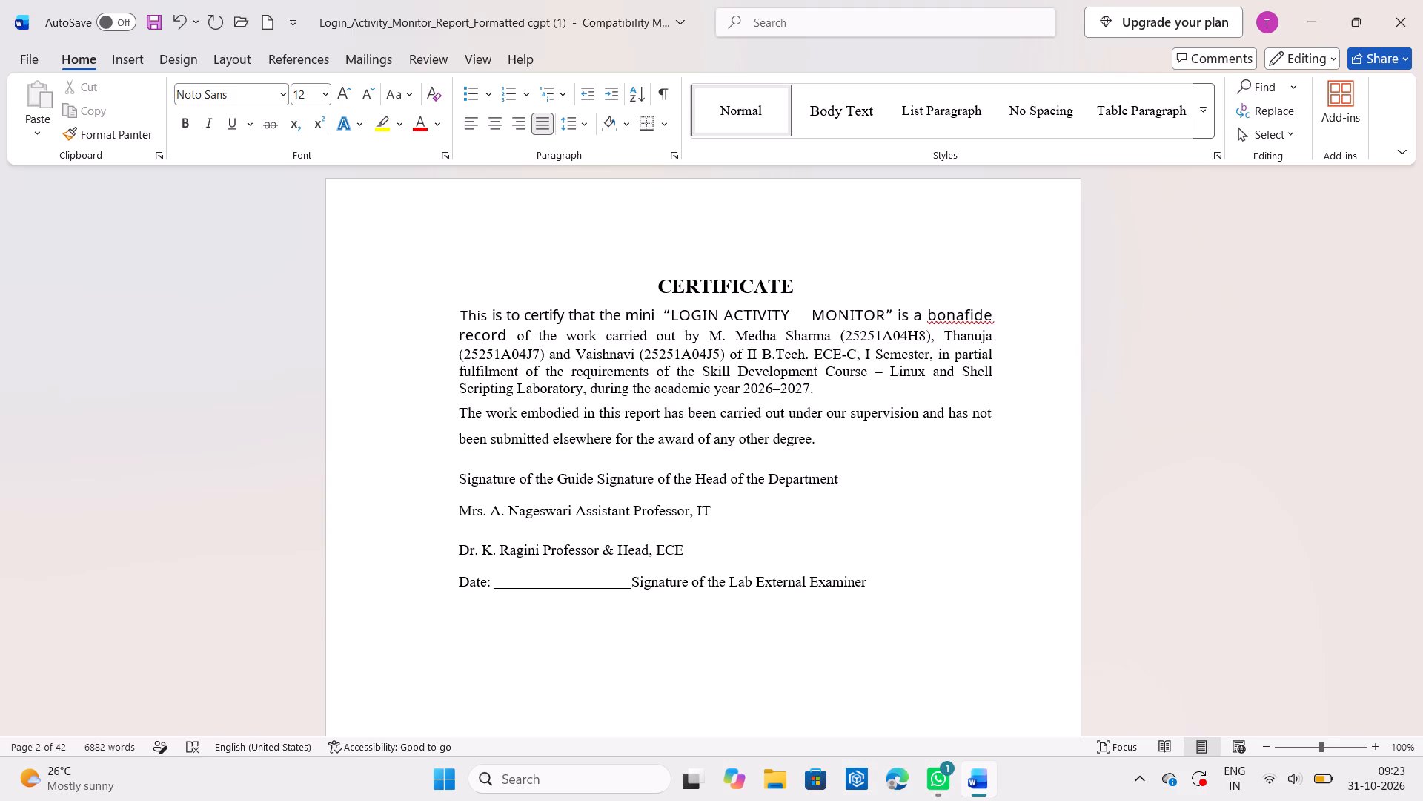
type("project")
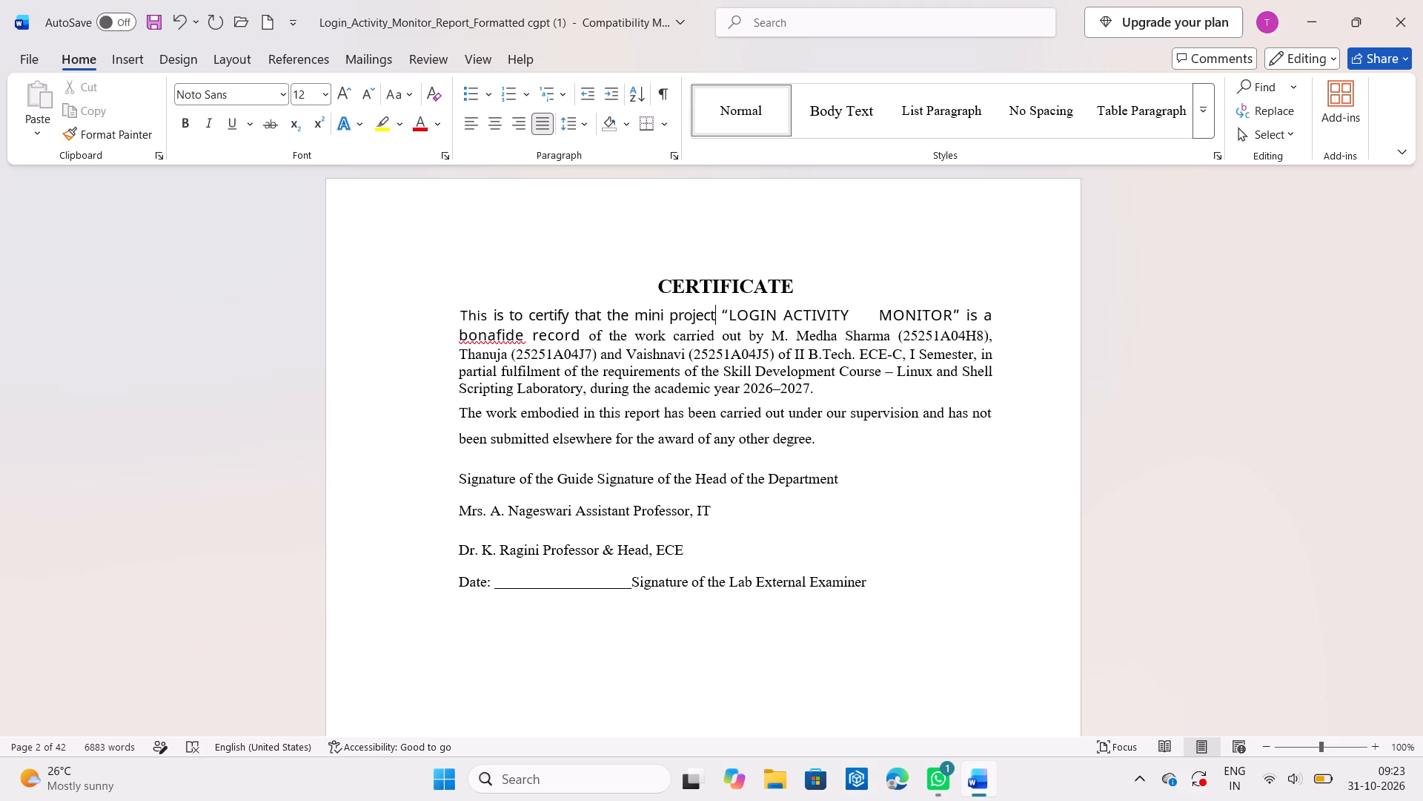
key("space")
type("report")
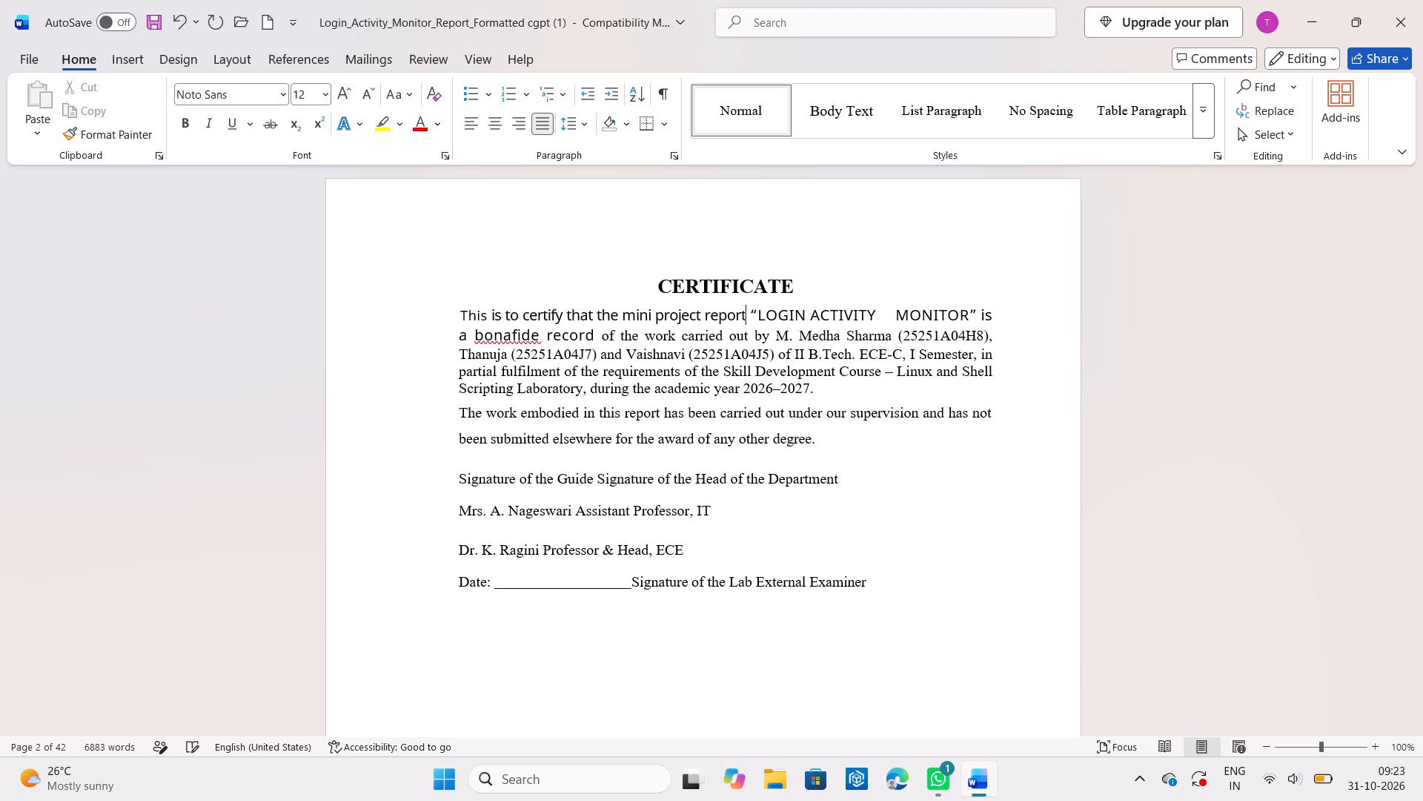
key("space")
type("entit")
type("led")
key("space")
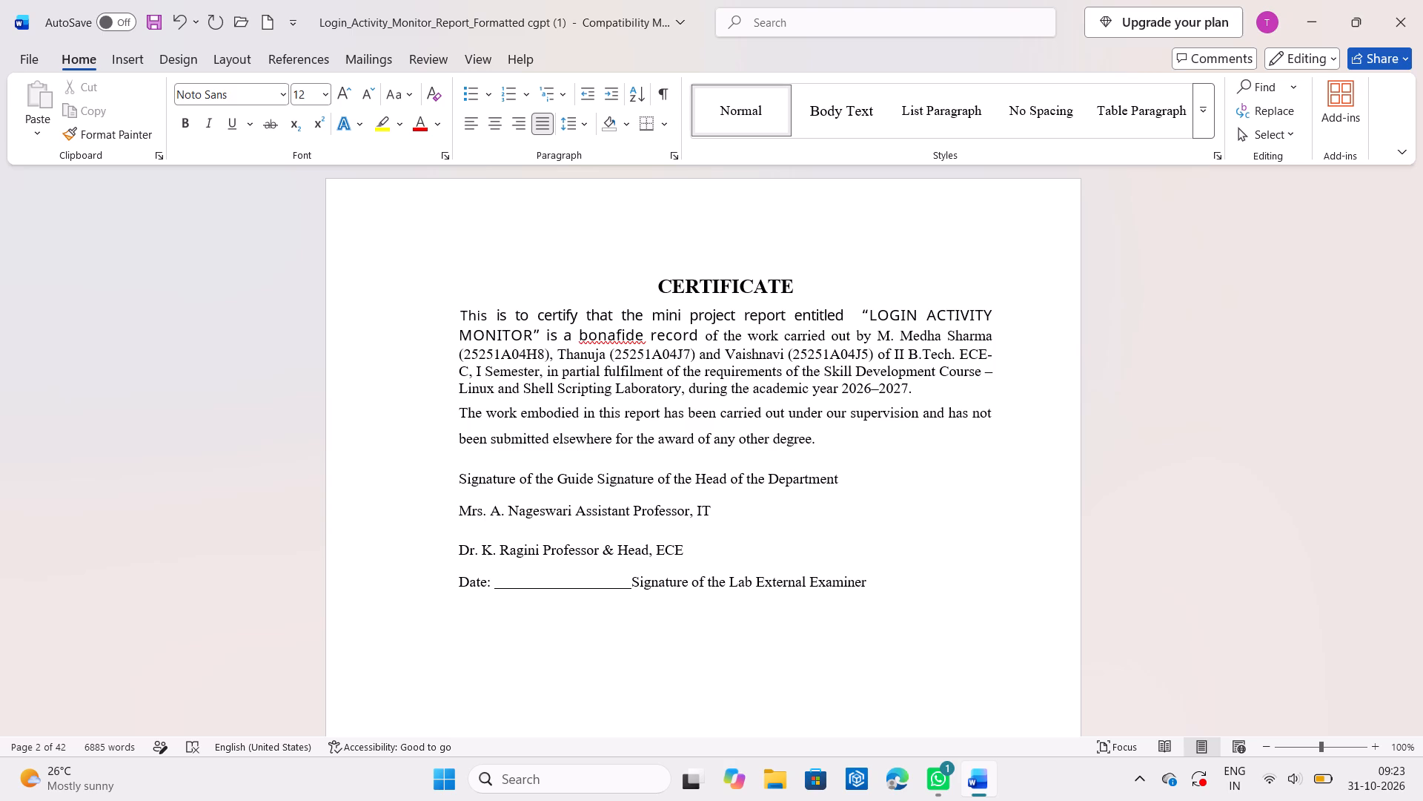
key("BackSpace")
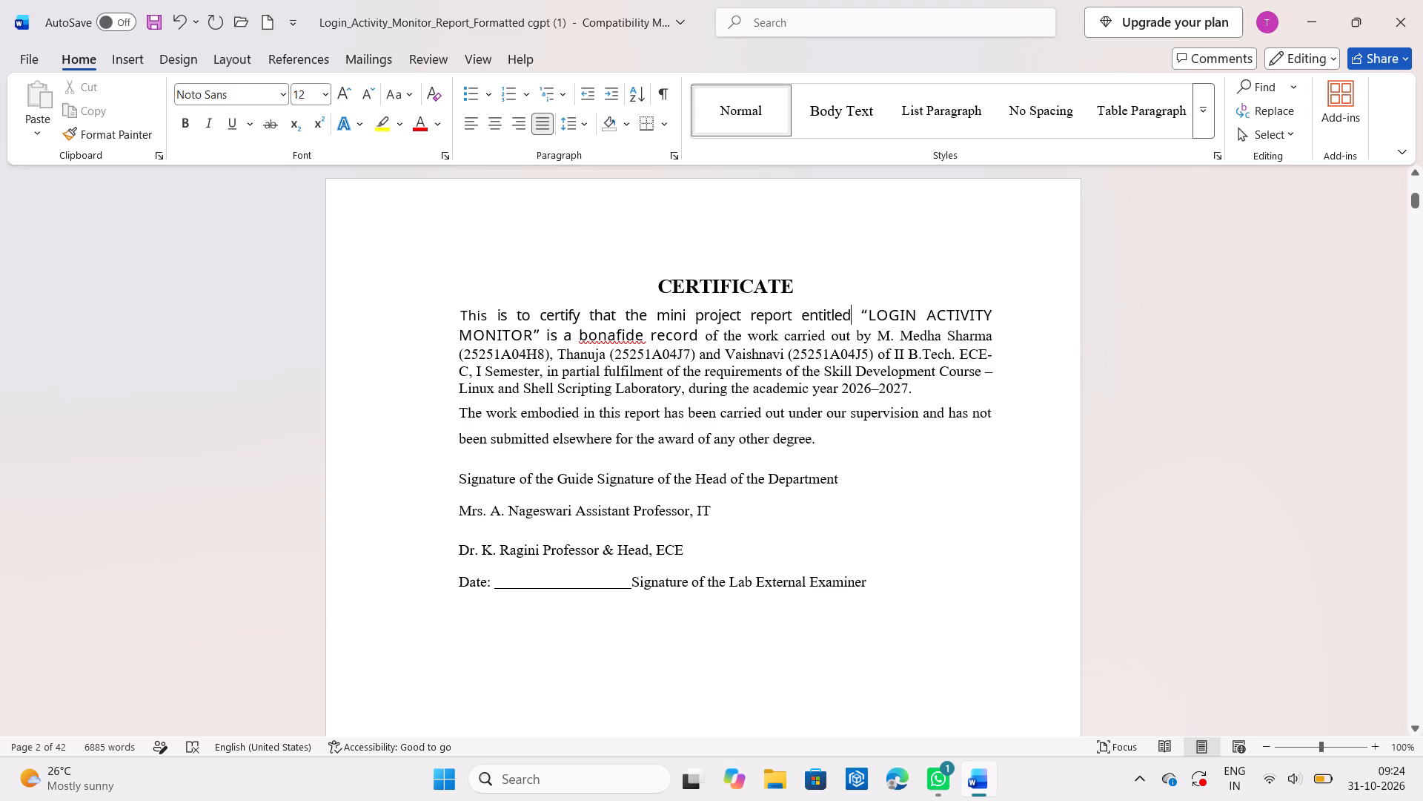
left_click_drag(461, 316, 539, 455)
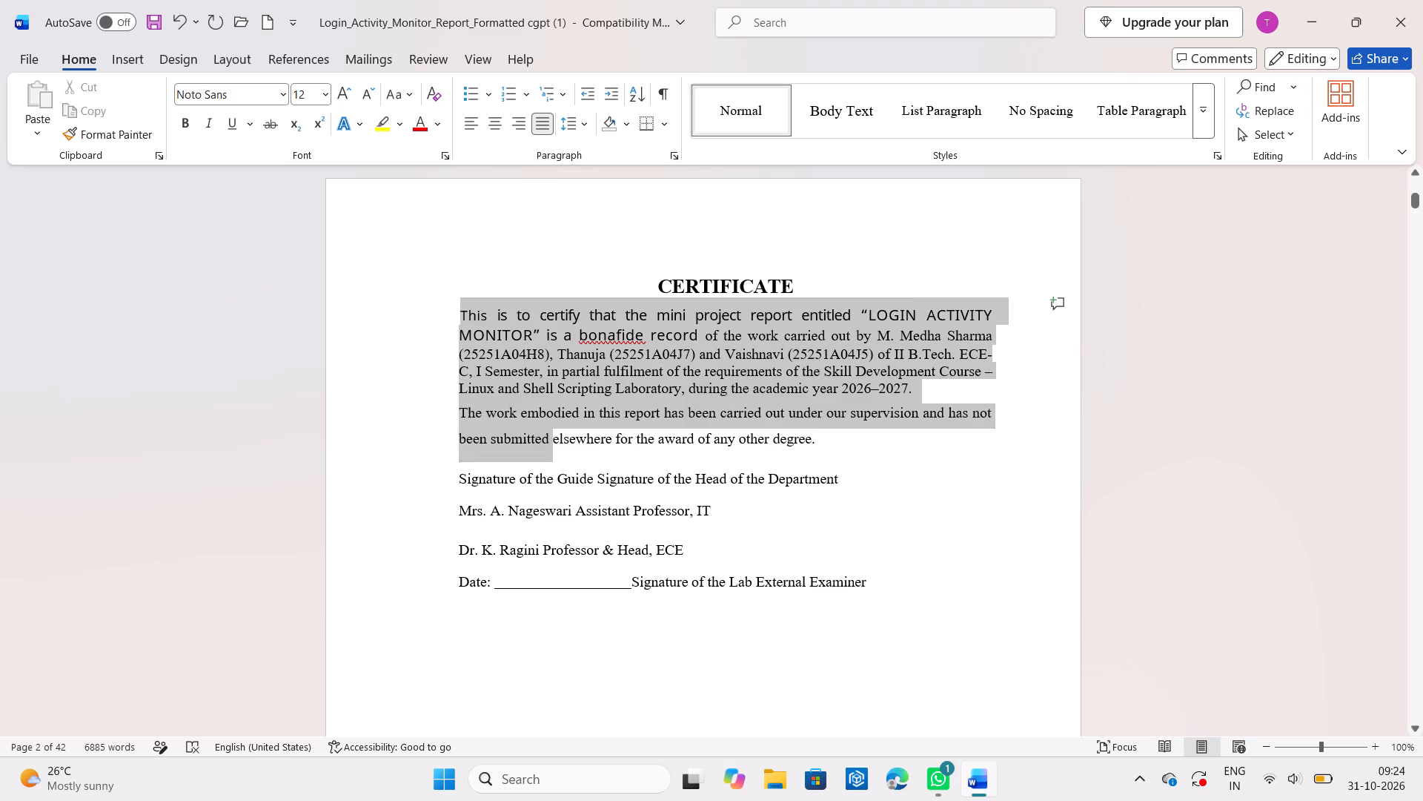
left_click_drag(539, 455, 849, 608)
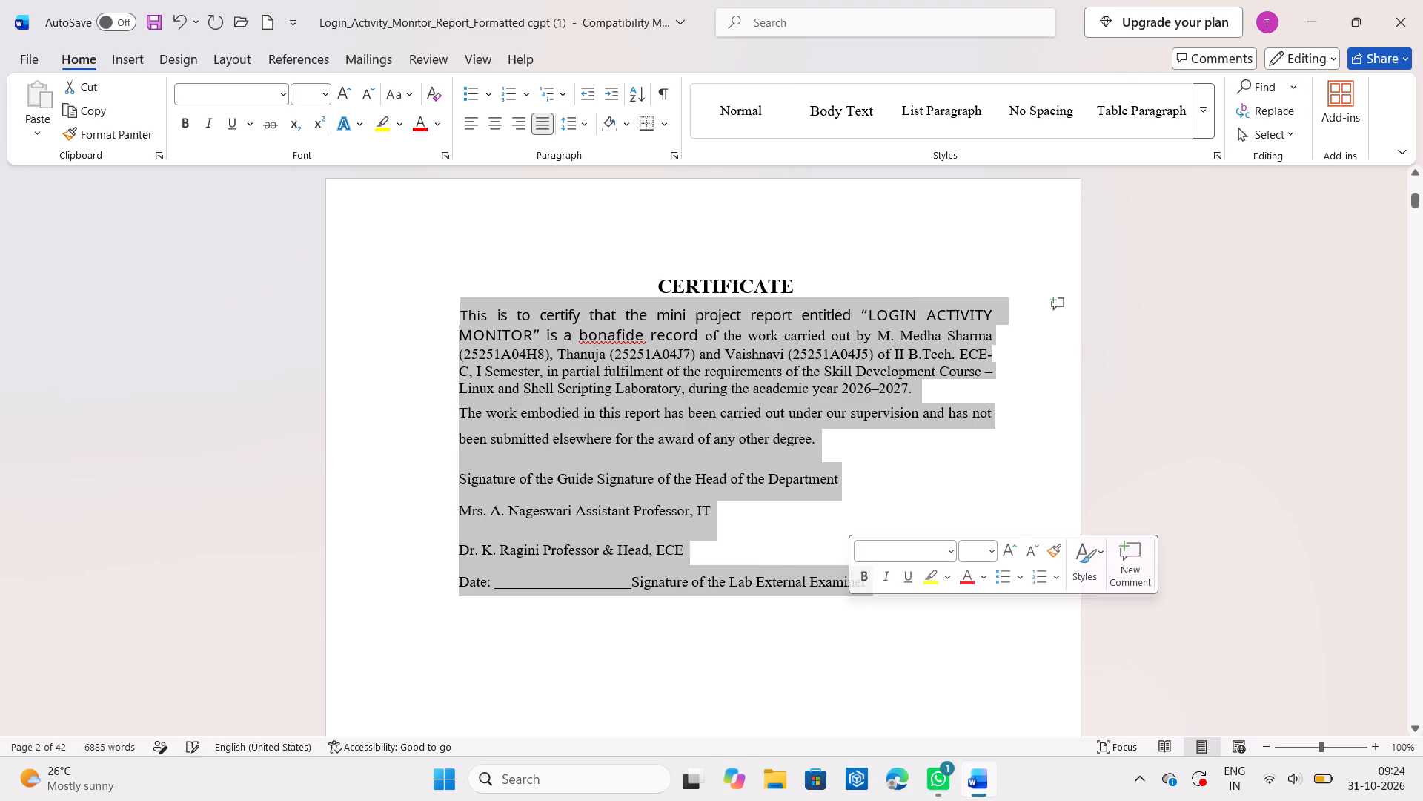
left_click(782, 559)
Break the Declaration text onto a new line inside the word "report", after "re", in the sentence beginning "This report".
scroll(782, 559, "down", 4)
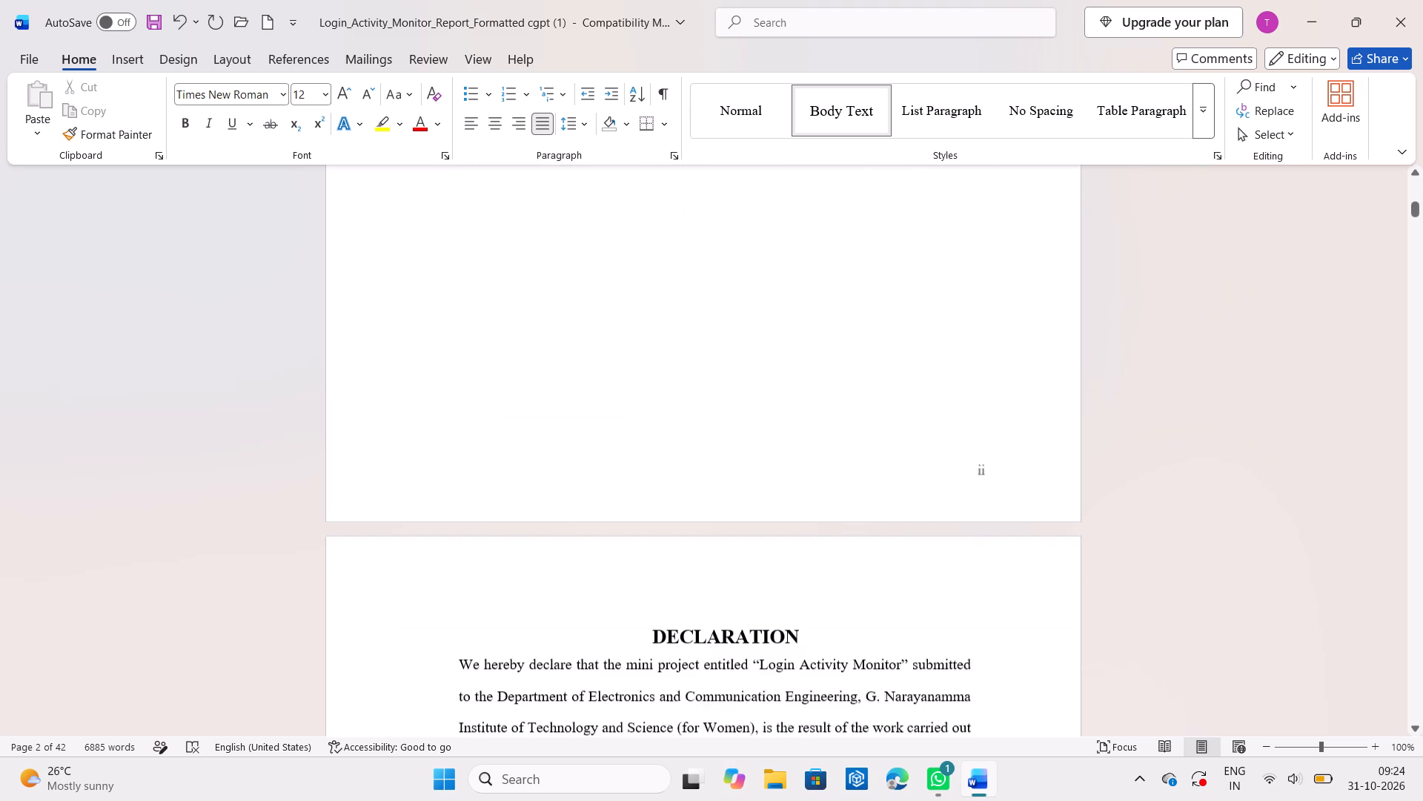
scroll(782, 559, "down", 3)
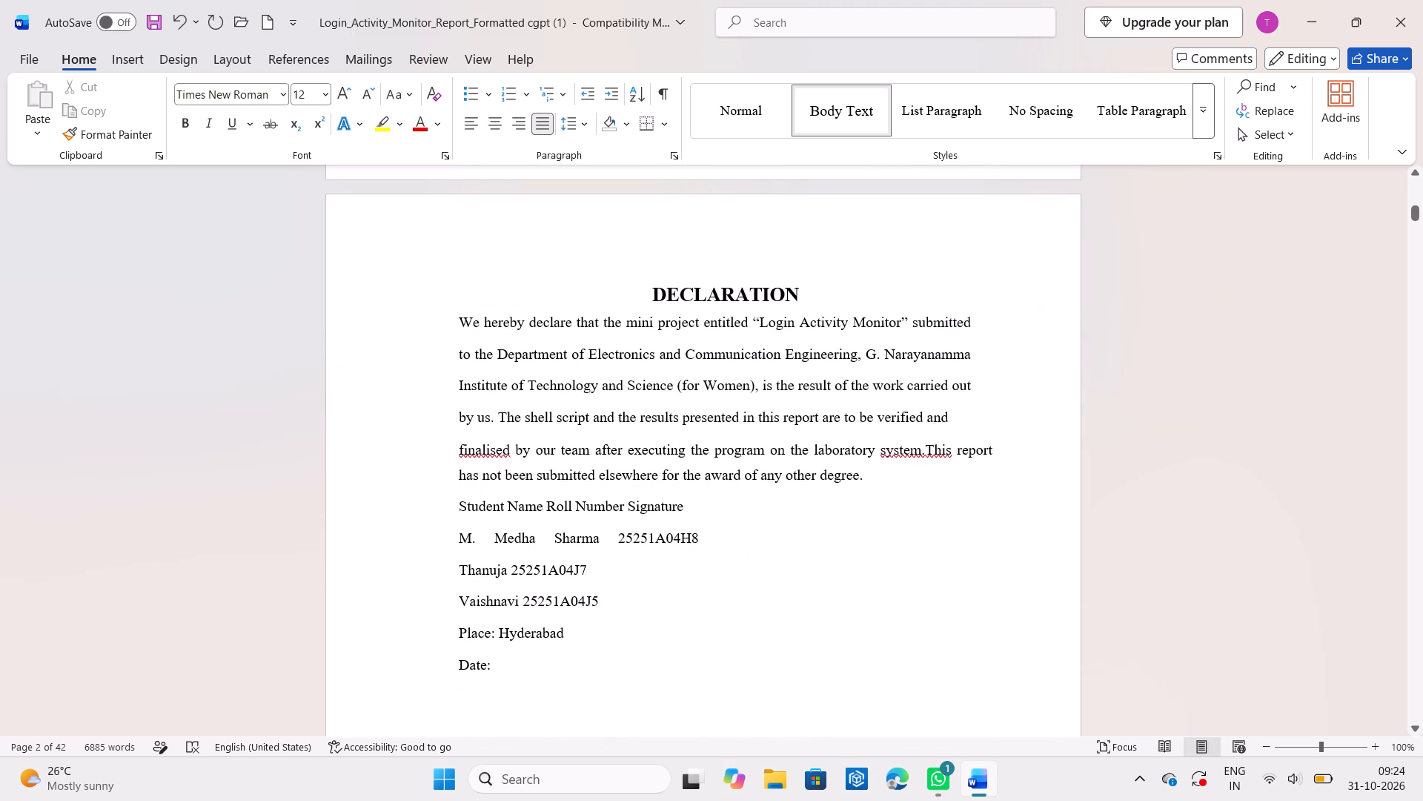
left_click(968, 446)
key("Return")
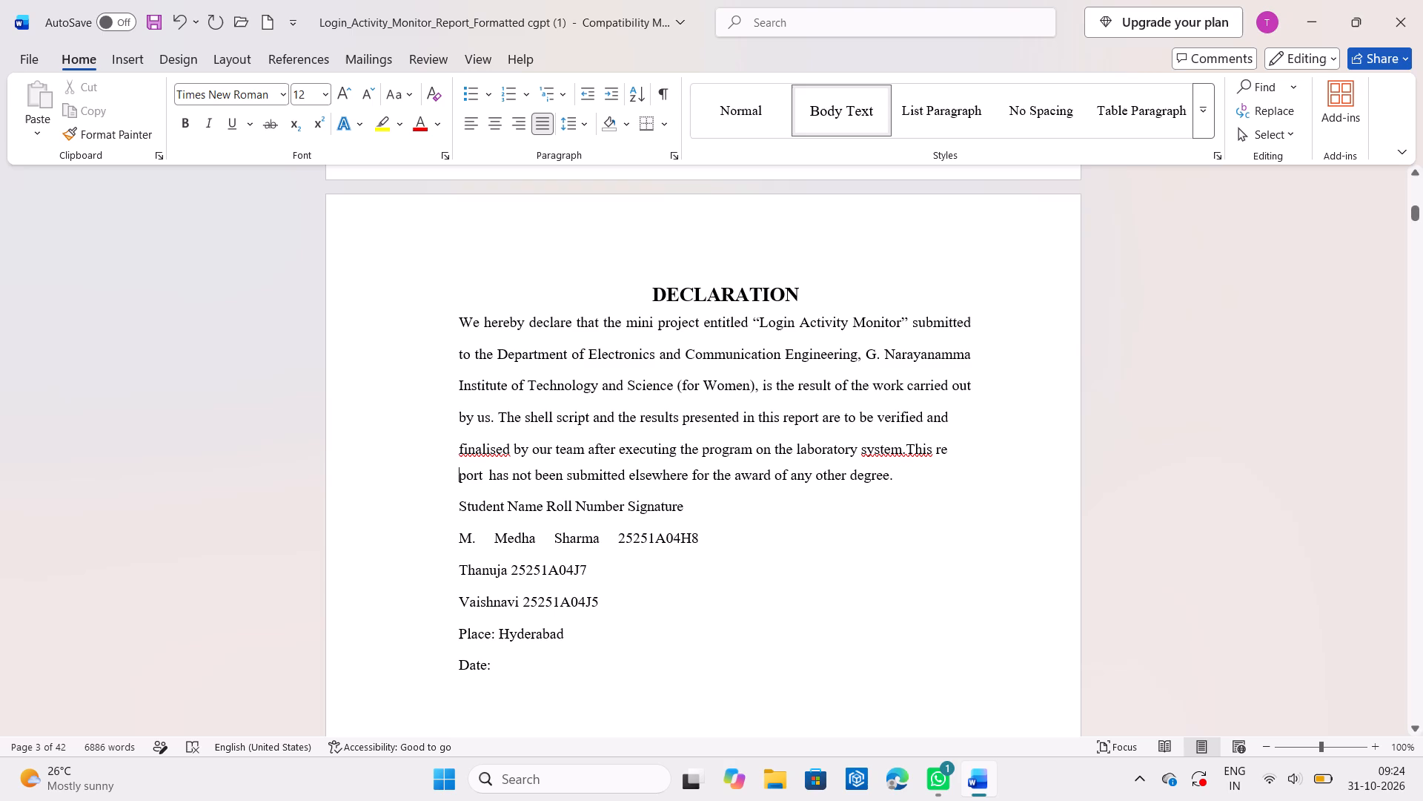
Insert the missing space between "system." and "This" in the Declaration text.
left_click(901, 448)
key("Right")
key("space")
Move the letters "fin" of "finalised" up to the end of the preceding Declaration line, after "verified and".
left_click(969, 413)
key("space")
type("fin")
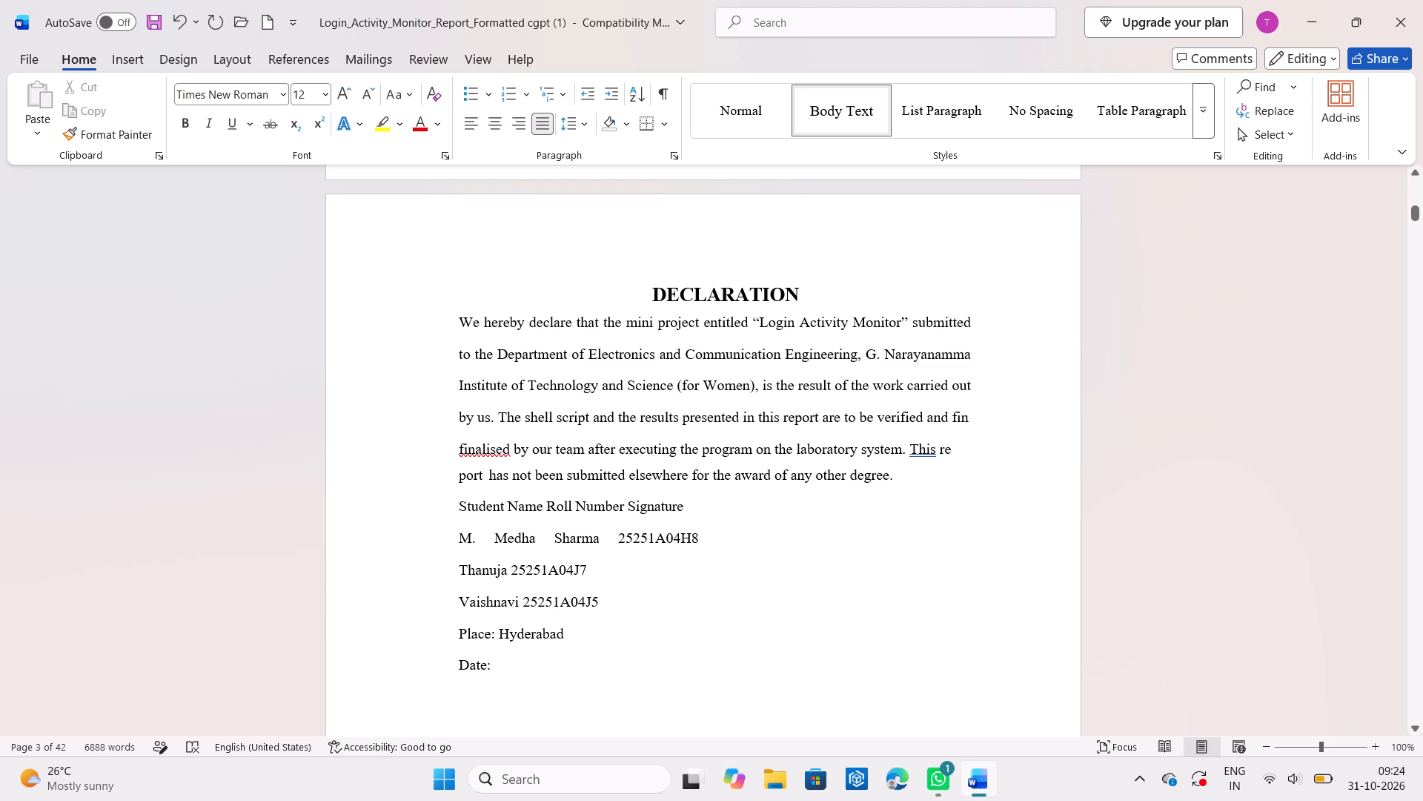
left_click(474, 444)
key("BackSpace")
key("BackSpace")
key("BackSpace")
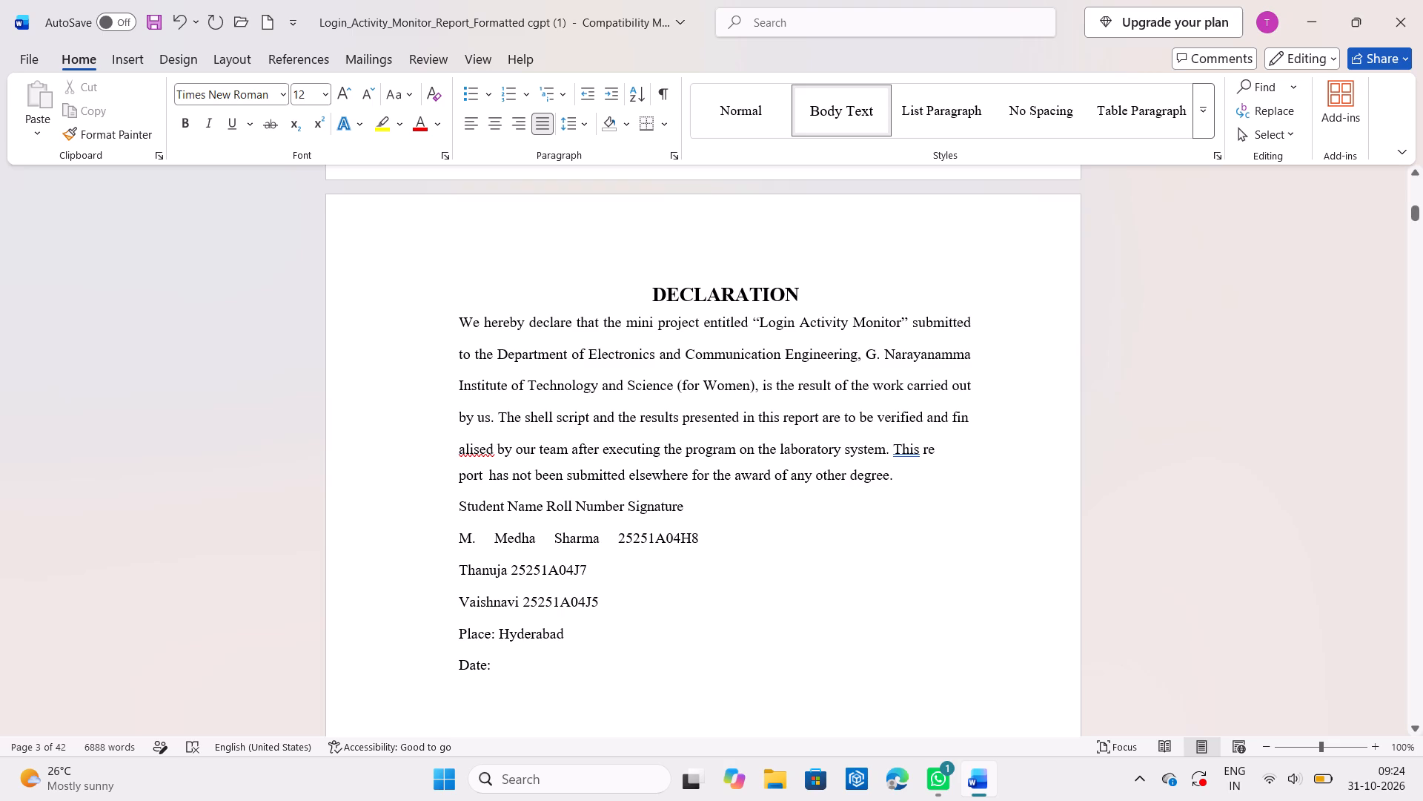
Move the letters "port" up to complete "This report" in the Declaration, removing them and the leading space before "has not been submitted".
left_click(944, 450)
type("port")
left_click(485, 479)
key("BackSpace")
key("BackSpace")
key("BackSpace")
key("BackSpace")
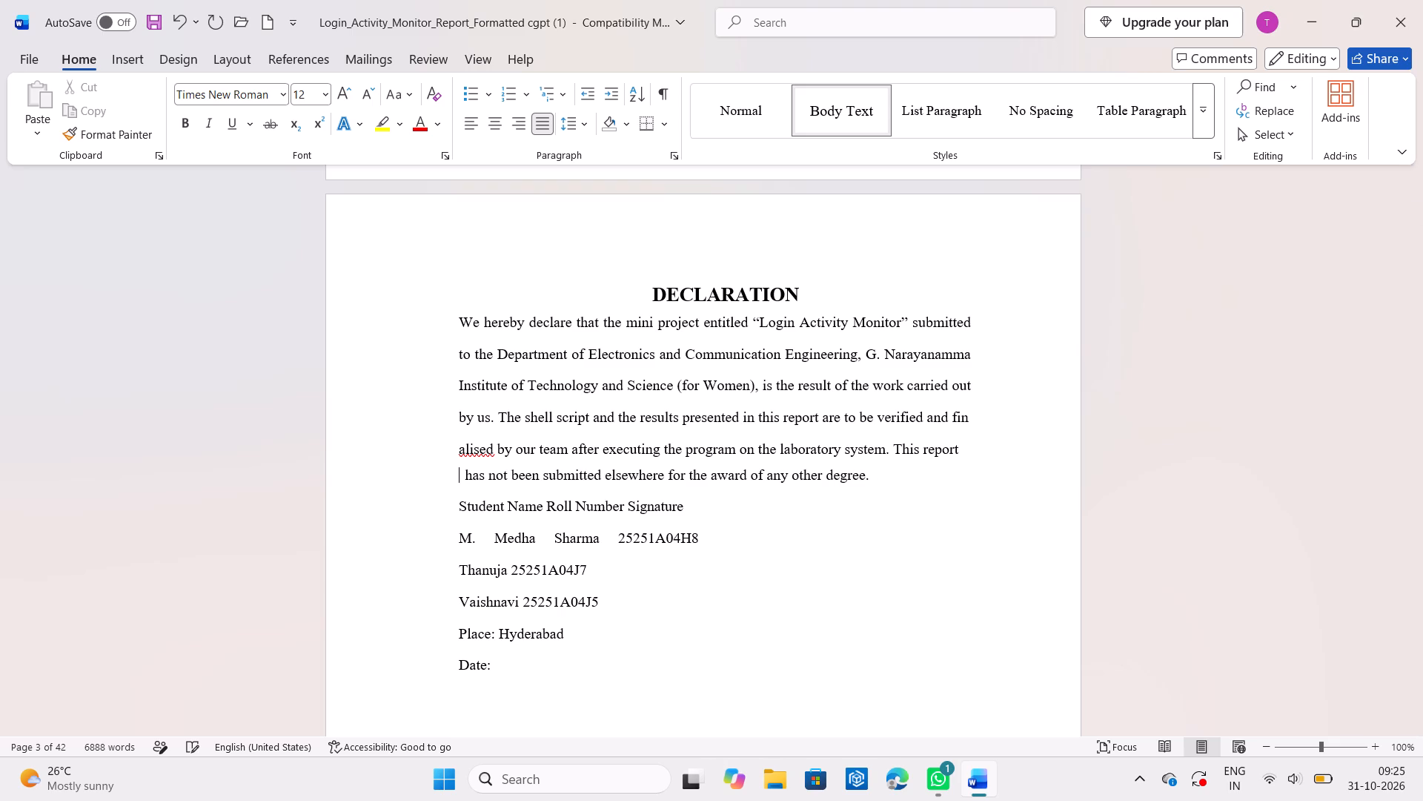
key("Delete")
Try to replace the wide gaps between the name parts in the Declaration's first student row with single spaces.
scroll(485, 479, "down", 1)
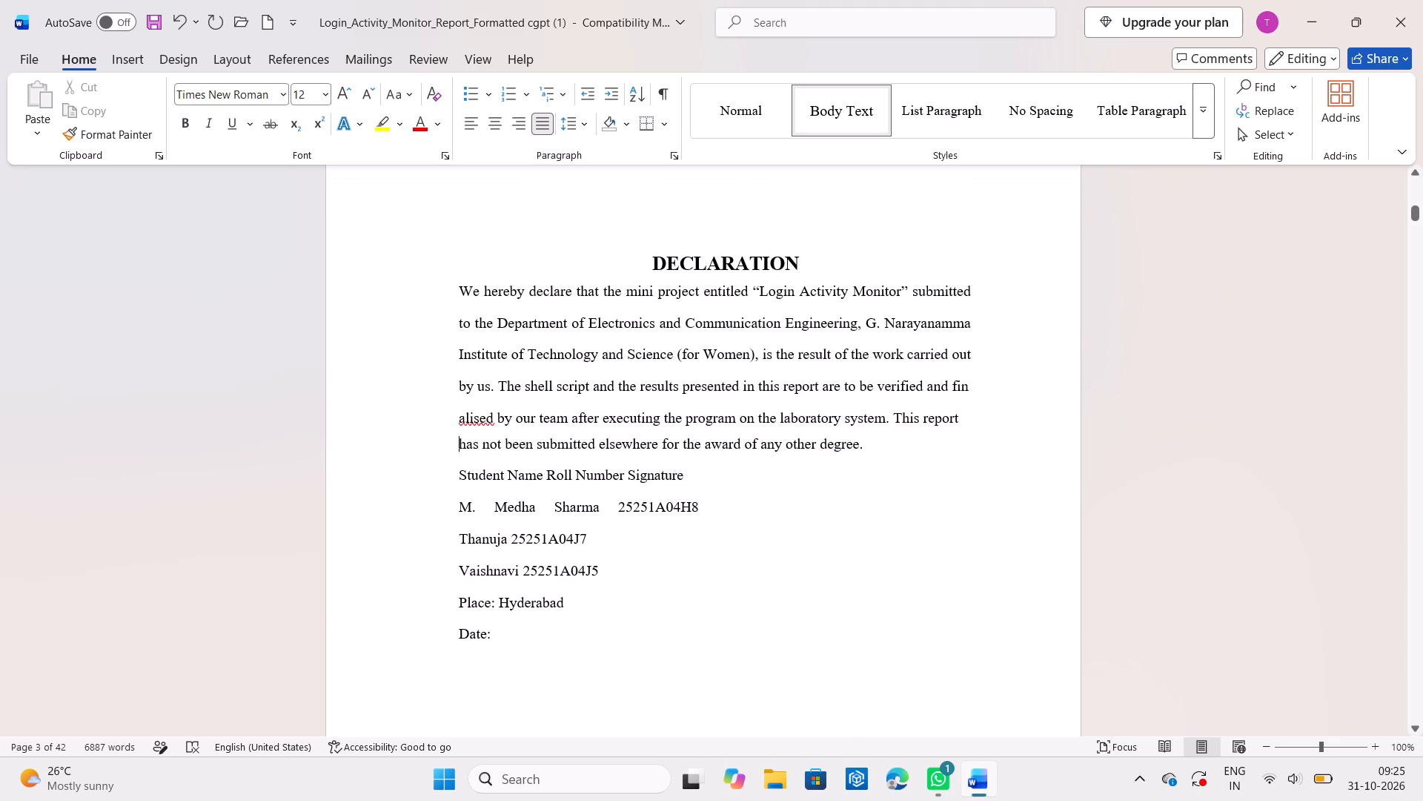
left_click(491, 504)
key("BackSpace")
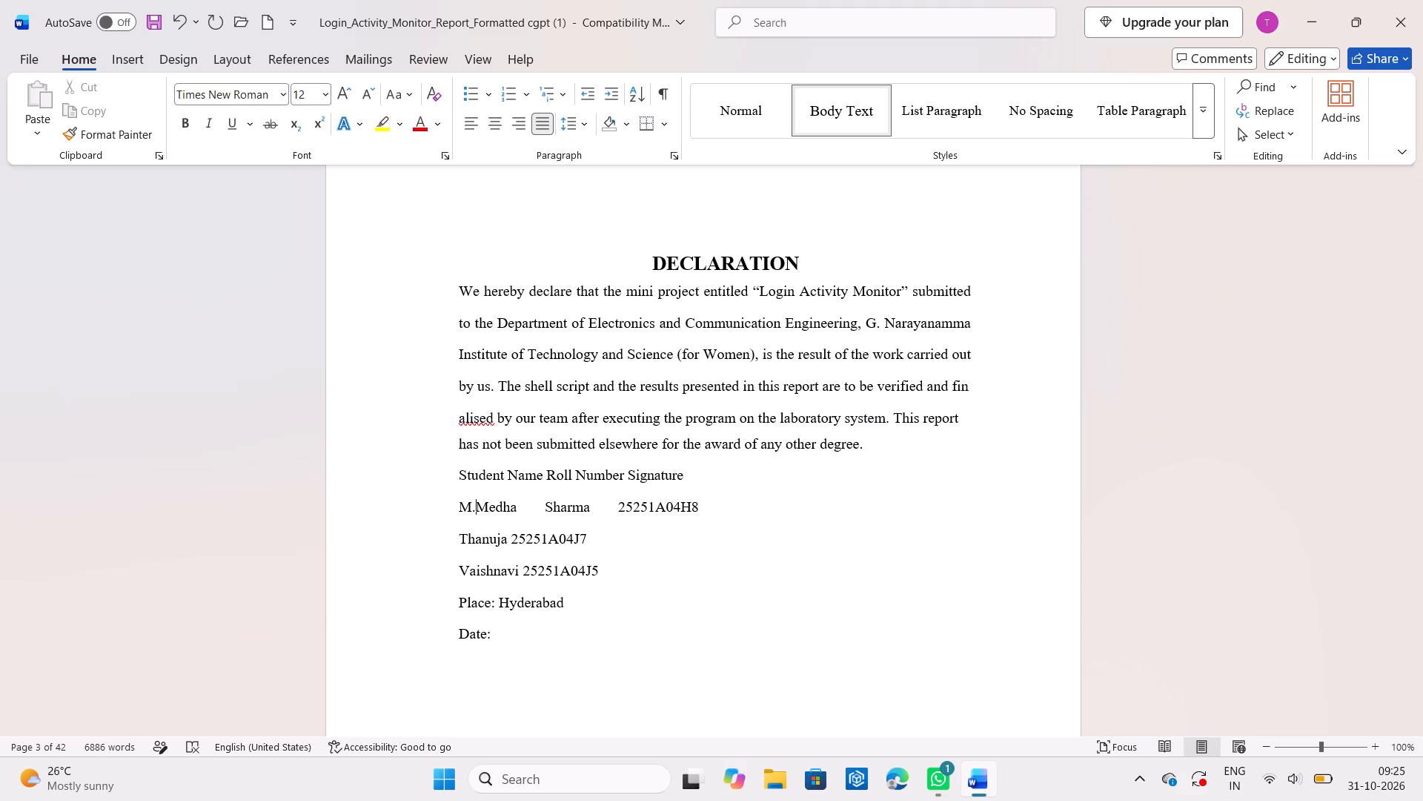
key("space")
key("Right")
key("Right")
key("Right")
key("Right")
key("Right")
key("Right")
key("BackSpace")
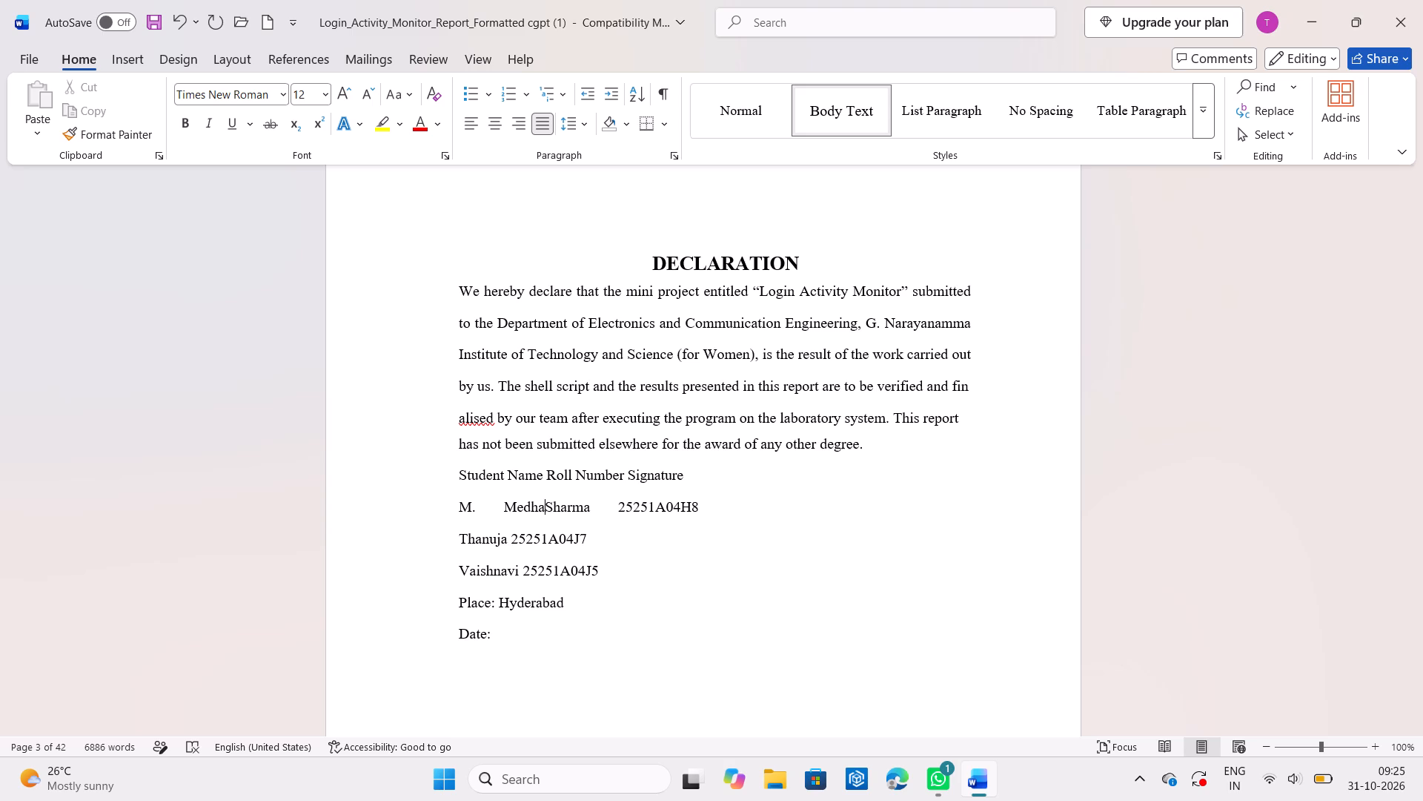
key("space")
Set the line spacing of the first Acknowledgement paragraph, beginning "We express our sincere gratitude", to 1.5.
scroll(491, 504, "down", 1)
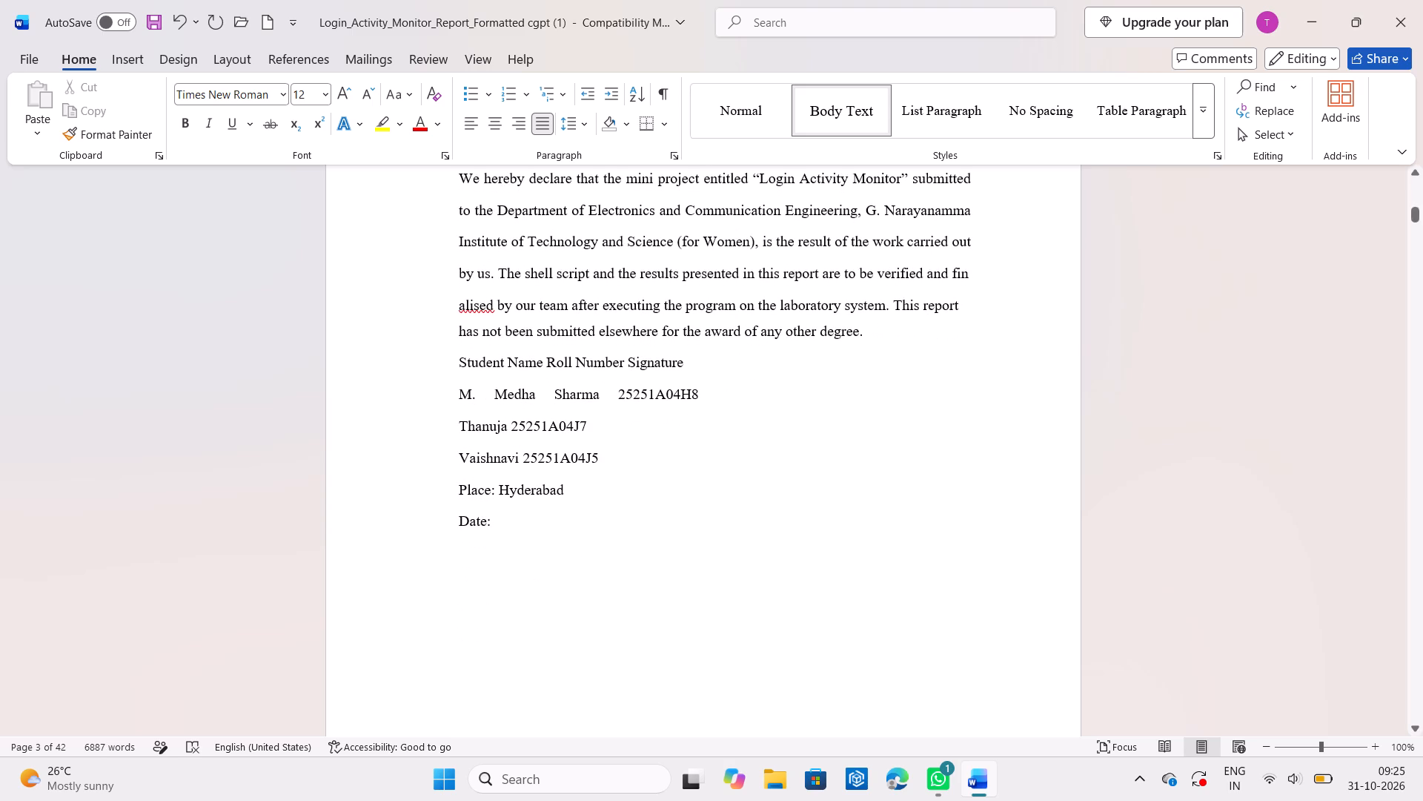
scroll(491, 504, "down", 2)
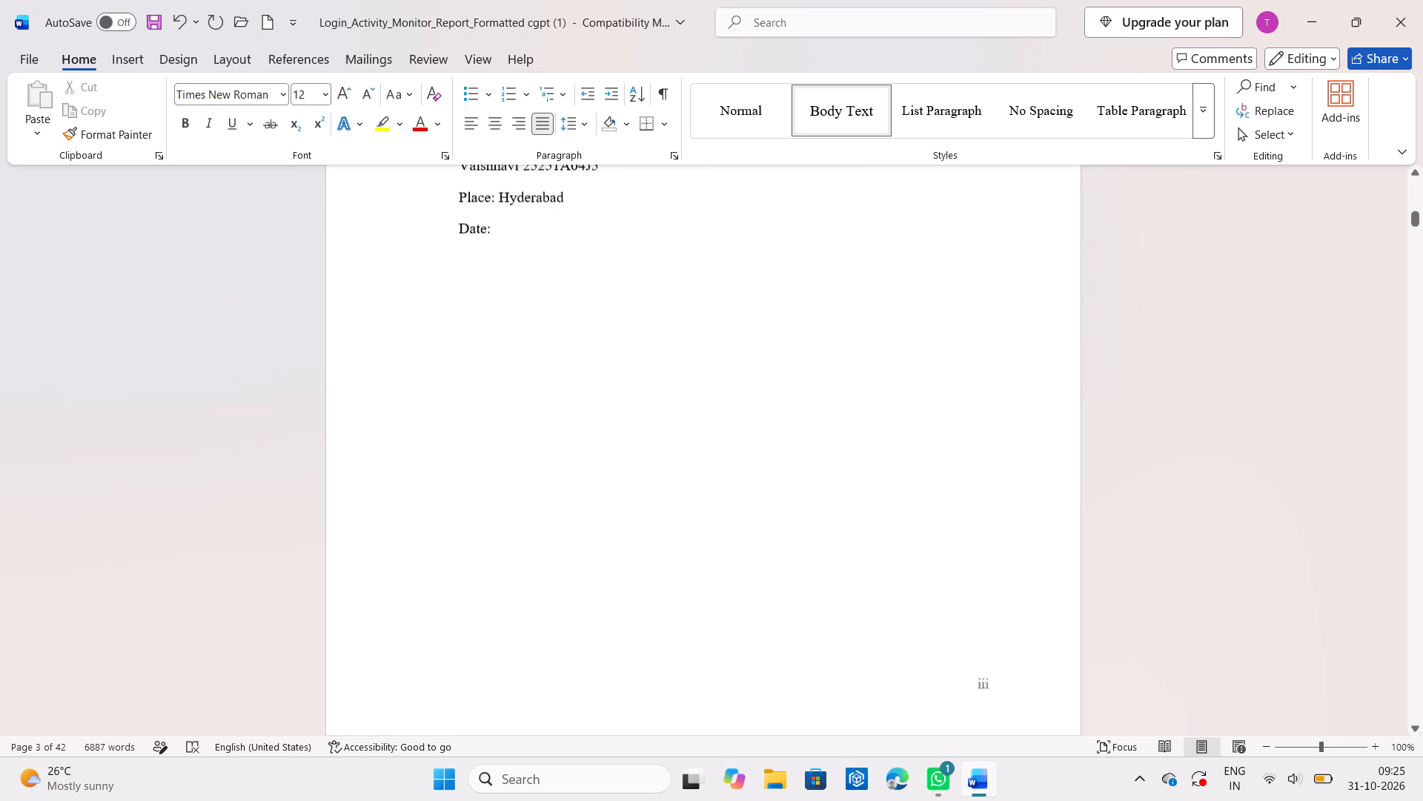
scroll(491, 504, "down", 3)
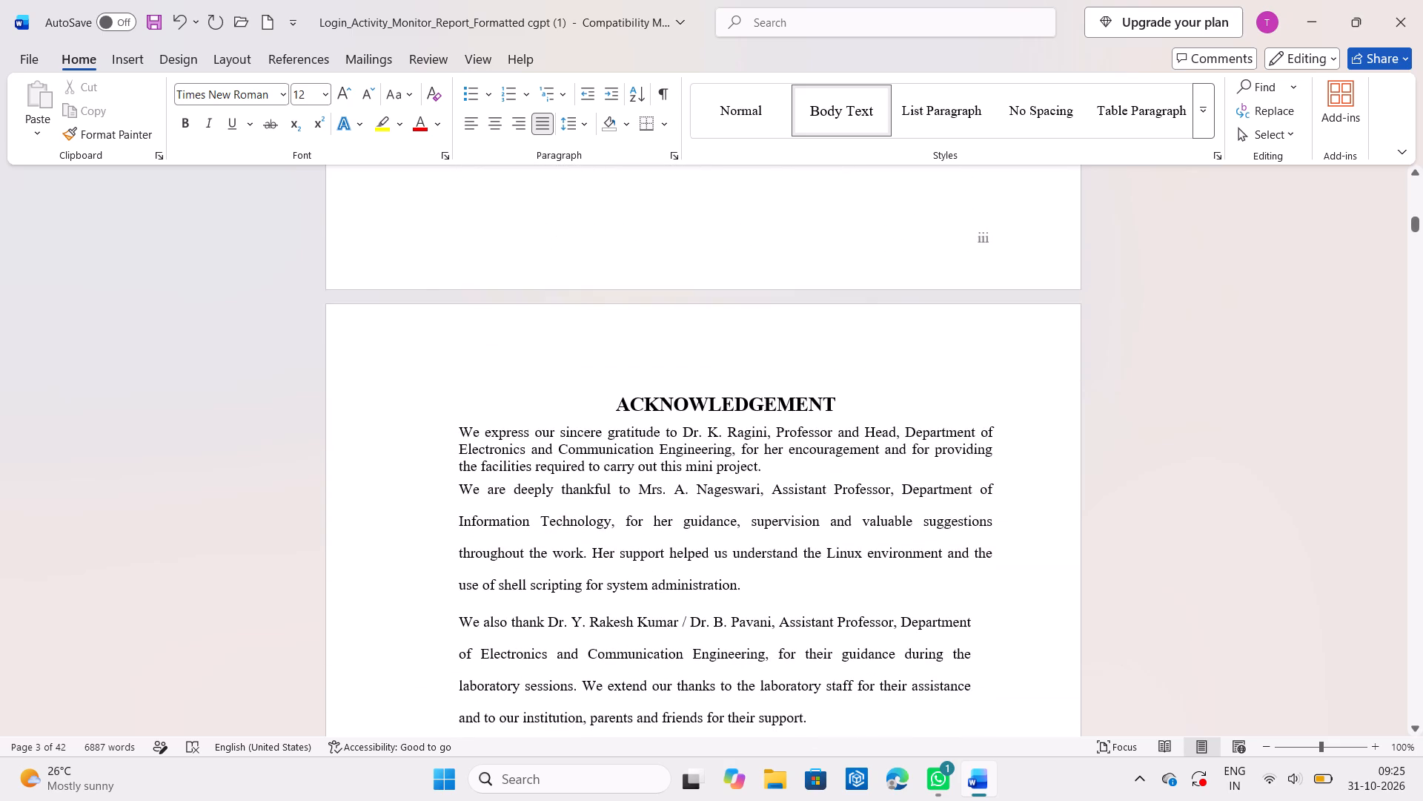
scroll(491, 504, "down", 1)
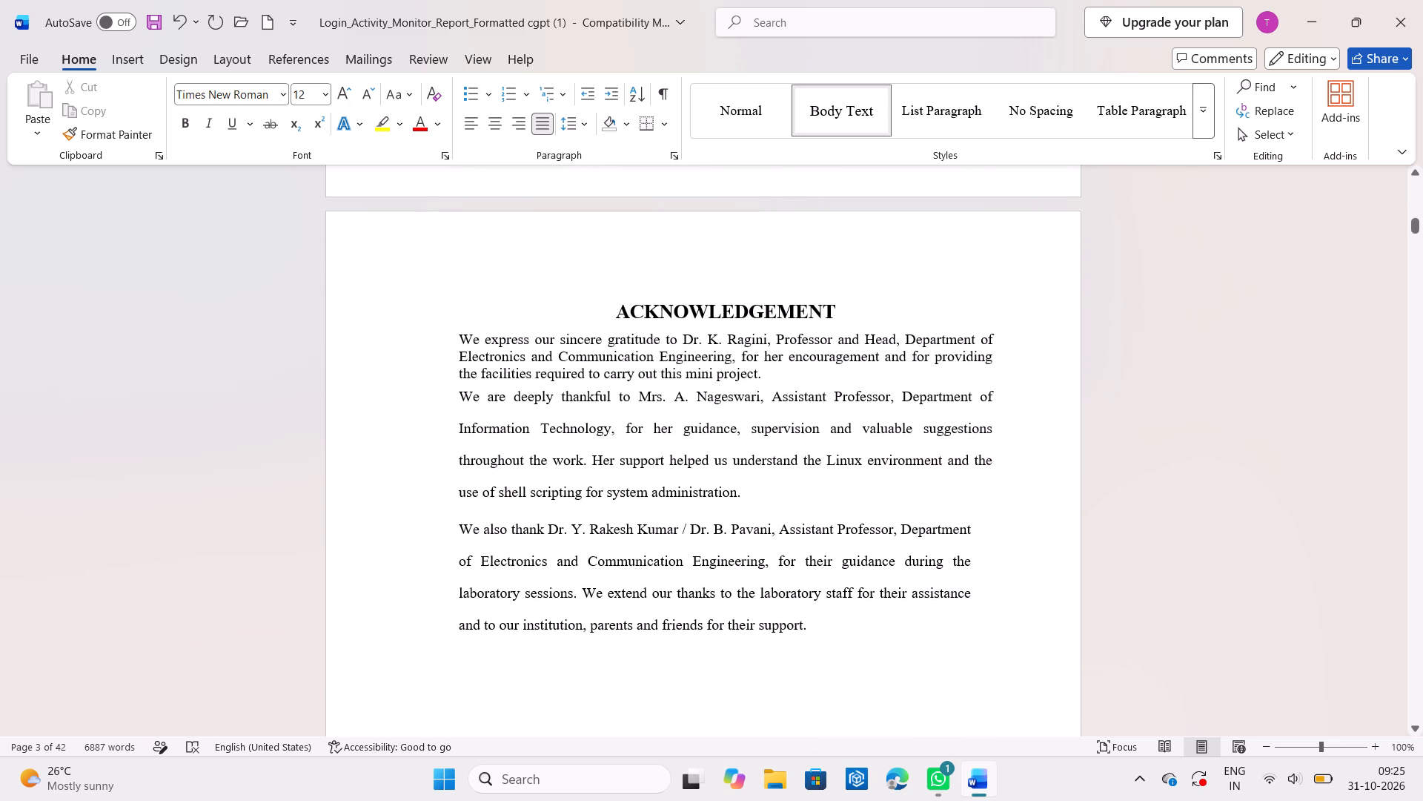
left_click_drag(452, 337, 763, 372)
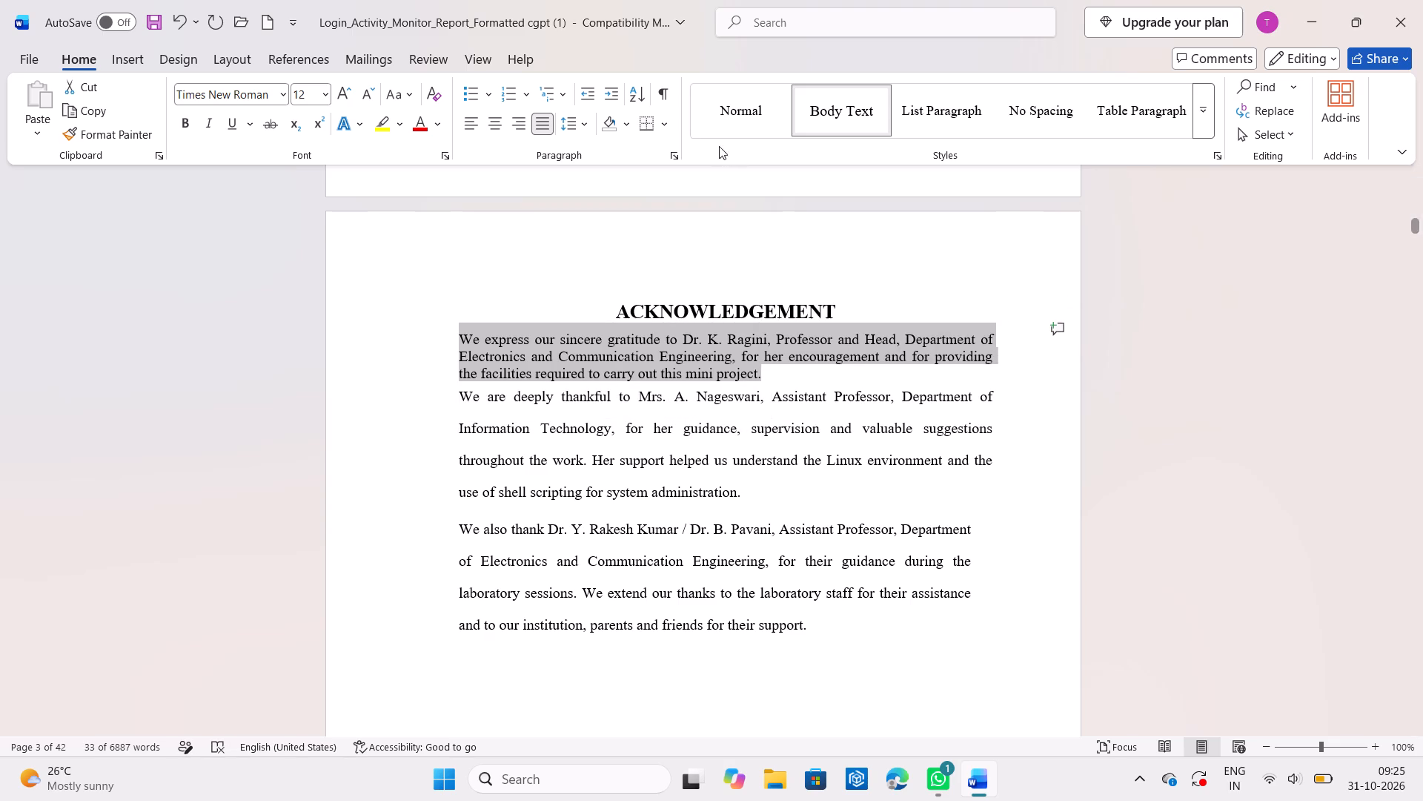
left_click(586, 124)
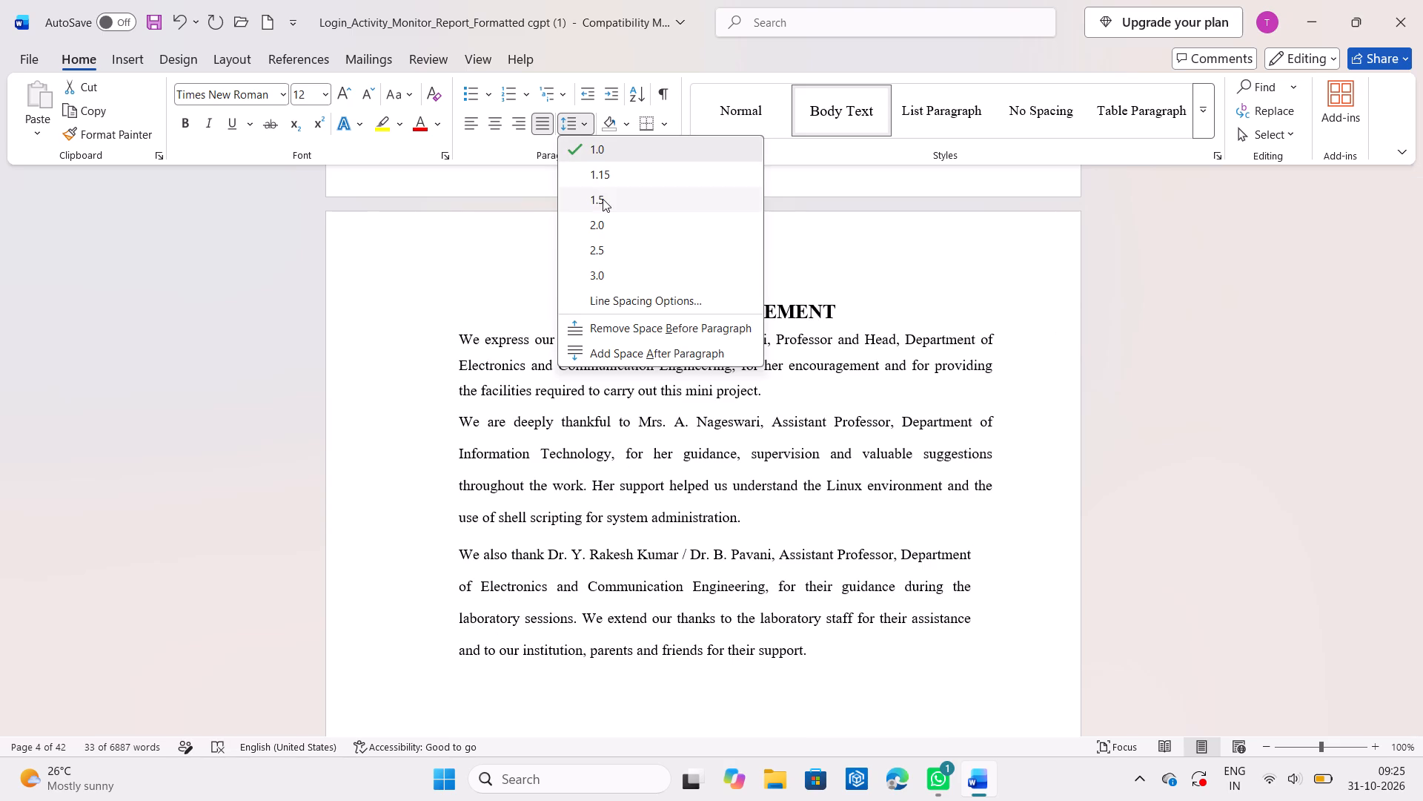
left_click(603, 199)
left_click(571, 375)
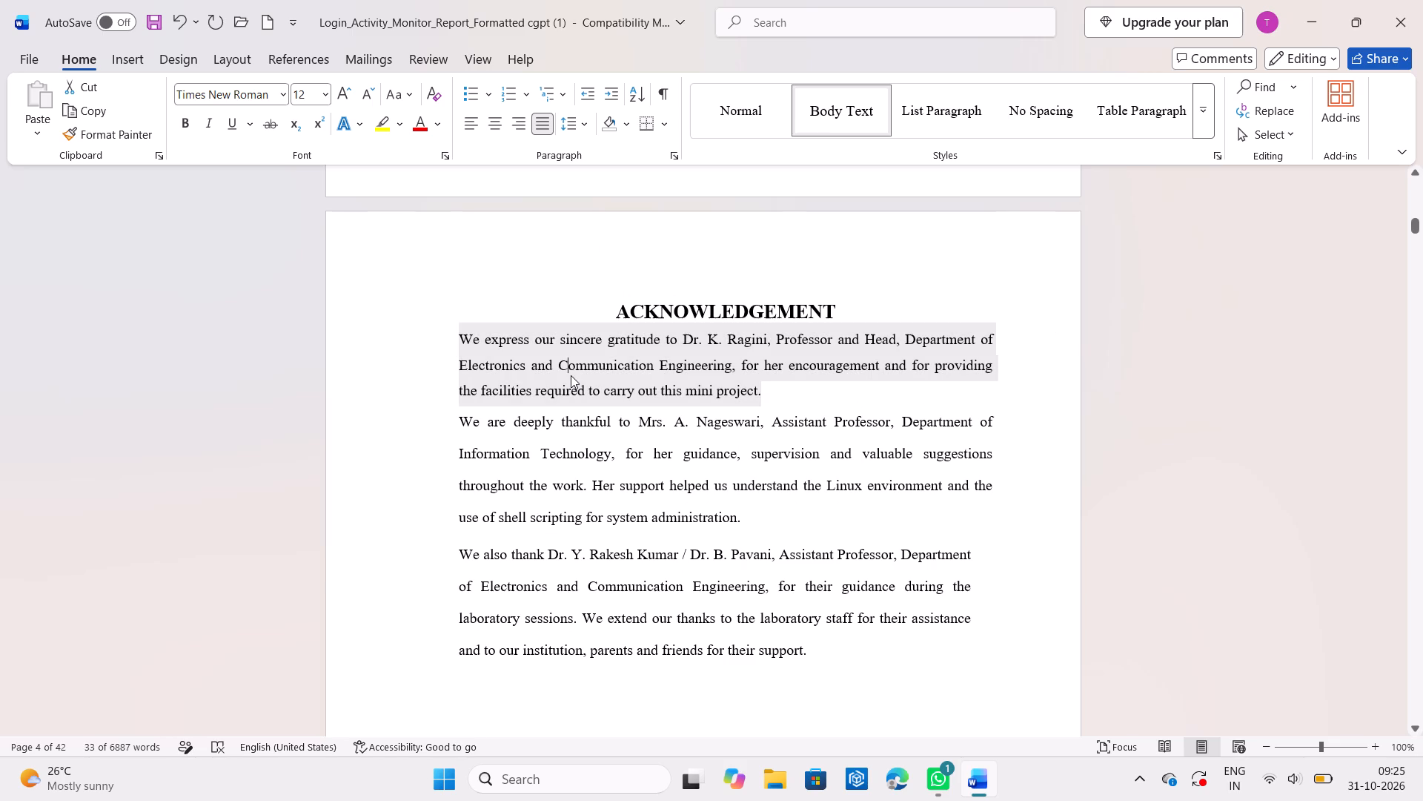
Review the rest of the Acknowledgement and the Abstract page for text and spacing.
scroll(571, 375, "down", 2)
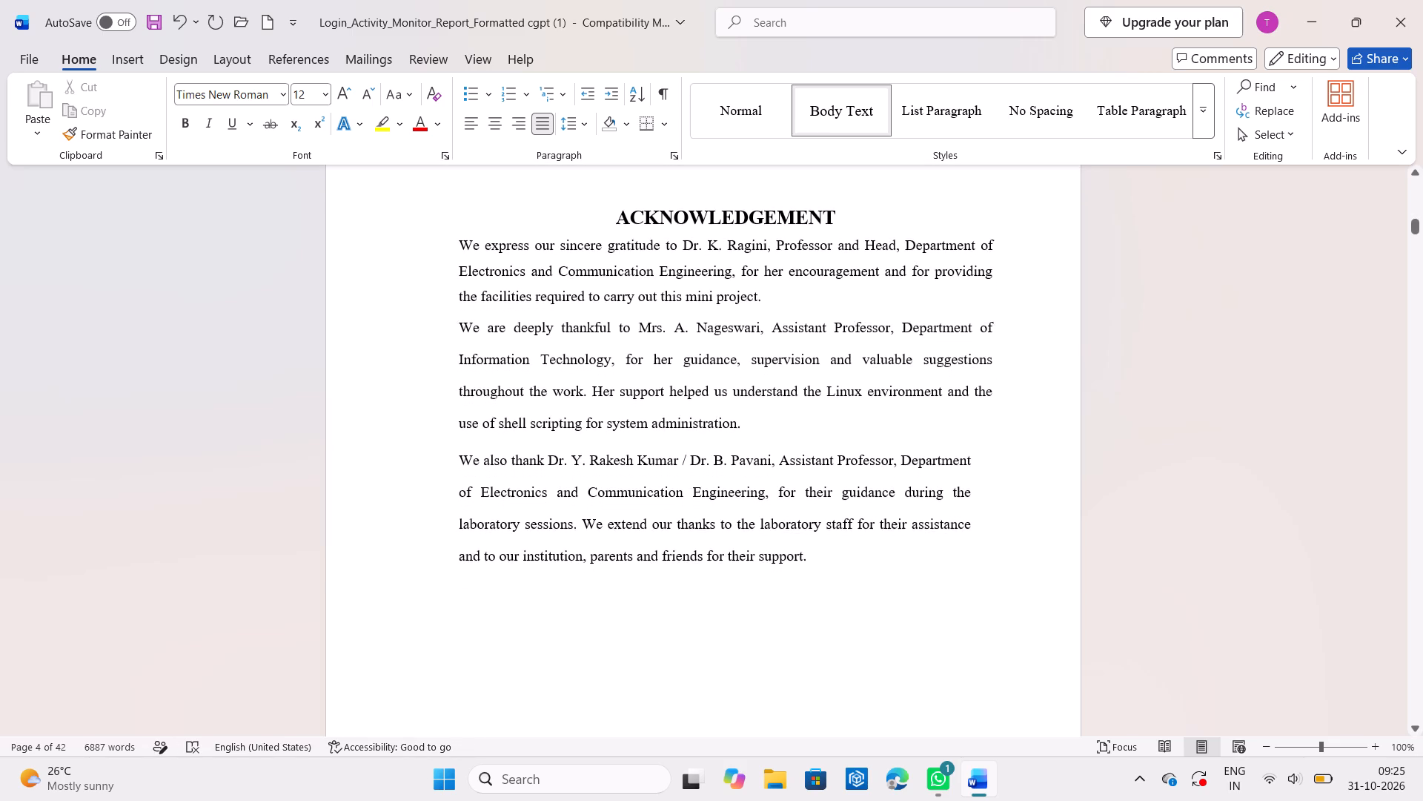
scroll(571, 375, "down", 2)
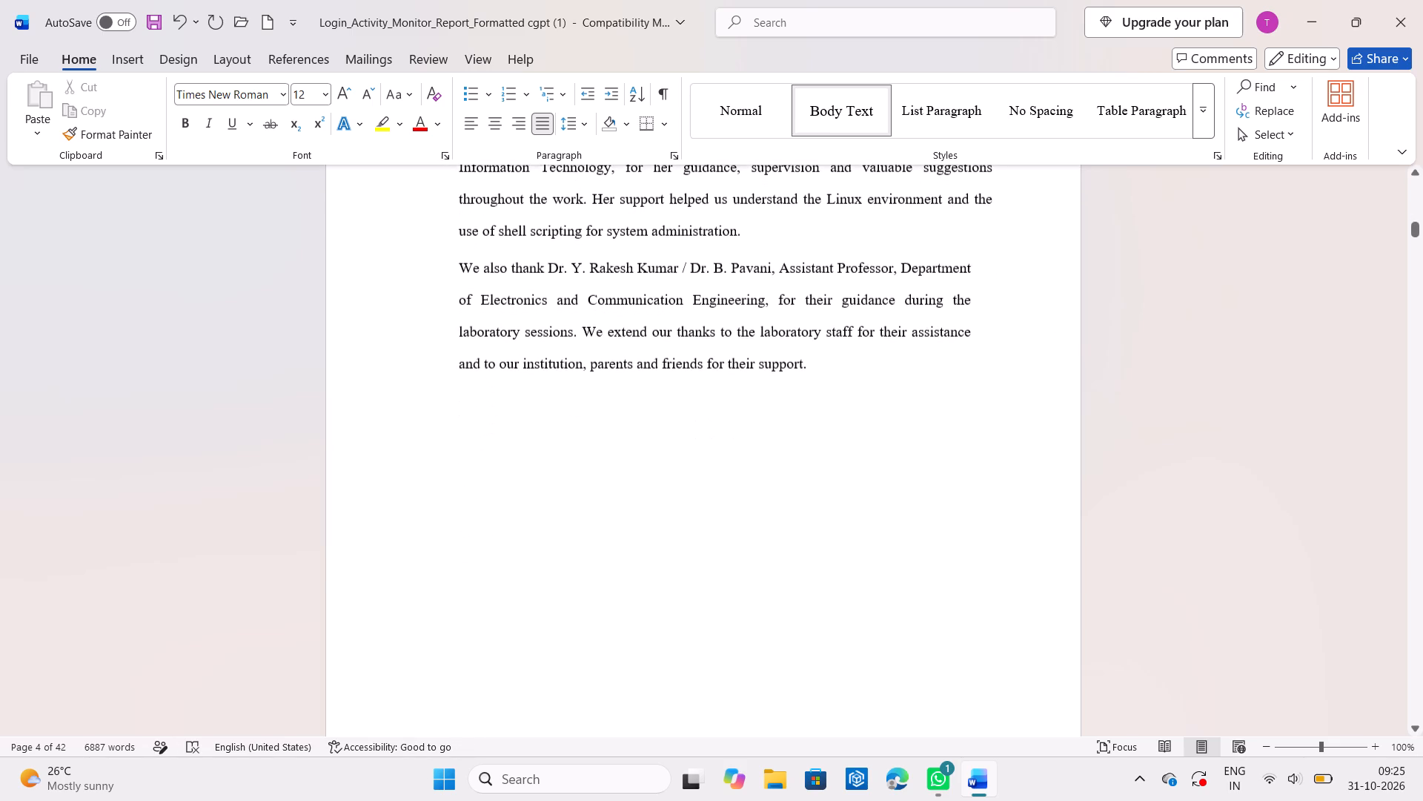
scroll(571, 375, "down", 3)
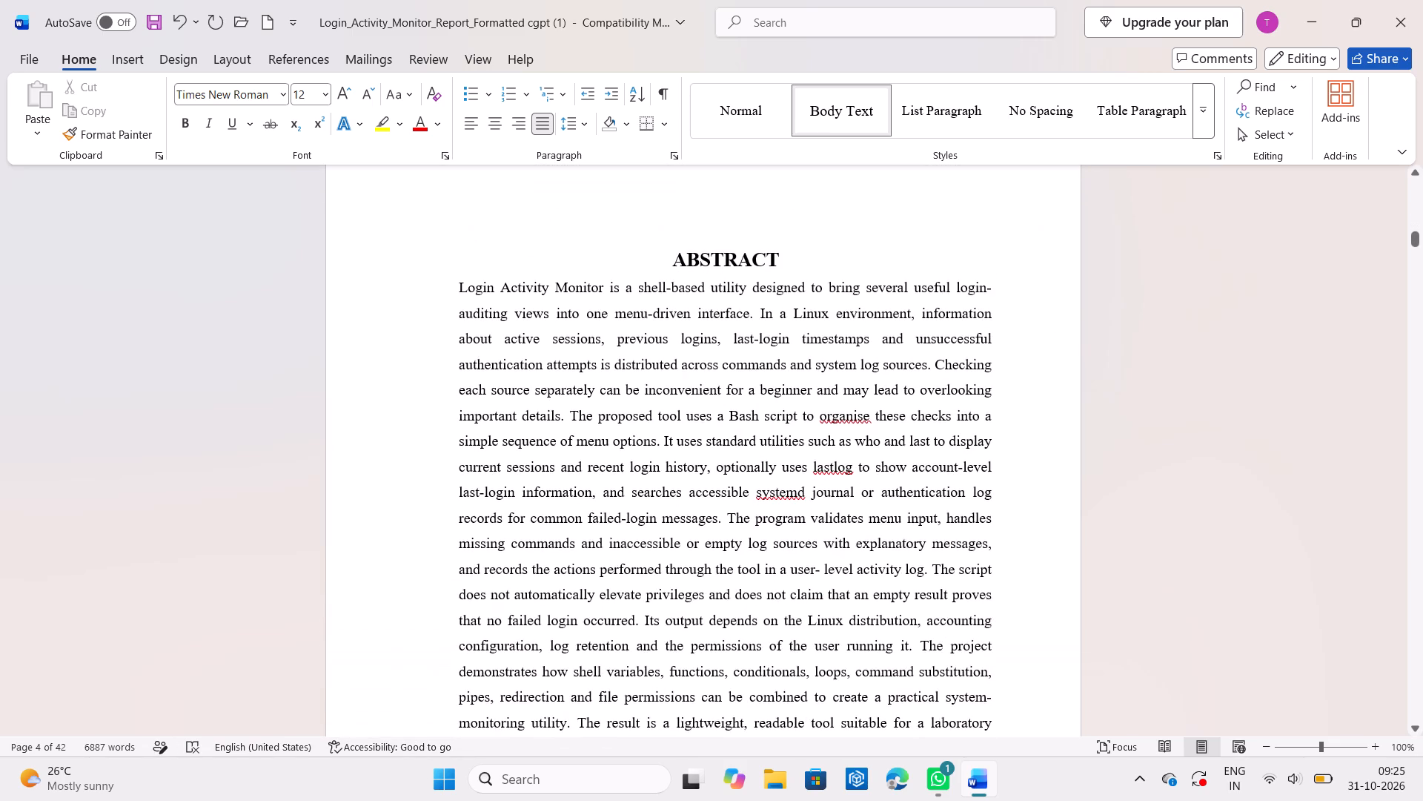
Review the front matter from the end of the Abstract back through the Declaration and Certificate pages for text and spacing.
scroll(571, 375, "down", 3)
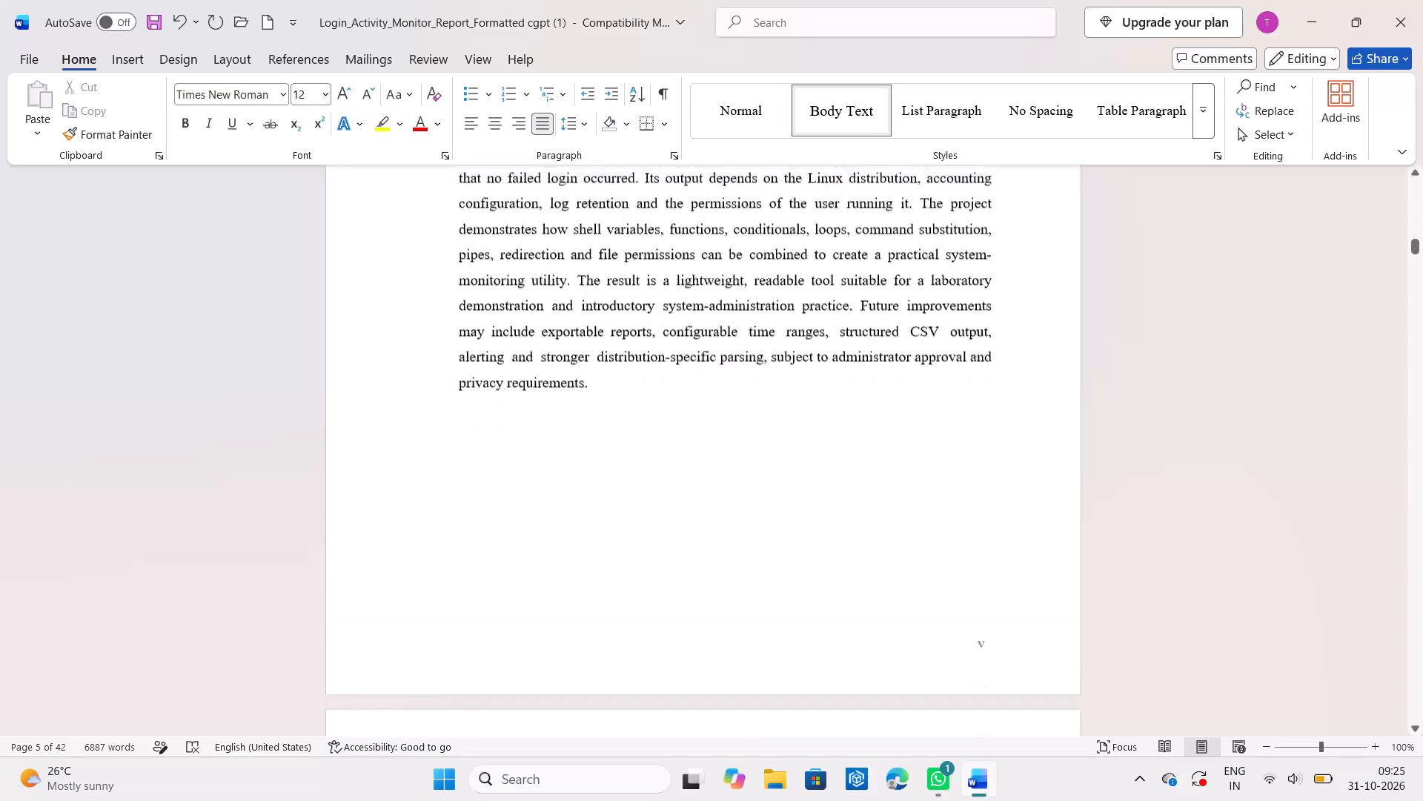
scroll(571, 375, "down", 2)
scroll(571, 375, "up", 7)
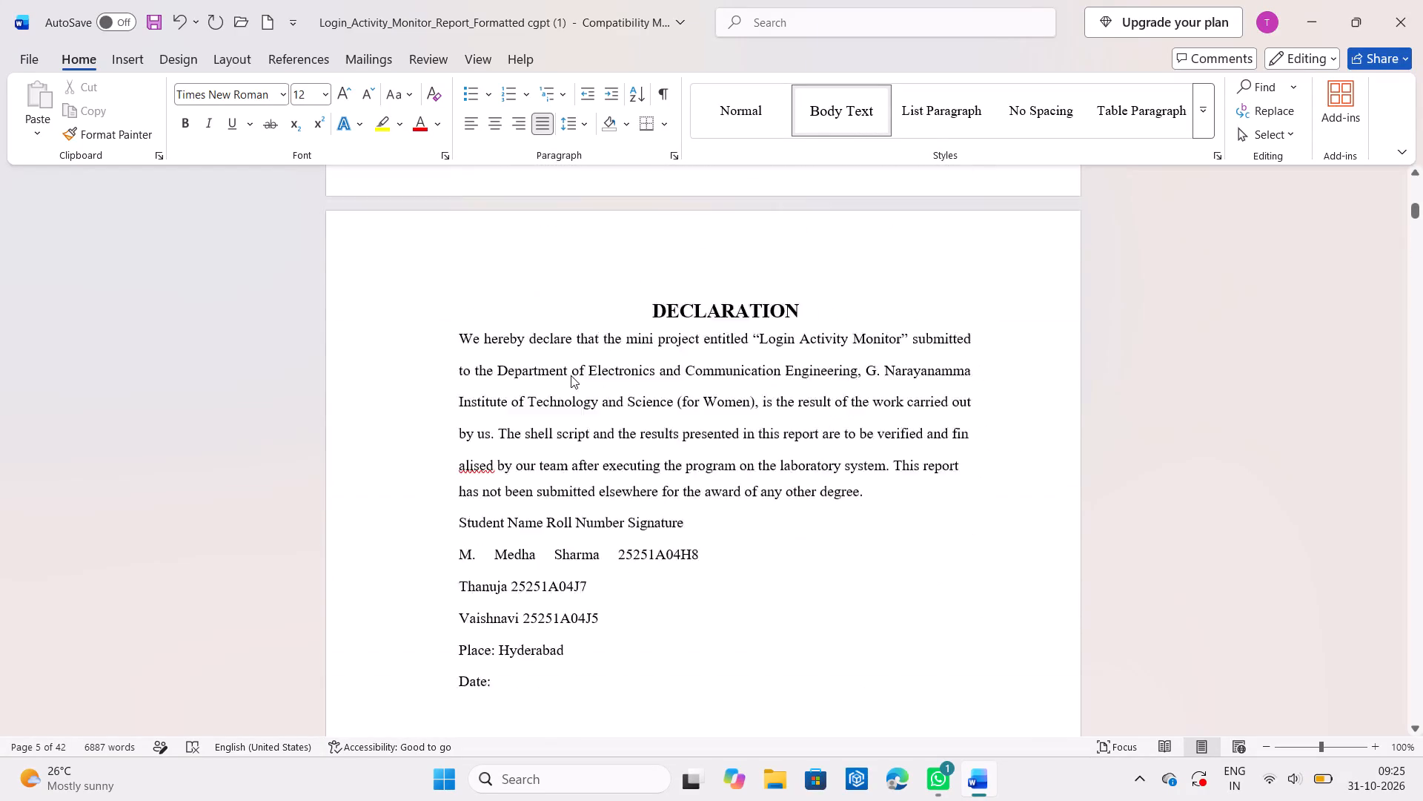
scroll(571, 375, "down", 4)
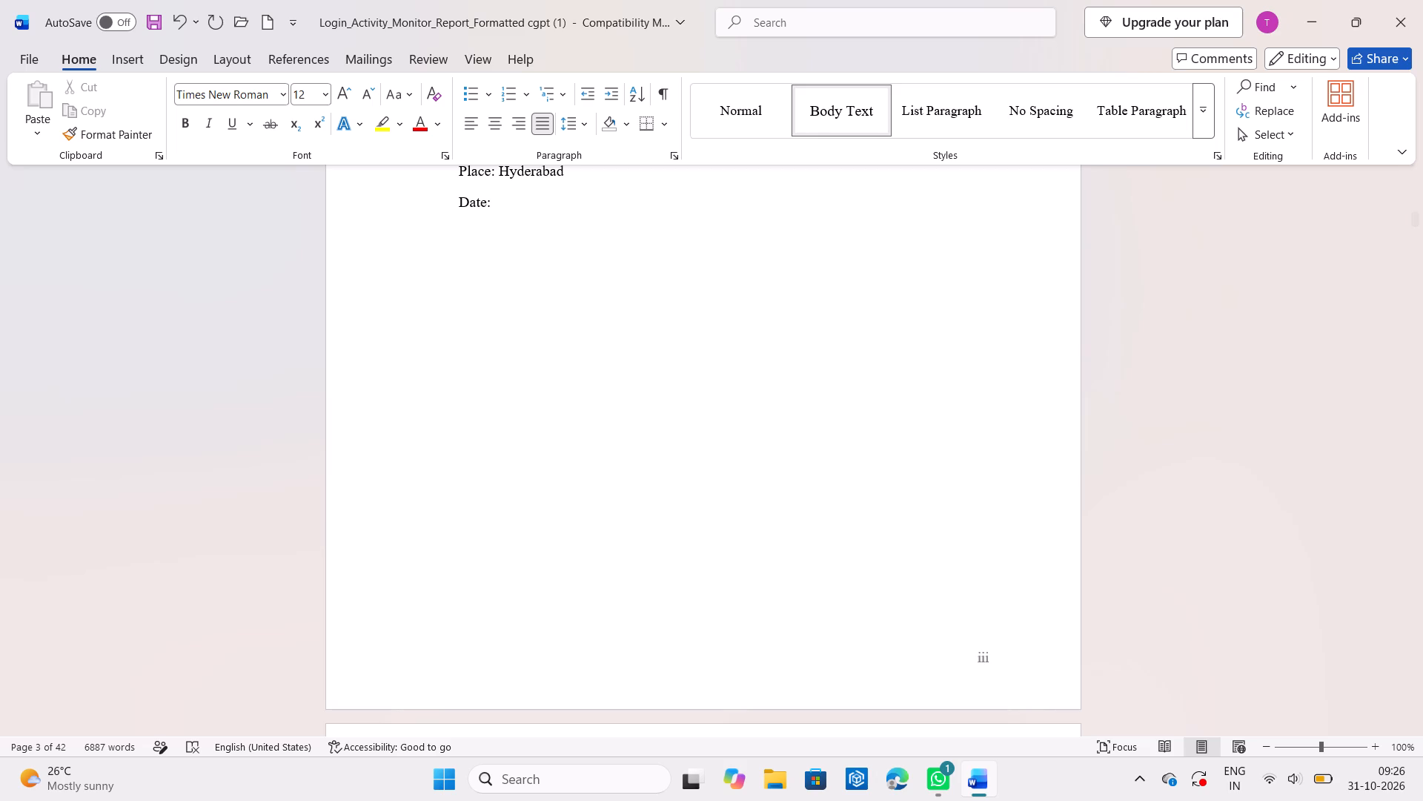
scroll(571, 375, "up", 9)
scroll(571, 375, "down", 3)
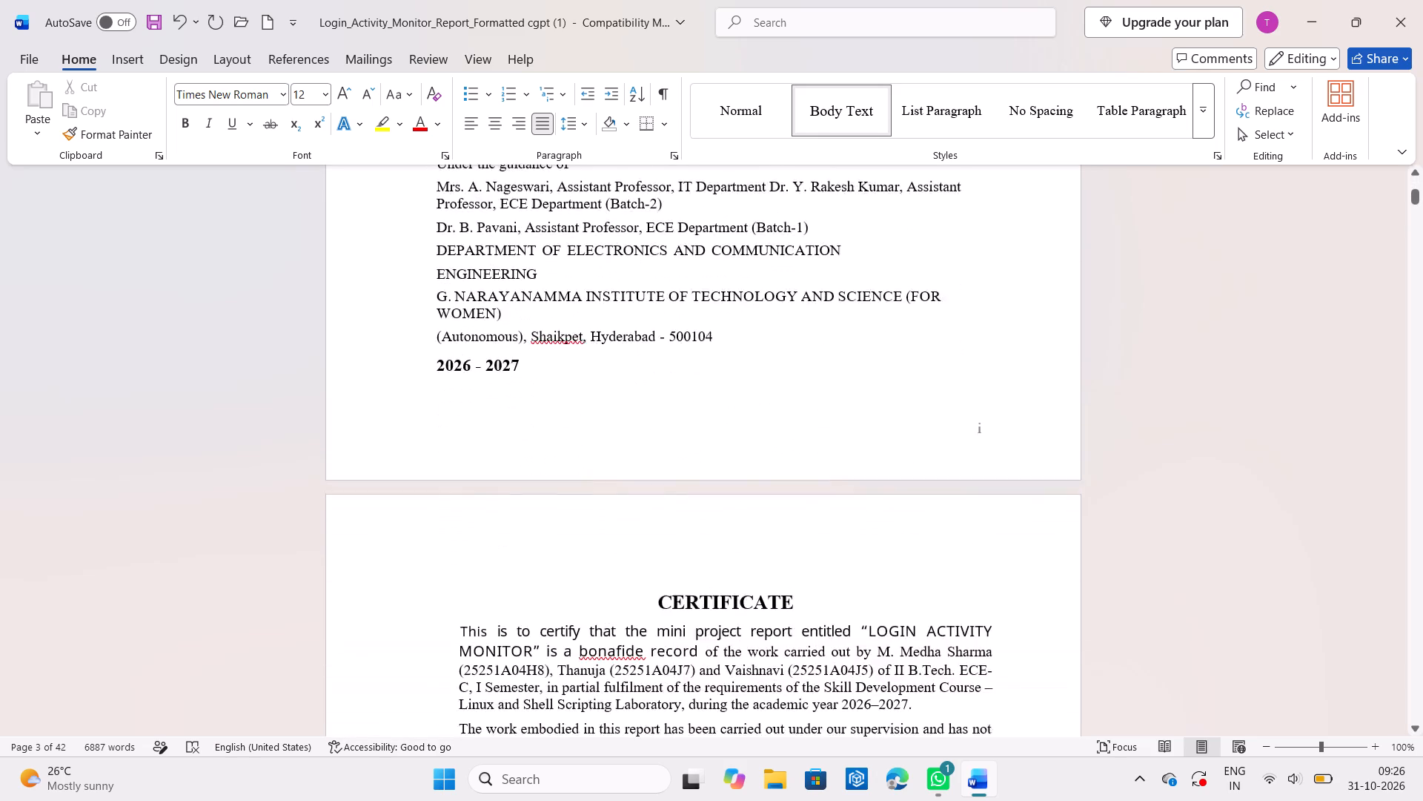
scroll(571, 375, "down", 5)
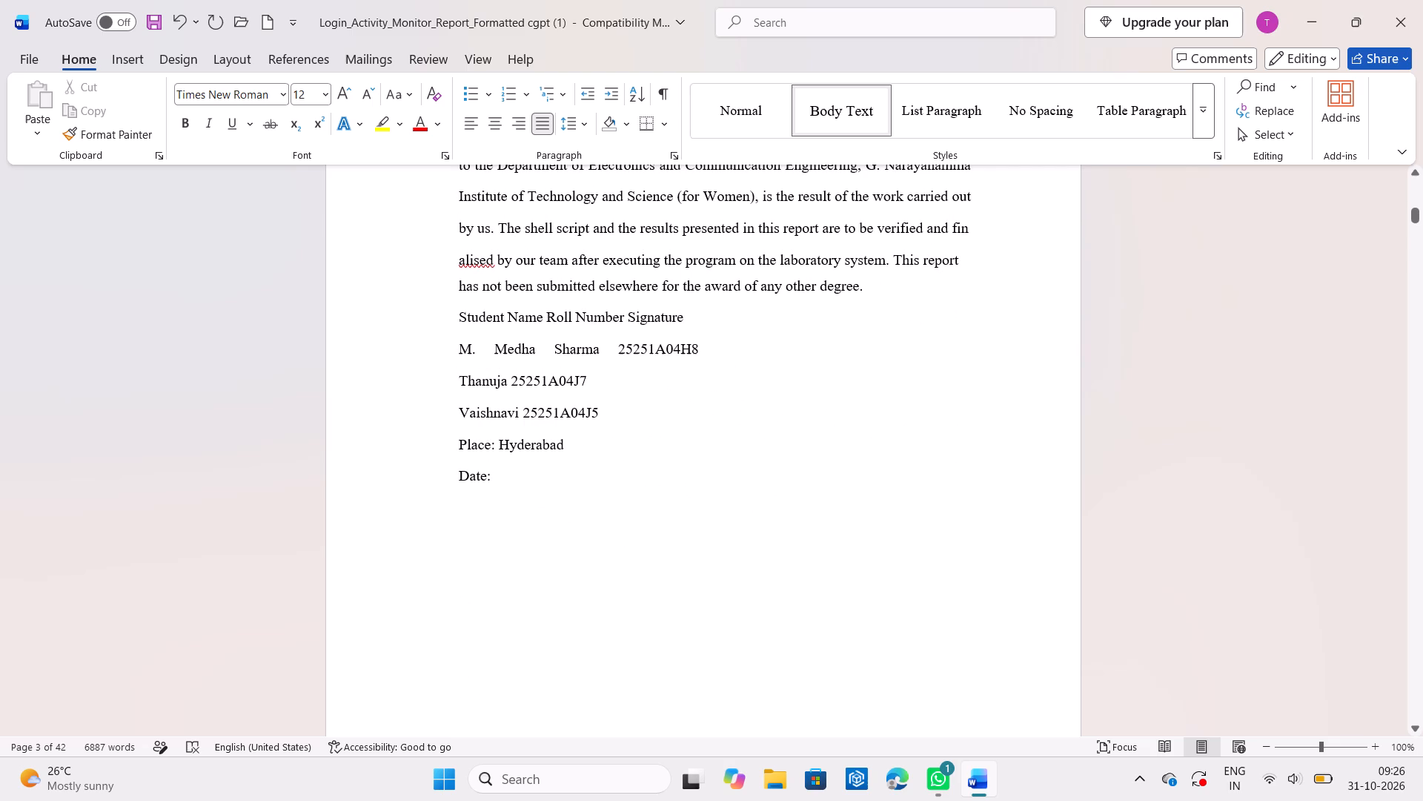
scroll(571, 375, "down", 1)
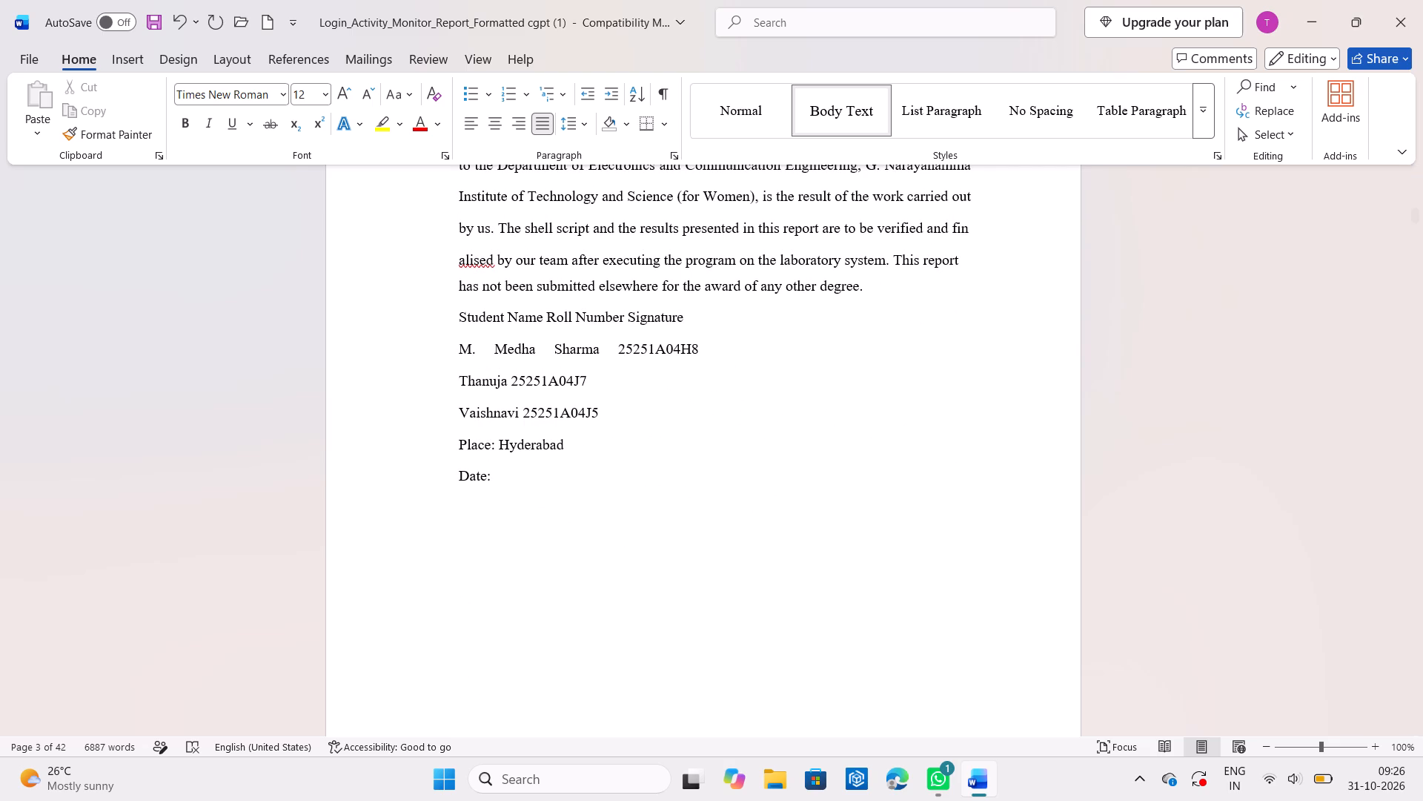
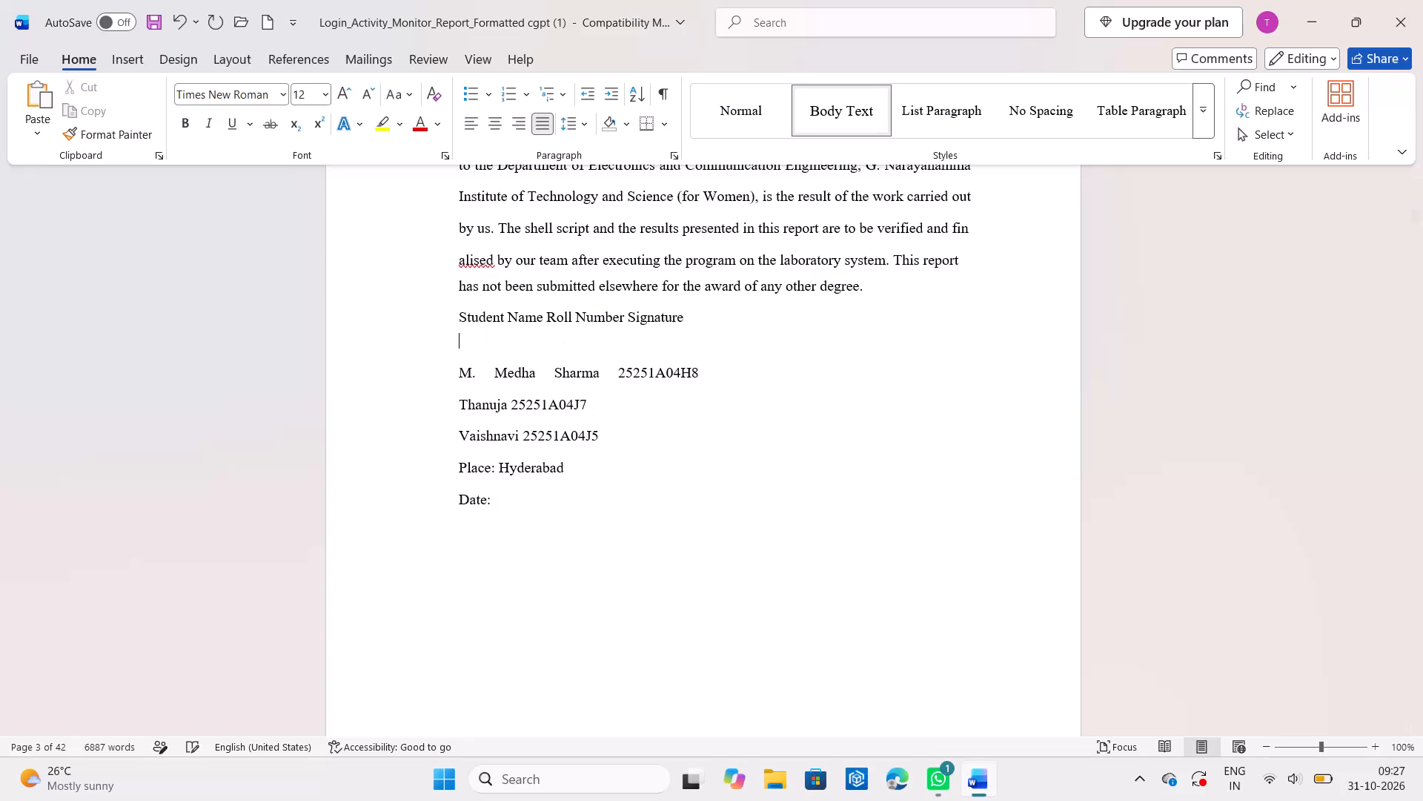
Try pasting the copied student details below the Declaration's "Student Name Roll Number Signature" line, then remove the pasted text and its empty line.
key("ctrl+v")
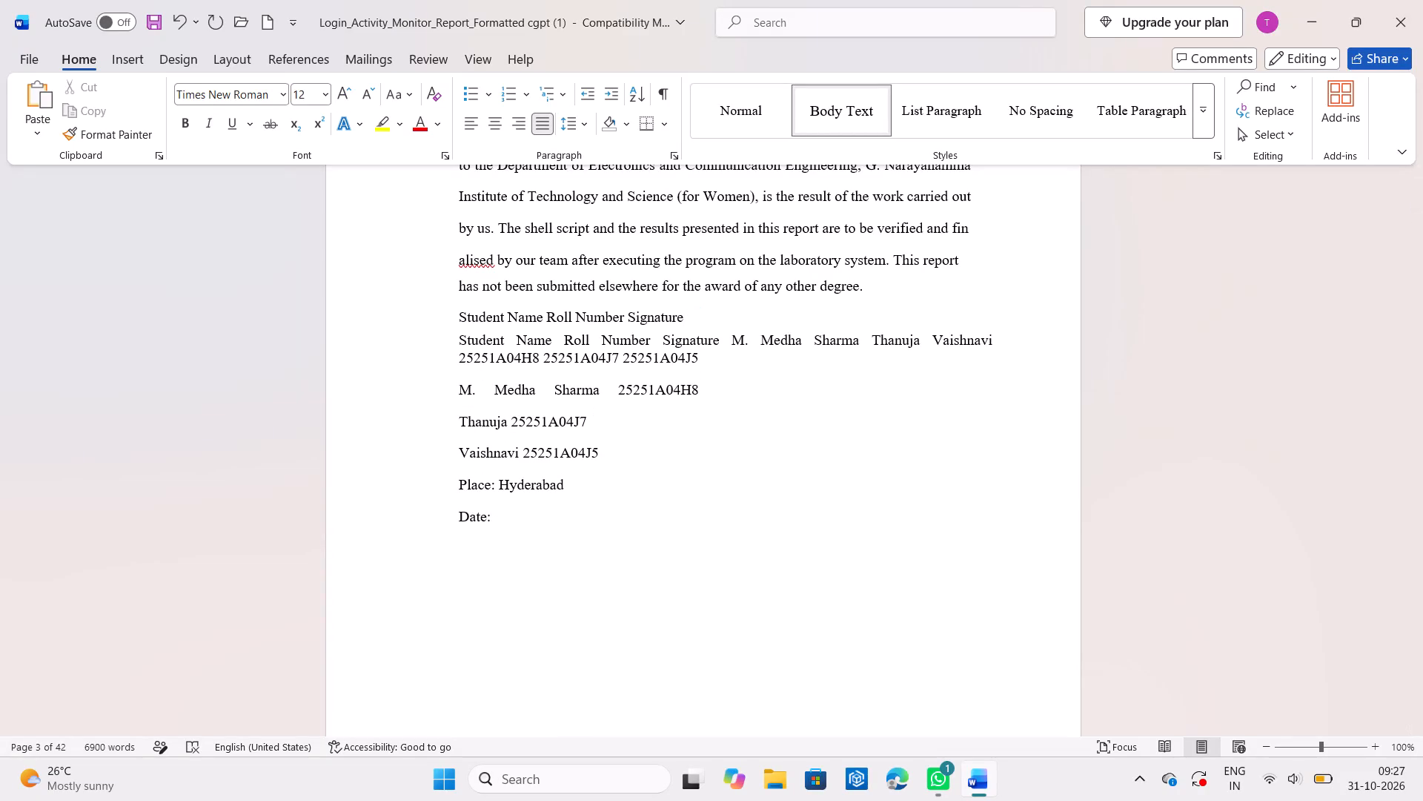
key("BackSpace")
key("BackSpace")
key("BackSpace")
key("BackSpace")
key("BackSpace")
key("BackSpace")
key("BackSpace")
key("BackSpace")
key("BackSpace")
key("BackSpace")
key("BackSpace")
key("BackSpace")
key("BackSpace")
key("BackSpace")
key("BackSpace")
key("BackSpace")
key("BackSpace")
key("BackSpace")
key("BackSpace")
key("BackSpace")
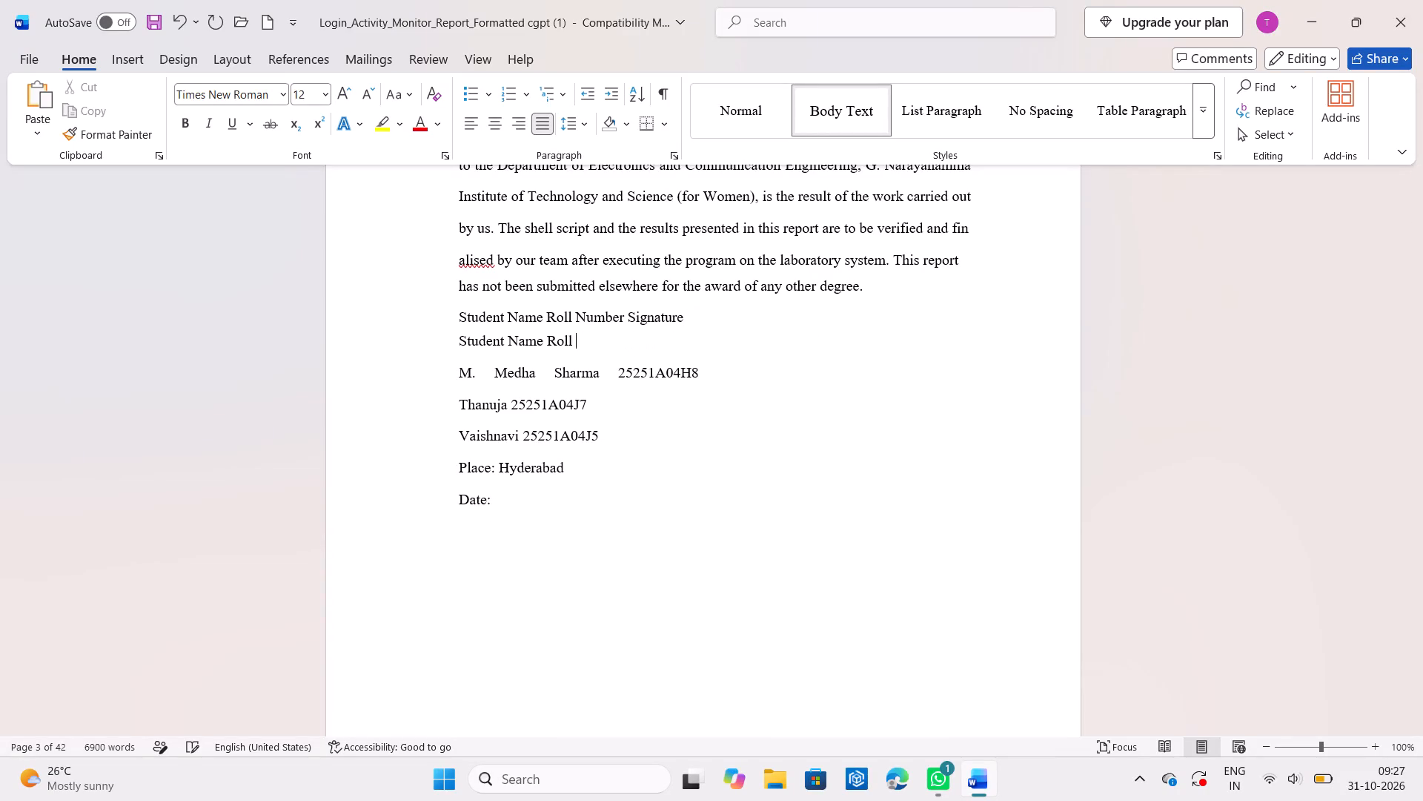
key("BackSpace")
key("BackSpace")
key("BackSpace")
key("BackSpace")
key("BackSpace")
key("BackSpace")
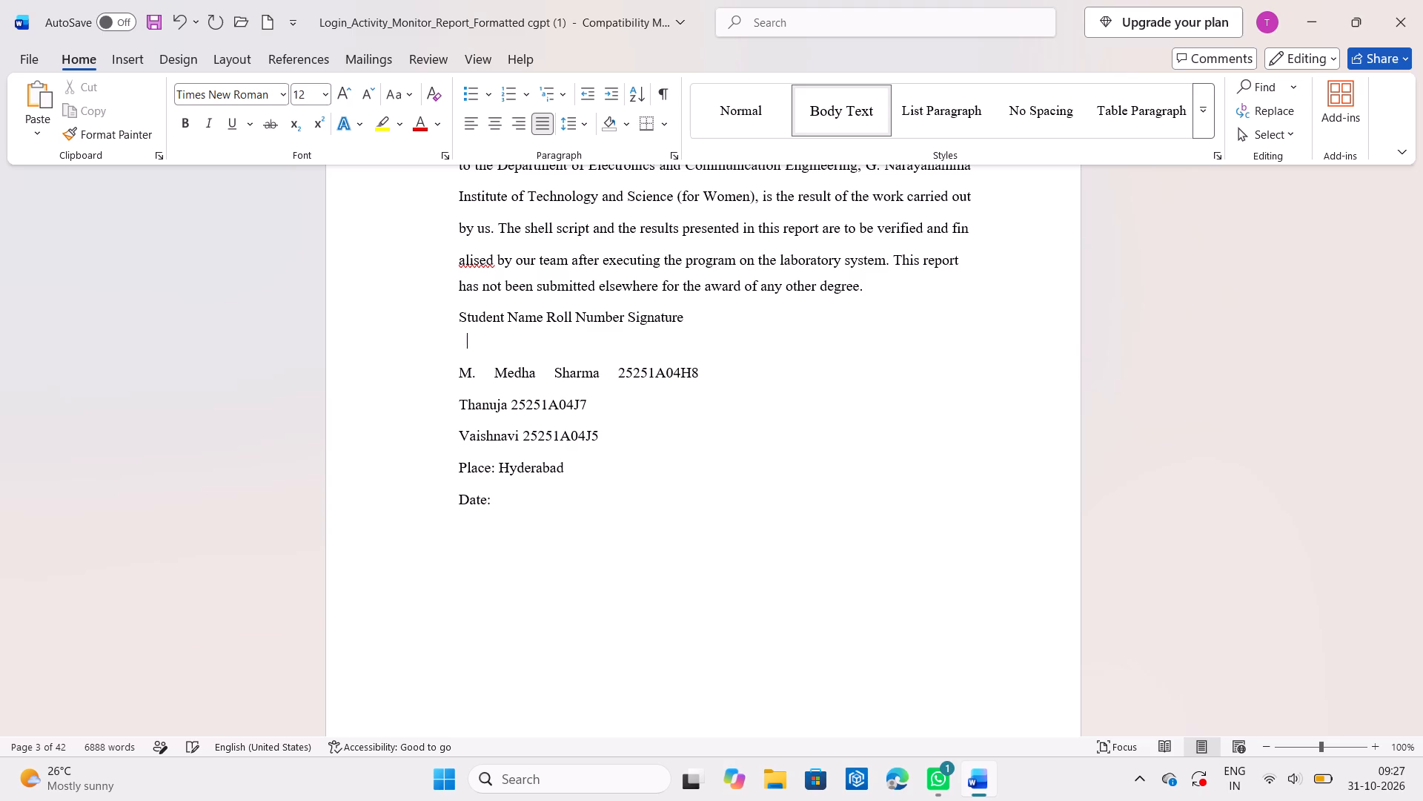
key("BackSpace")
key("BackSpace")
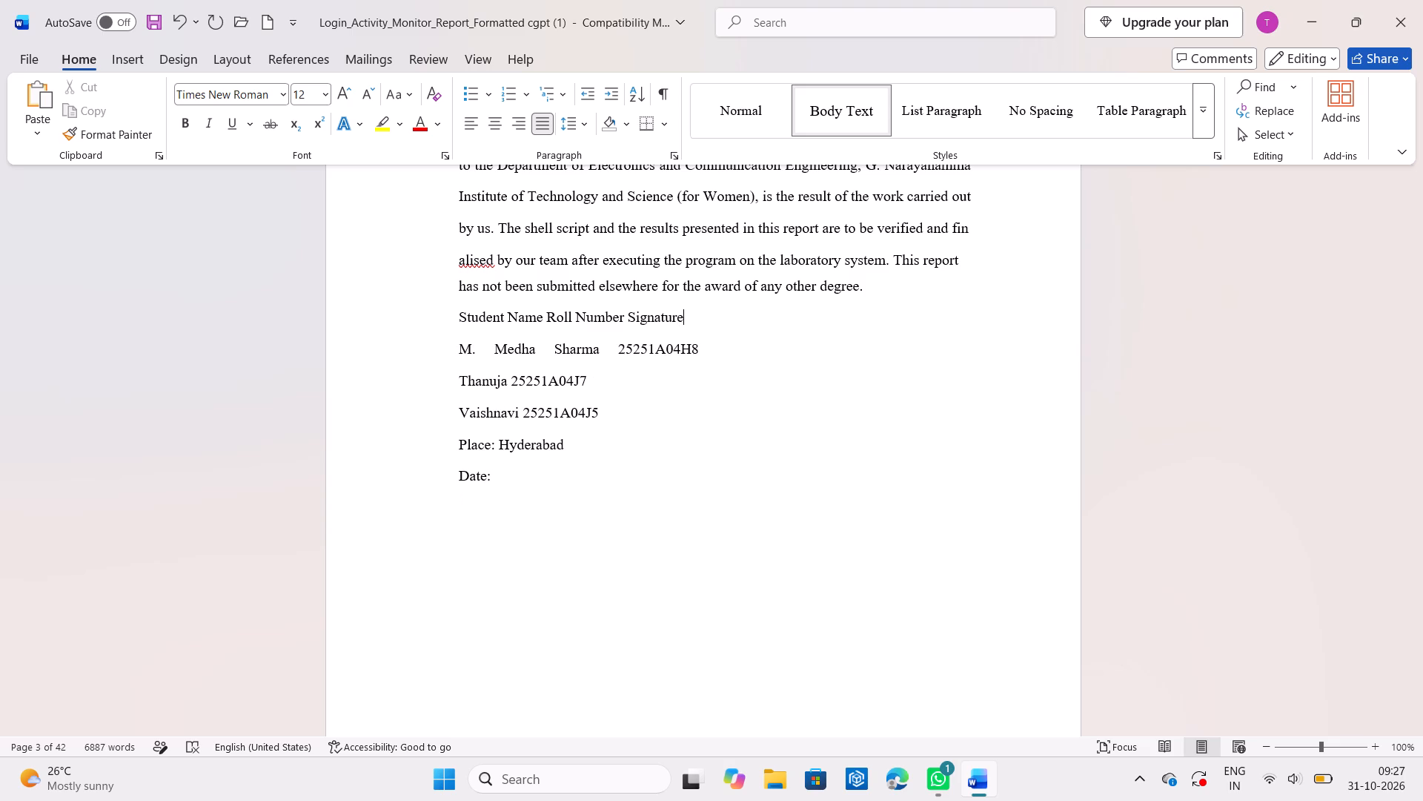
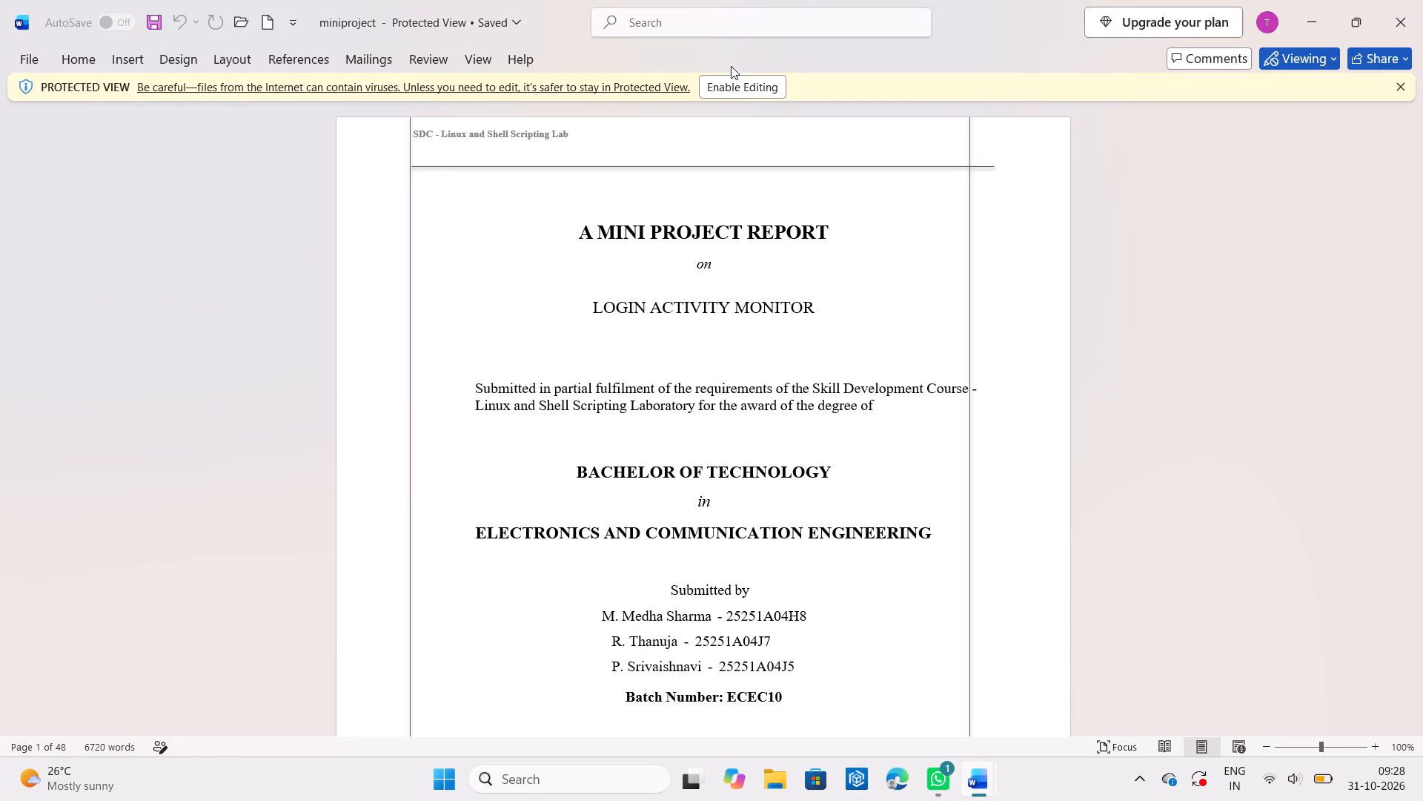
Enable editing of the miniproject document so it leaves Protected View.
left_click(720, 97)
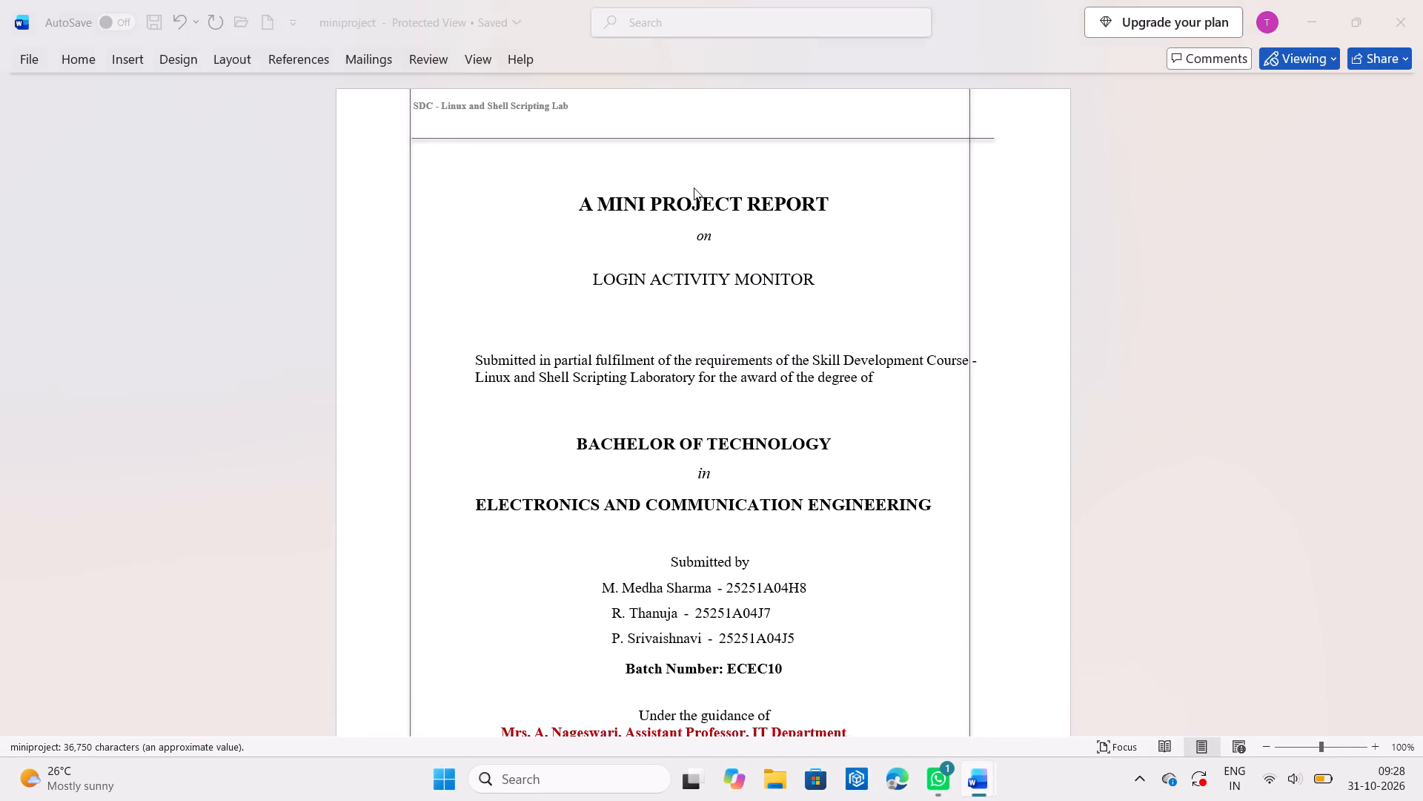
Copy the whole Student Name, Roll Number and Signature table from the Declaration page of the miniproject document.
scroll(694, 188, "down", 4)
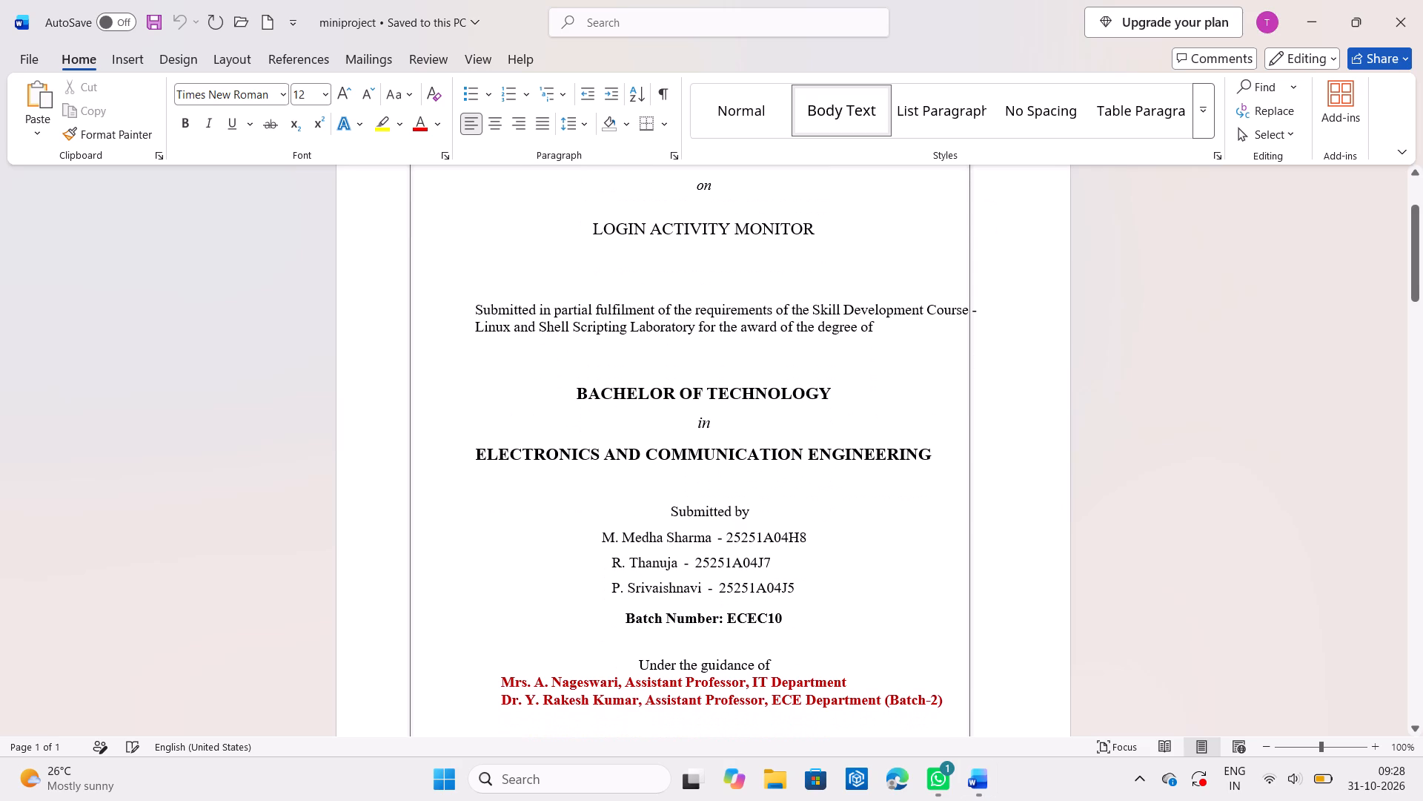
scroll(694, 188, "down", 10)
scroll(729, 441, "down", 1)
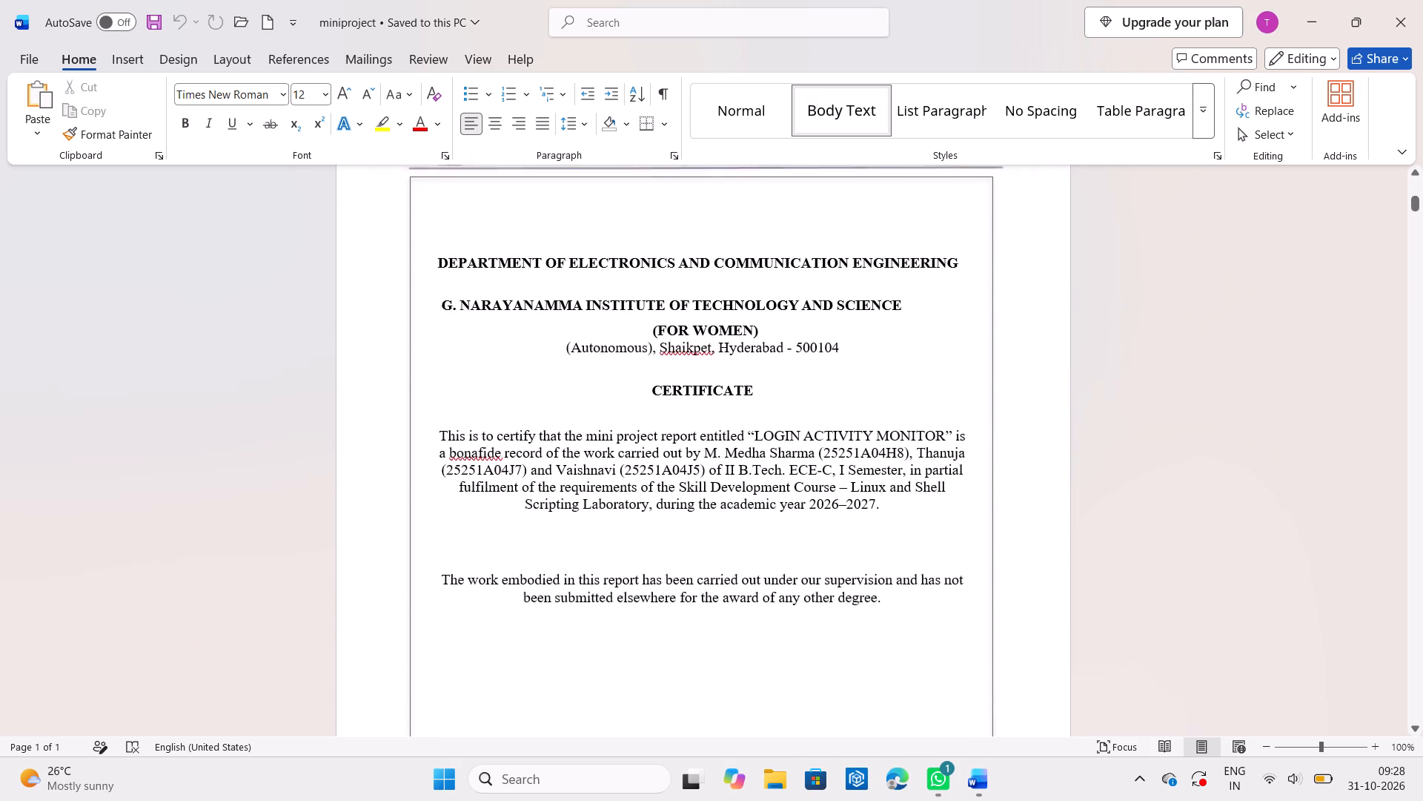
scroll(729, 441, "down", 5)
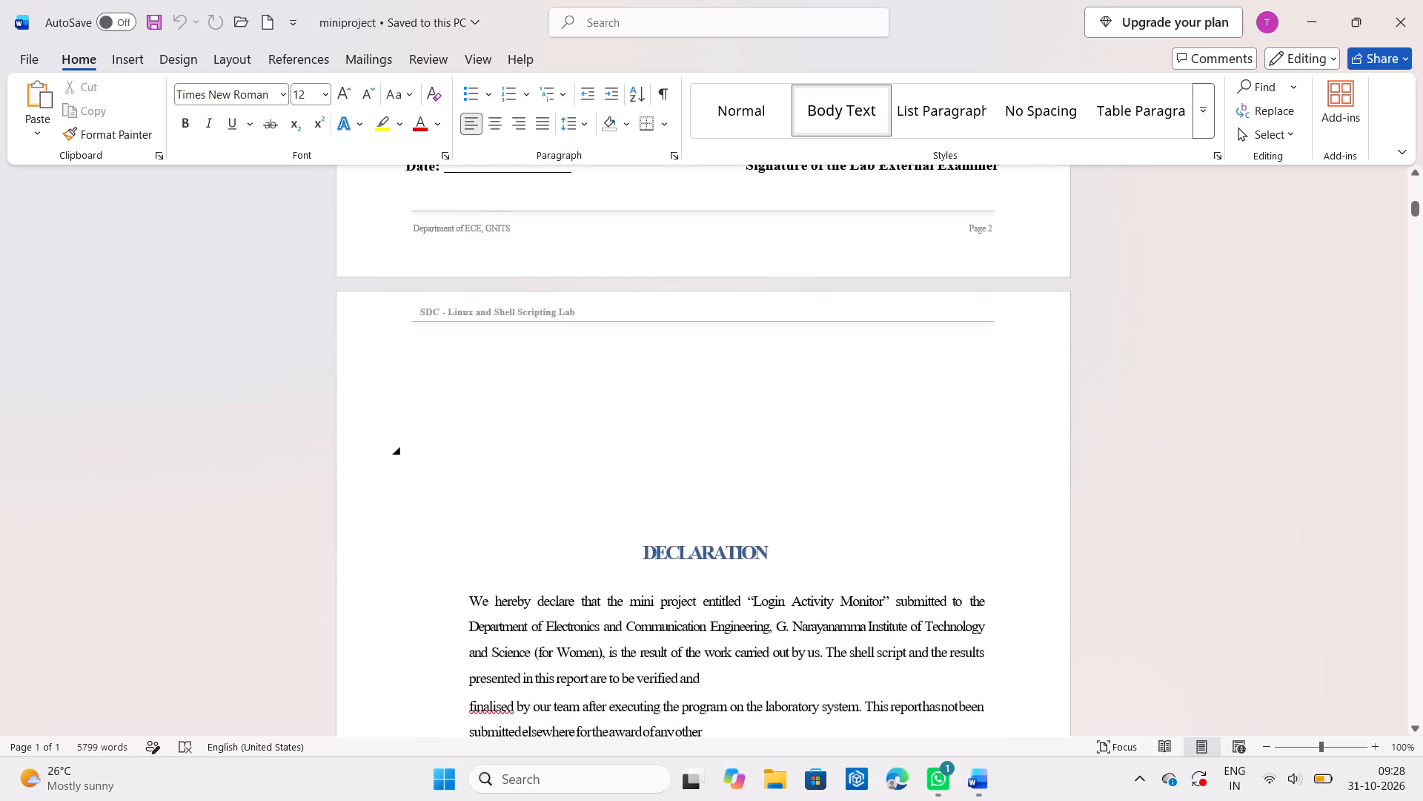
scroll(729, 441, "down", 2)
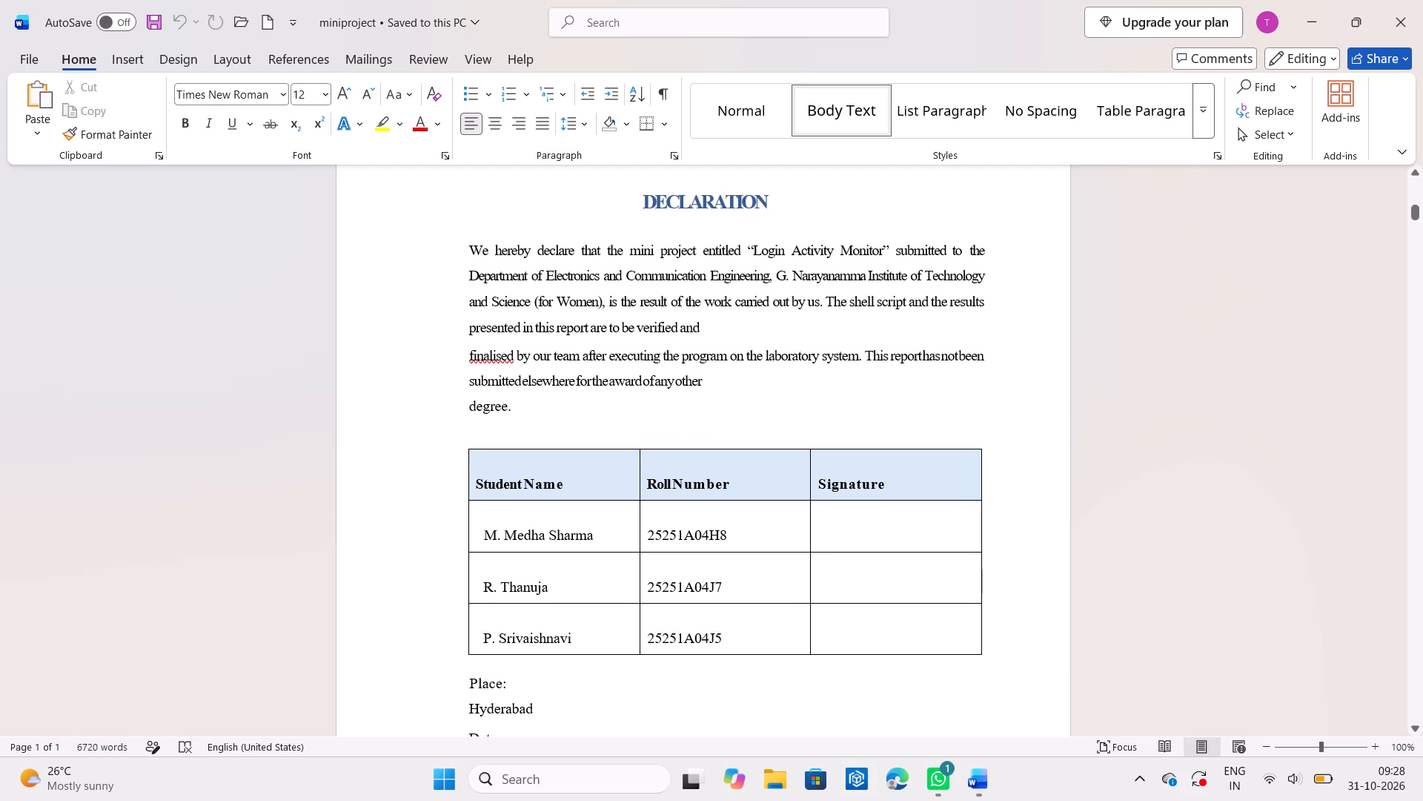
left_click_drag(463, 438, 815, 505)
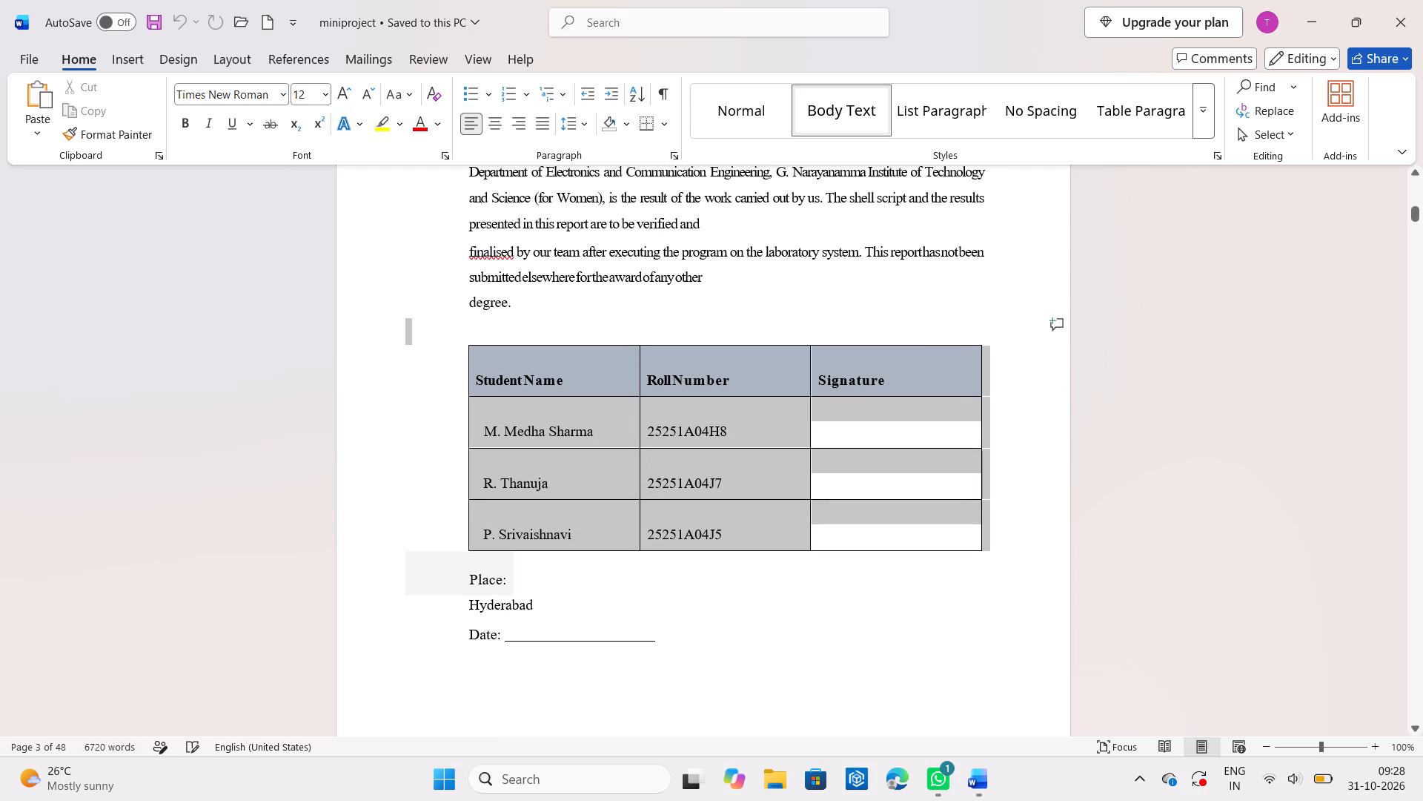
left_click_drag(815, 505, 983, 535)
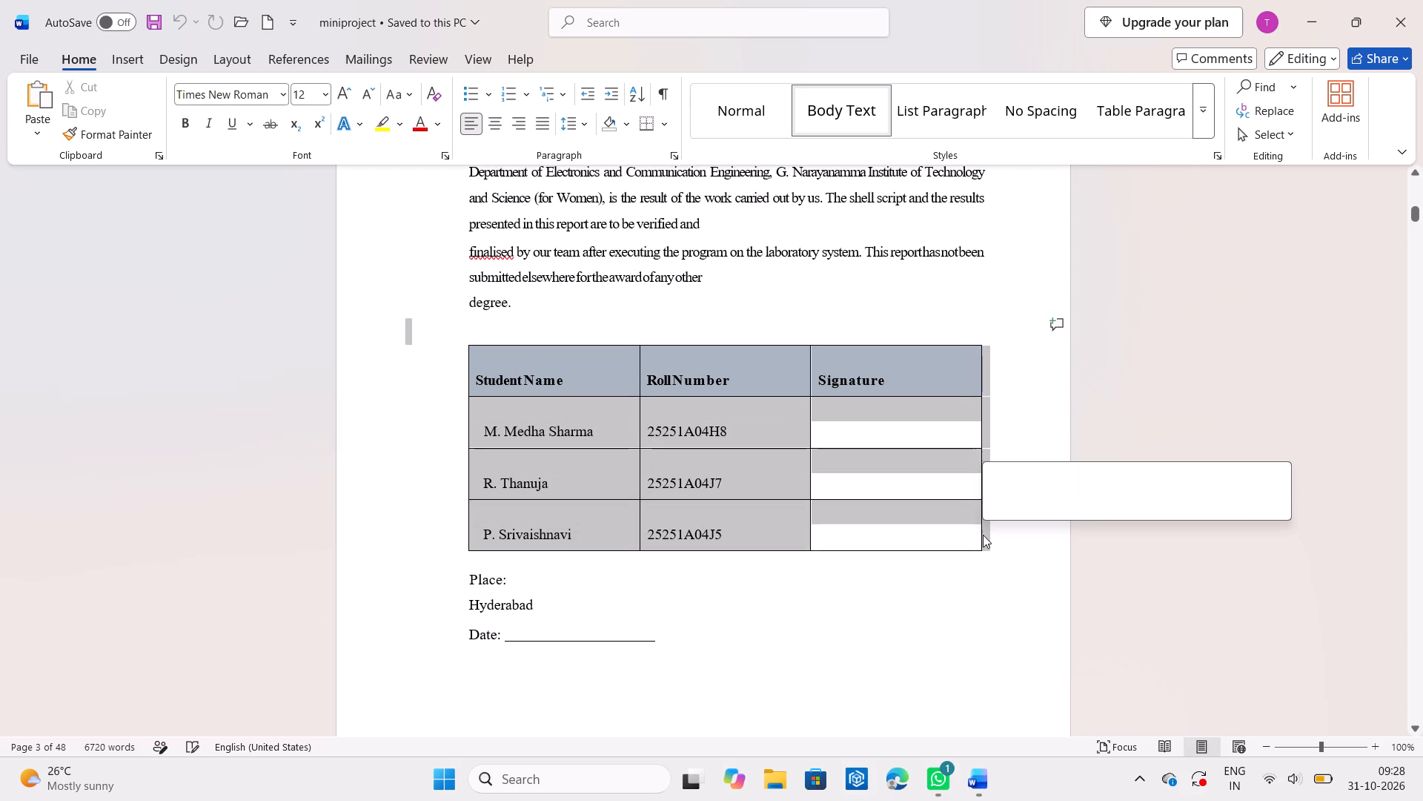
key("ctrl+c")
key("ctrl+c")
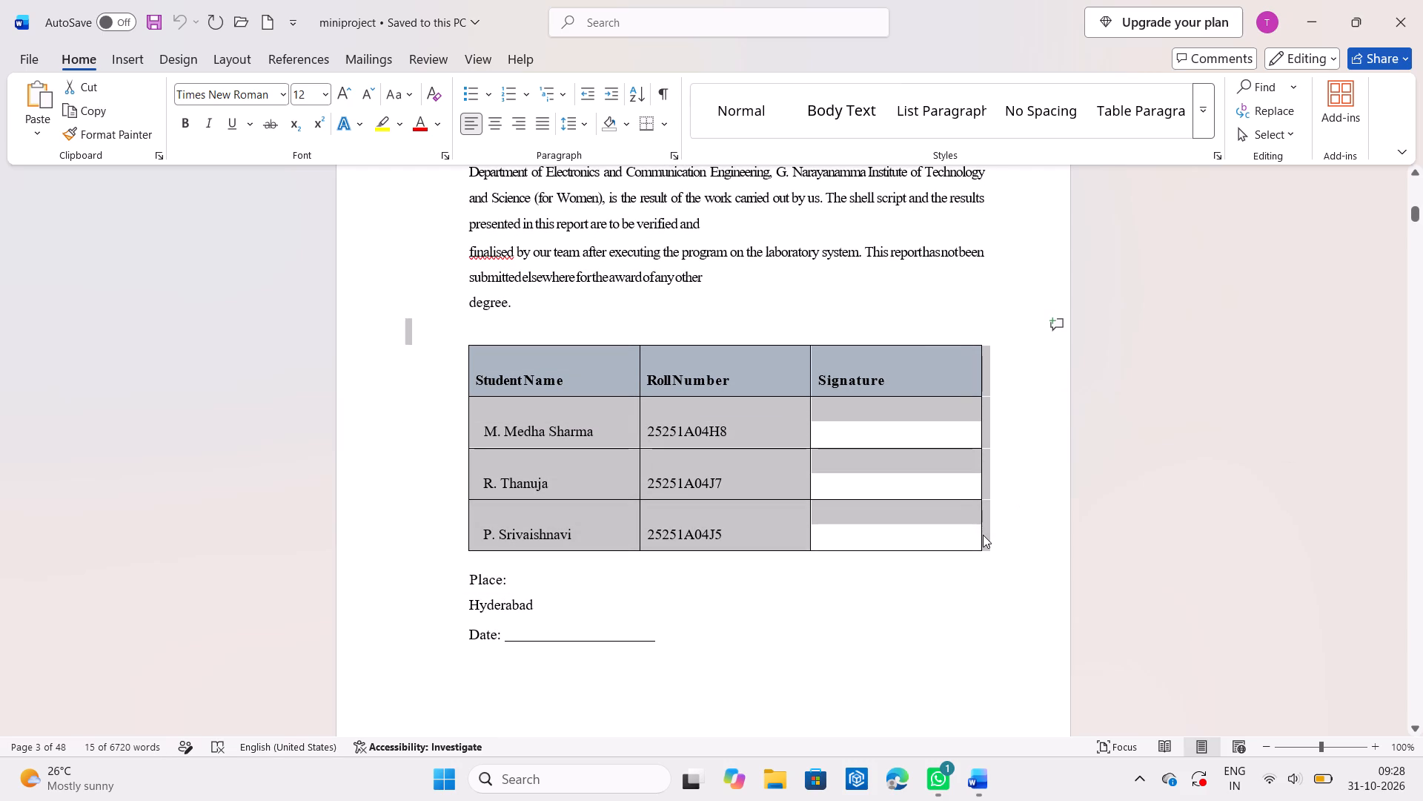
key("ctrl+c")
key("ctrl+c")
key("ctrl+c")
Paste the copied table into the Login Activity Monitor report's Declaration, on a new line below "Student Name Roll Number Signature".
left_click(984, 795)
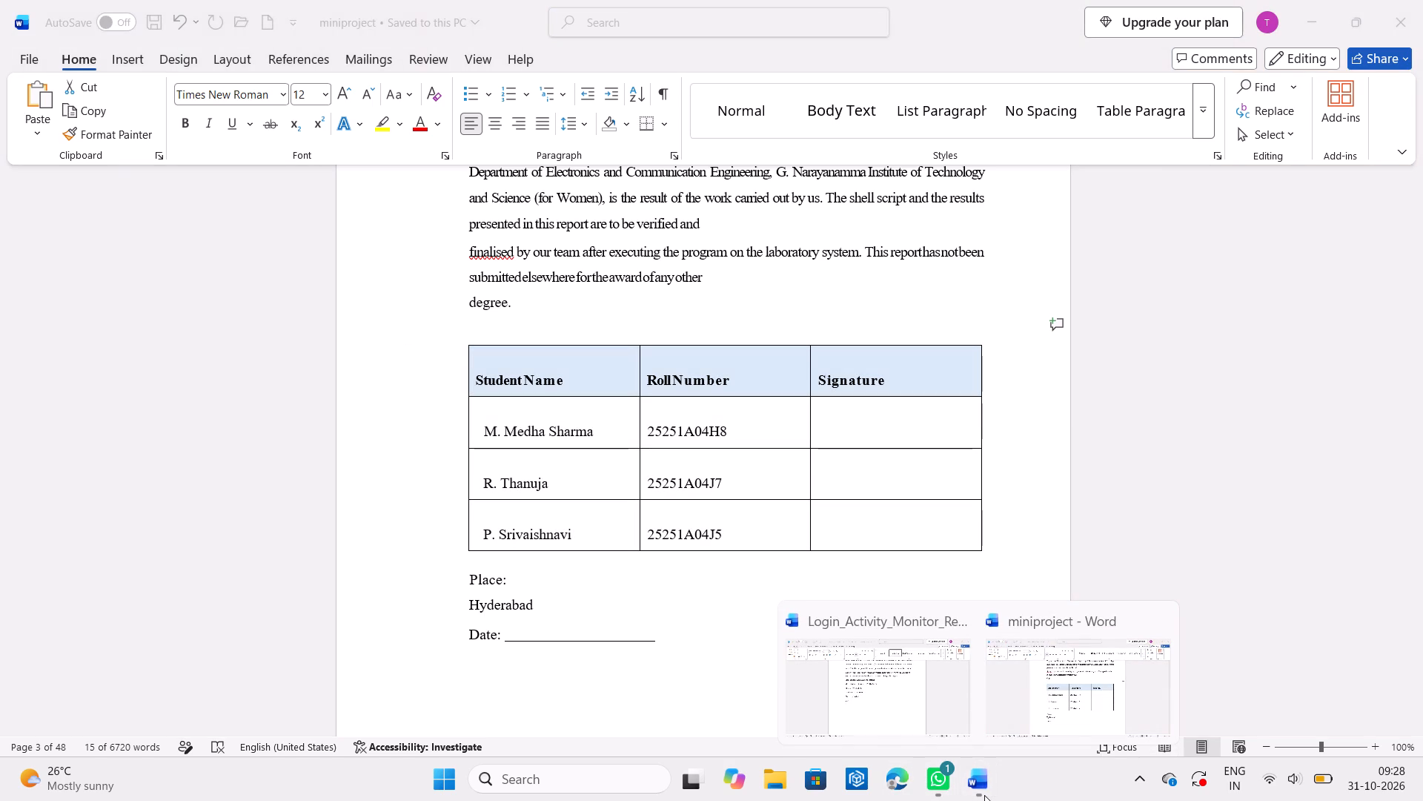
left_click(940, 731)
key("Return")
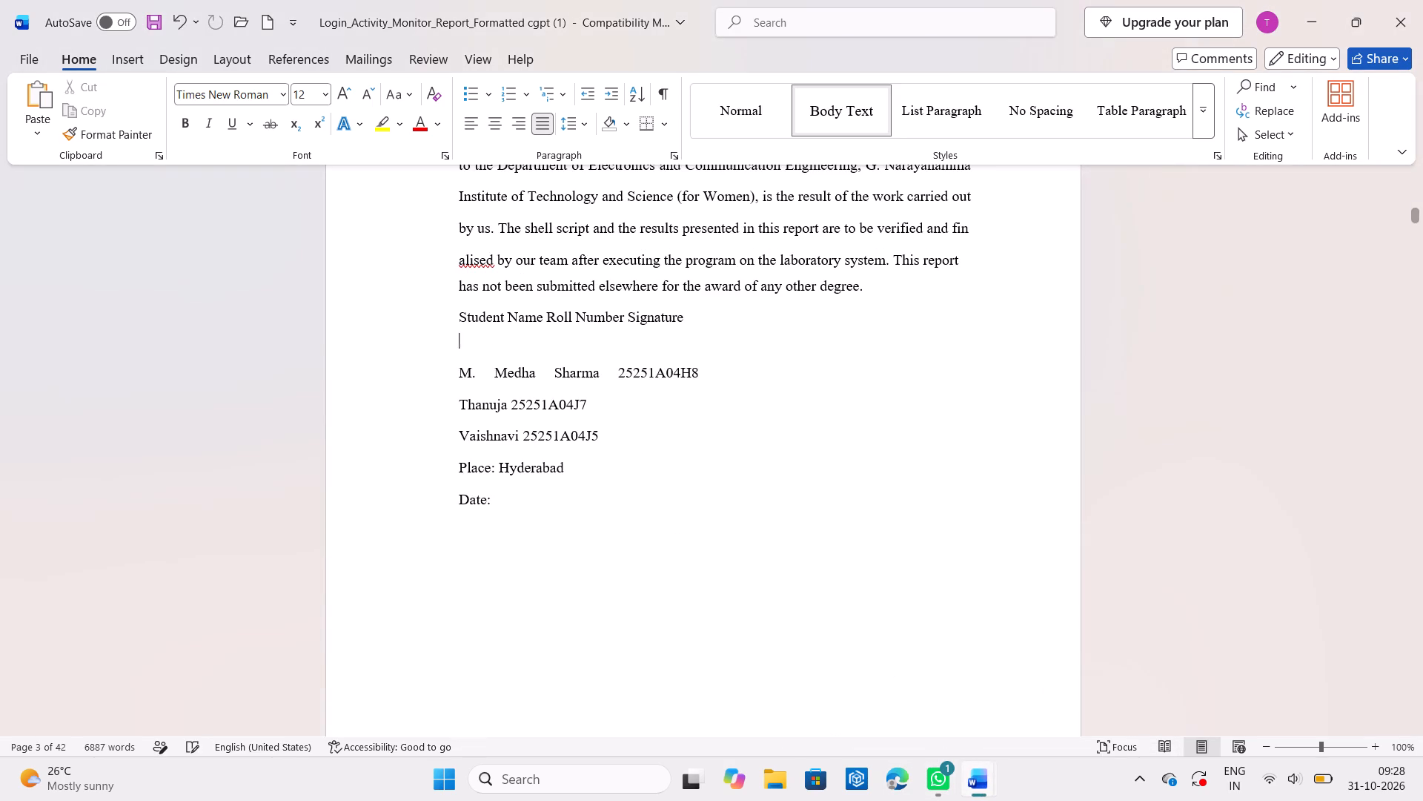
key("ctrl+v")
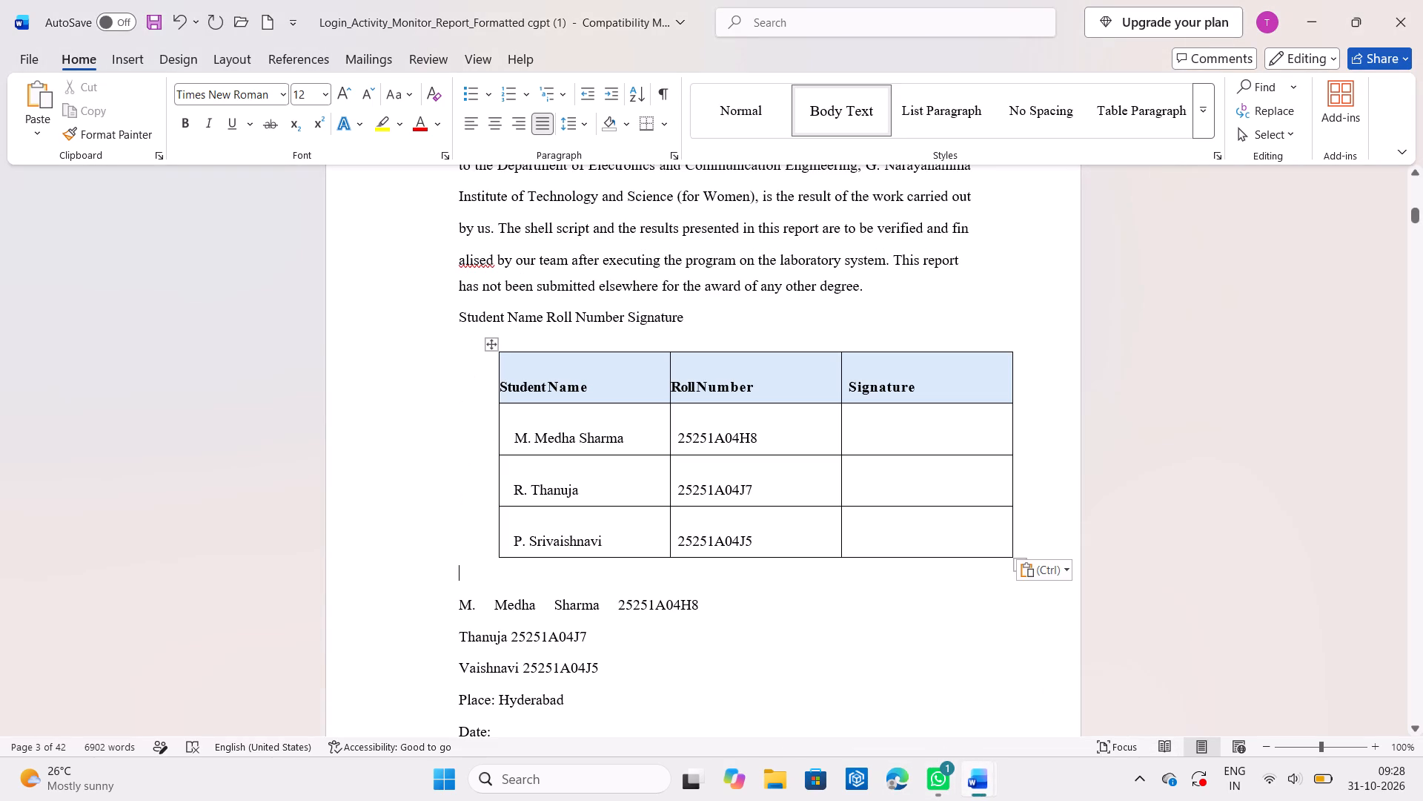
Delete the plain-text student rows and the Place and Date lines below the pasted table in the Declaration.
left_click(912, 619)
scroll(912, 619, "down", 1)
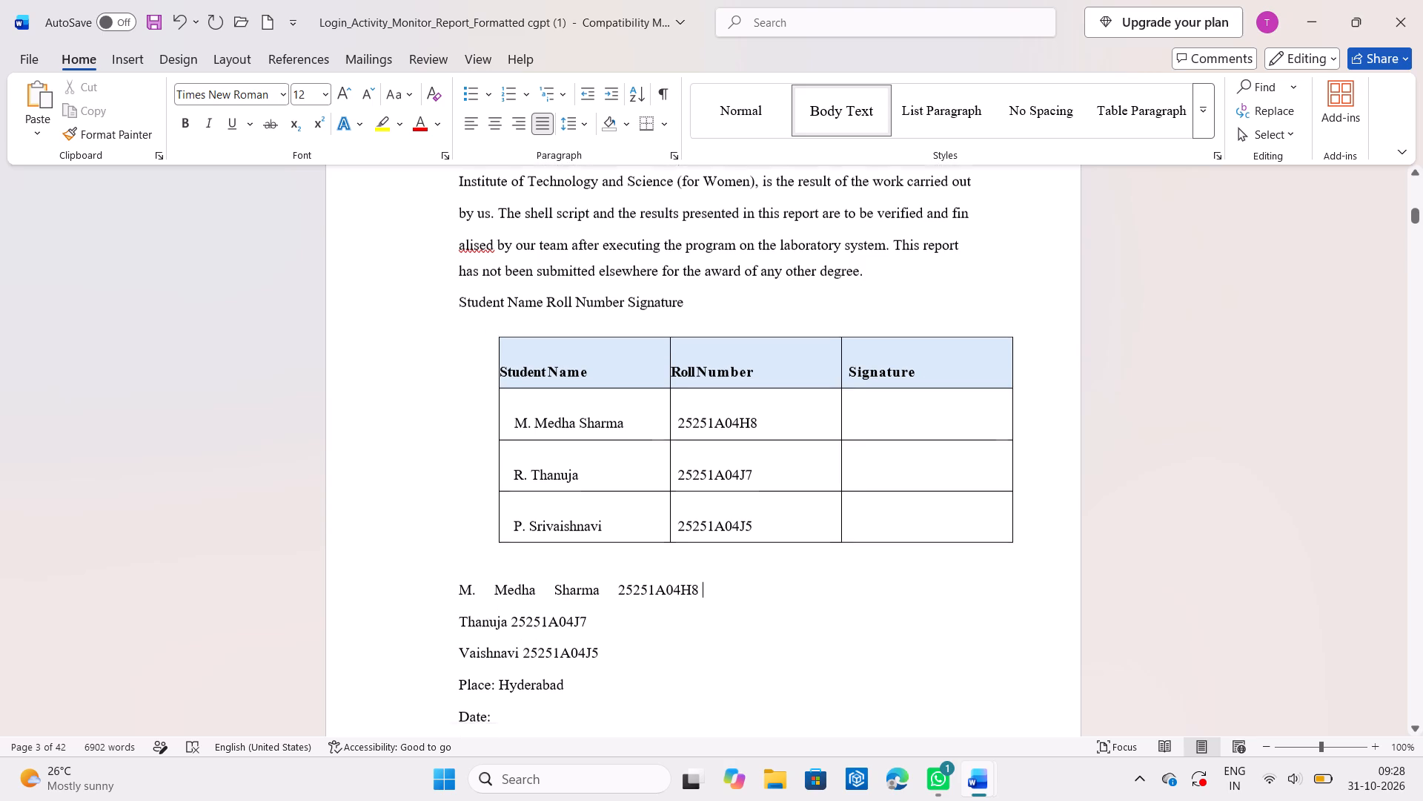
scroll(912, 619, "down", 1)
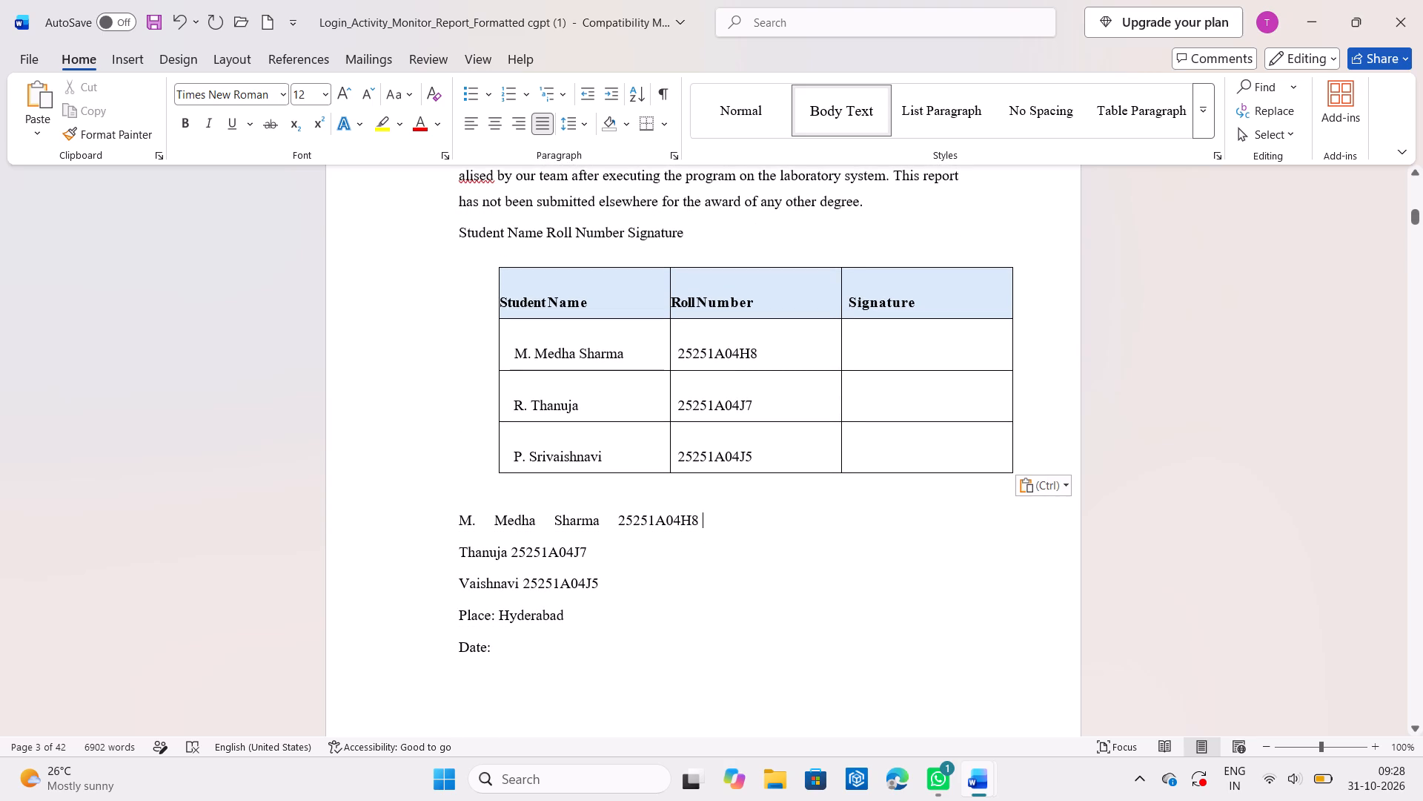
left_click_drag(460, 523, 521, 659)
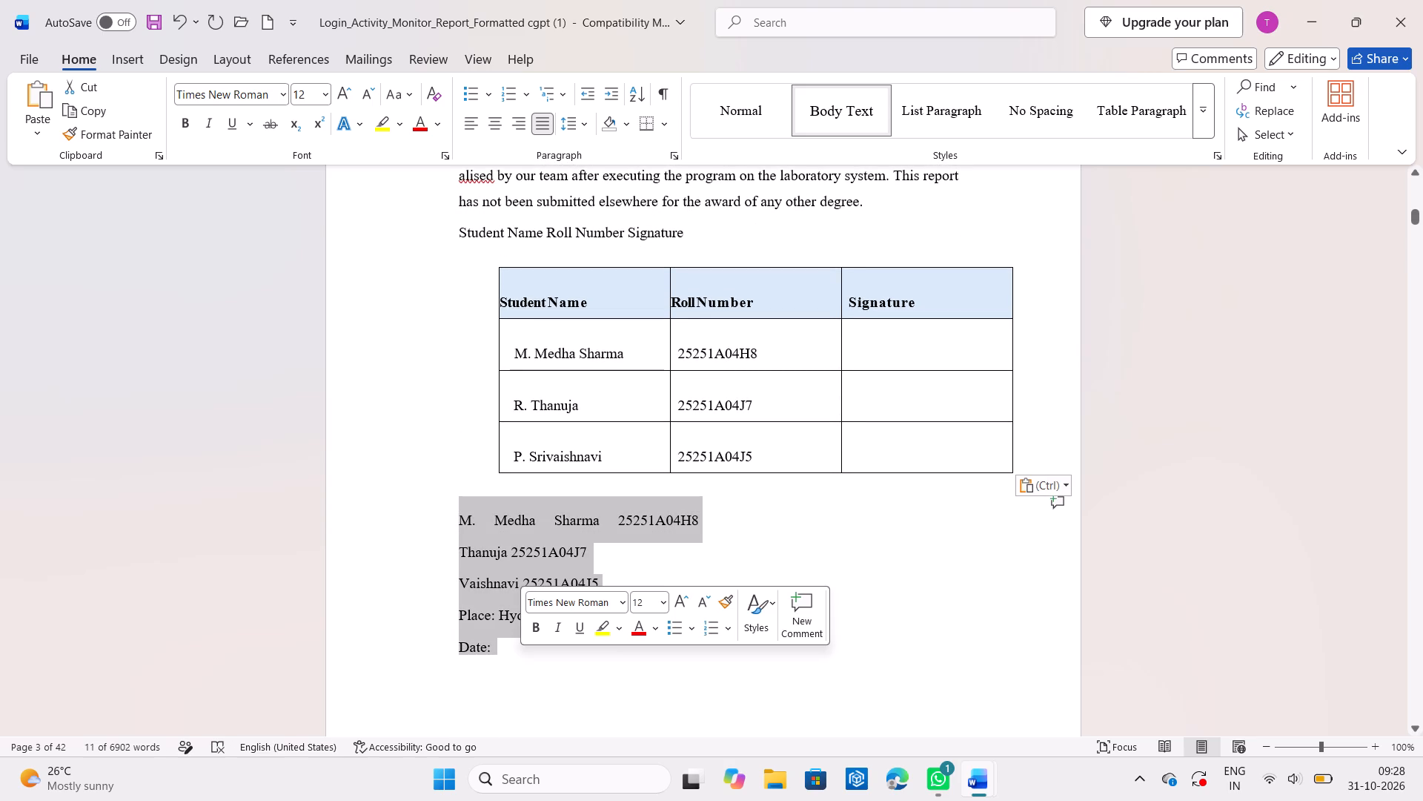
key("BackSpace")
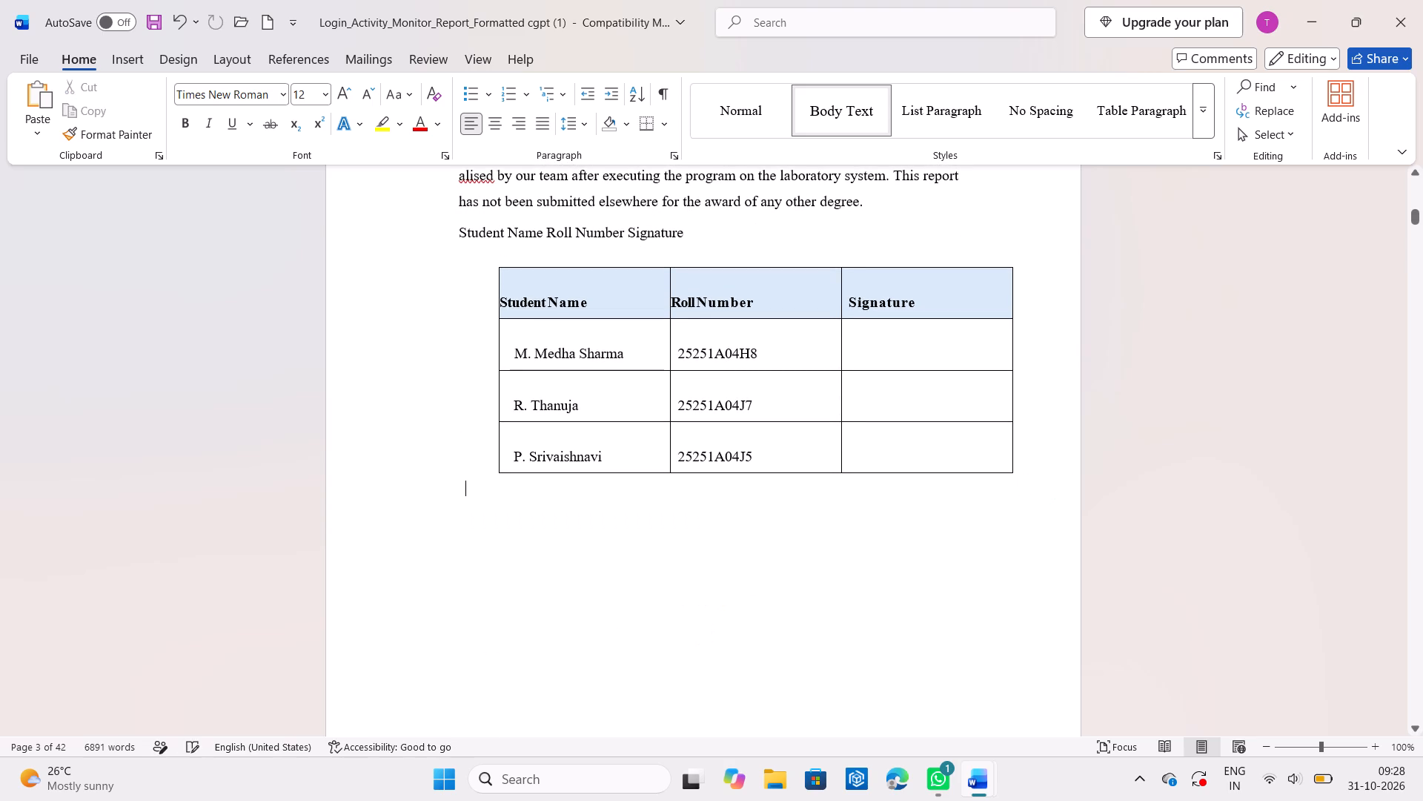
Review the Declaration, Acknowledgement, Abstract and Table of Contents pages of the report for layout and formatting.
scroll(521, 659, "up", 2)
scroll(521, 659, "down", 1)
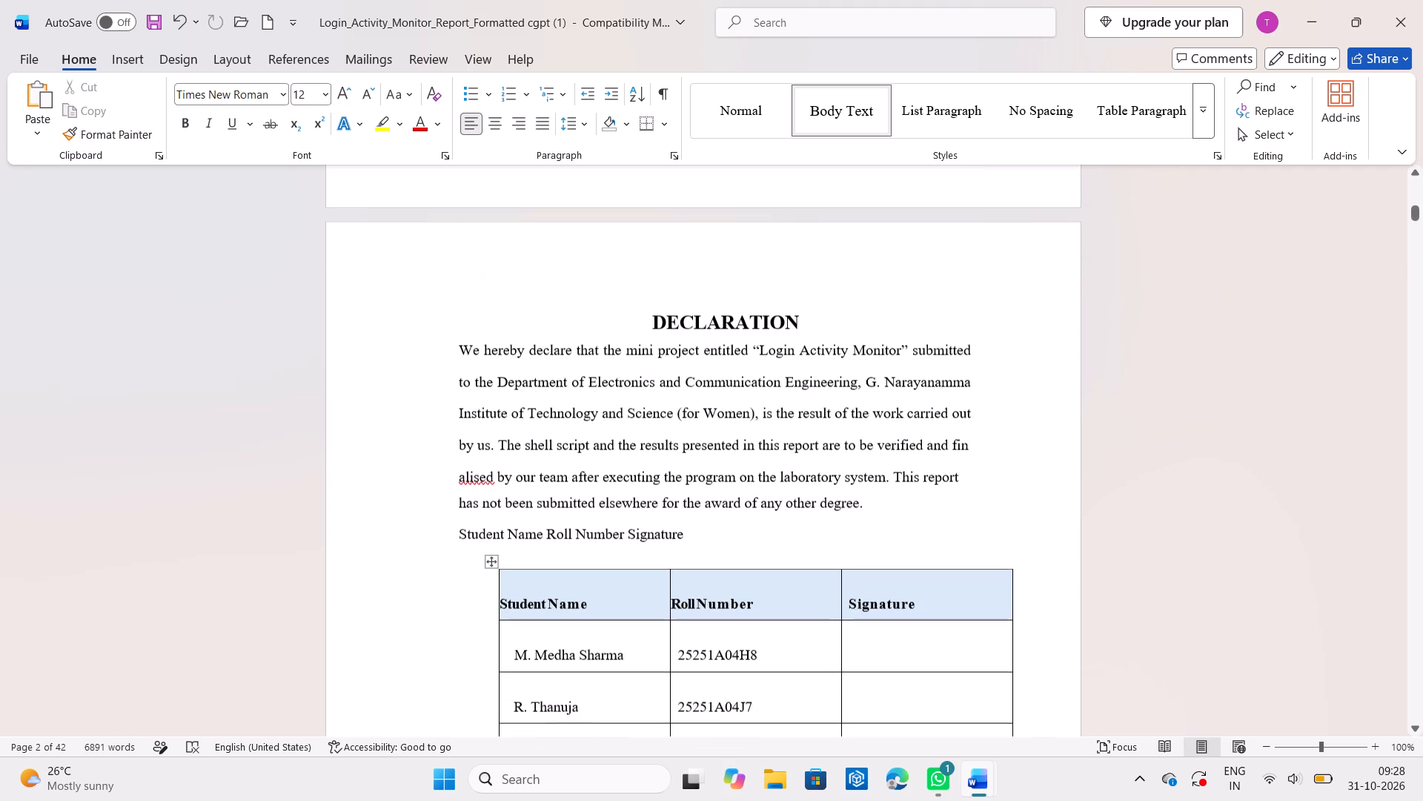
scroll(521, 659, "down", 5)
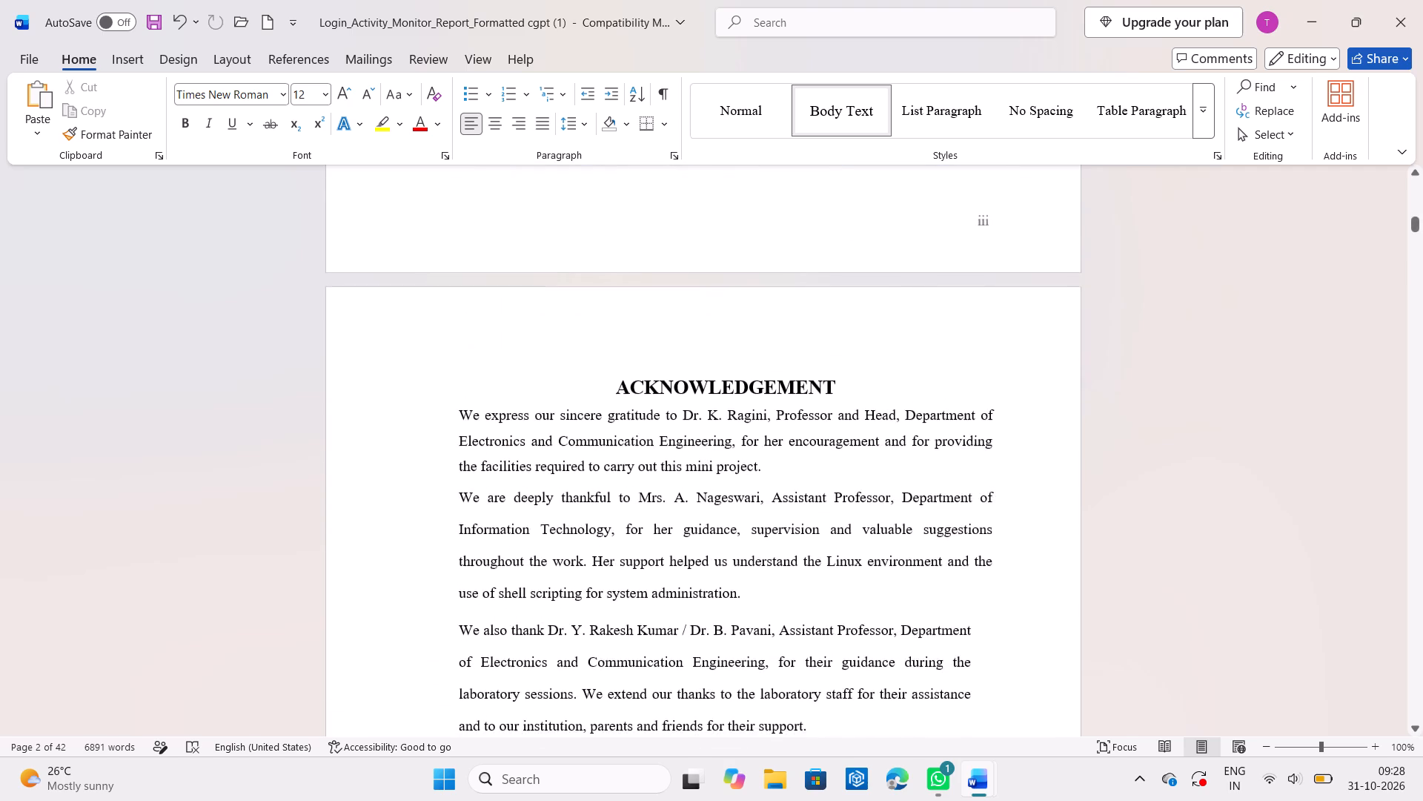
scroll(521, 659, "down", 1)
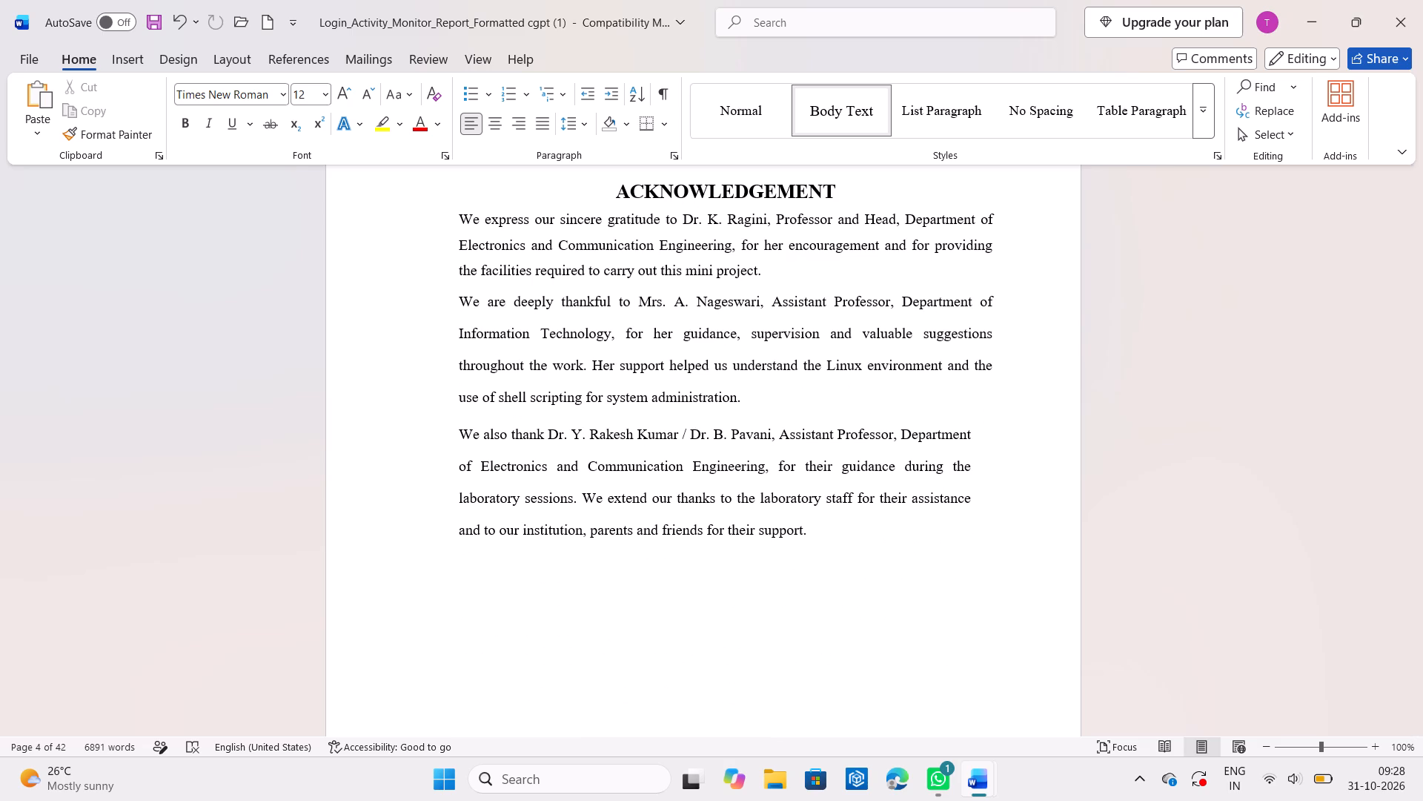
scroll(521, 659, "down", 6)
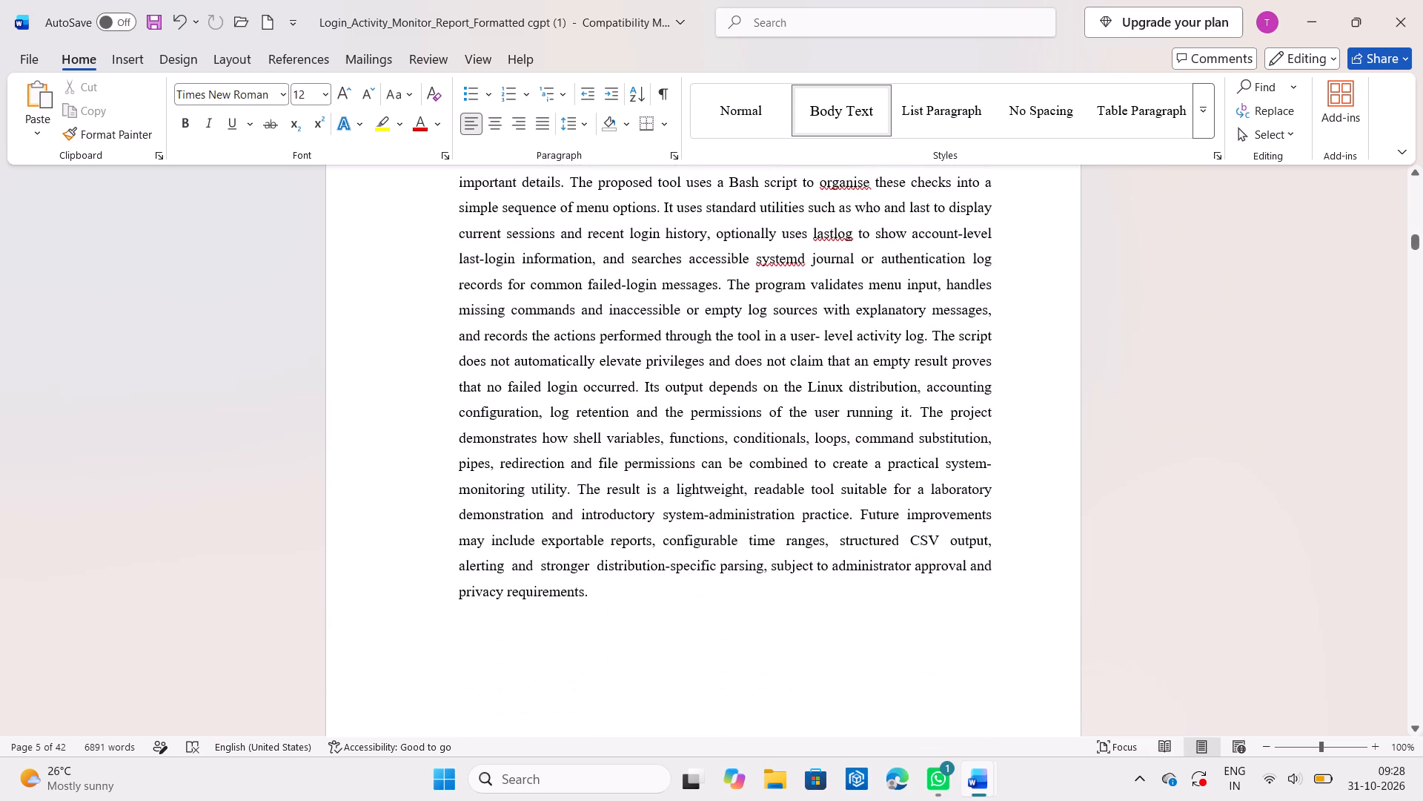
scroll(521, 659, "down", 3)
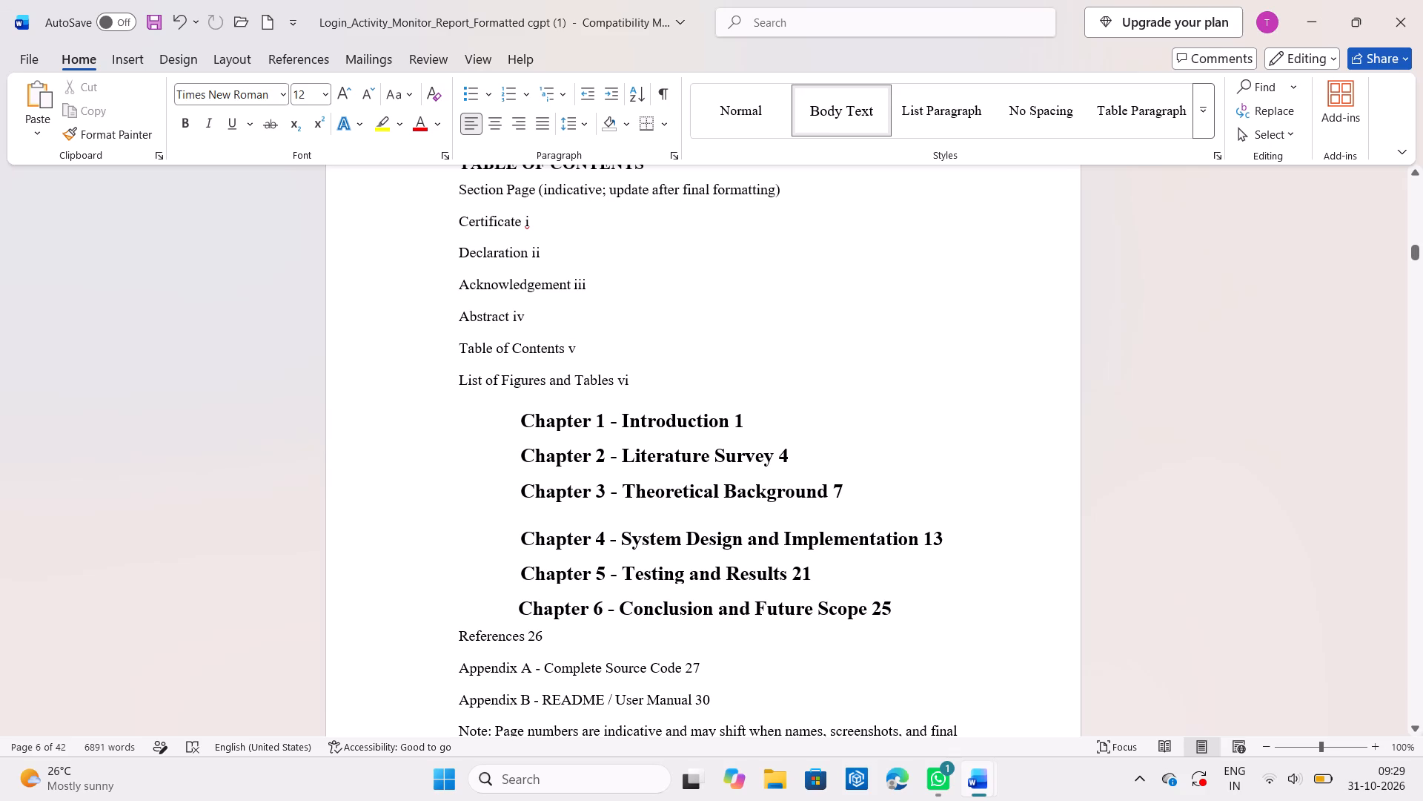
scroll(521, 659, "up", 1)
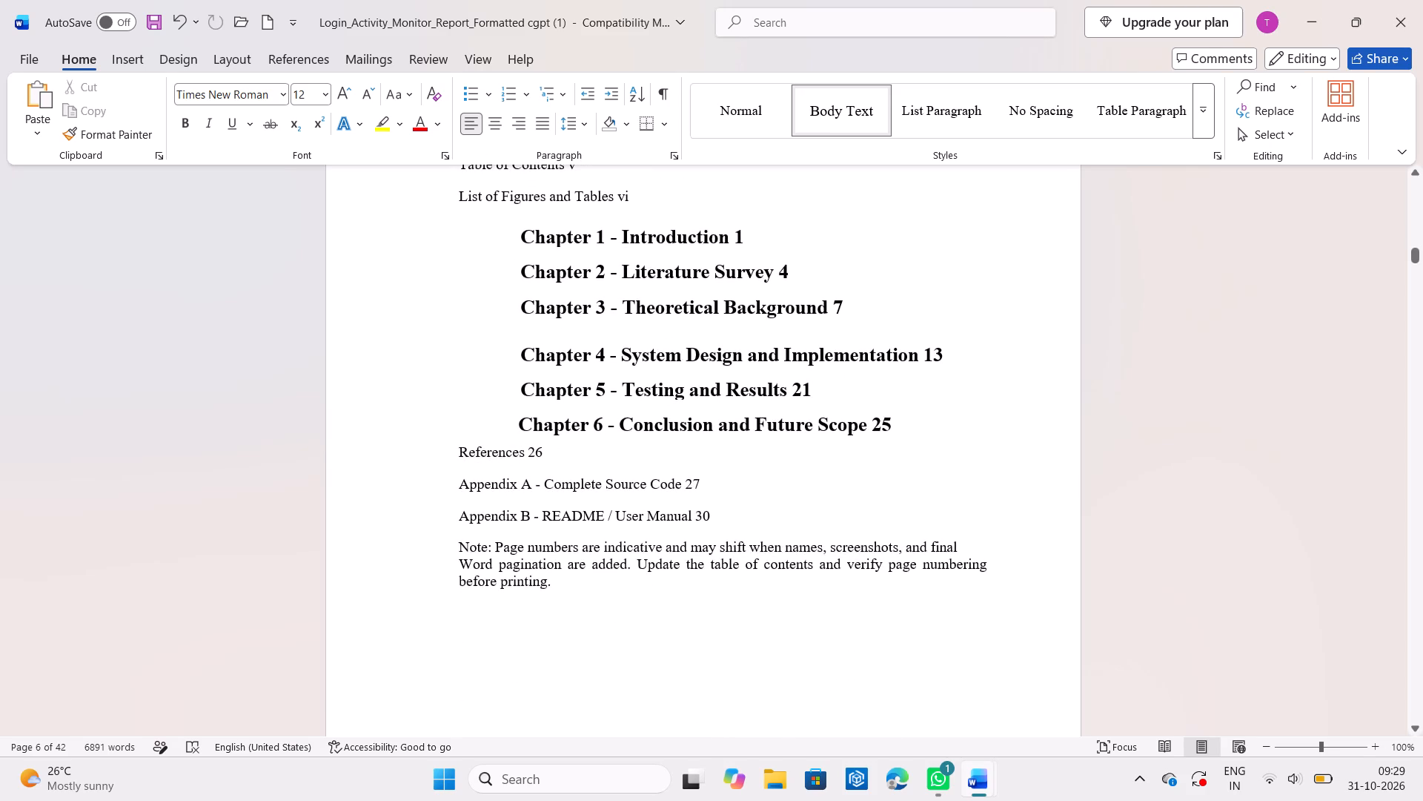
scroll(521, 659, "up", 1)
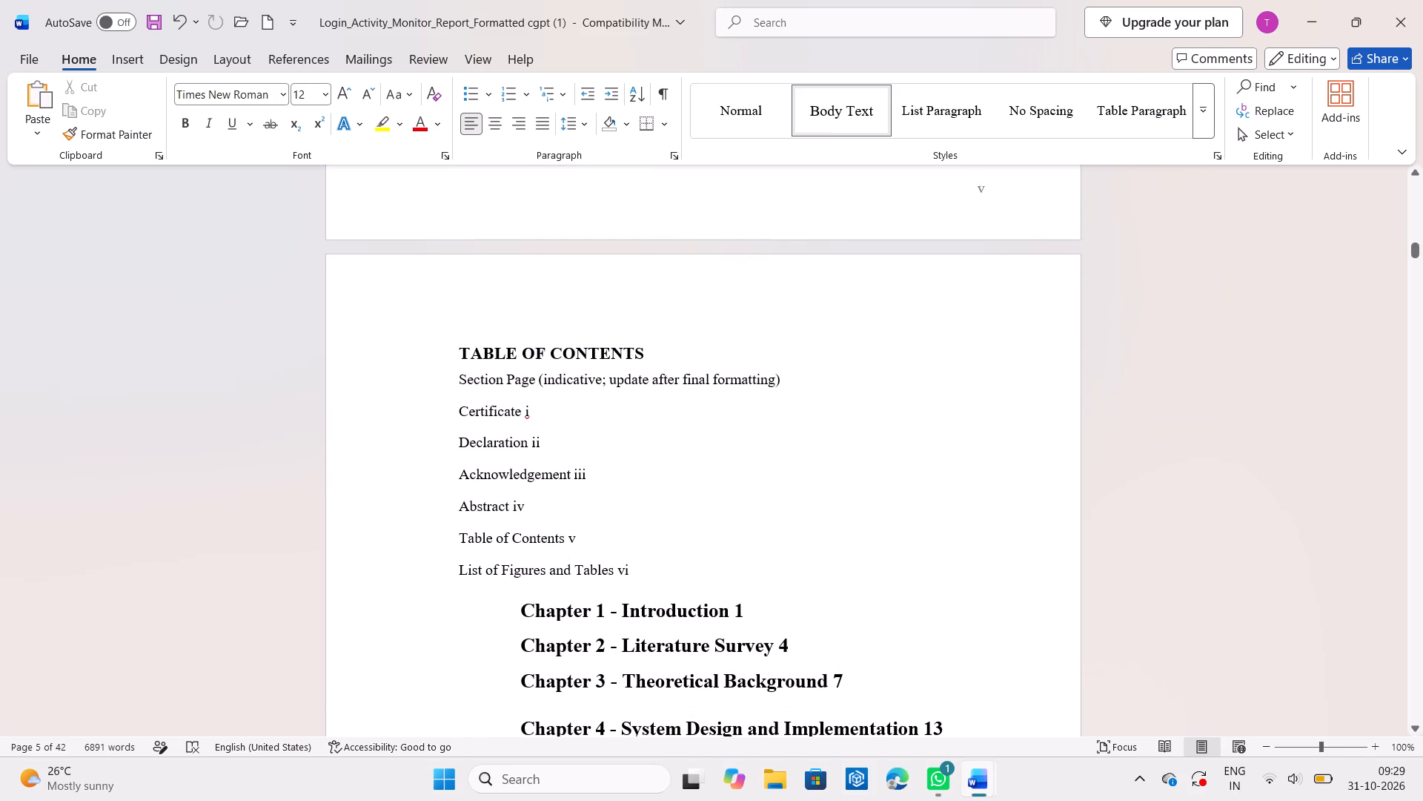
Insert a blank page after the end of the Abstract, before the Table of Contents.
scroll(521, 659, "up", 2)
left_click(614, 241)
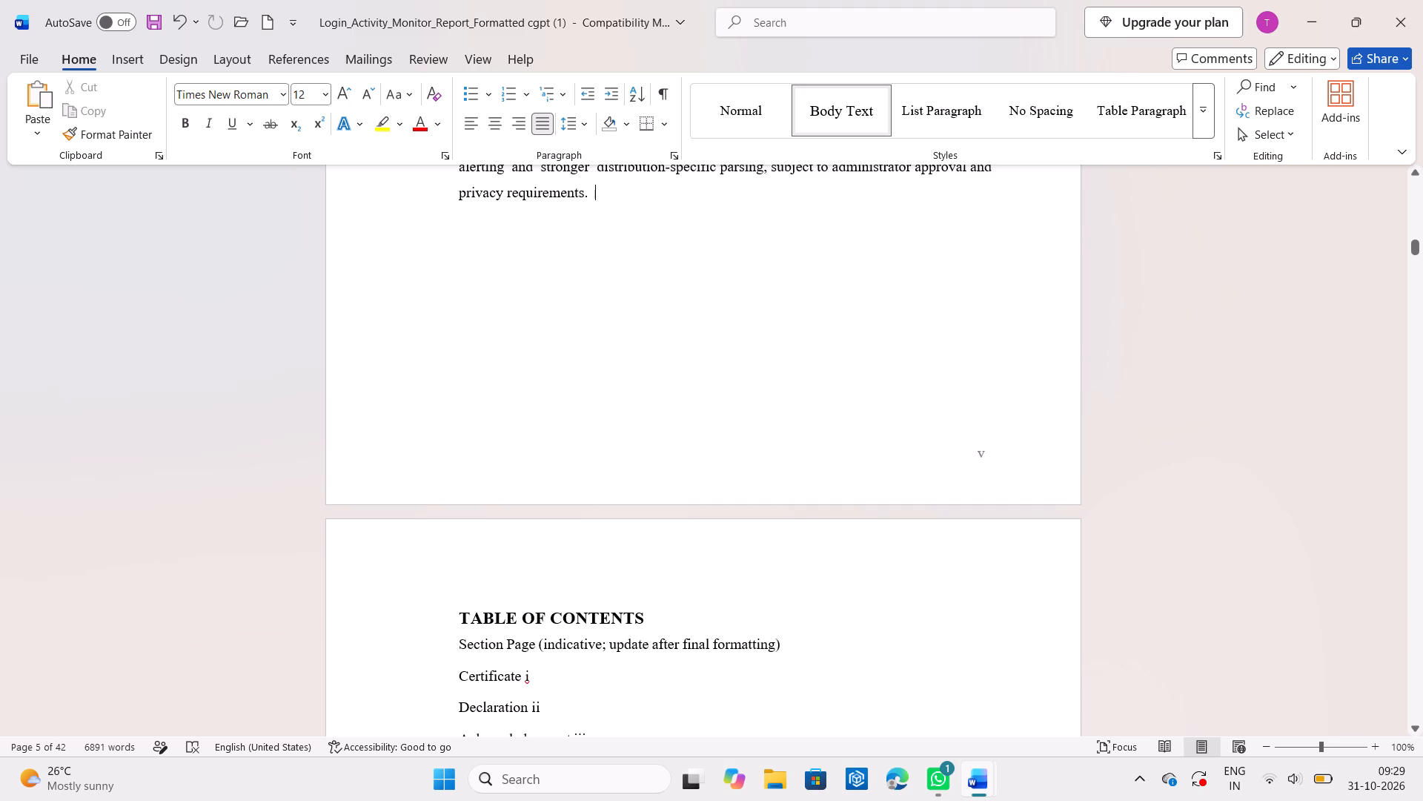
left_click(132, 63)
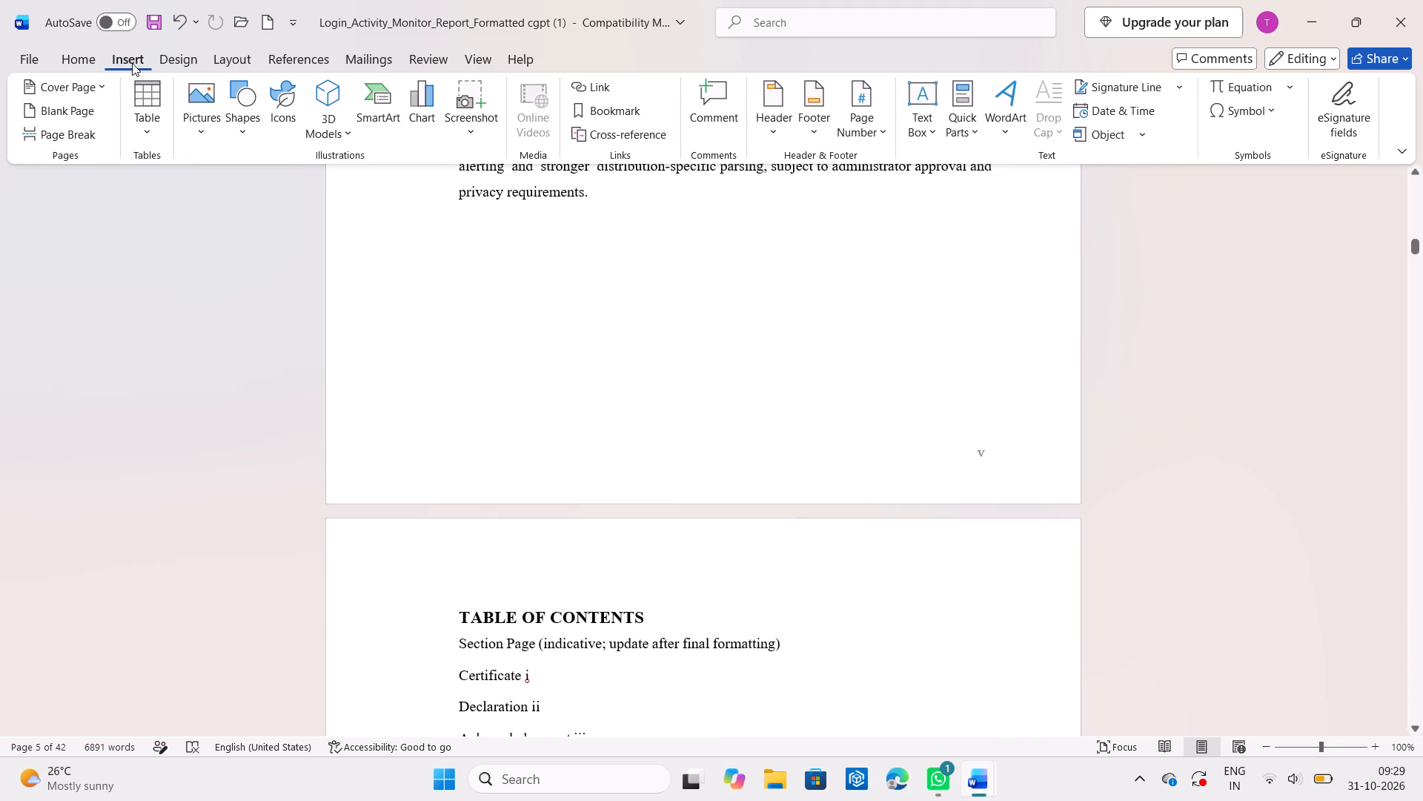
left_click(76, 119)
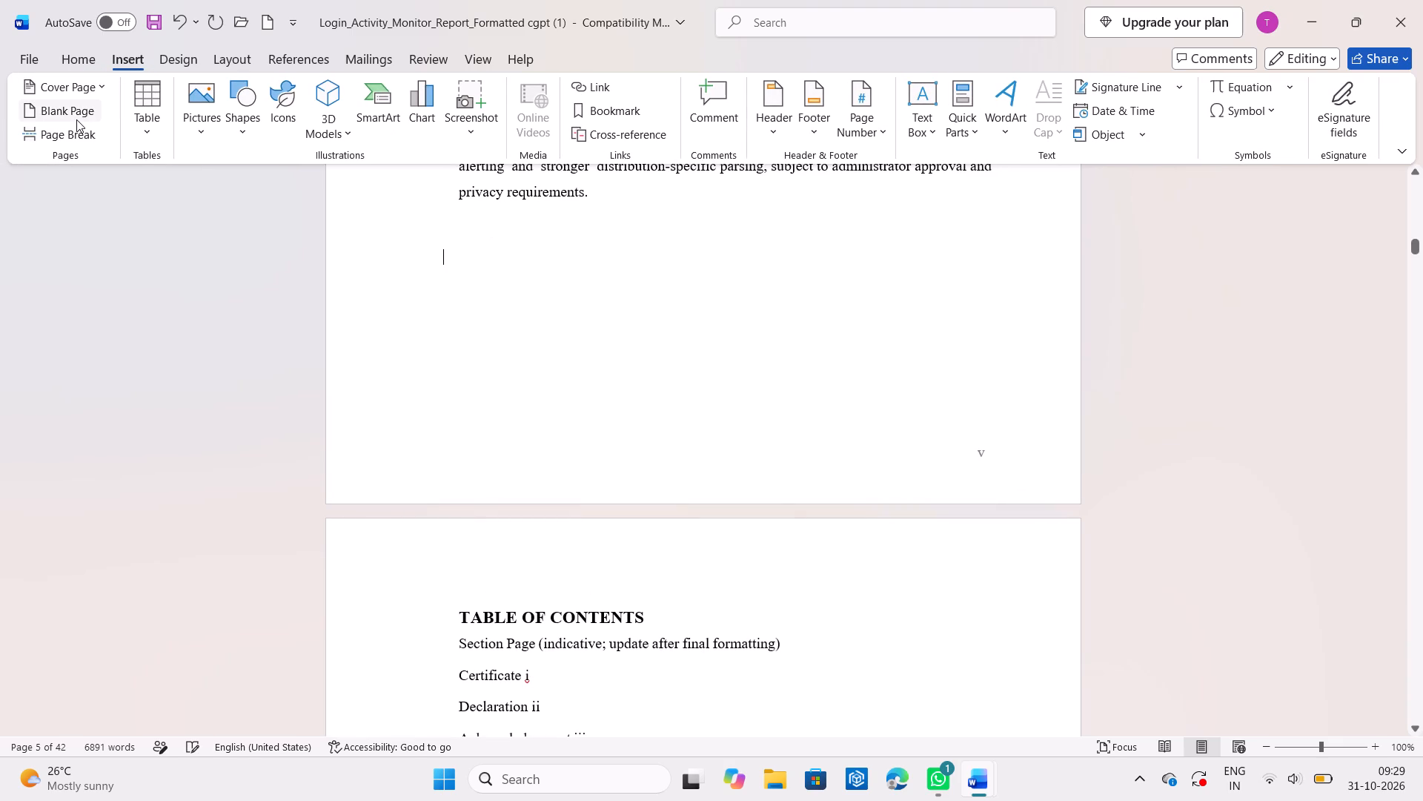
left_click(75, 111)
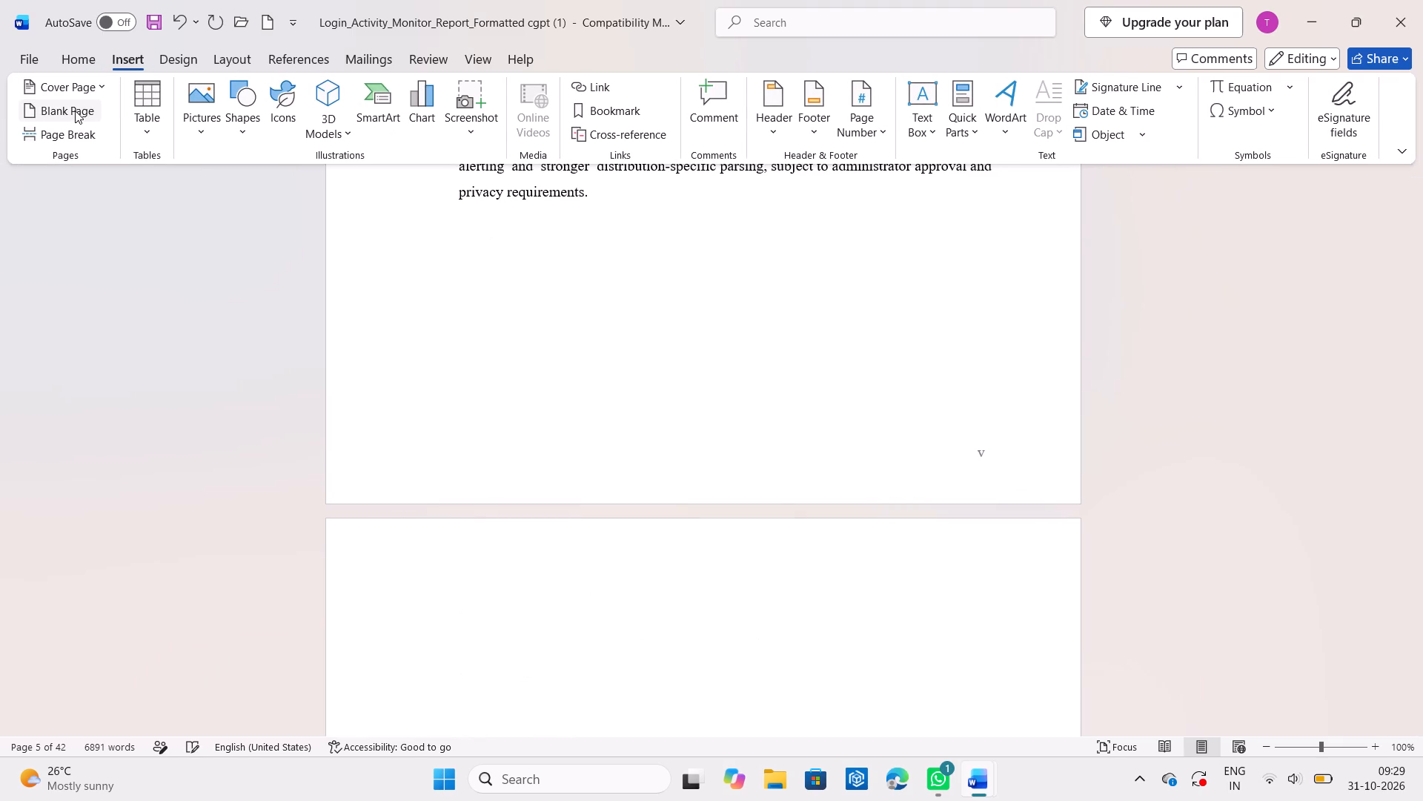
scroll(363, 455, "down", 5)
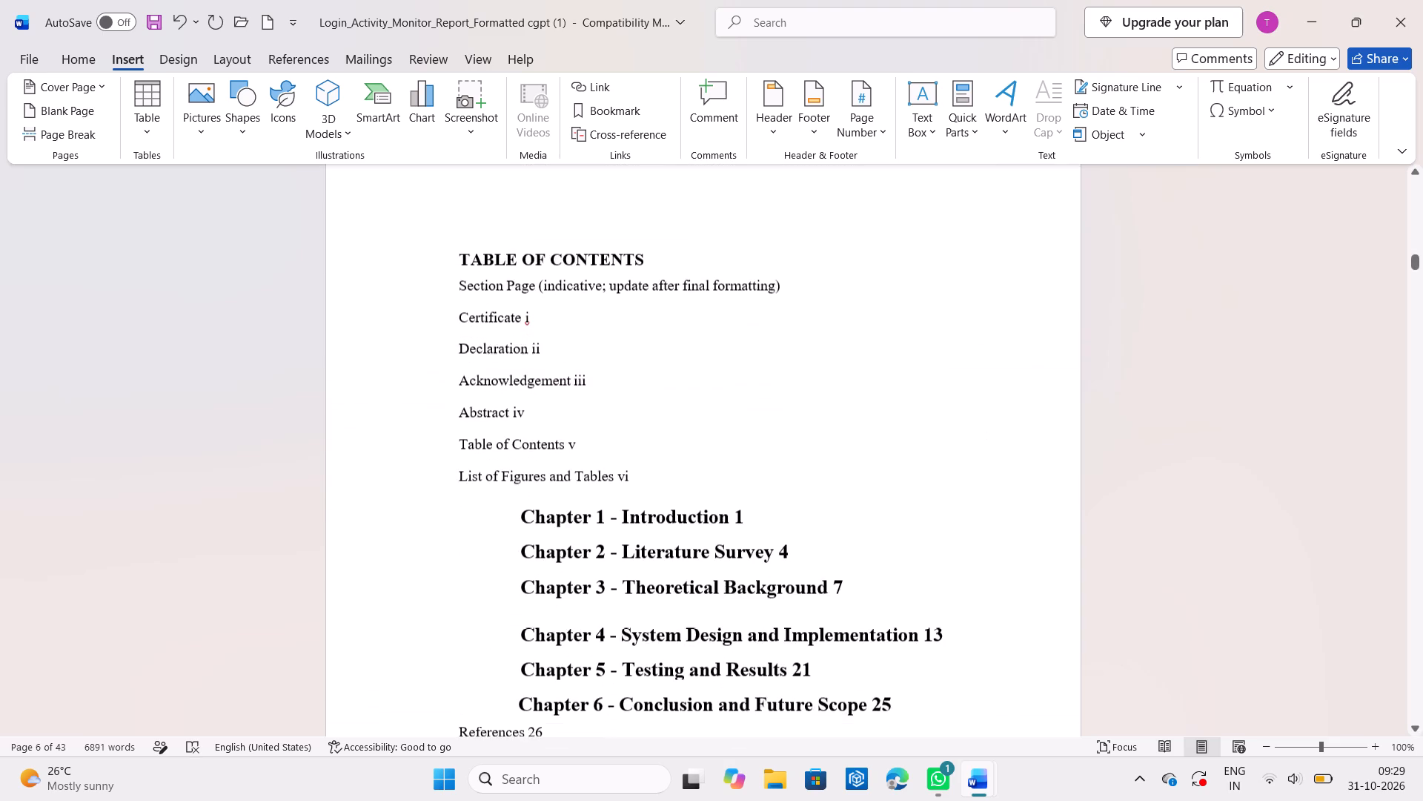
scroll(363, 455, "up", 5)
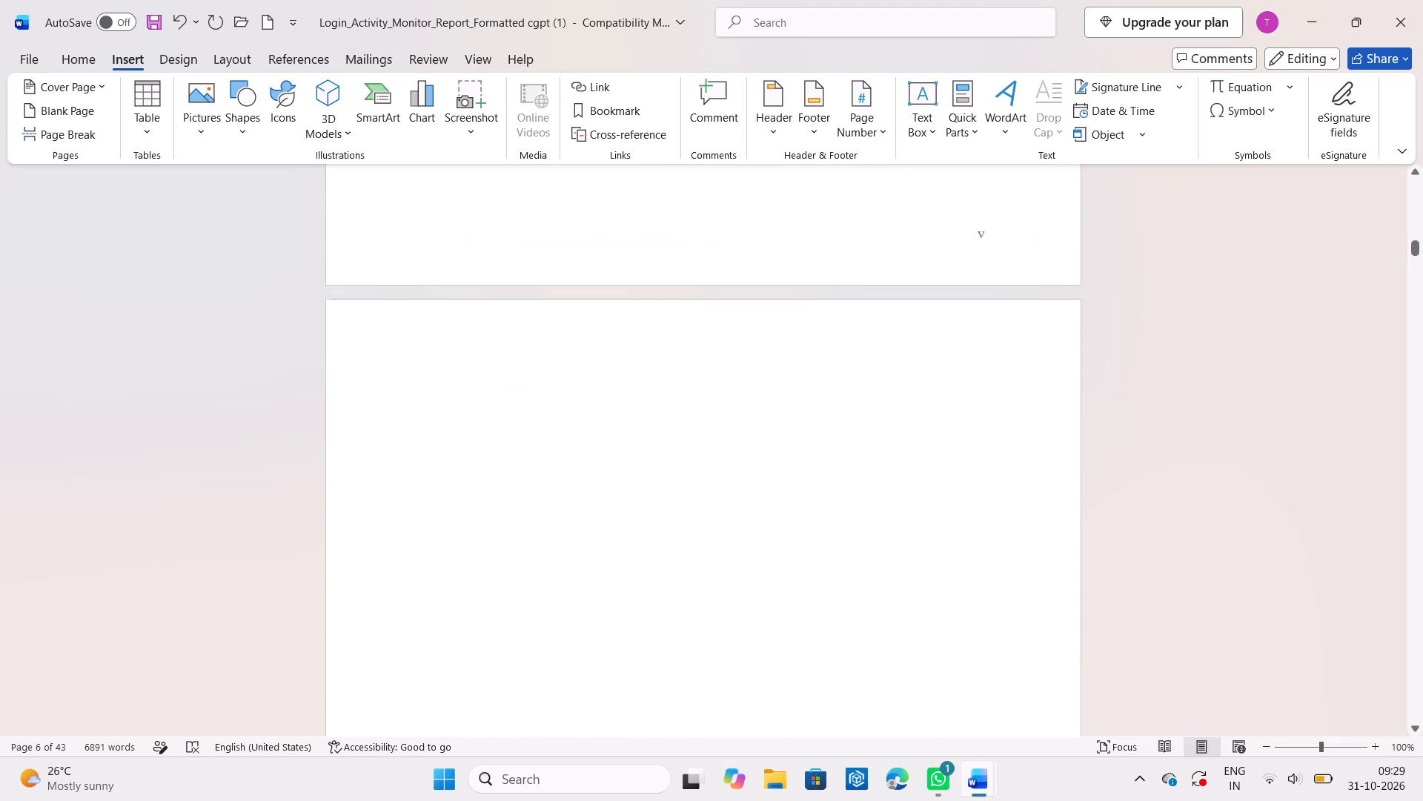
scroll(363, 455, "up", 3)
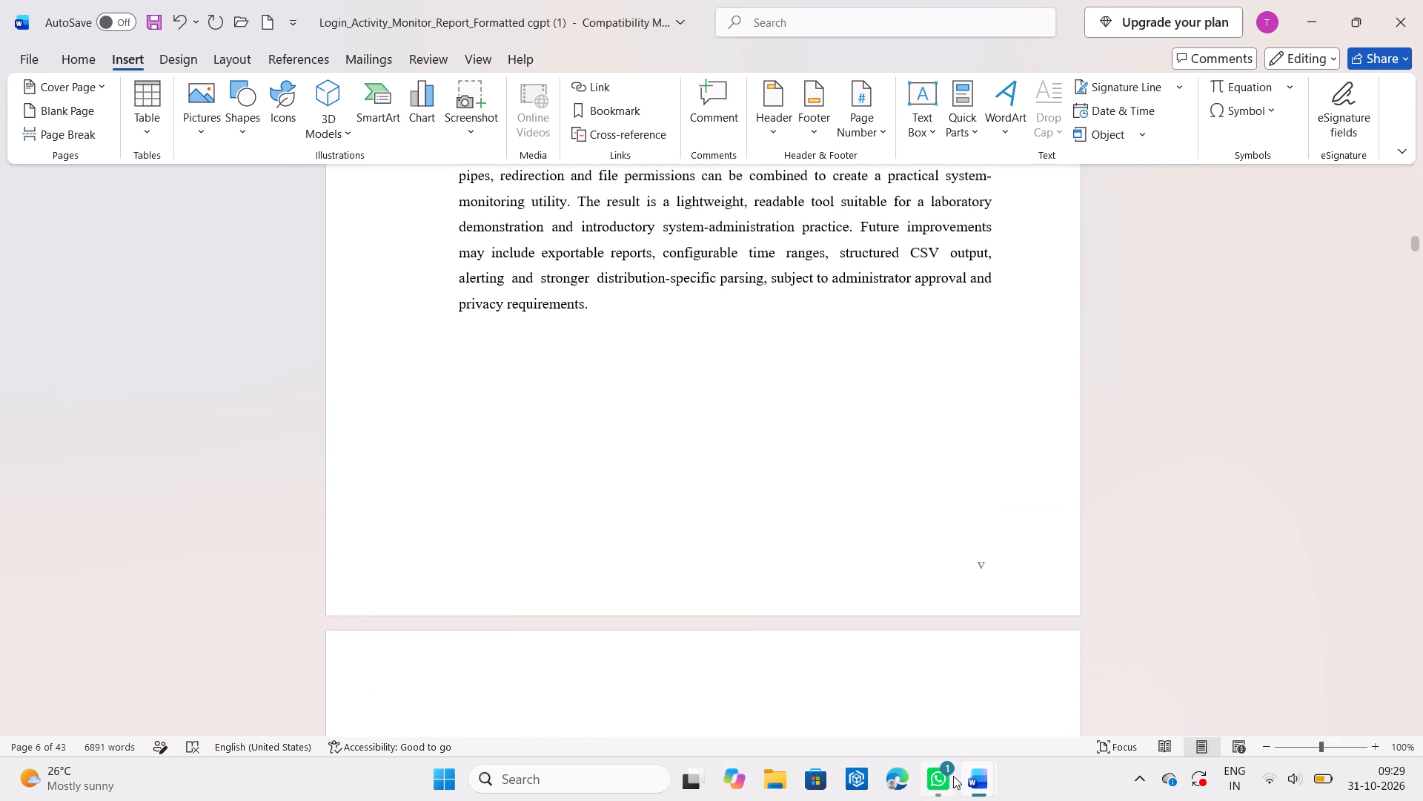
Copy the Table of Contents heading and its full Section and Page table from the miniproject document.
left_click(883, 715)
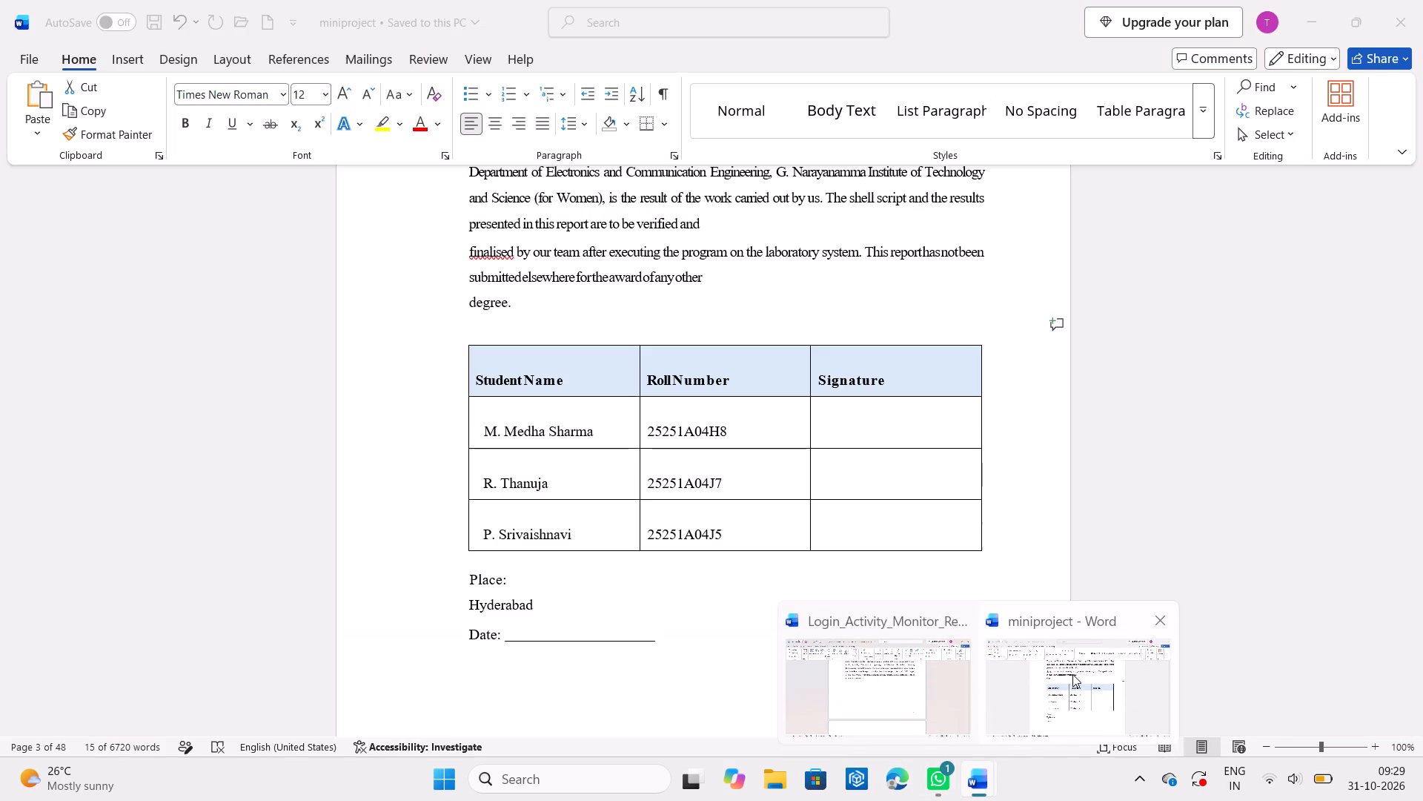
left_click(1072, 674)
scroll(803, 573, "down", 2)
left_click(803, 573)
scroll(803, 573, "down", 2)
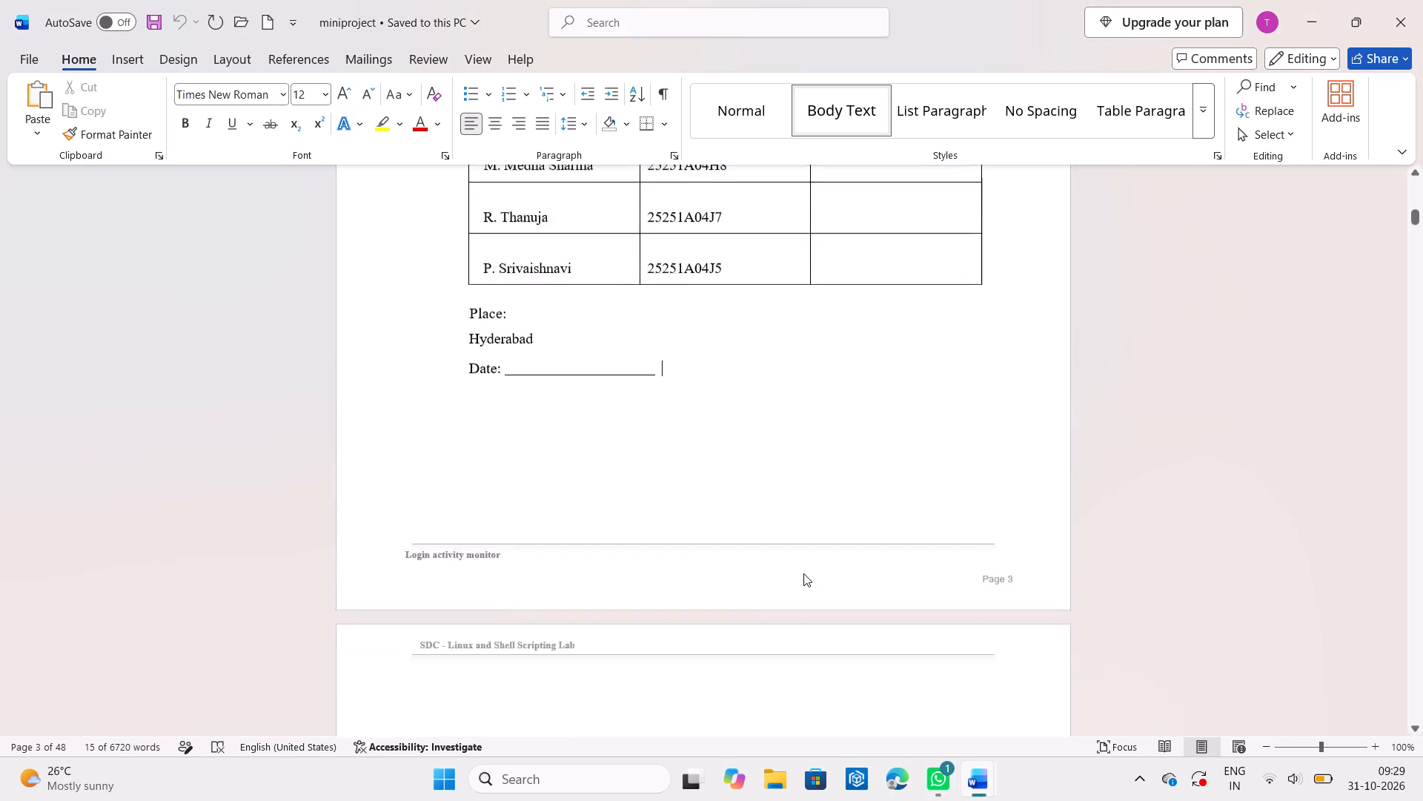
scroll(803, 573, "down", 6)
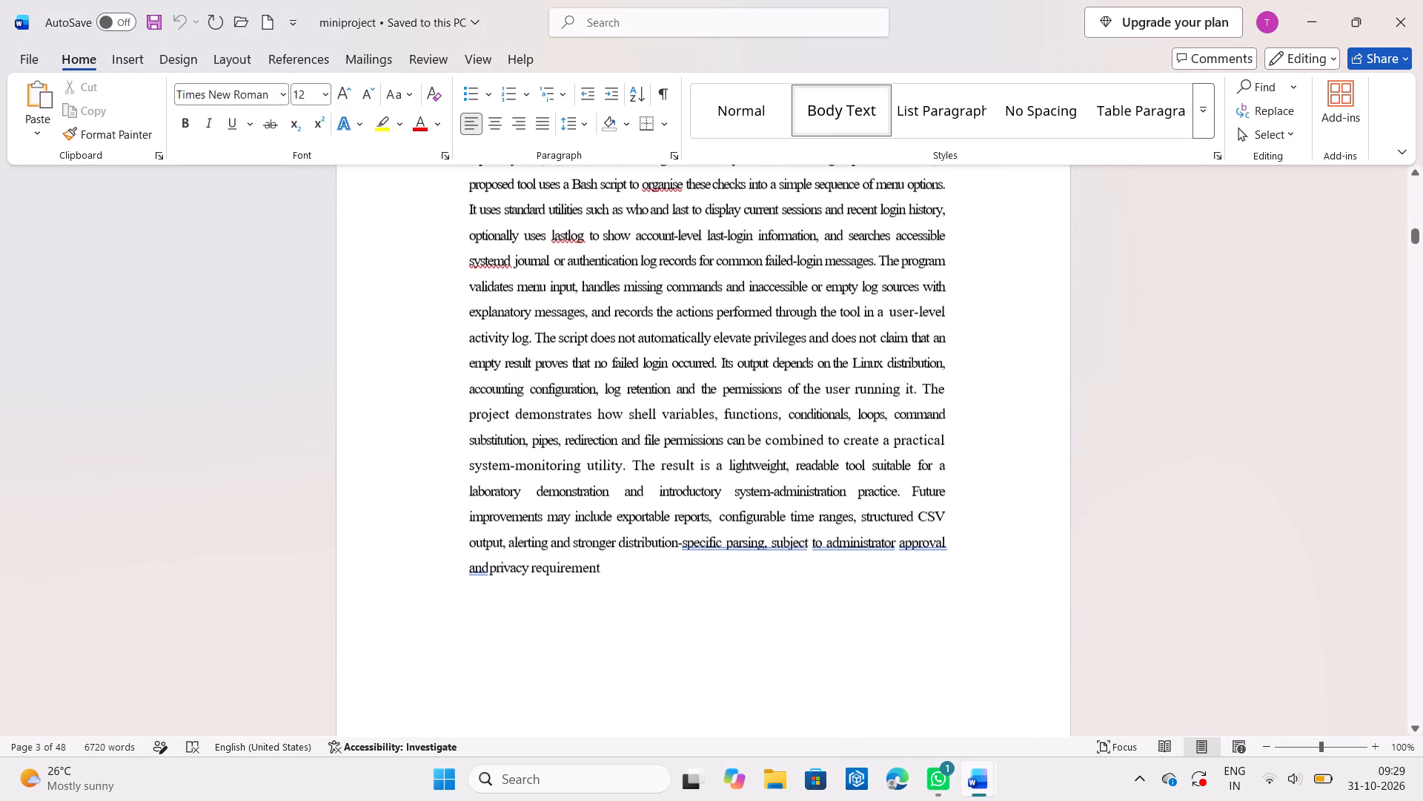
scroll(803, 573, "down", 3)
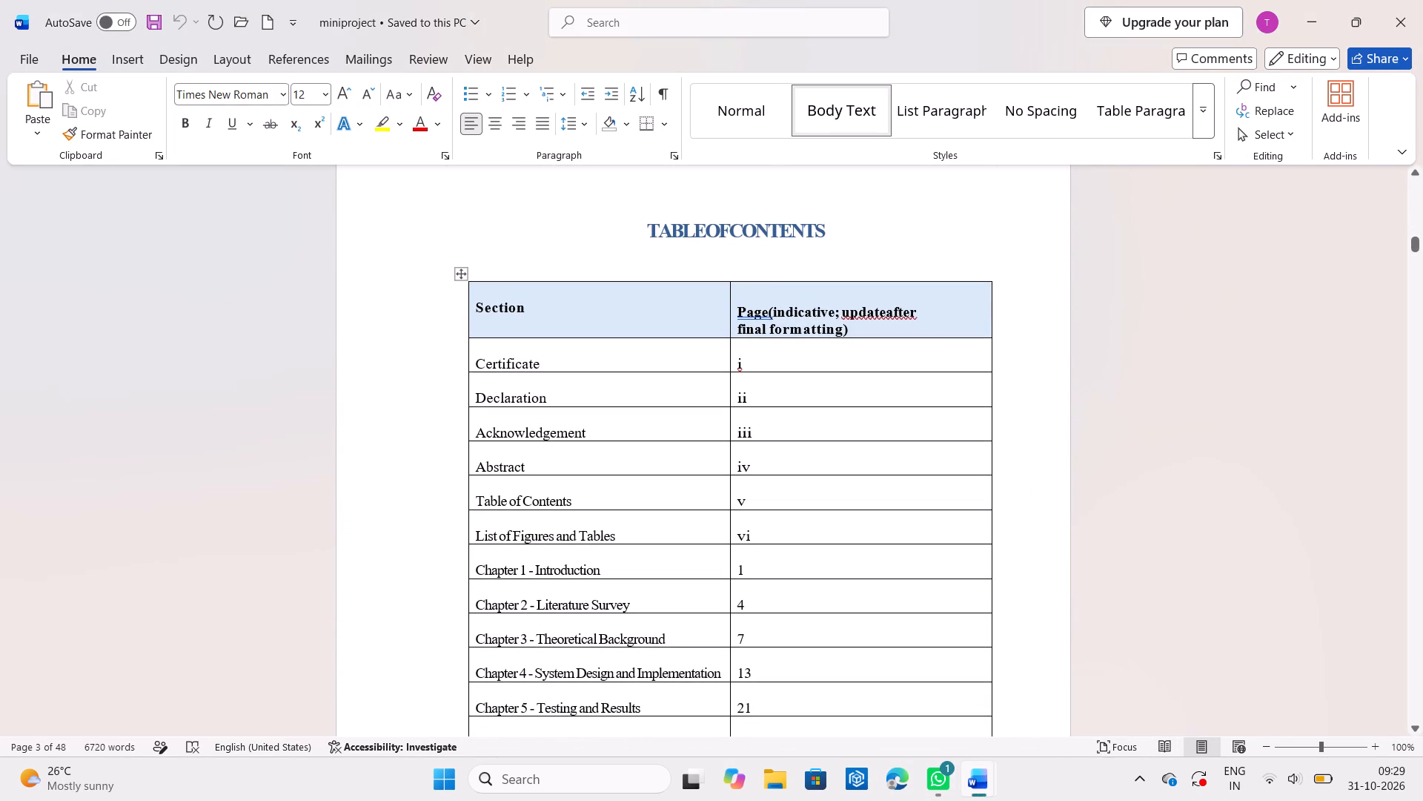
left_click_drag(644, 228, 705, 739)
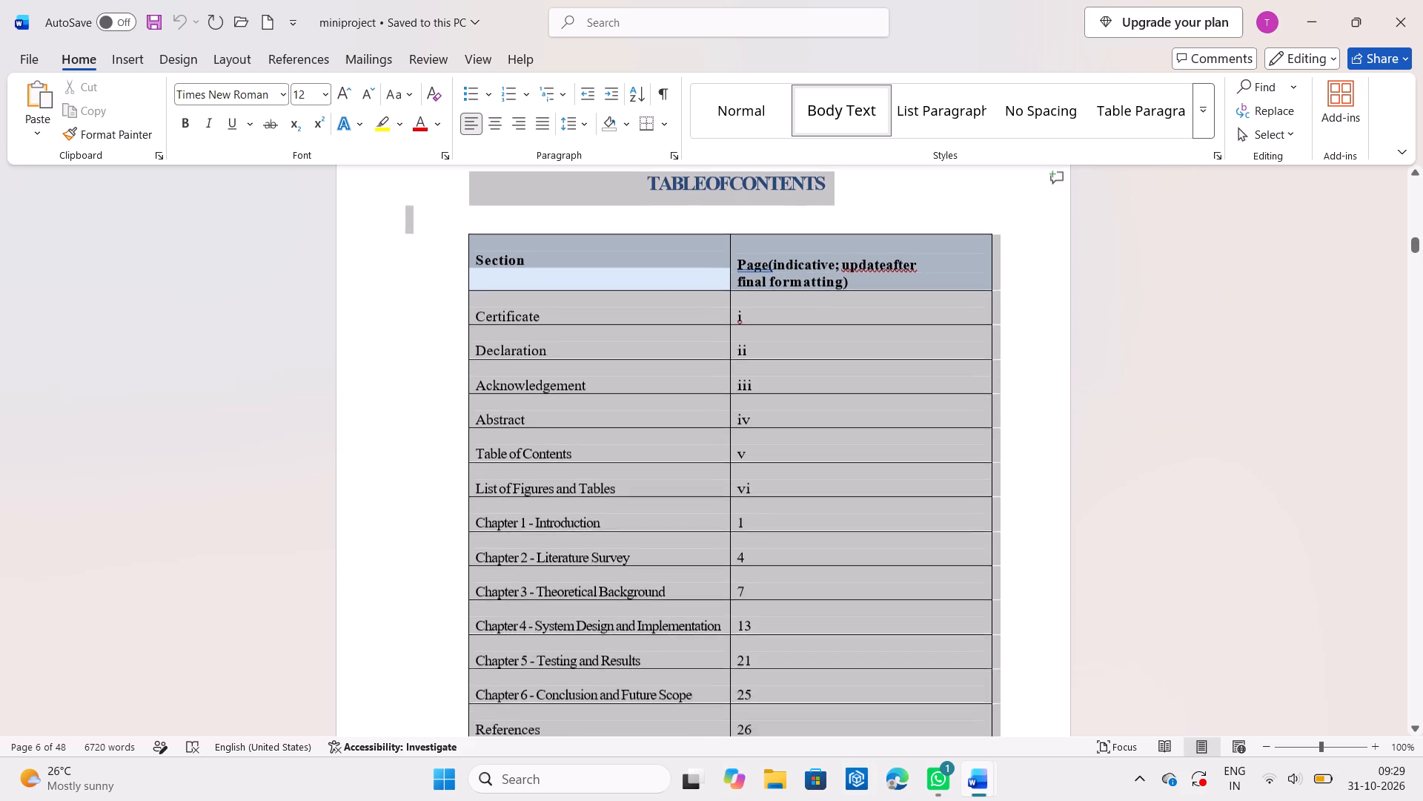
left_click_drag(705, 739, 867, 594)
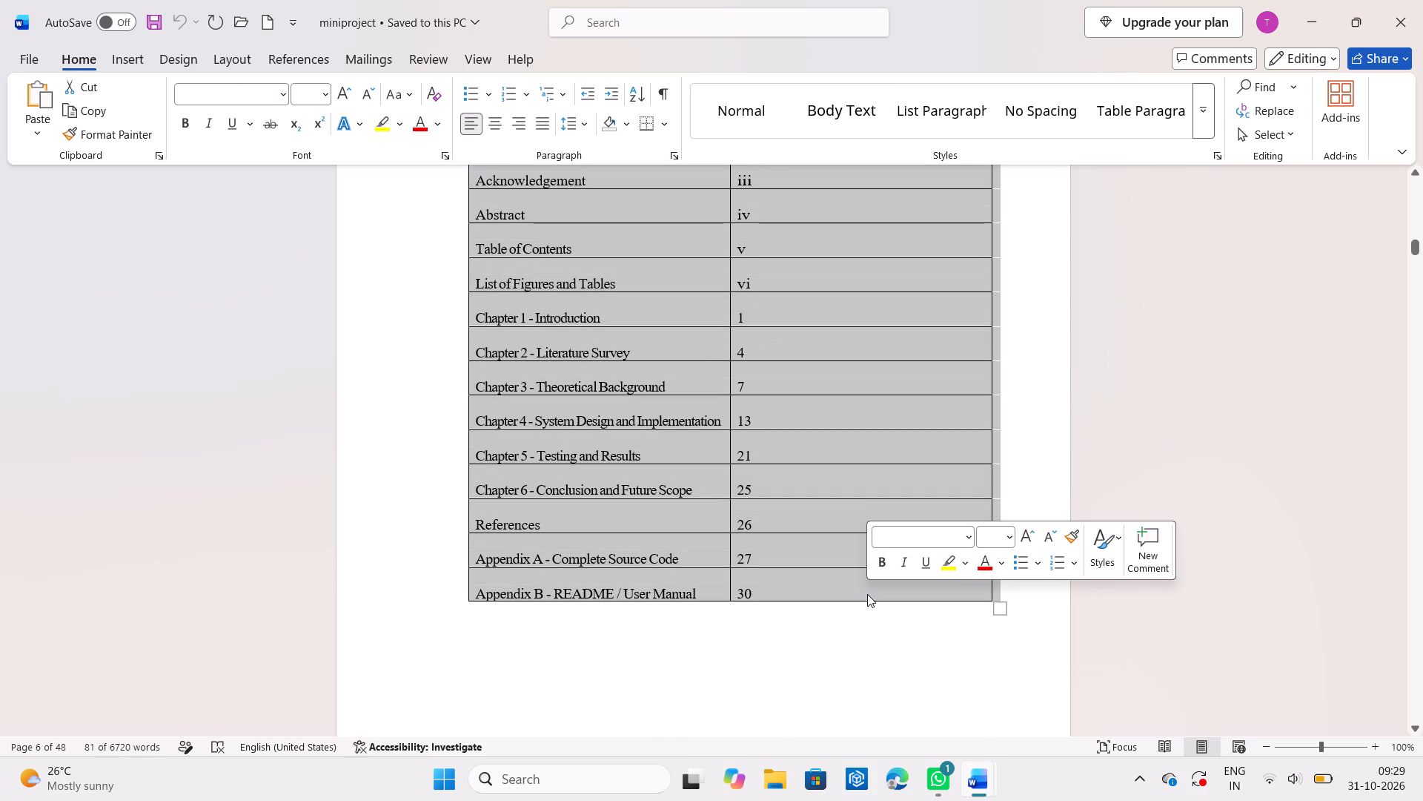
key("ctrl+c")
key("ctrl+c")
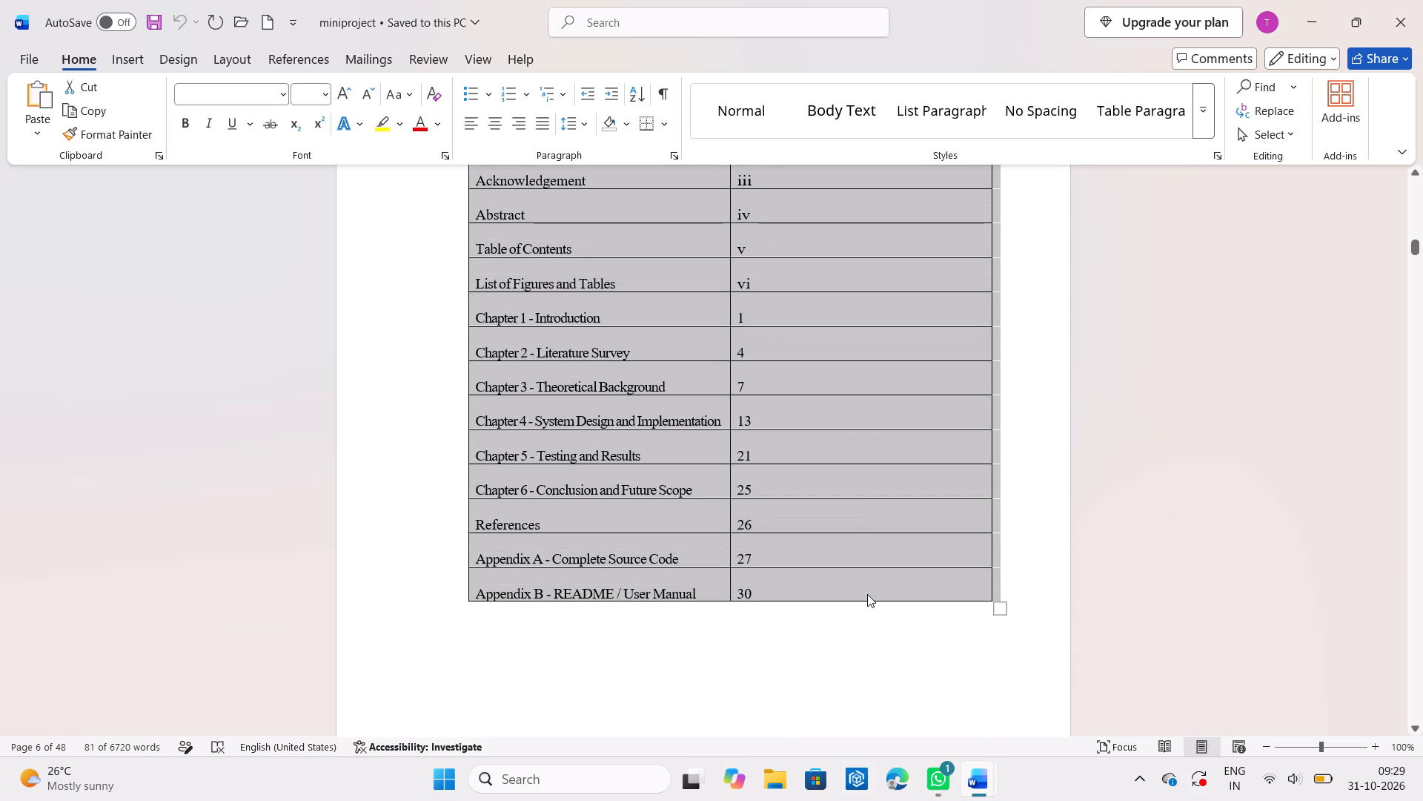
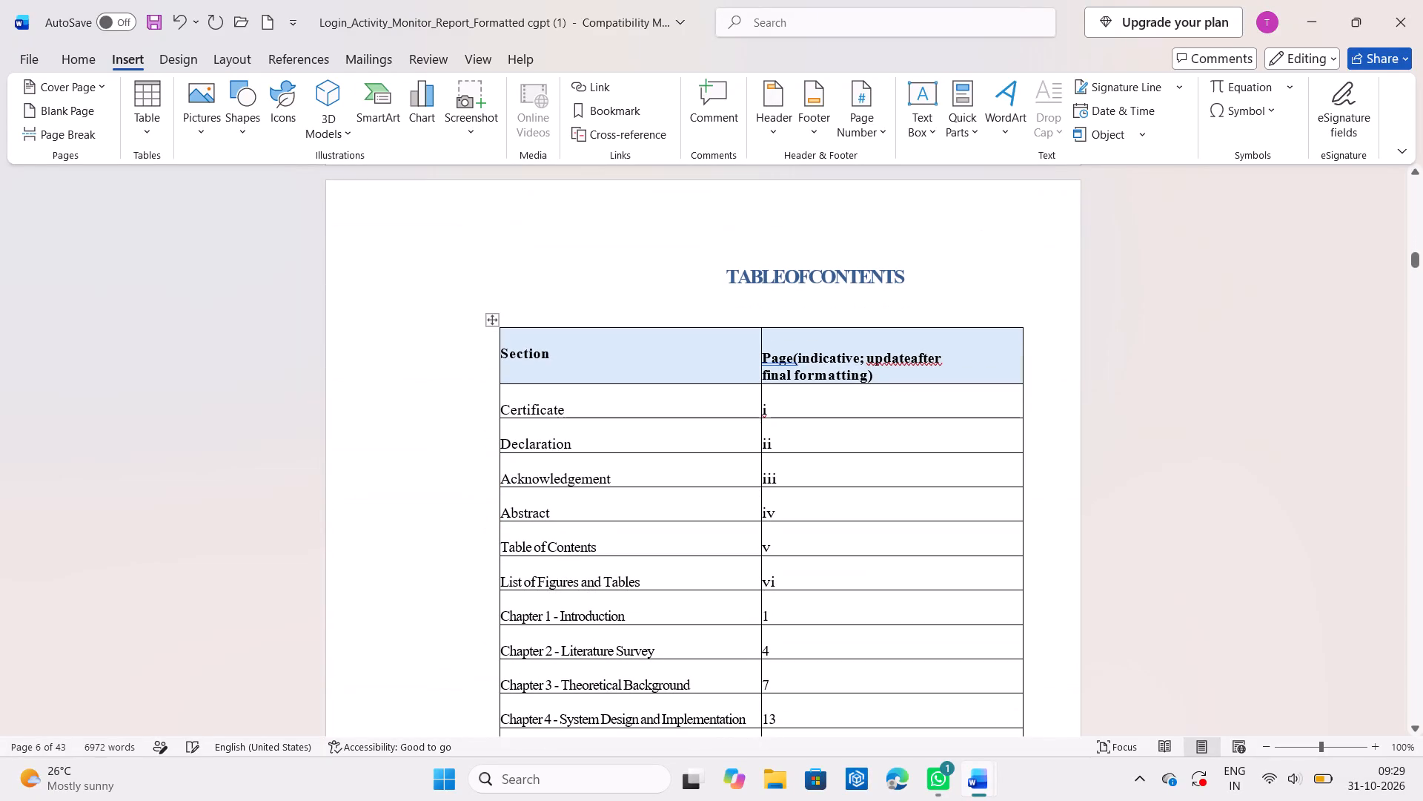
Delete the blank page before the pasted Table of Contents, removing text back to "privacy requirem" at the Abstract's end.
scroll(829, 569, "up", 7)
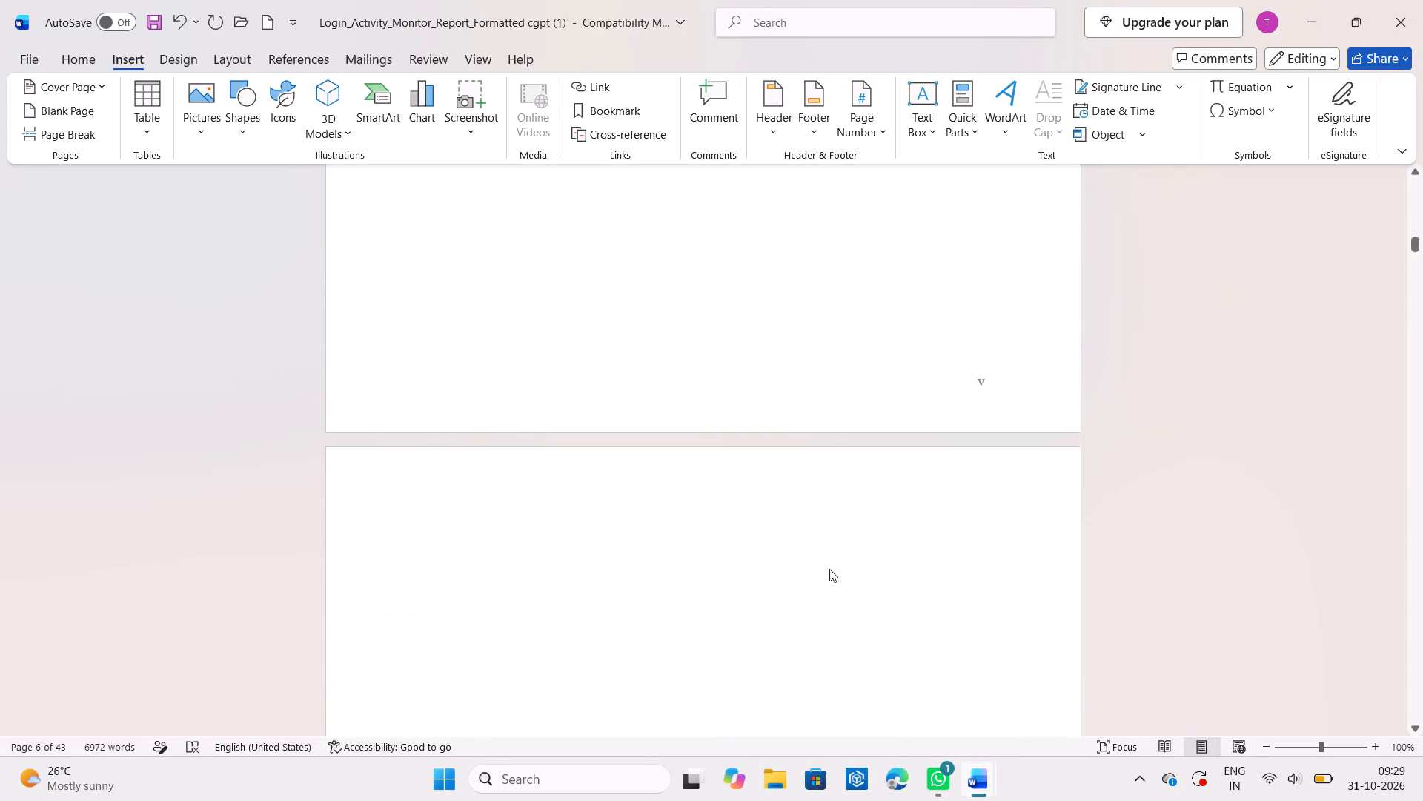
scroll(829, 569, "up", 1)
scroll(829, 569, "down", 2)
left_click(829, 569)
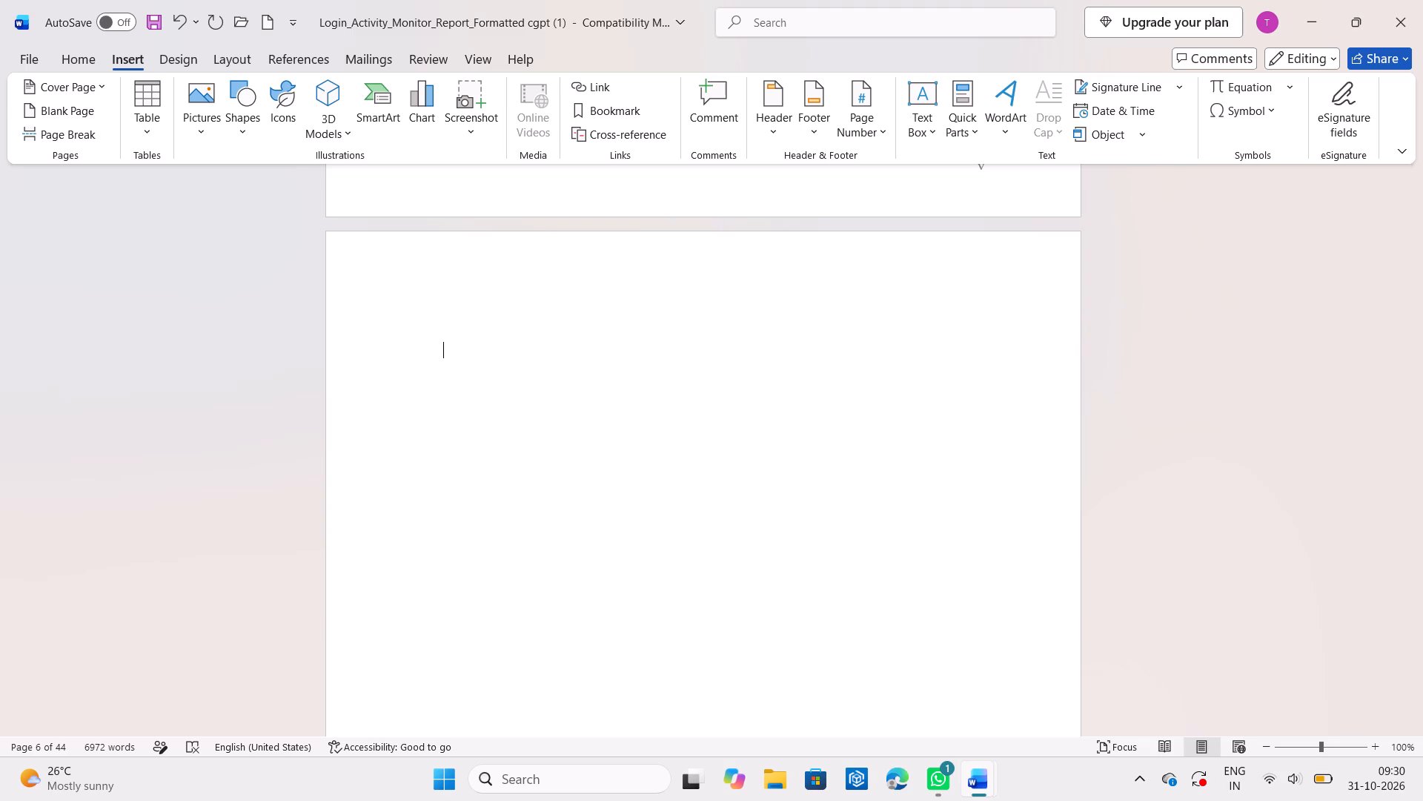
scroll(606, 501, "up", 2)
scroll(606, 501, "down", 1)
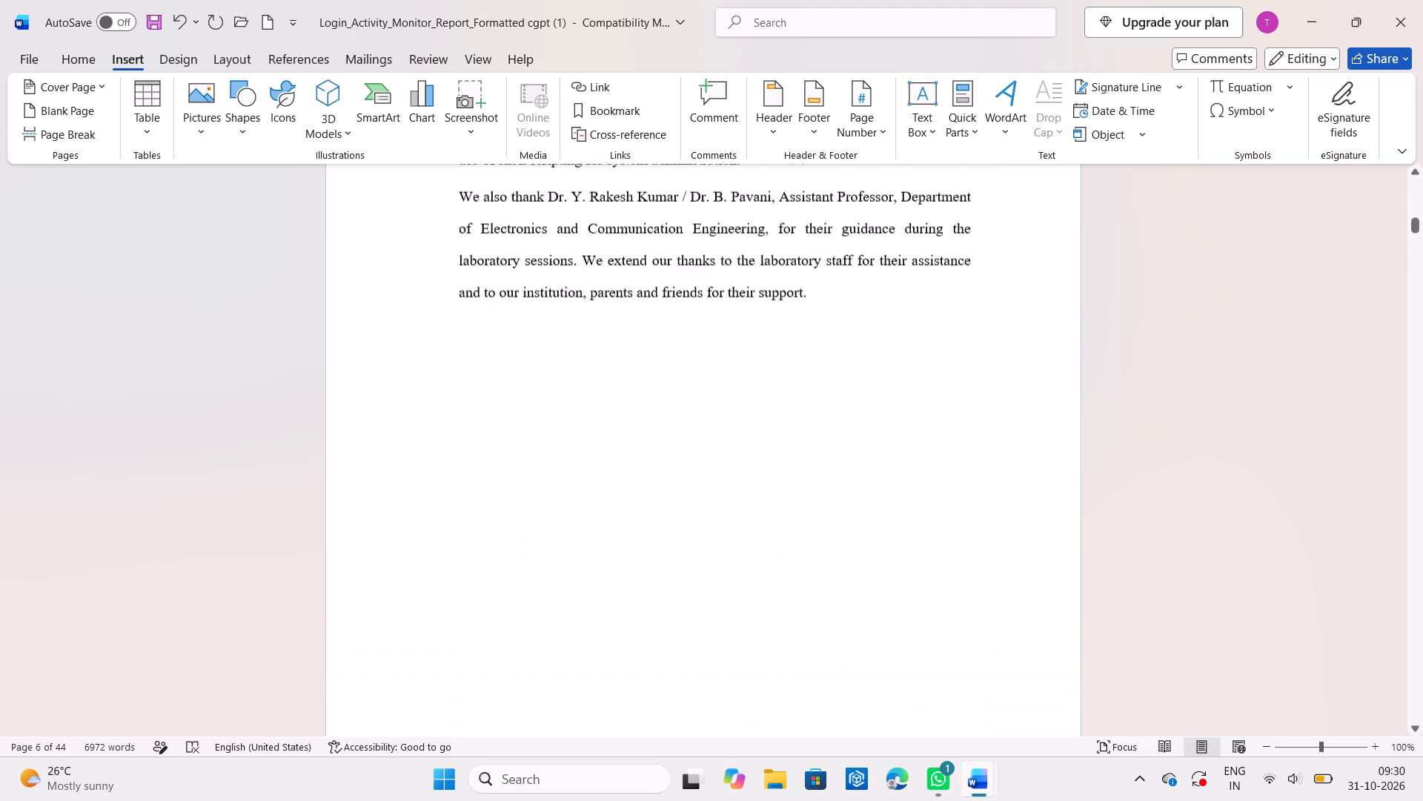
scroll(606, 501, "down", 3)
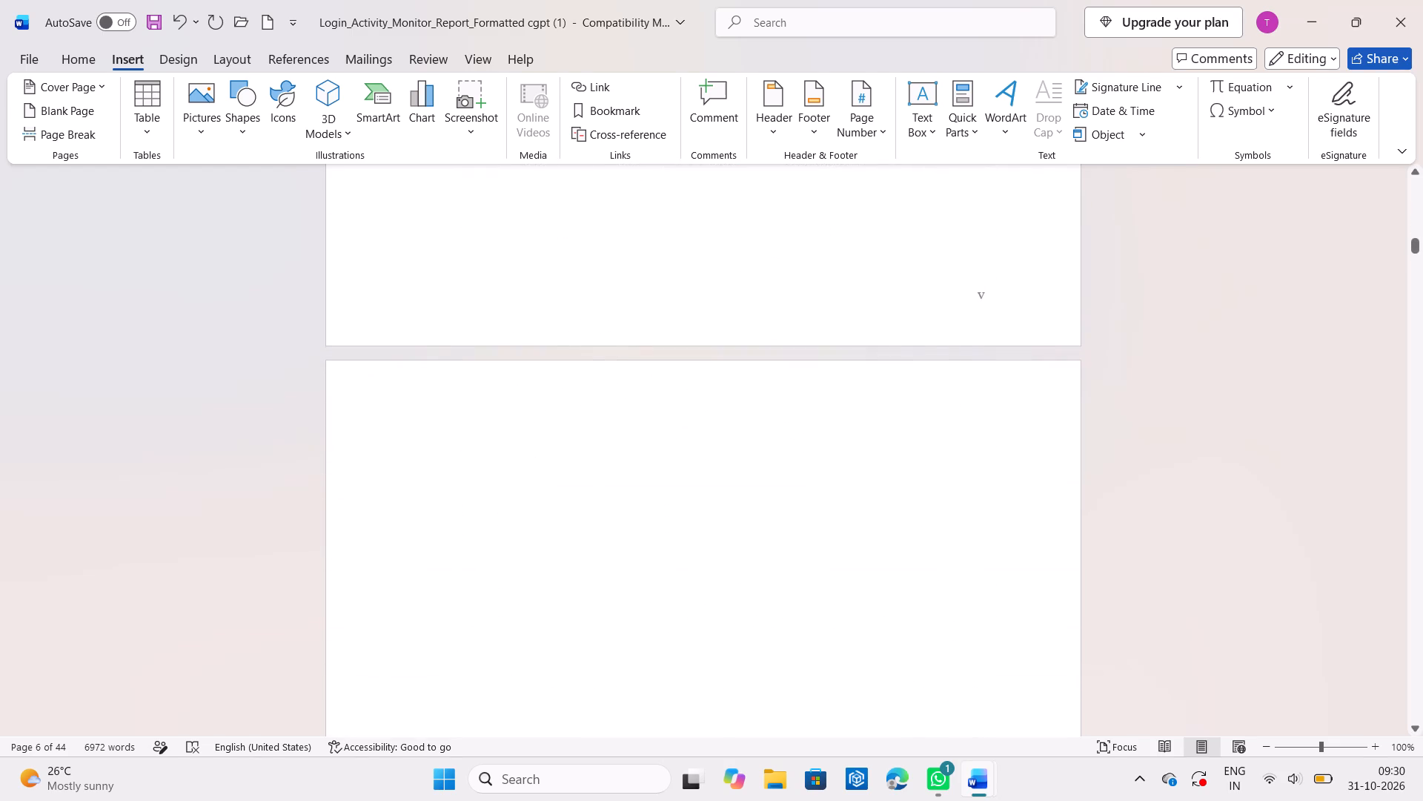
key("BackSpace")
key("BackSpace")
key("BackSpace")
key("BackSpace")
key("BackSpace")
key("BackSpace")
key("BackSpace")
key("BackSpace")
key("BackSpace")
key("BackSpace")
key("BackSpace")
key("BackSpace")
key("BackSpace")
key("BackSpace")
key("BackSpace")
key("BackSpace")
key("BackSpace")
key("BackSpace")
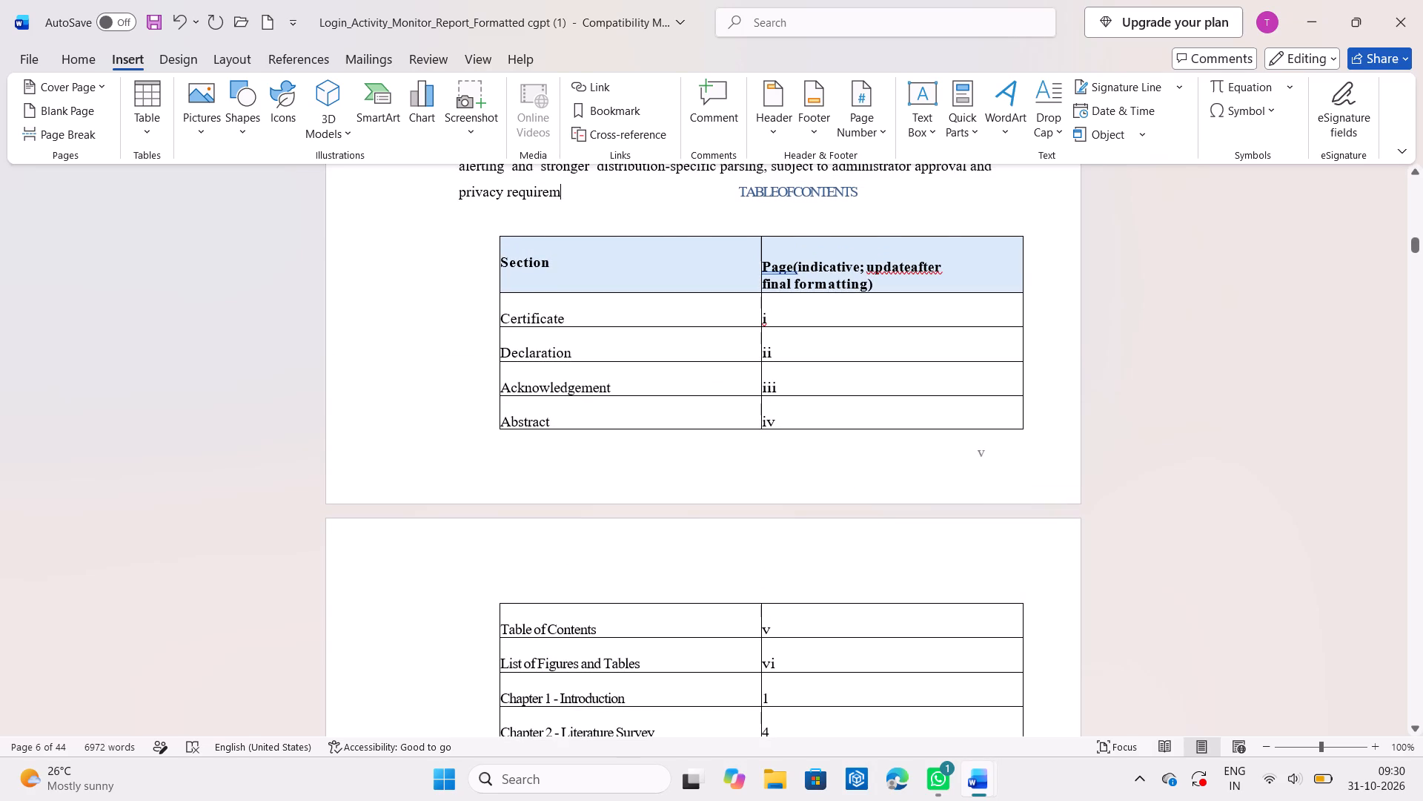
Insert eight line breaks after the Abstract's last line to move the pasted Table of Contents heading onto a new page.
scroll(606, 501, "up", 1)
key("Return")
key("Return")
key("Return")
key("Return")
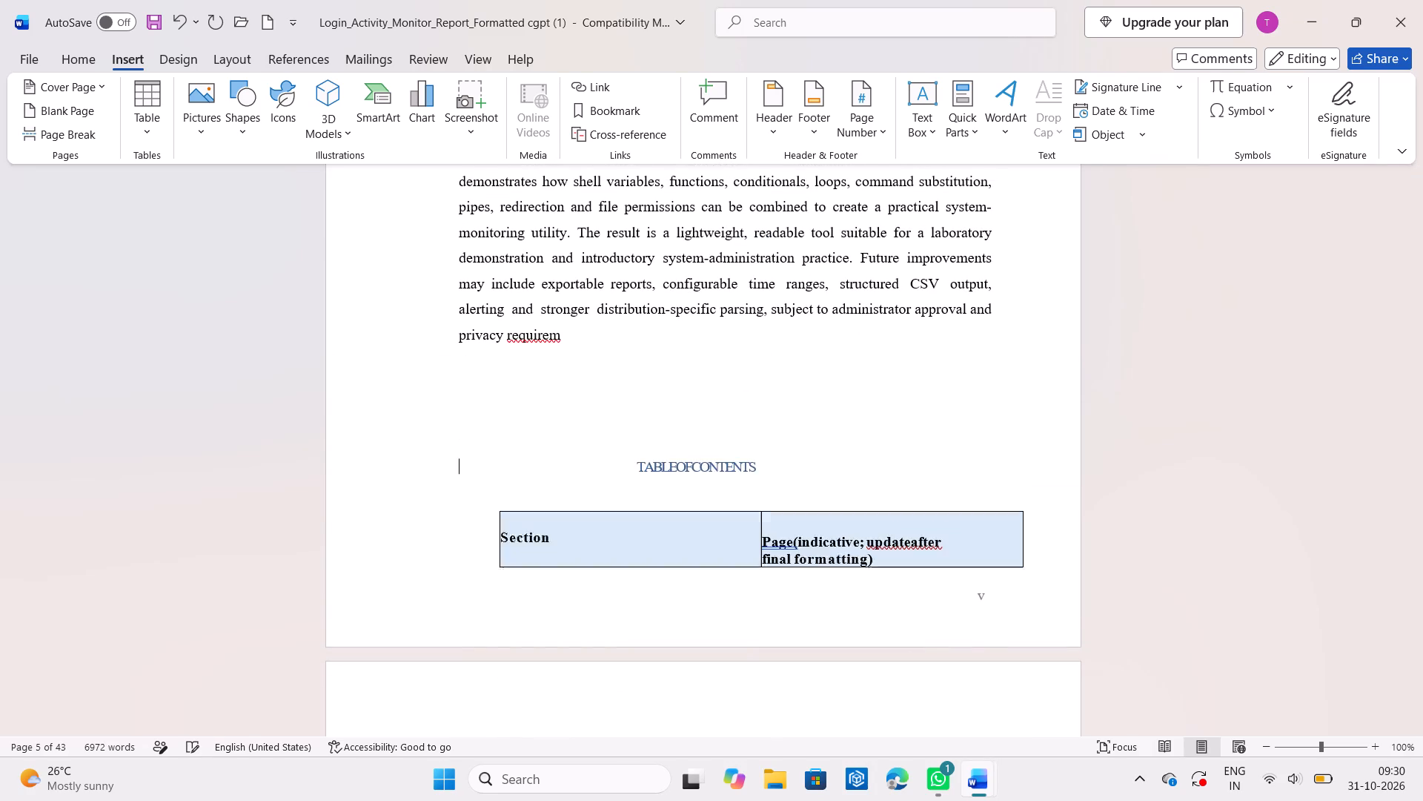
key("Return")
key("Return")
key("Return")
key("Return")
scroll(606, 501, "down", 2)
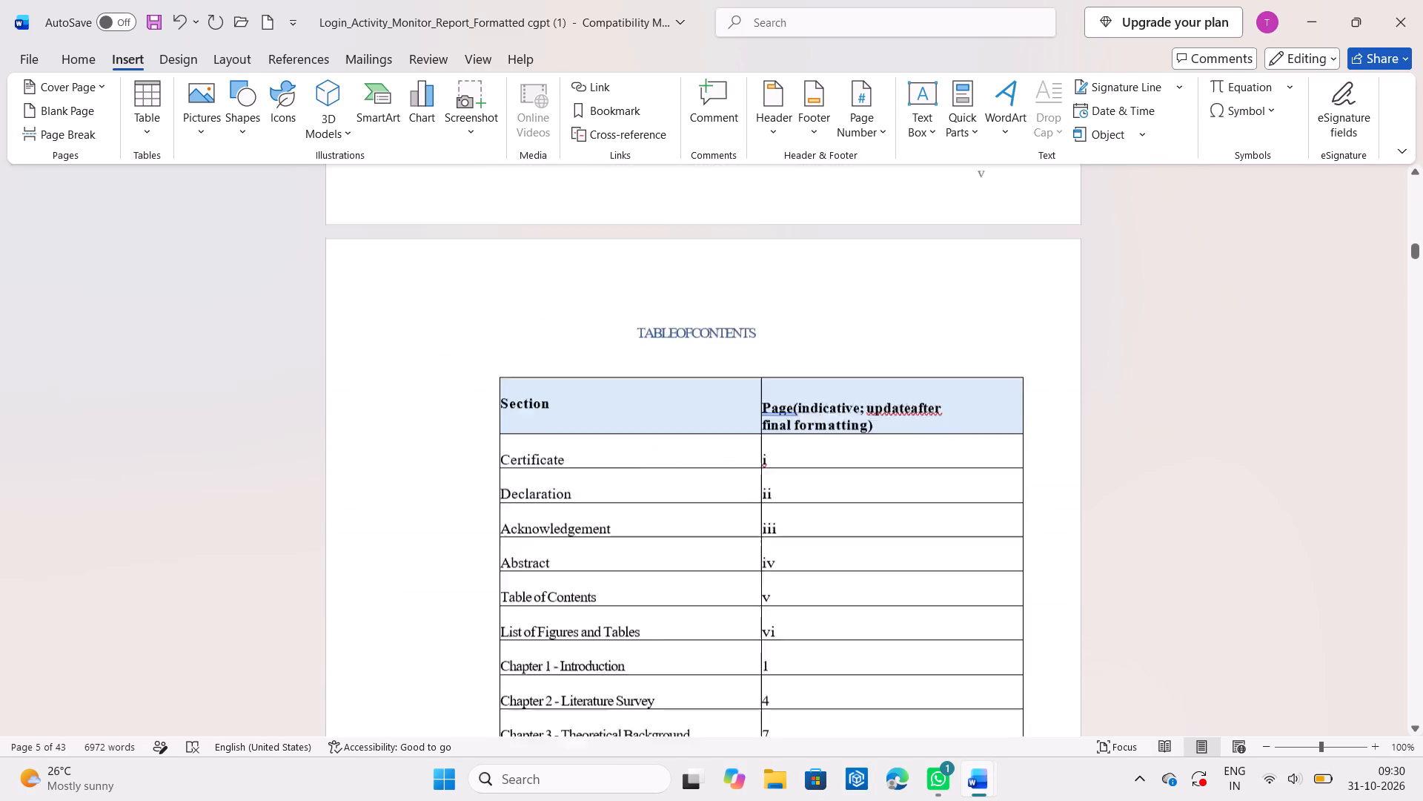
Review the page layout from the Acknowledgement and Abstract through the pasted Table of Contents table.
scroll(606, 501, "down", 3)
scroll(606, 501, "up", 1)
scroll(606, 501, "down", 1)
scroll(606, 501, "up", 3)
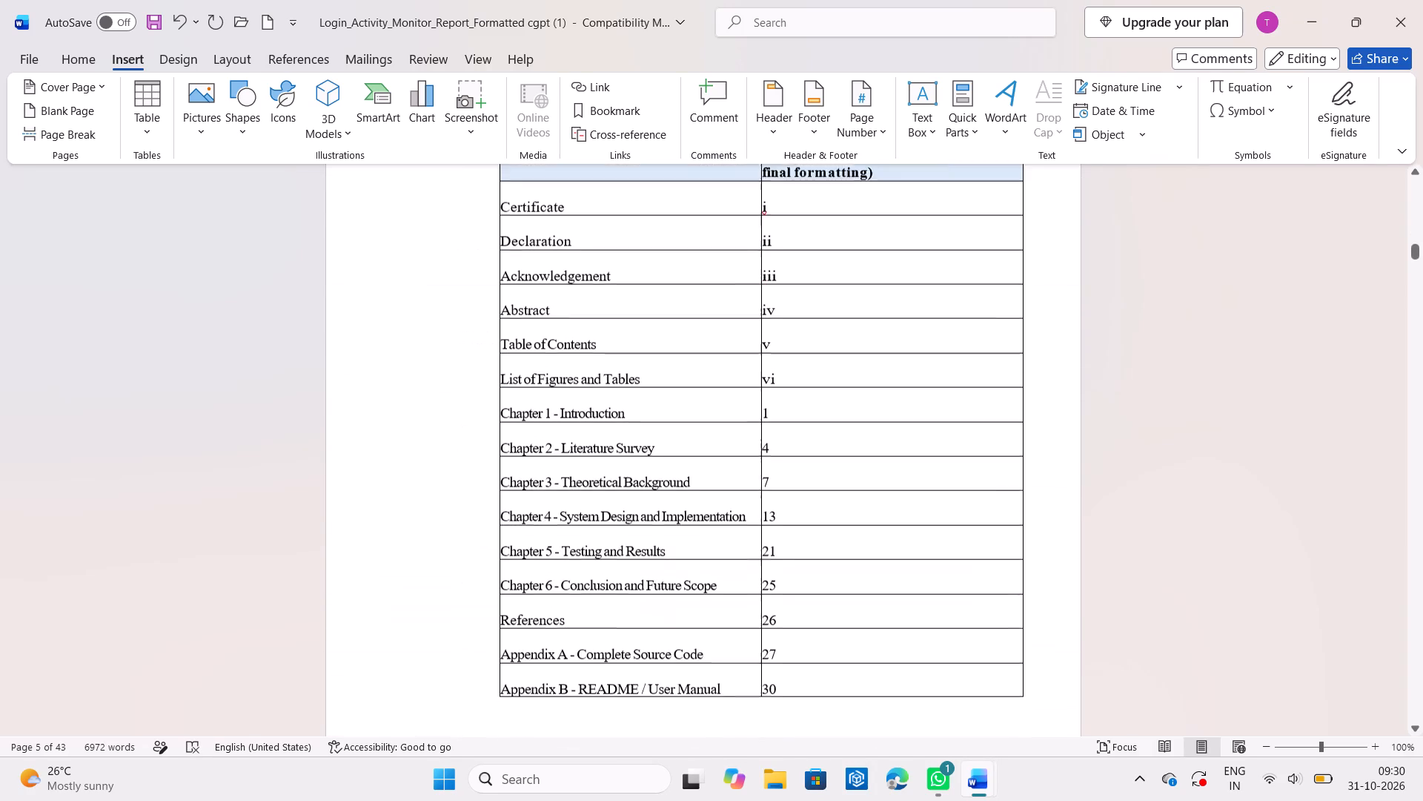
scroll(606, 501, "up", 3)
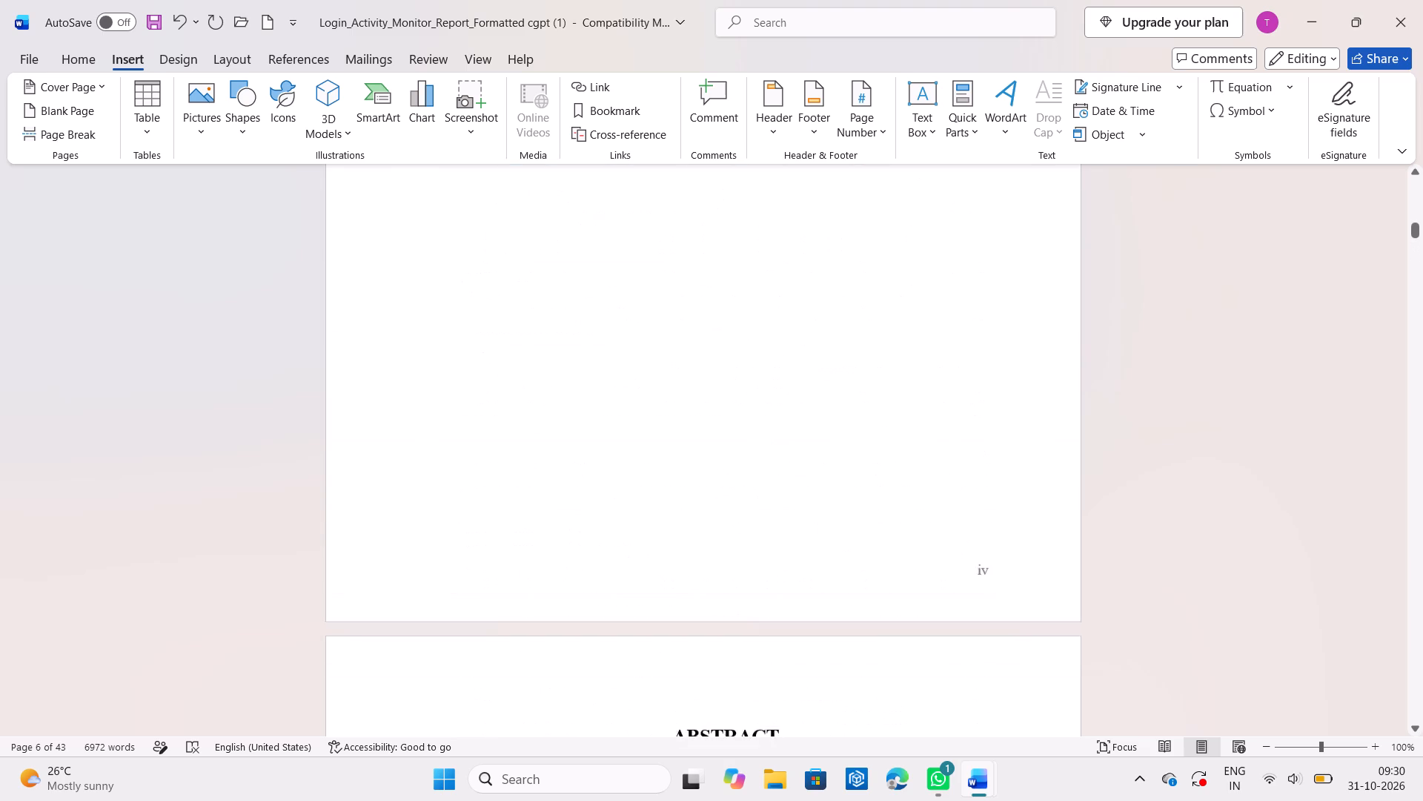
scroll(606, 501, "up", 2)
scroll(606, 501, "down", 2)
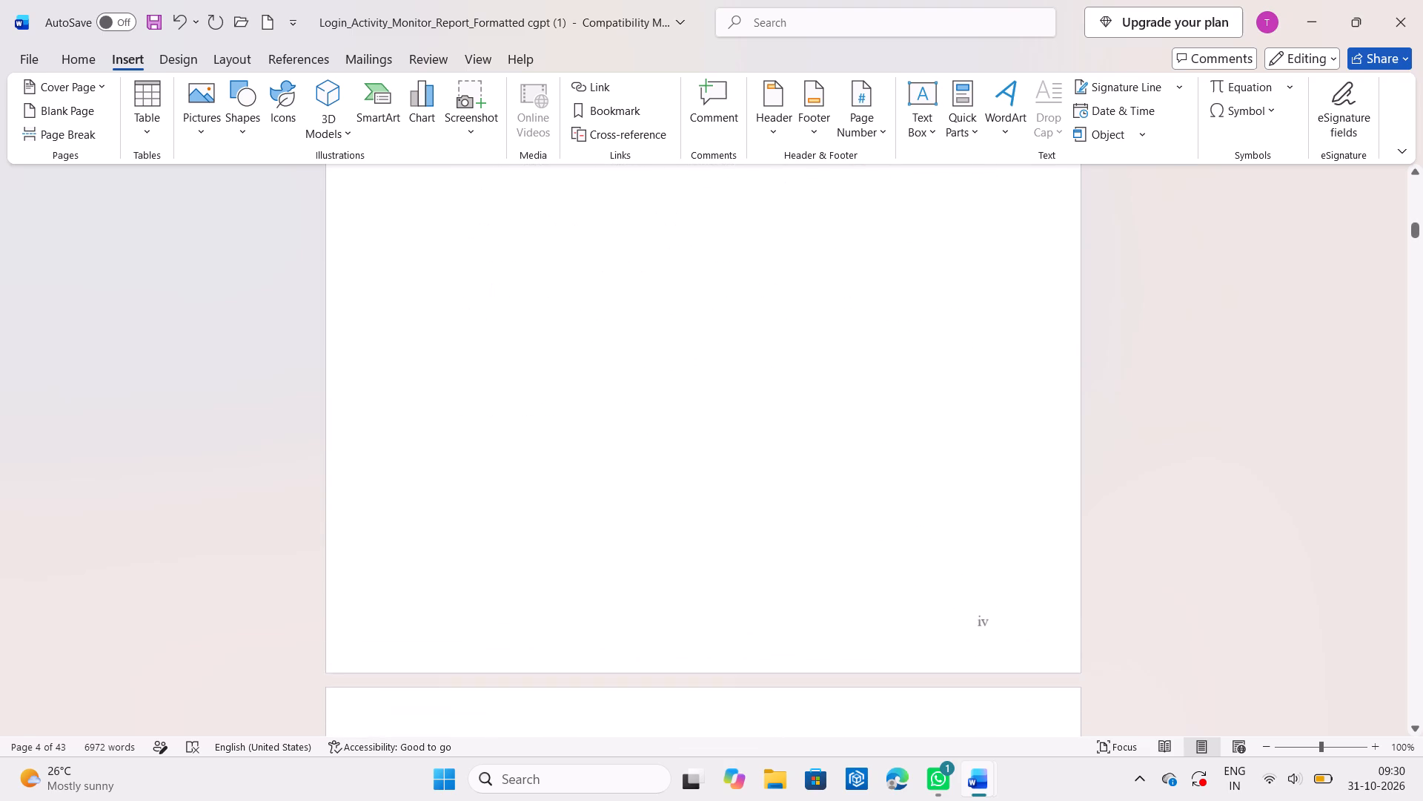
scroll(606, 501, "down", 1)
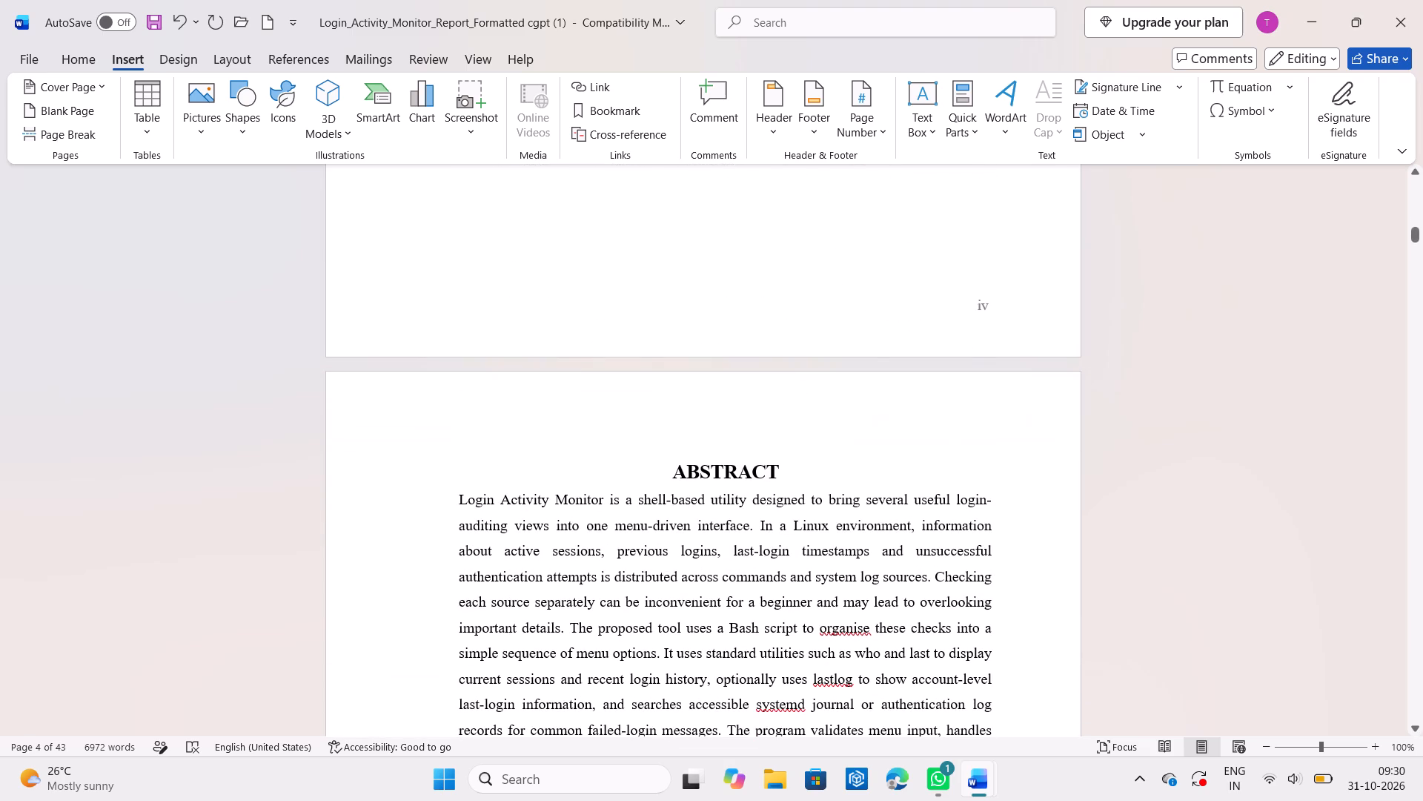
scroll(606, 501, "down", 6)
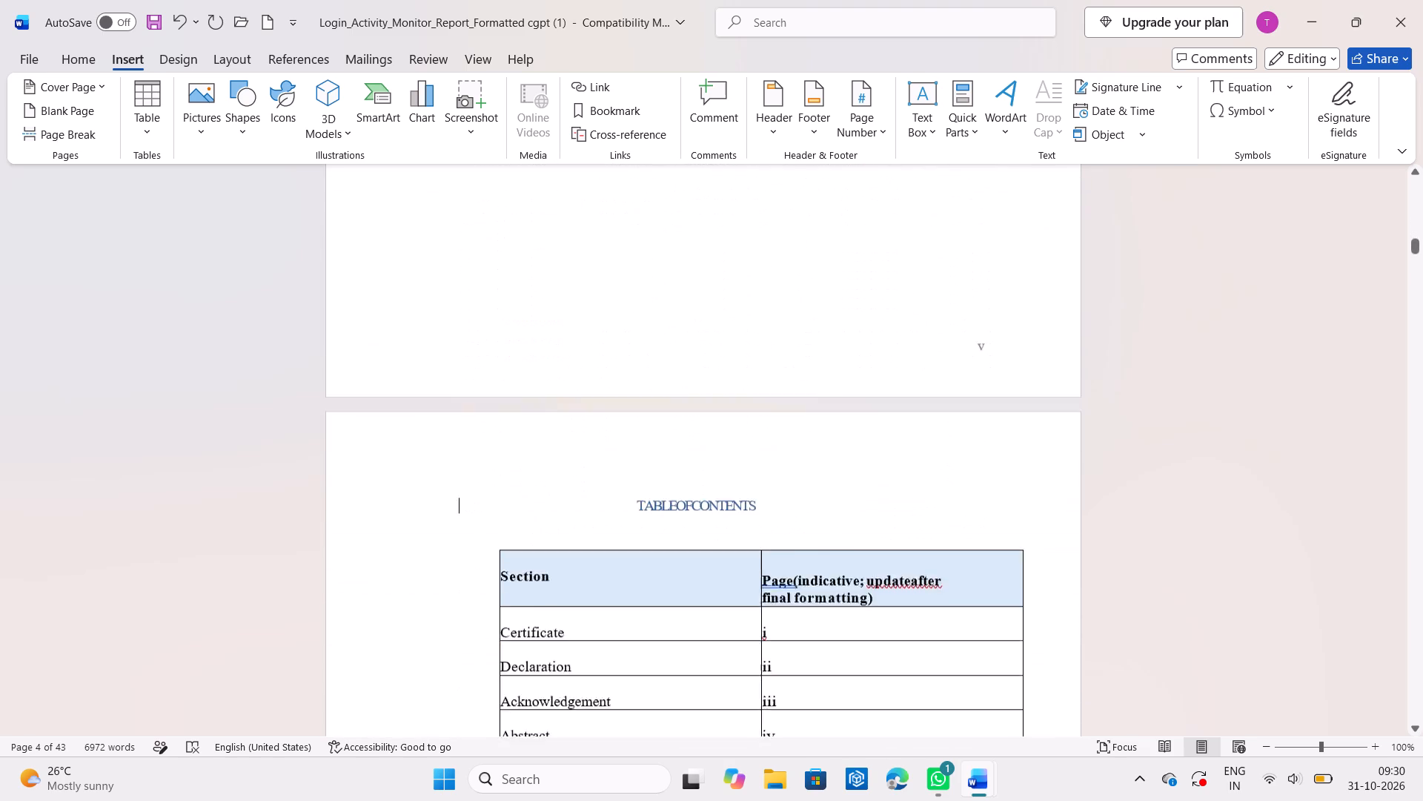
scroll(606, 501, "down", 3)
scroll(606, 501, "up", 2)
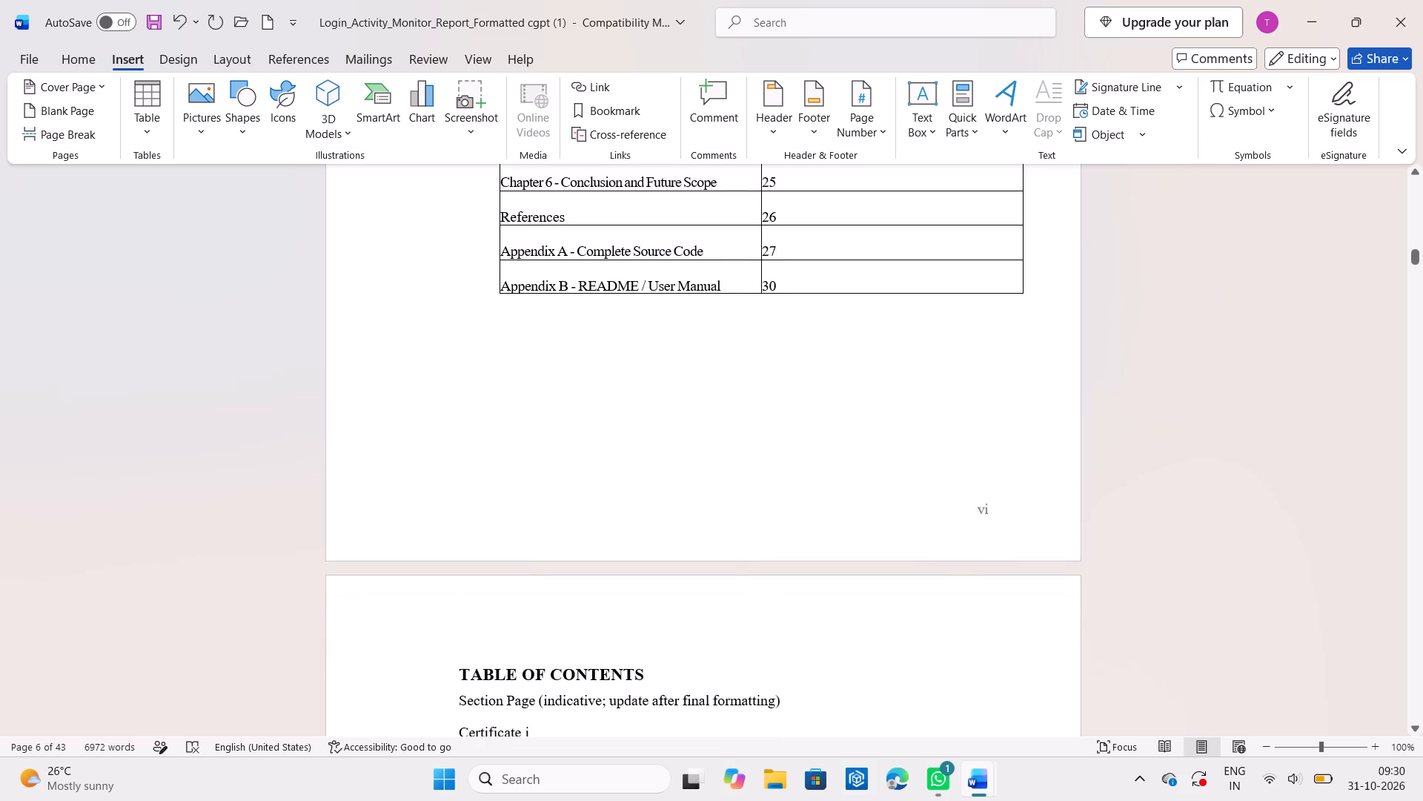
Examine the old plain-text Table of Contents list and its note on the page after the pasted table.
scroll(606, 501, "down", 2)
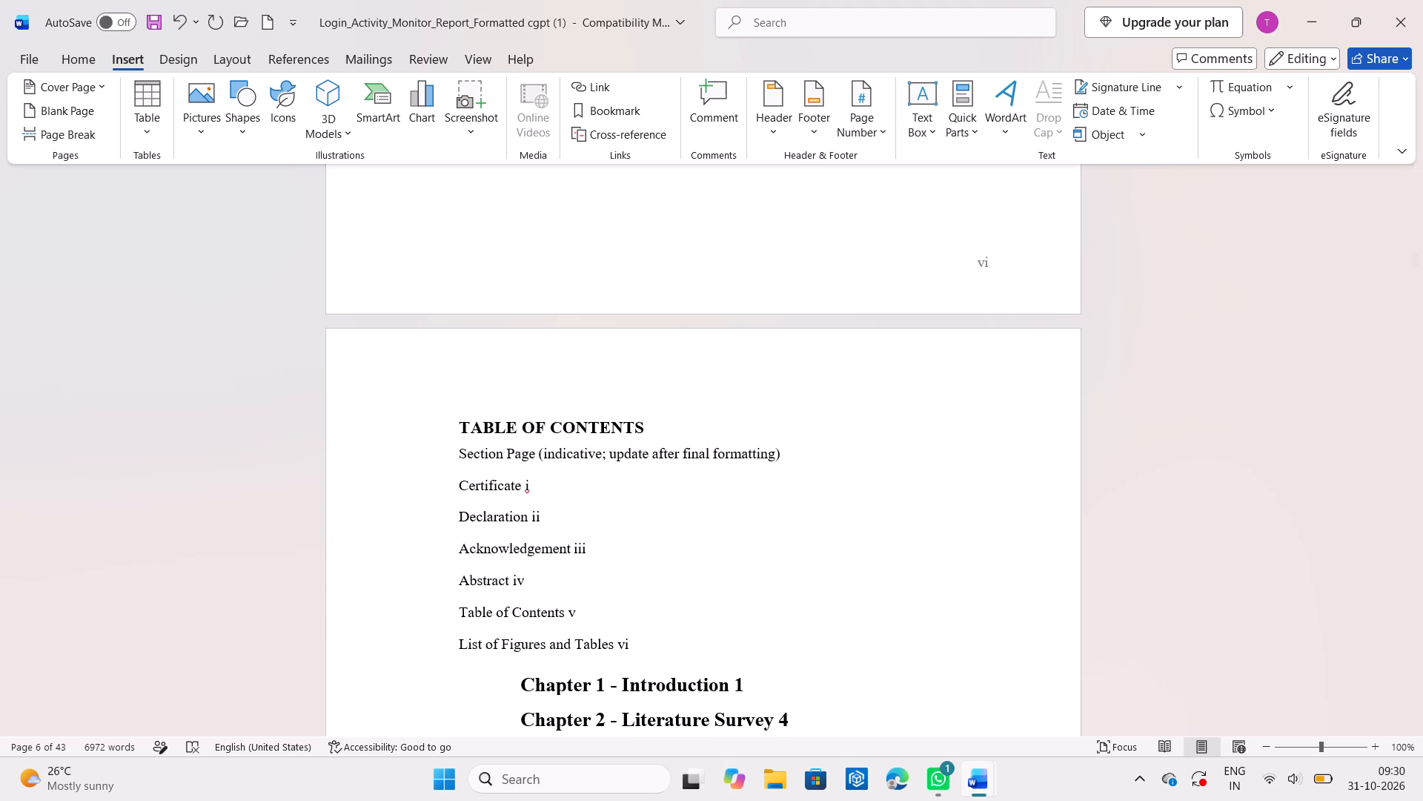
scroll(606, 501, "down", 2)
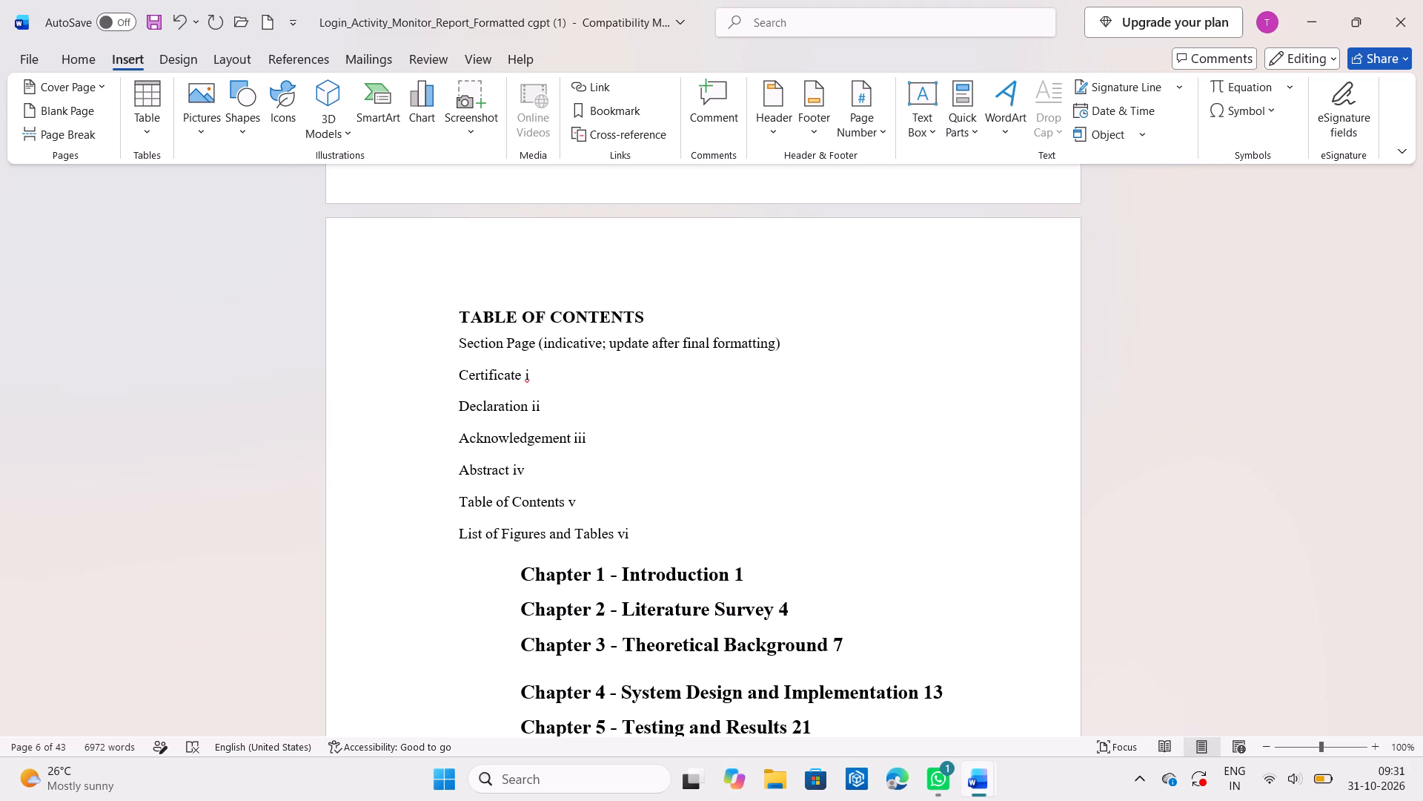
scroll(606, 501, "down", 1)
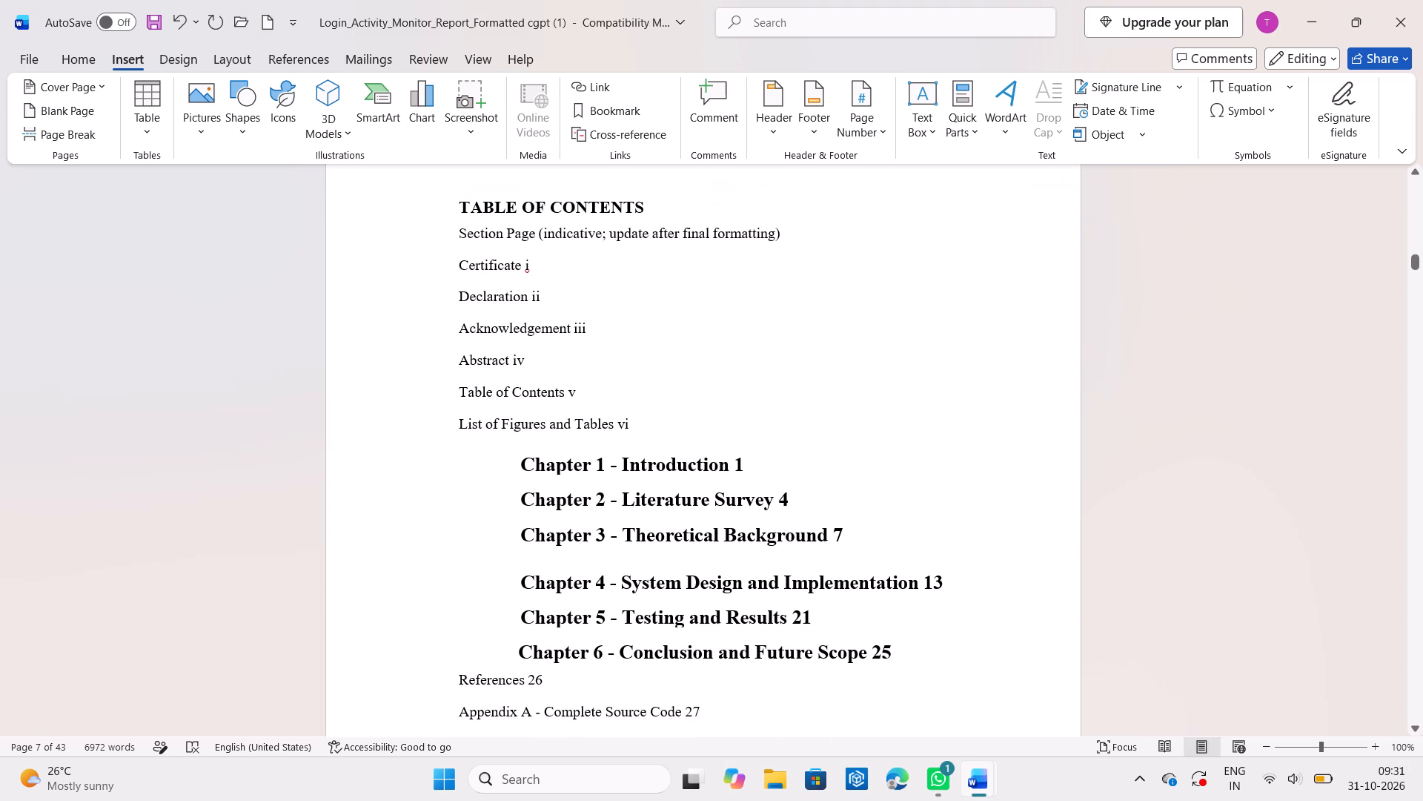
scroll(606, 501, "down", 2)
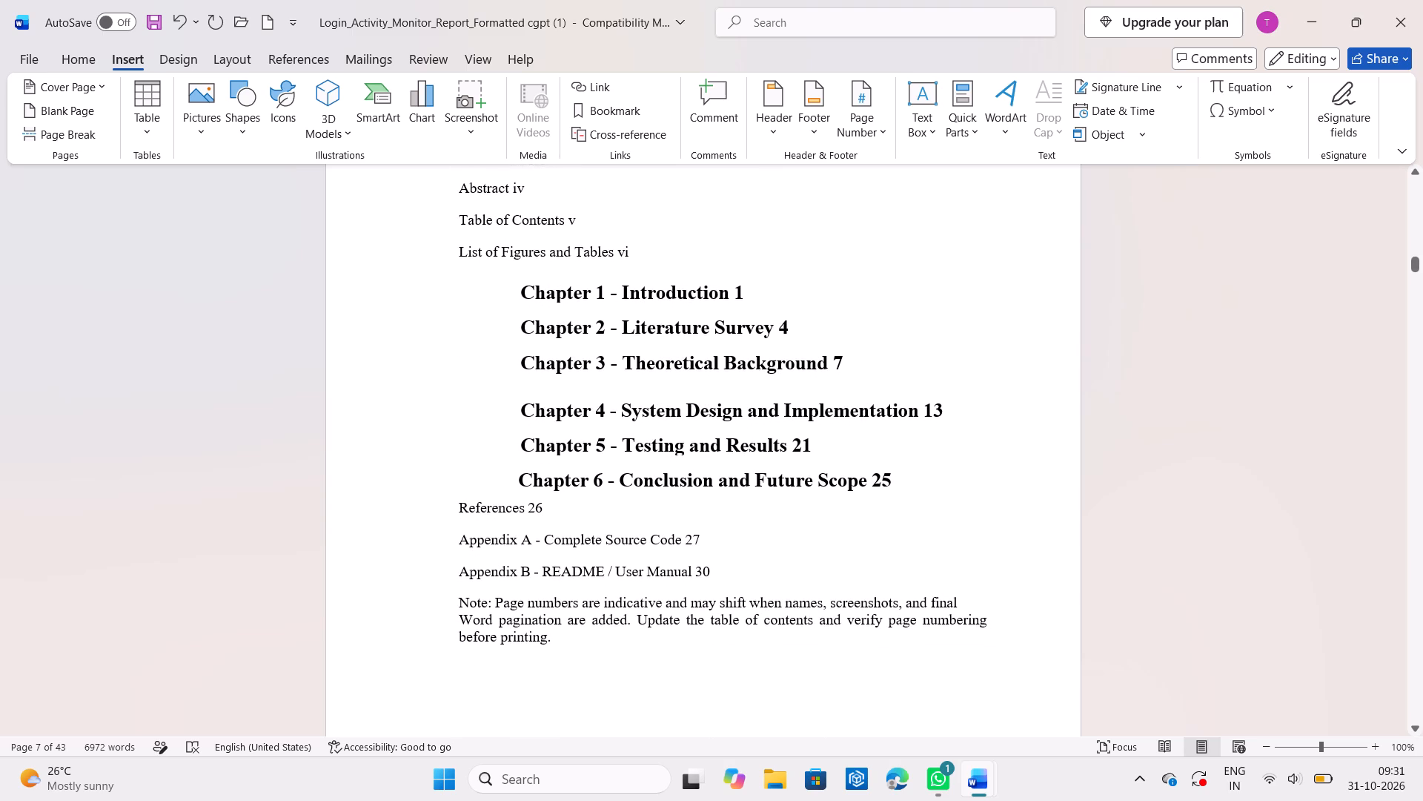
scroll(606, 501, "up", 3)
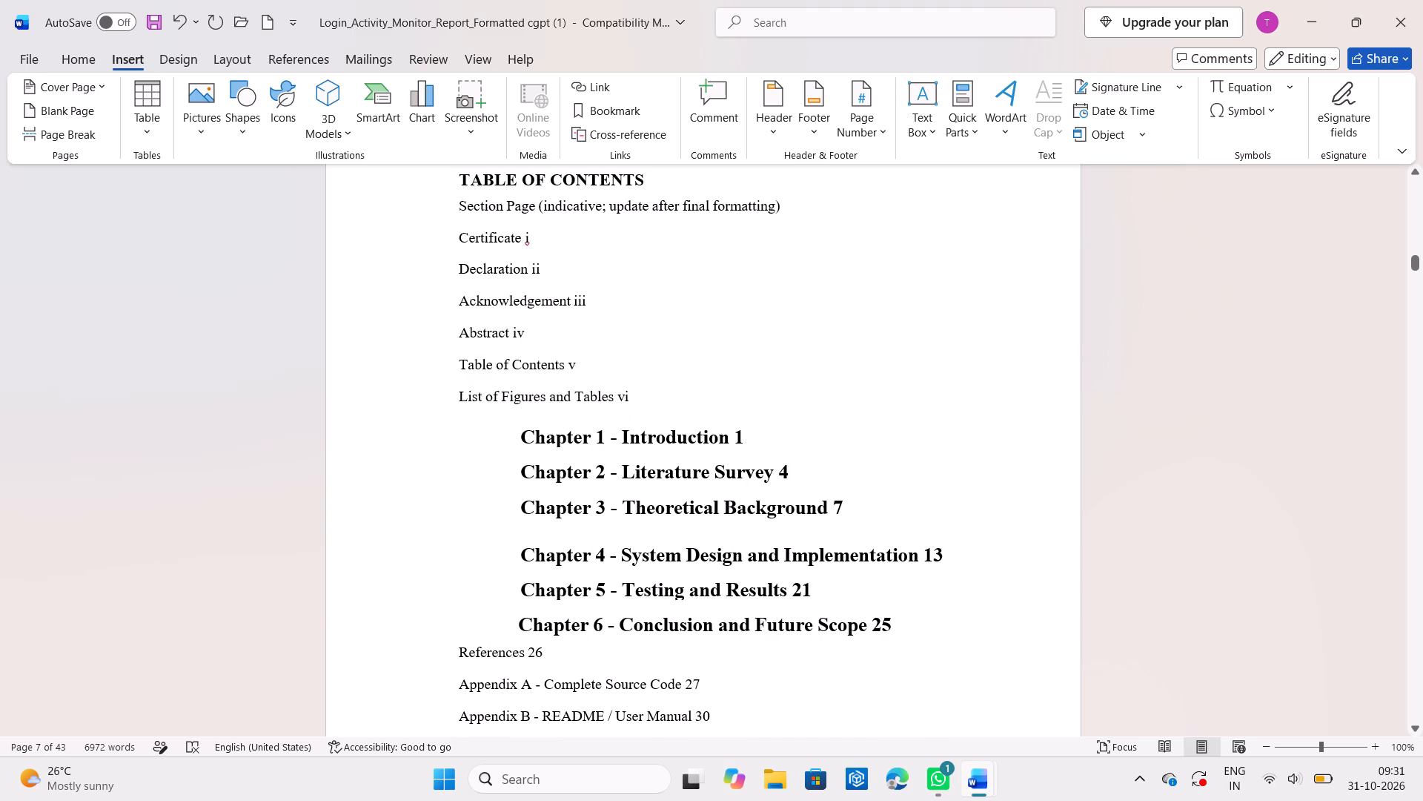
scroll(606, 501, "up", 1)
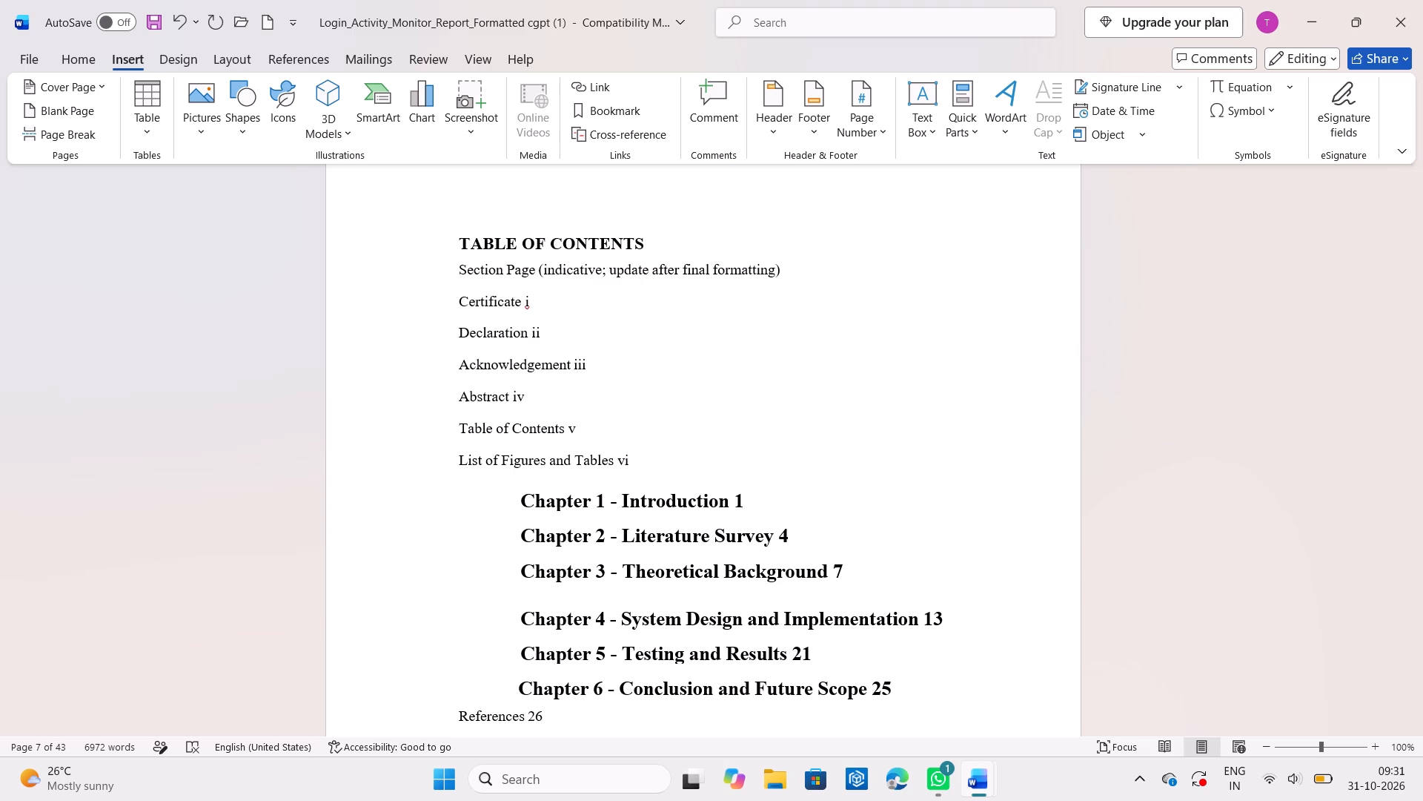
scroll(674, 374, "down", 1)
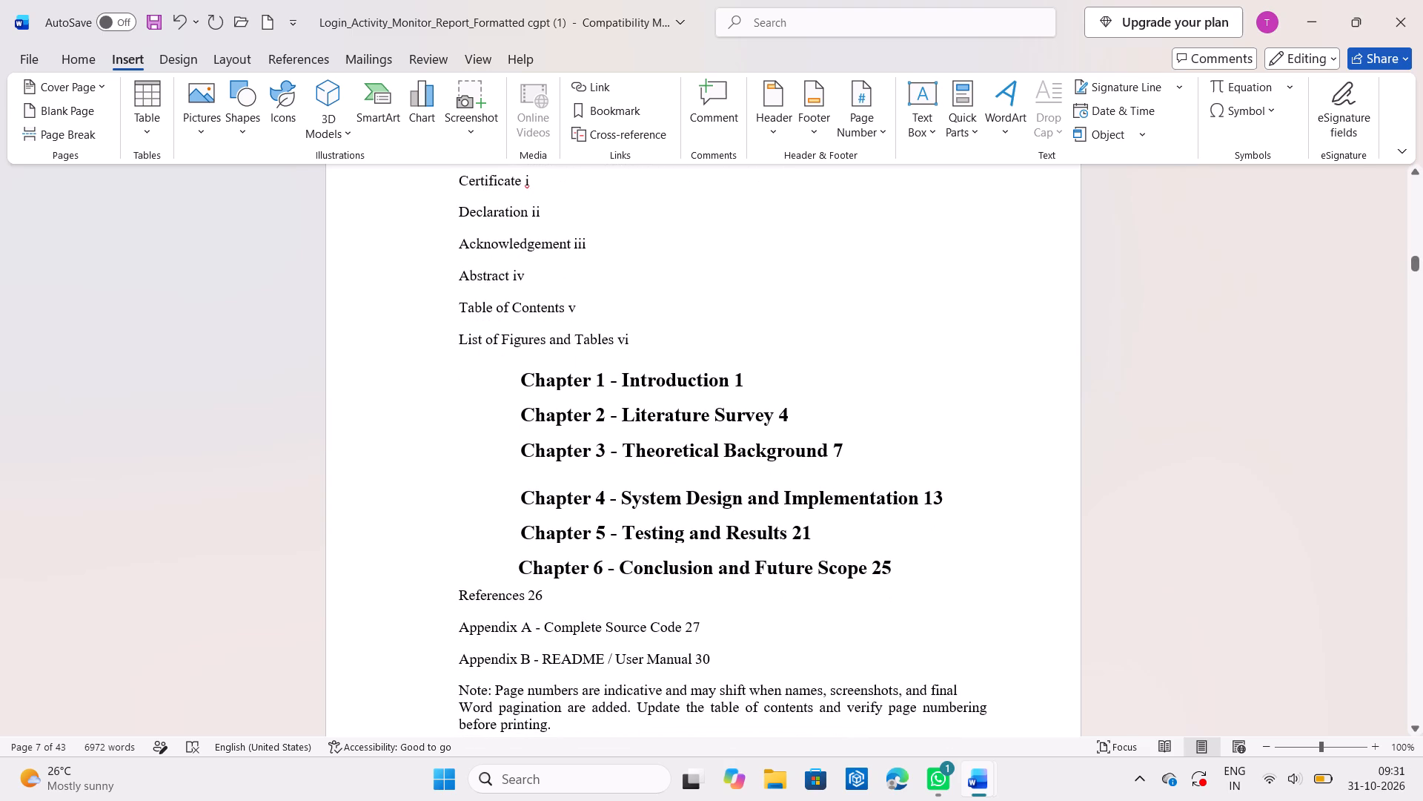
scroll(674, 374, "down", 3)
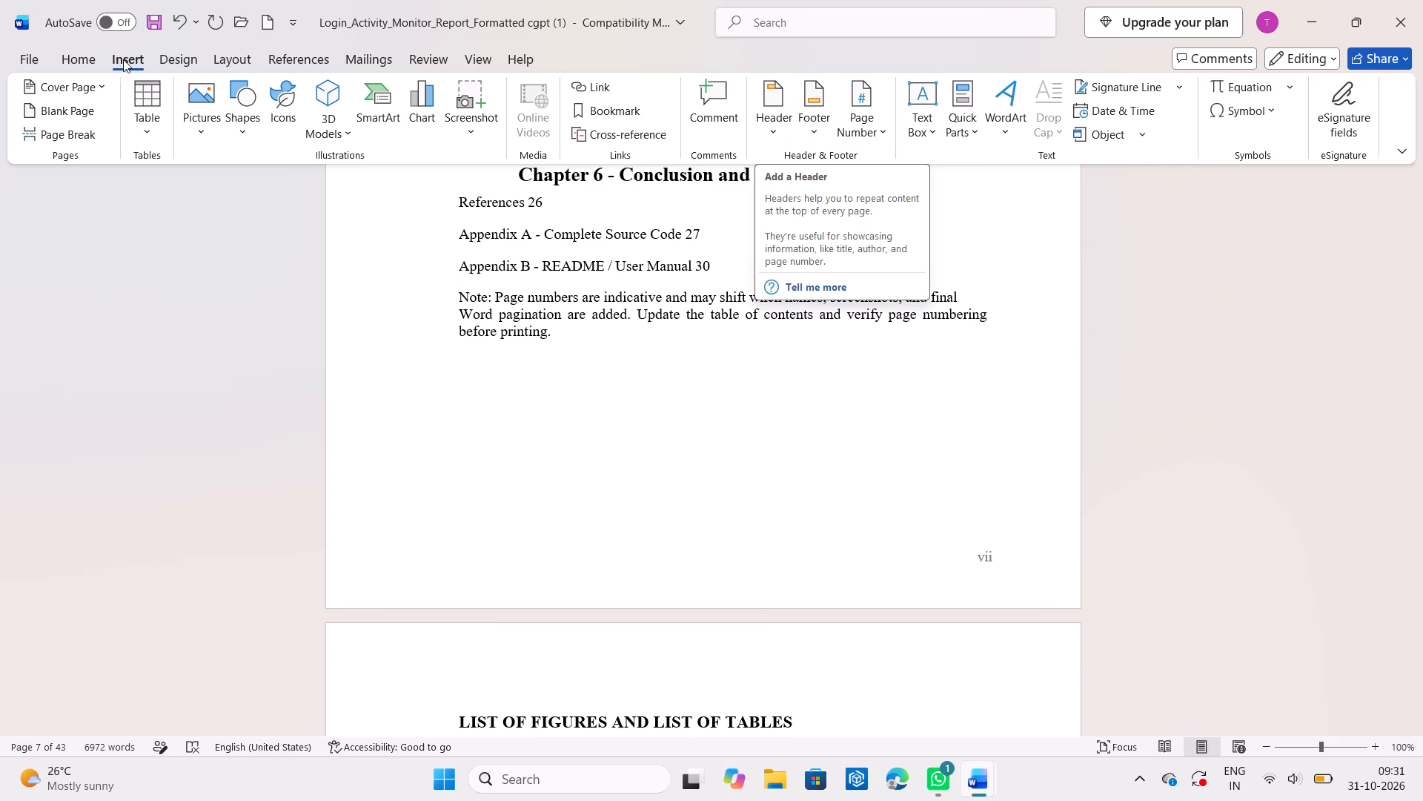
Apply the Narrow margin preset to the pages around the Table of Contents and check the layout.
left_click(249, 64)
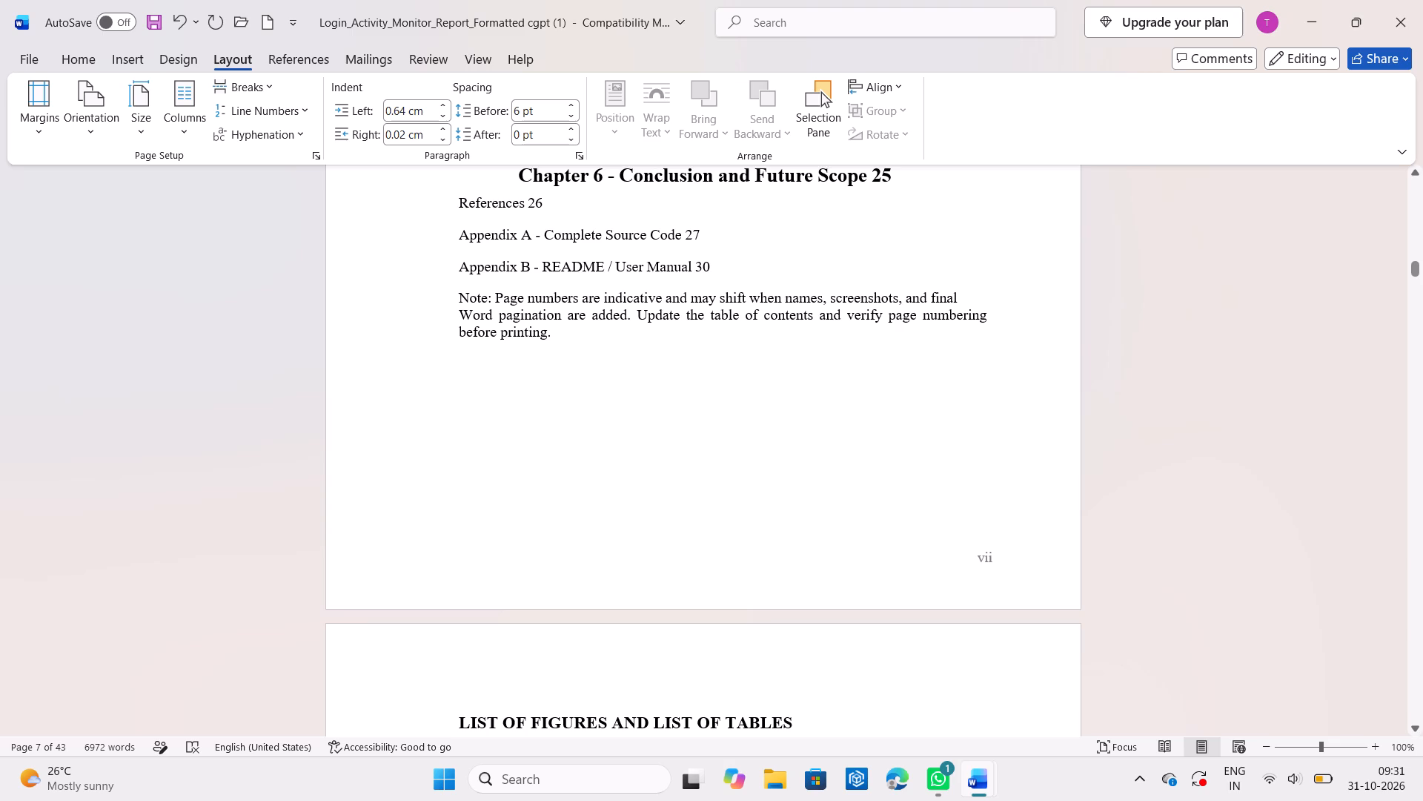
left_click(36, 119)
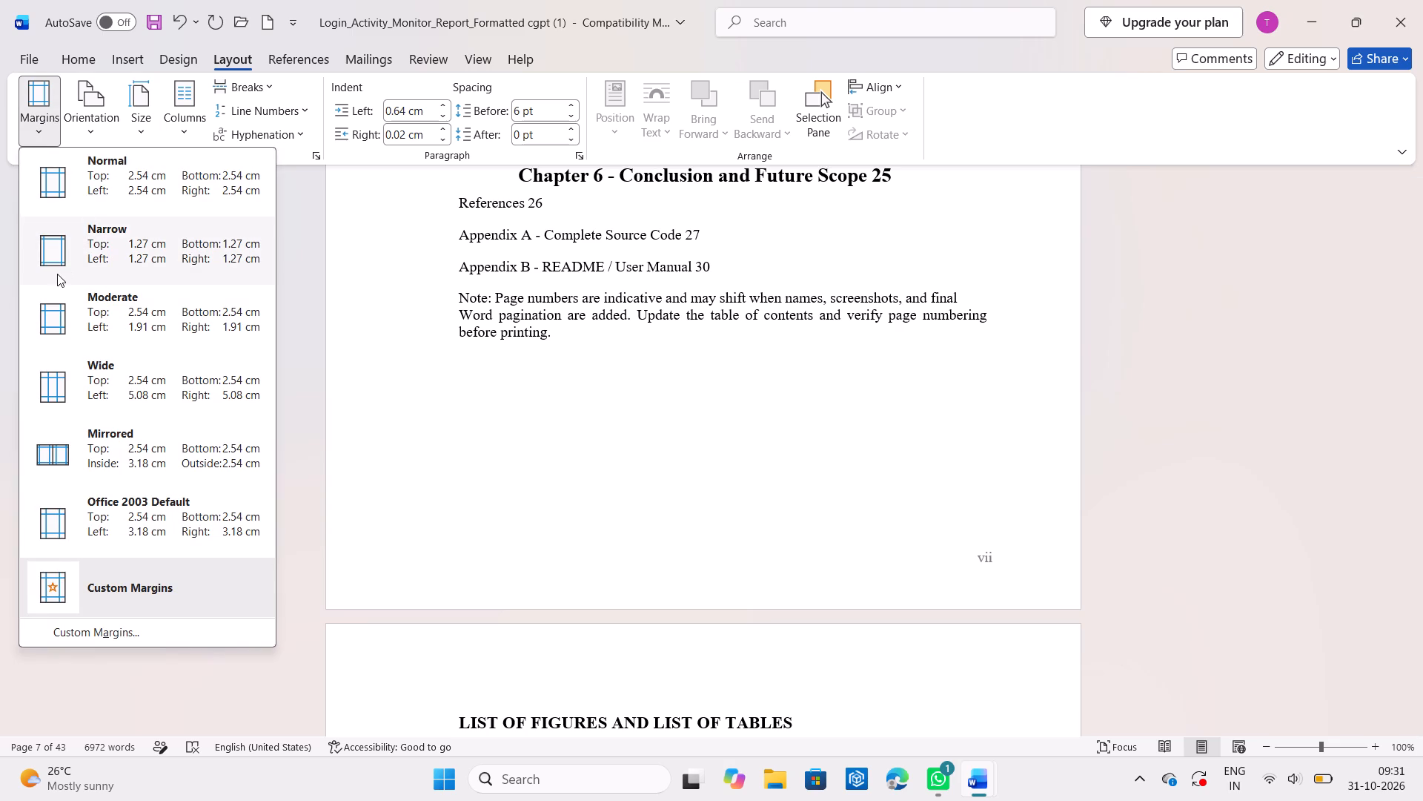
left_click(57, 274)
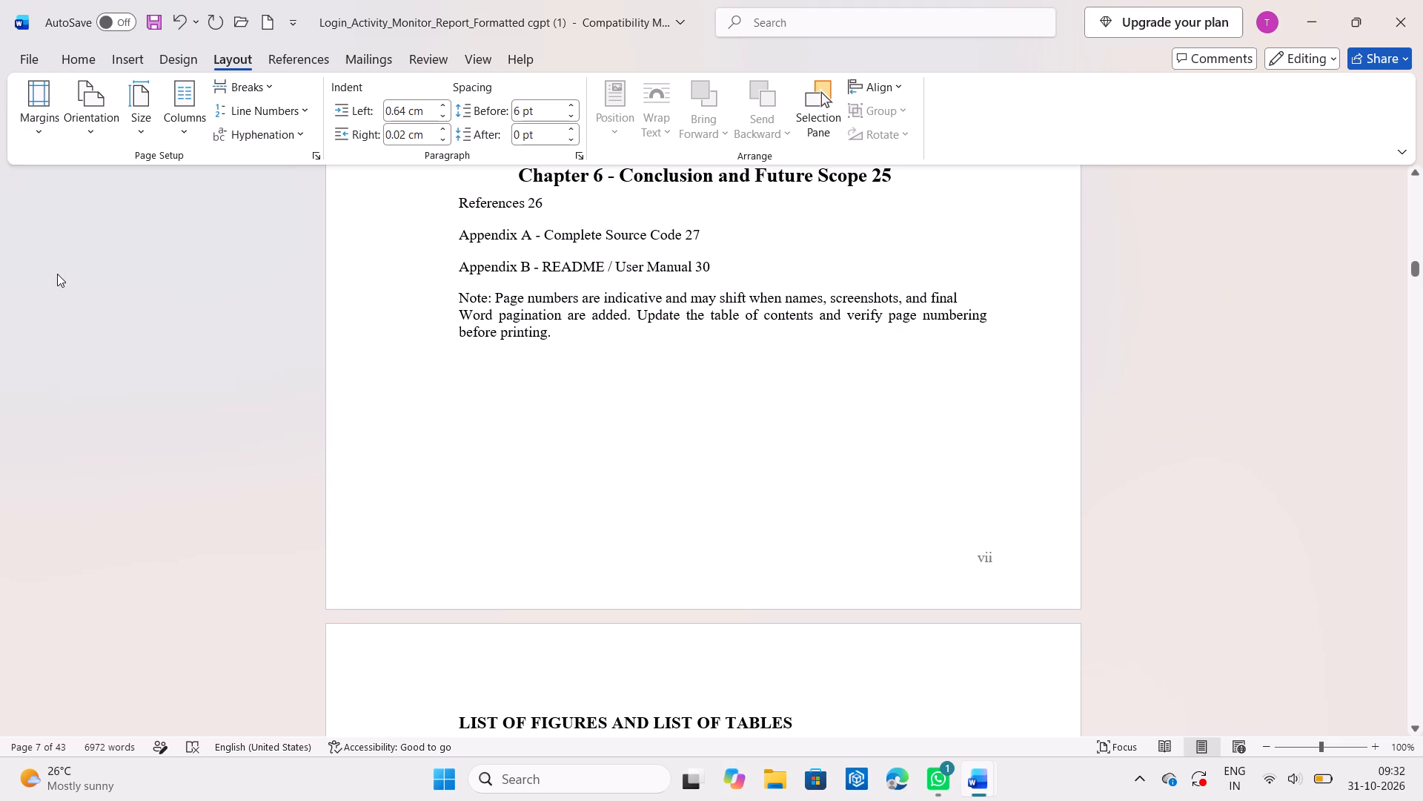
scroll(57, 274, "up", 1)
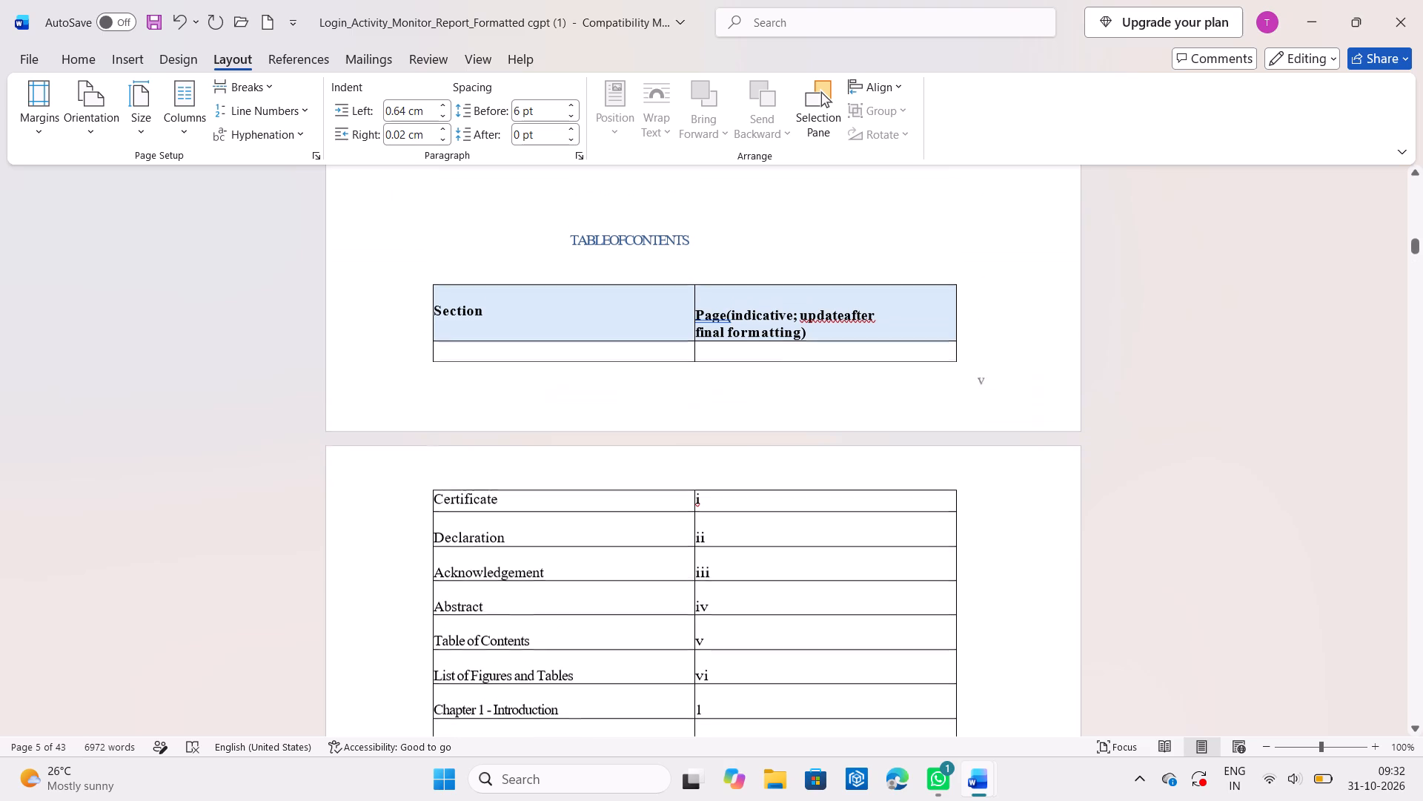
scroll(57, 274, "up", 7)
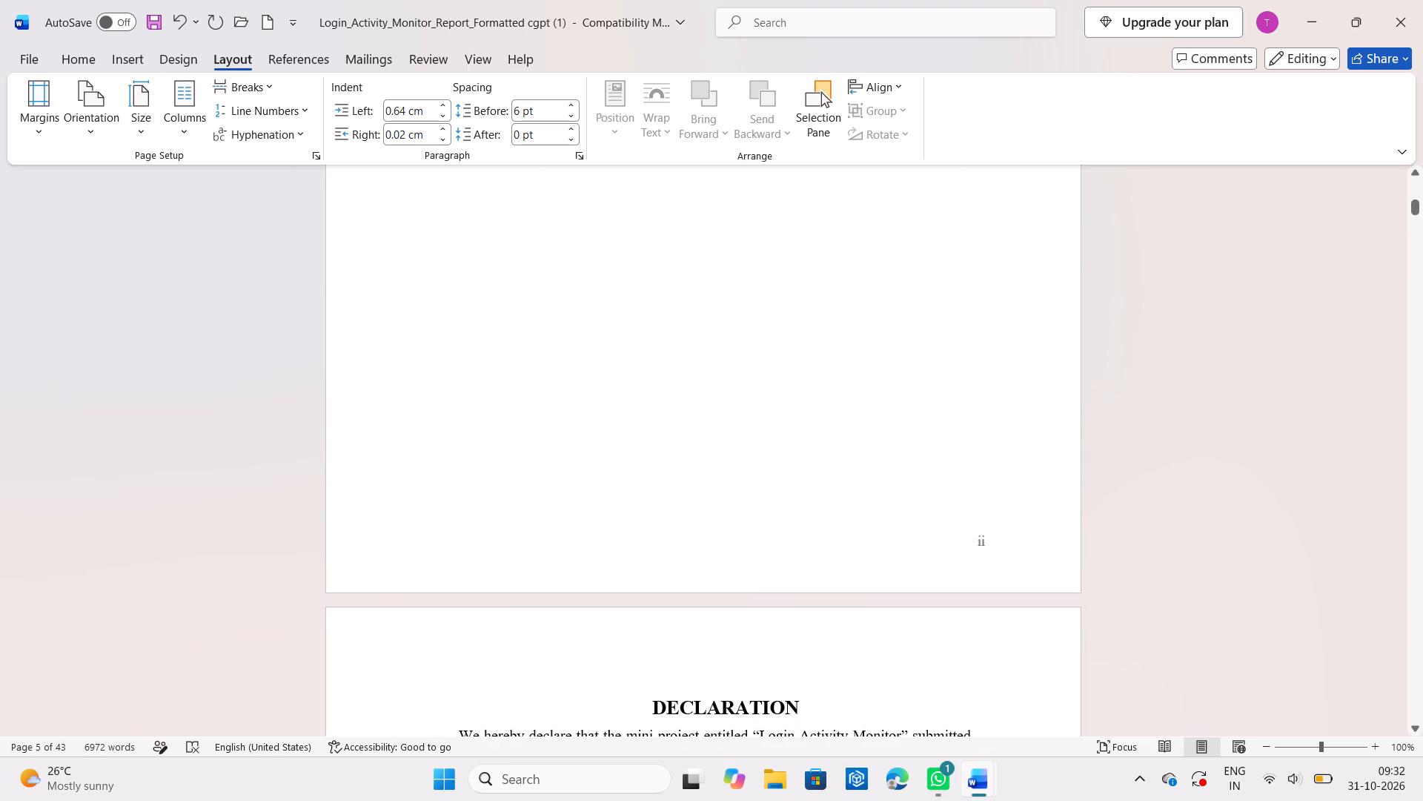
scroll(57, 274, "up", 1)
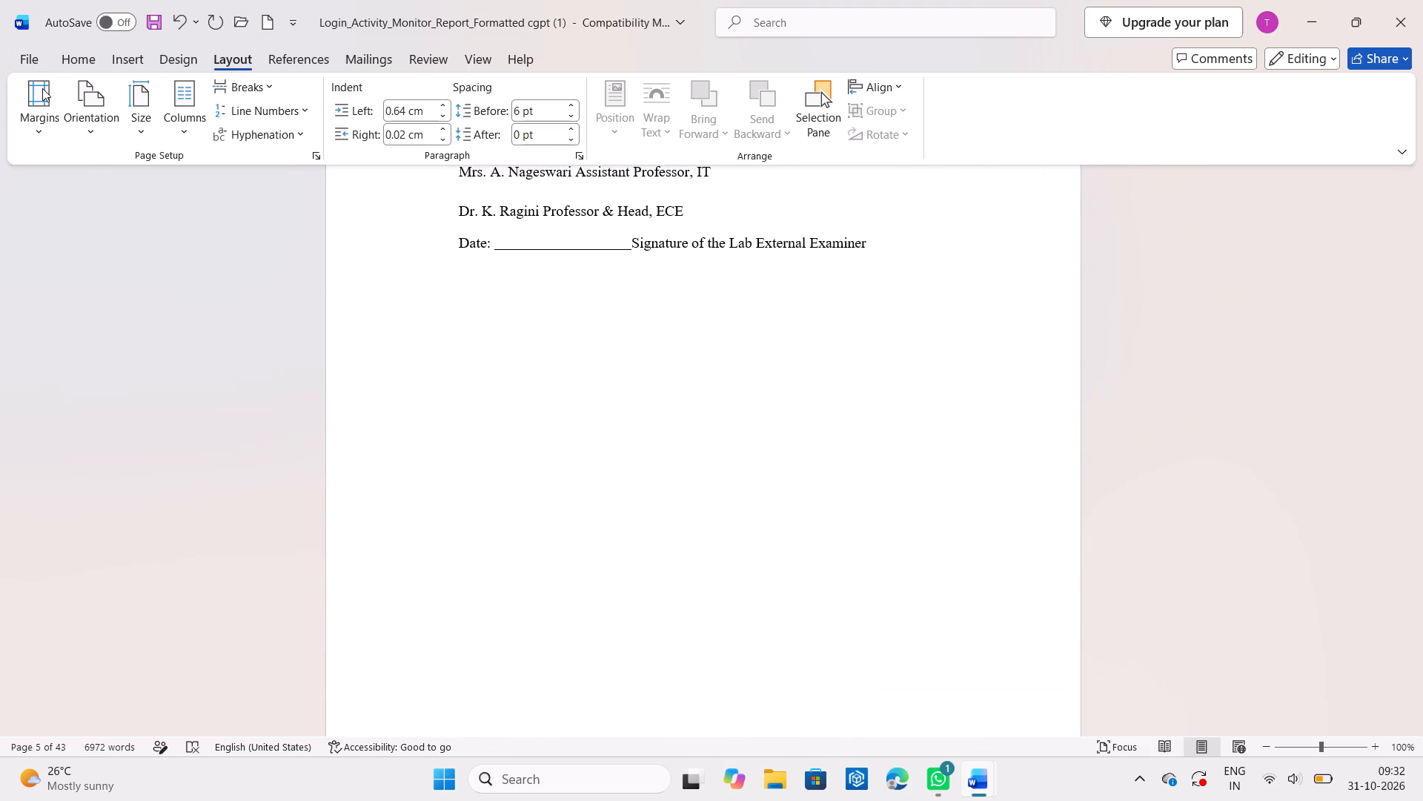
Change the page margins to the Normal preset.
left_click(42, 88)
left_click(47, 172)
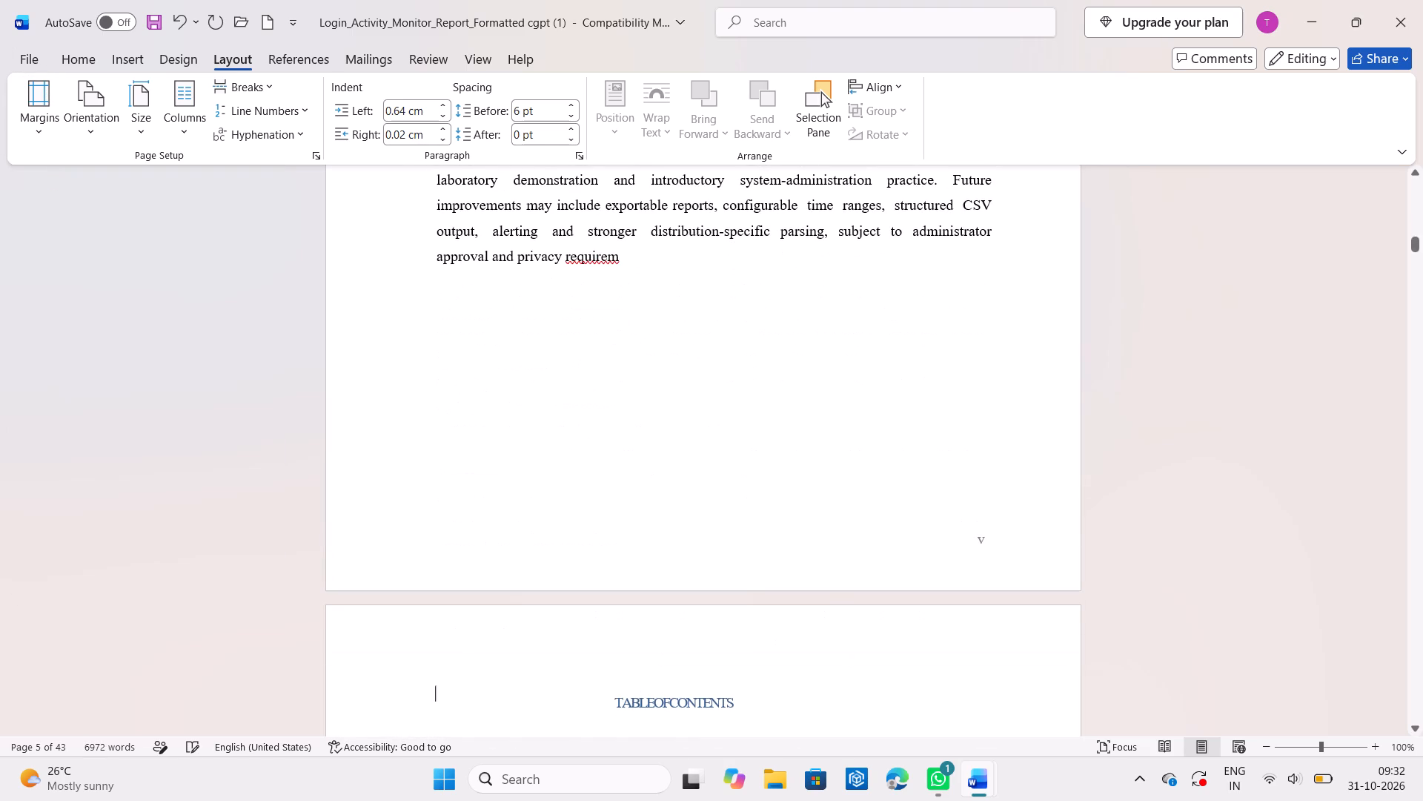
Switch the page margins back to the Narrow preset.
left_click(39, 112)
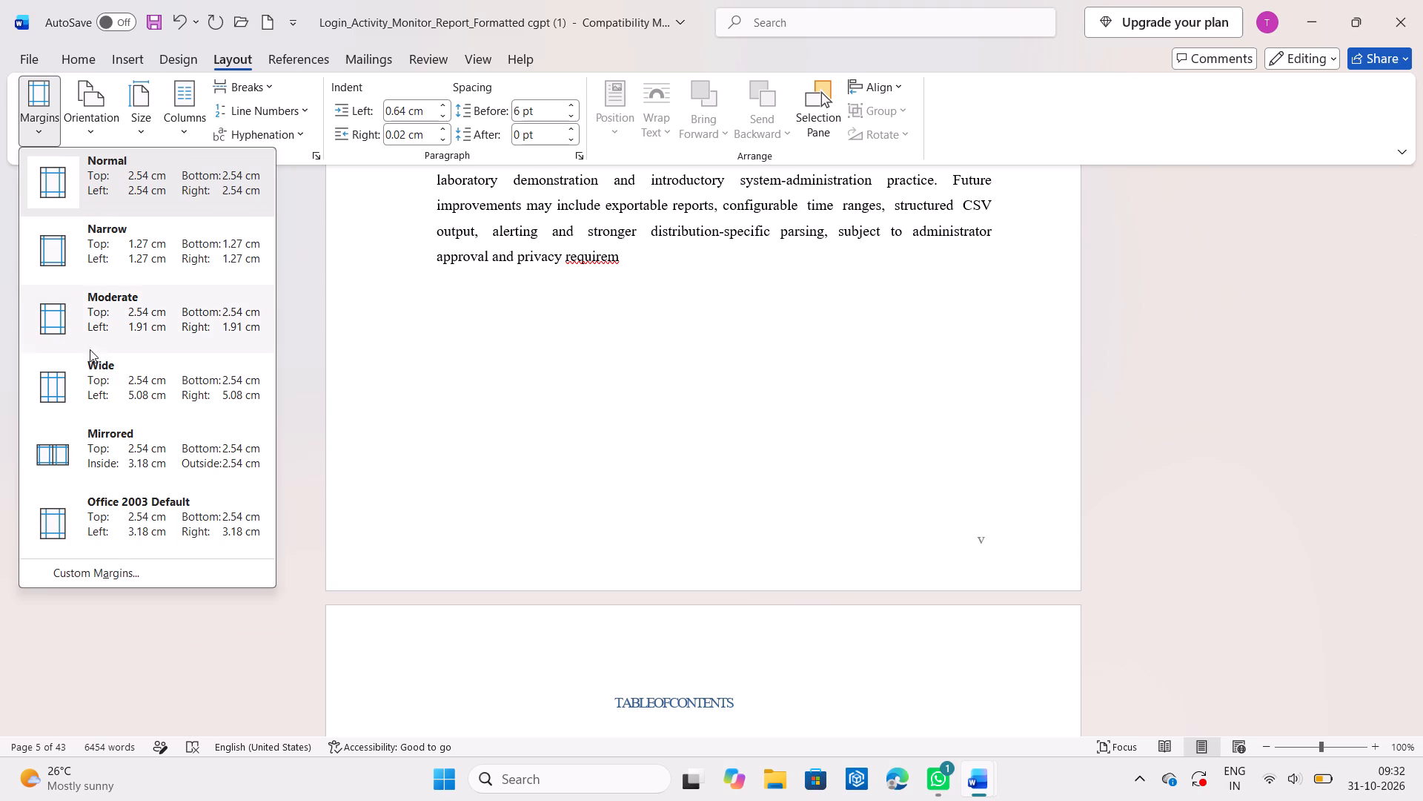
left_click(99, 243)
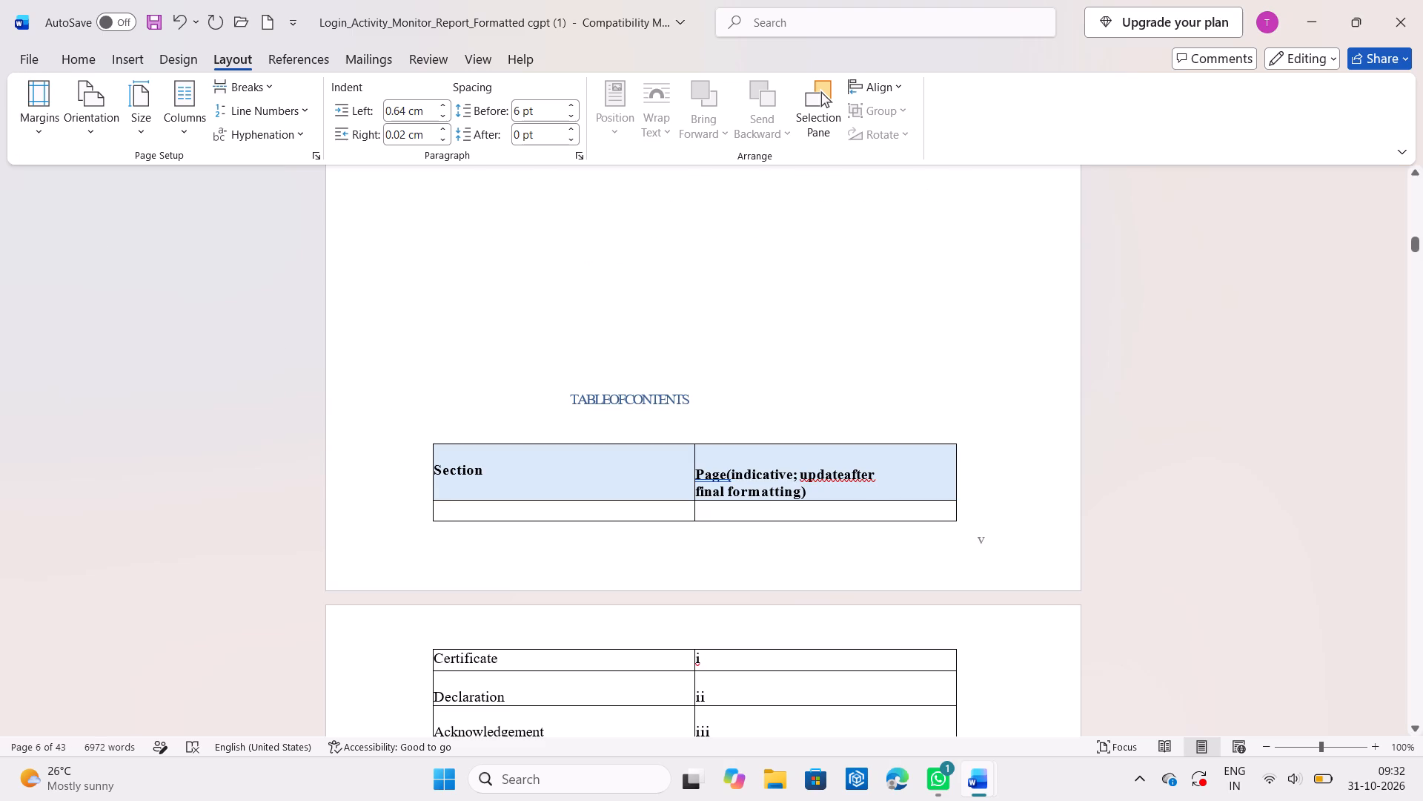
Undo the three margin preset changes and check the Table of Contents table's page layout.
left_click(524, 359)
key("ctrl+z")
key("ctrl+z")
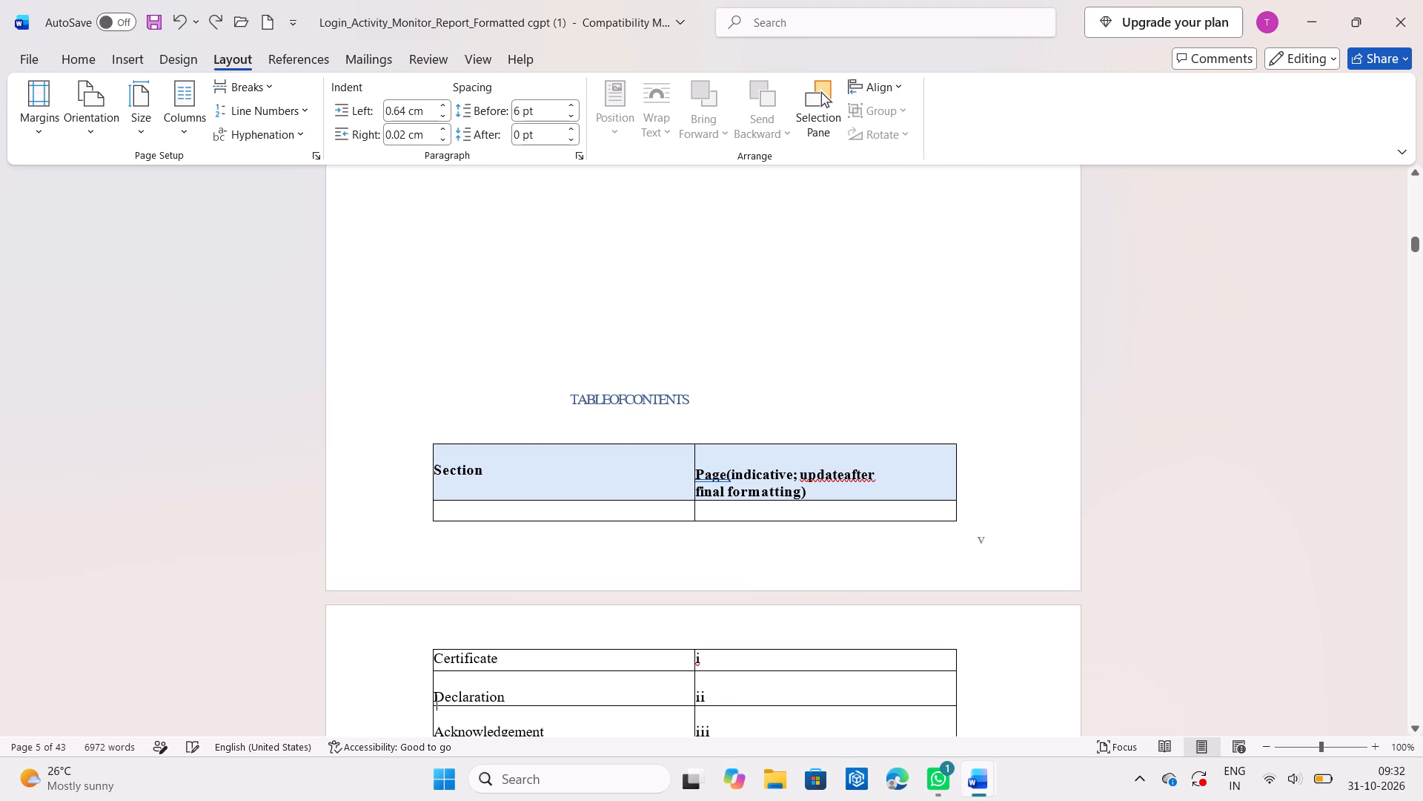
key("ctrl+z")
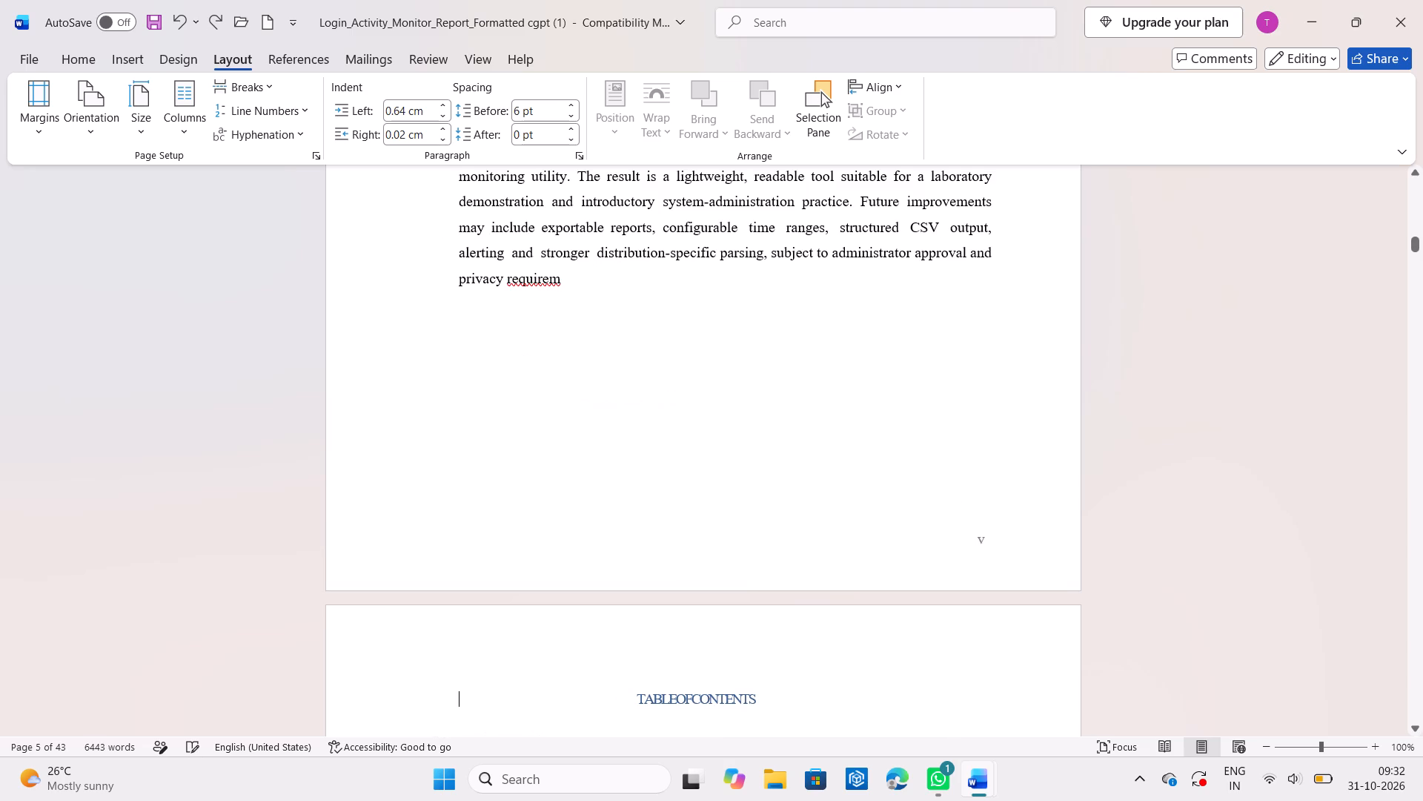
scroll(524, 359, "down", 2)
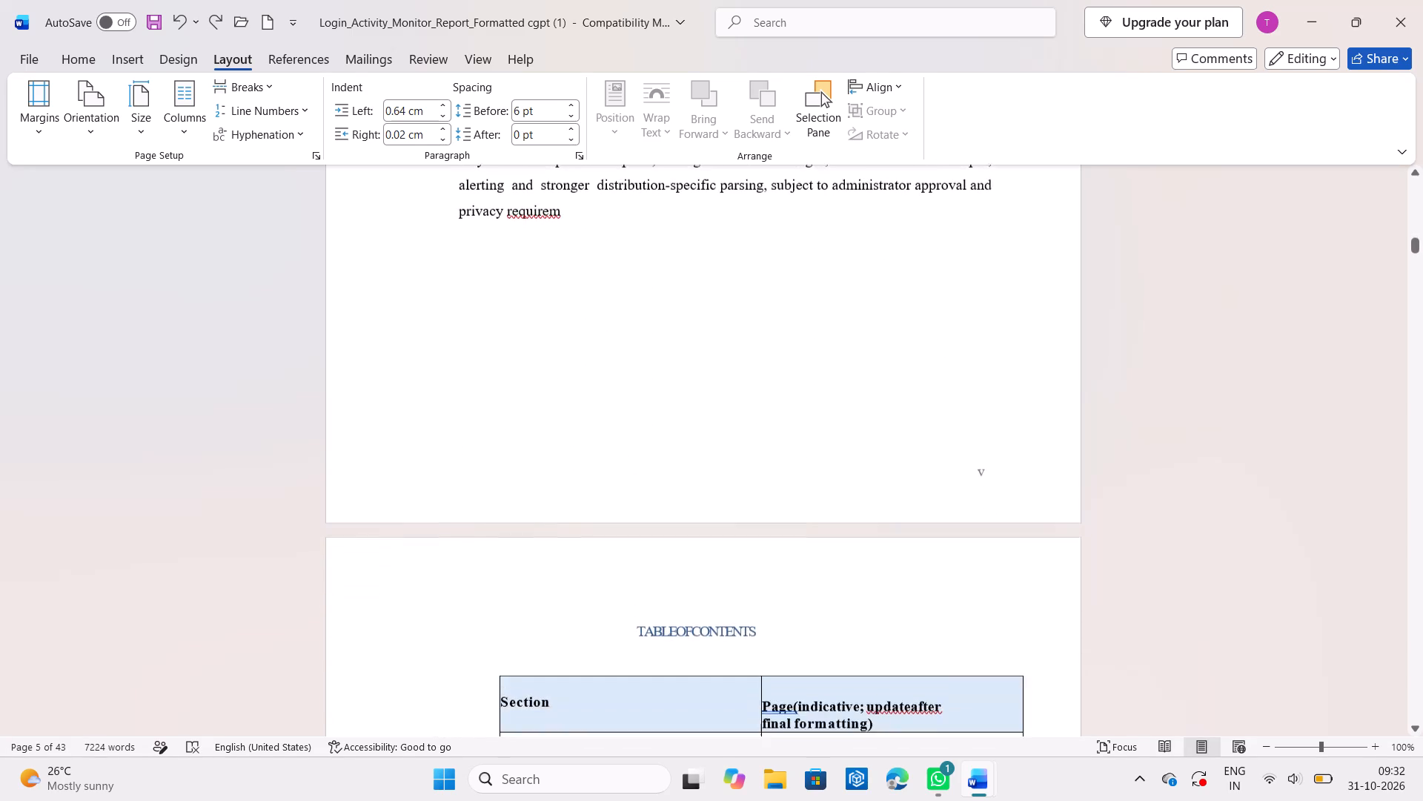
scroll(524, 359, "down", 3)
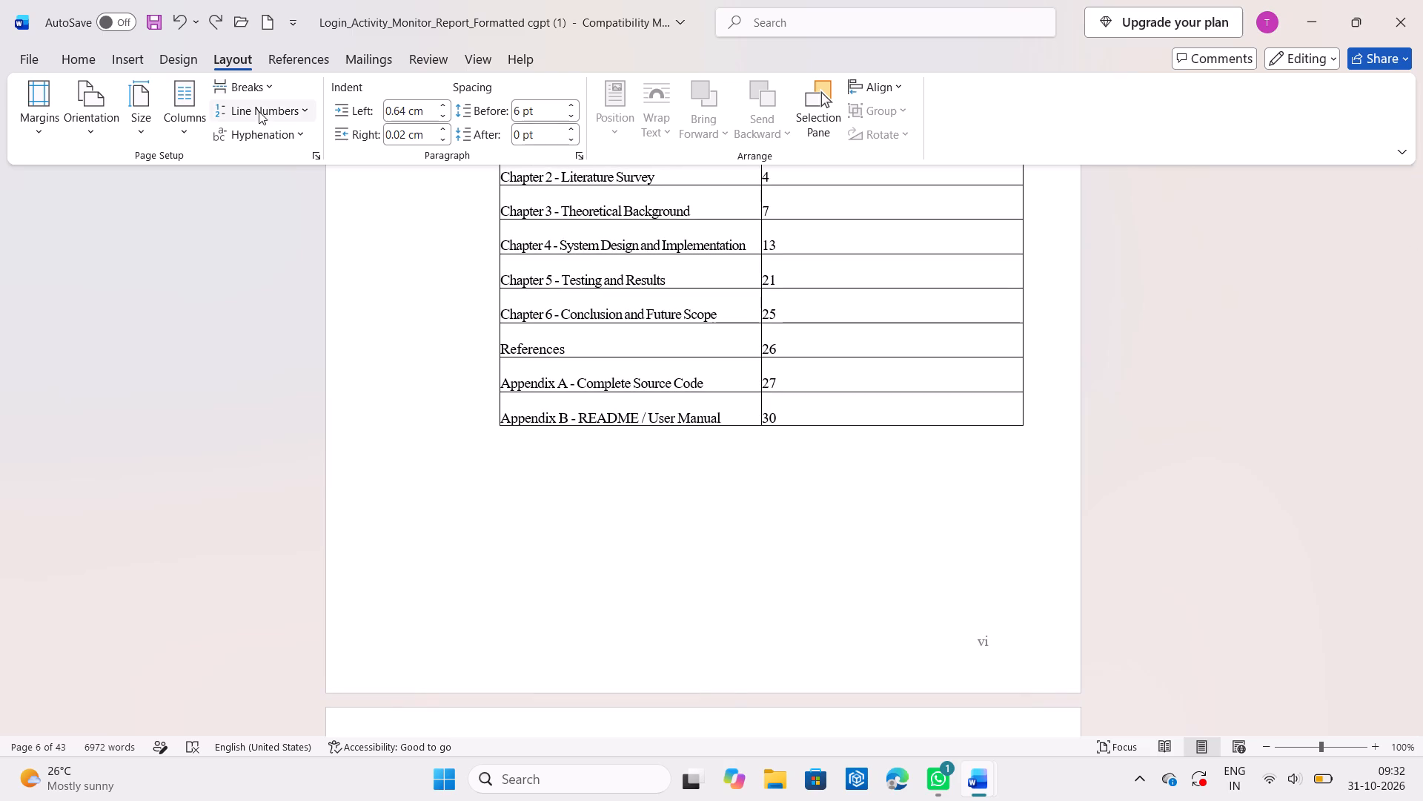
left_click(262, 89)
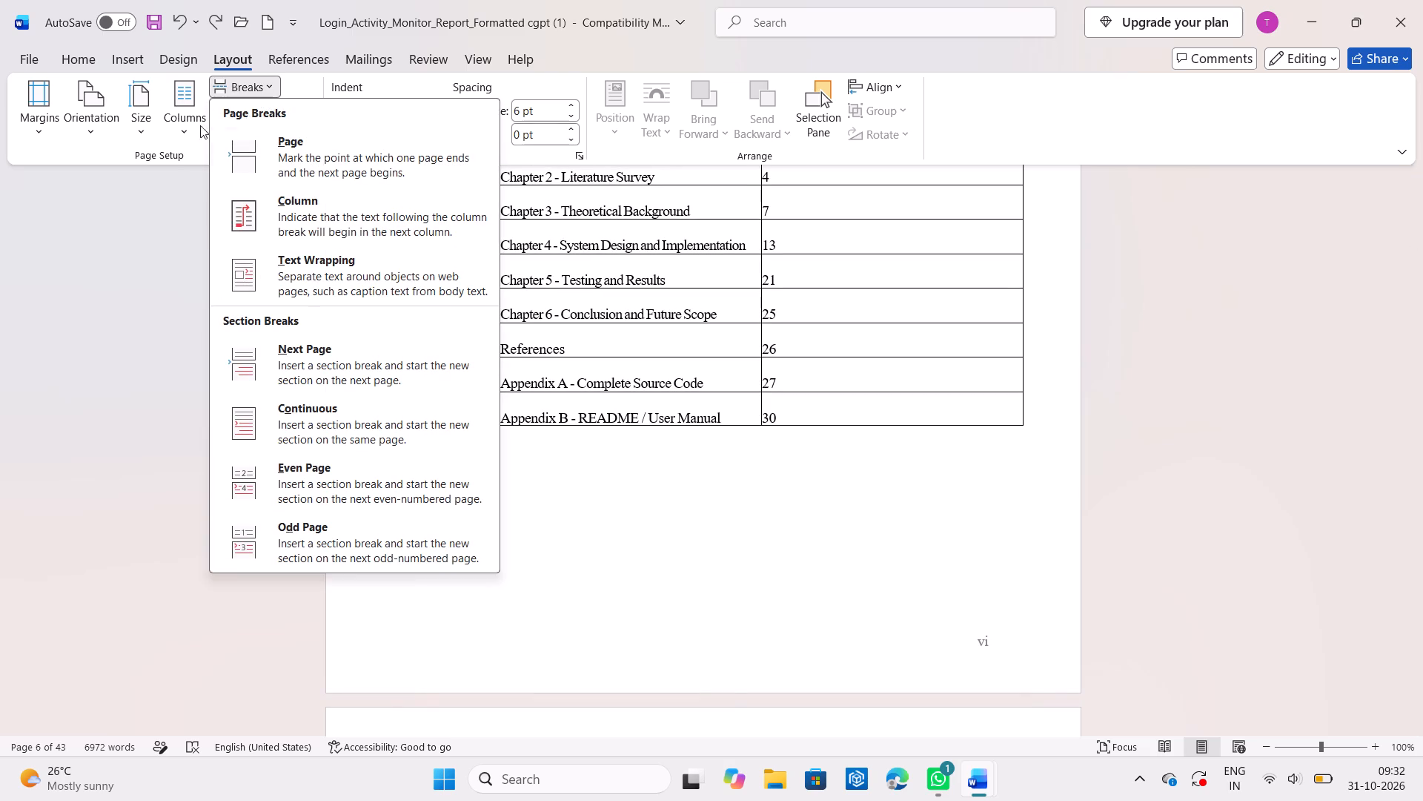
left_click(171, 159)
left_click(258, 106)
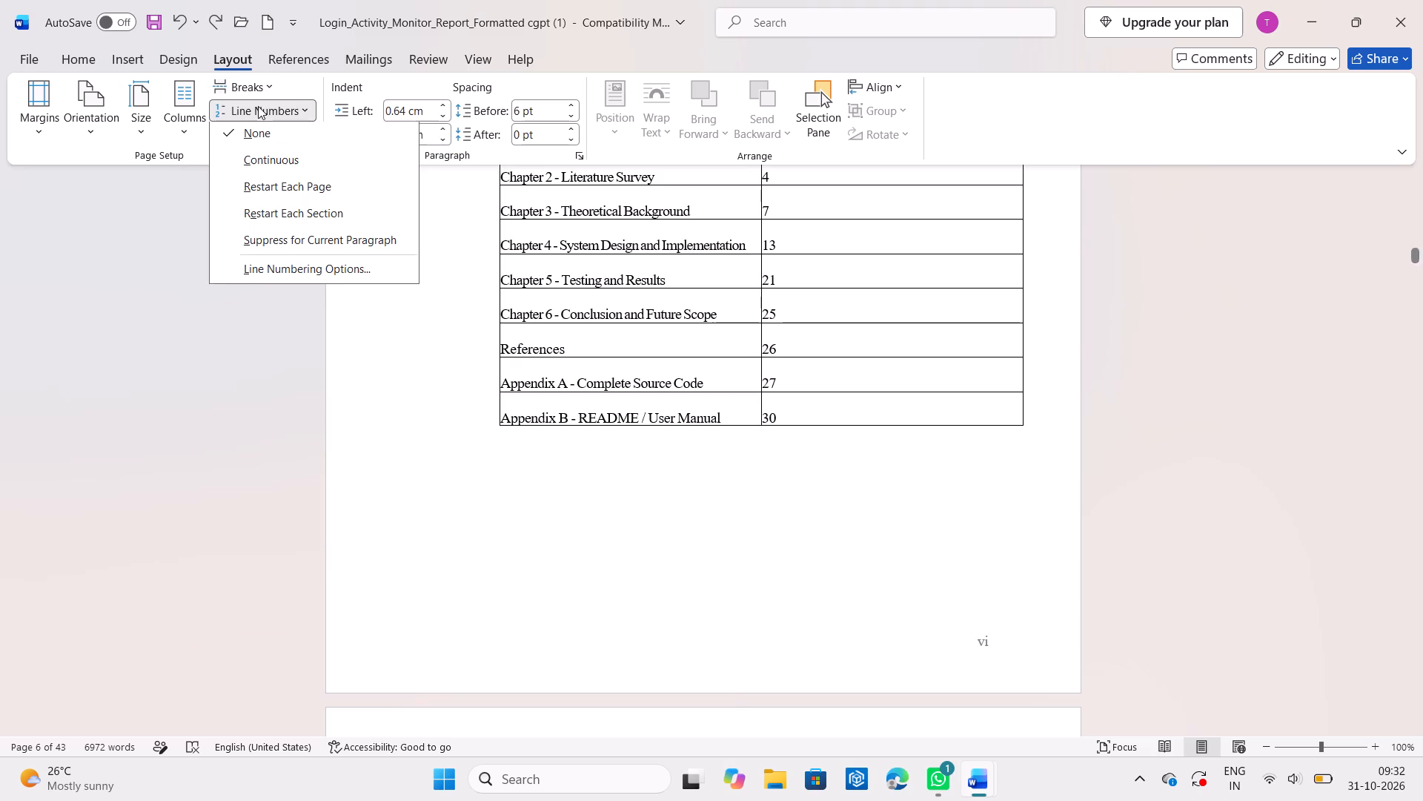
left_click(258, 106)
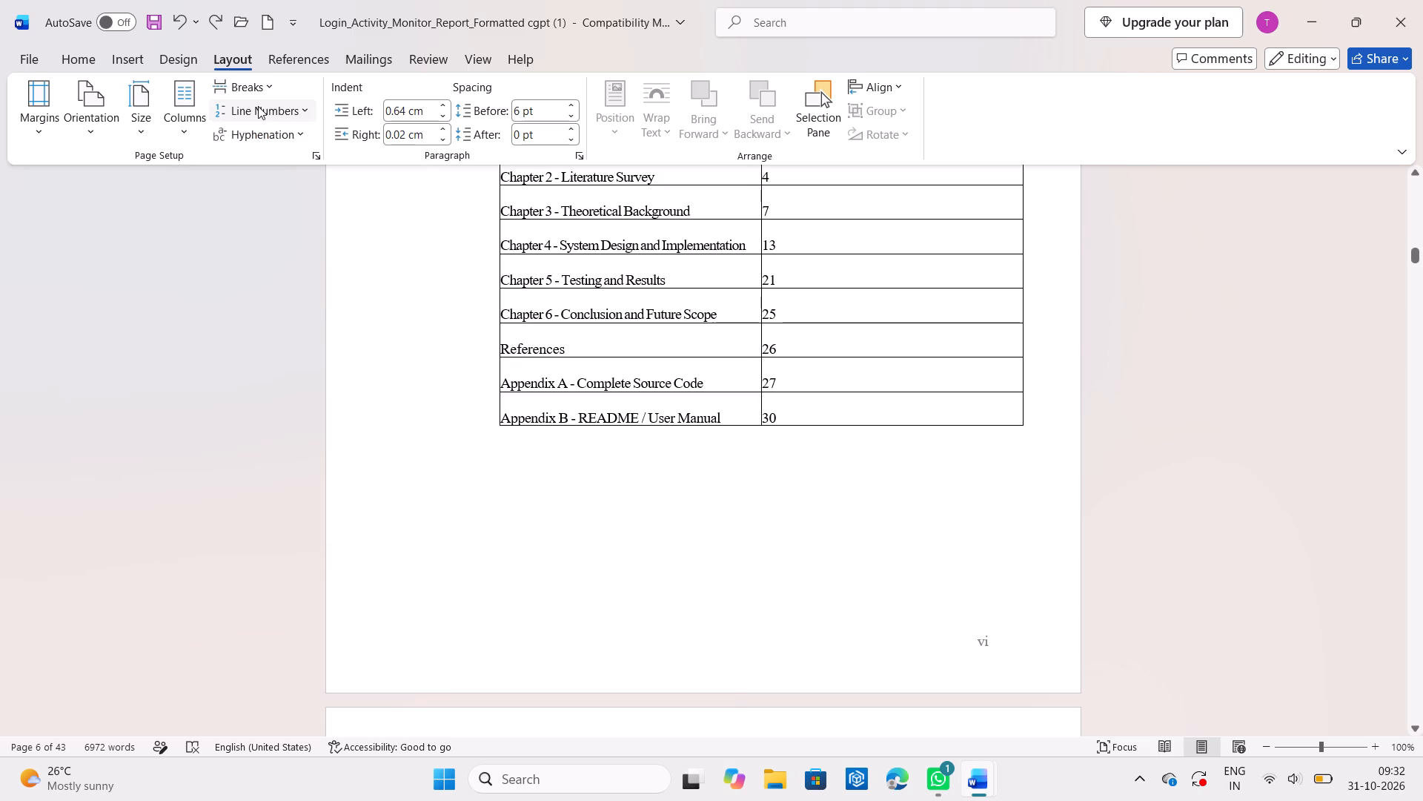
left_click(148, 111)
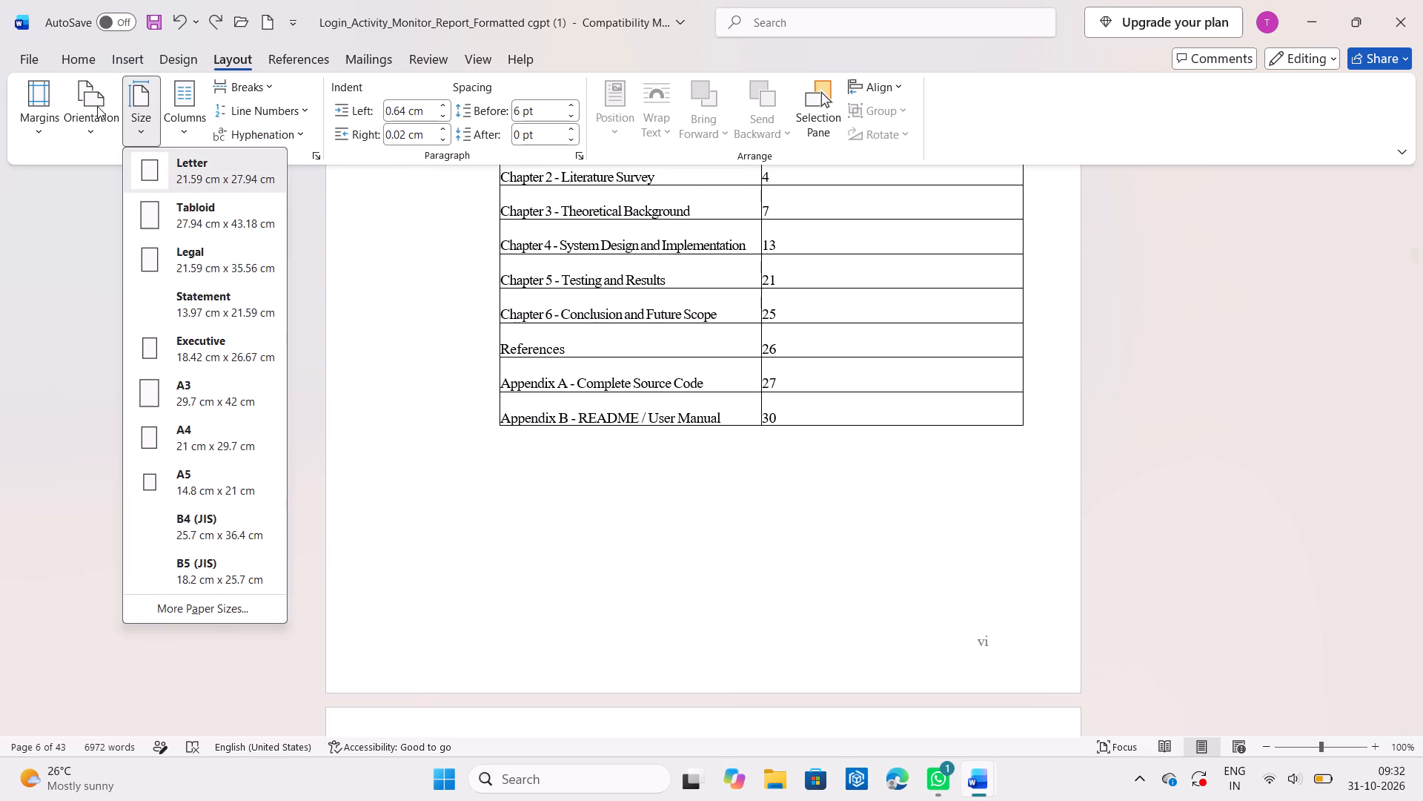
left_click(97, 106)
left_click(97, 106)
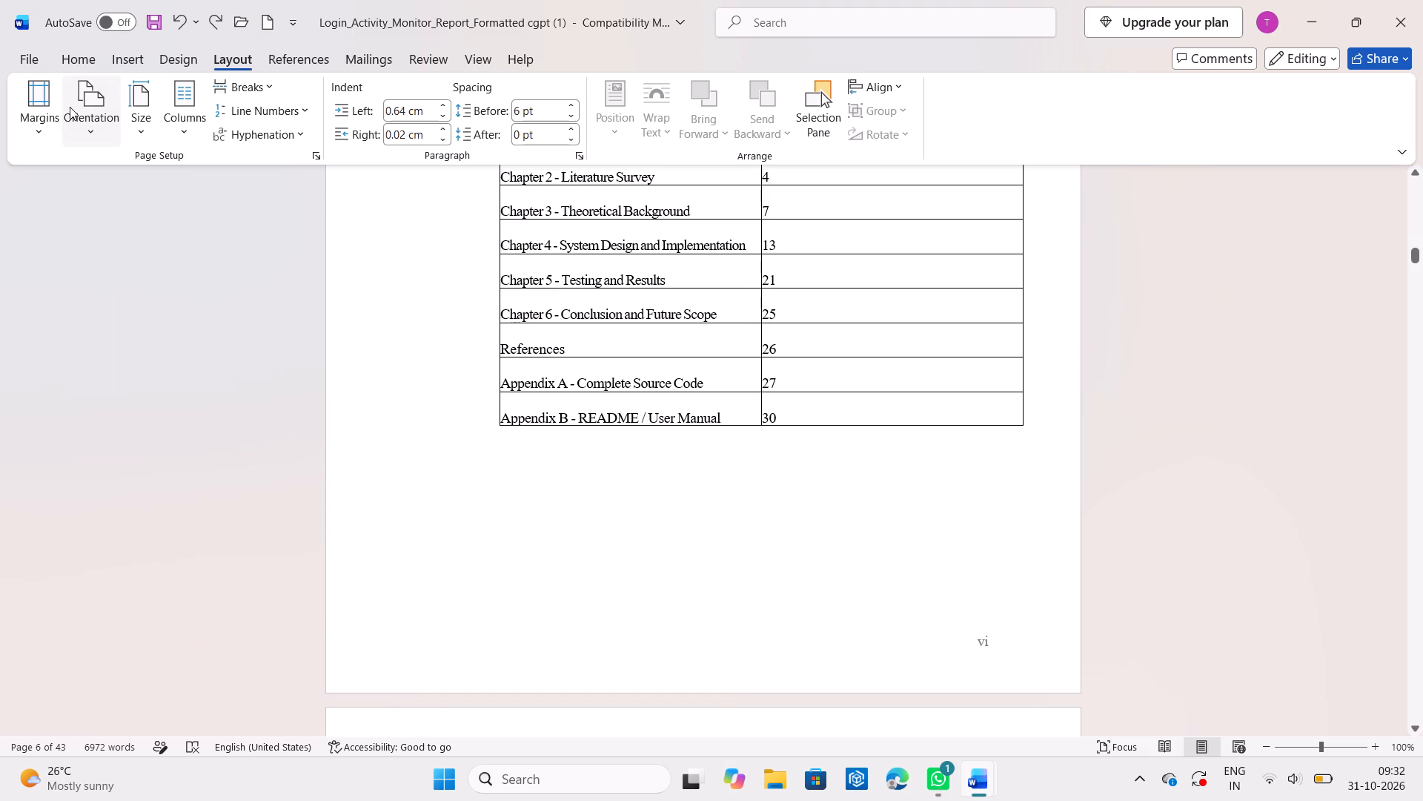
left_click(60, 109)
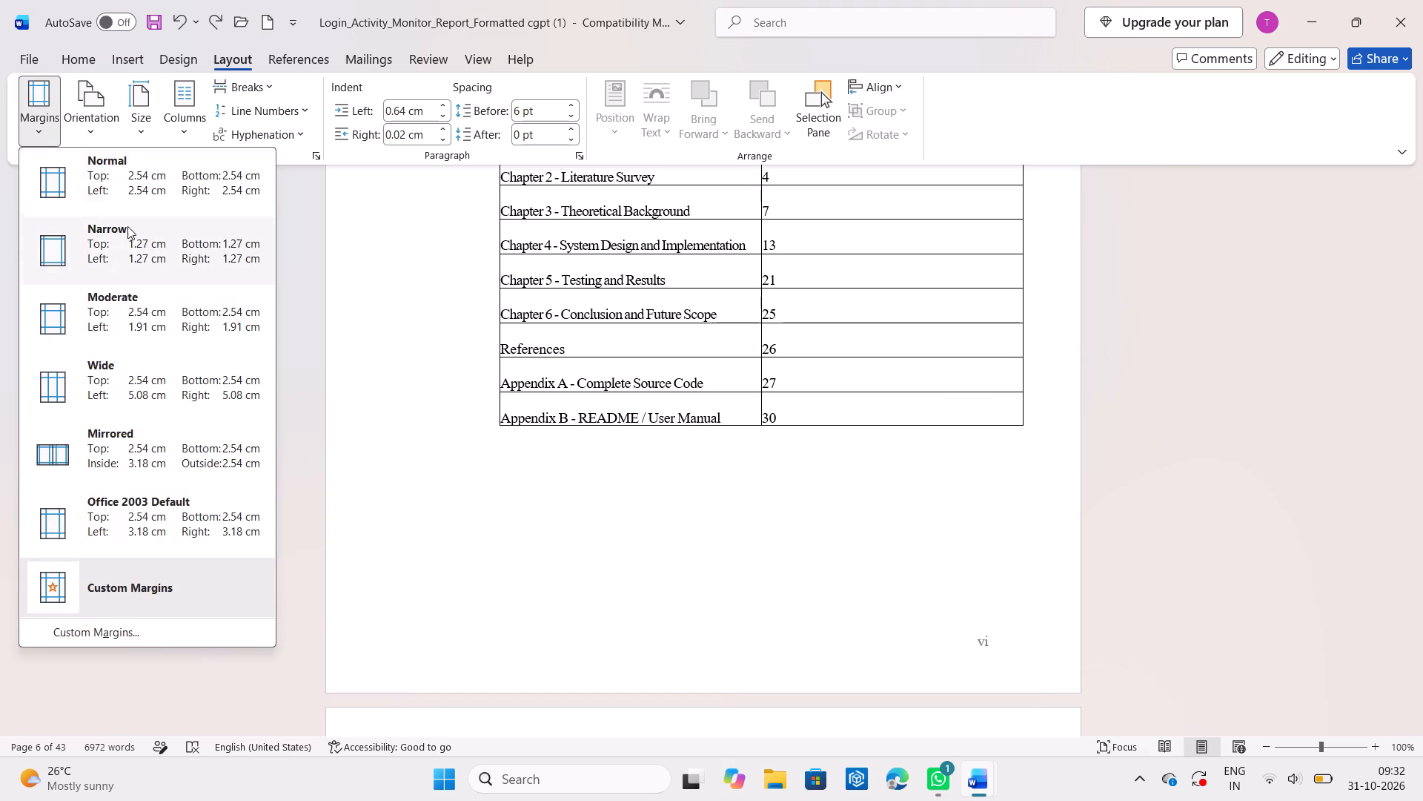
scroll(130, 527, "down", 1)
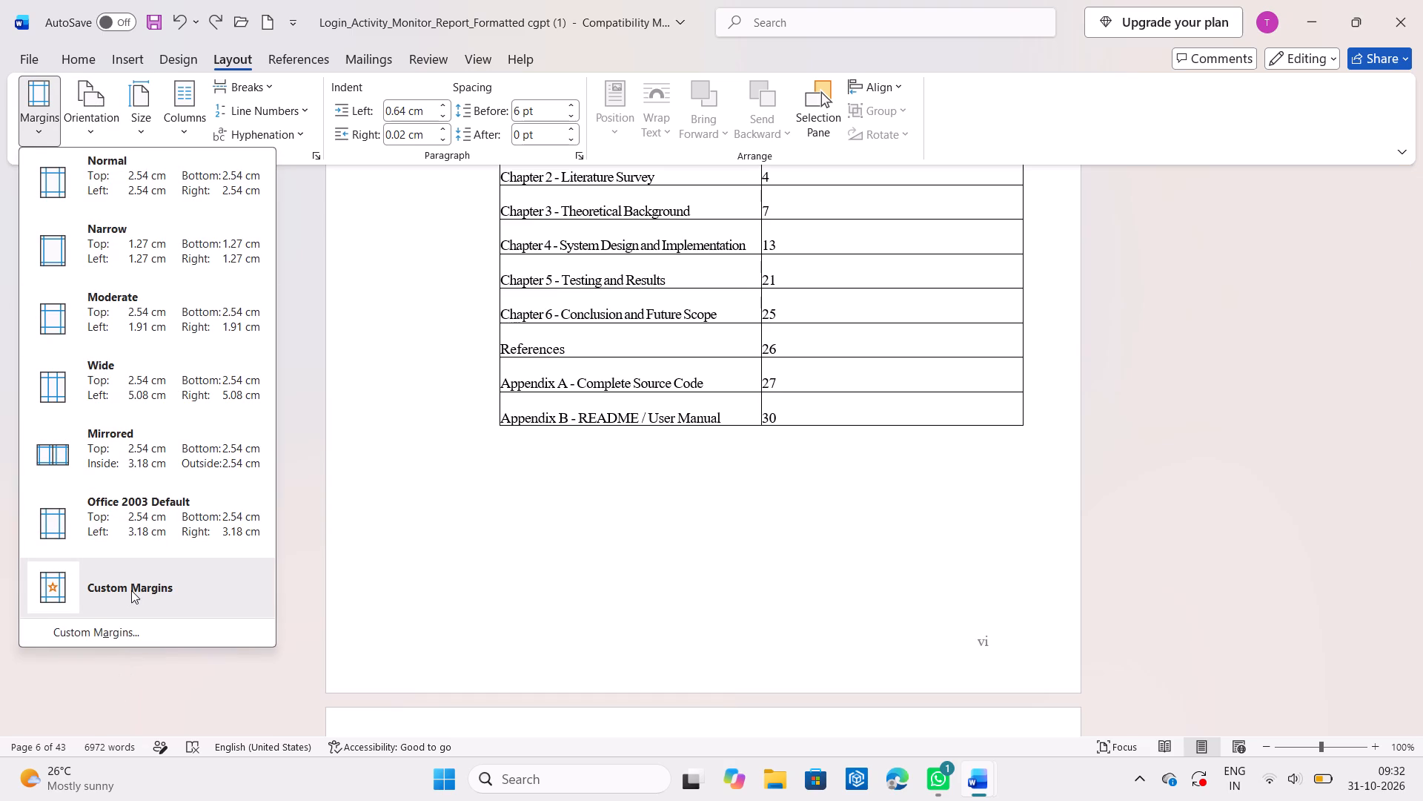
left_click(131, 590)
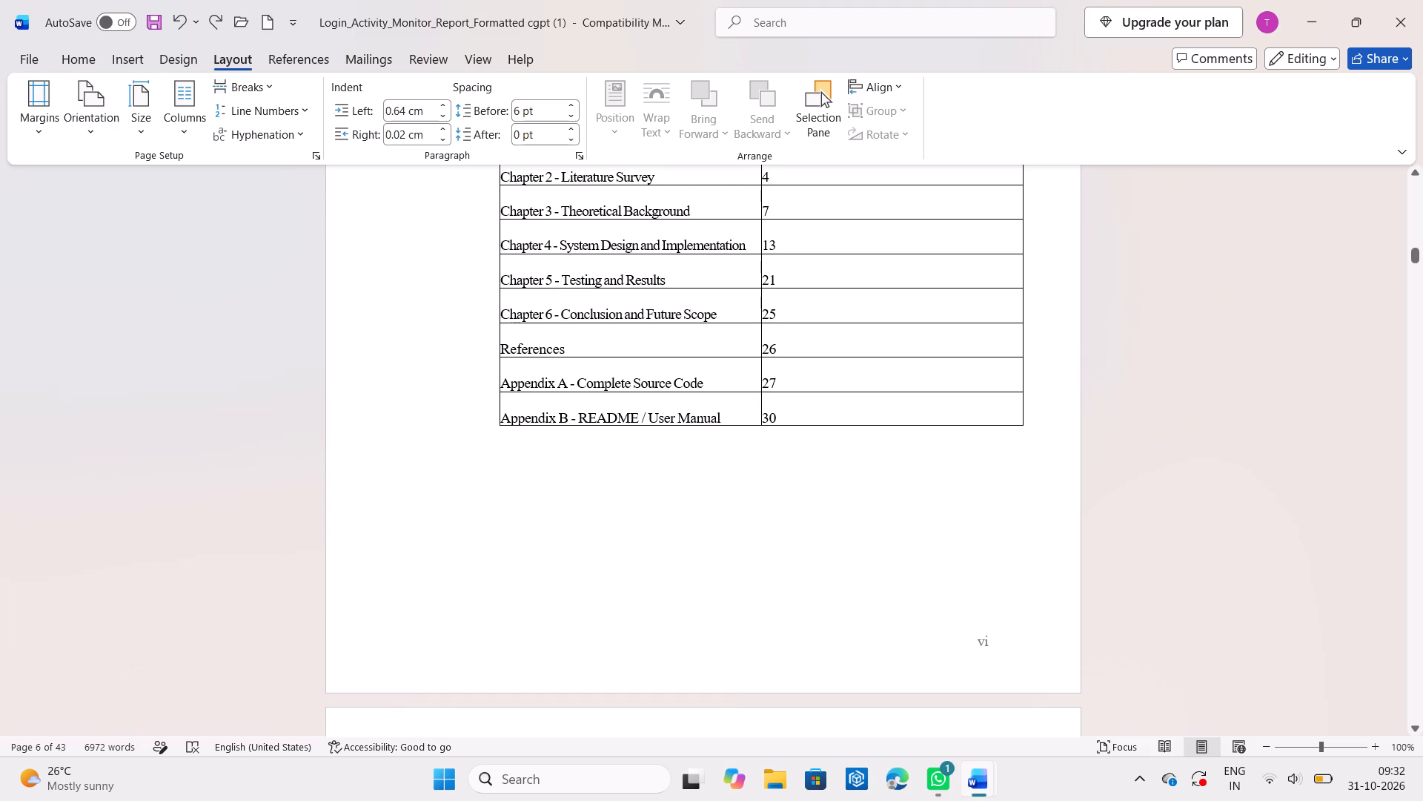
Undo the recent deletions at the end of the Abstract, back to before the Table of Contents heading joined its last line.
scroll(131, 590, "up", 5)
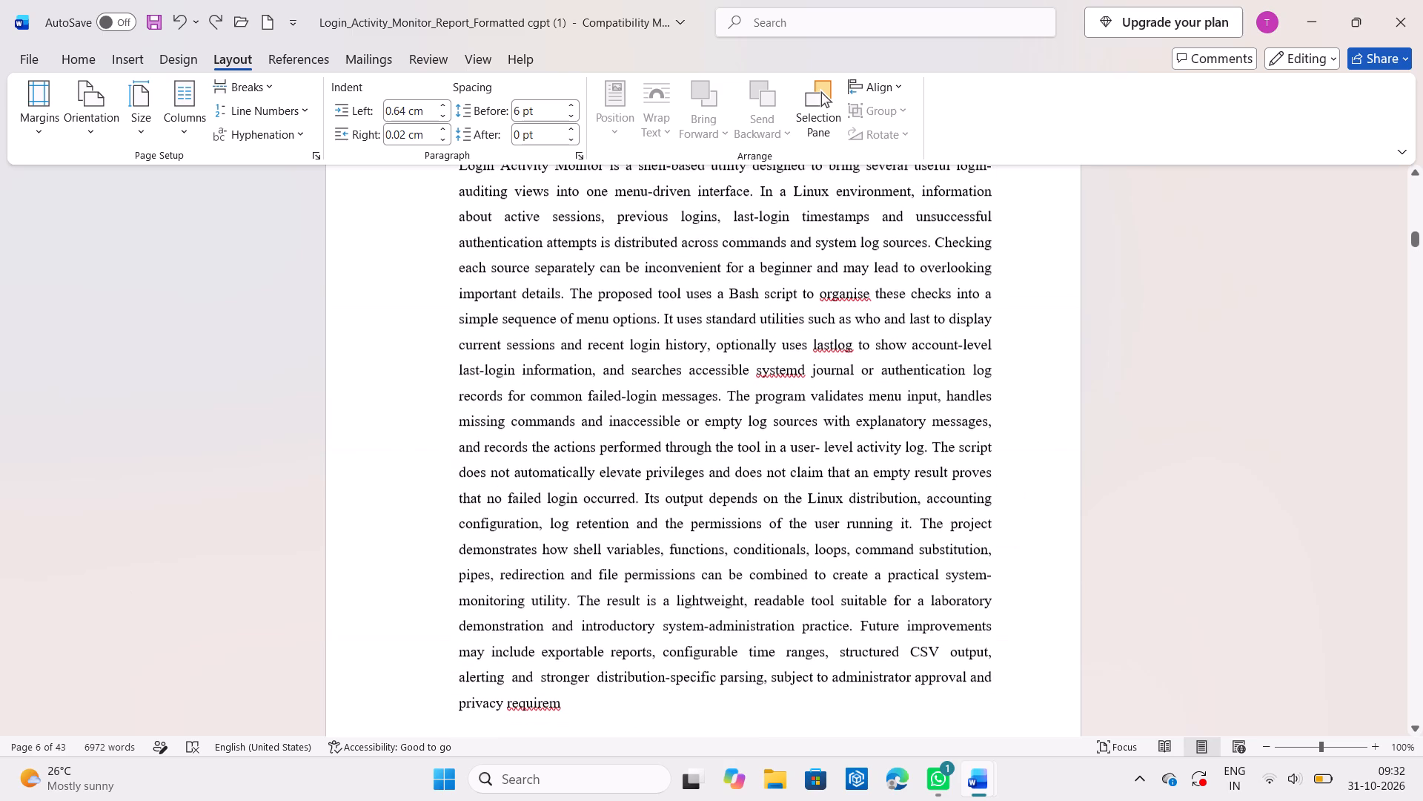
key("ctrl+z")
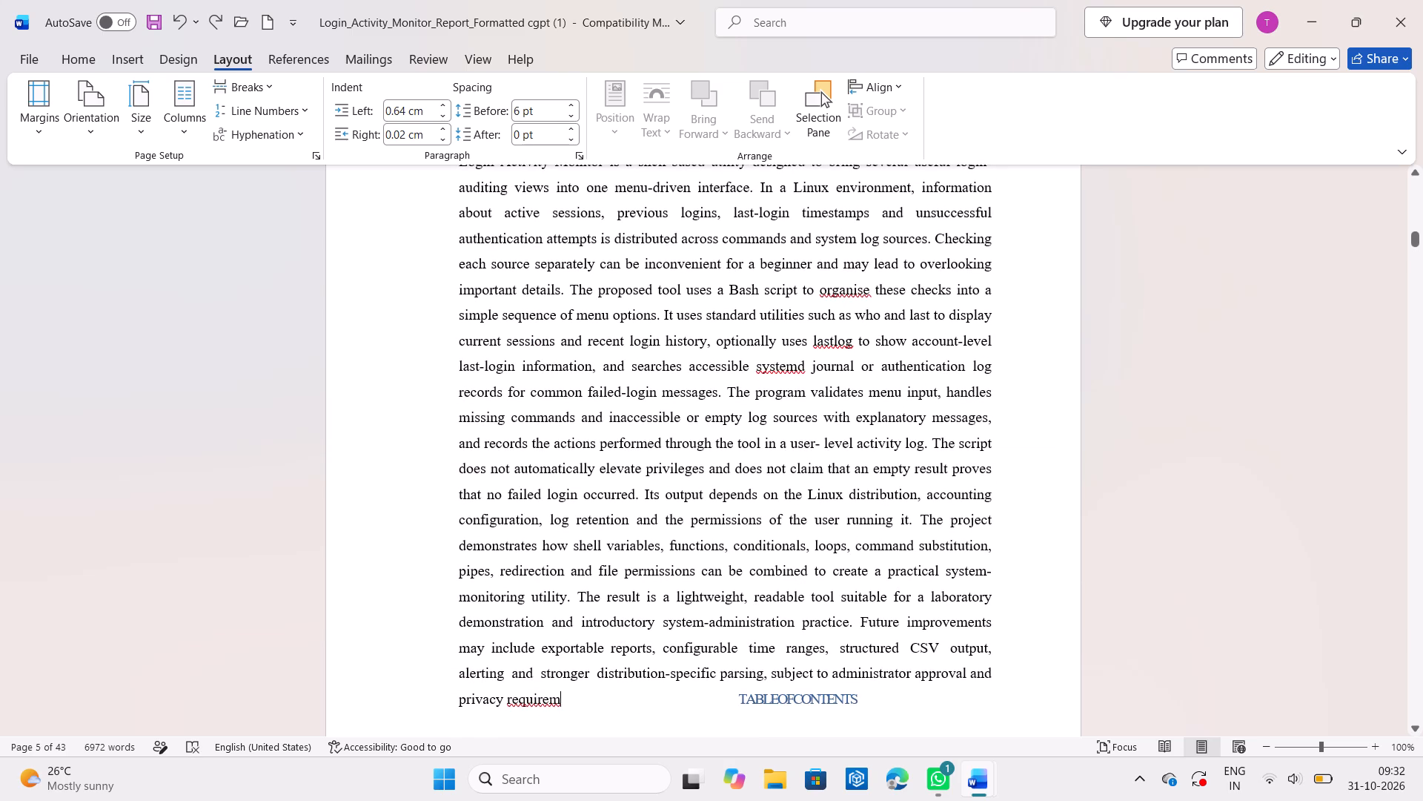
key("ctrl+z")
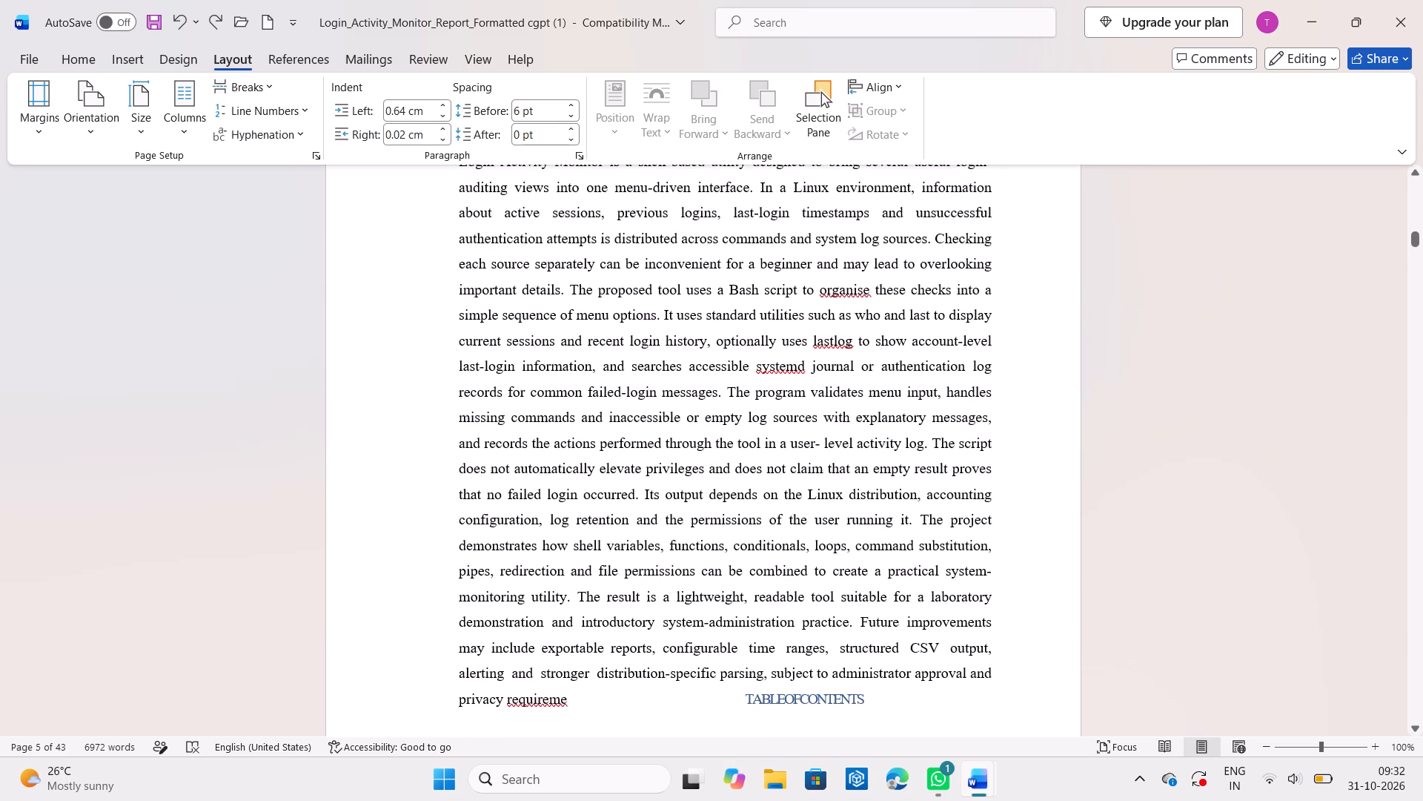
key("ctrl+z")
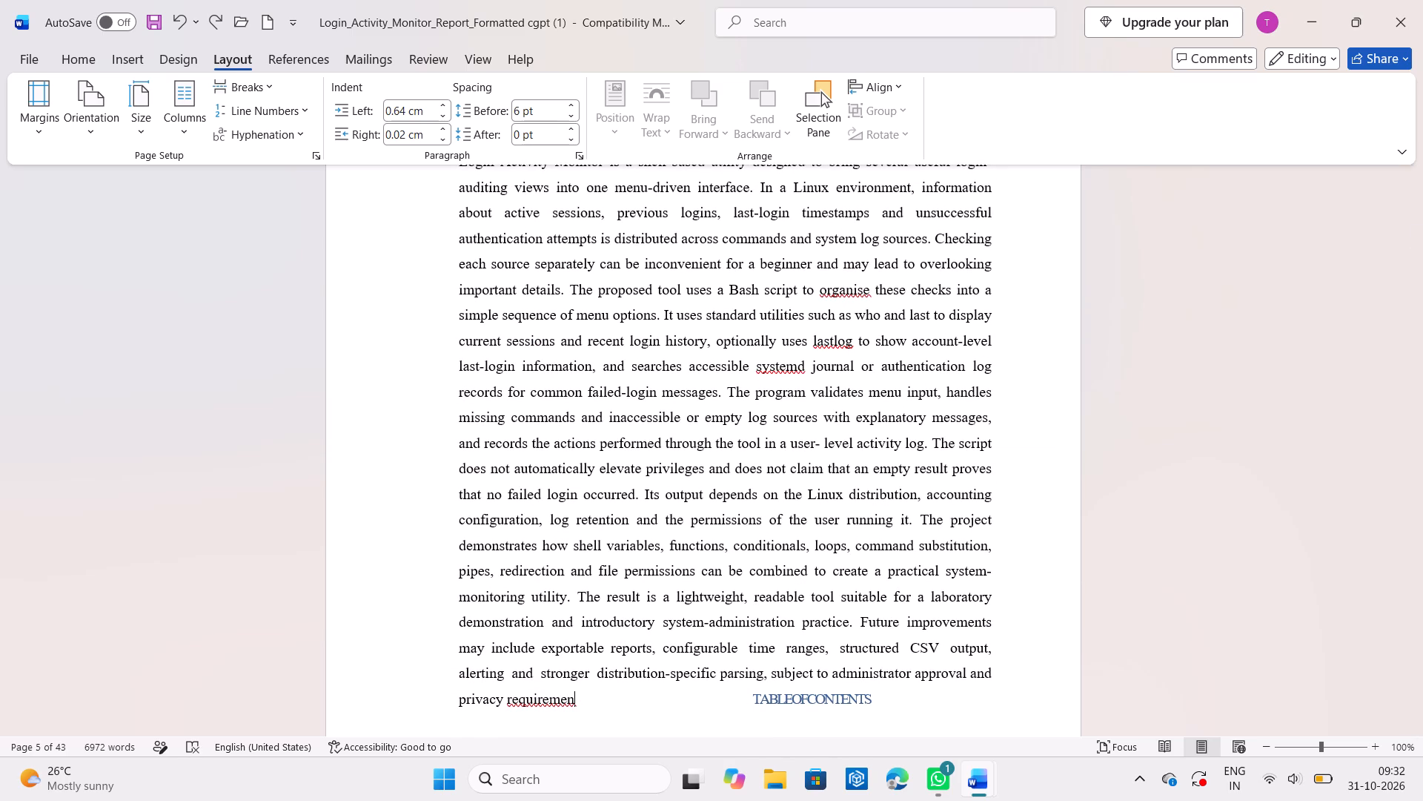
key("ctrl+z")
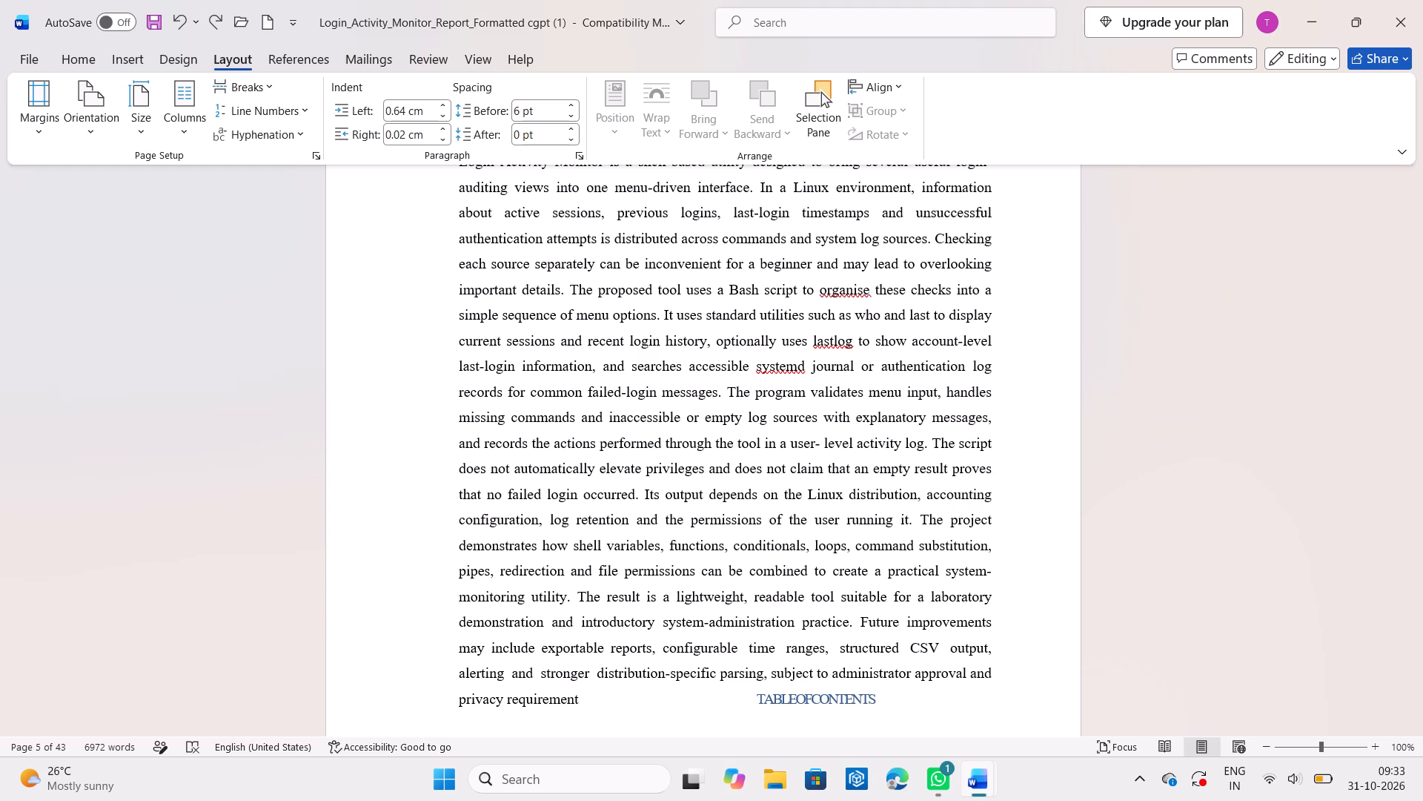
key("ctrl+z")
key("ctrl+z")
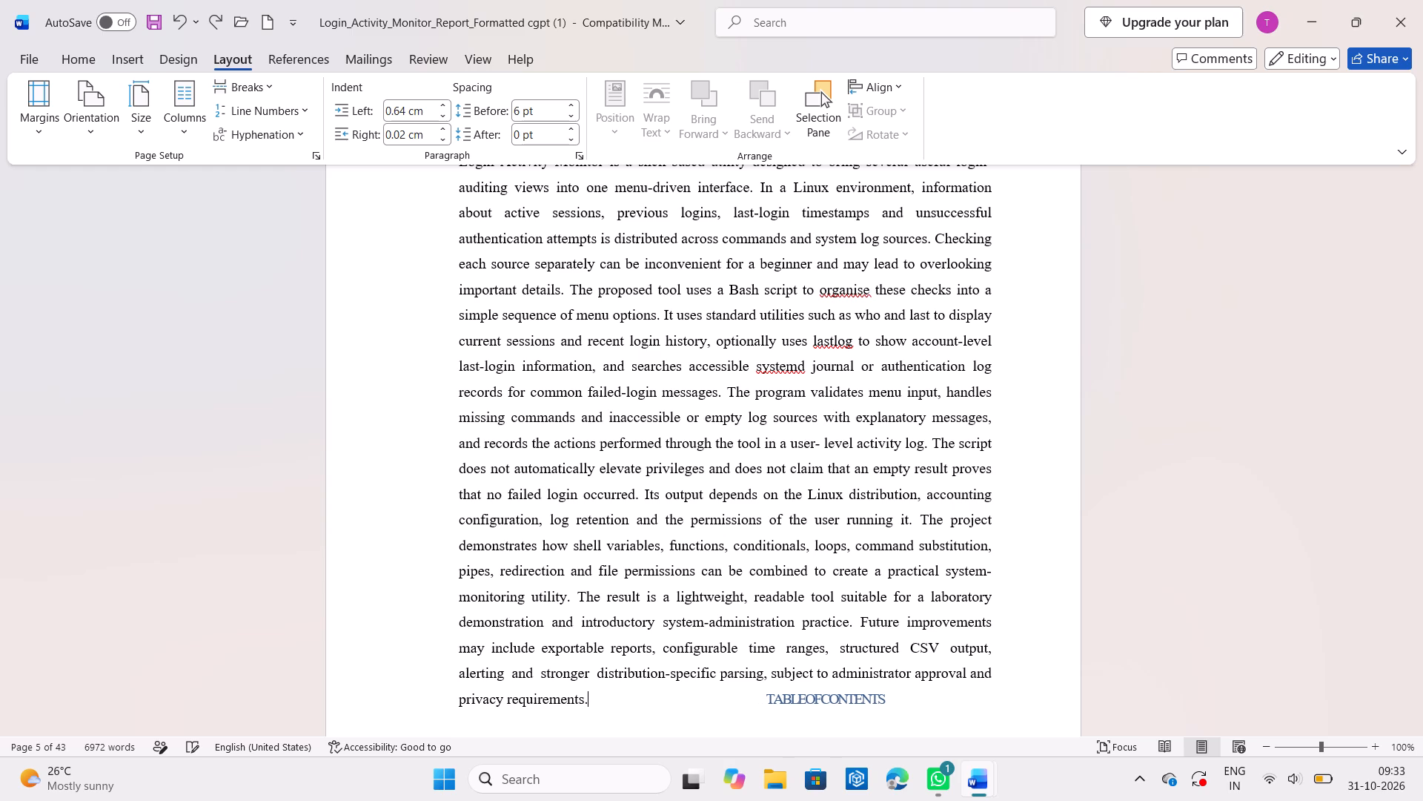
key("ctrl+z")
key("ctrl+z")
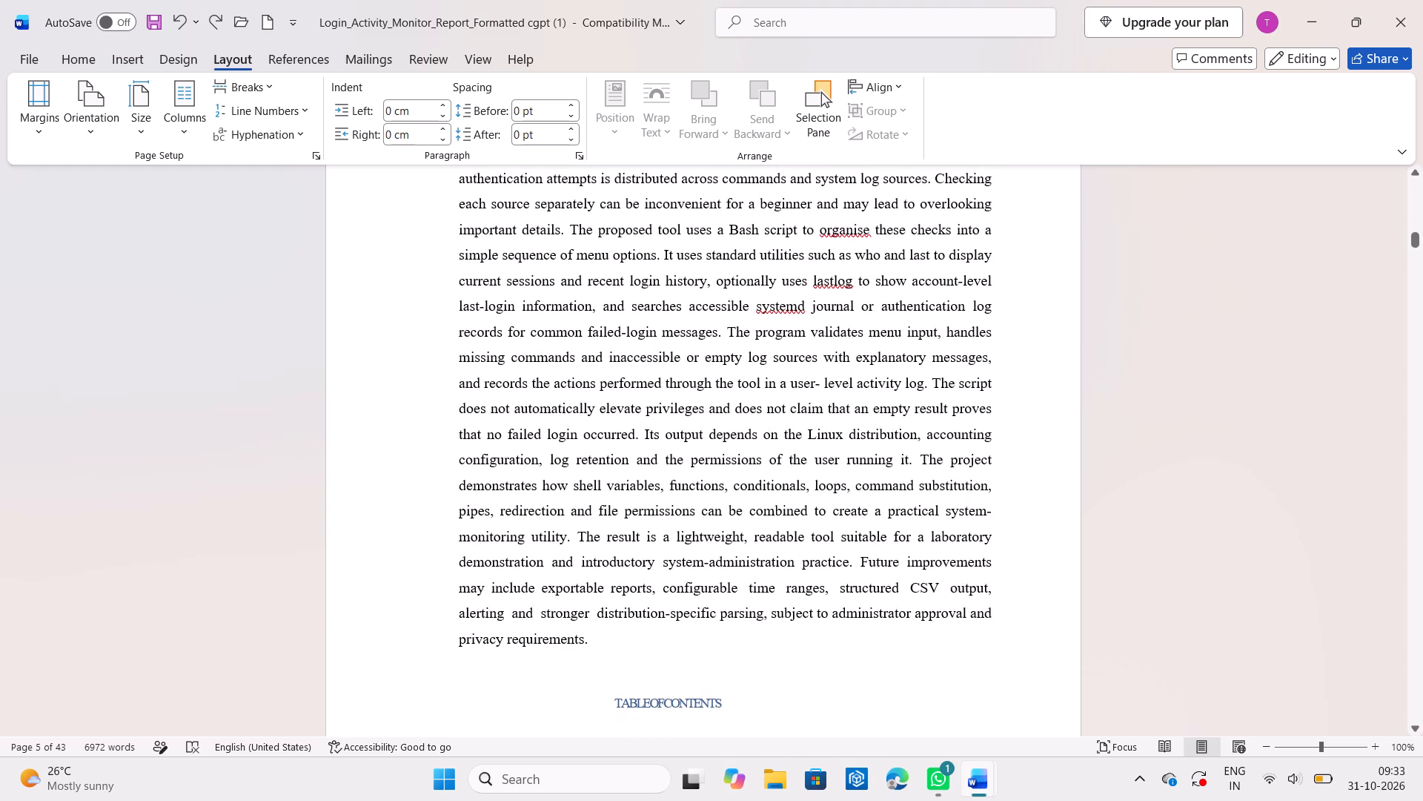
key("ctrl+z")
scroll(131, 590, "down", 2)
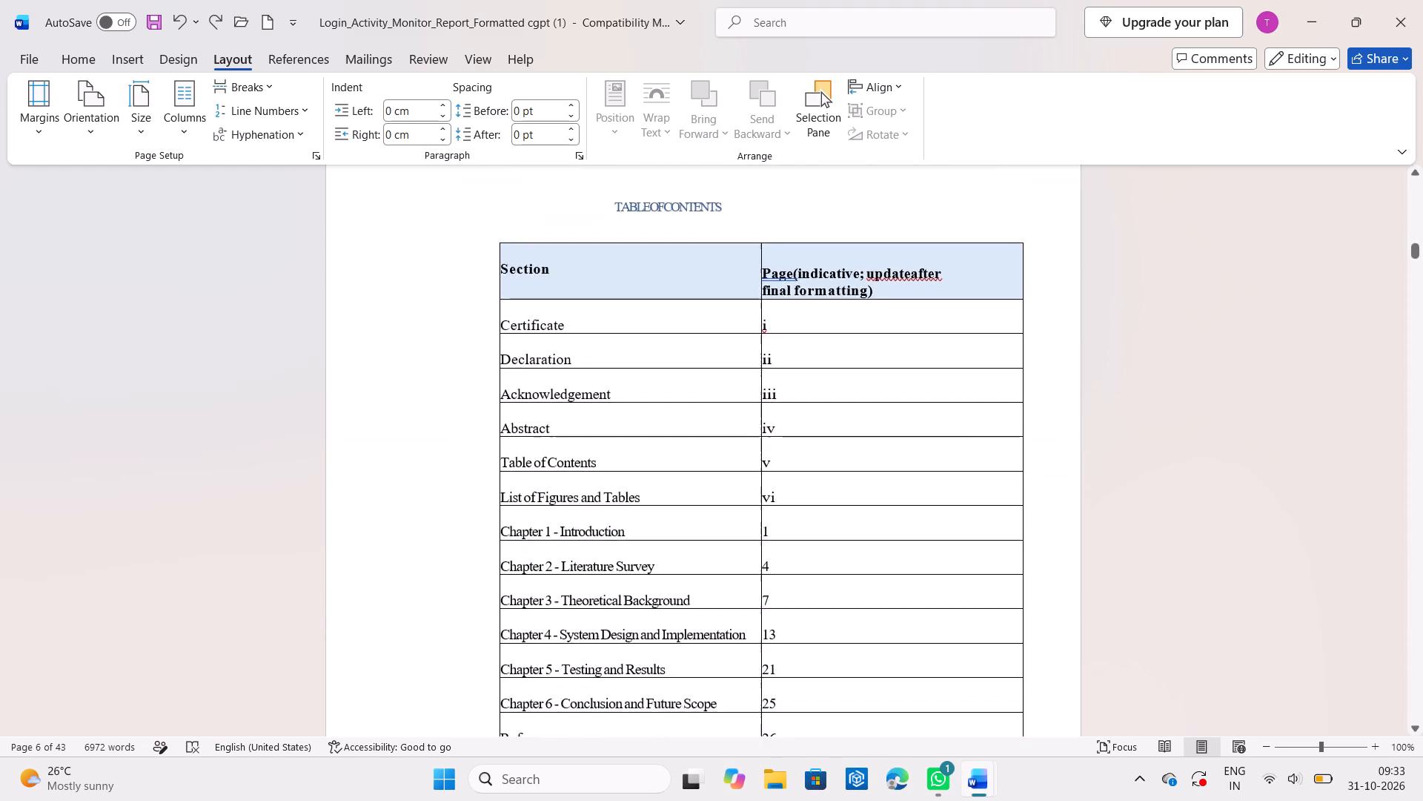
scroll(131, 590, "down", 2)
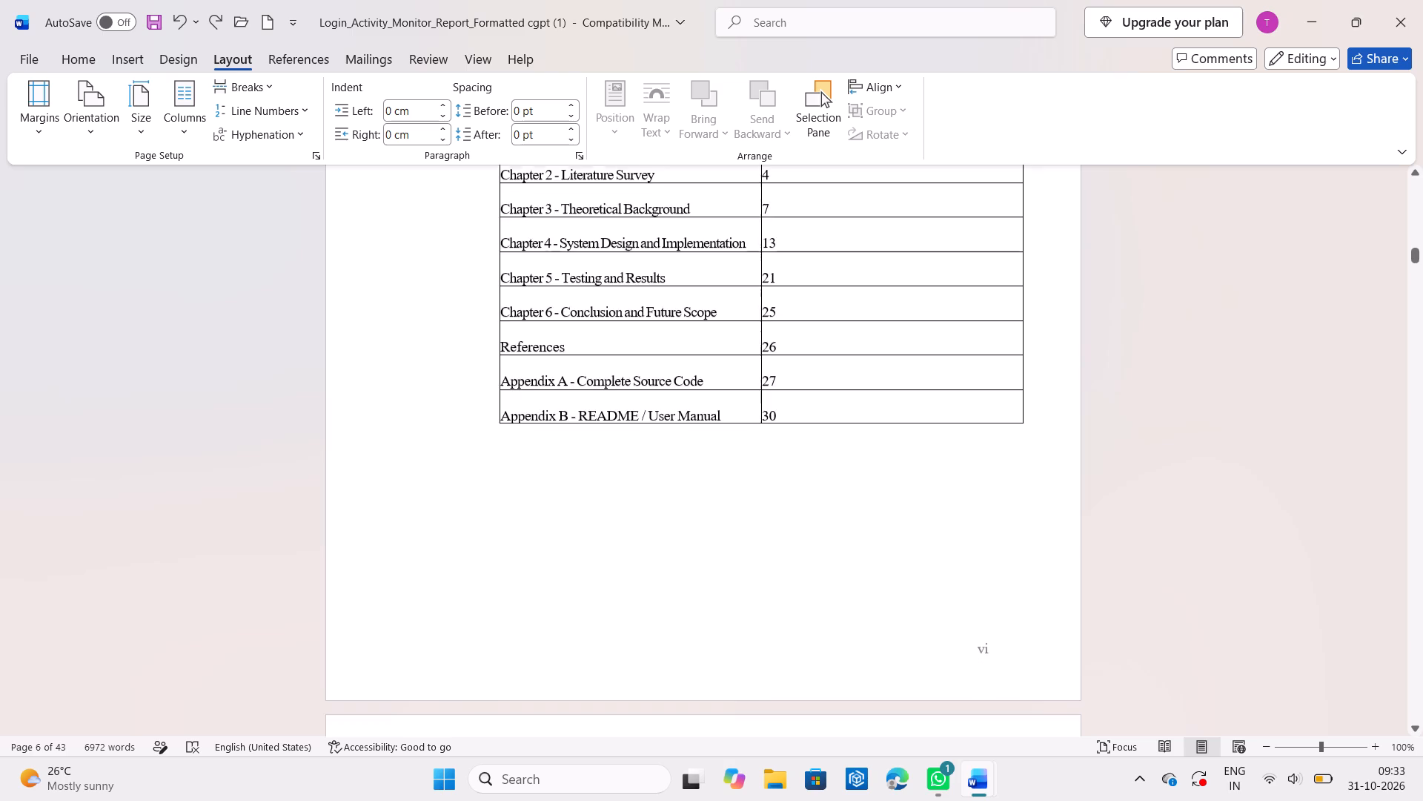
Set the font size of the TABLEOFCONTENTS heading above the table to 14.
scroll(131, 590, "up", 6)
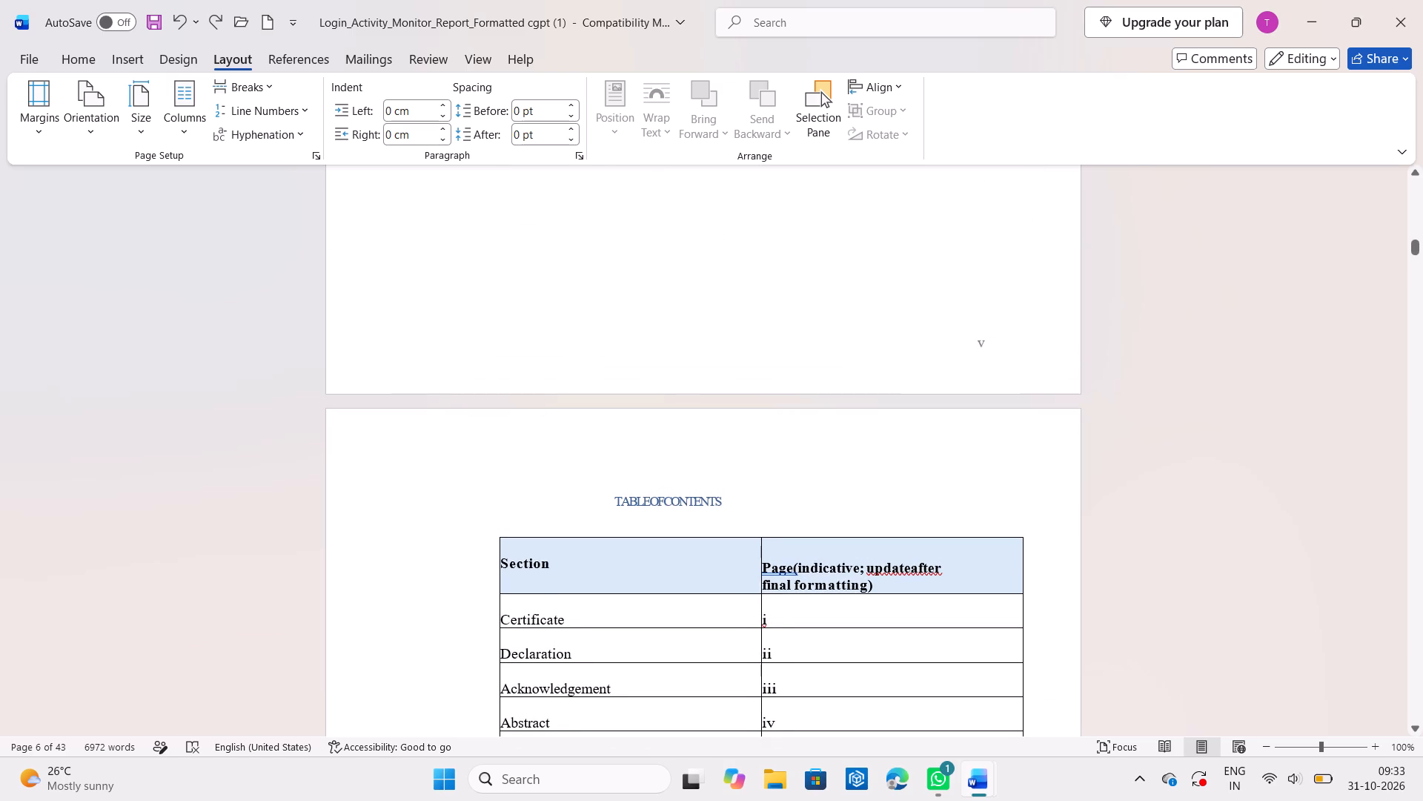
left_click_drag(620, 498, 726, 515)
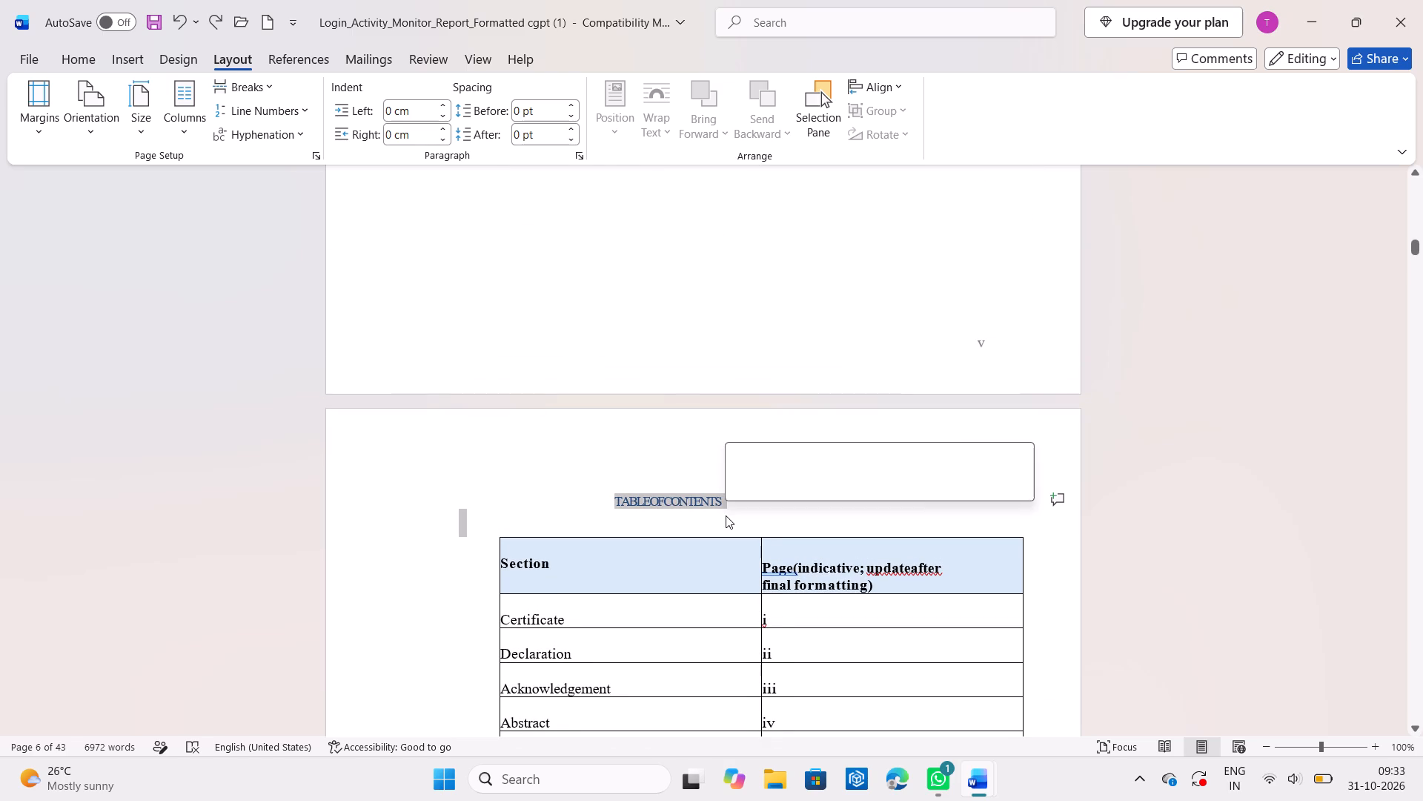
left_click(874, 453)
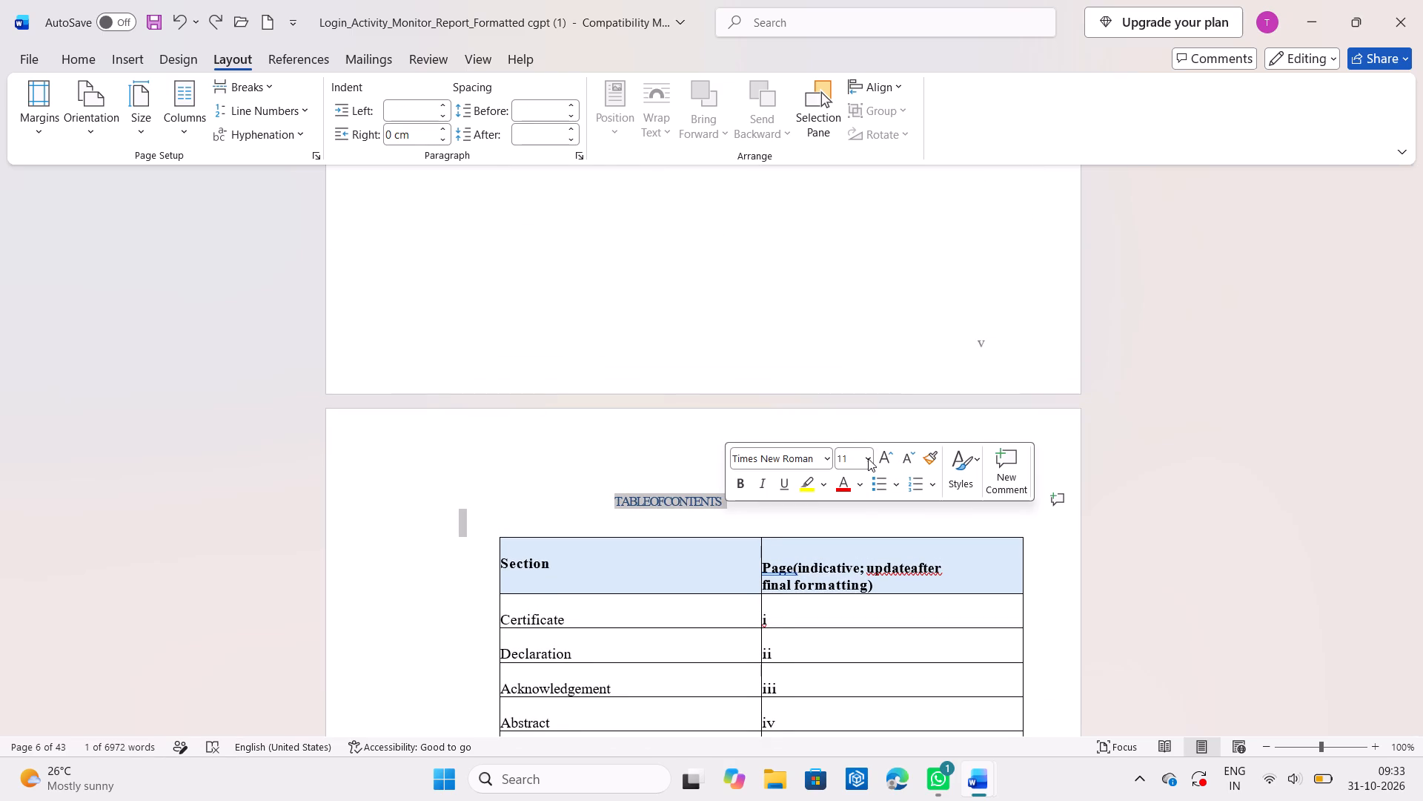
left_click(868, 458)
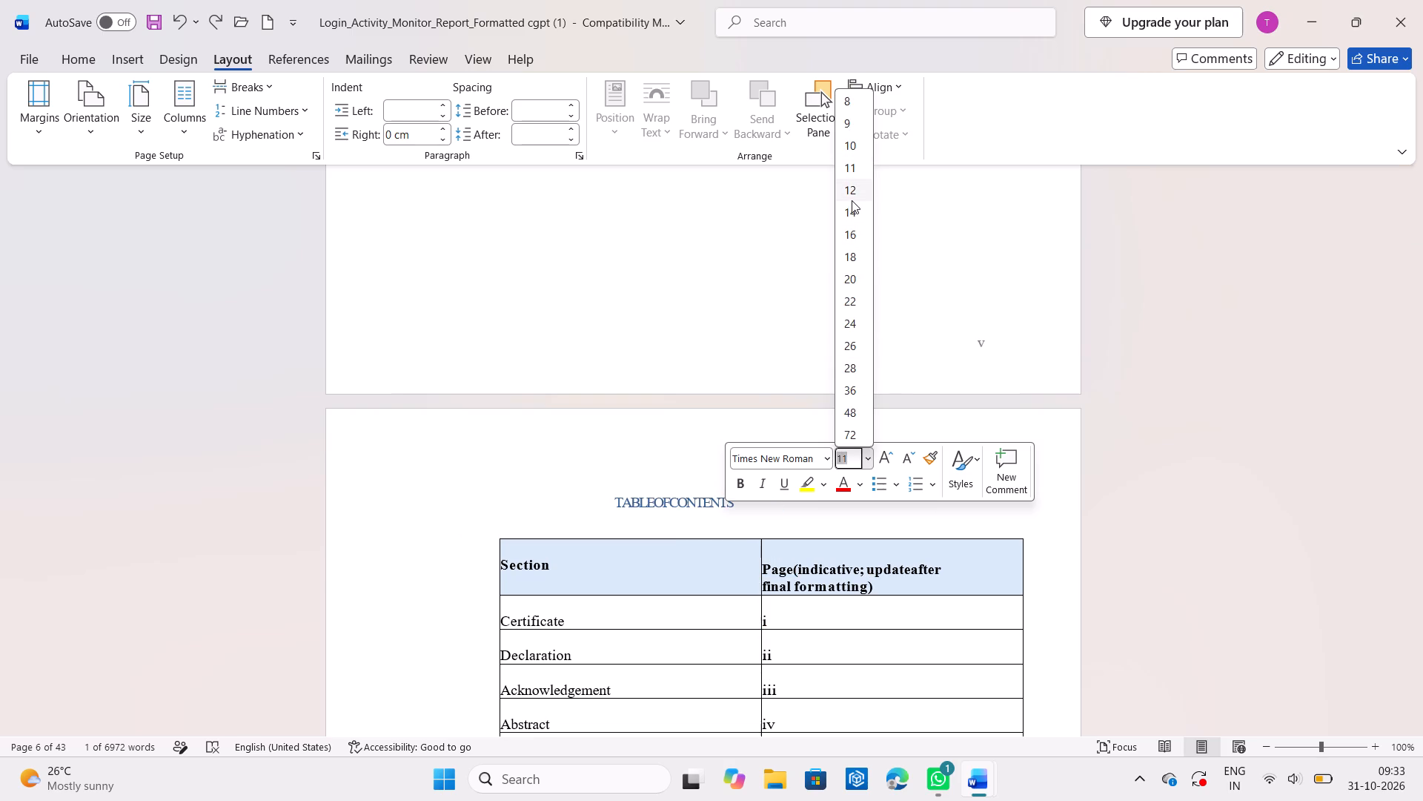
left_click(852, 206)
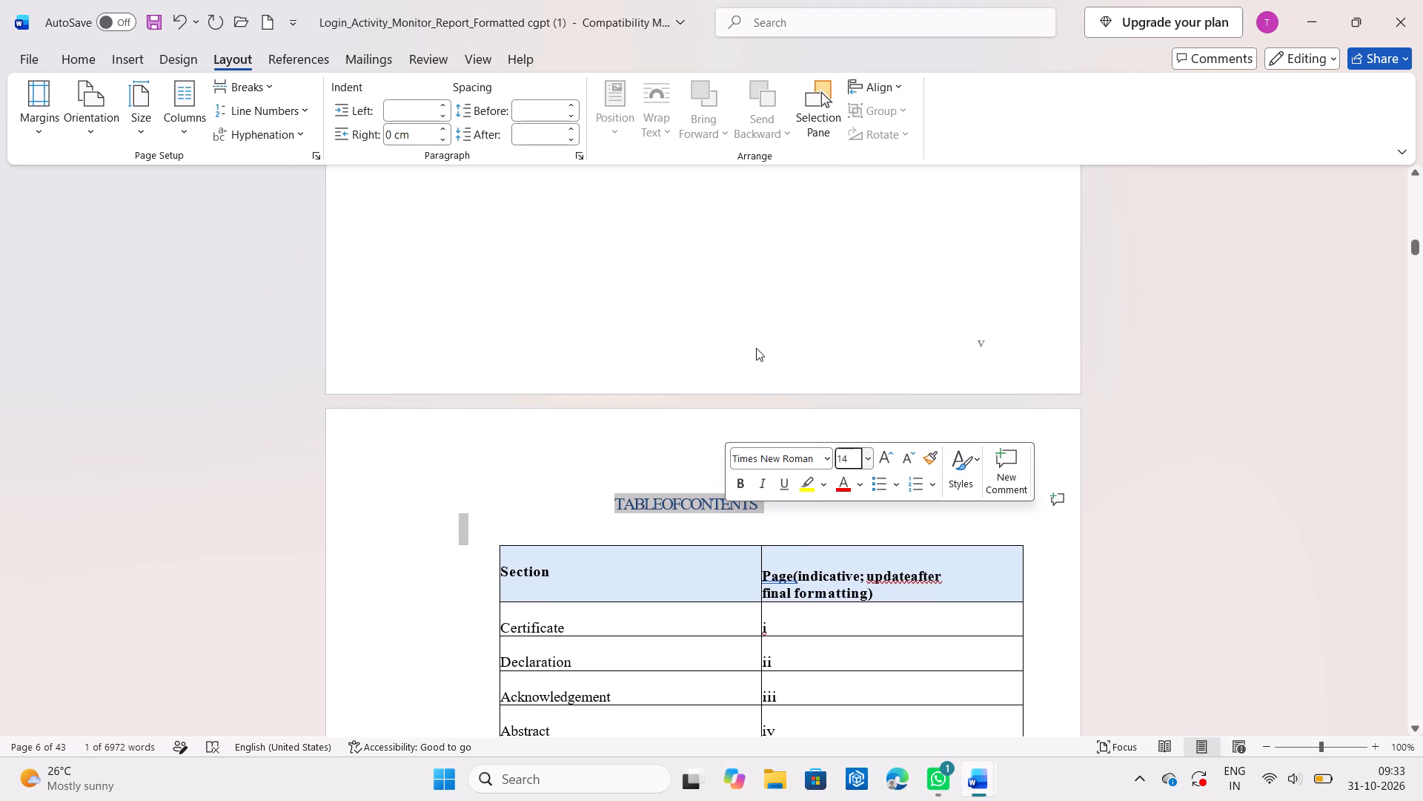
left_click(756, 348)
Insert spaces to separate the words TABLE, OF and CONTENTS in the heading above the table.
left_click(657, 507)
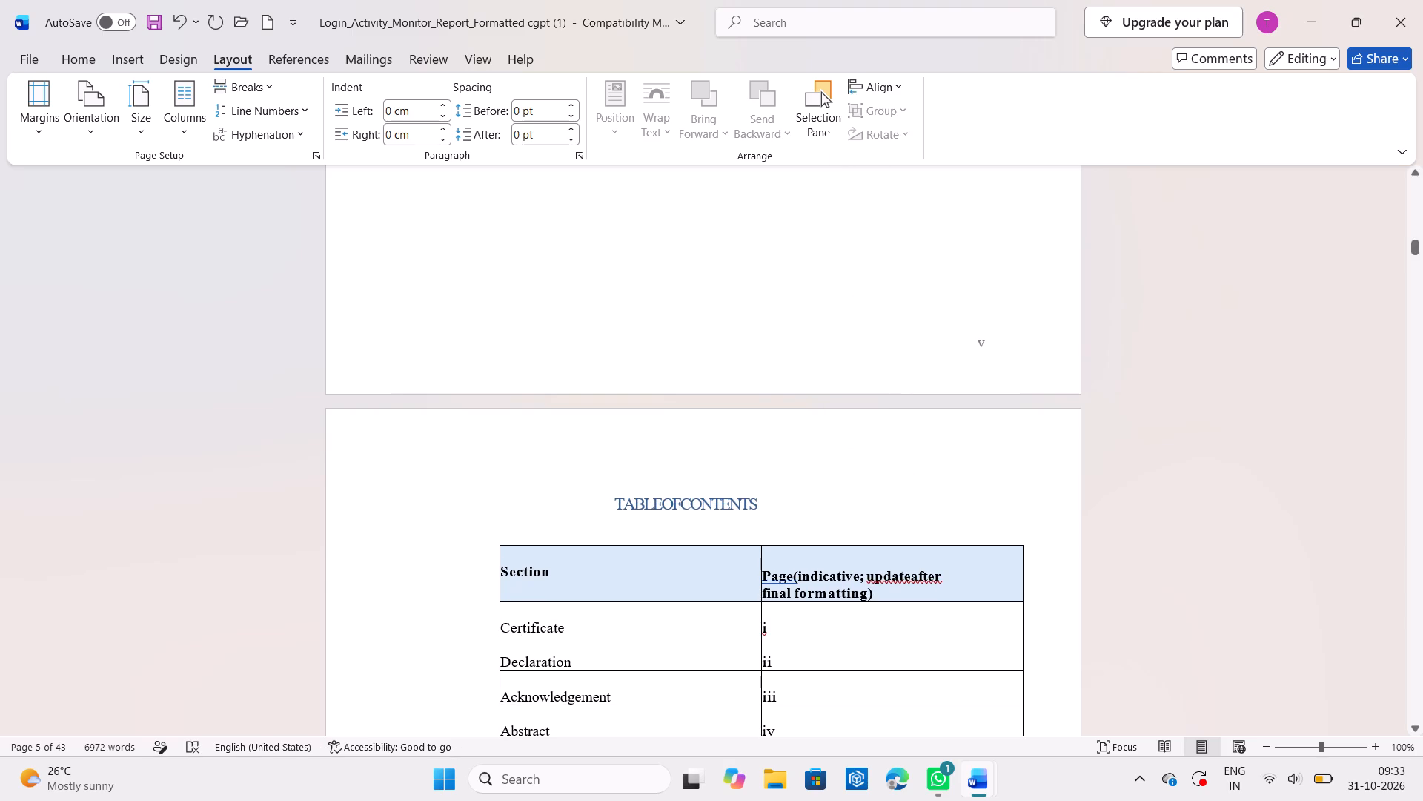
key("space")
key("Right")
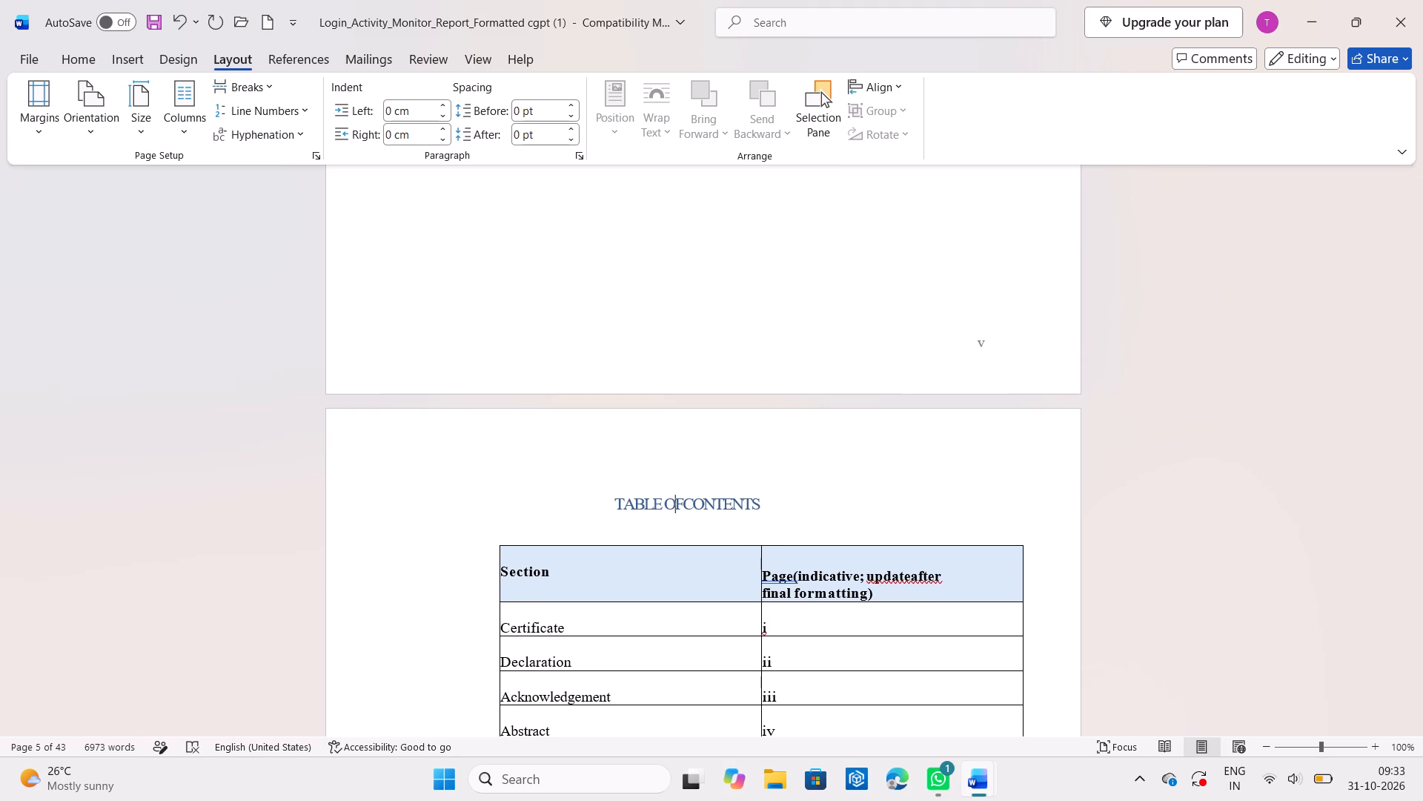
key("Right")
key("Right")
key("Right")
key("Right")
key("Right")
key("space")
key("Left")
key("Left")
key("Left")
key("Left")
key("Left")
key("space")
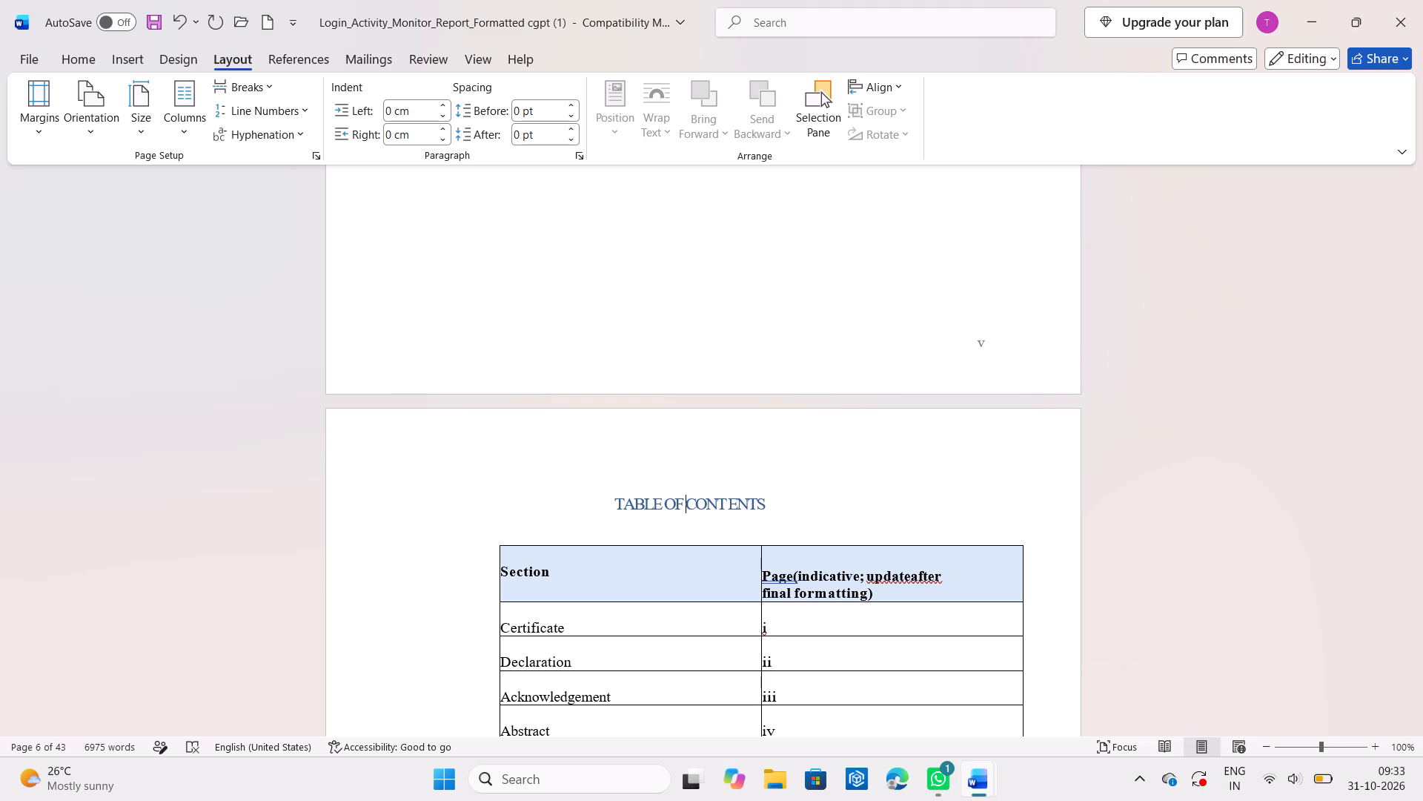
Review the Table of Contents heading and the table rows below it in the report.
scroll(657, 507, "up", 3)
scroll(657, 507, "down", 5)
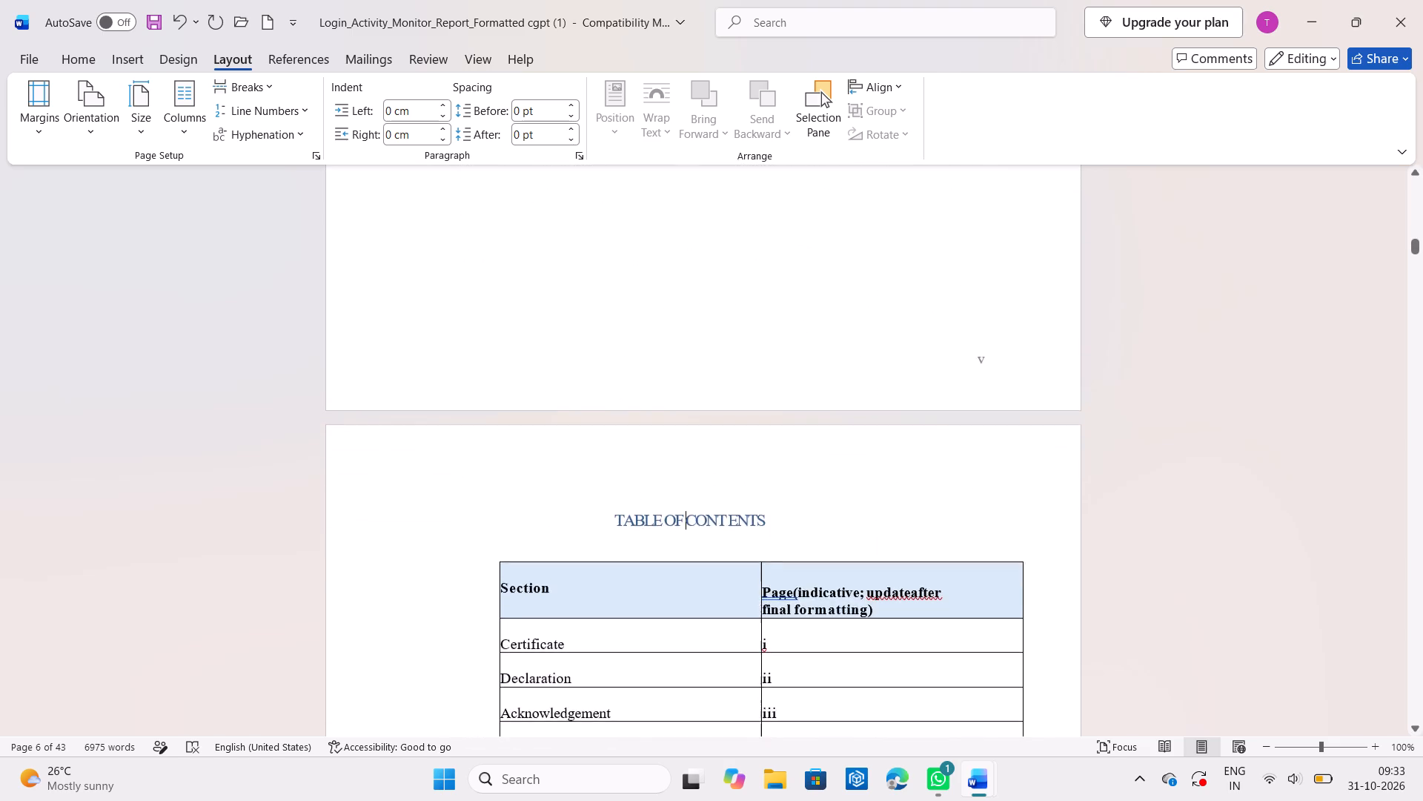
scroll(657, 507, "down", 2)
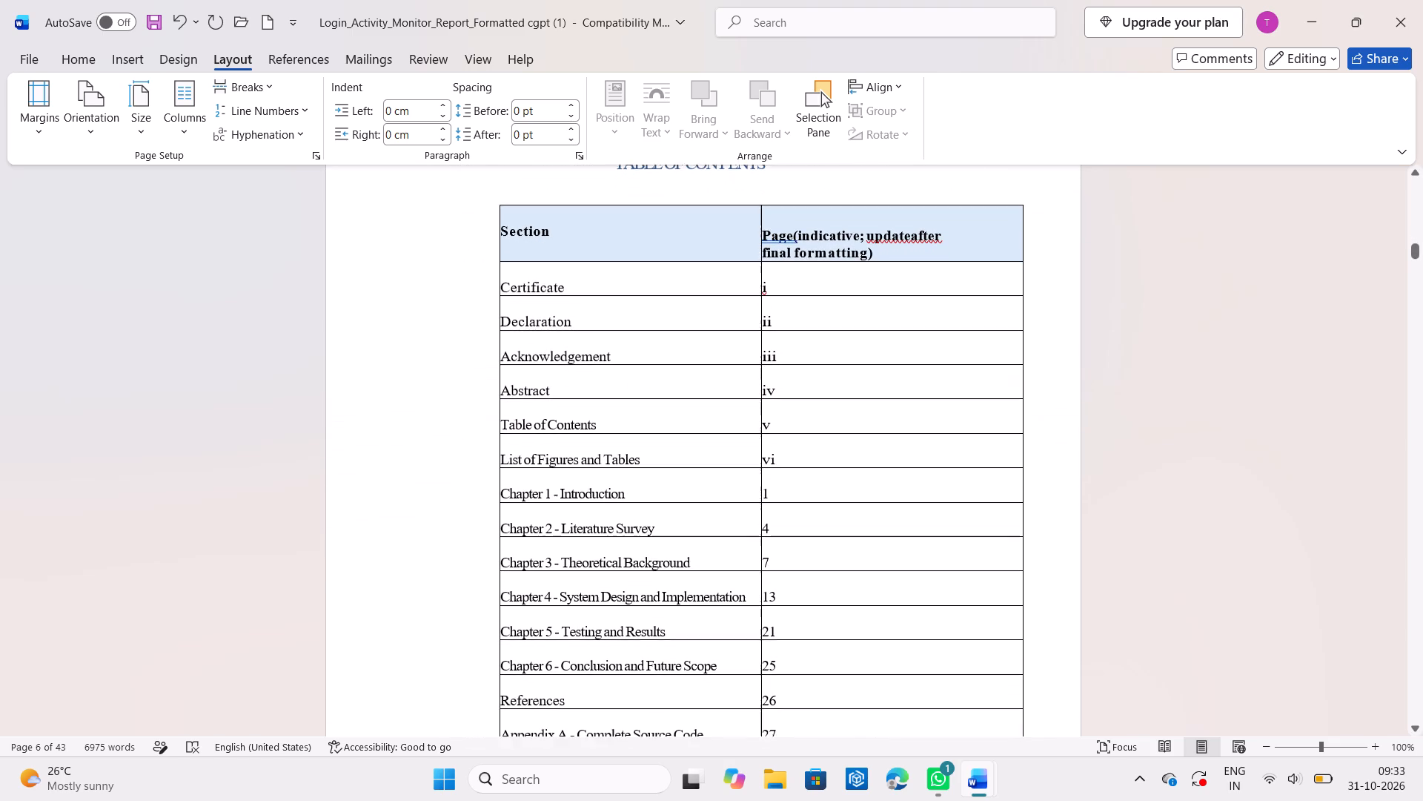
scroll(657, 507, "down", 2)
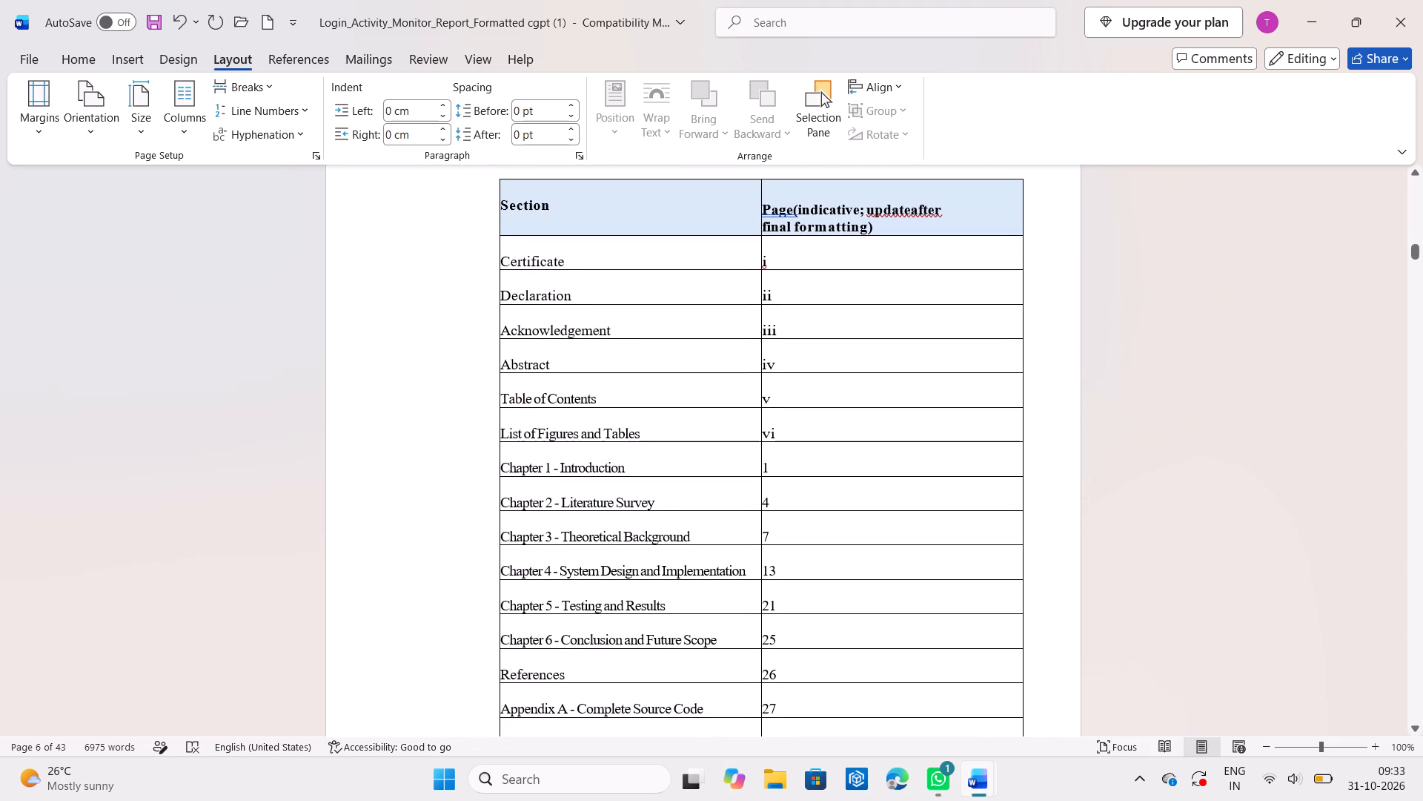
scroll(657, 507, "down", 2)
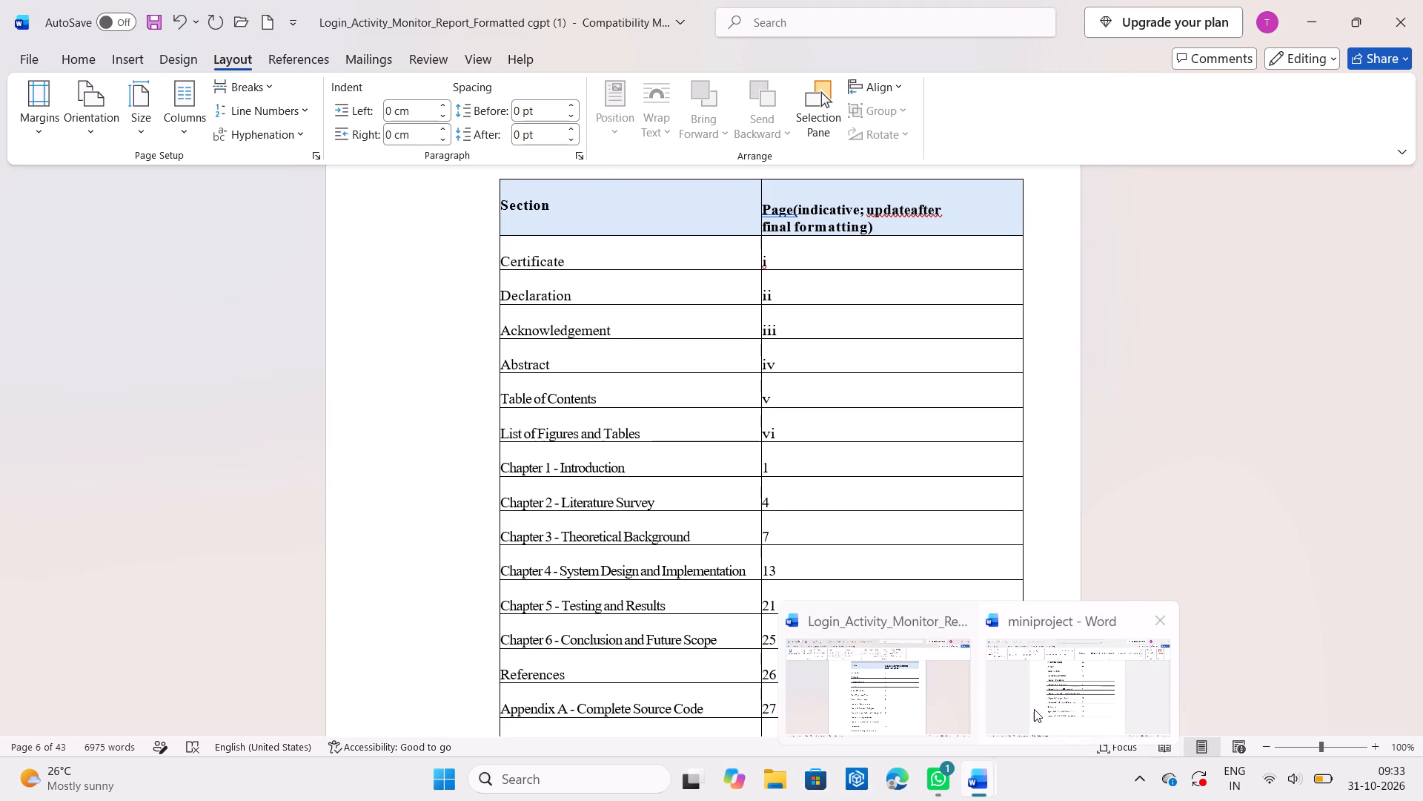
Switch to the miniproject document and examine the List of Figures and List of Tables page following its Table of Contents.
left_click(1034, 709)
left_click(914, 558)
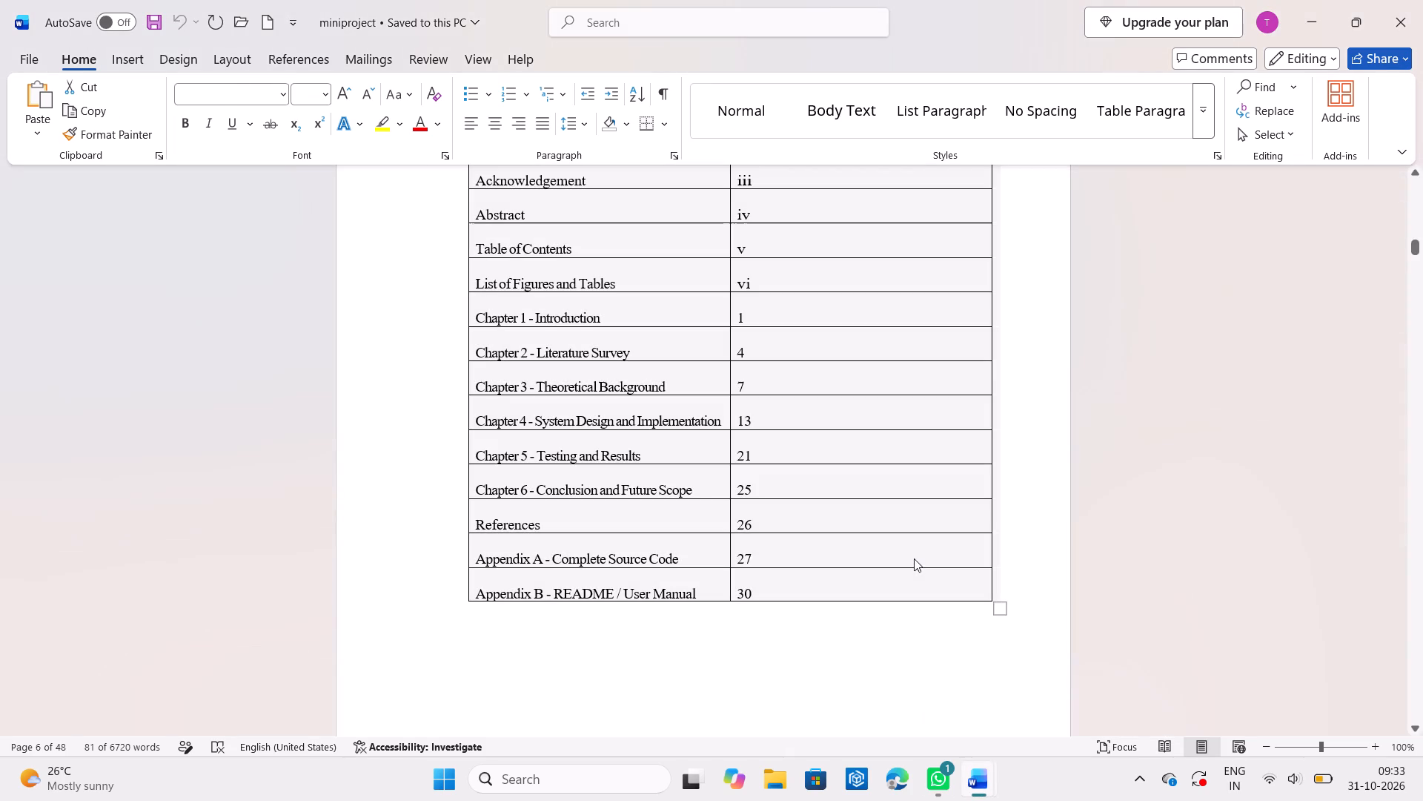
scroll(914, 558, "up", 1)
scroll(914, 558, "down", 2)
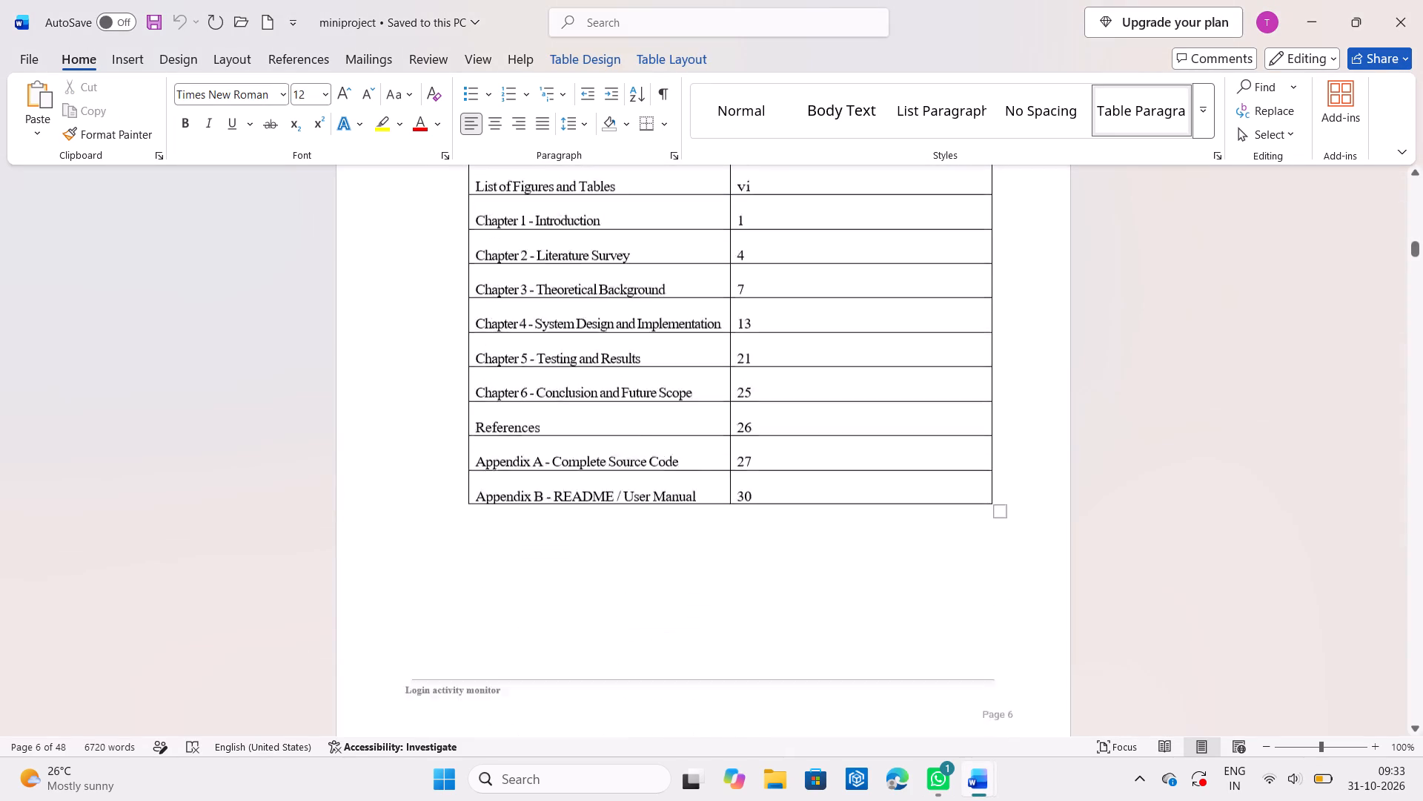
scroll(914, 558, "down", 4)
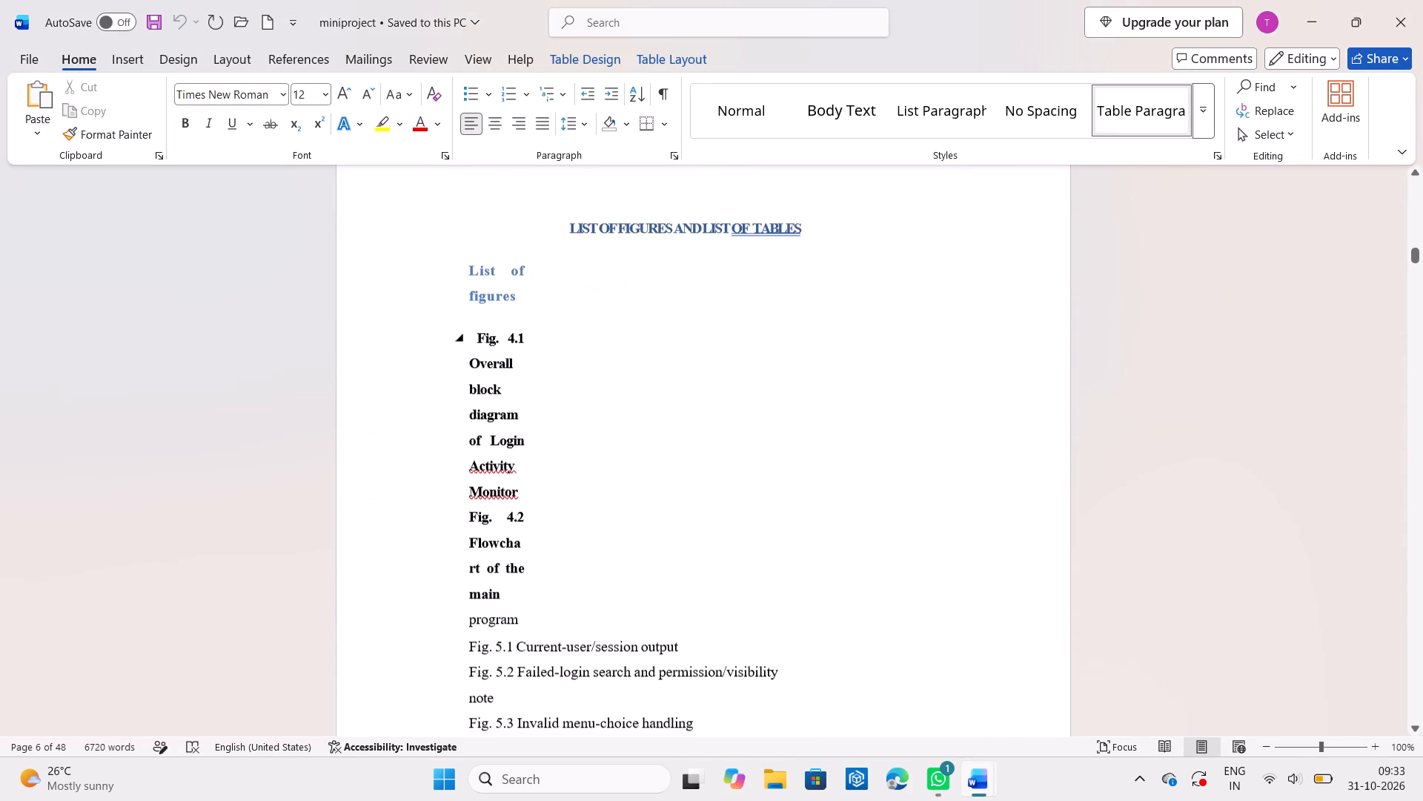
scroll(914, 558, "down", 1)
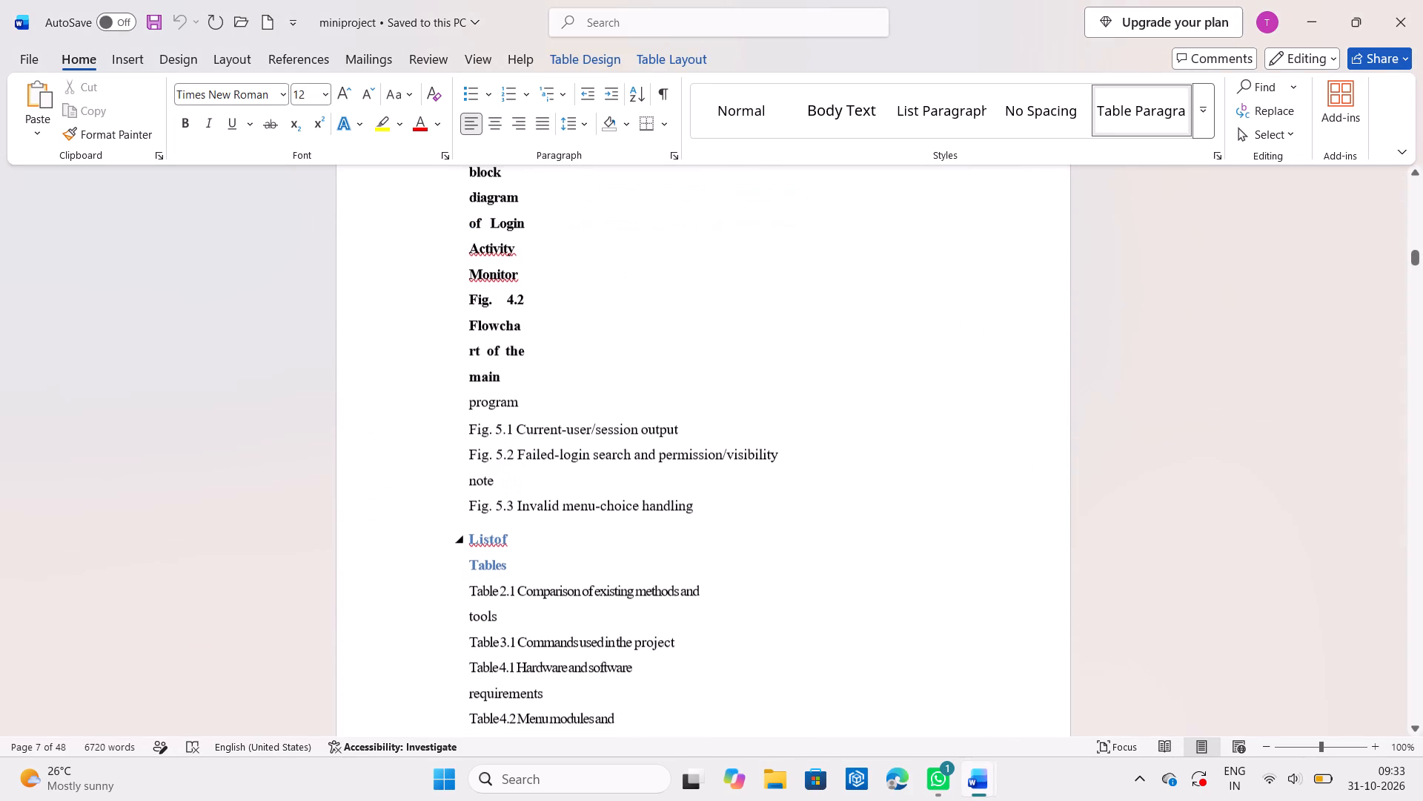
scroll(914, 558, "down", 3)
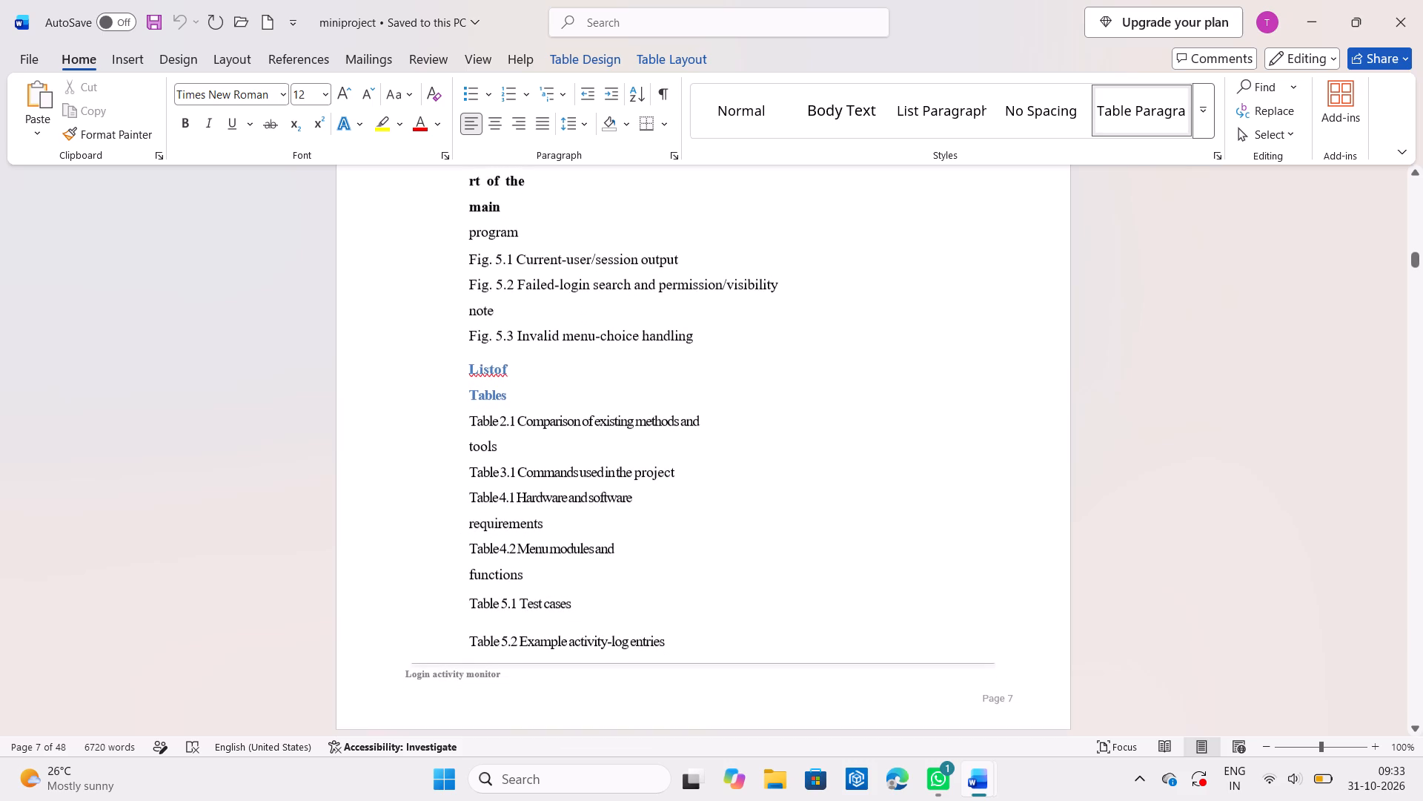
scroll(914, 558, "down", 1)
scroll(933, 587, "up", 1)
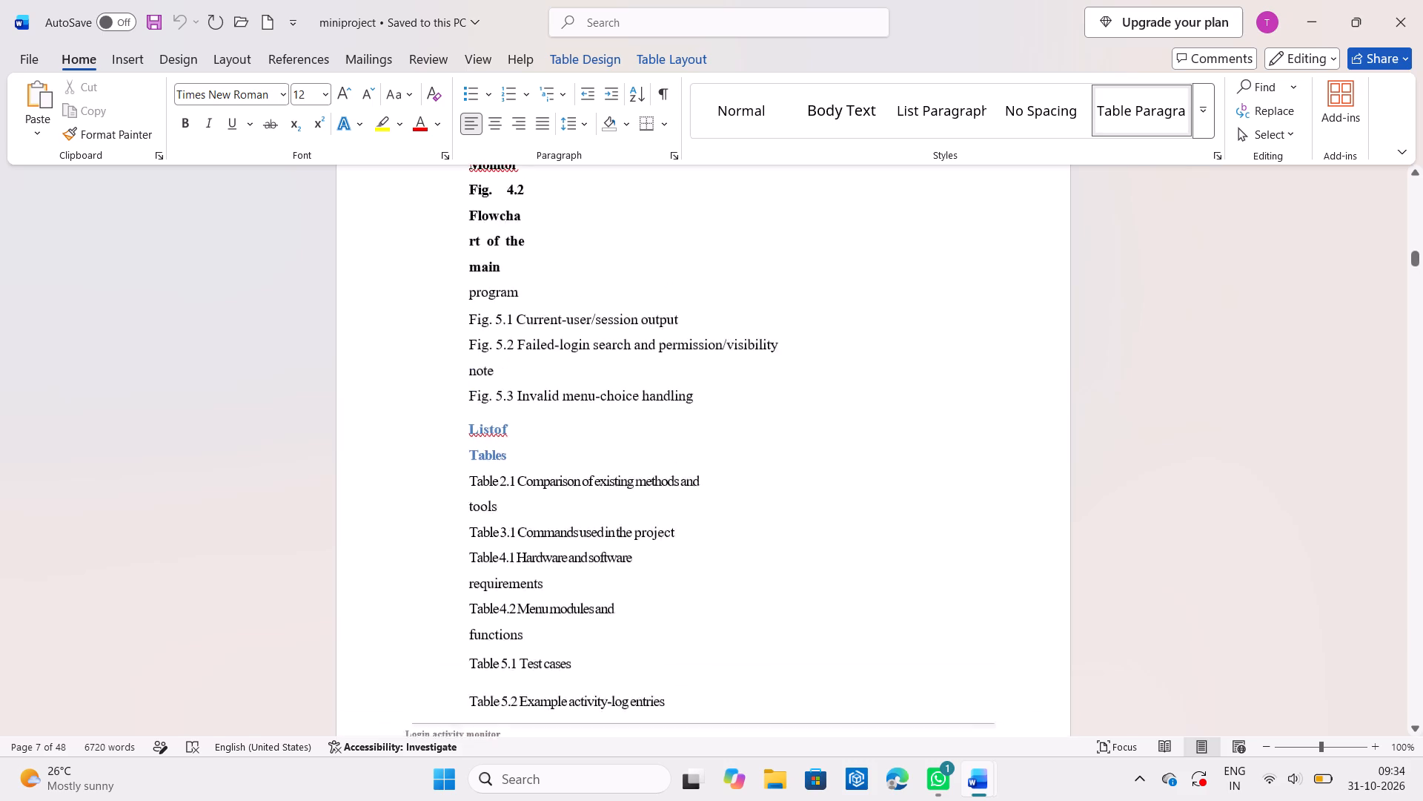
scroll(933, 587, "up", 2)
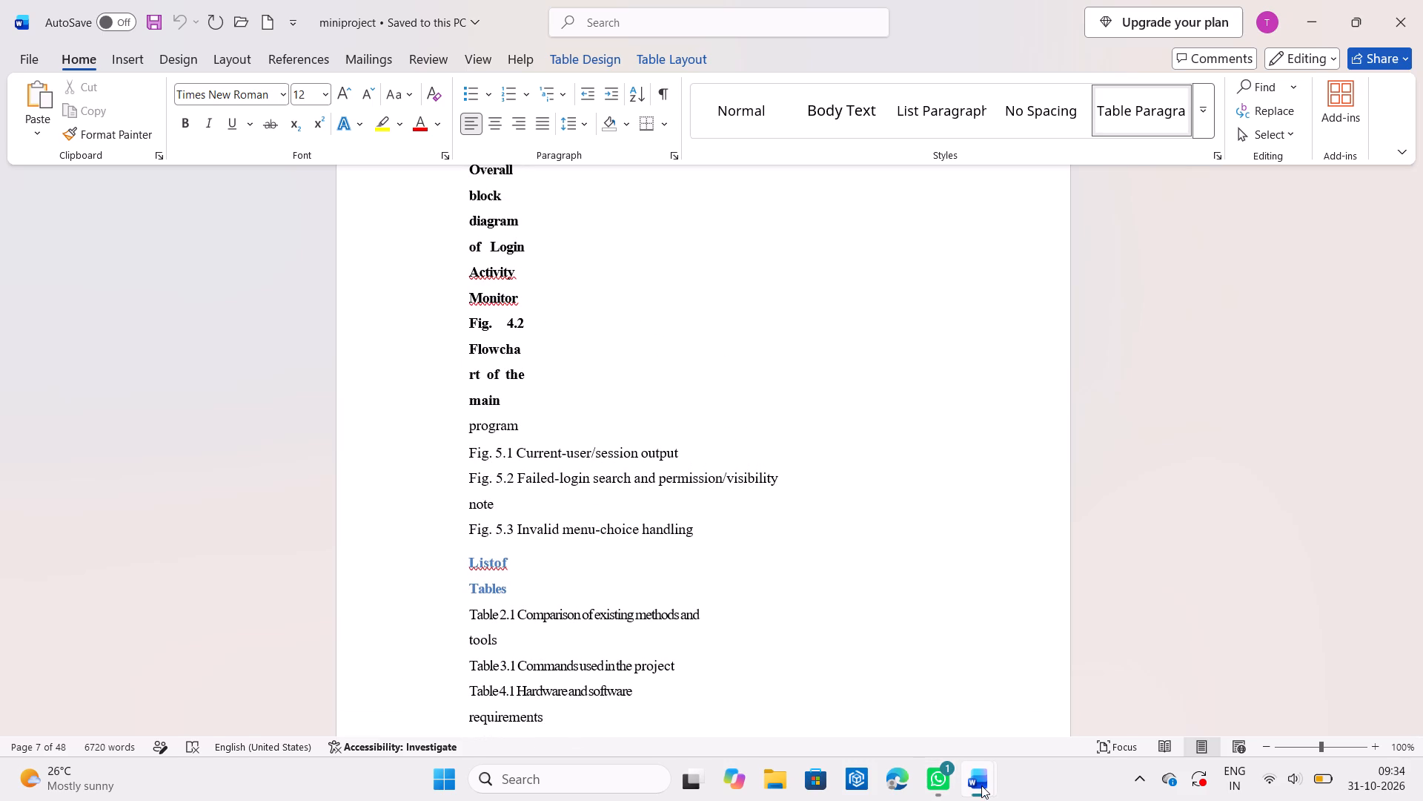
Switch to the Login_Activity_Monitor_Report_Formatted document, examine its Table of Contents pages, and return to the miniproject document.
left_click(910, 695)
scroll(863, 448, "up", 3)
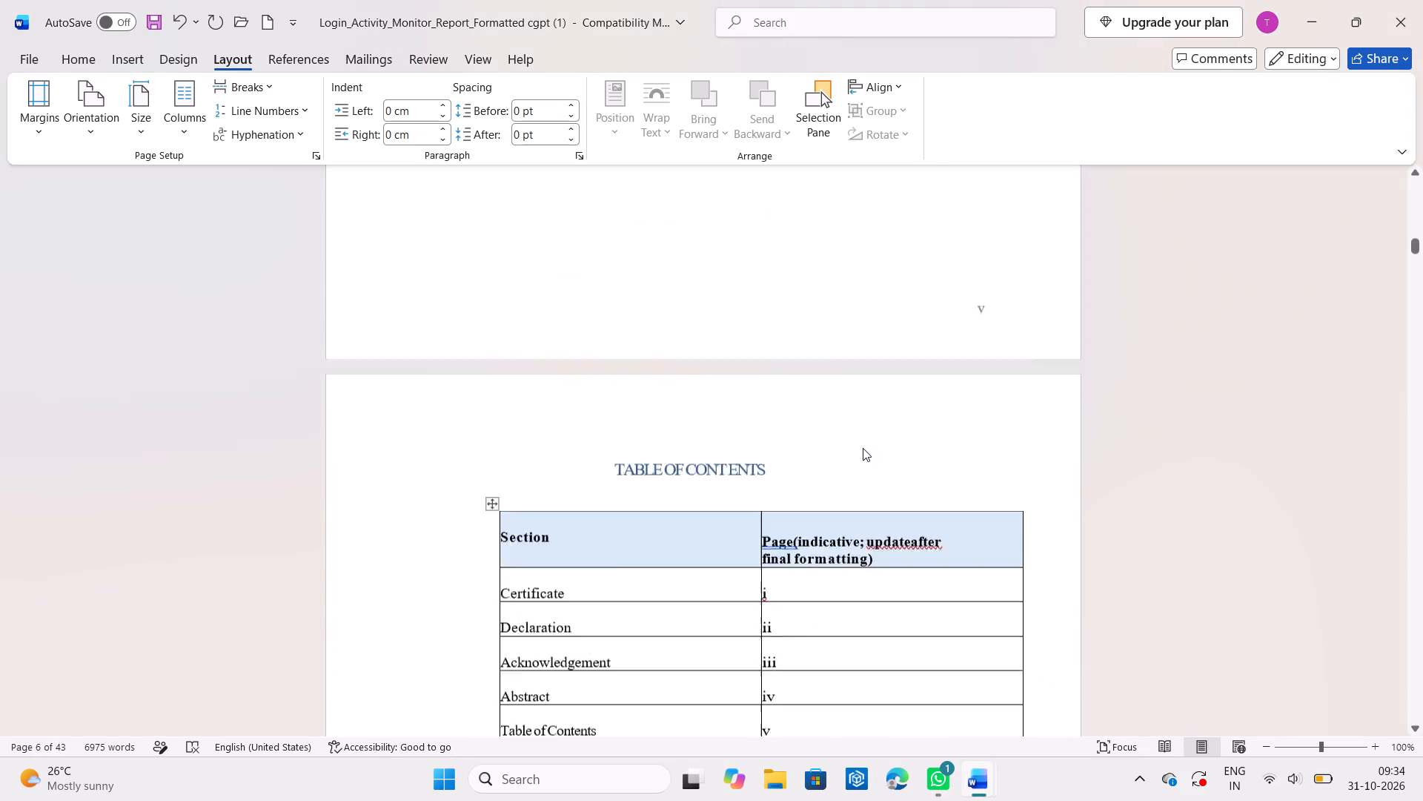
scroll(863, 448, "up", 3)
scroll(863, 448, "down", 9)
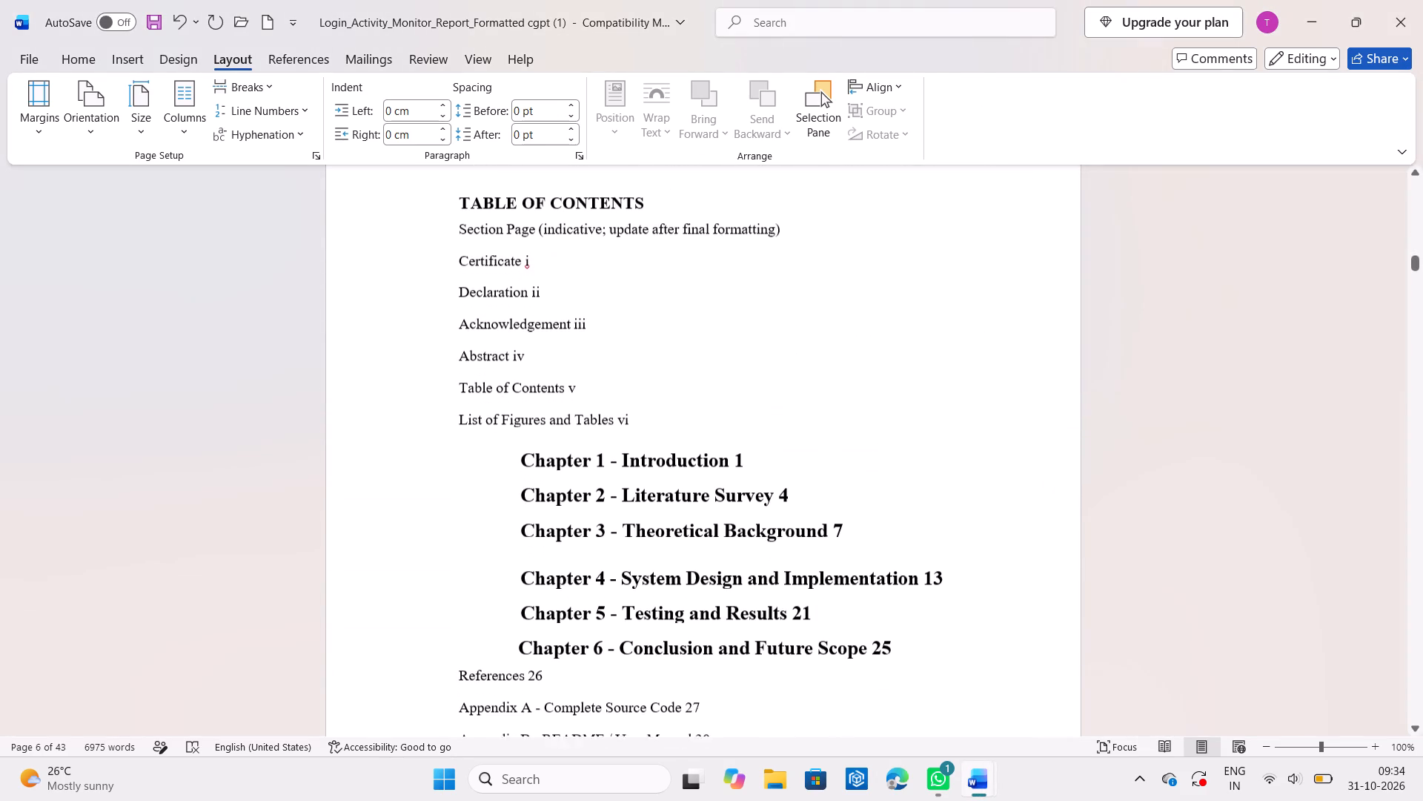
scroll(863, 448, "down", 2)
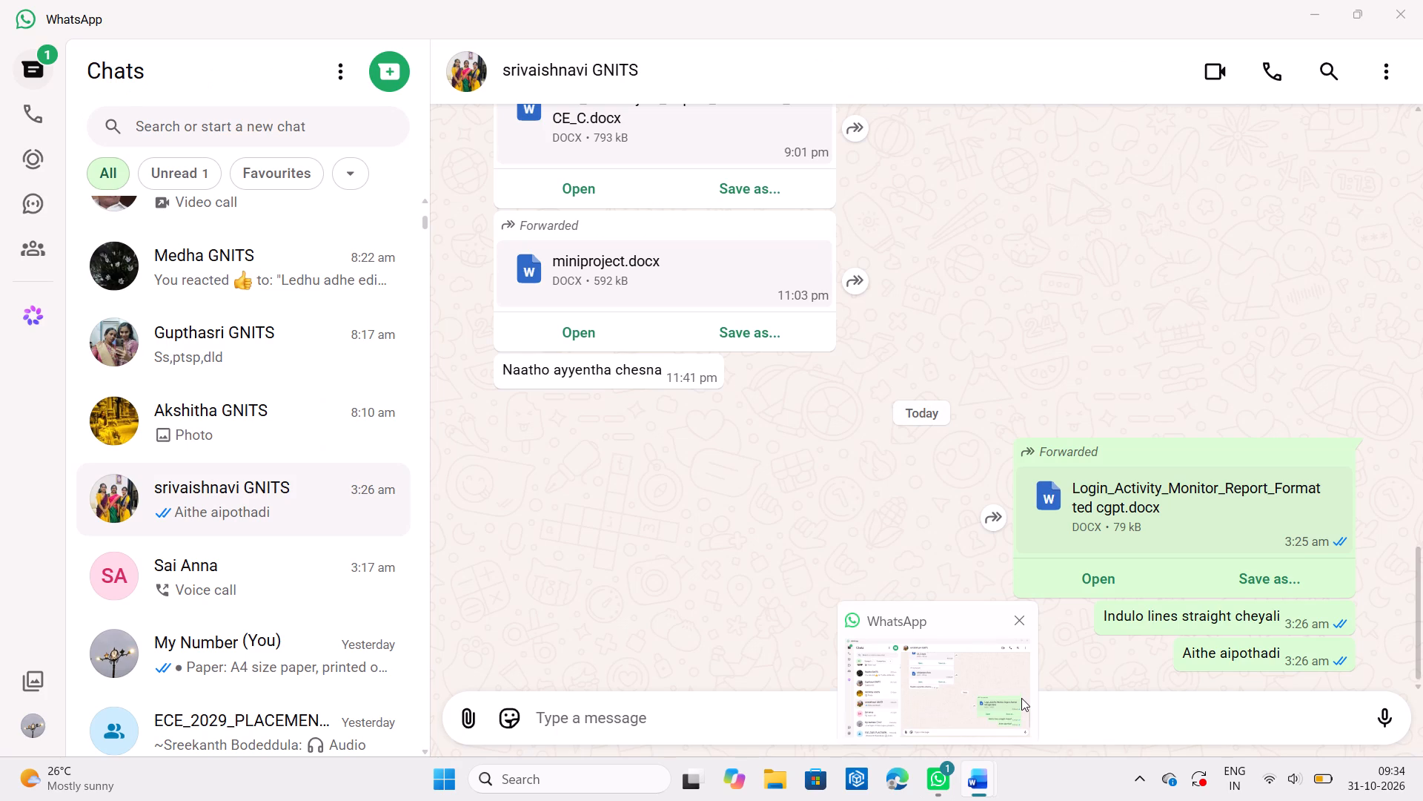
left_click(1006, 681)
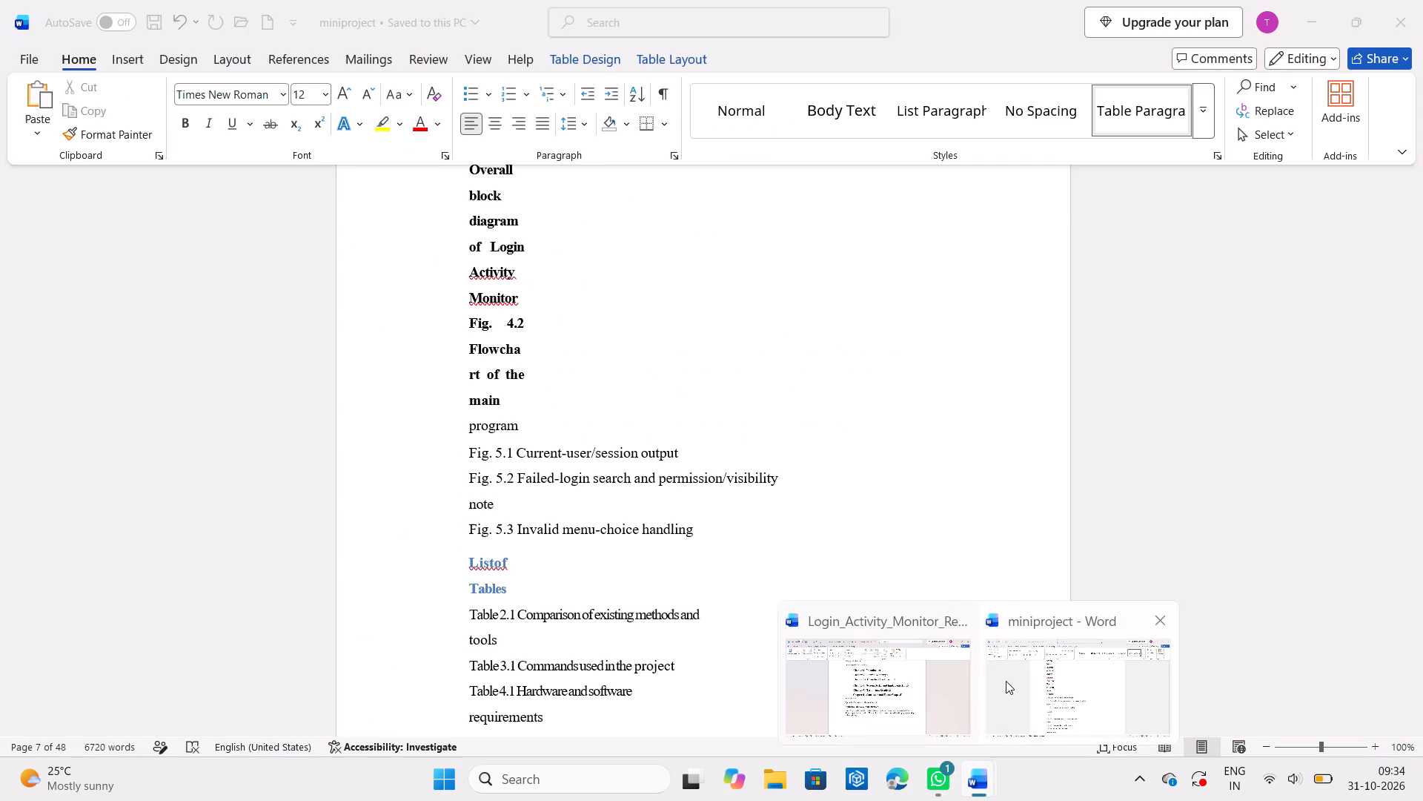
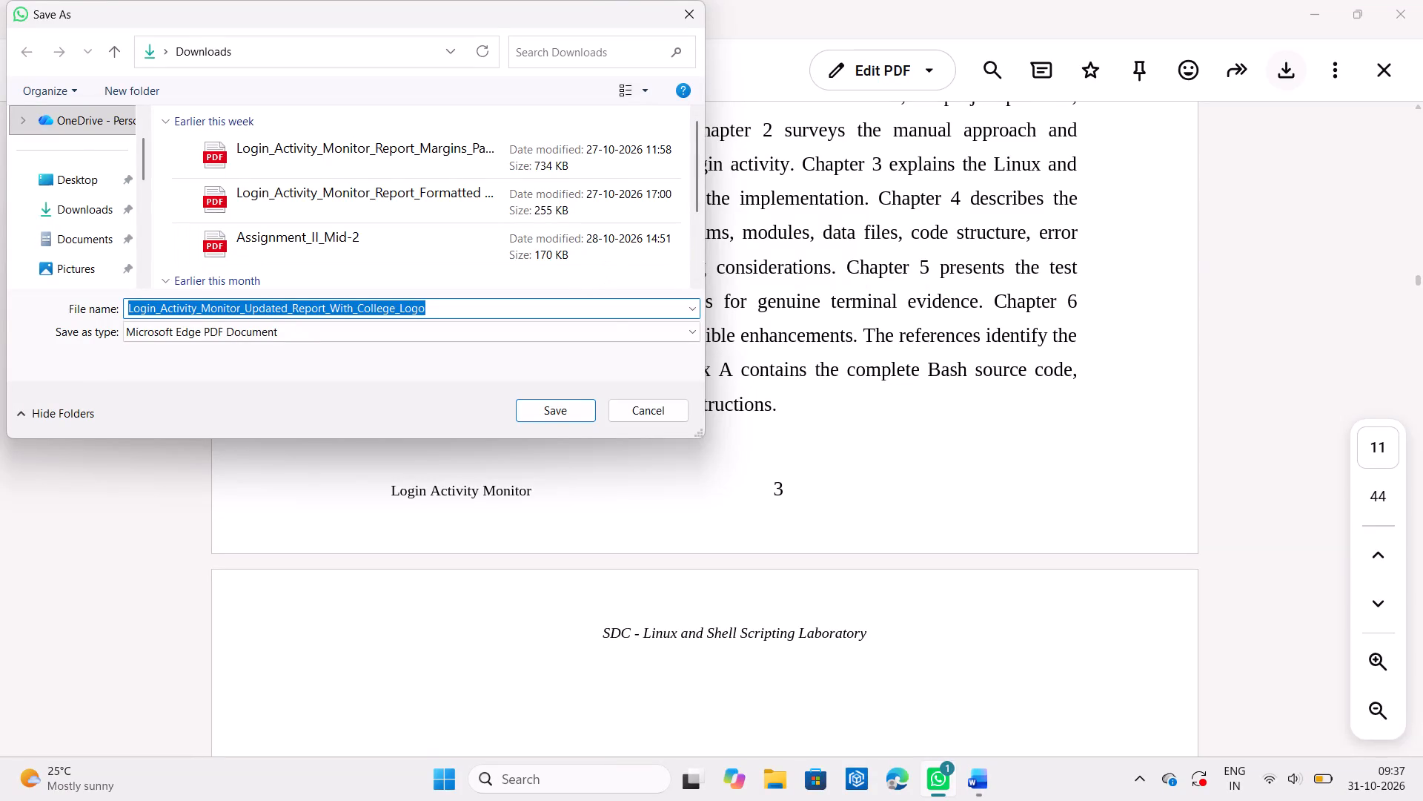
Replace the suggested file name with project for the updated report PDF being saved in the Downloads folder.
key("BackSpace")
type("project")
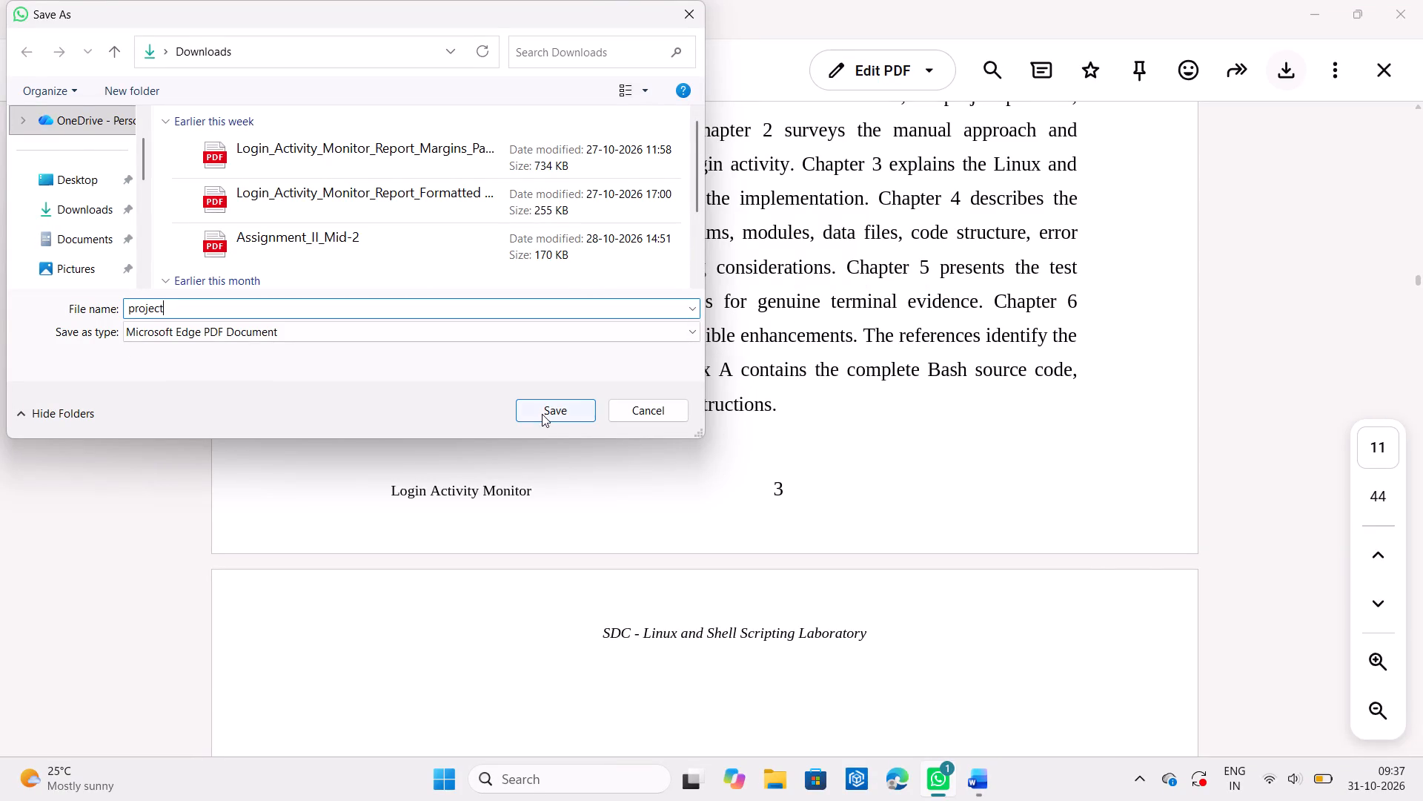
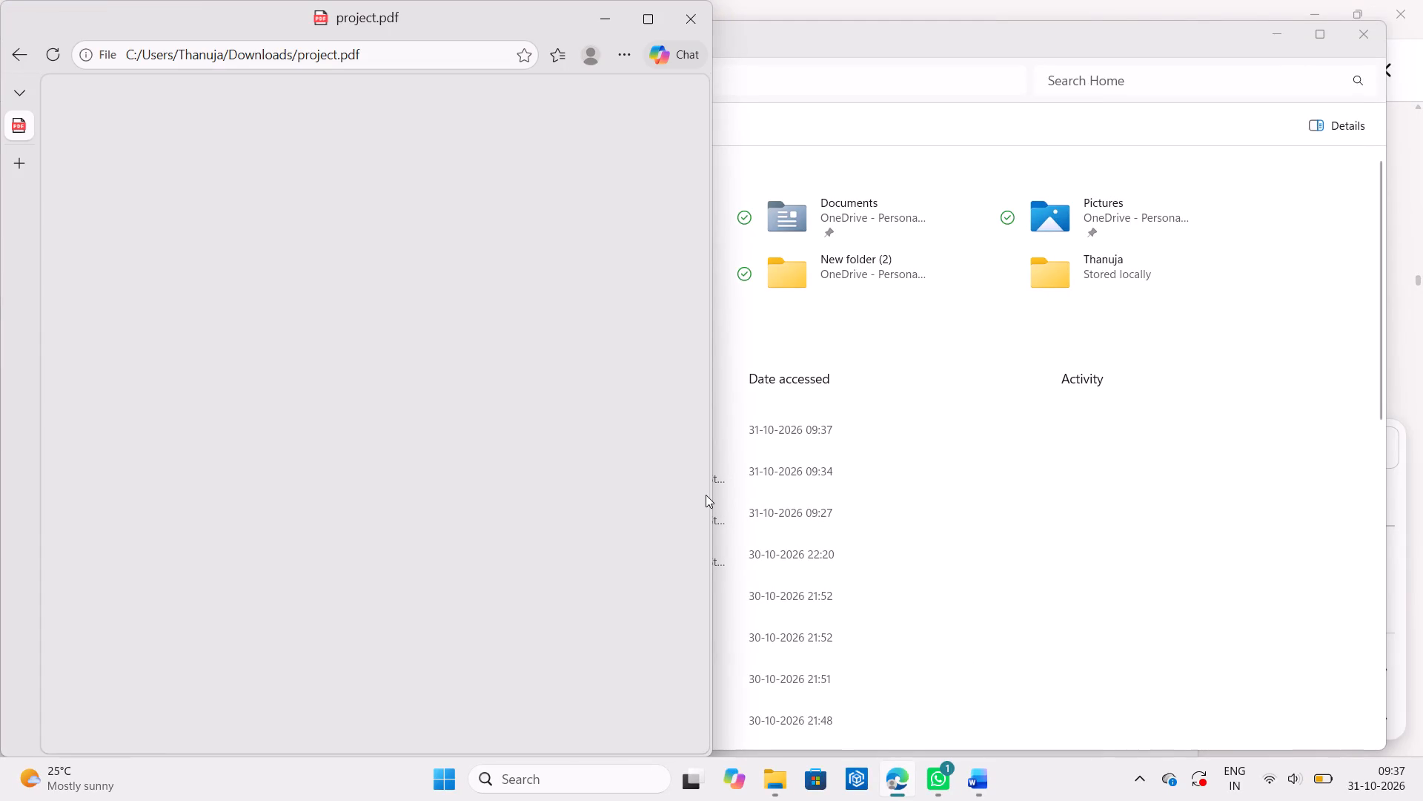
Look over the opening pages of project.pdf in the browser and close it.
scroll(522, 347, "up", 2)
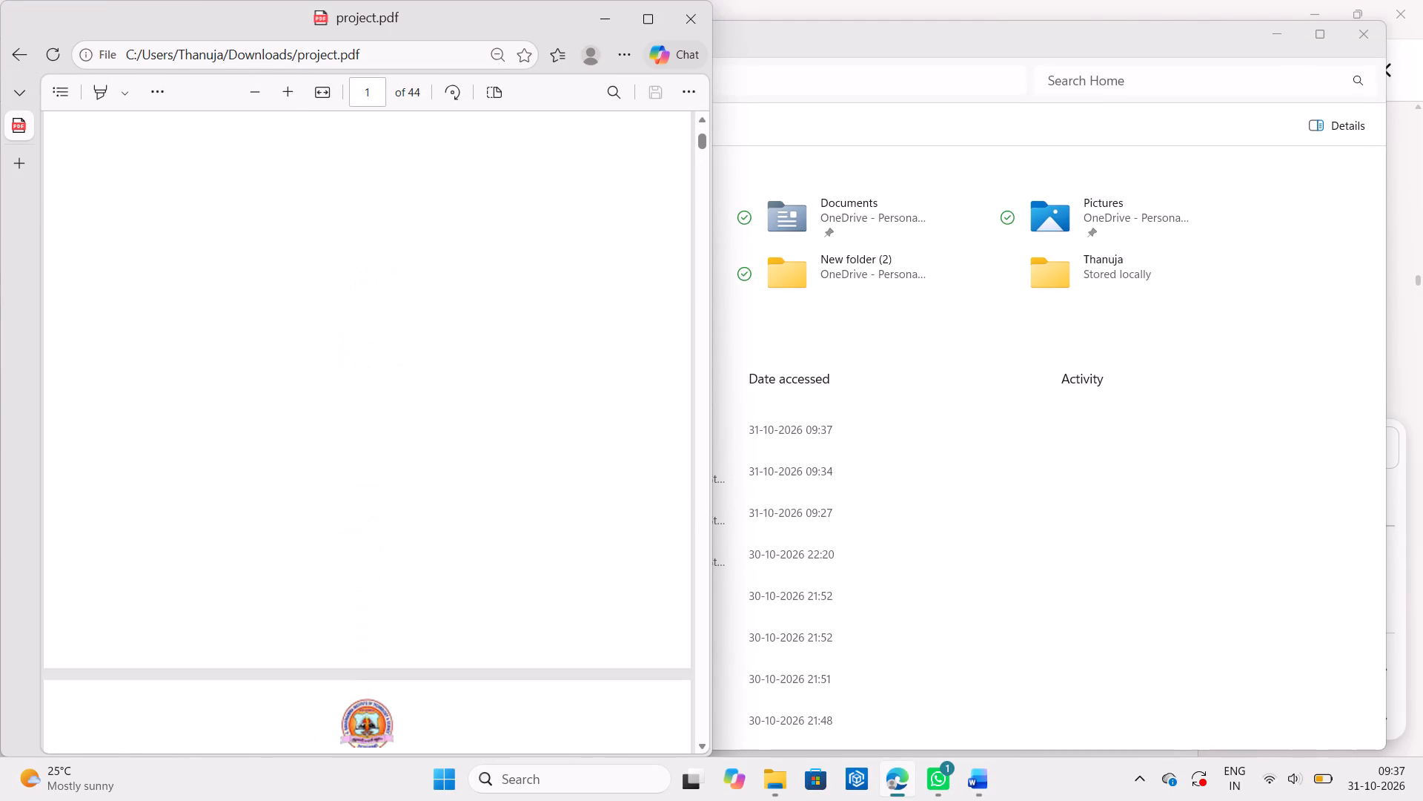
scroll(522, 347, "up", 6)
scroll(523, 198, "down", 2)
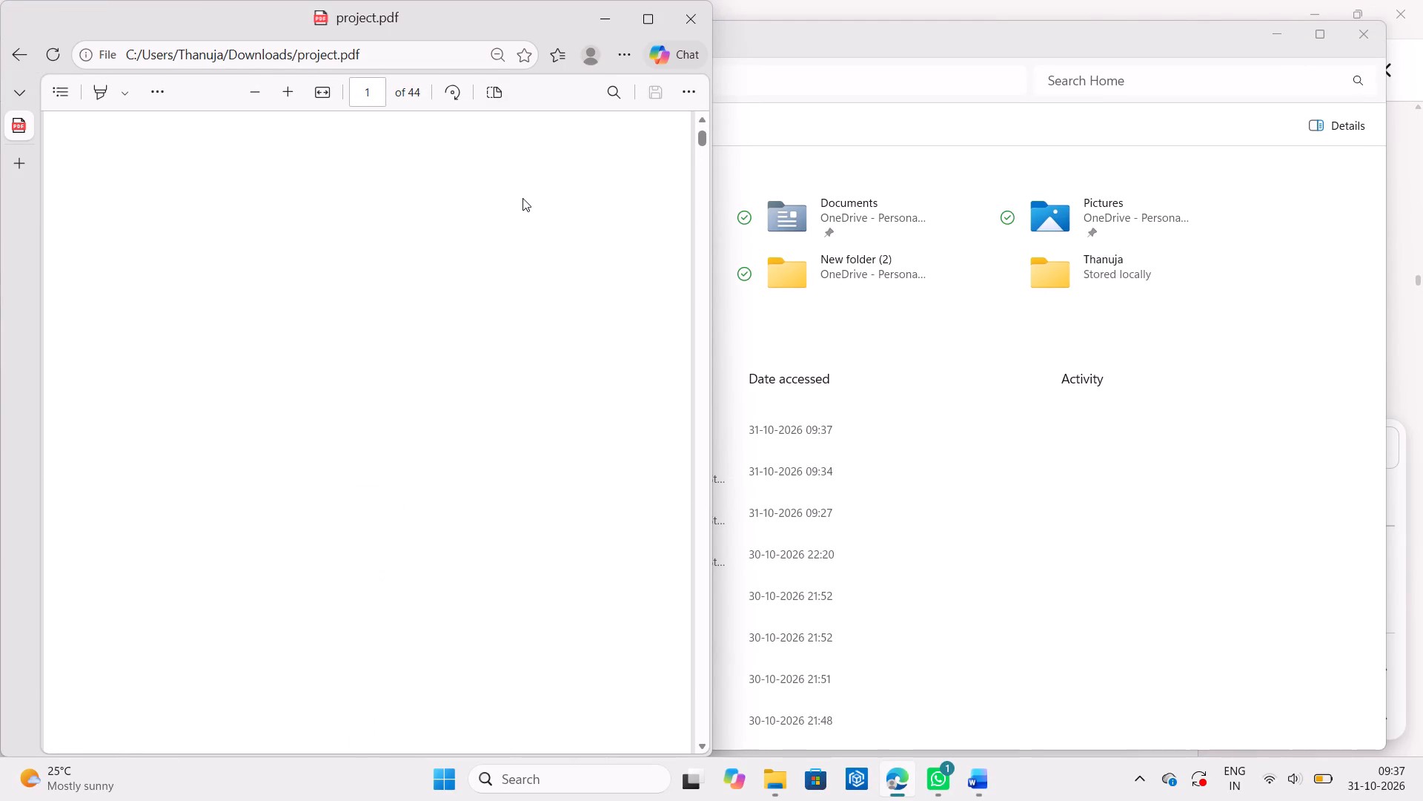
scroll(523, 198, "down", 4)
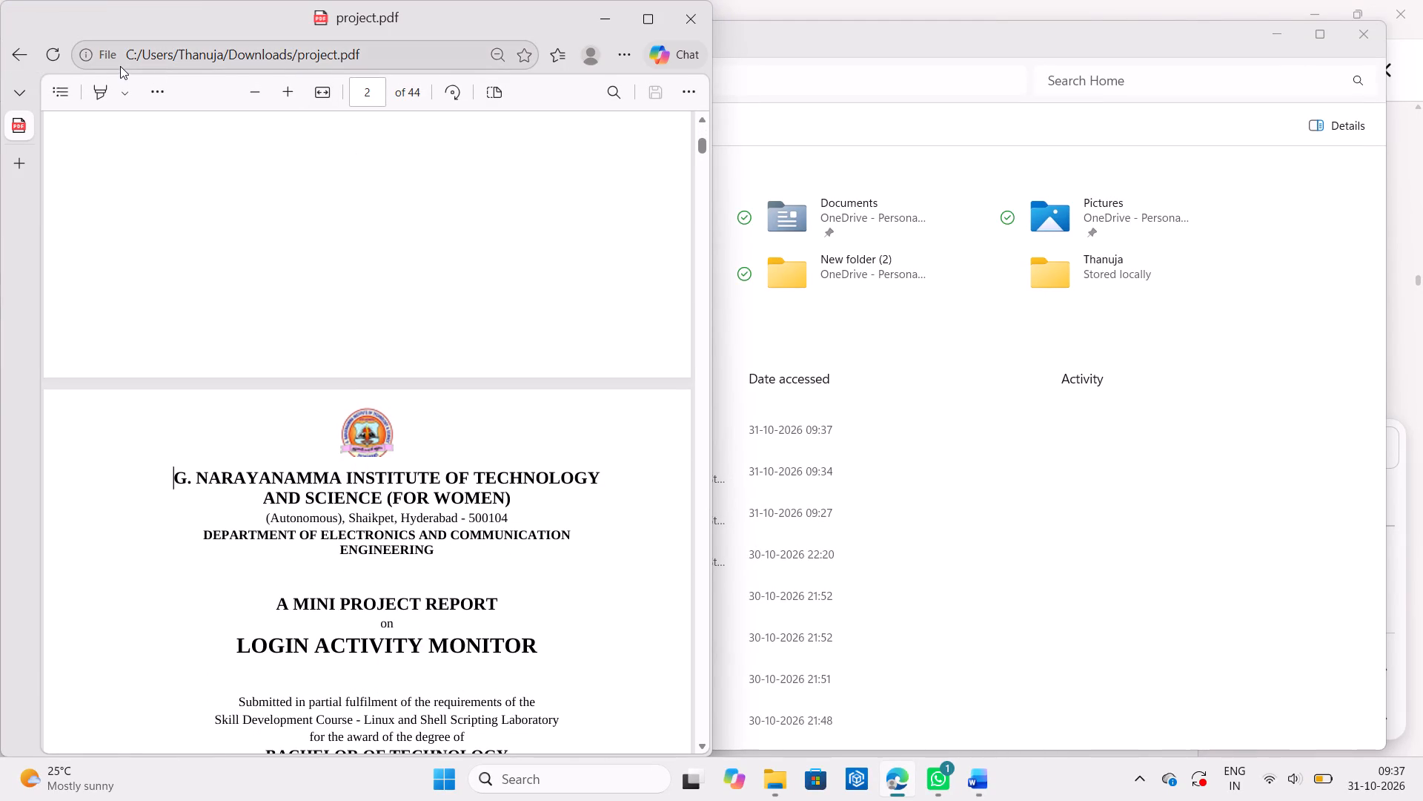
left_click(697, 11)
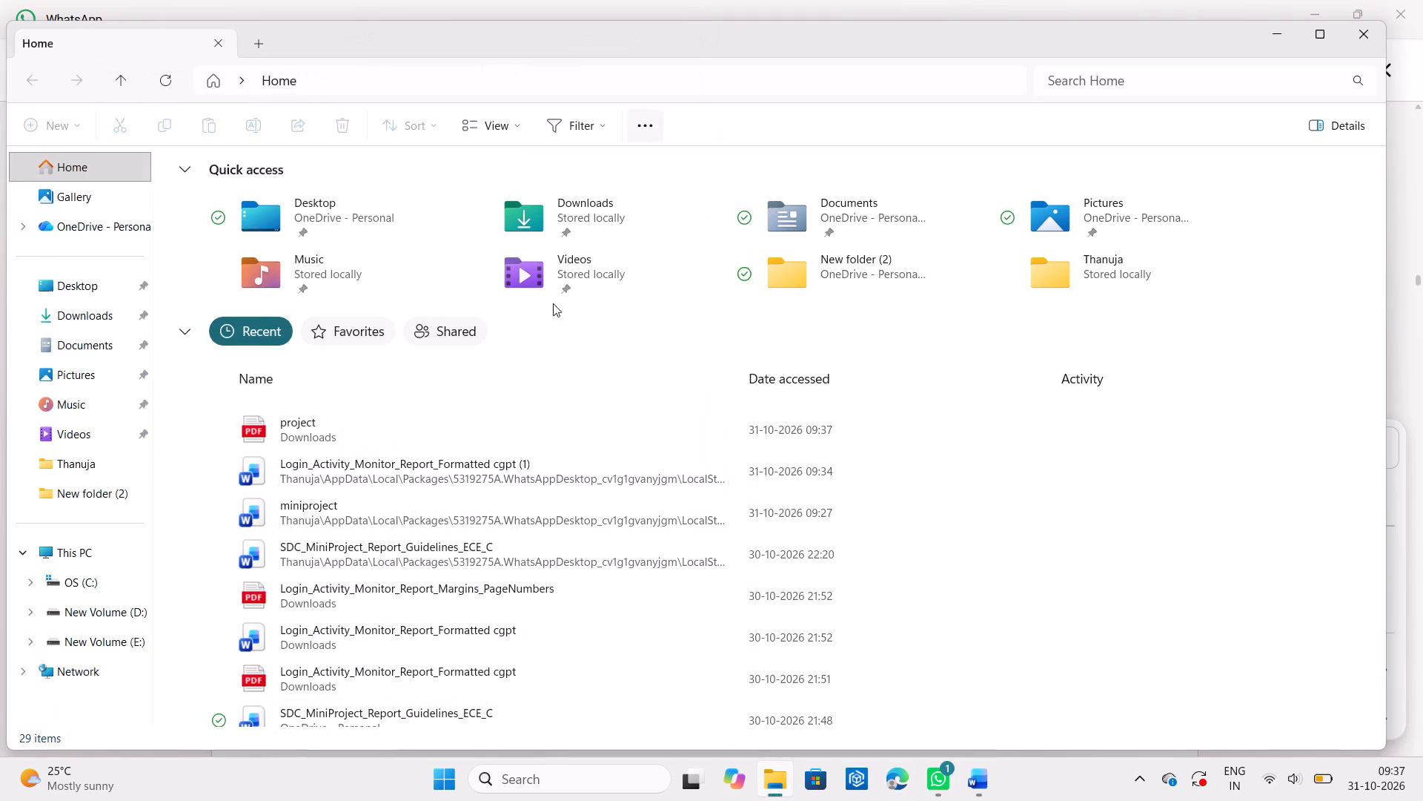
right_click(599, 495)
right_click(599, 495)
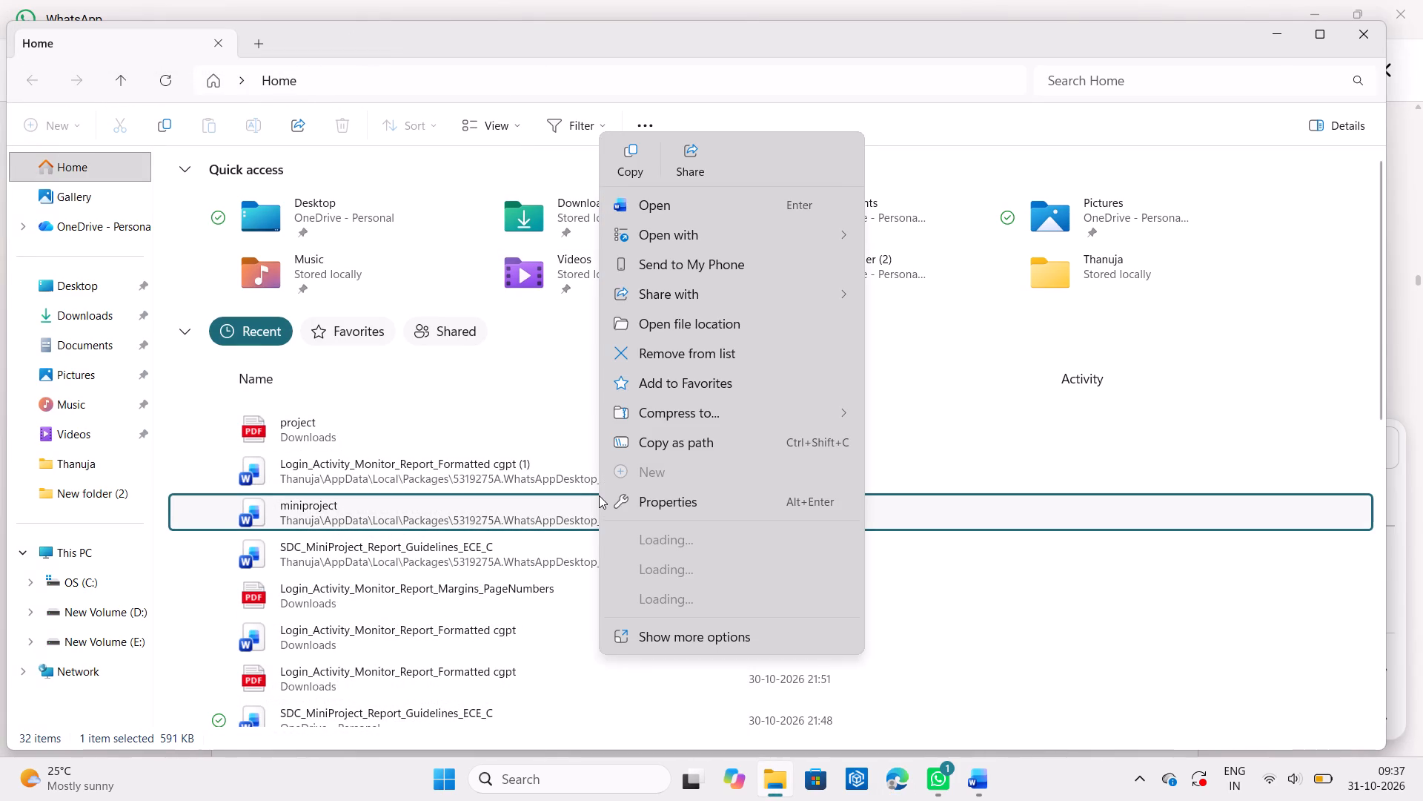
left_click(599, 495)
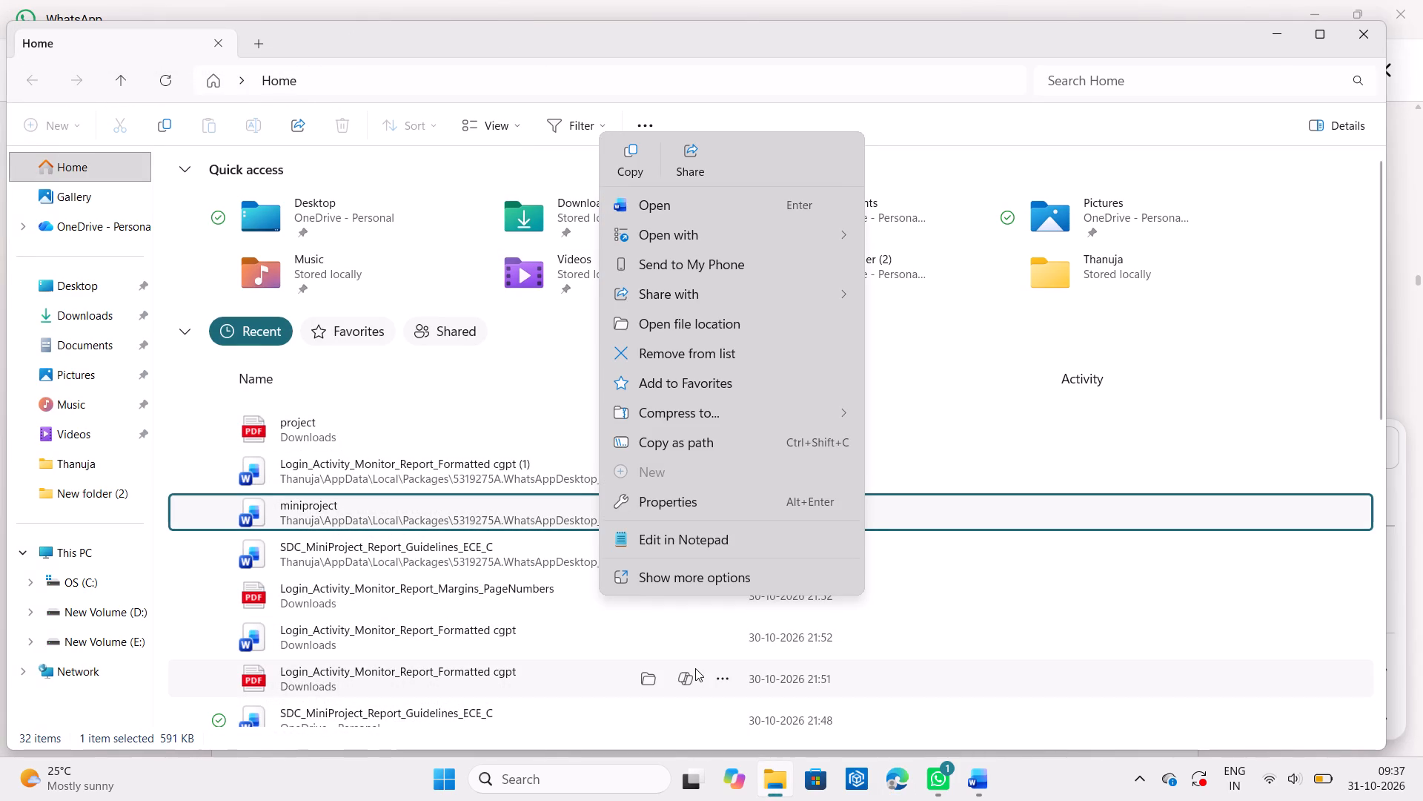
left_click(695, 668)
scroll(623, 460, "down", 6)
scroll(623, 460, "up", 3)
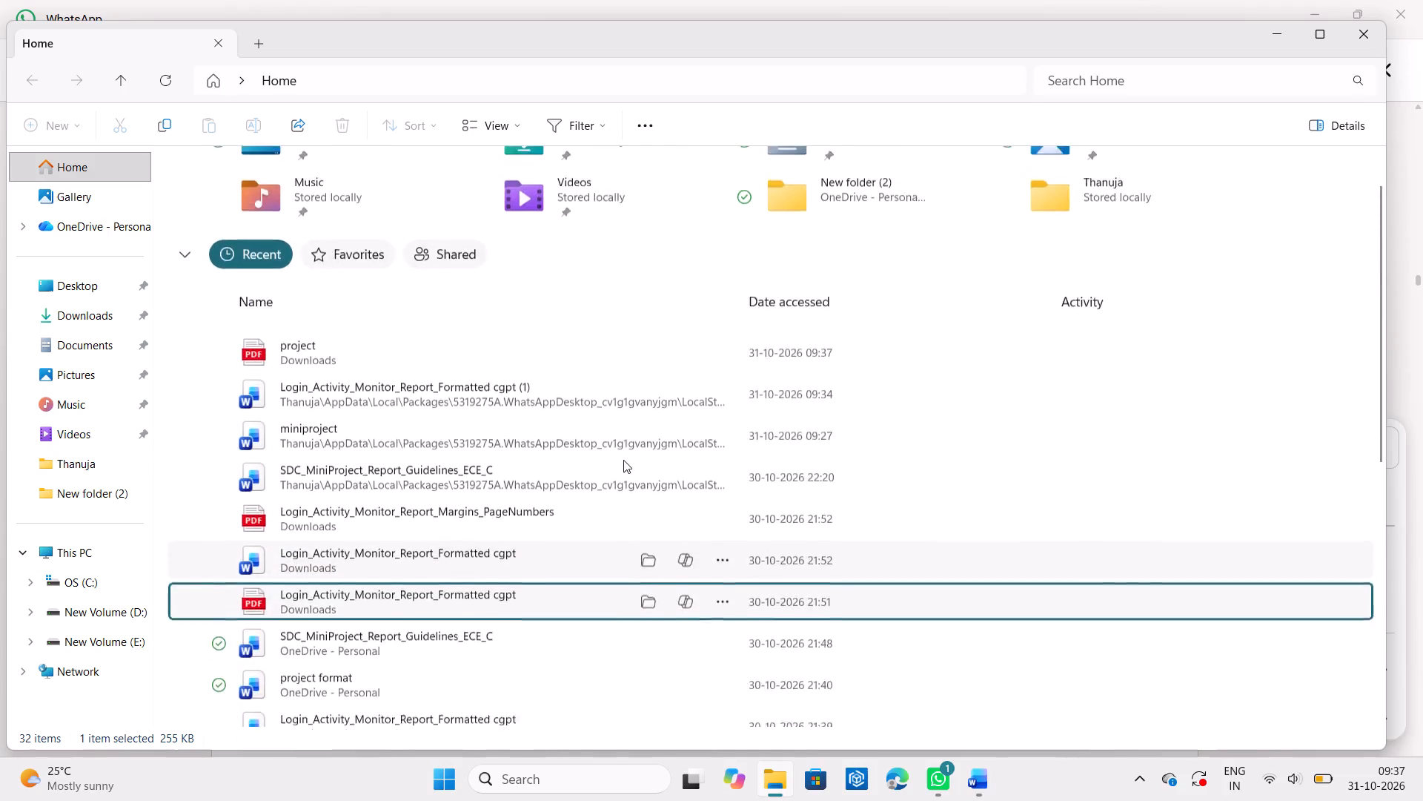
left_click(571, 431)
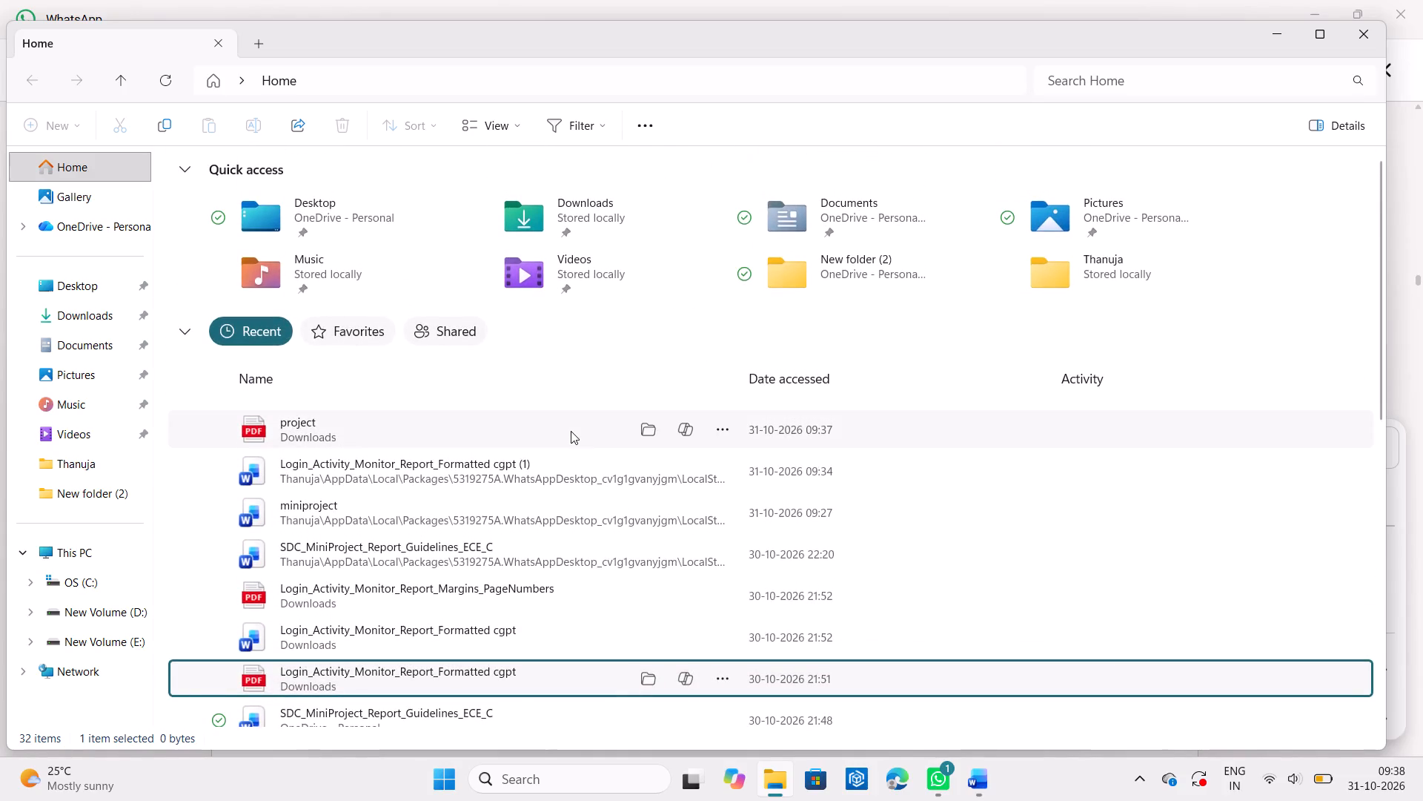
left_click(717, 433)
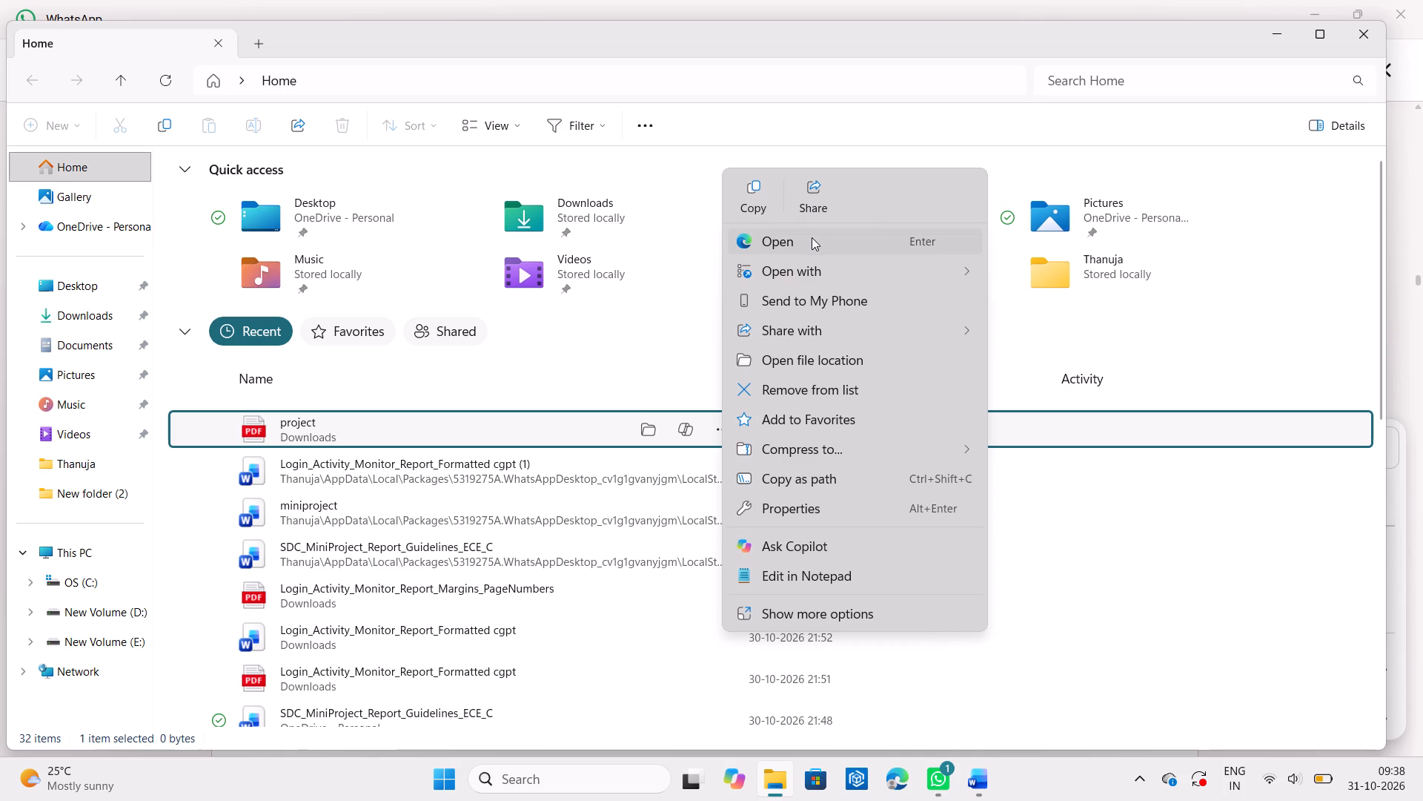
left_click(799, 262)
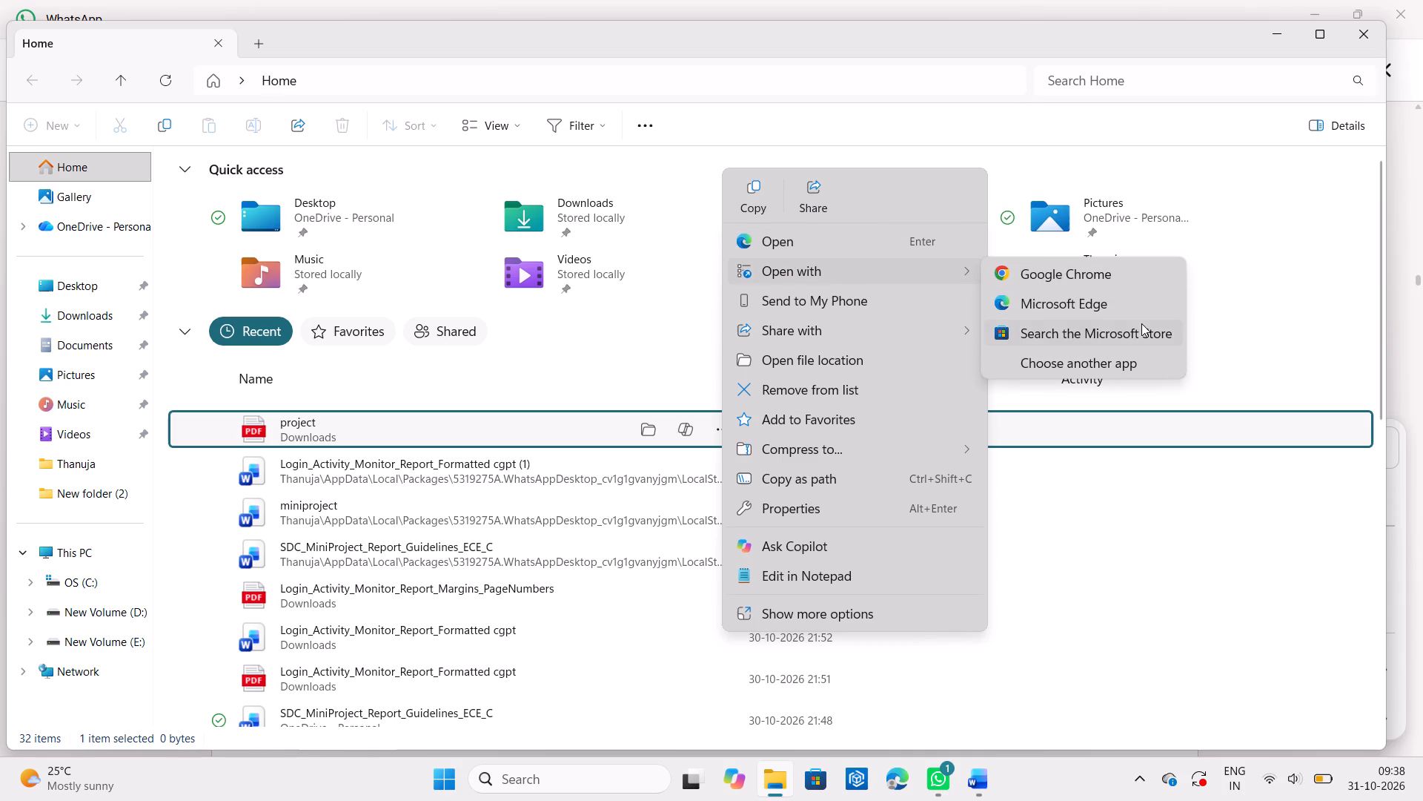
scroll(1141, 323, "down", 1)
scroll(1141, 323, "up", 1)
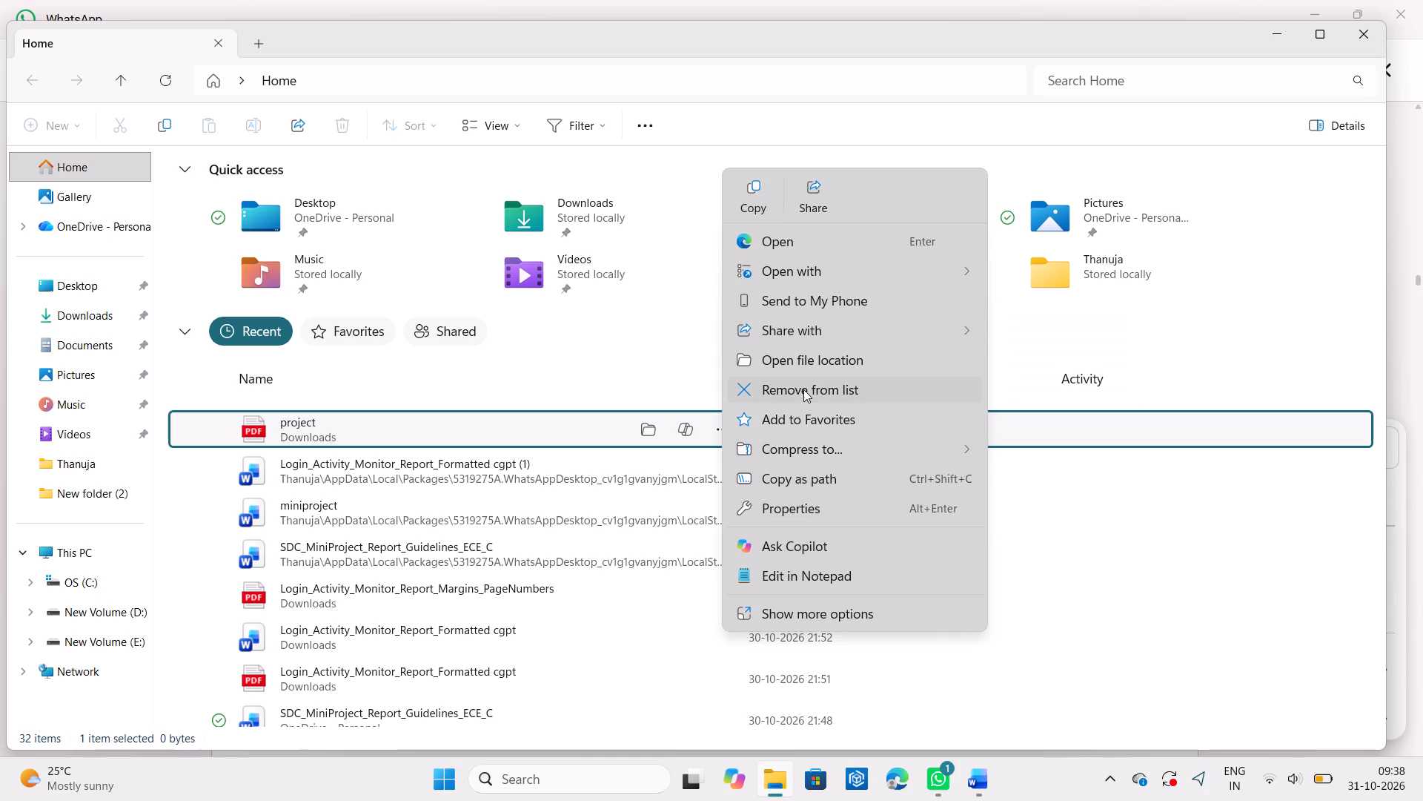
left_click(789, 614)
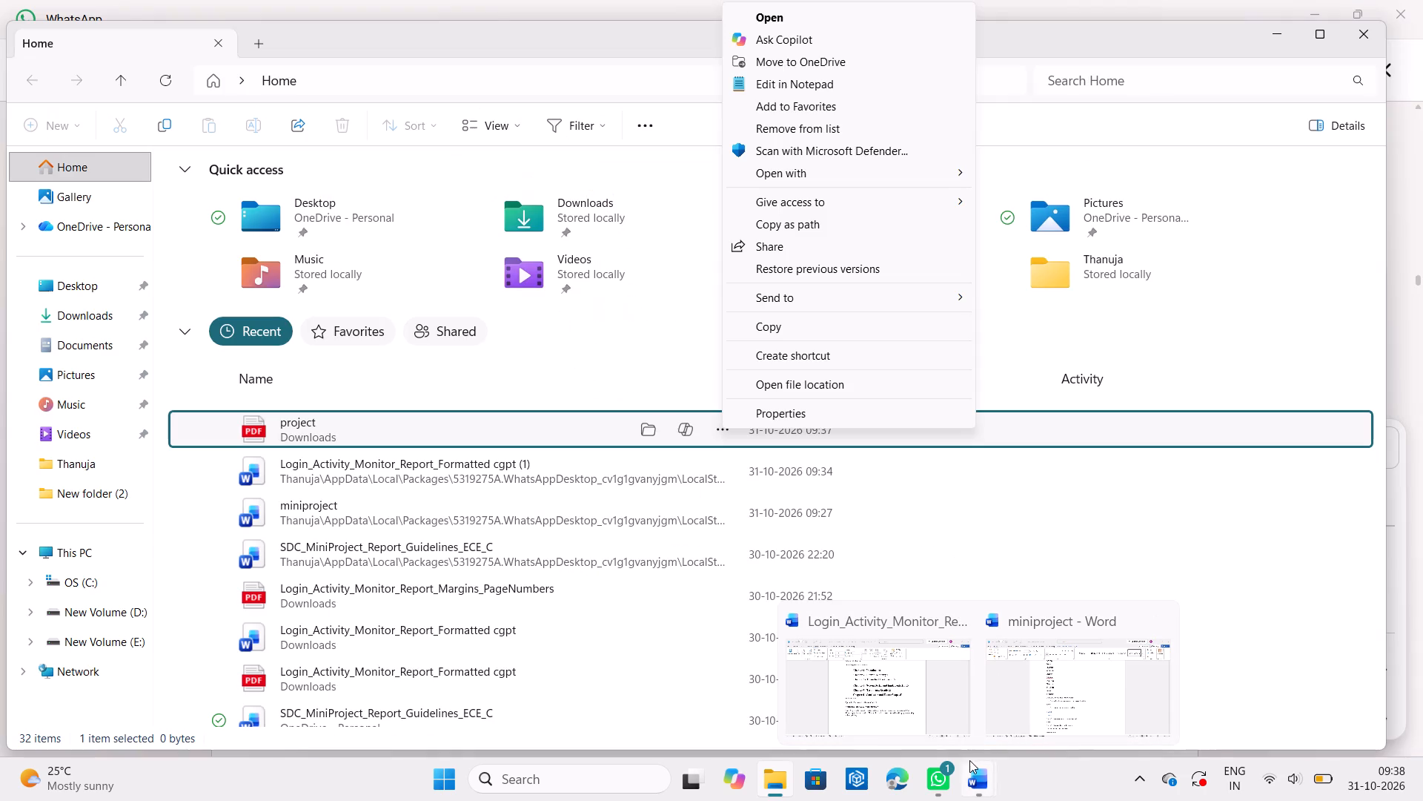
Close the open miniproject and Login_Activity_Monitor_Report_Formatted cgpt (1) Word documents, discarding the report's unsaved changes.
left_click(960, 610)
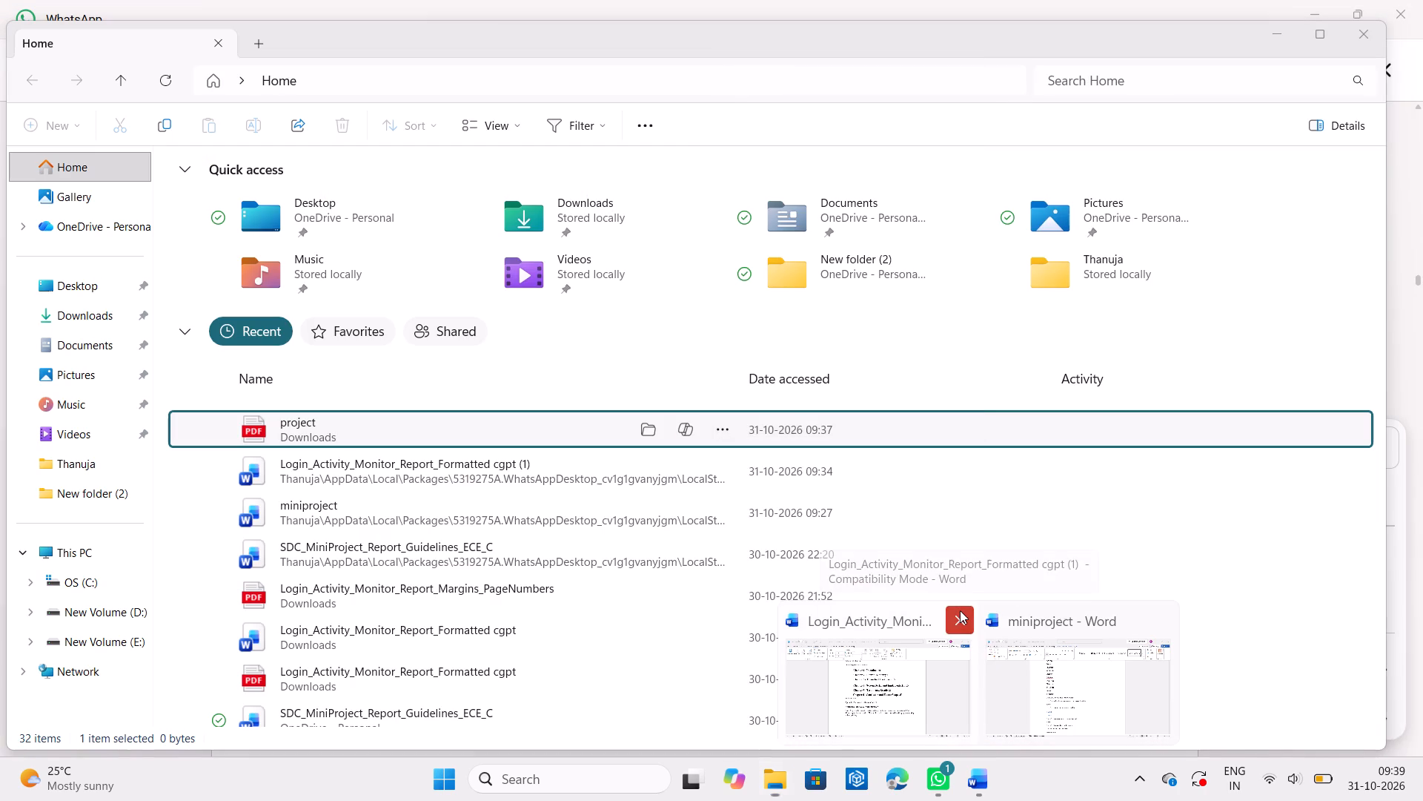
left_click(963, 617)
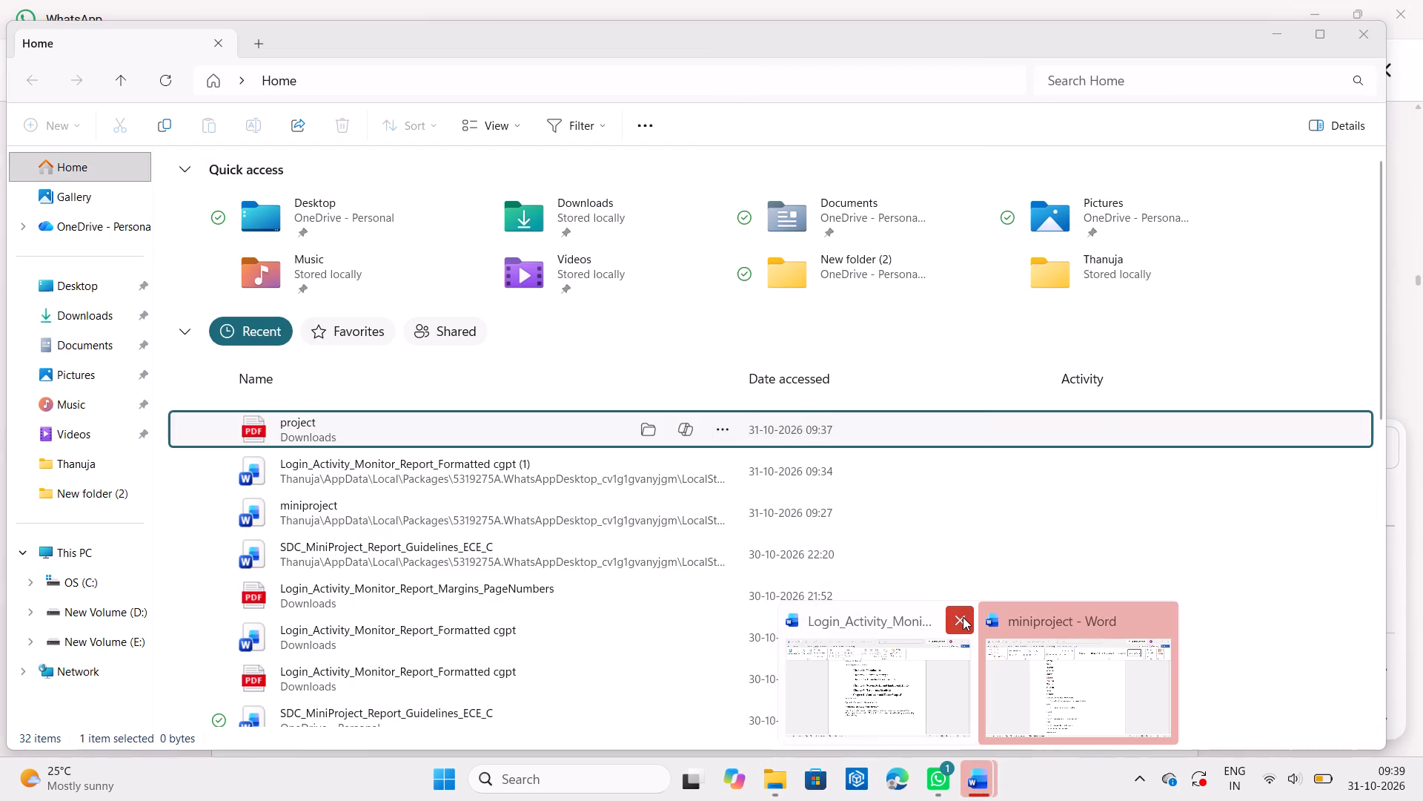
left_click(962, 621)
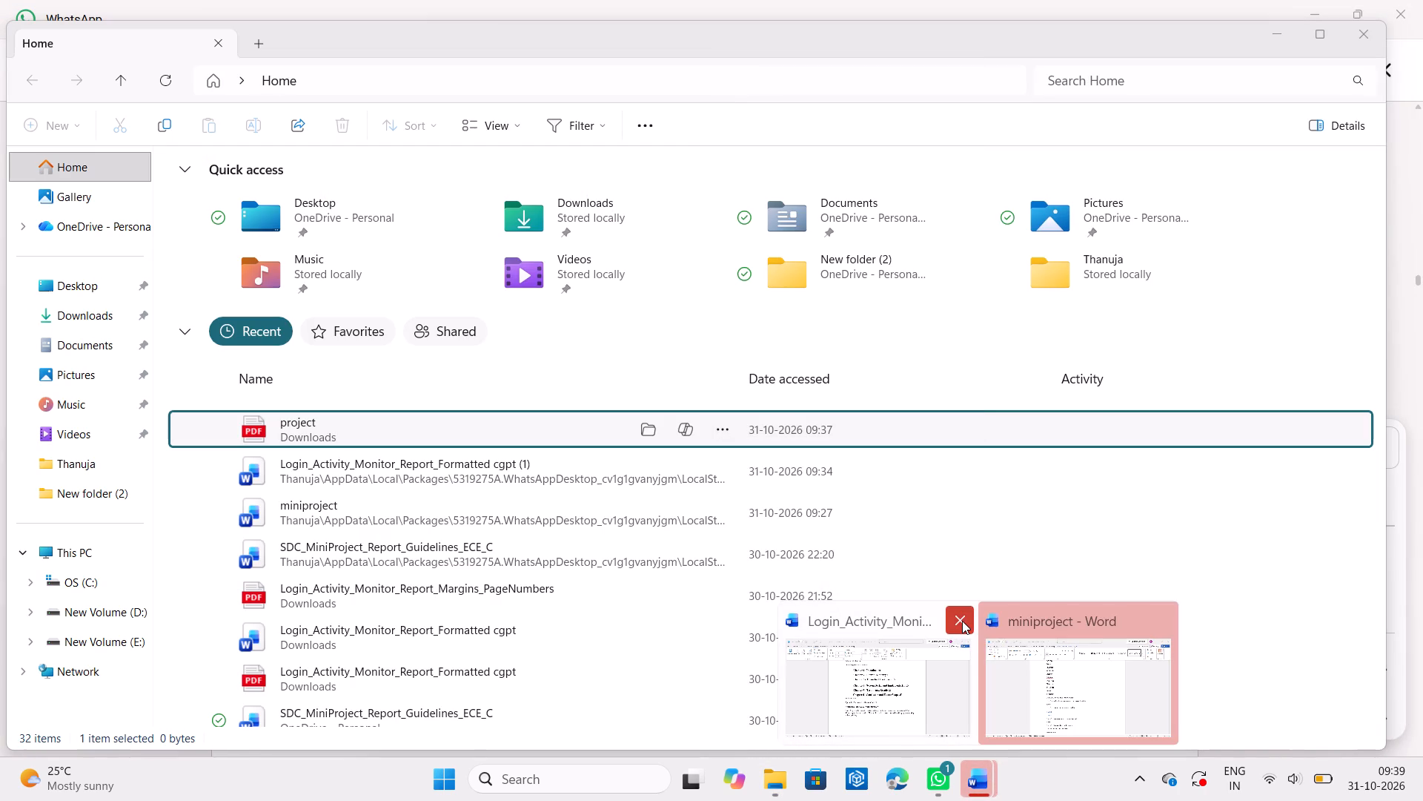
left_click(1158, 617)
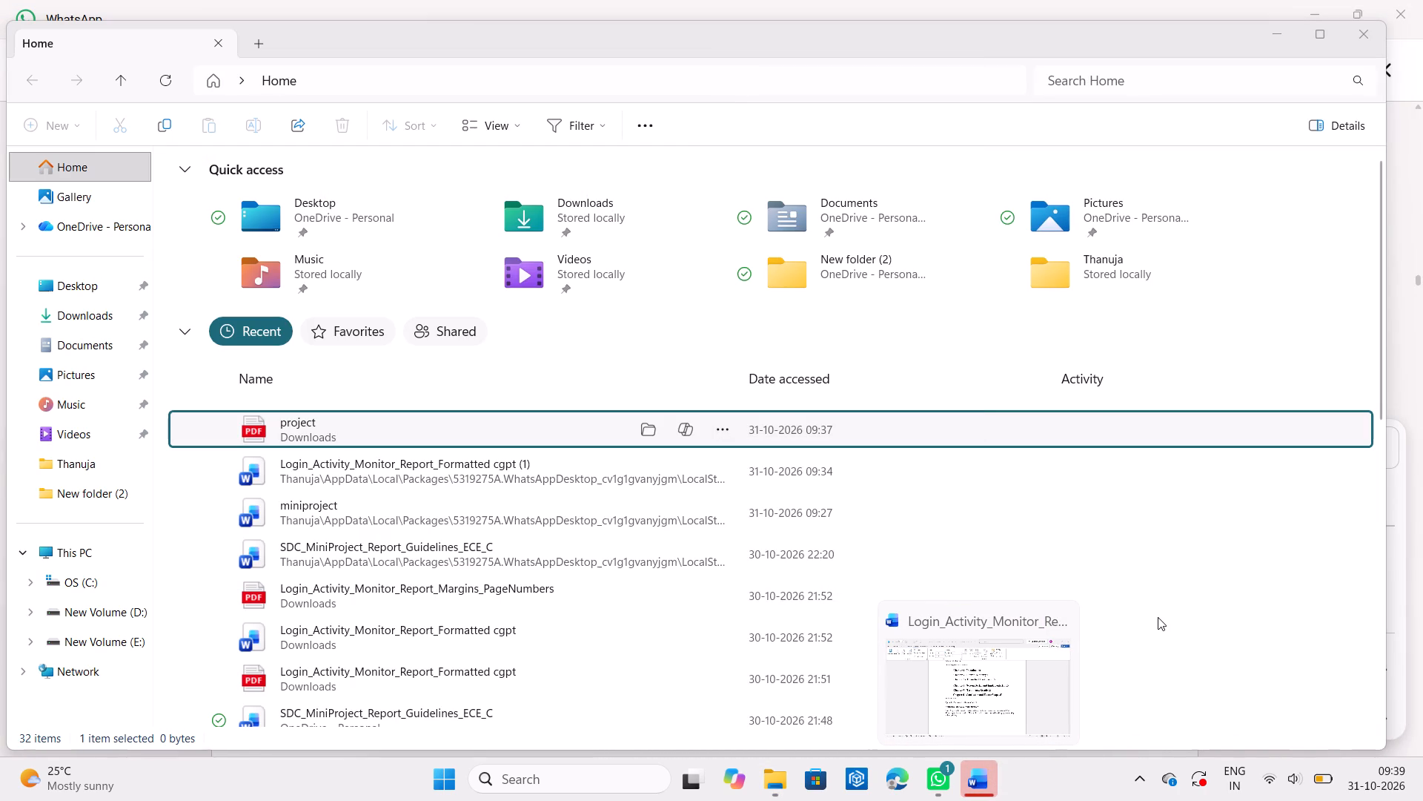
left_click(1069, 618)
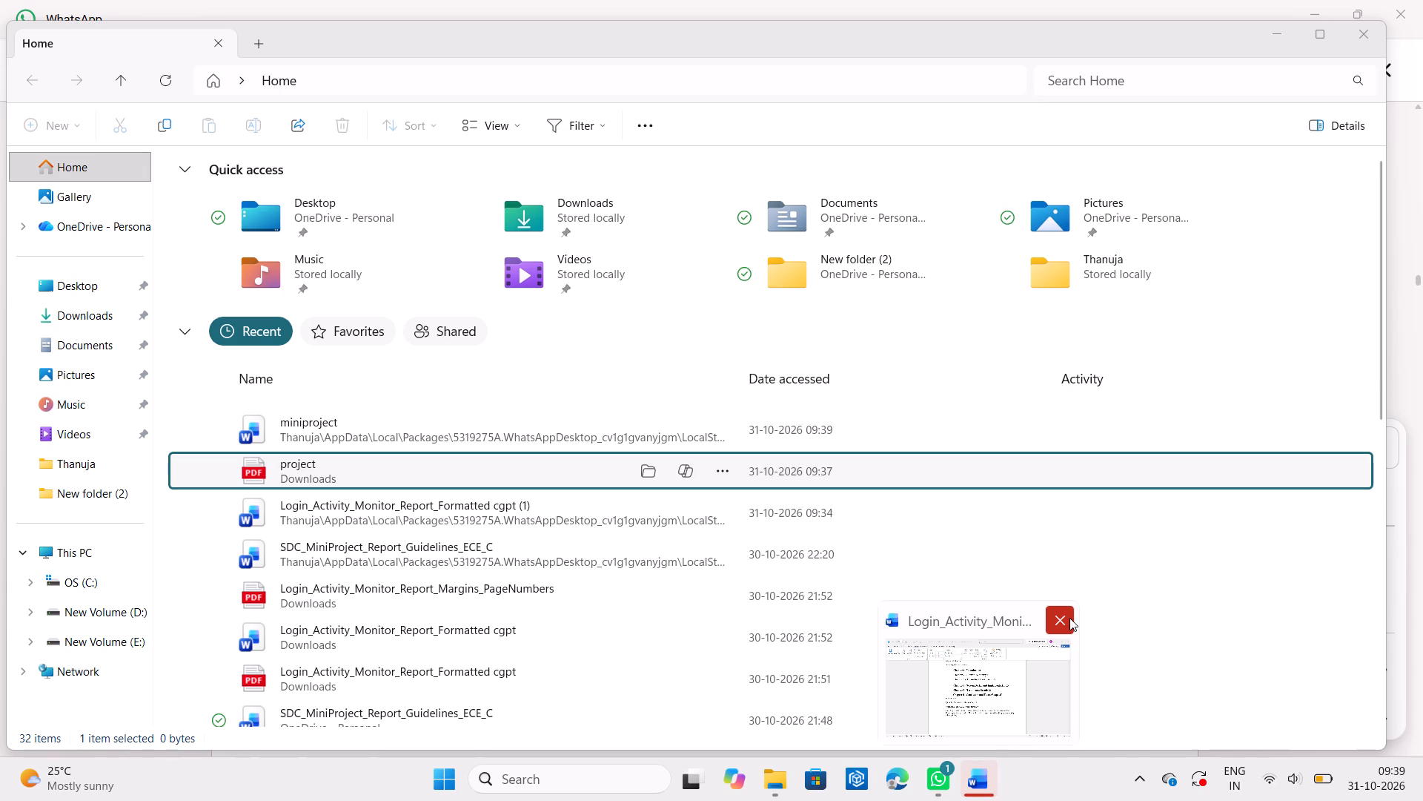
left_click(1063, 618)
left_click(1063, 618)
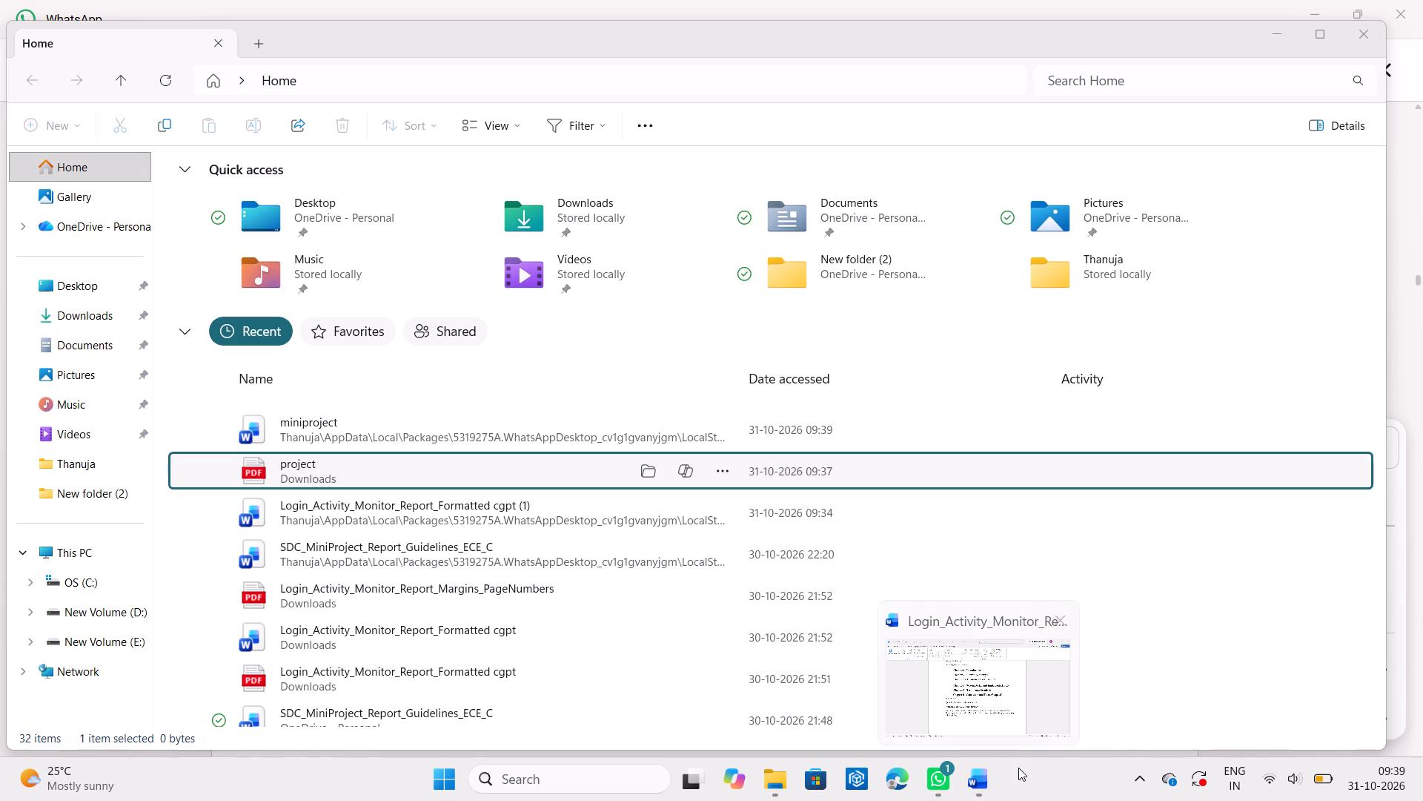
left_click(993, 782)
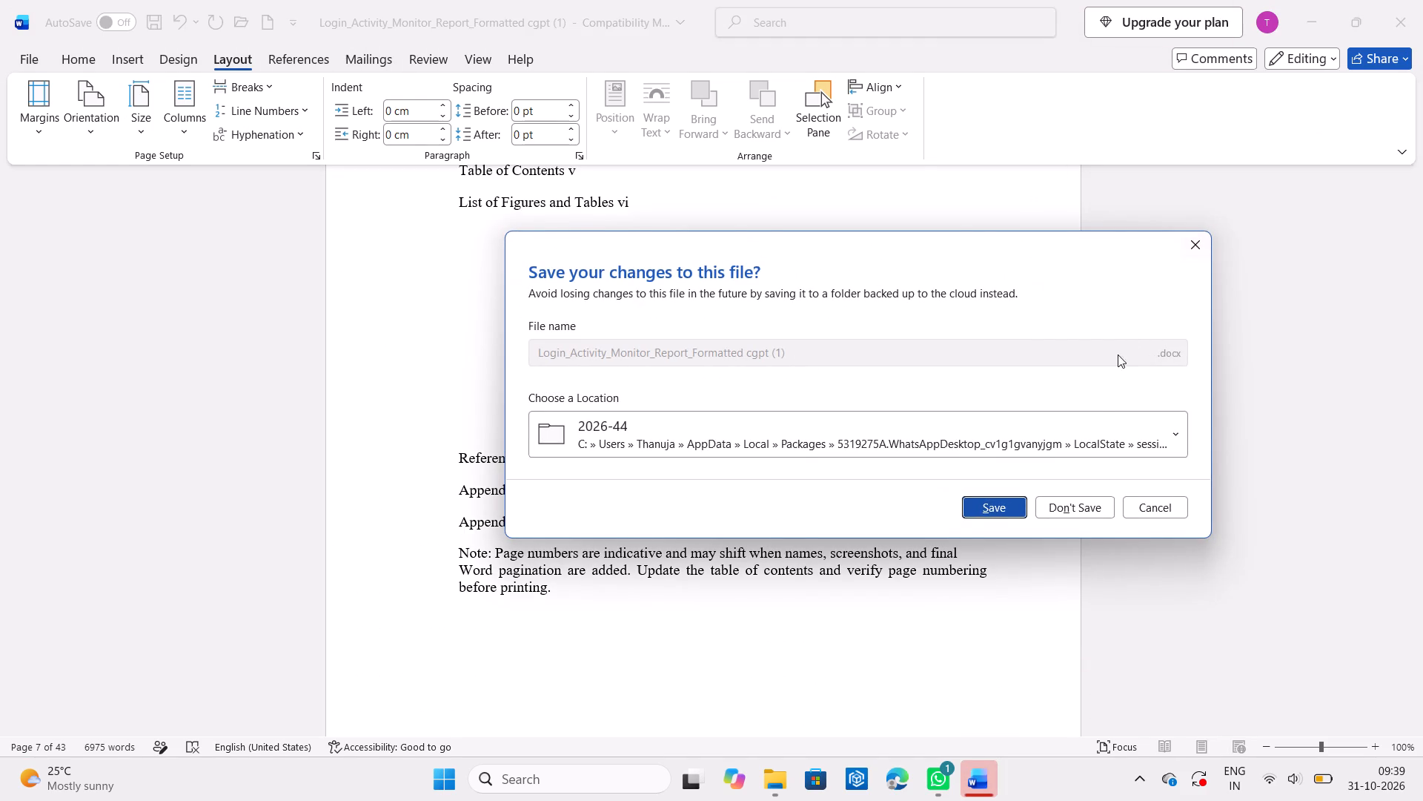
left_click(1092, 514)
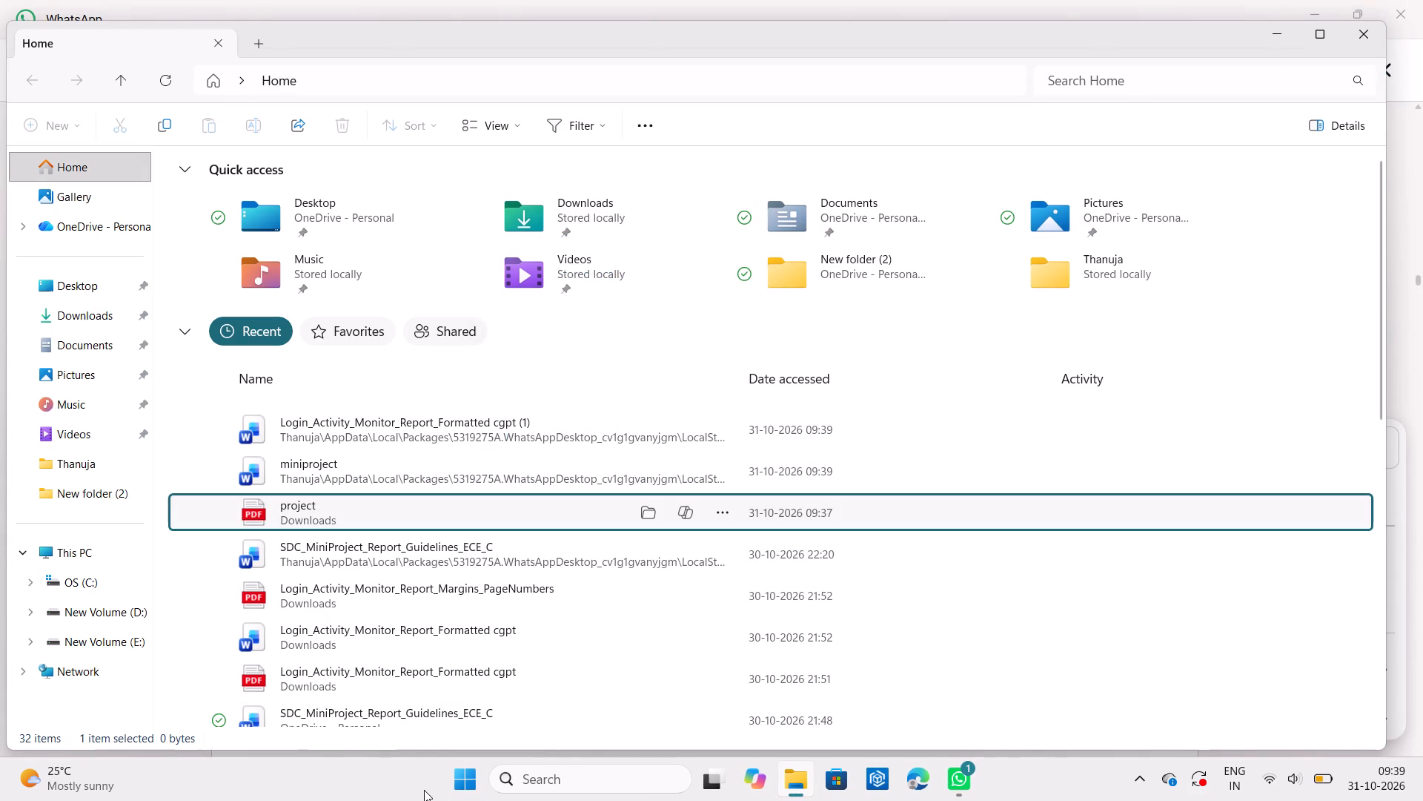
Start Word and browse the computer's folders for a file to open.
left_click(457, 233)
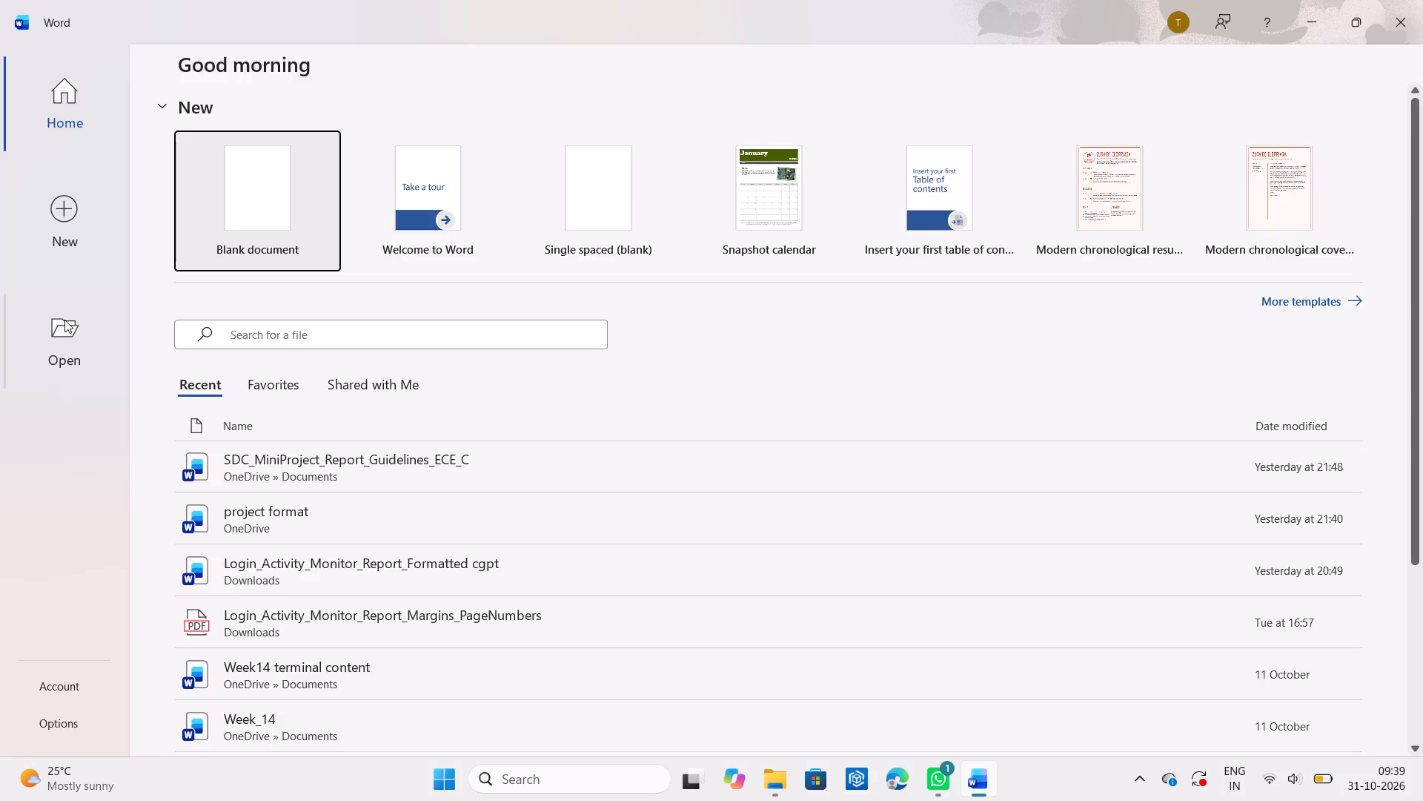
left_click(64, 320)
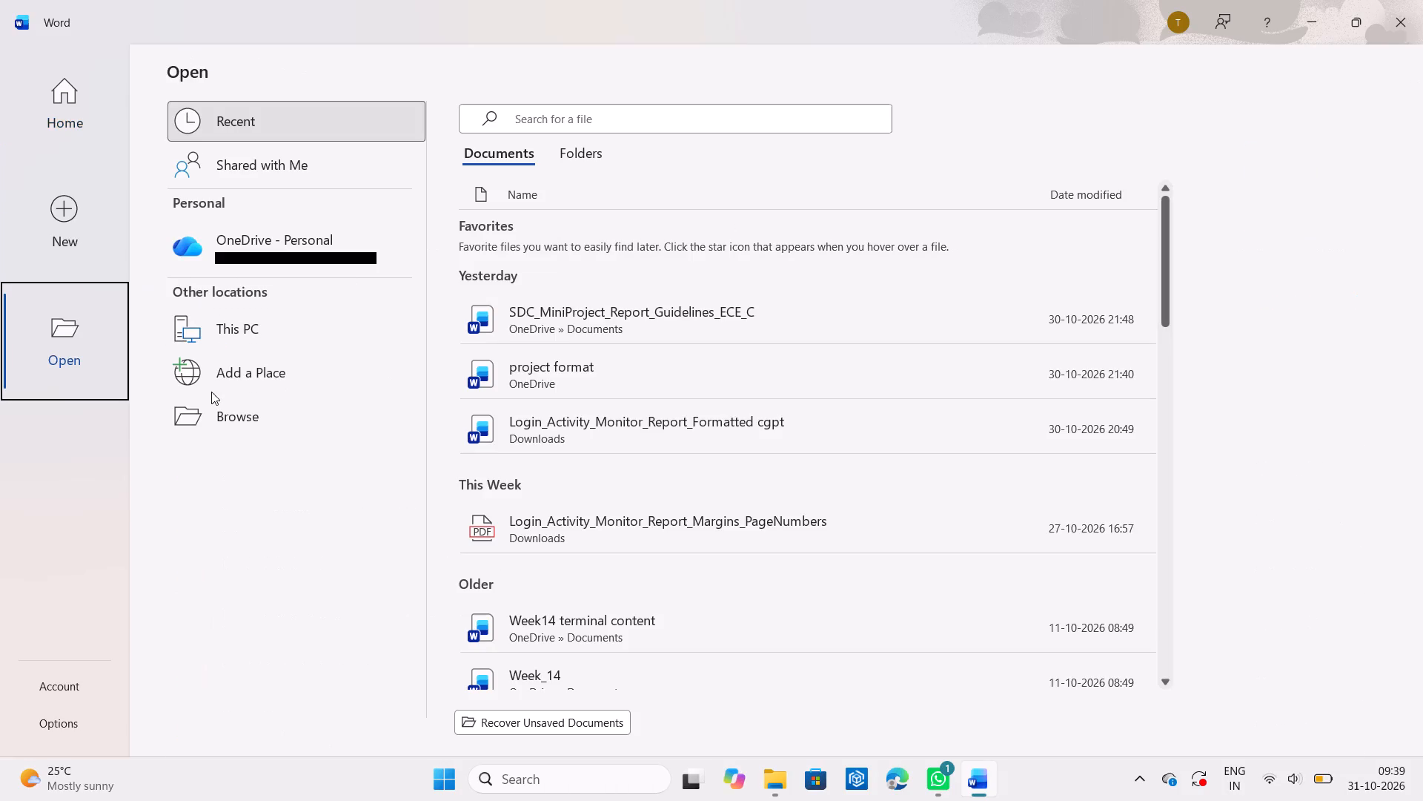
left_click(211, 401)
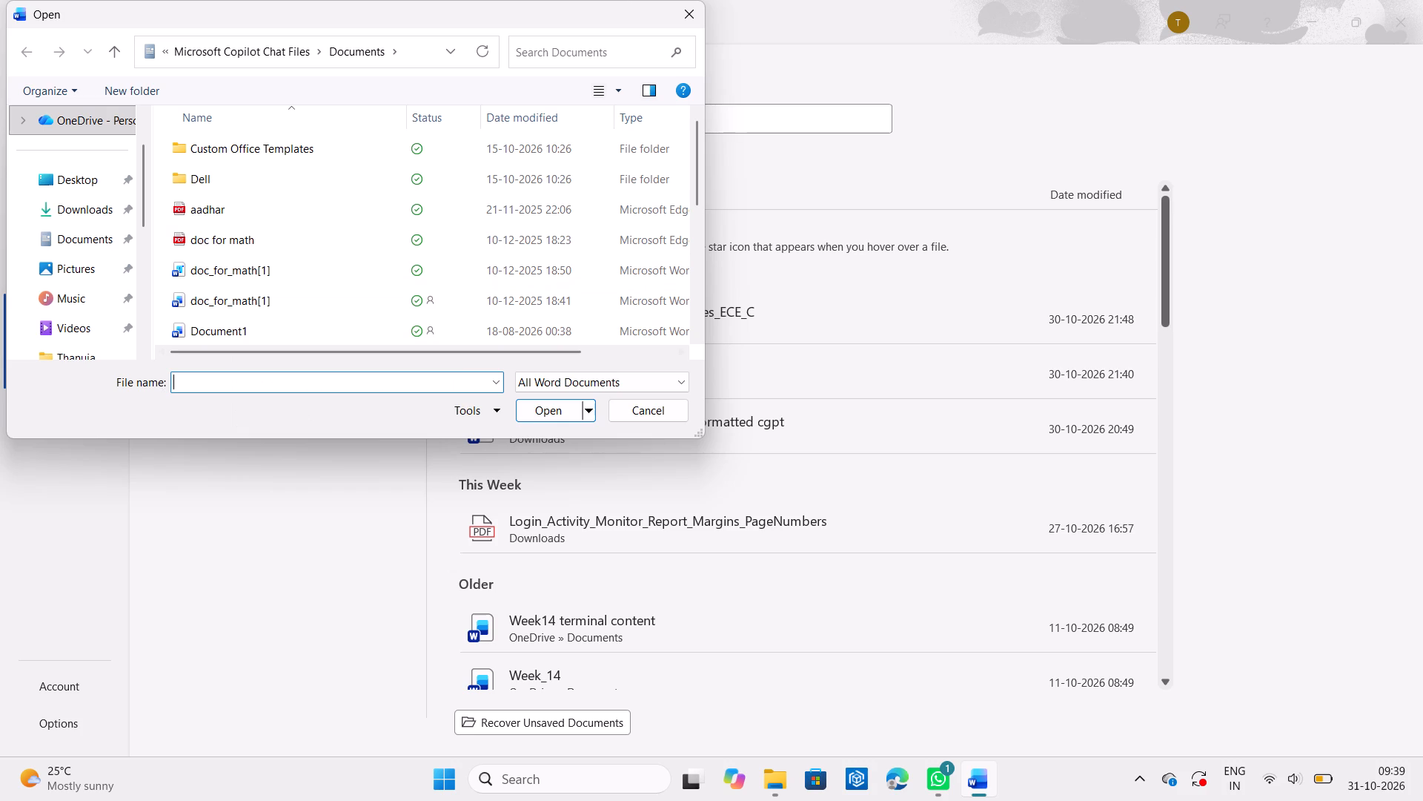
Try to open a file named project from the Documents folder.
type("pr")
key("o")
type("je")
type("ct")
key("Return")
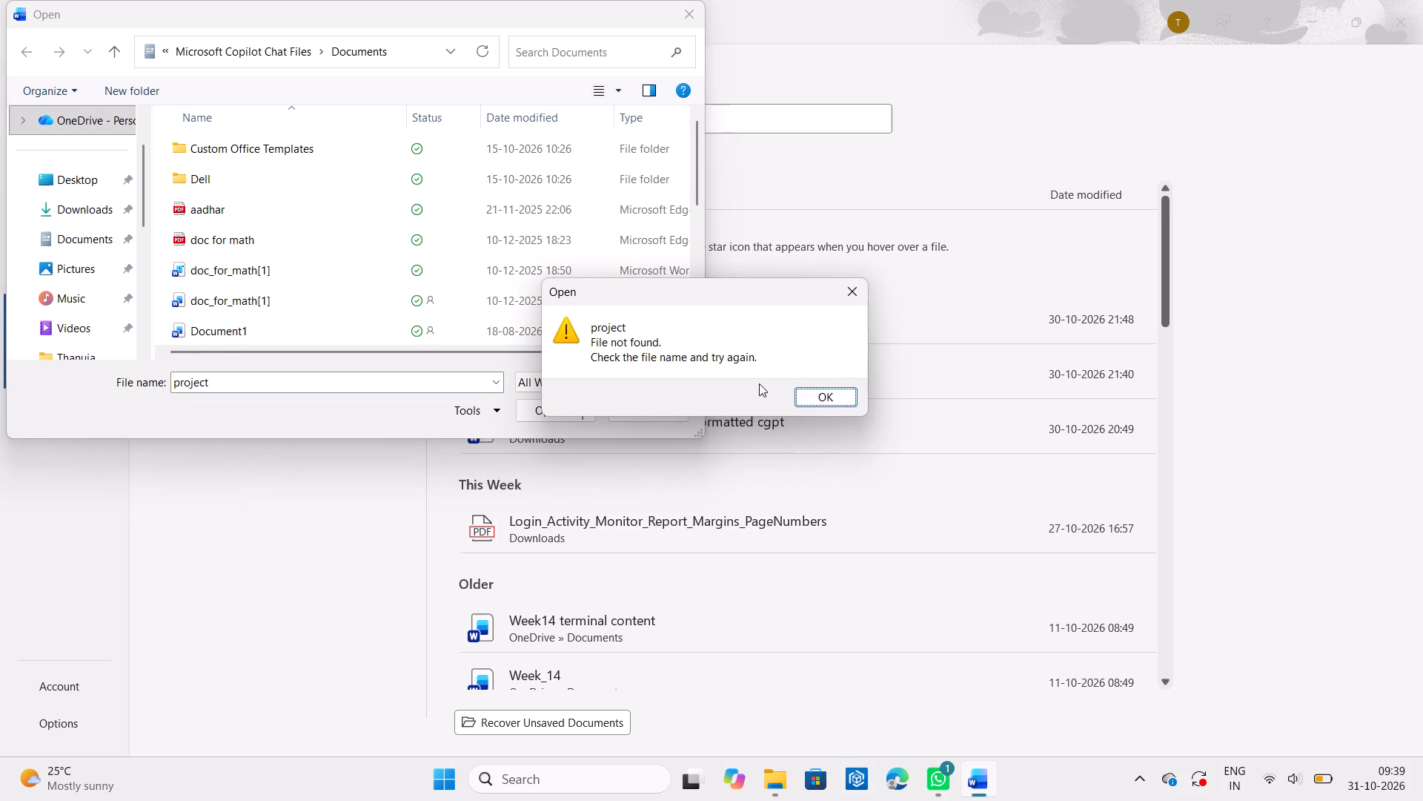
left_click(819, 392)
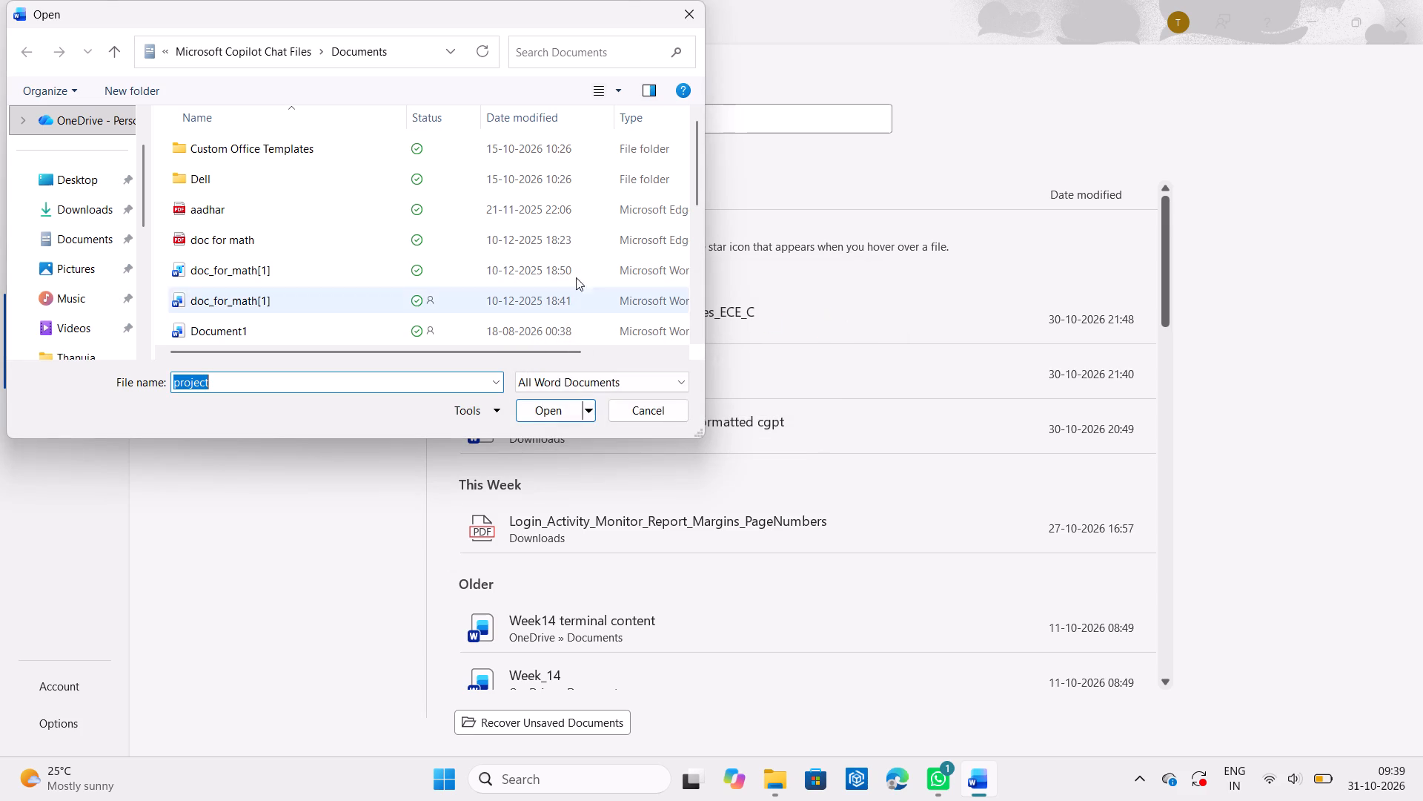
Open the project PDF from the Downloads folder in Word and enable editing.
left_click(63, 245)
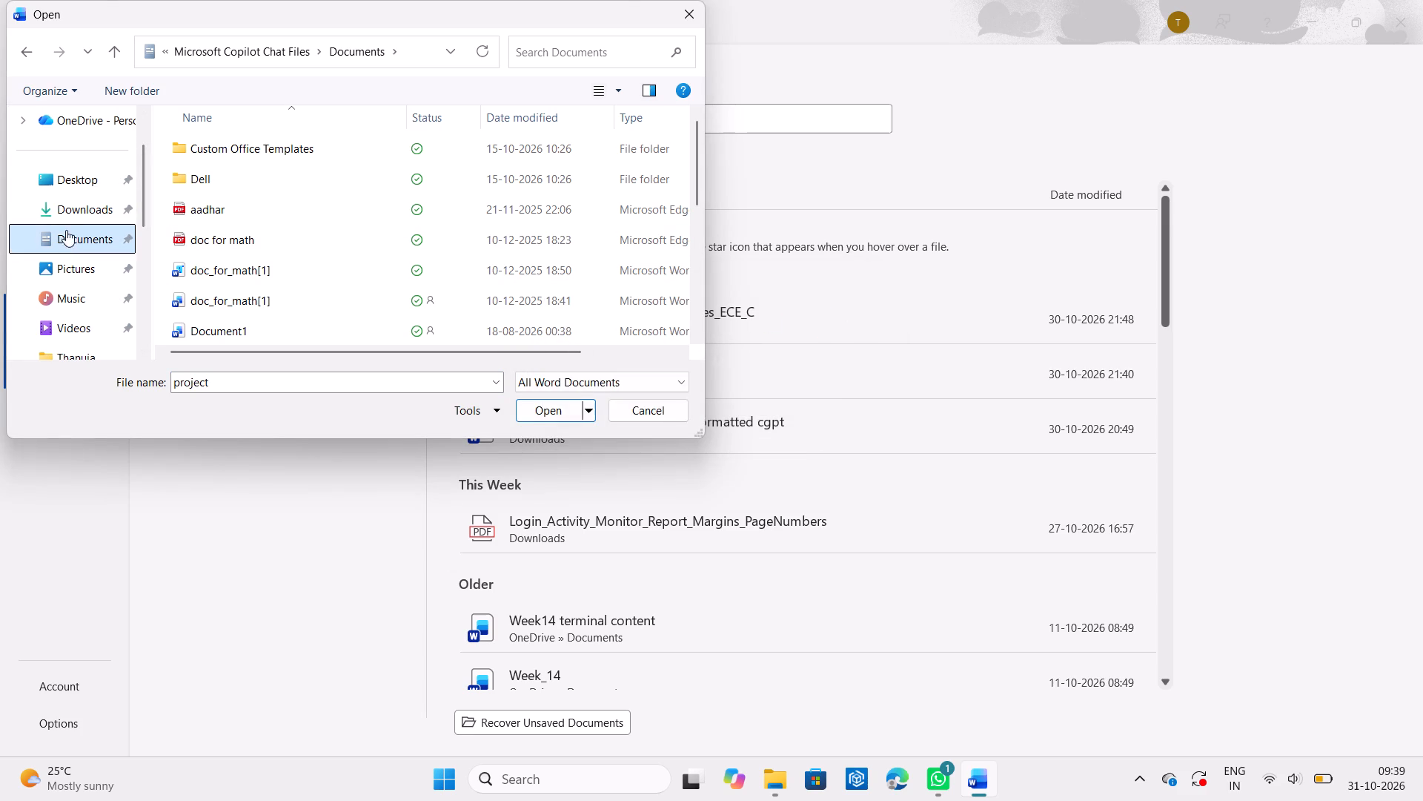
left_click(73, 215)
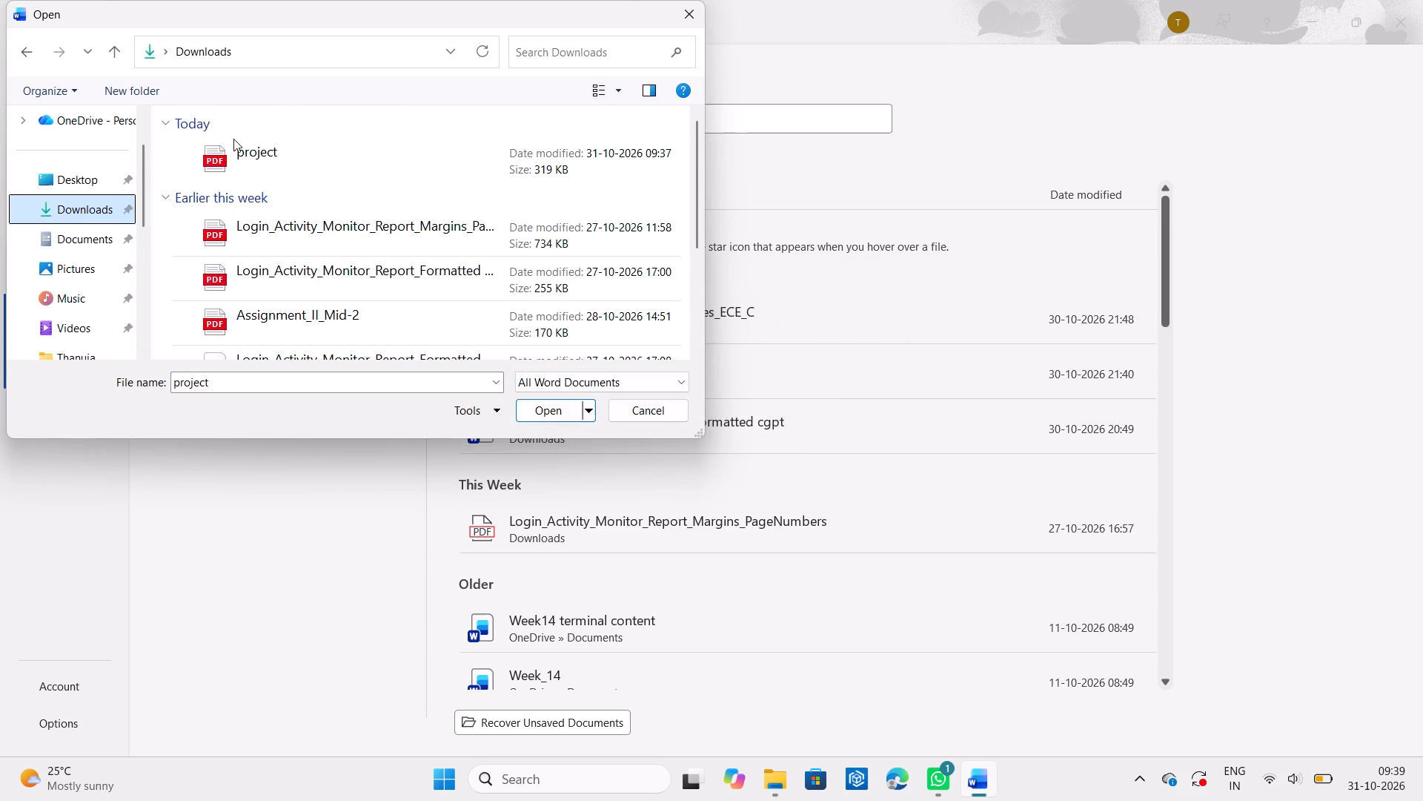
left_click(239, 142)
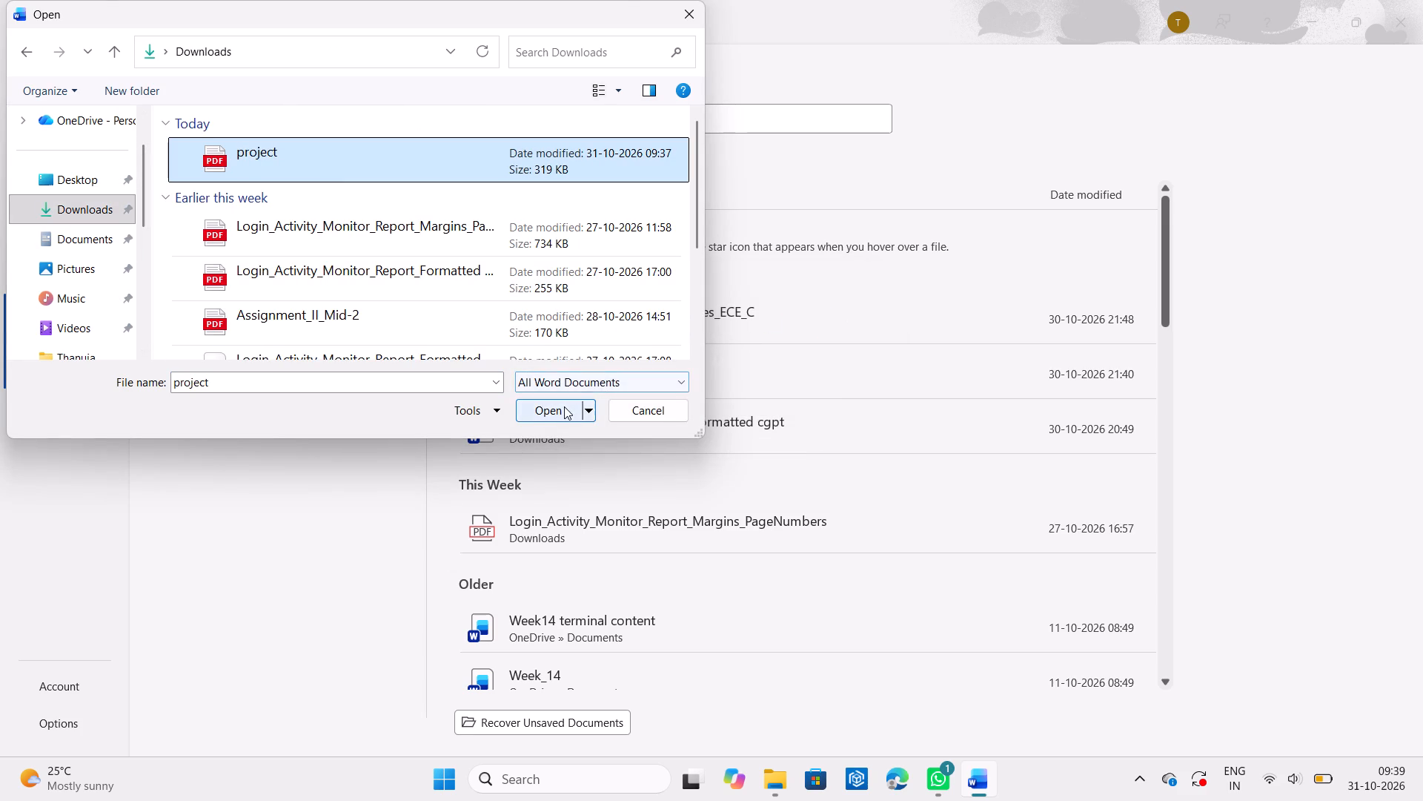
left_click(564, 406)
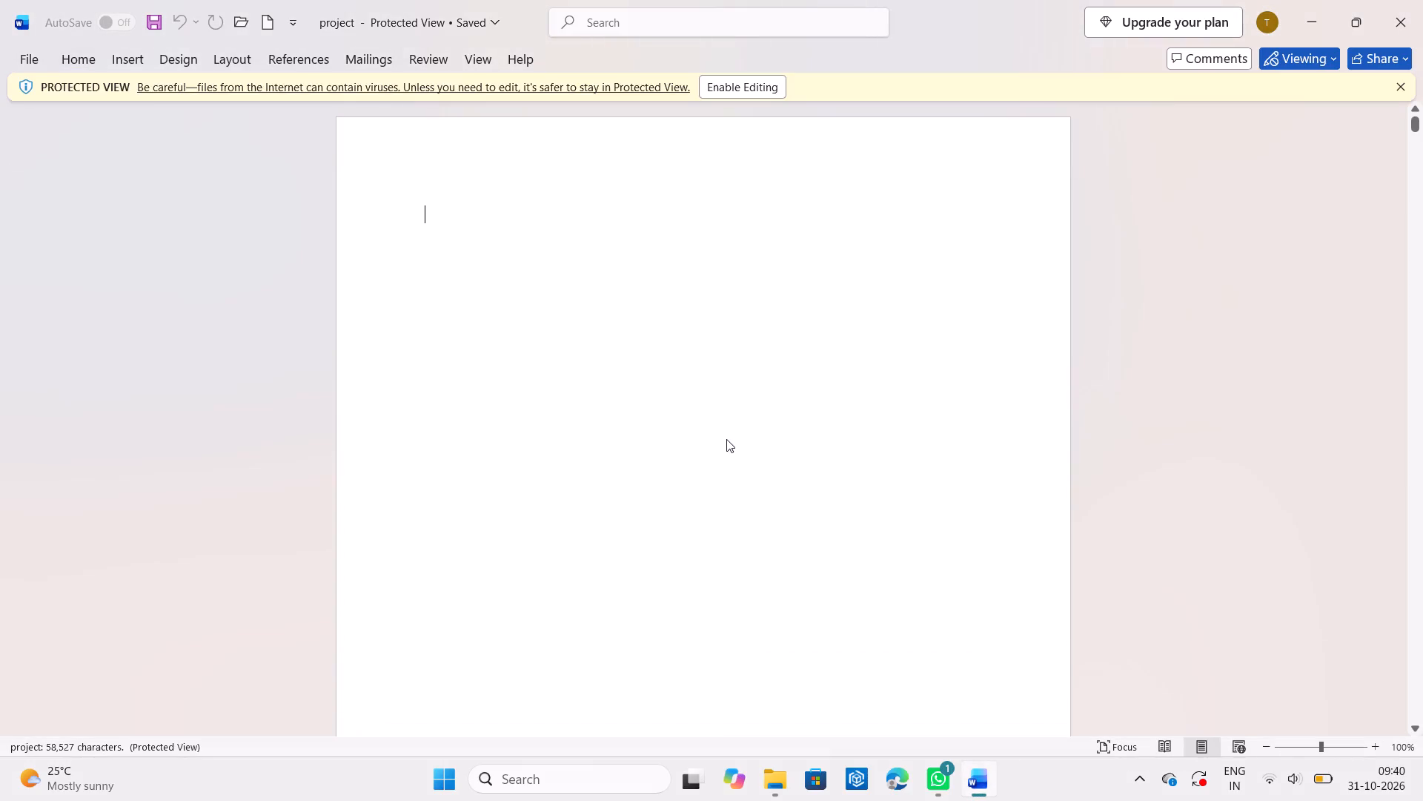
left_click(770, 90)
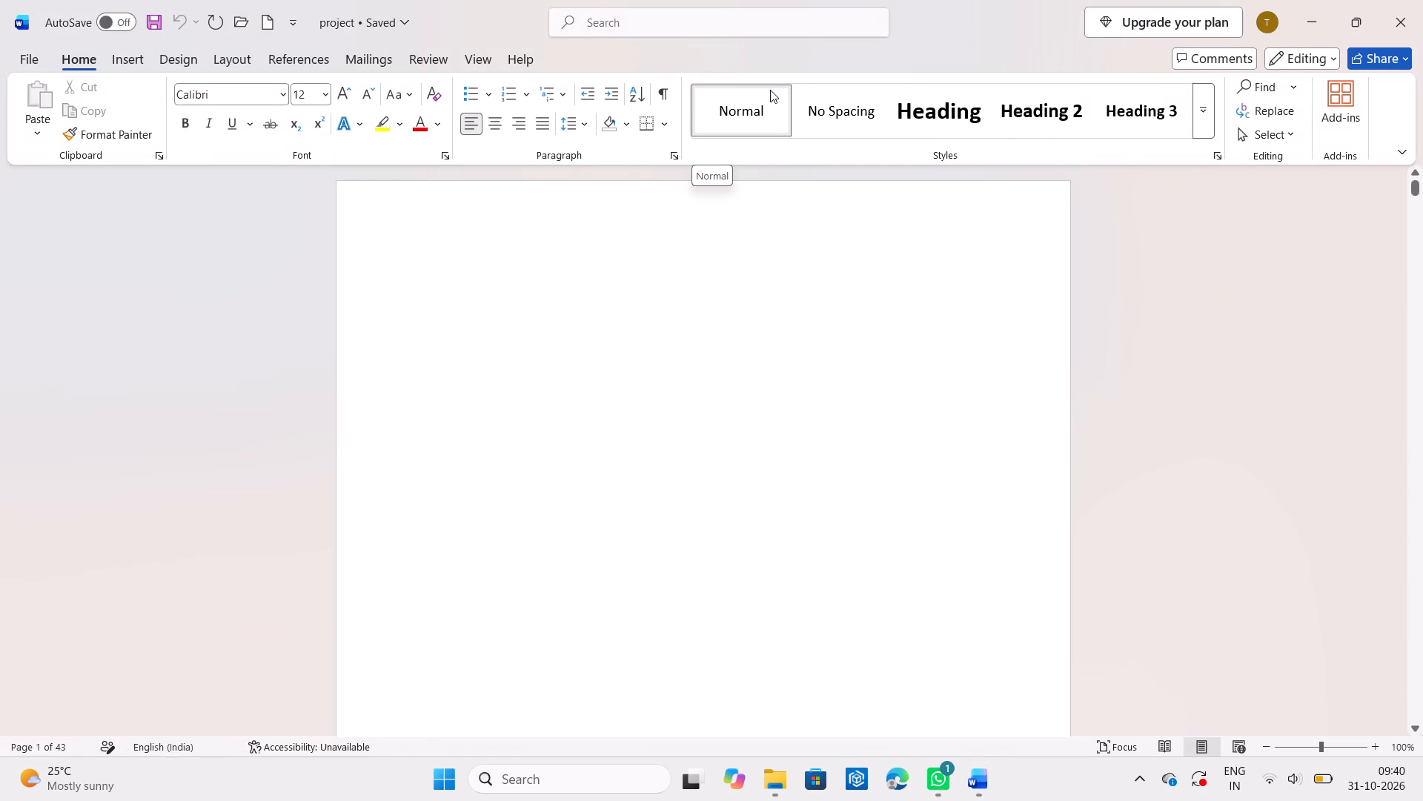
Review the title page, Certificate and Declaration in the converted project document.
scroll(817, 313, "down", 3)
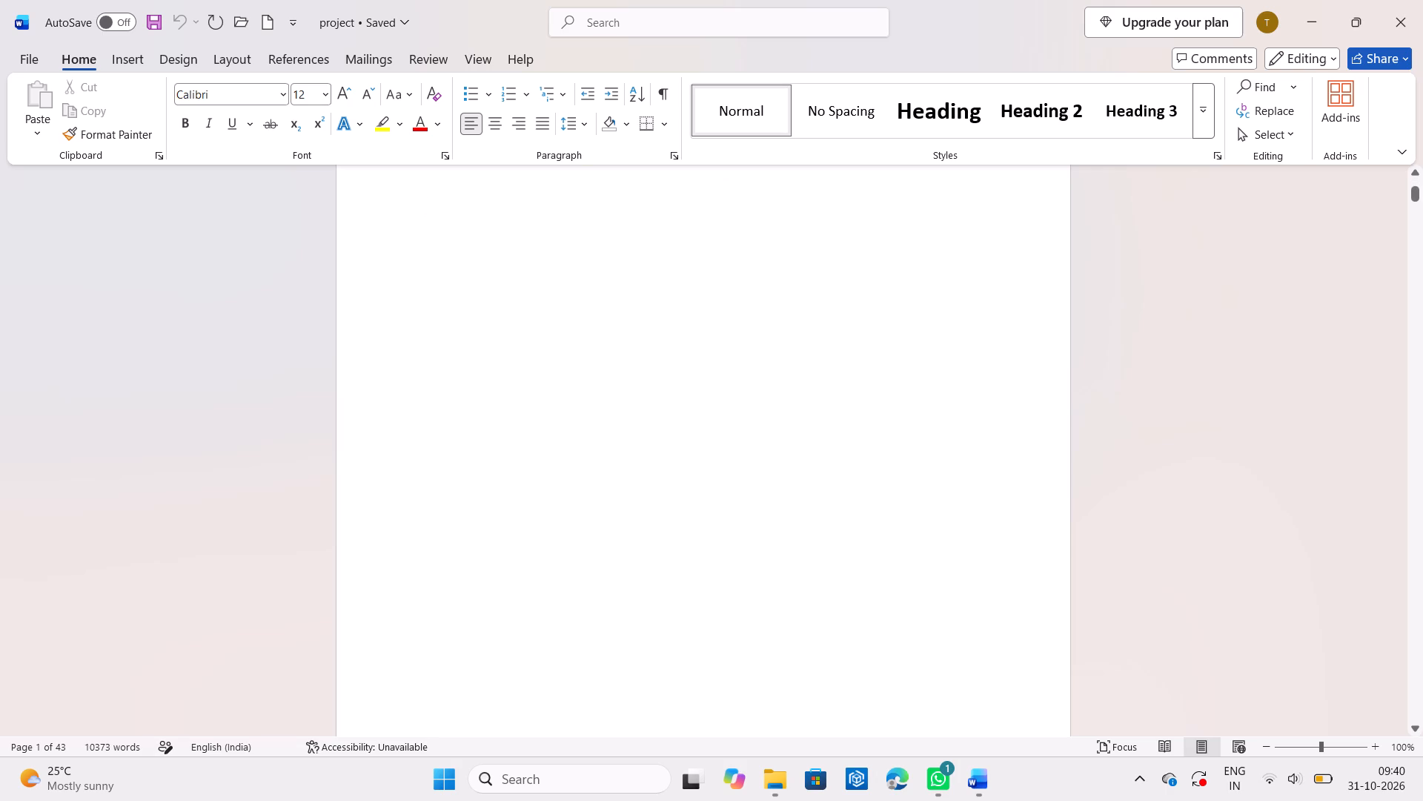
scroll(817, 313, "down", 3)
scroll(817, 313, "up", 1)
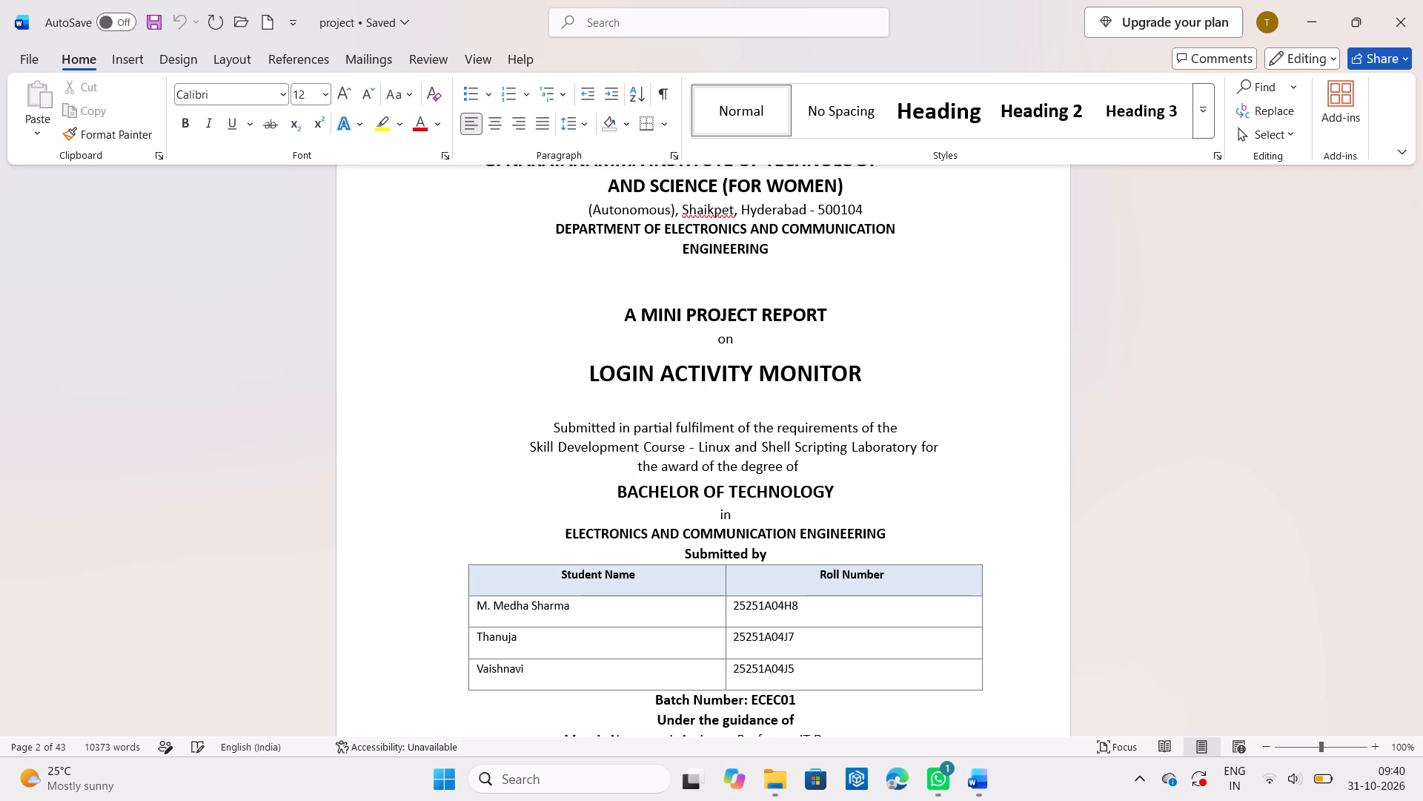
scroll(817, 313, "down", 7)
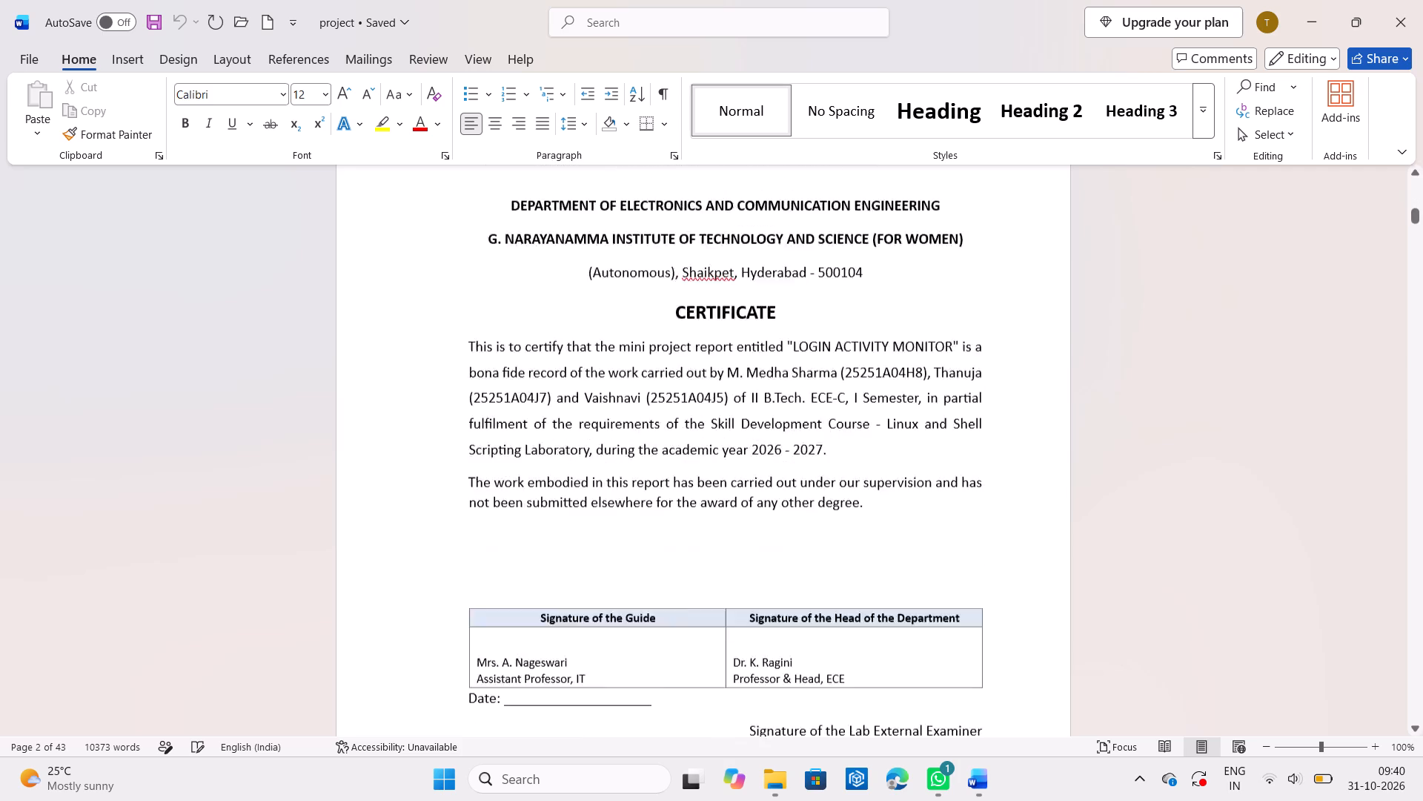
scroll(817, 313, "up", 3)
scroll(817, 313, "down", 3)
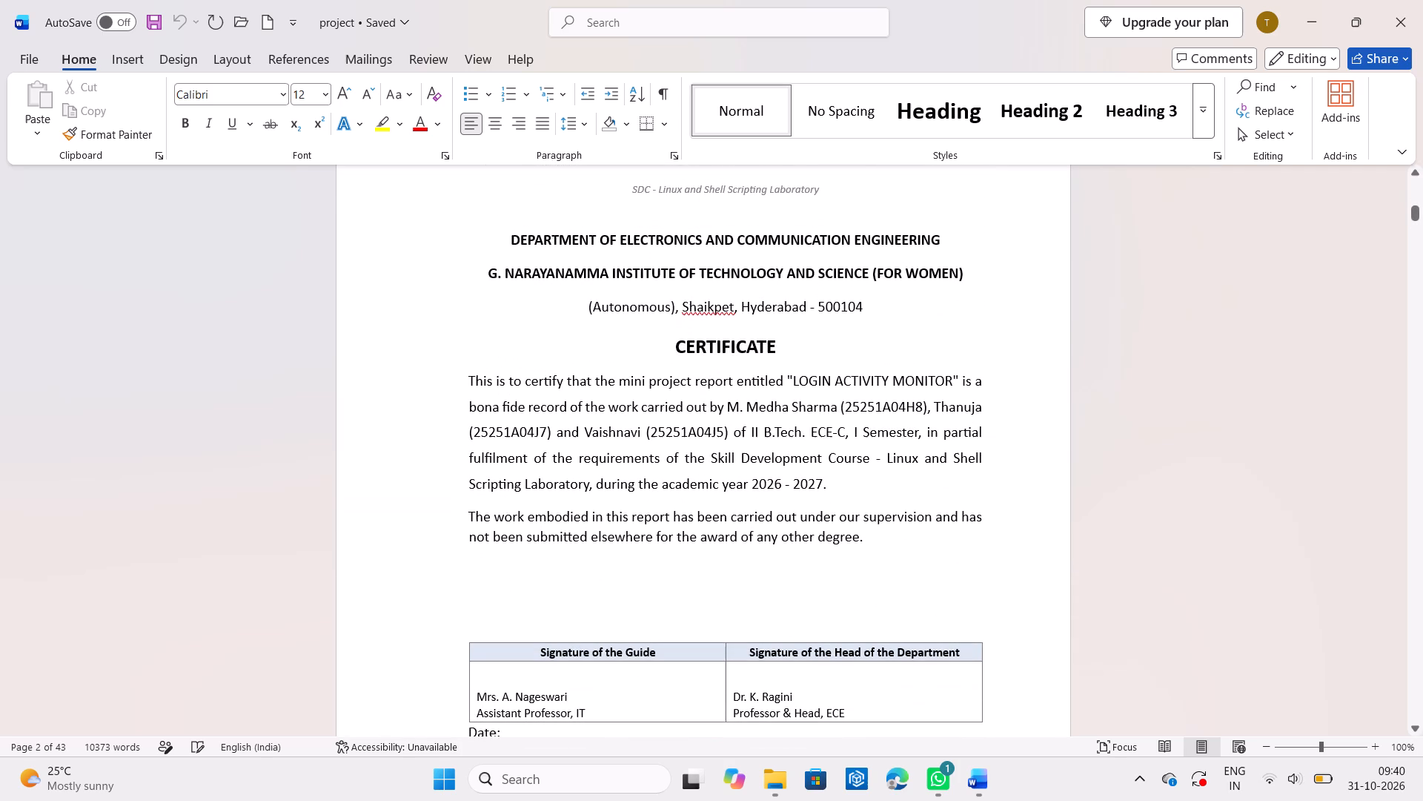
scroll(817, 313, "down", 1)
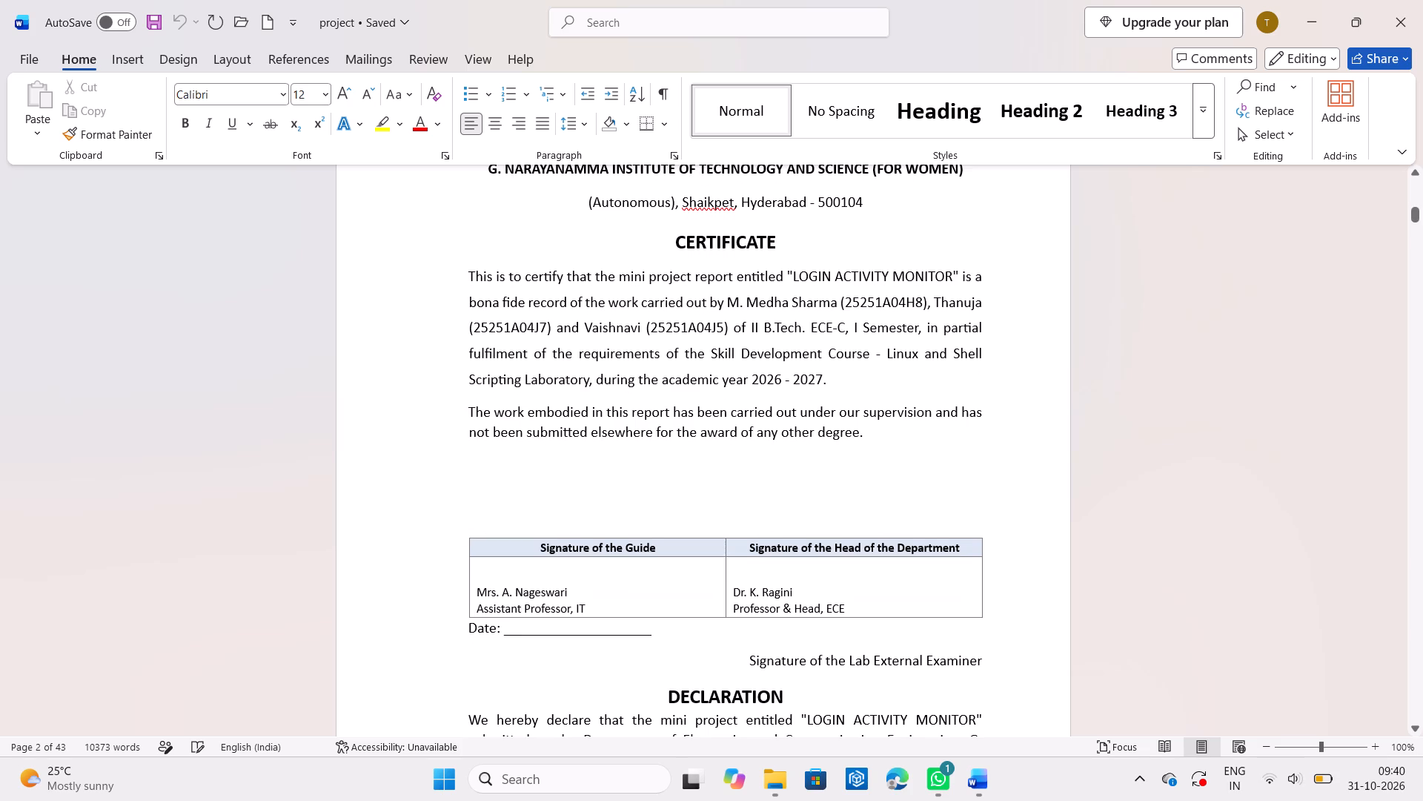
scroll(817, 313, "down", 1)
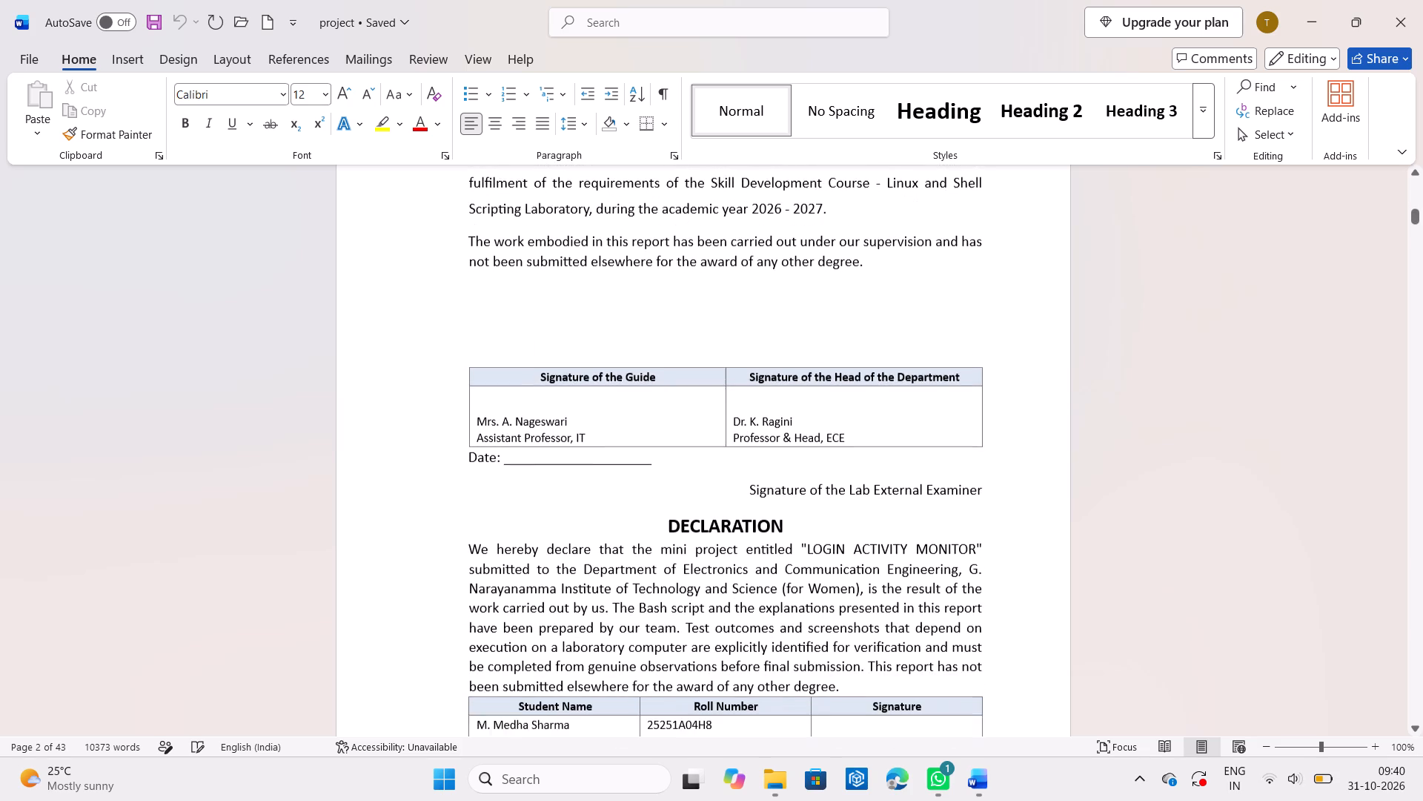
scroll(817, 313, "down", 1)
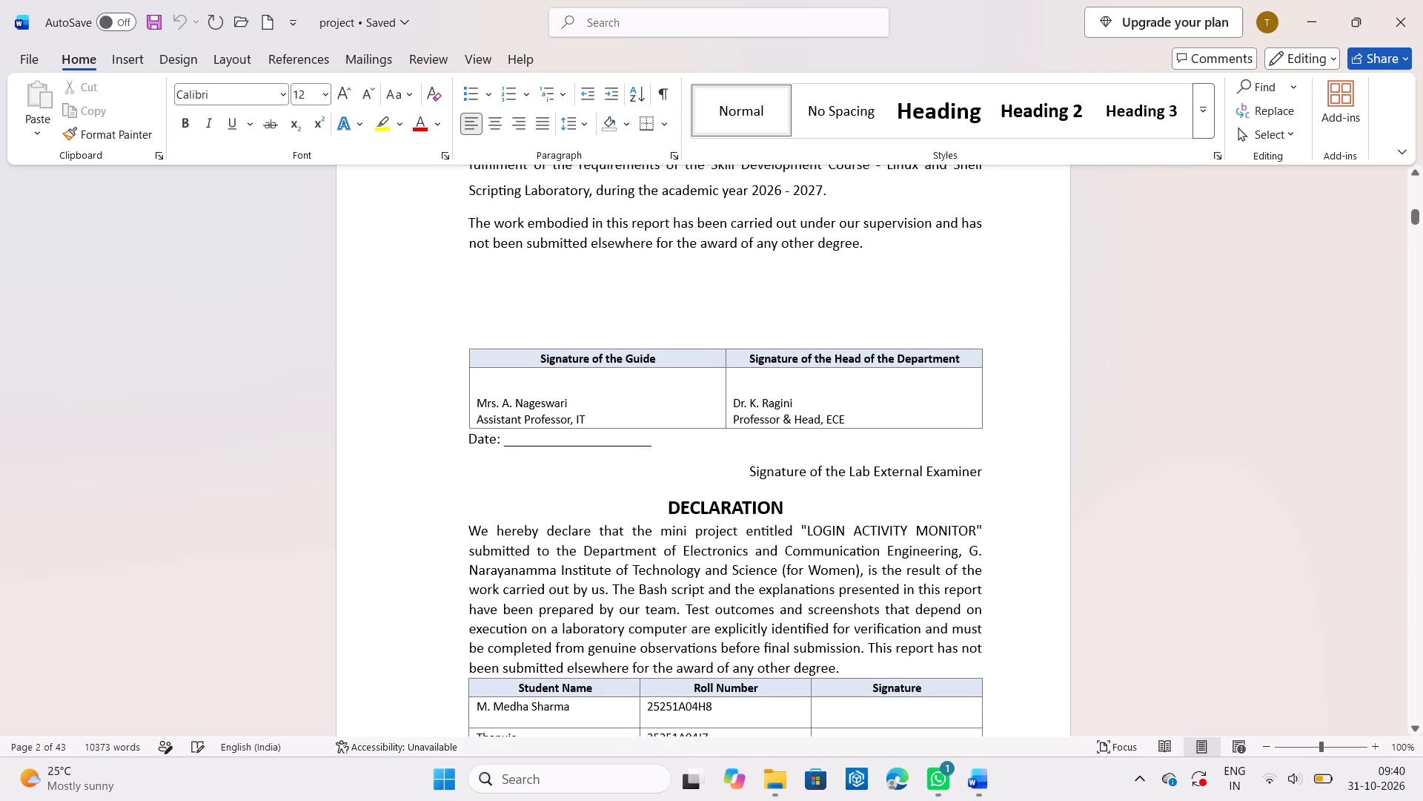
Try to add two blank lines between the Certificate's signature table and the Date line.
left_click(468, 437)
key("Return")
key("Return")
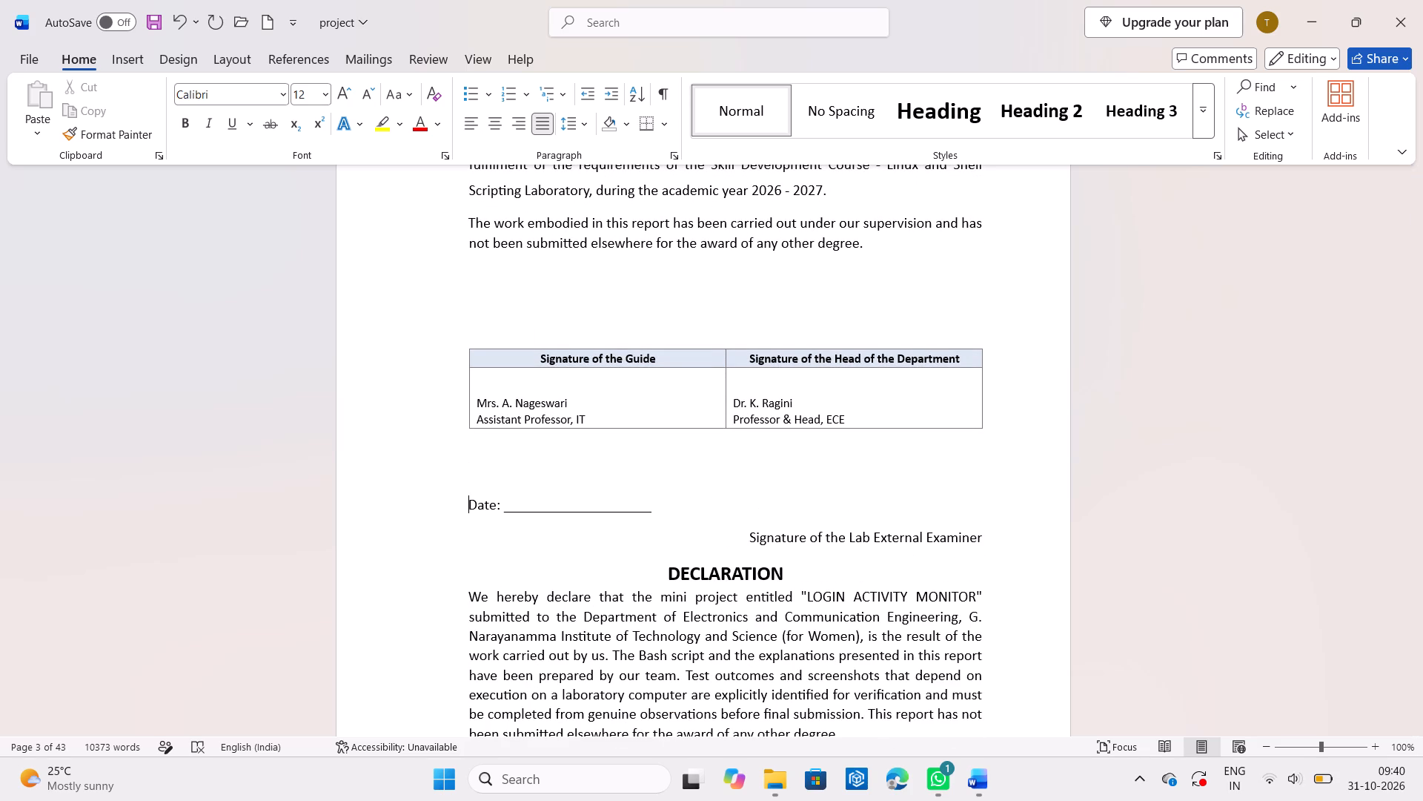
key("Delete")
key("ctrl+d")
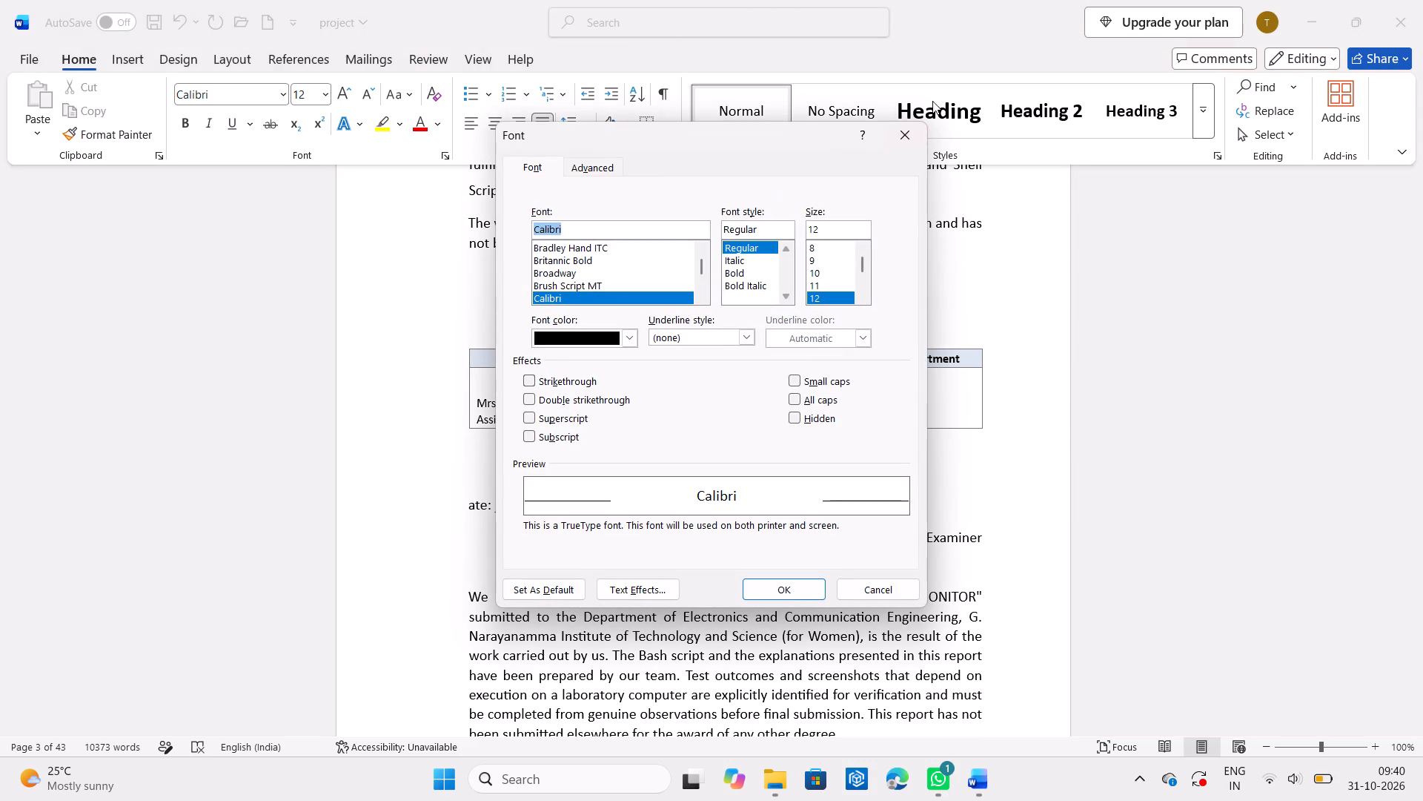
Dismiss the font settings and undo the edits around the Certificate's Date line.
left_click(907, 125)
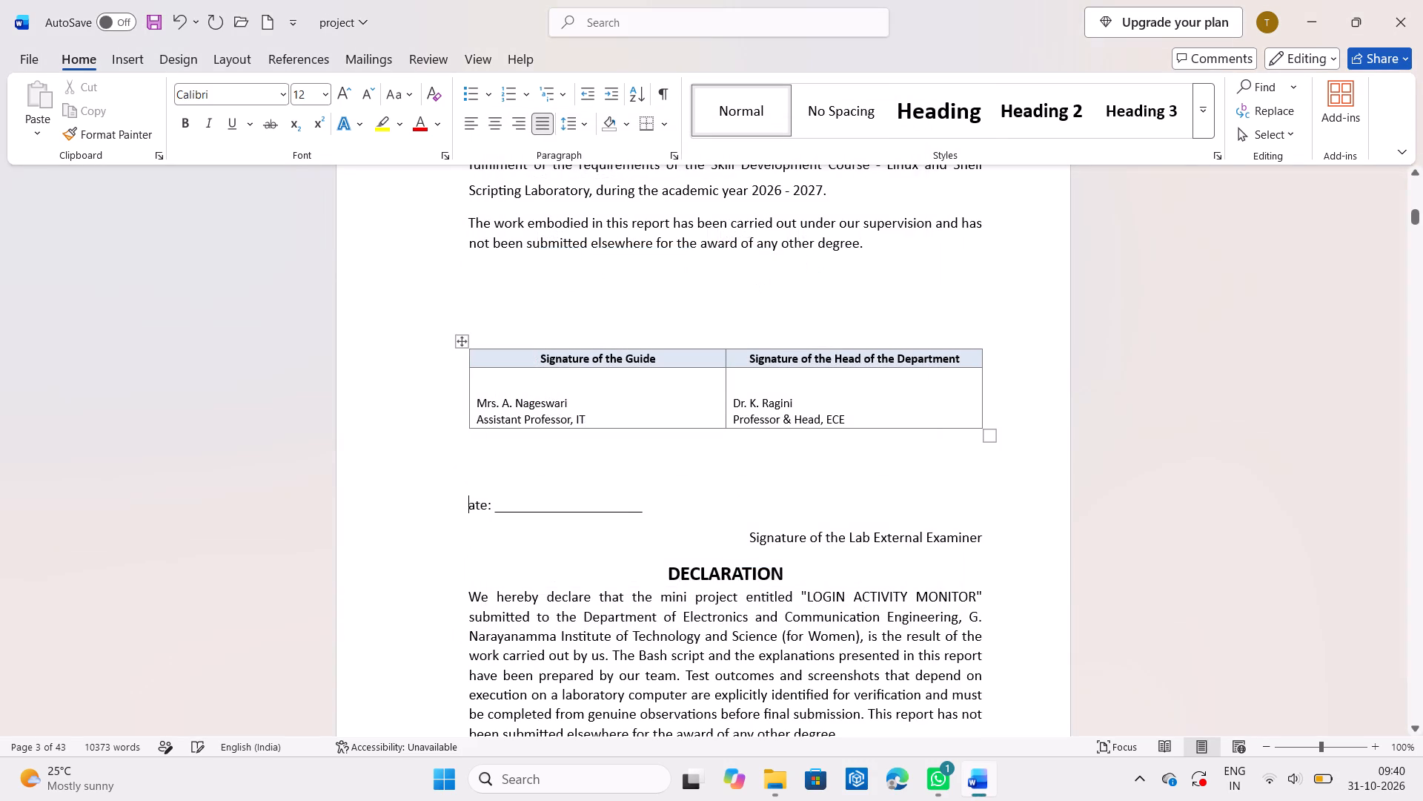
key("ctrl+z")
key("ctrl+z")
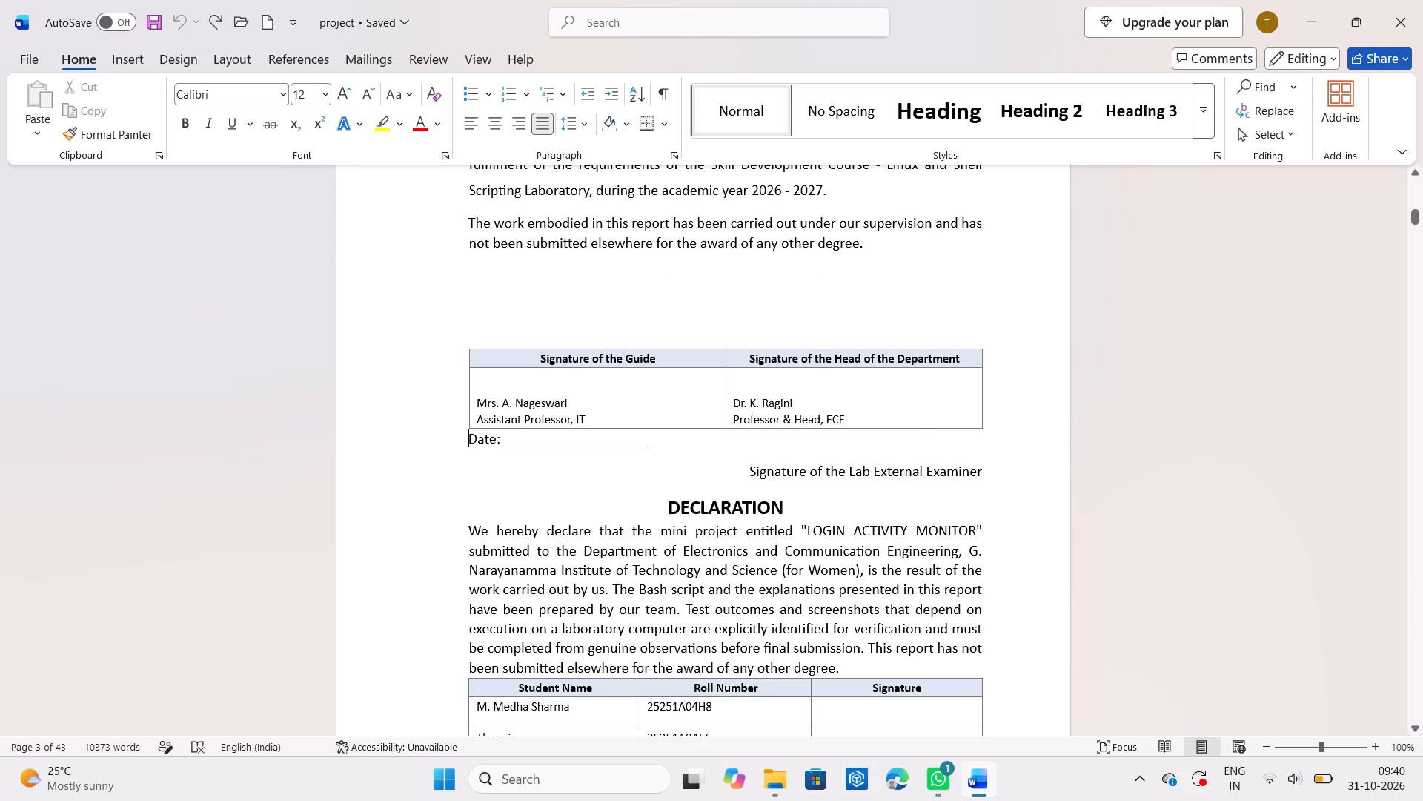
Push the DECLARATION section onto the page after the Certificate by inserting ten line breaks before its heading.
scroll(584, 587, "down", 1)
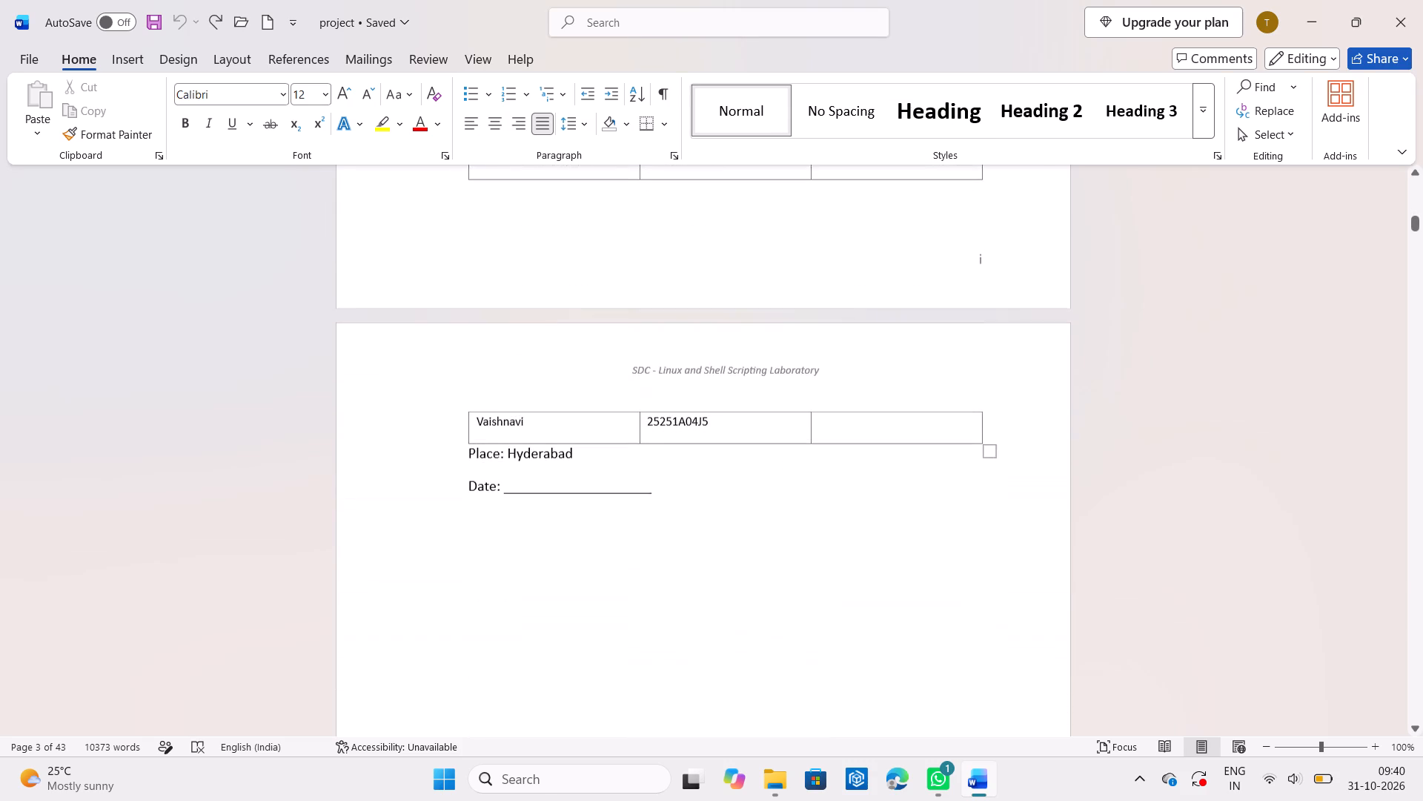
scroll(584, 587, "up", 1)
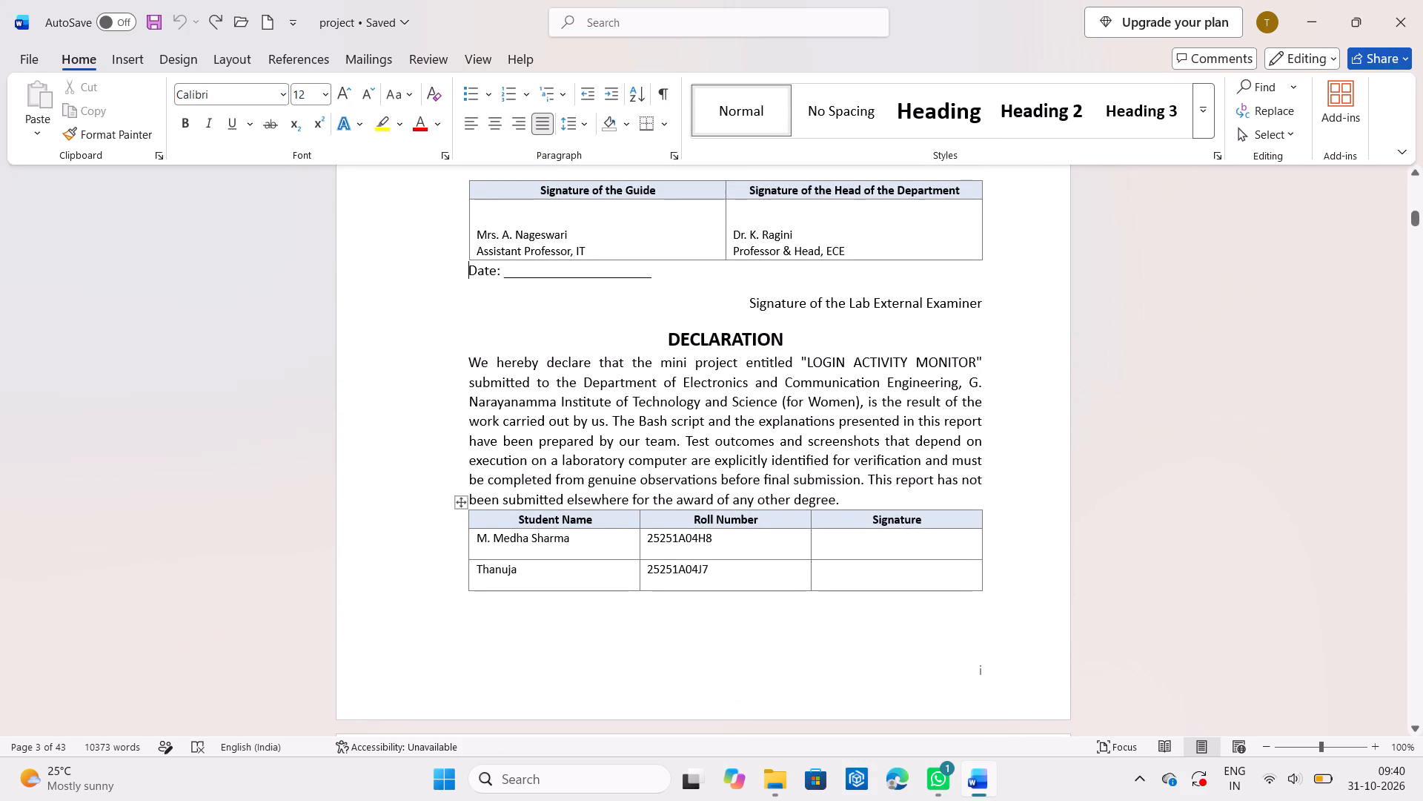
left_click(638, 343)
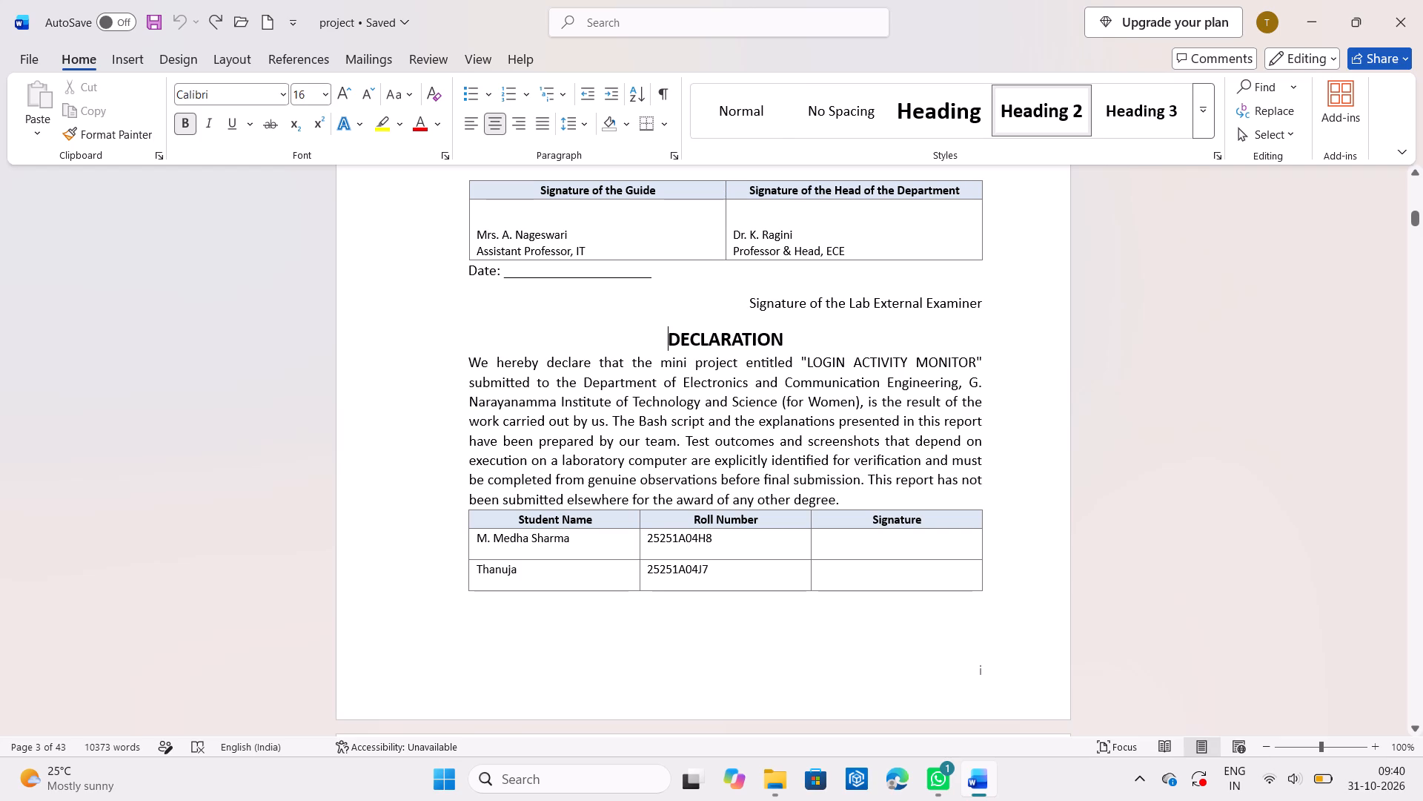
key("BackSpace")
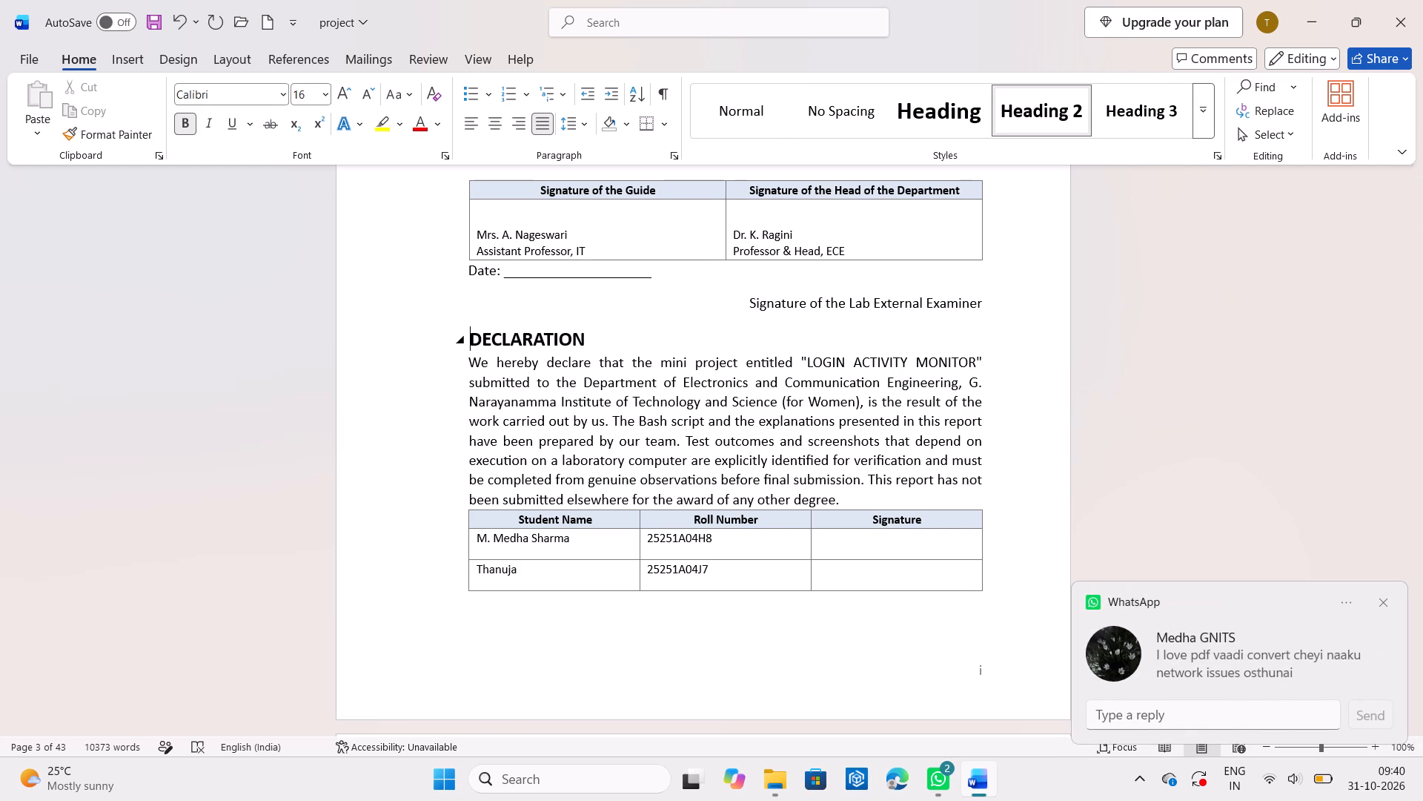
key("ctrl+z")
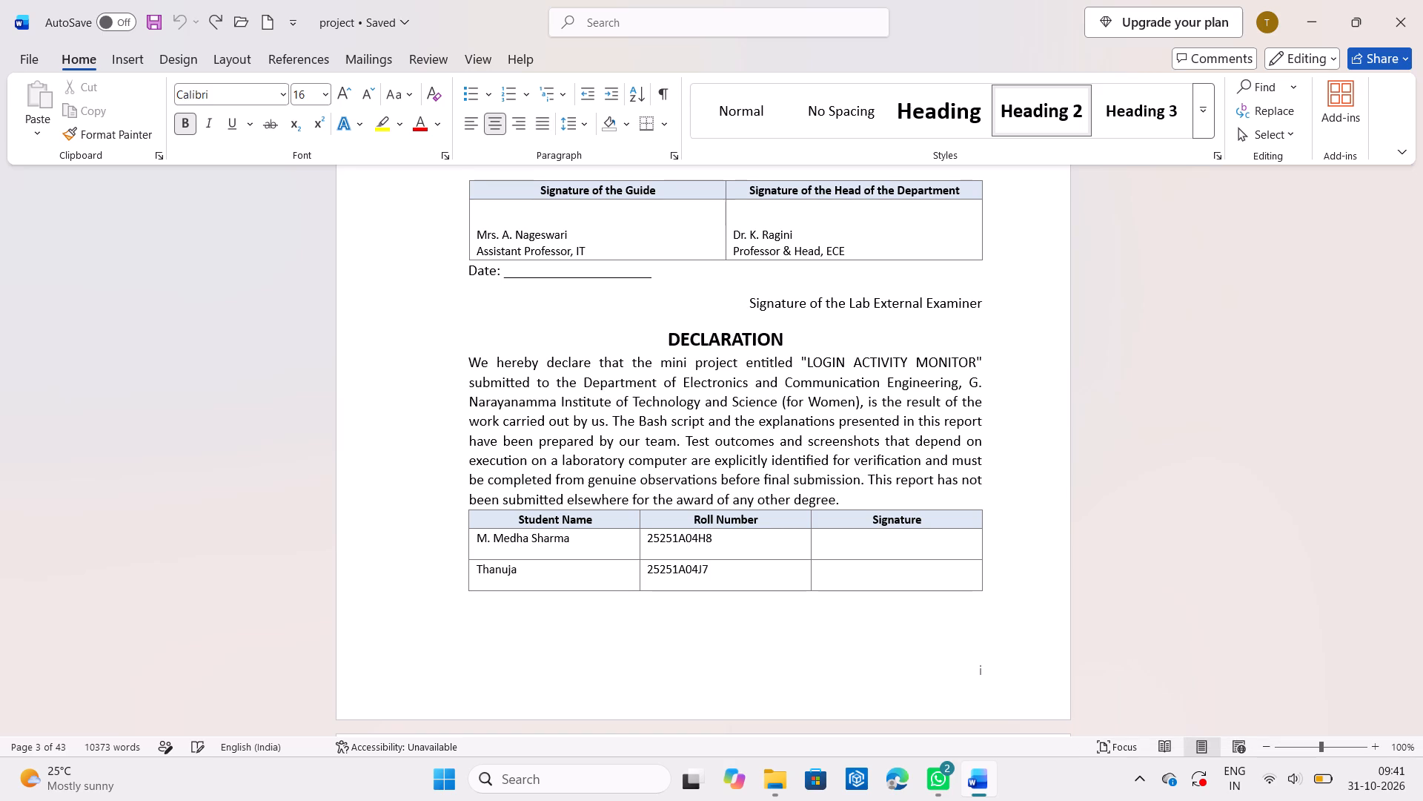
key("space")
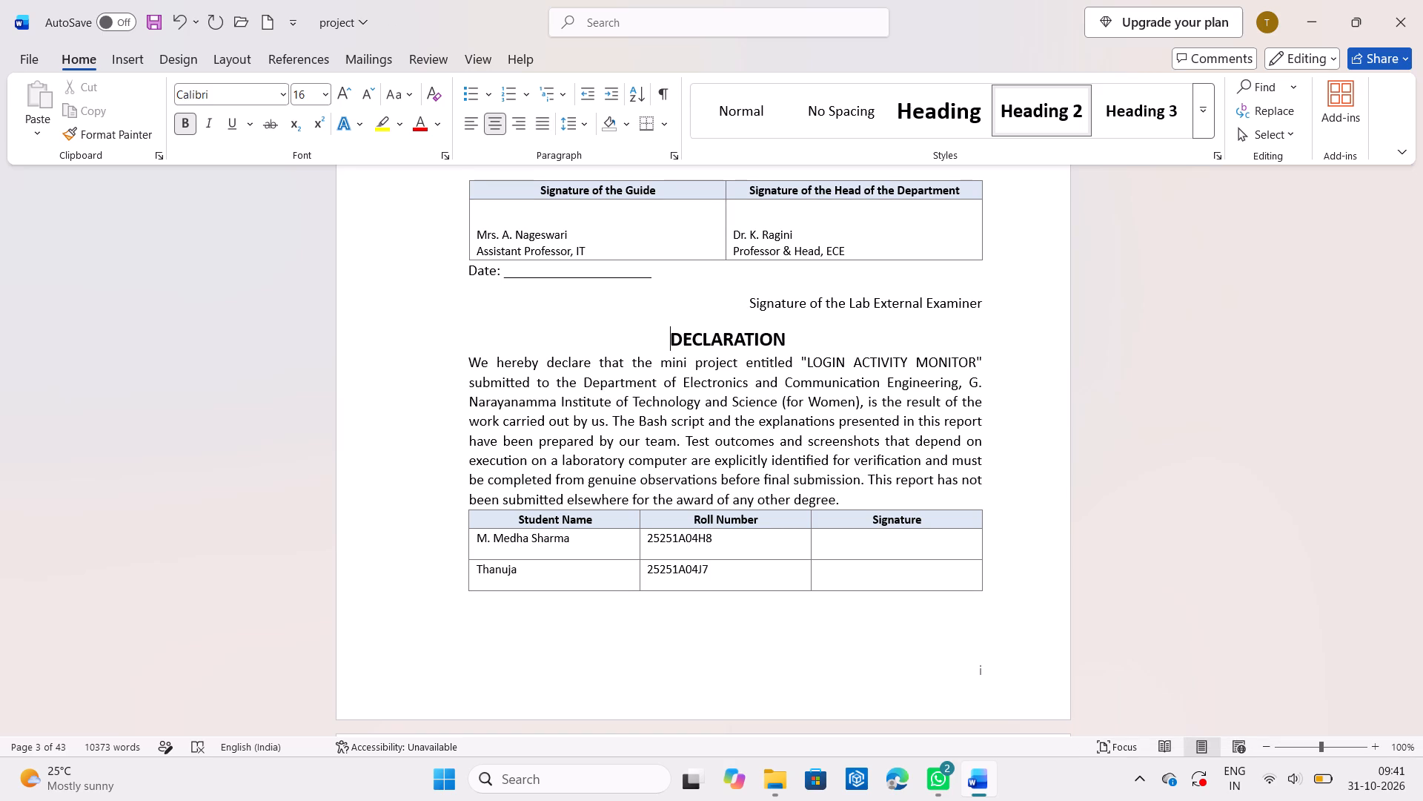
key("Return")
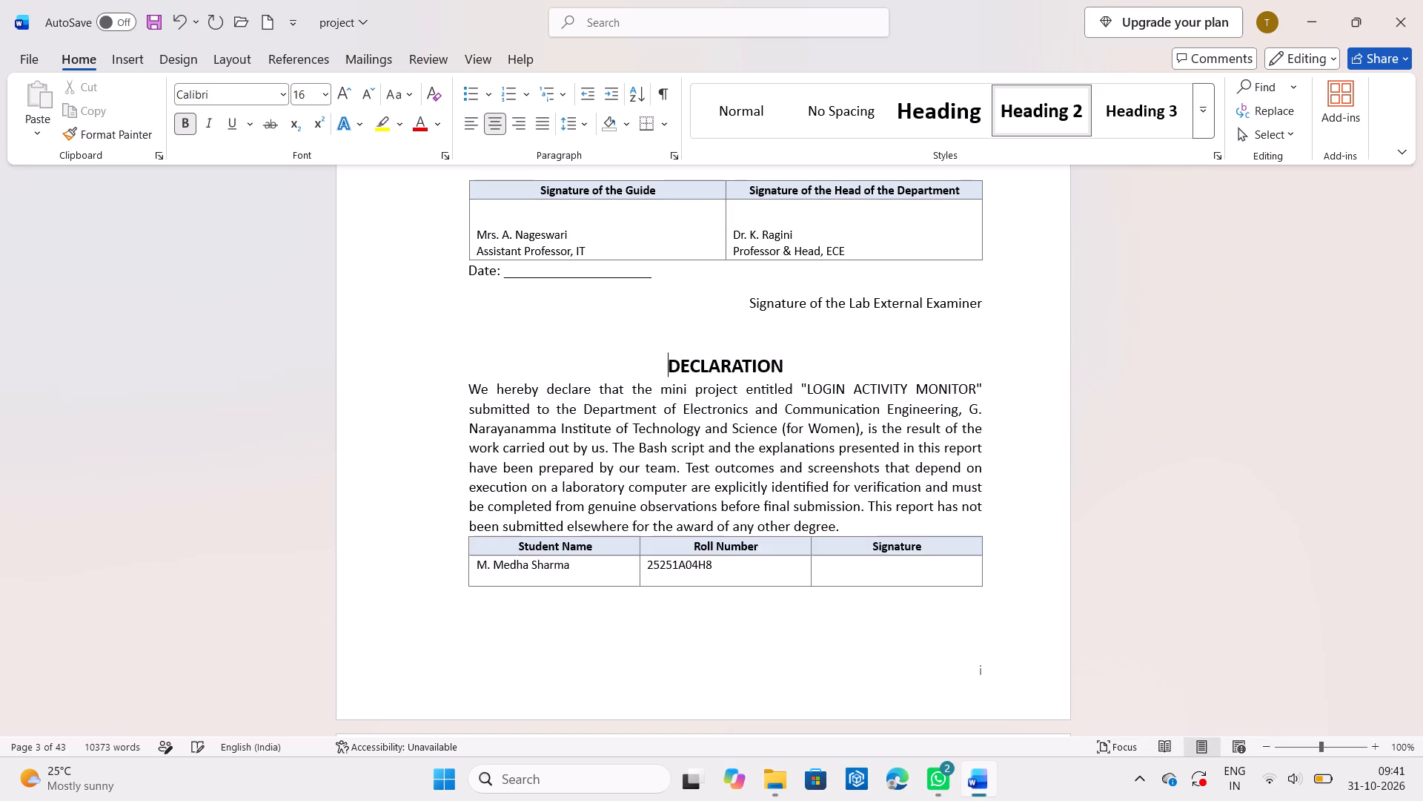
key("Return")
key("Return")
key("Return")
key("Return")
key("Return")
key("Return")
key("Return")
key("Return")
key("Return")
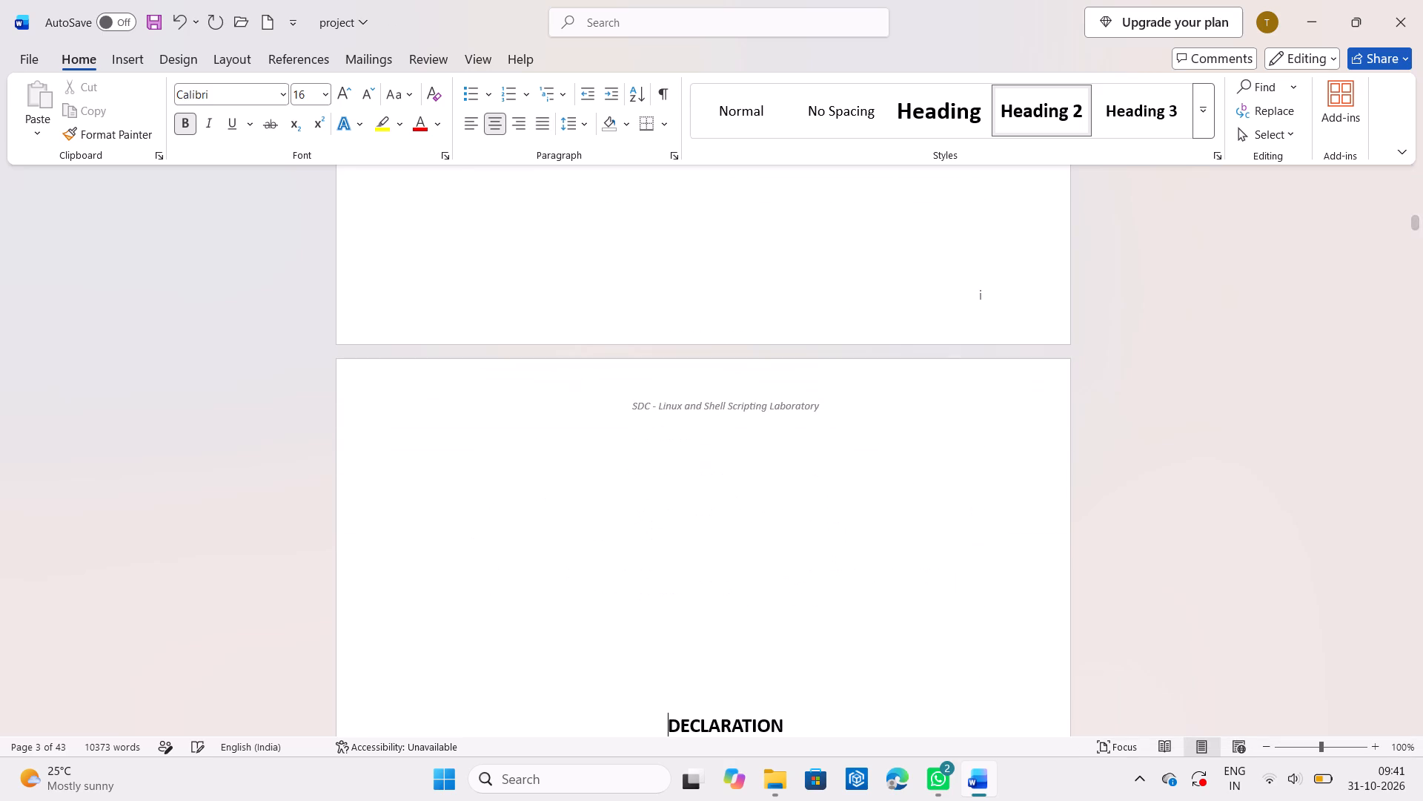
scroll(638, 343, "down", 2)
scroll(638, 343, "up", 1)
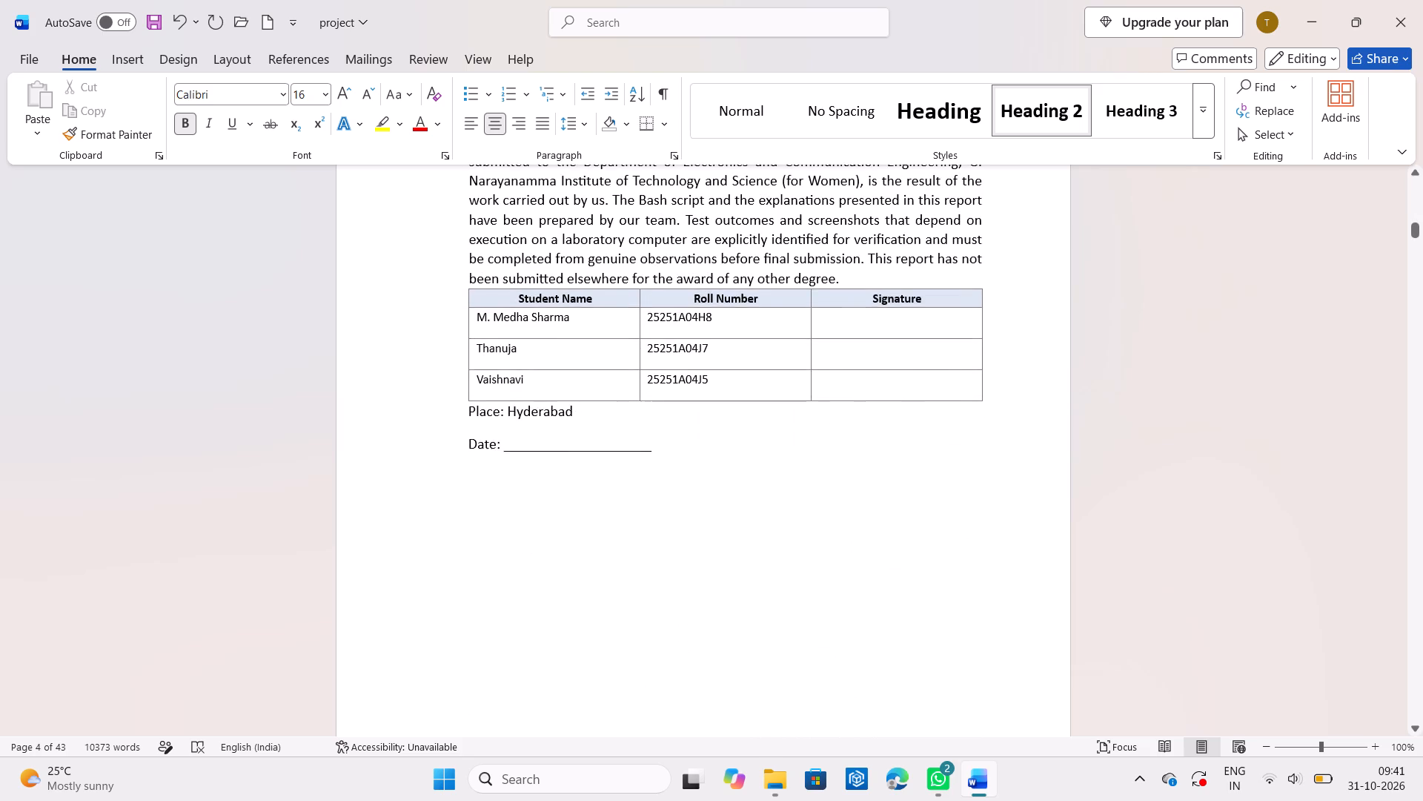
scroll(638, 343, "up", 2)
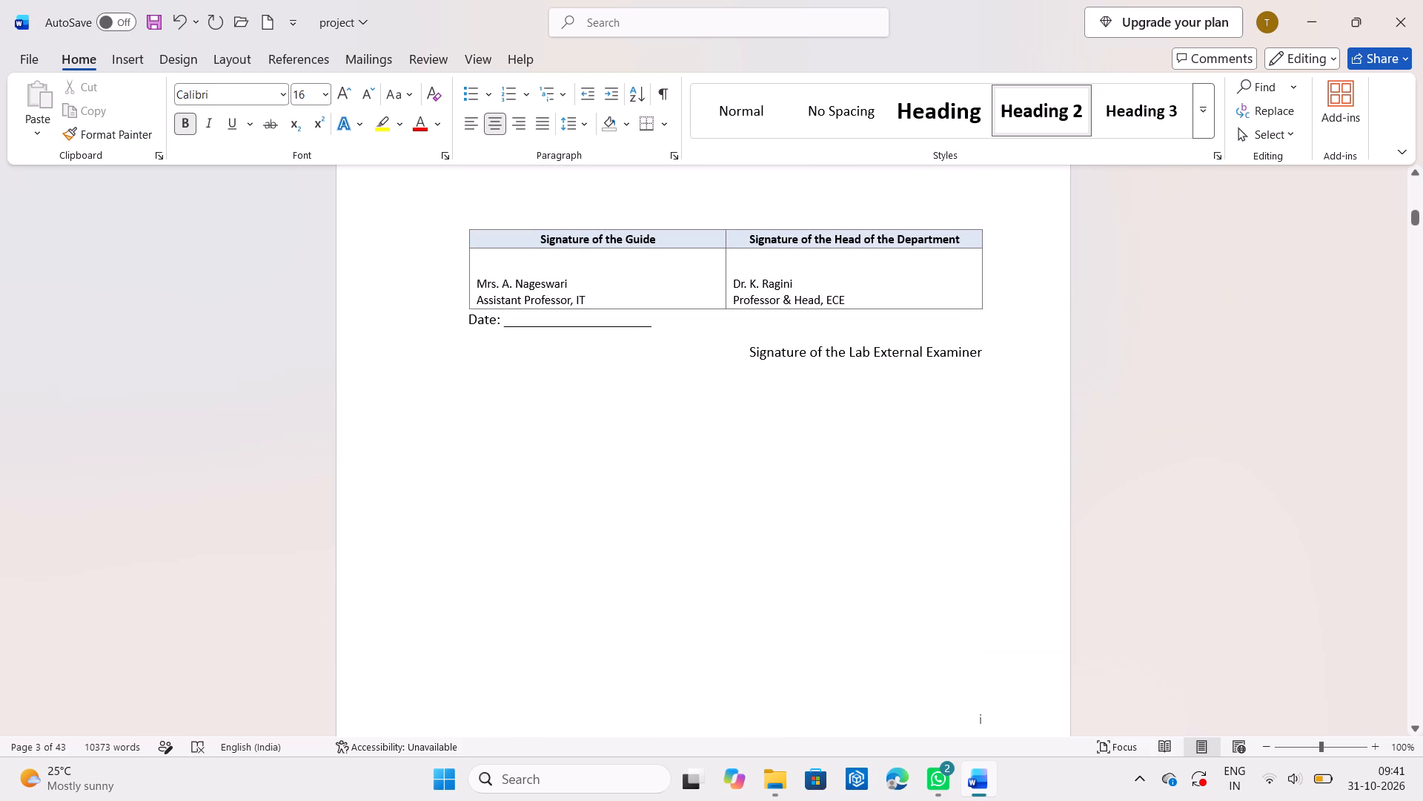
Insert two blank lines between the Certificate's signature table and the Date line.
left_click(464, 317)
key("Return")
key("Return")
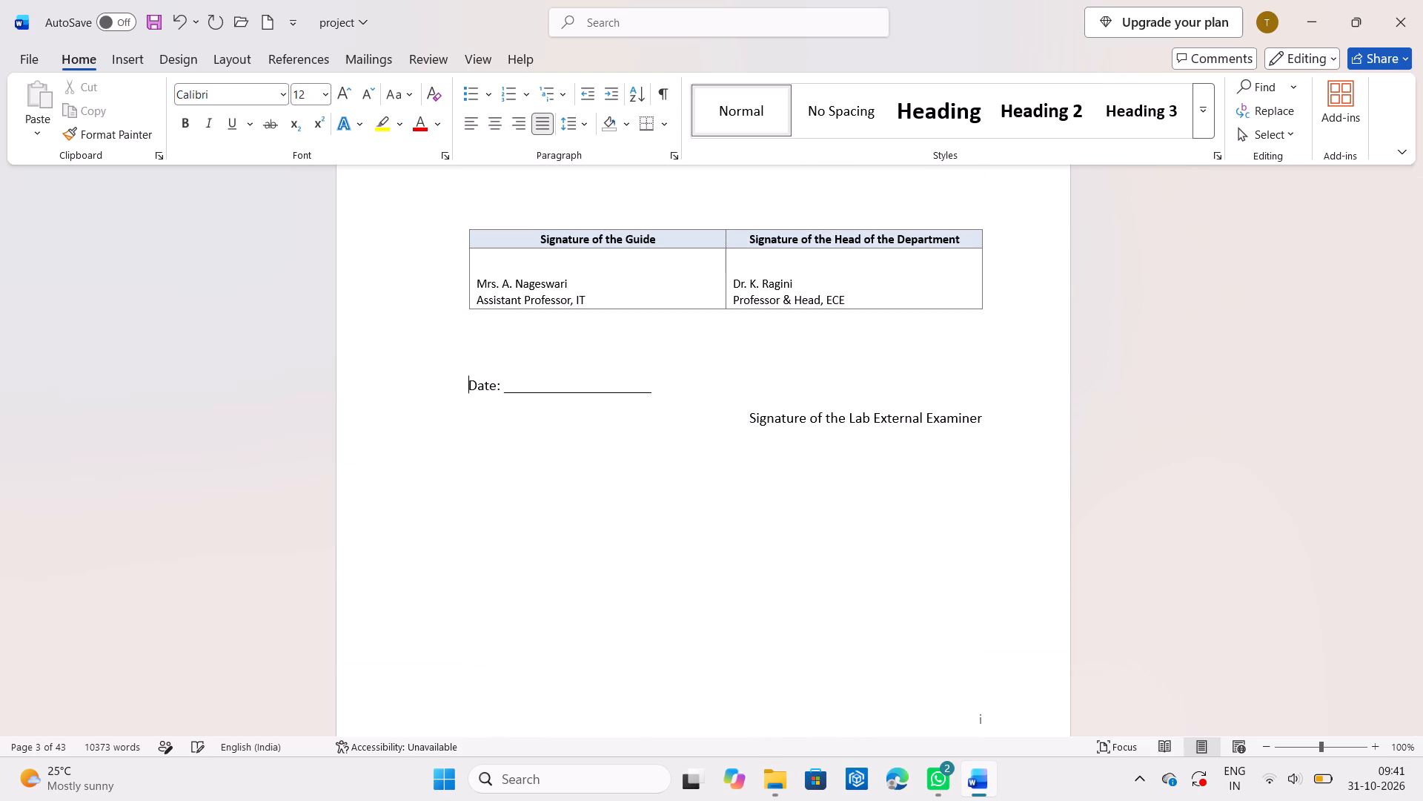
Place the text cursor at the start of the "Signature of the Lab External Examiner" line.
left_click(746, 428)
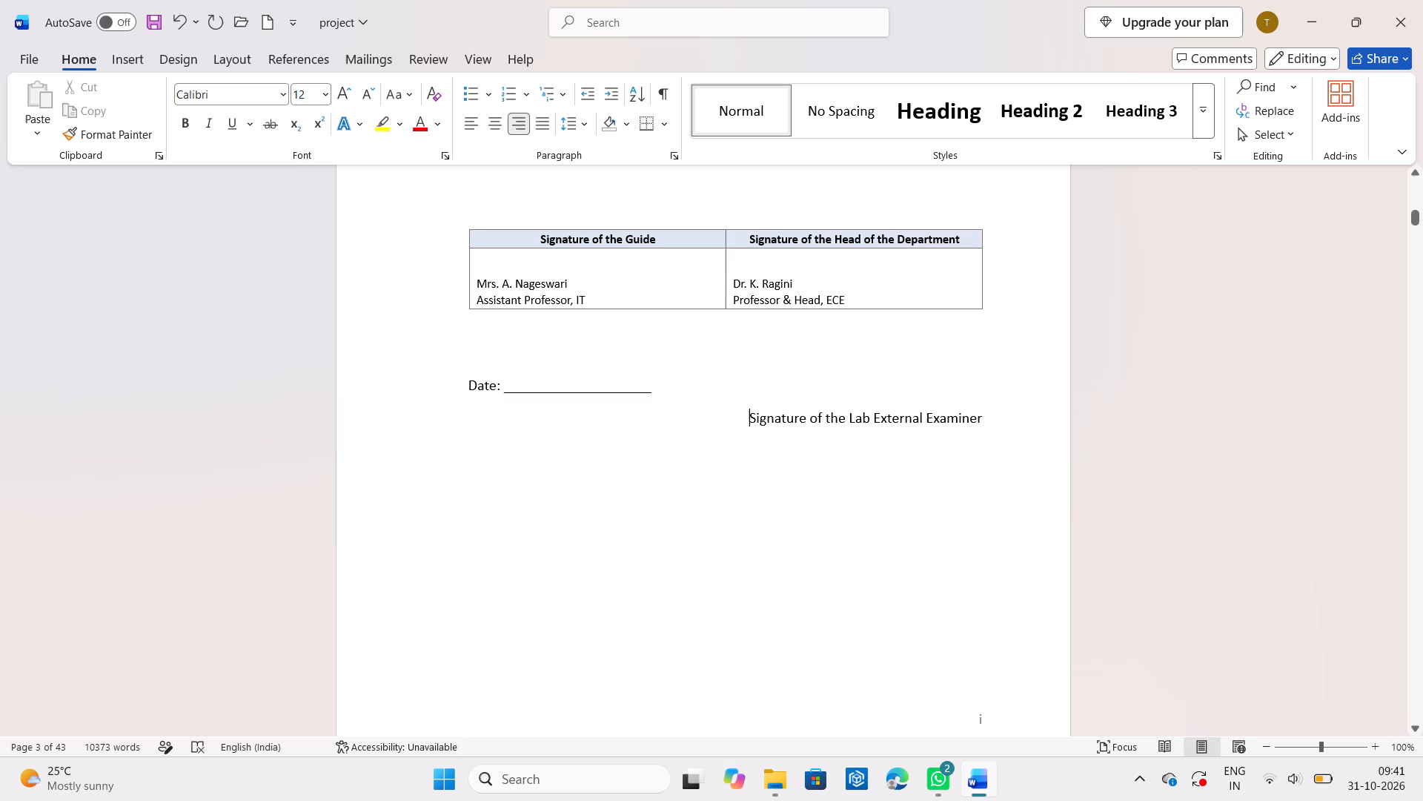
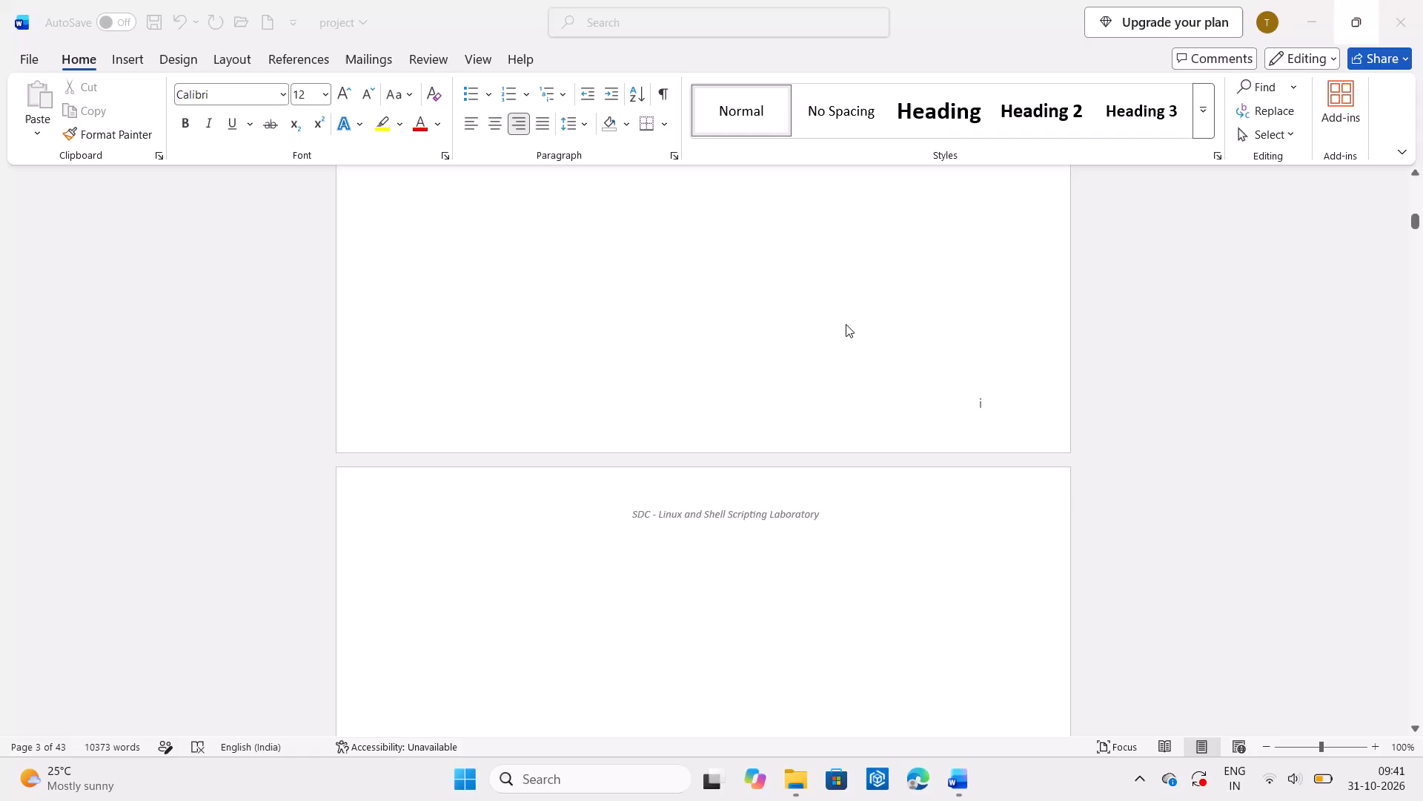
Review the Declaration, Acknowledgement, Abstract, Table of Contents and List of Figures pages for layout problems.
scroll(846, 324, "down", 2)
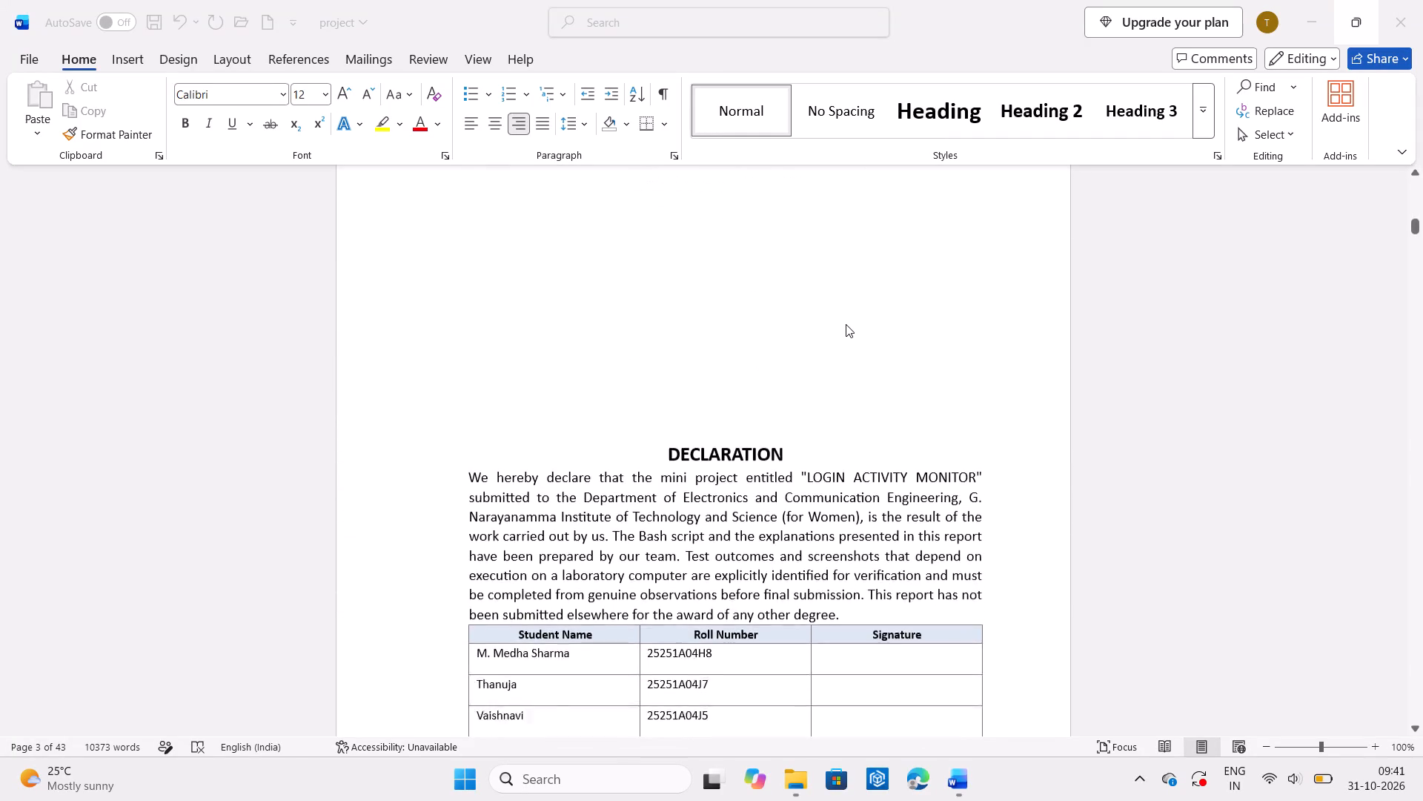
scroll(846, 324, "down", 1)
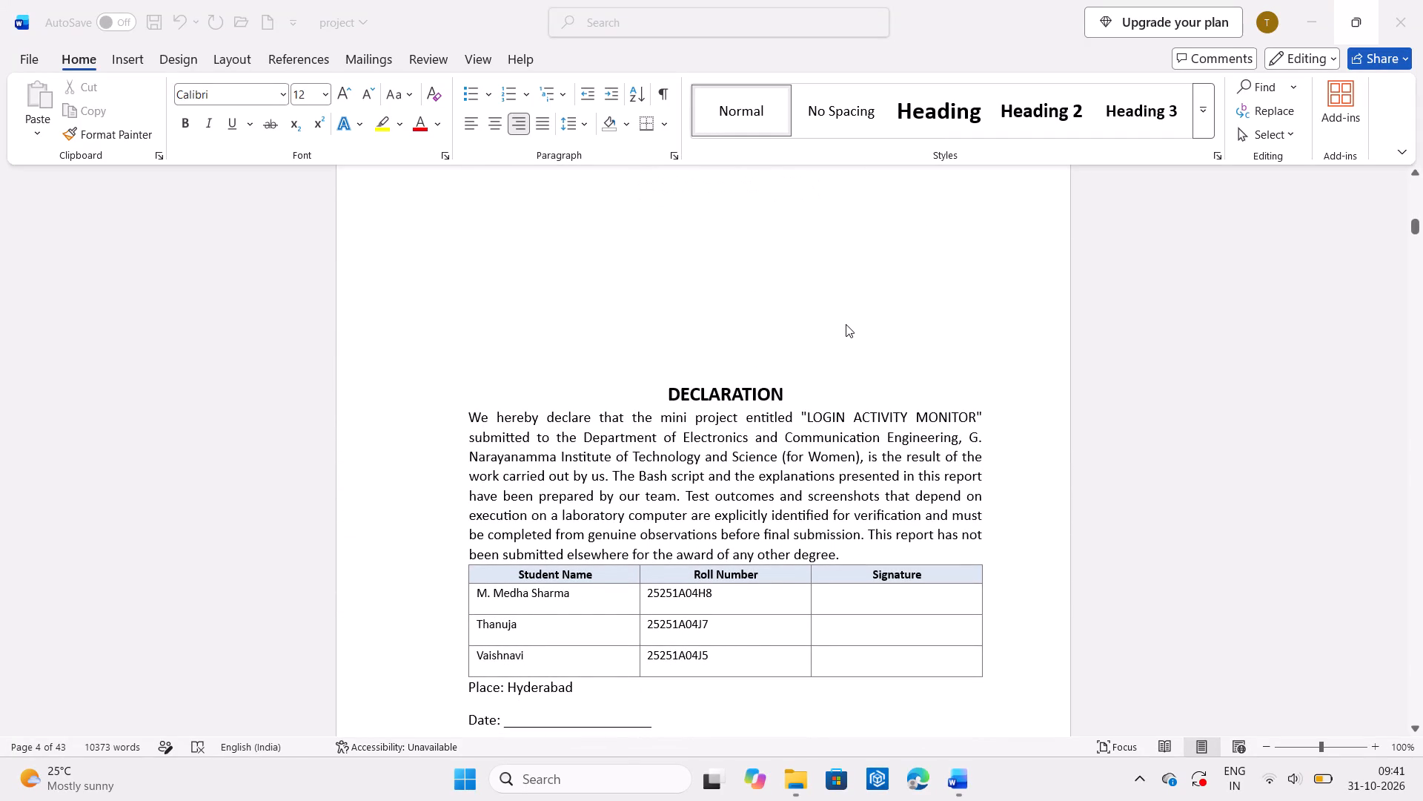
scroll(846, 324, "down", 1)
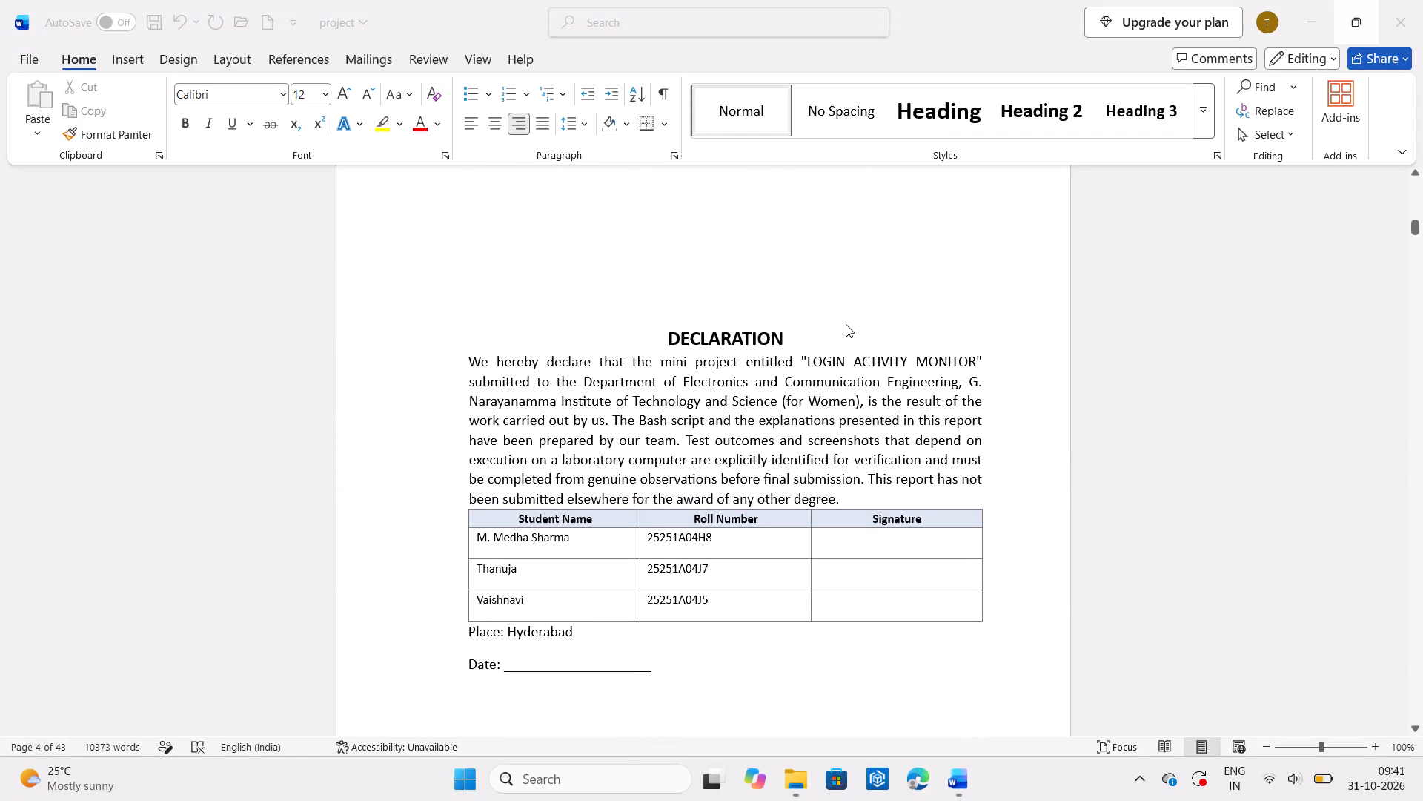
scroll(846, 324, "down", 1)
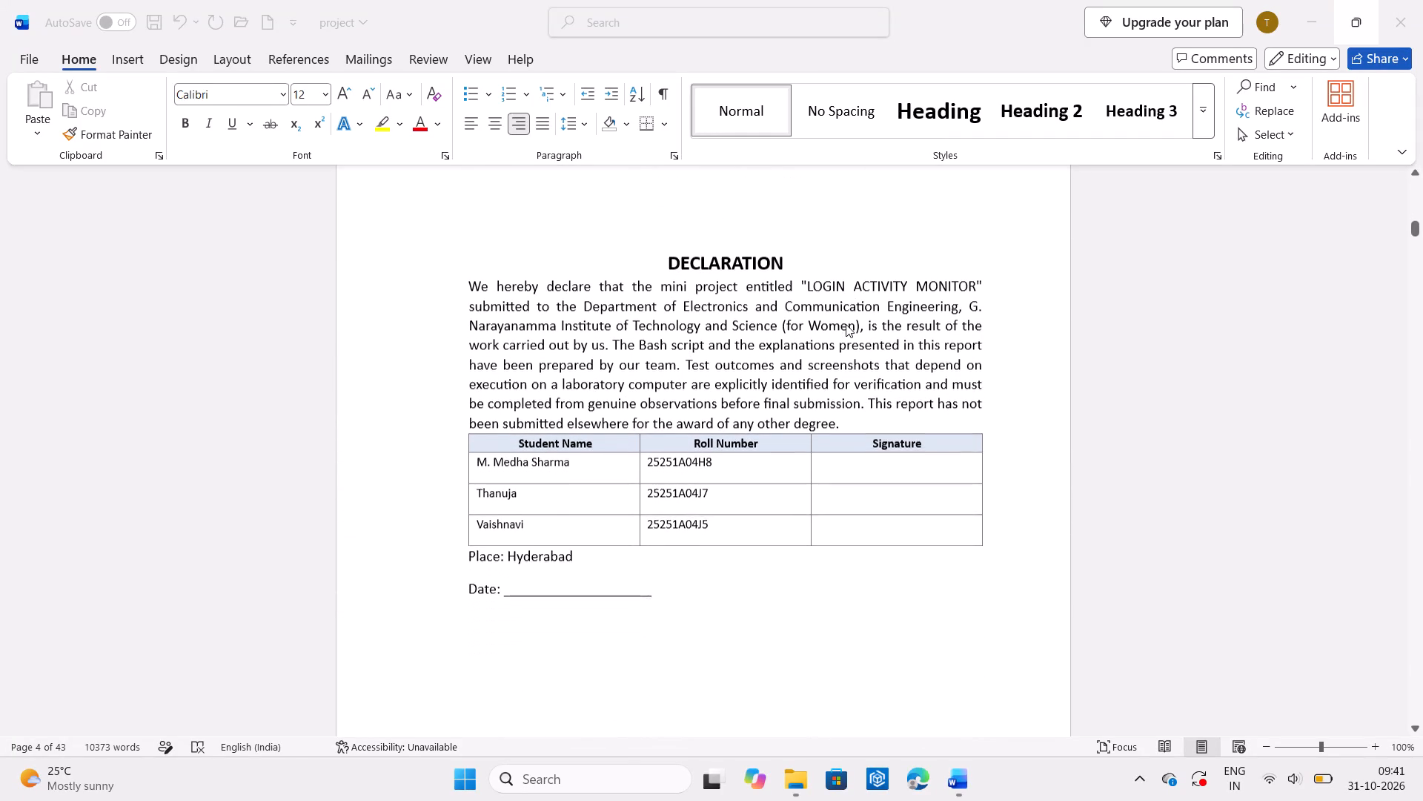
scroll(846, 324, "down", 3)
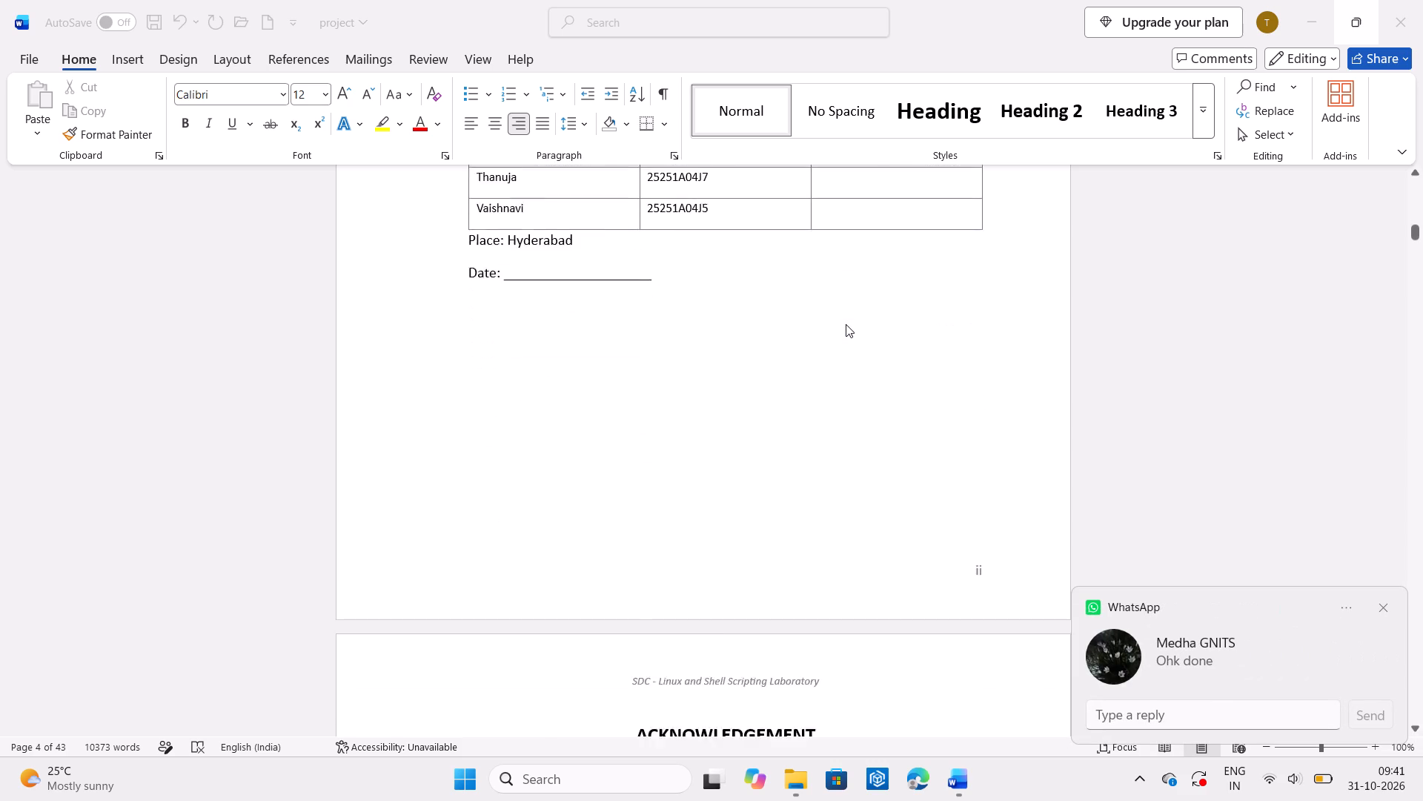
scroll(846, 324, "down", 2)
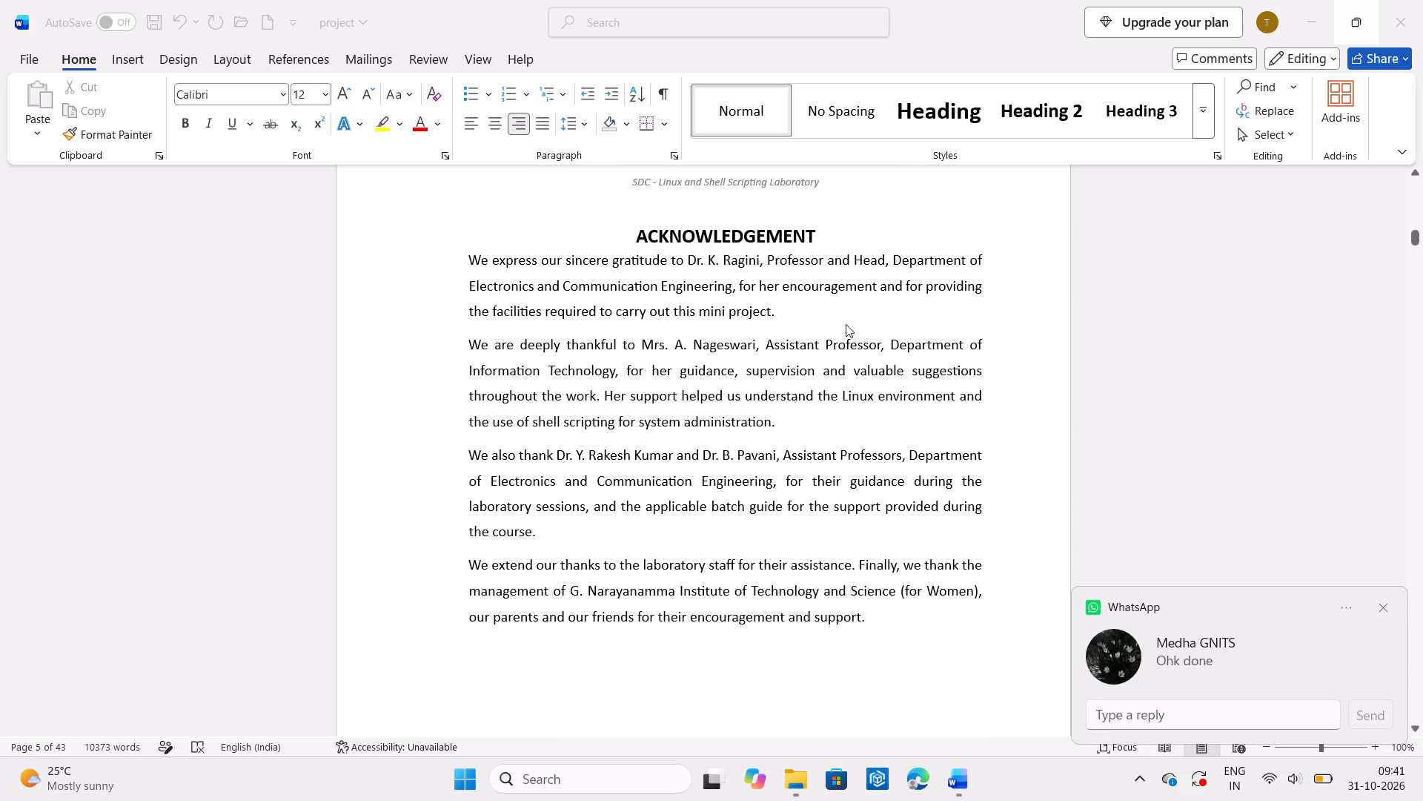
scroll(846, 324, "down", 2)
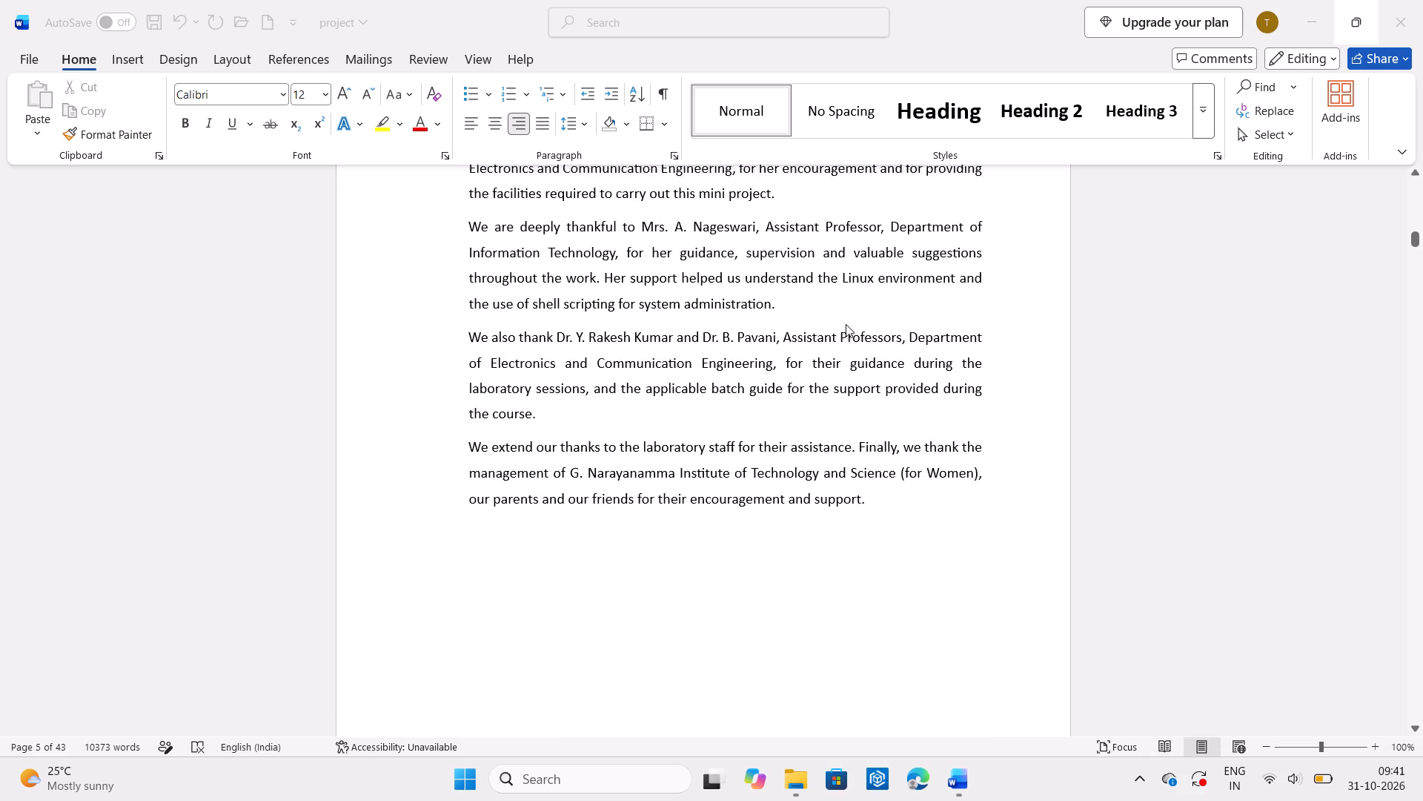
scroll(846, 324, "down", 4)
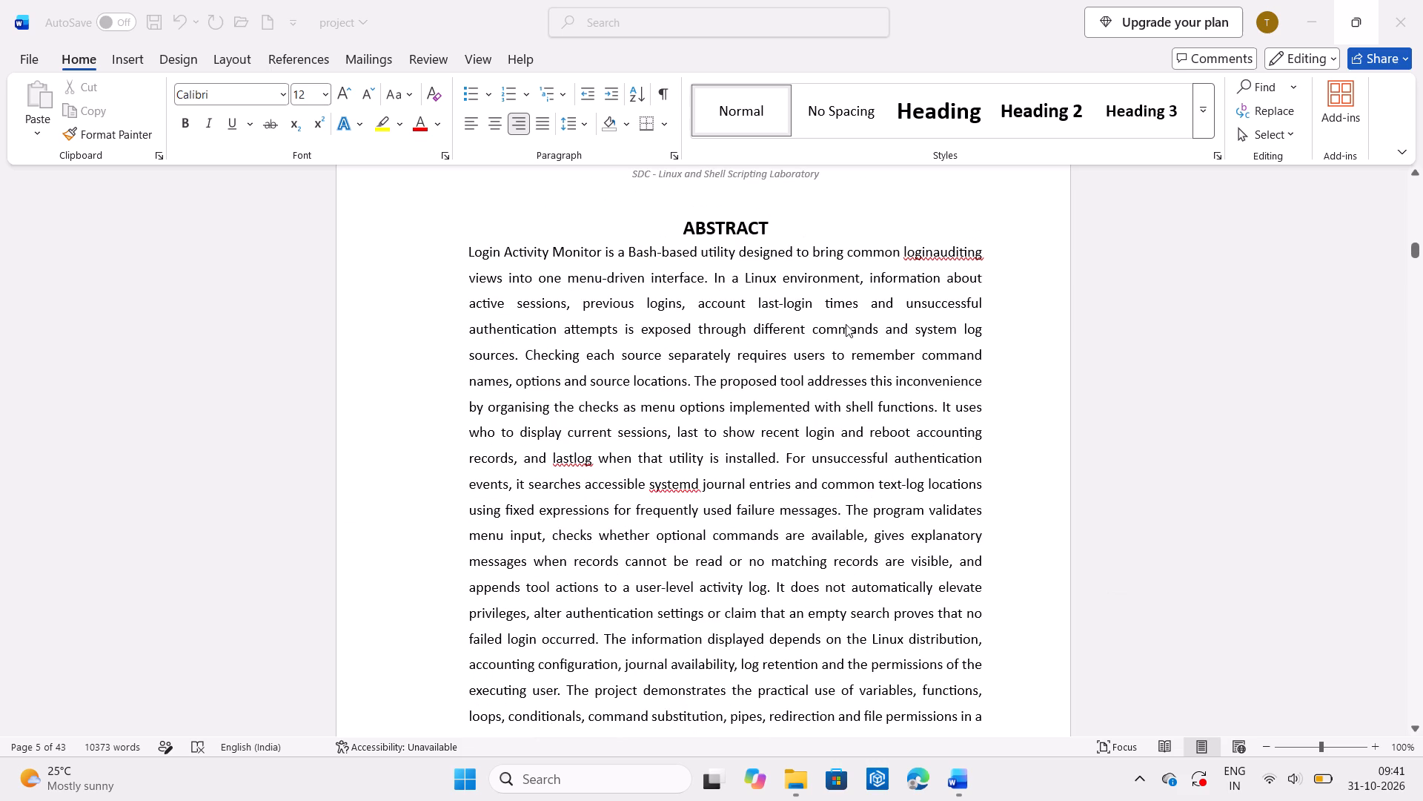
scroll(846, 324, "down", 3)
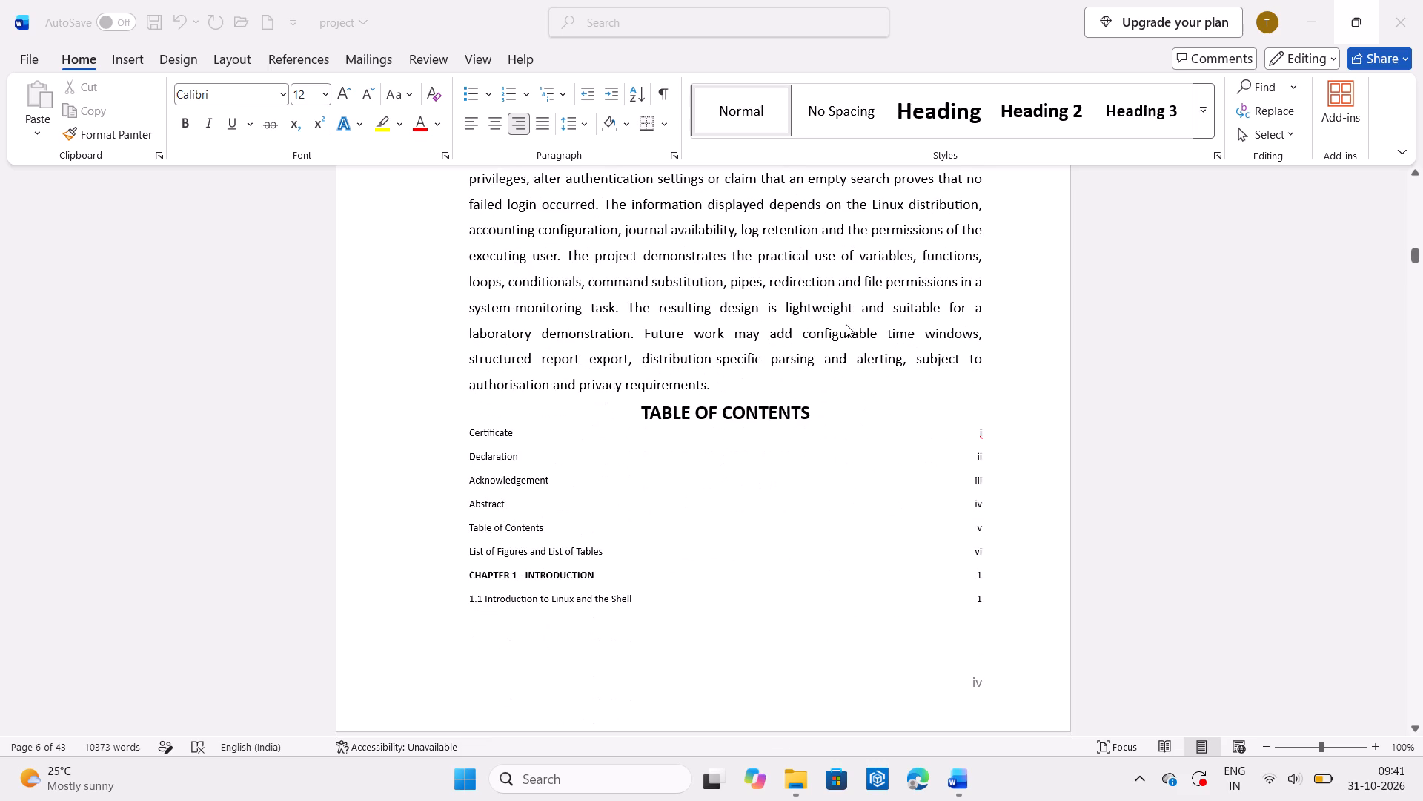
scroll(846, 324, "down", 2)
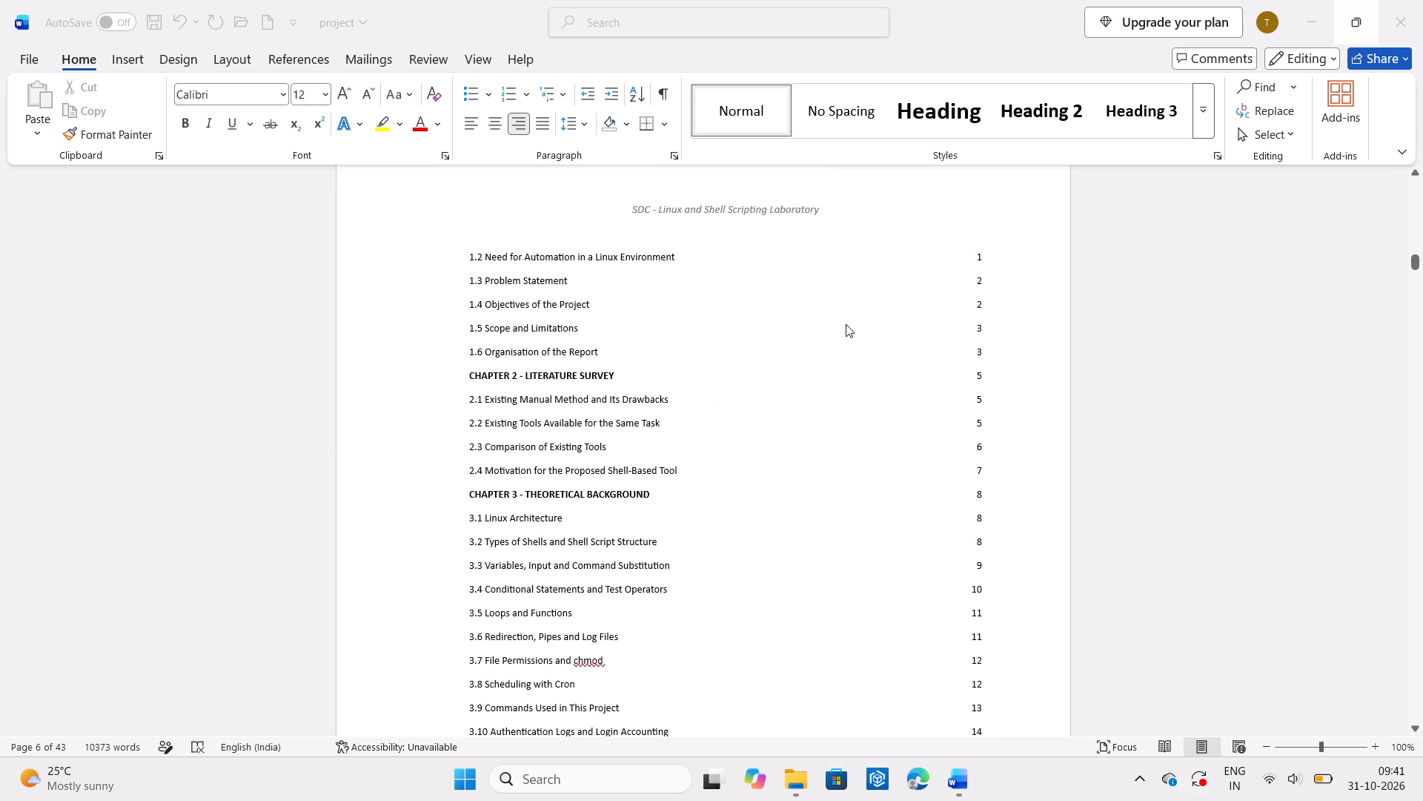
scroll(846, 324, "down", 7)
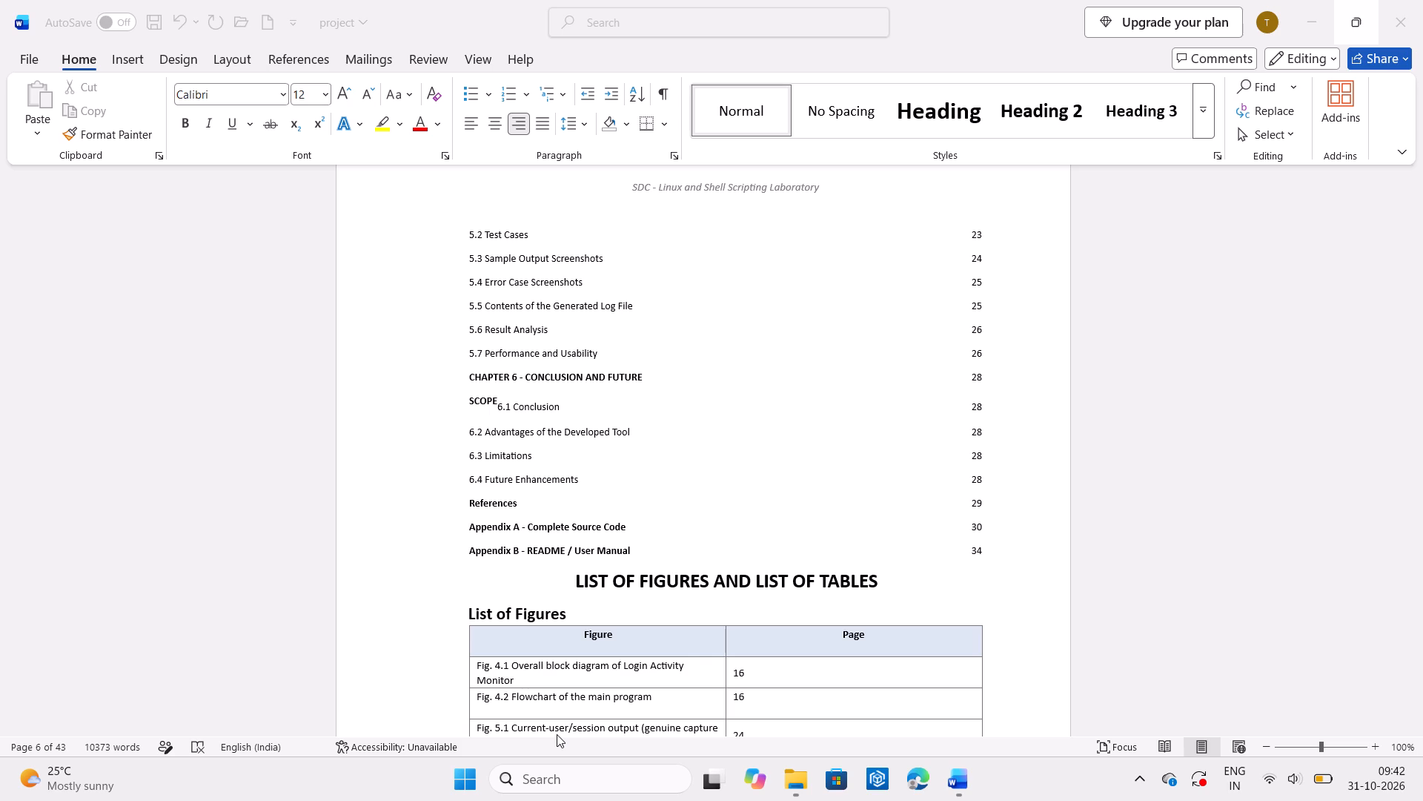
scroll(557, 734, "down", 2)
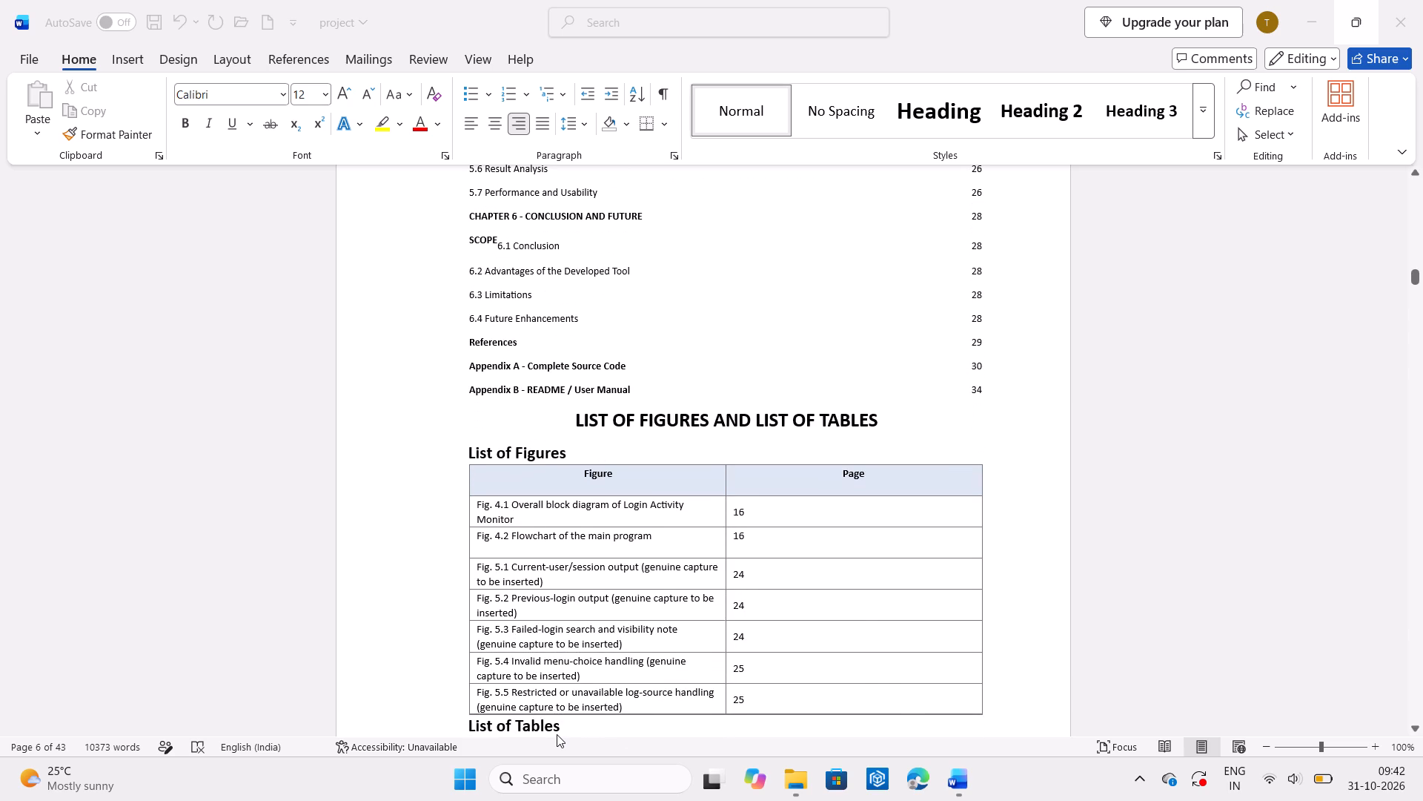
Examine the List of Figures and List of Tables pages and the page that follows for layout problems.
scroll(557, 734, "down", 1)
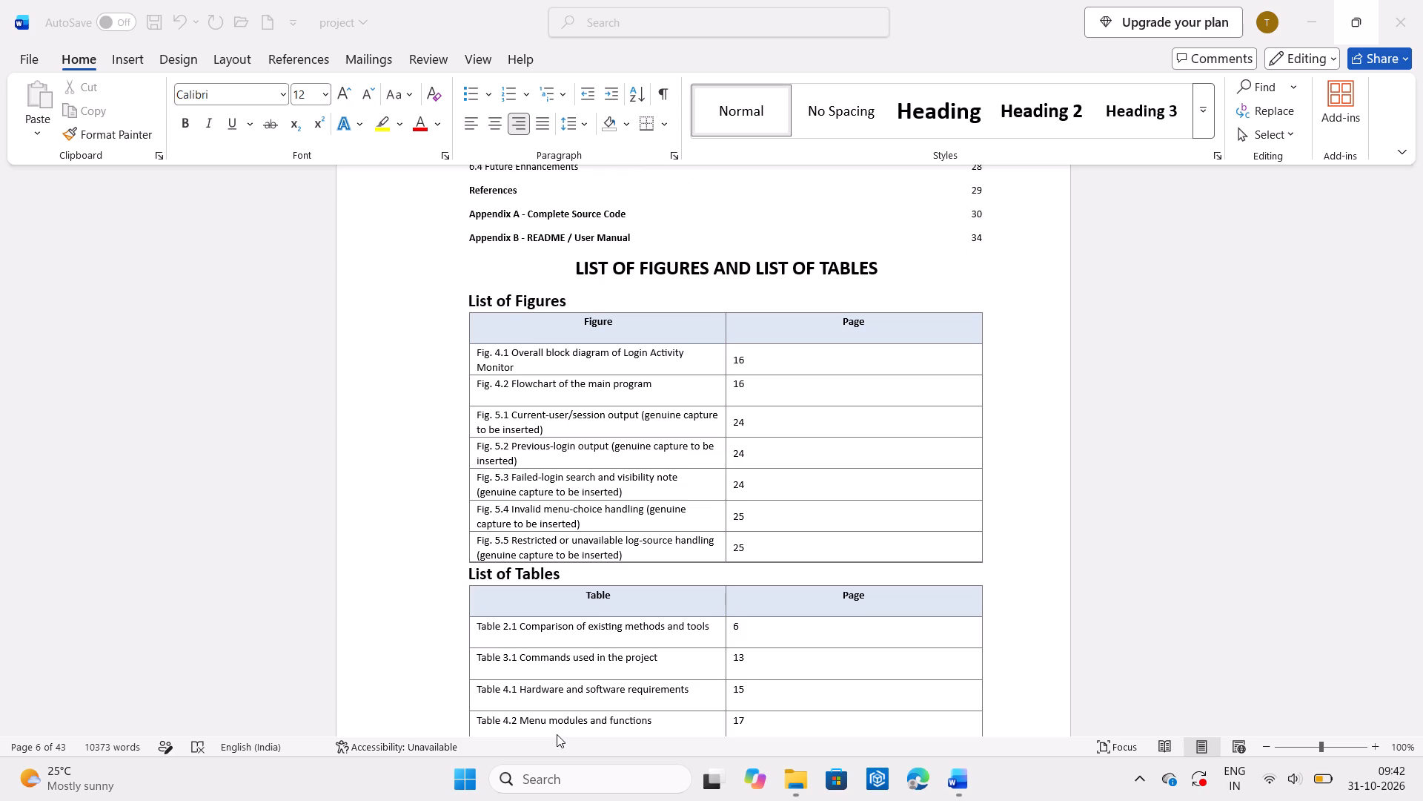
scroll(557, 734, "down", 3)
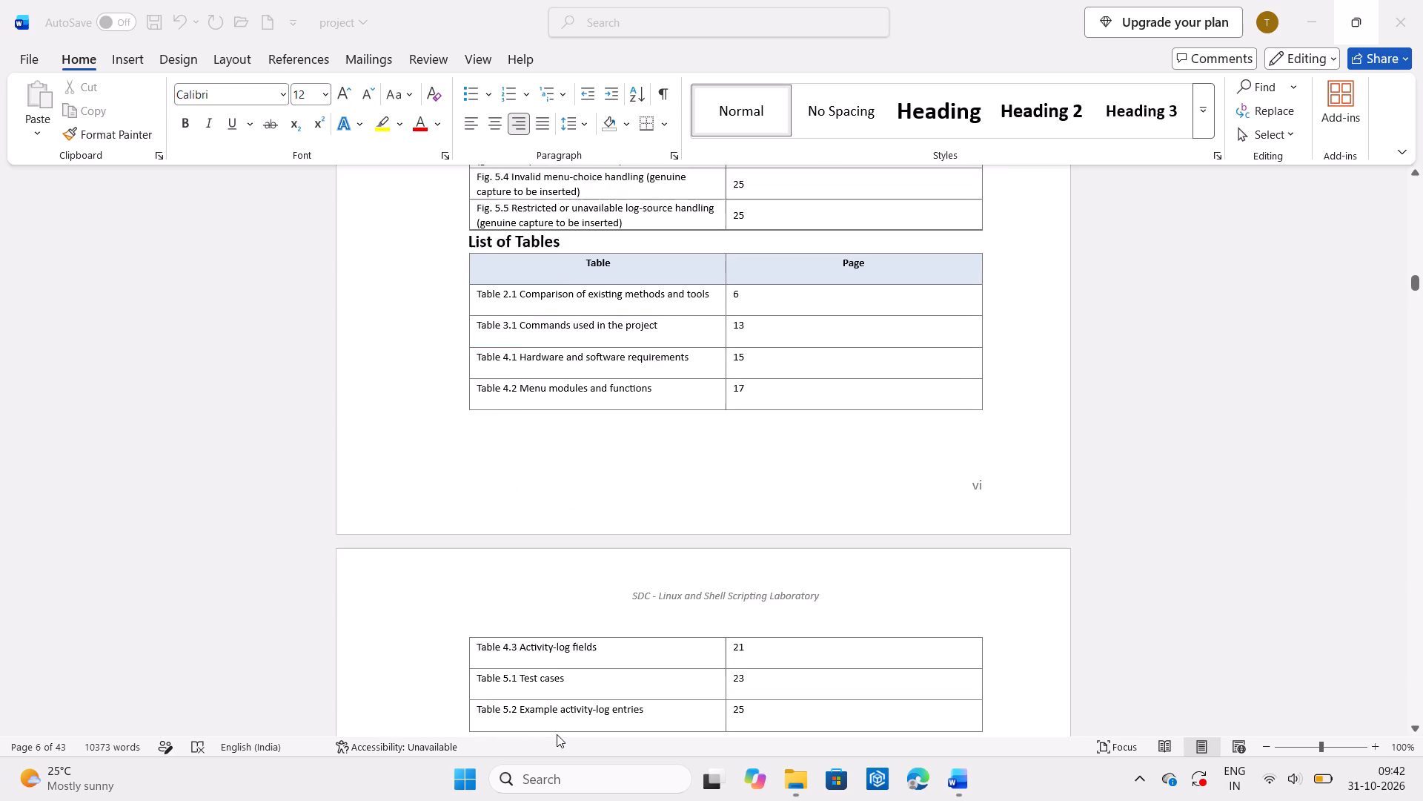
scroll(557, 734, "down", 1)
Delete the text from "6.2 Advantages of the Developed Tool" through "6.4 Future Enhancements" in the Table of Contents, leaving the last entry's page number.
scroll(557, 734, "up", 2)
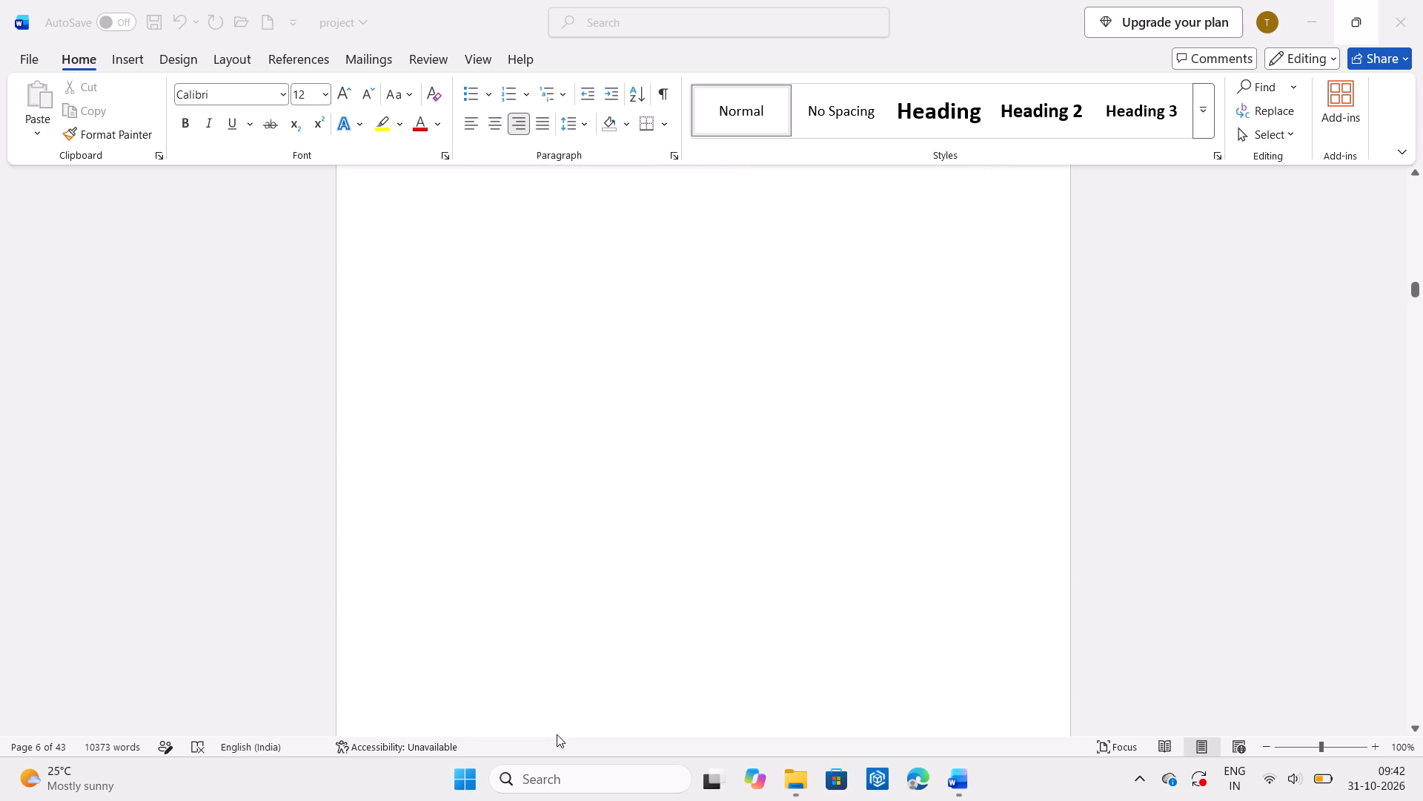
scroll(557, 734, "up", 5)
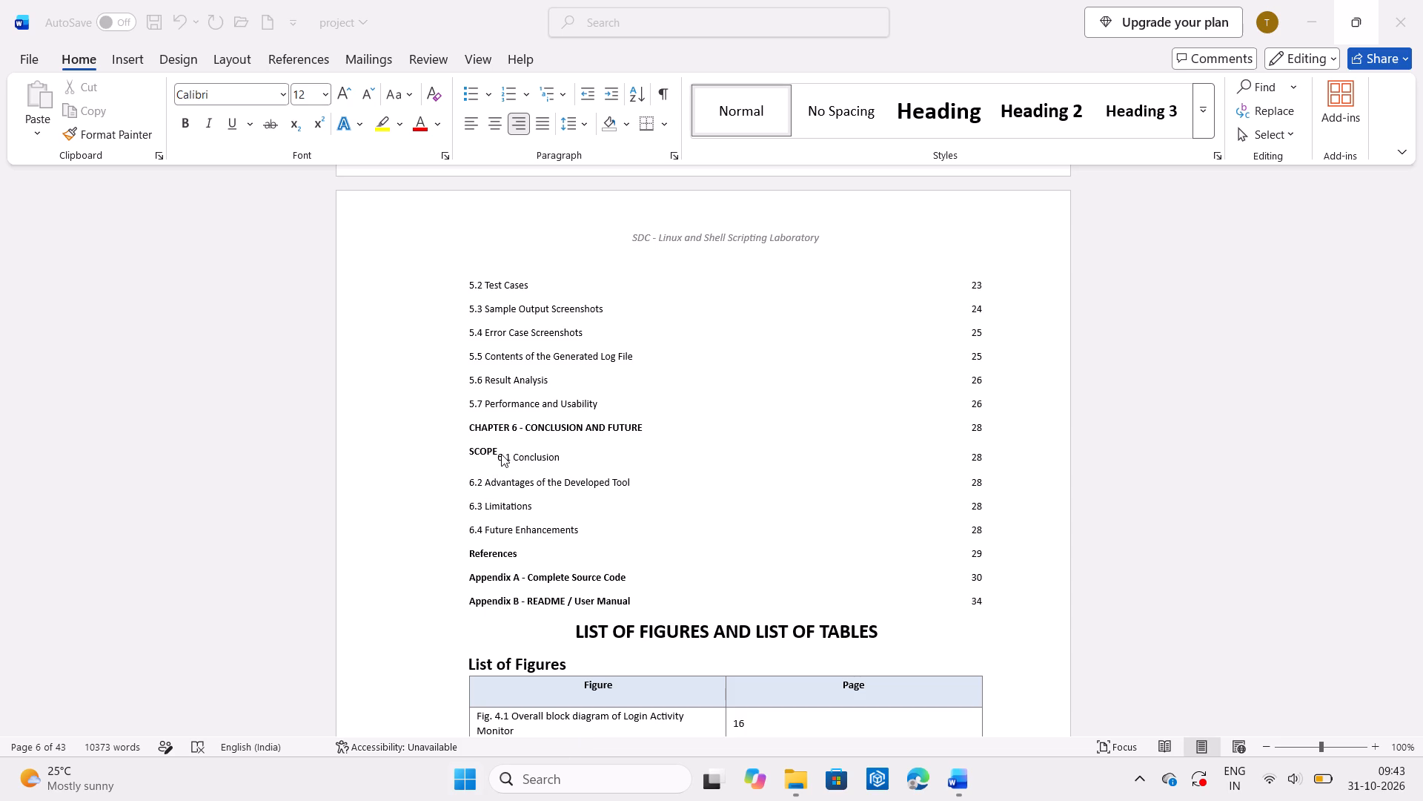
left_click(501, 454)
left_click_drag(496, 458, 509, 497)
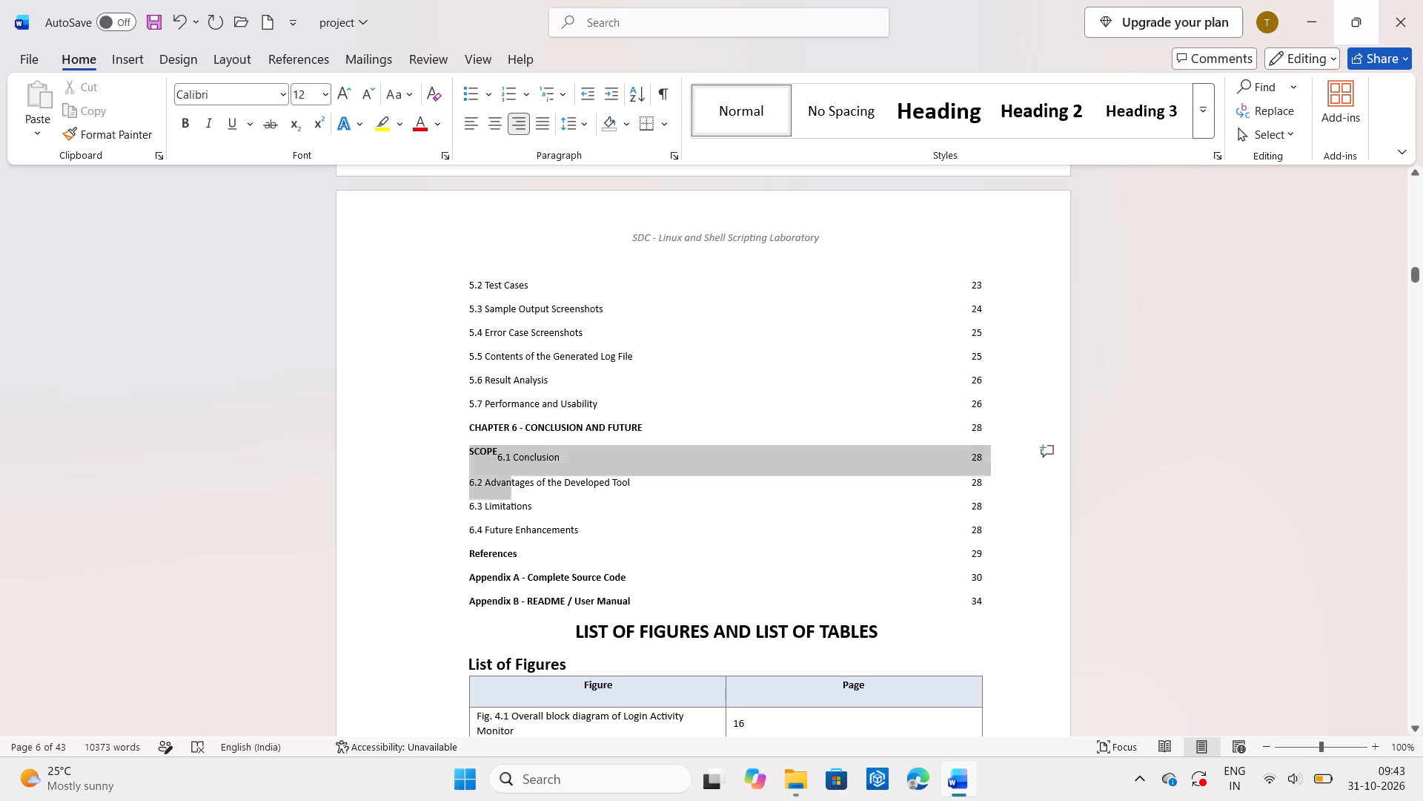
left_click_drag(509, 497, 569, 526)
left_click(569, 526)
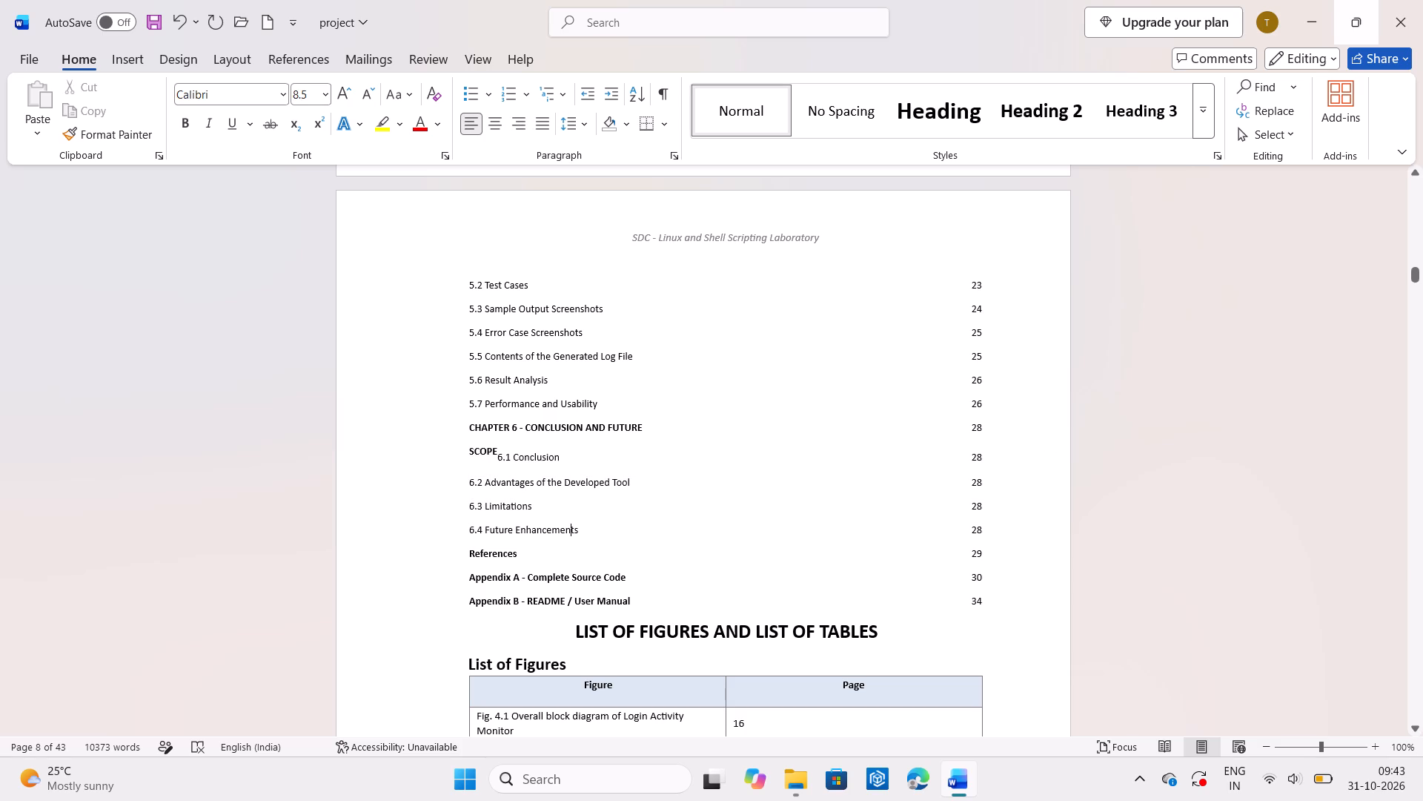
left_click_drag(497, 464, 507, 489)
left_click(507, 489)
left_click_drag(468, 487, 560, 527)
key("BackSpace")
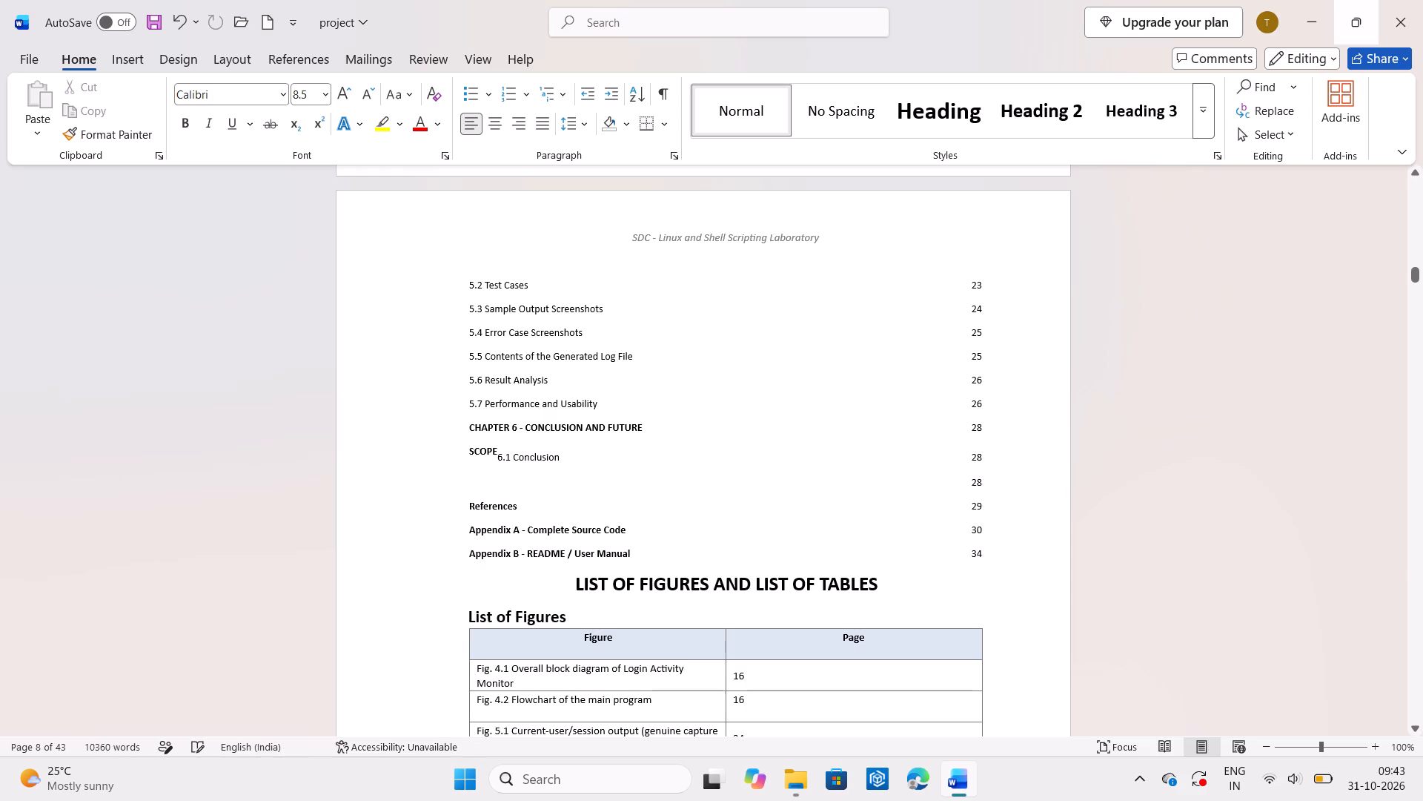
Delete the page number following the 6.1 Conclusion entry in the table of contents.
key("BackSpace")
key("BackSpace")
key("BackSpace")
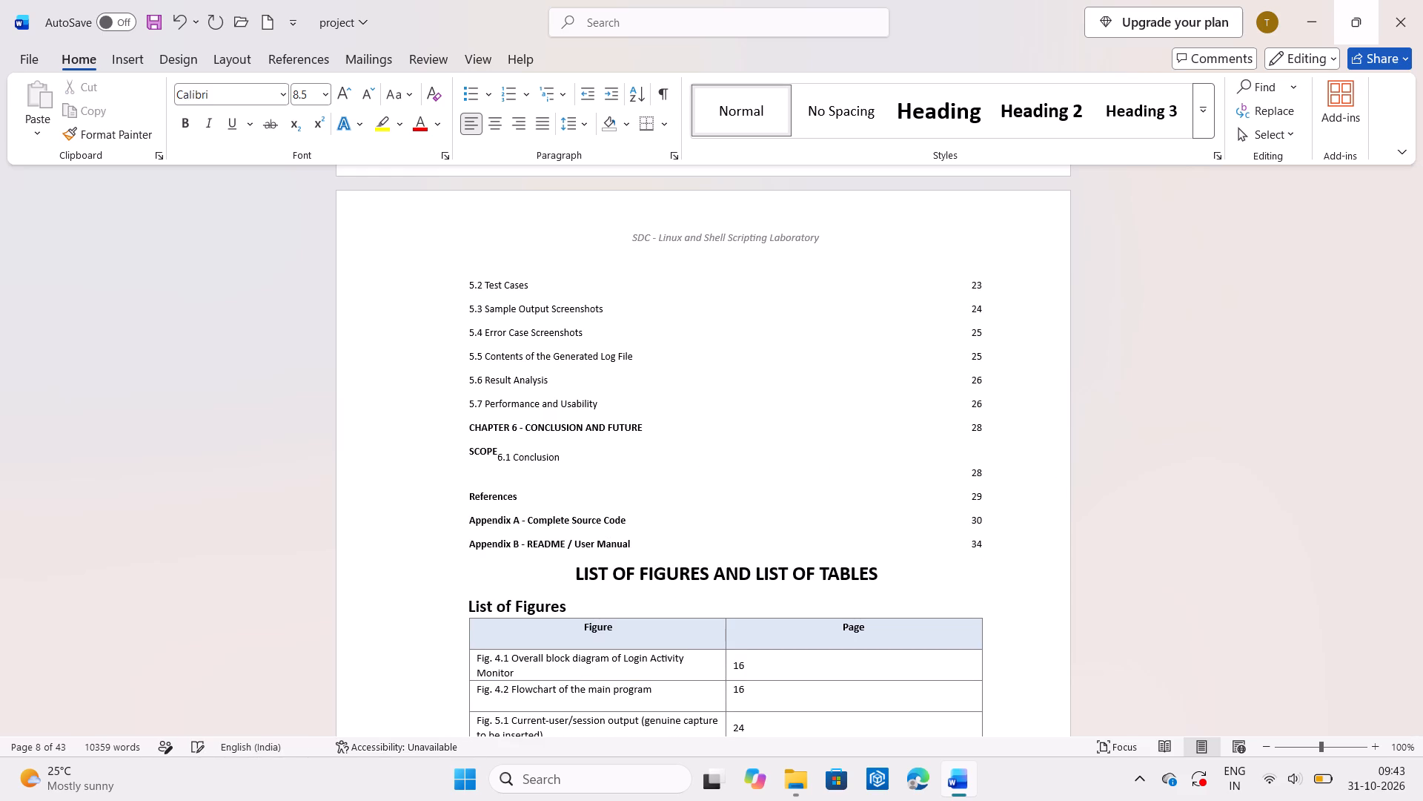
Move the 6.1 Conclusion entry onto its own line below SCOPE in the table of contents.
left_click(495, 452)
key("Return")
Insert eight blank lines above the List of Tables heading to push it and its table onto the next page.
scroll(495, 452, "down", 1)
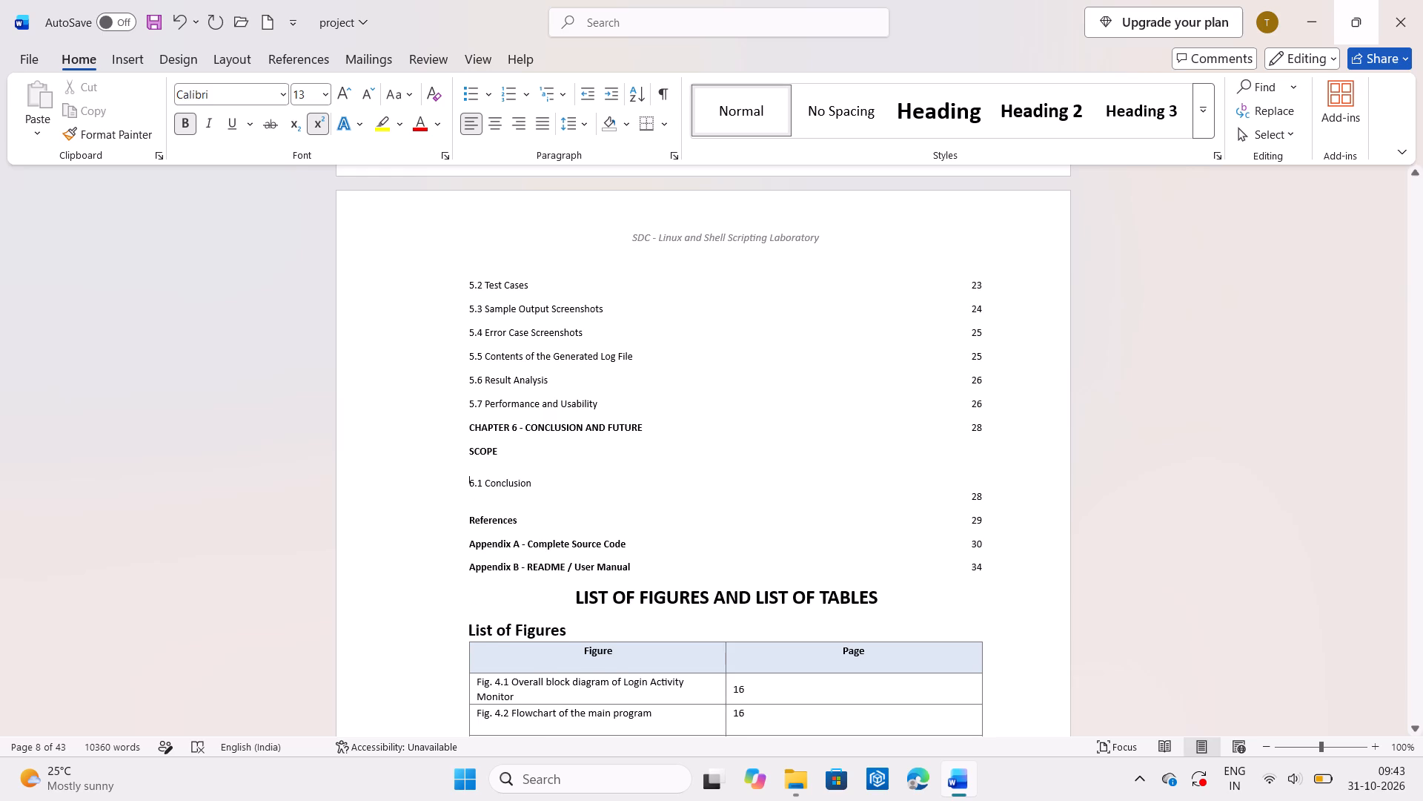
scroll(495, 452, "down", 1)
scroll(562, 415, "down", 1)
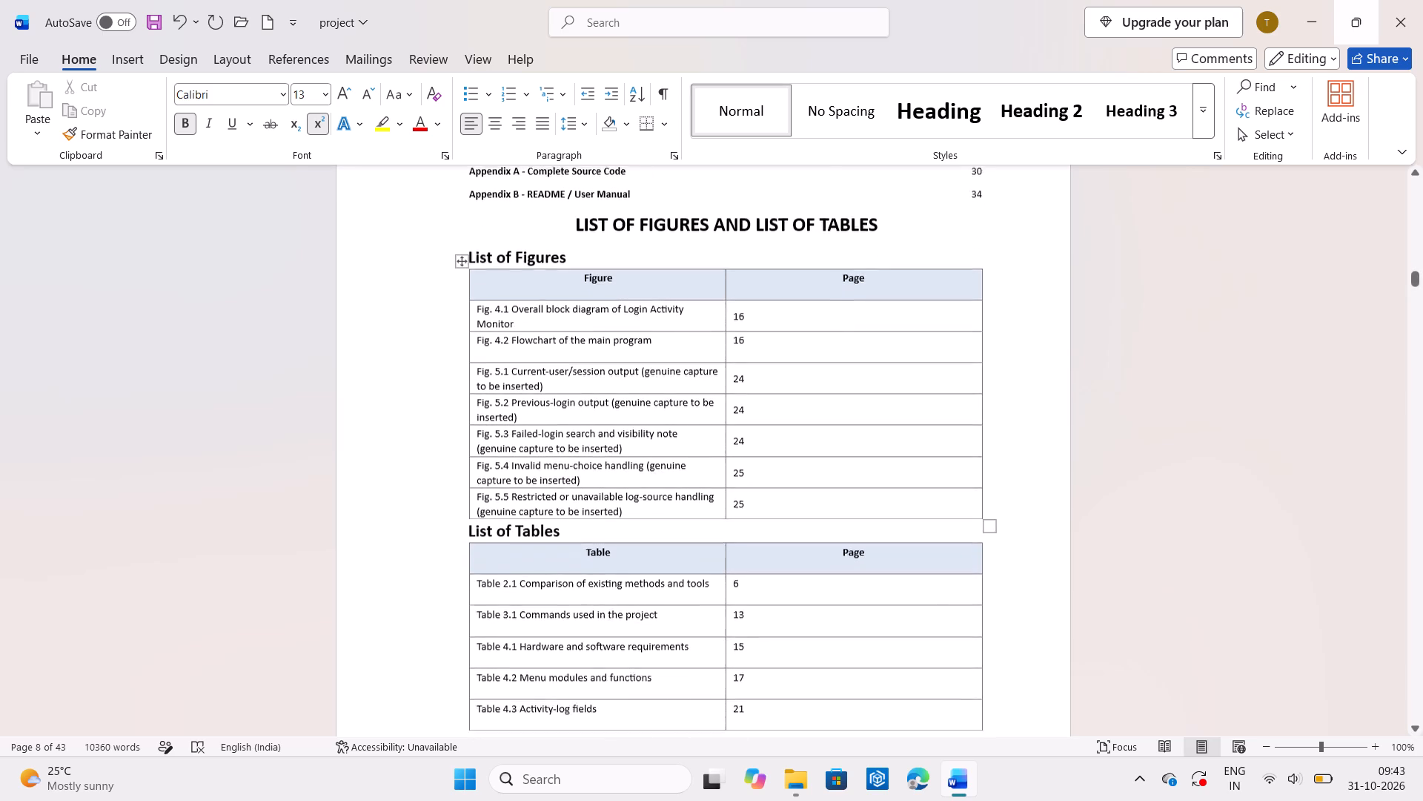
scroll(562, 415, "down", 3)
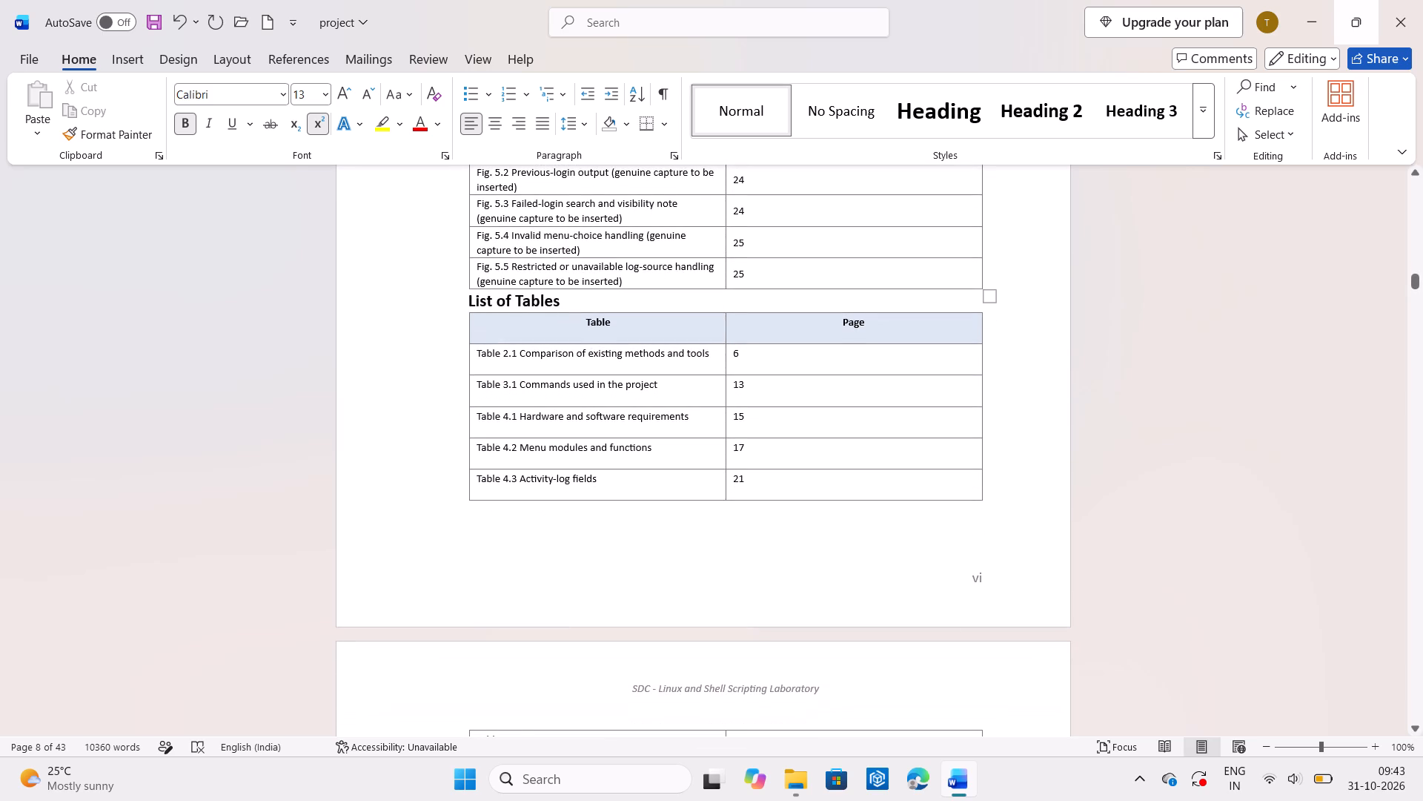
scroll(562, 415, "down", 2)
scroll(562, 415, "up", 2)
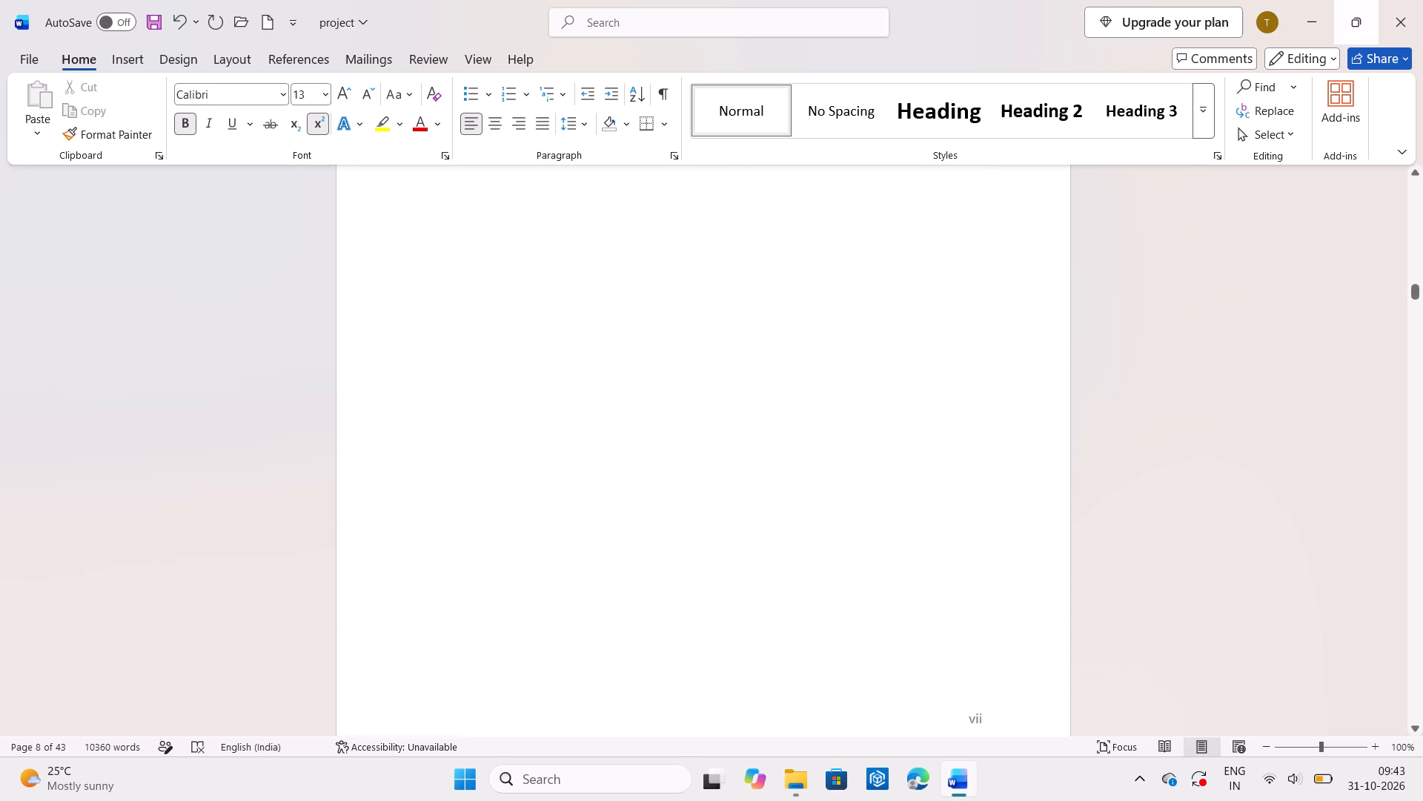
scroll(562, 415, "up", 6)
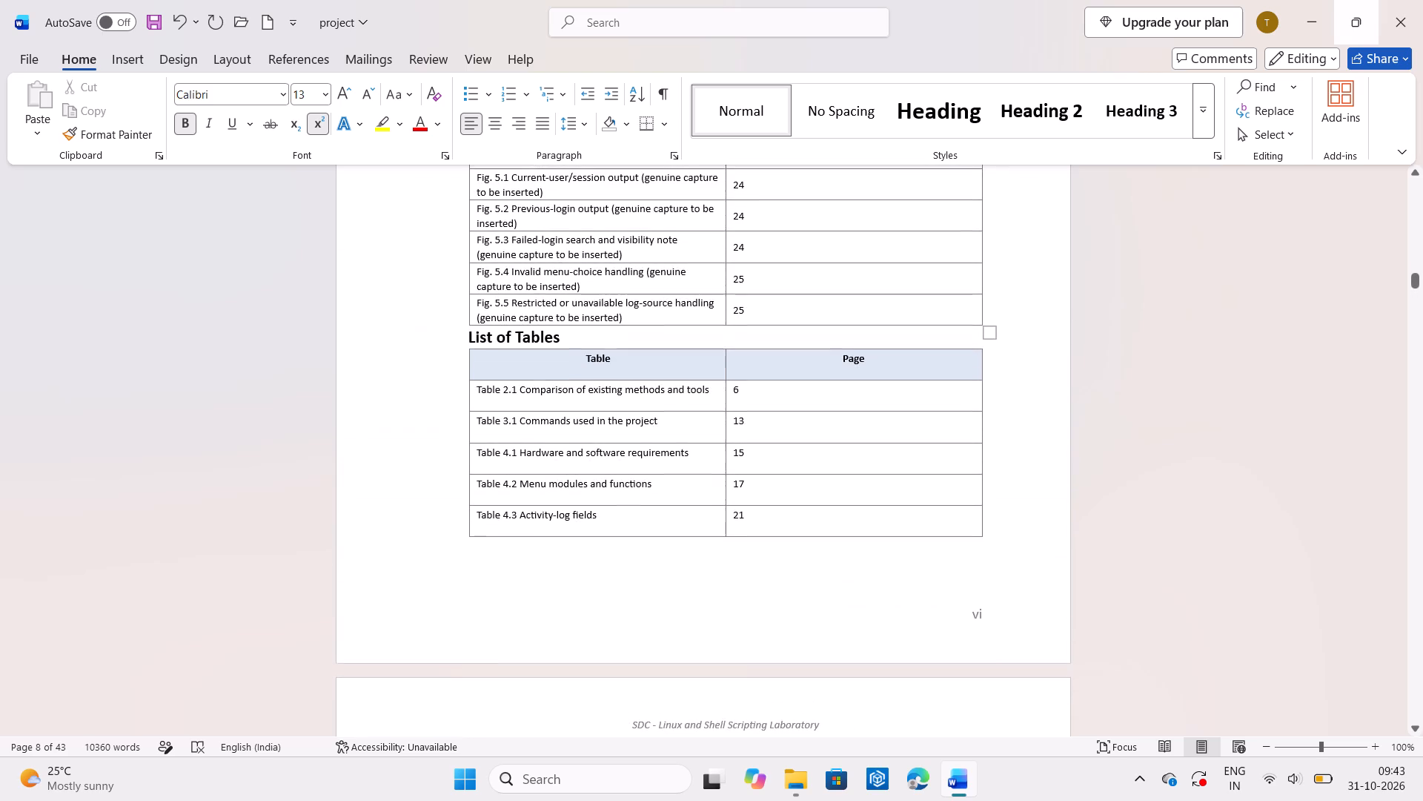
left_click(470, 342)
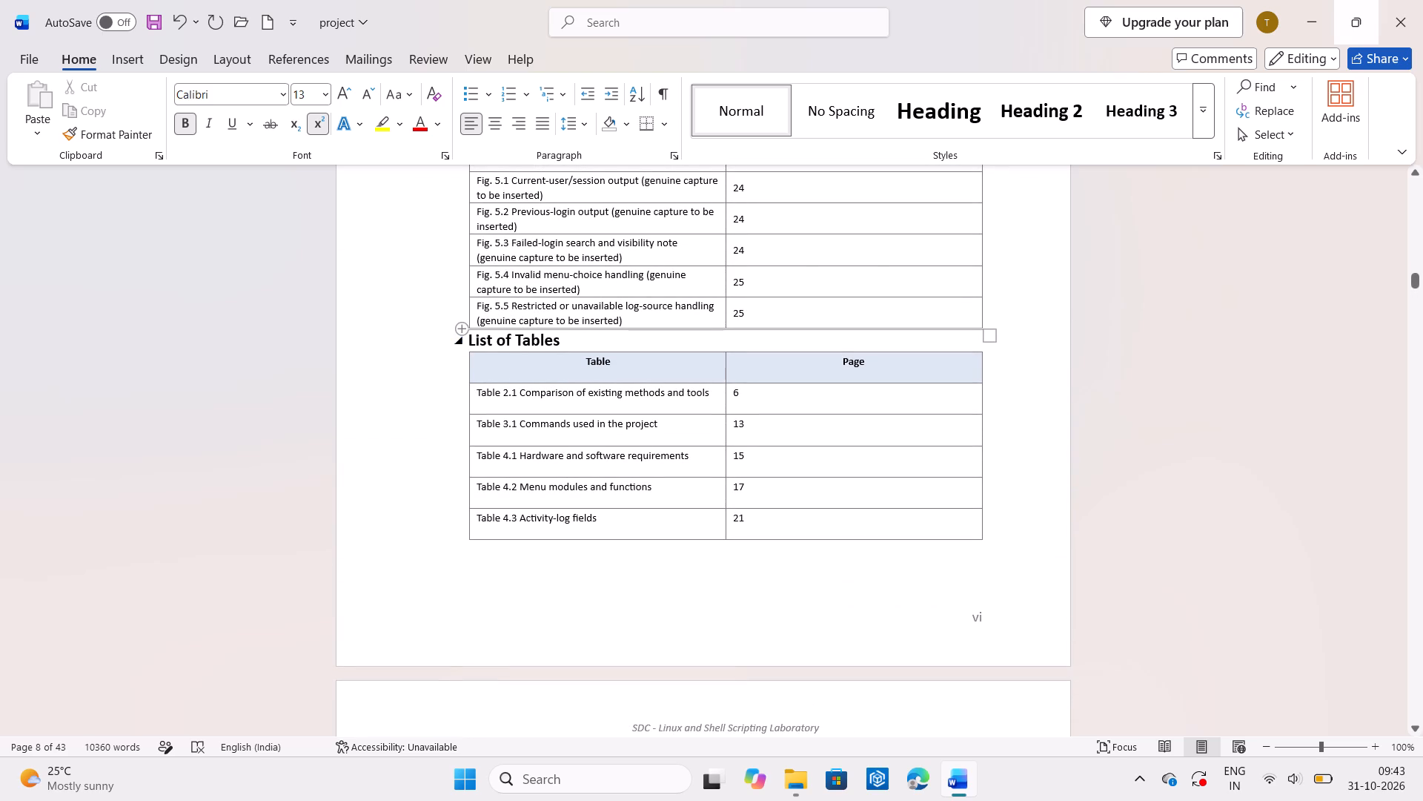
key("Return")
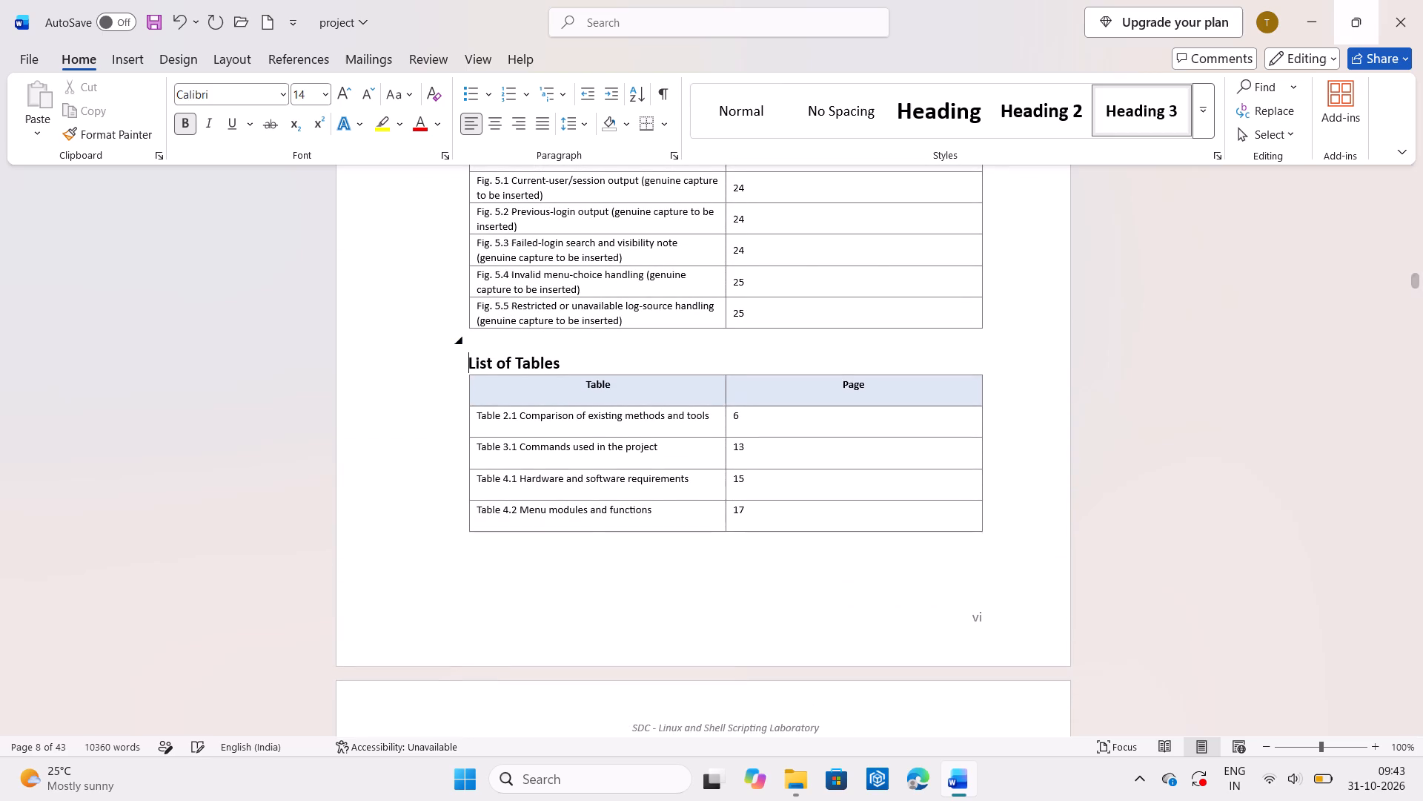
key("Return")
key("Return")
key("Return")
key("Return")
key("Return")
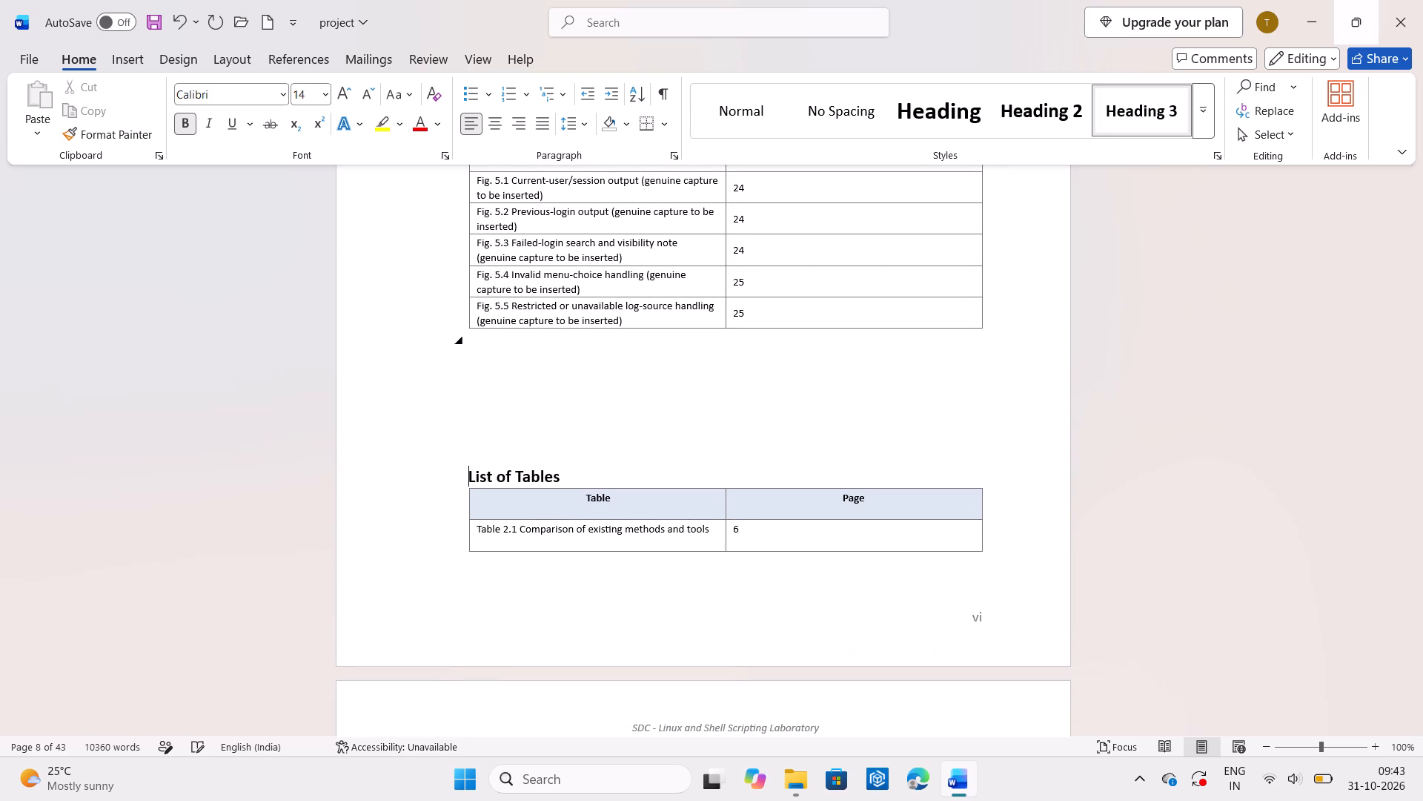
key("Return")
key("Return")
Check the page layout around the table of contents, List of Figures, List of Tables and the start of Chapter 1.
scroll(470, 342, "up", 1)
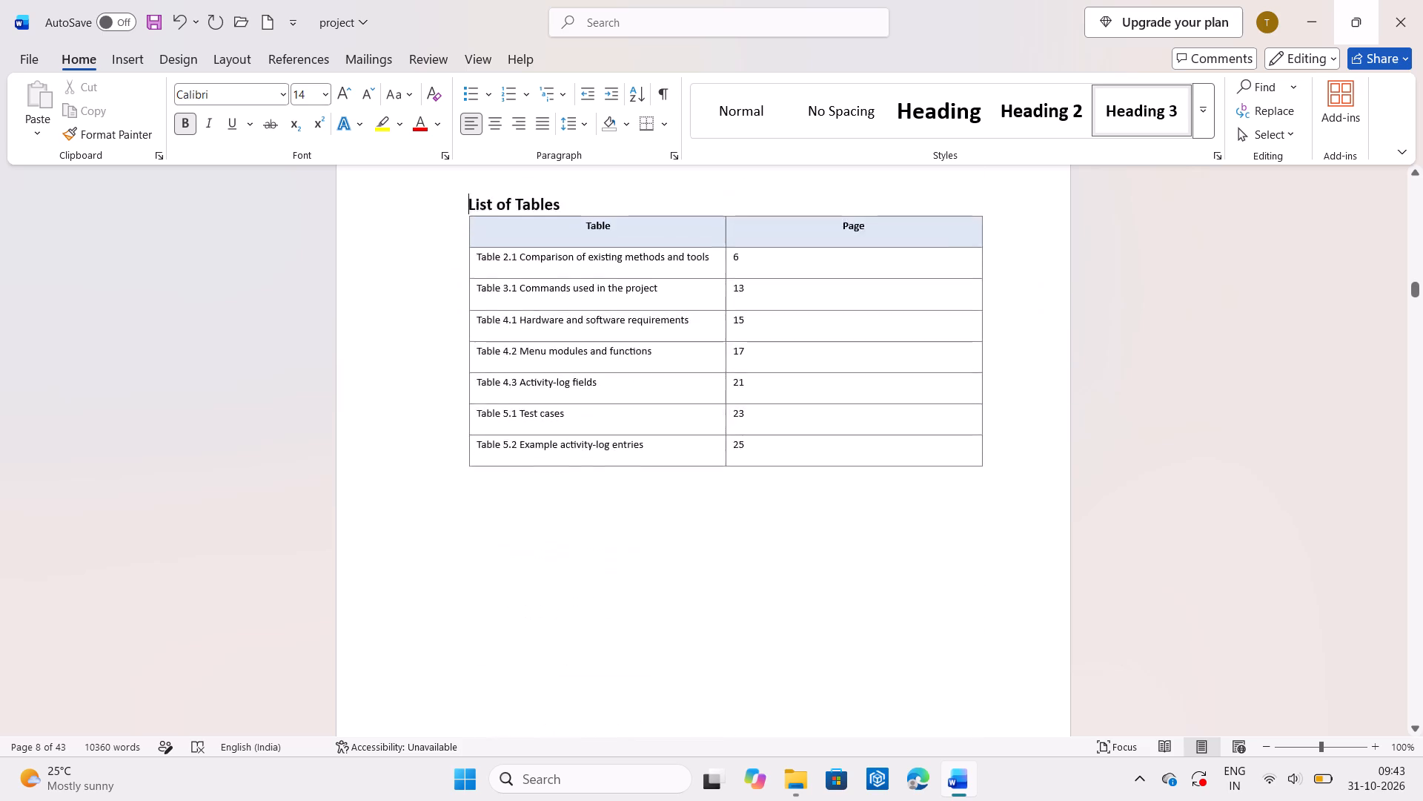
scroll(470, 342, "up", 14)
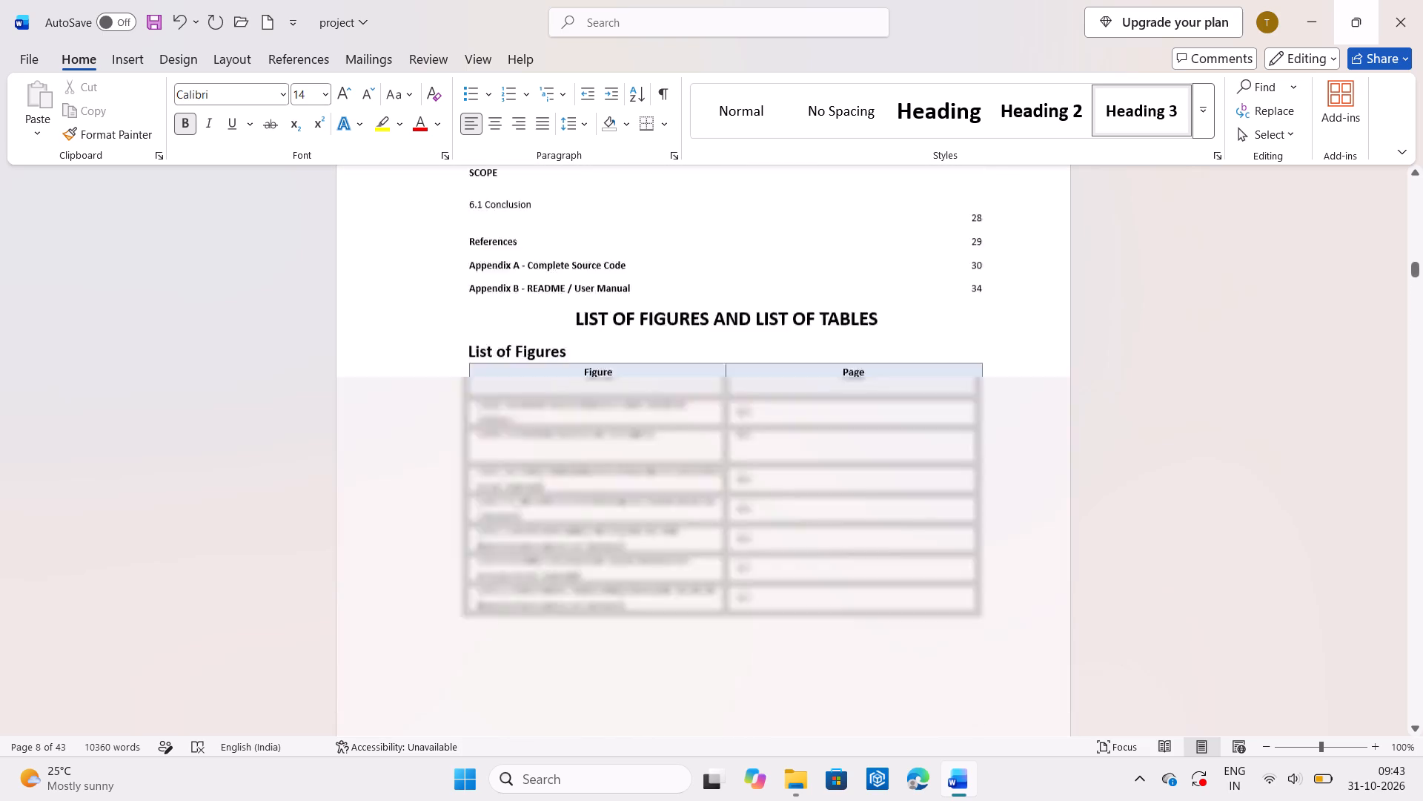
scroll(470, 342, "up", 2)
scroll(470, 342, "down", 3)
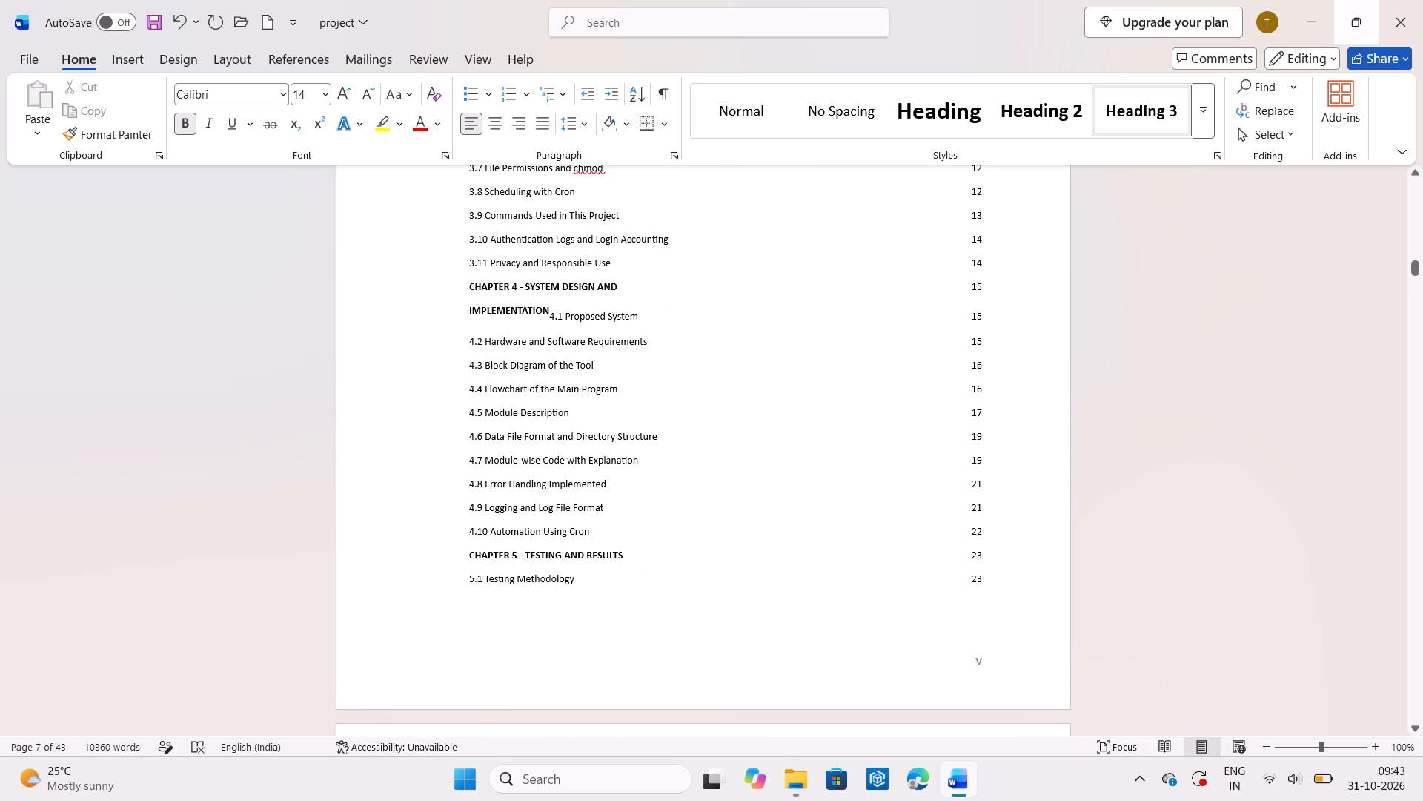
scroll(470, 342, "down", 4)
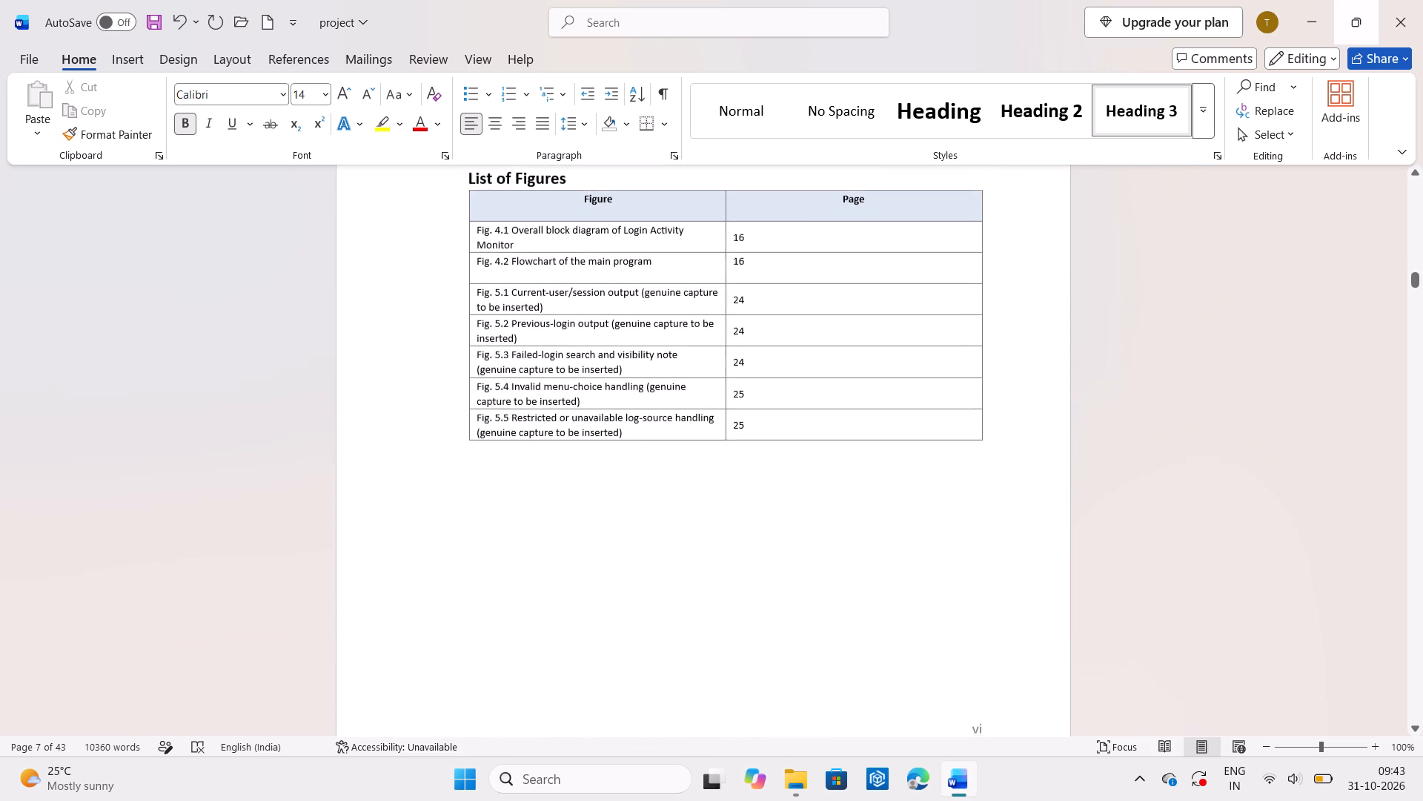
scroll(470, 342, "down", 3)
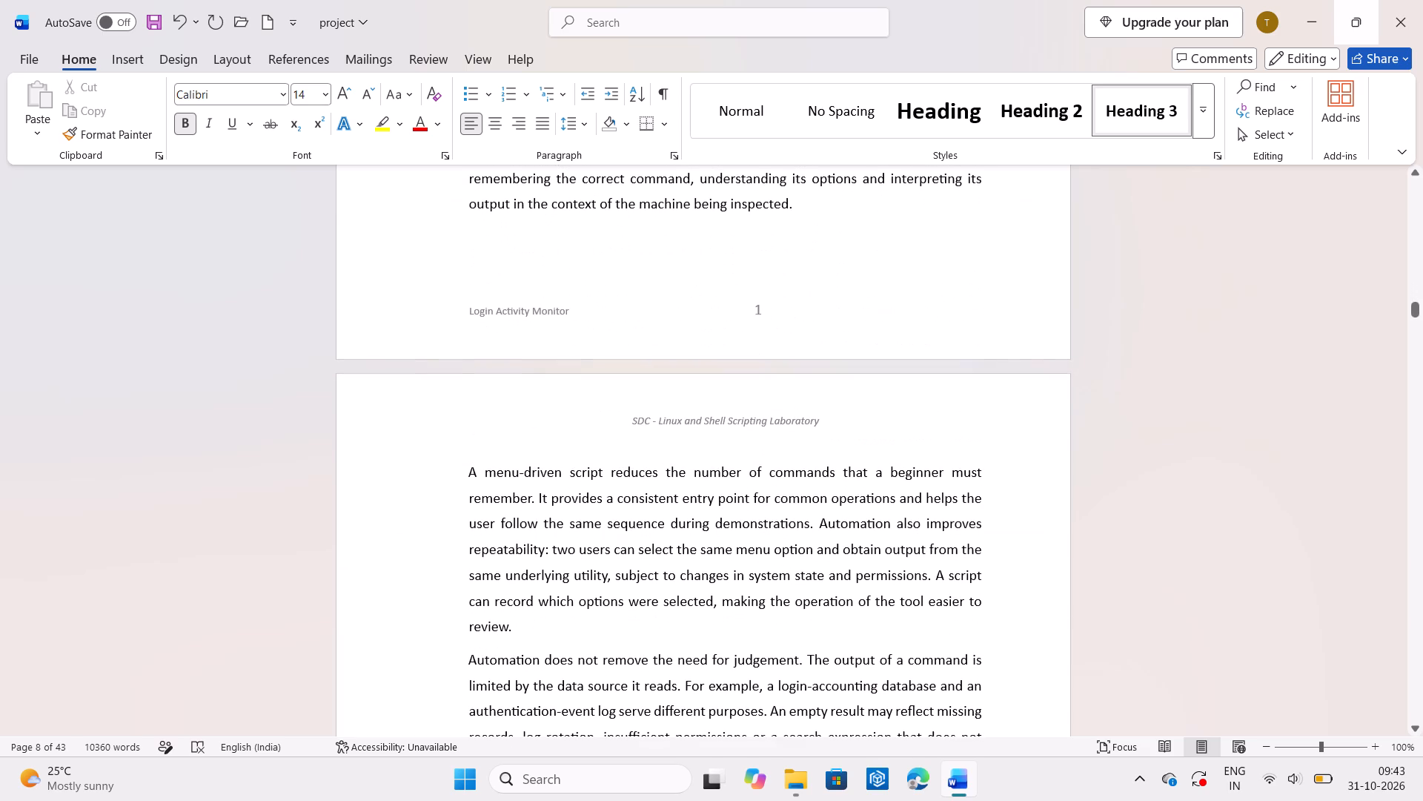
scroll(553, 418, "up", 6)
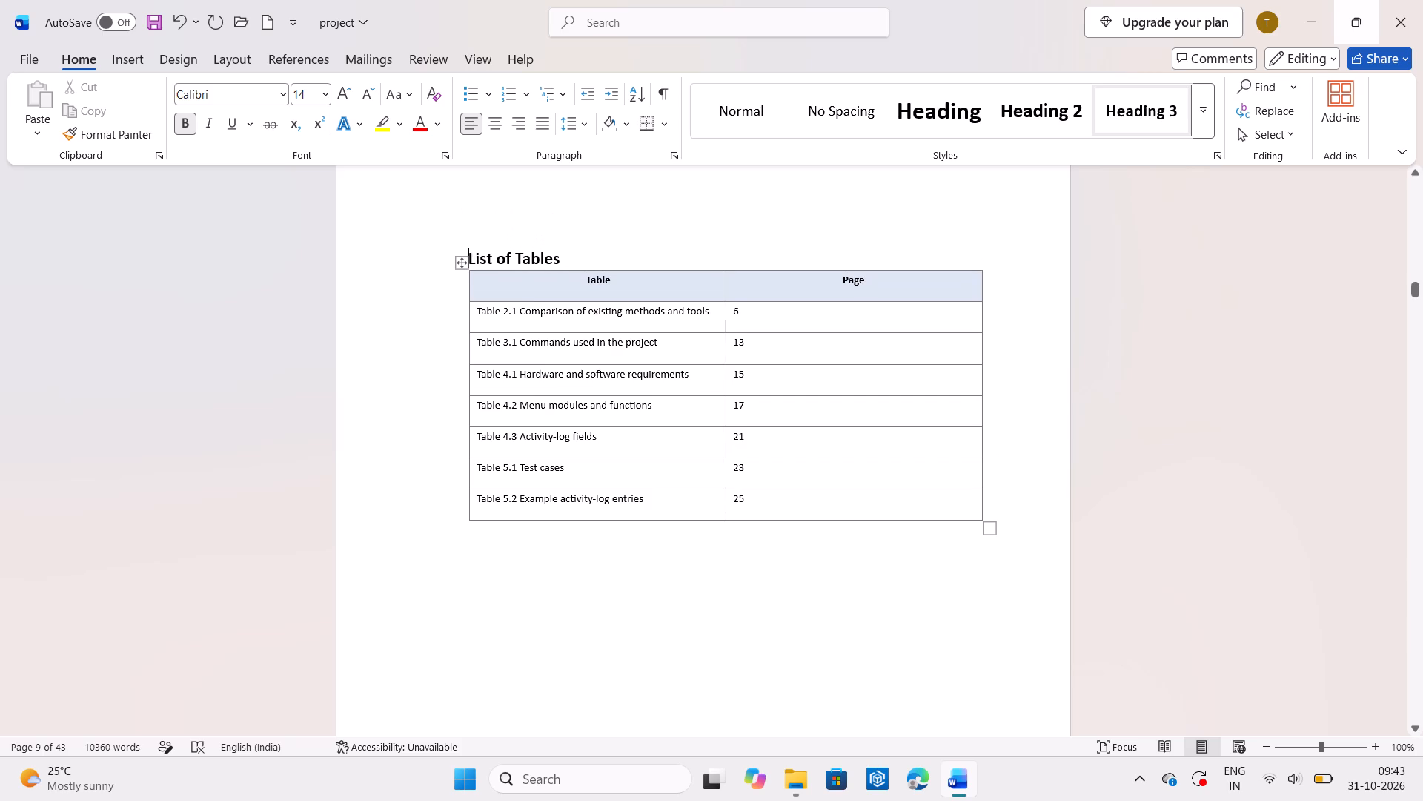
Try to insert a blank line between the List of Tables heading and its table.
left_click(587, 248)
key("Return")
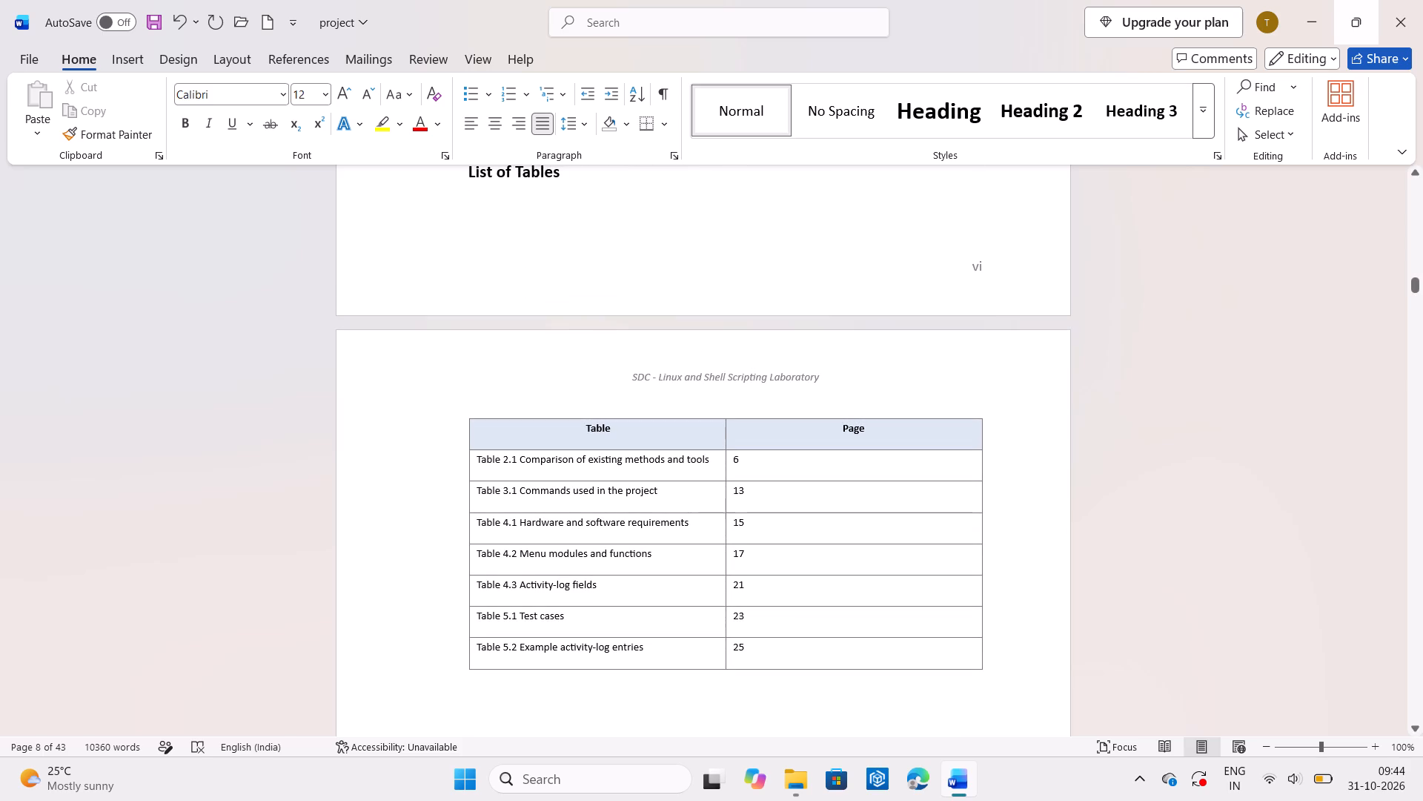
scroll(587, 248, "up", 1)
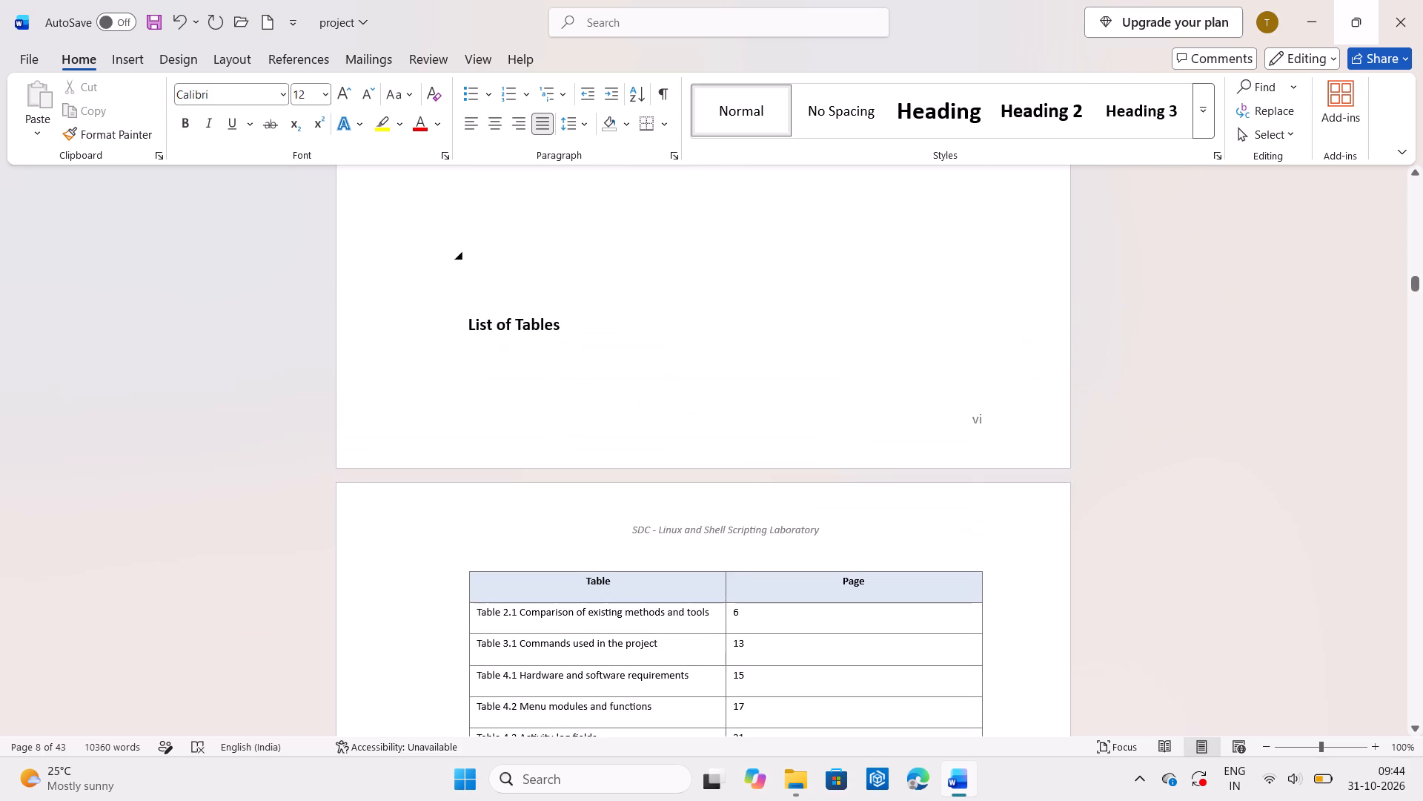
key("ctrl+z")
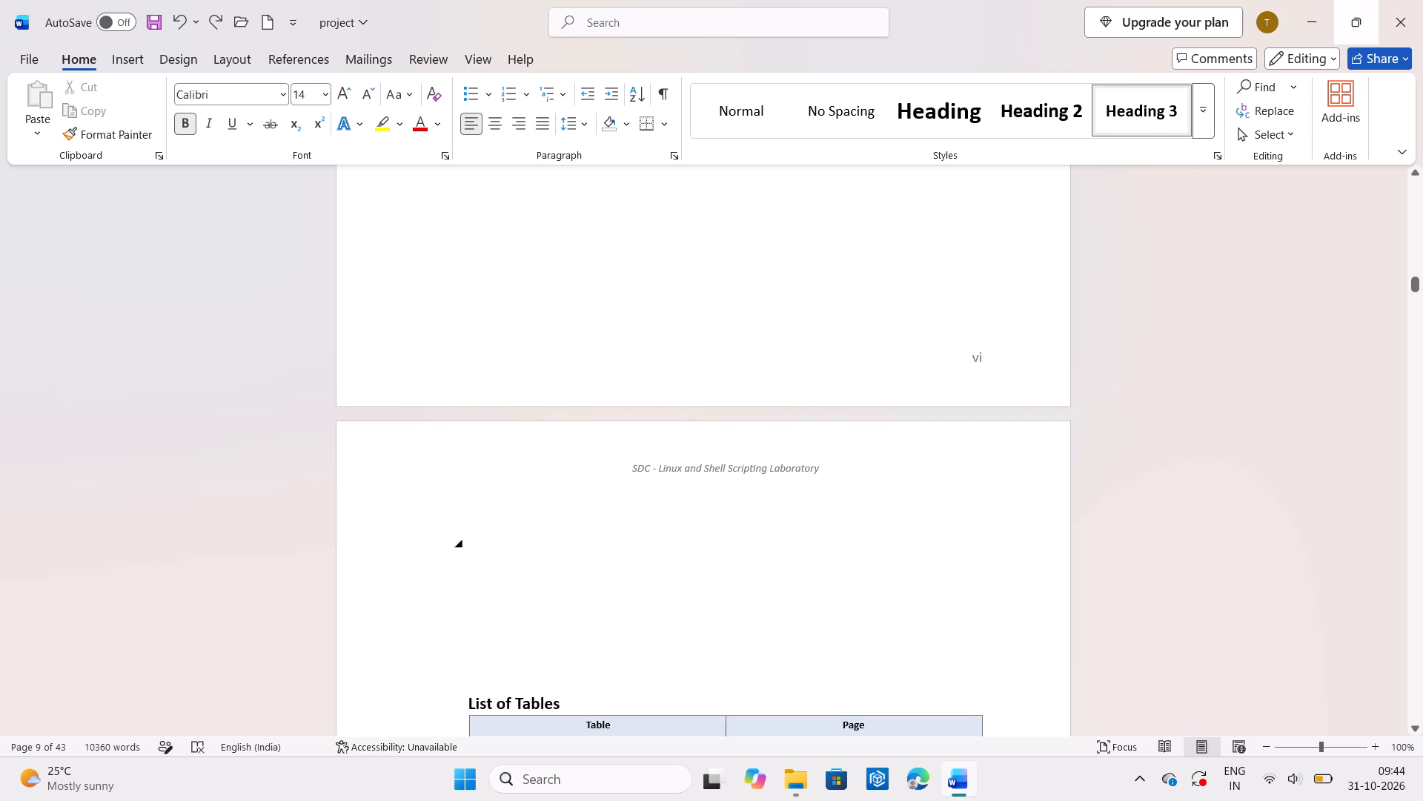
Recheck the layout of the List of Tables, List of Figures and the end of the table of contents.
scroll(485, 553, "down", 3)
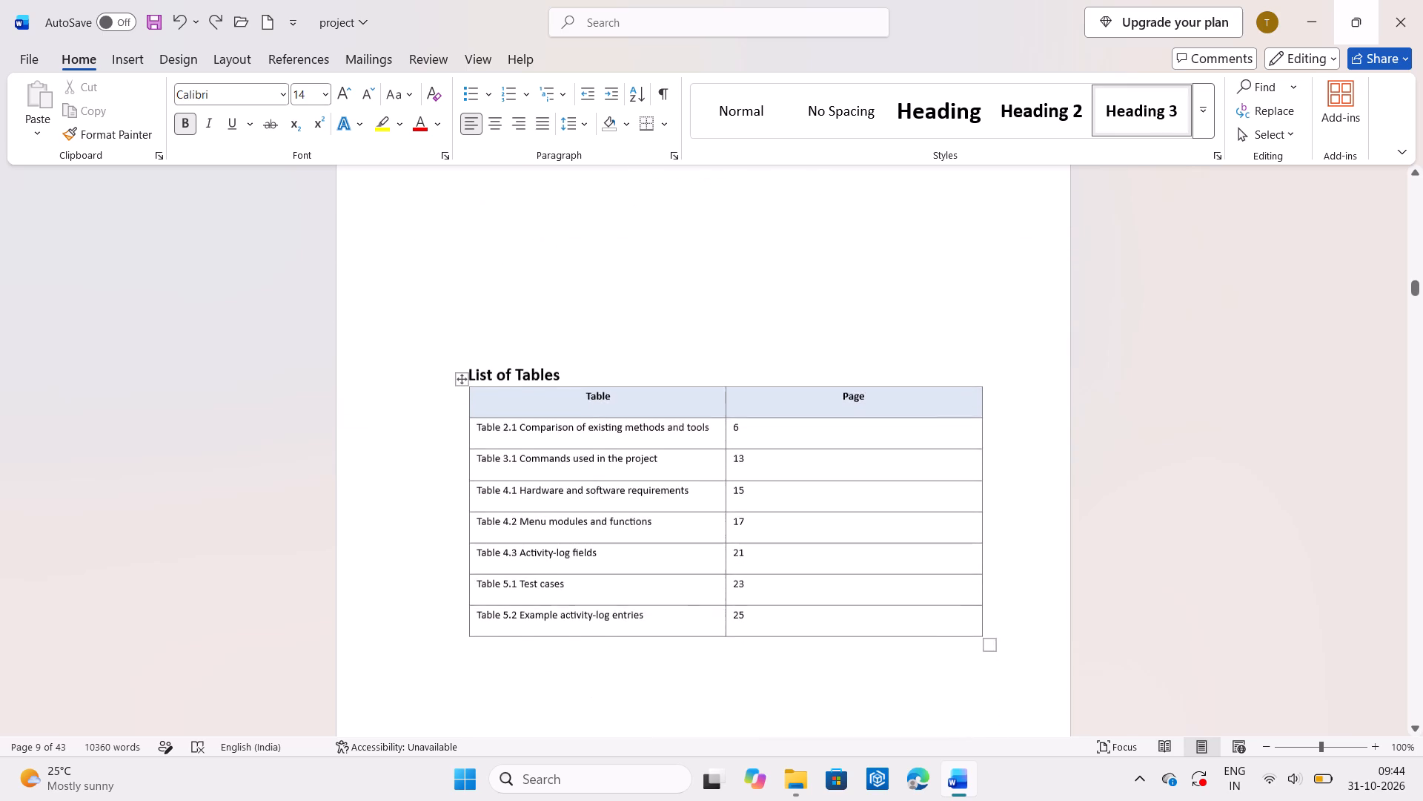
scroll(485, 553, "up", 4)
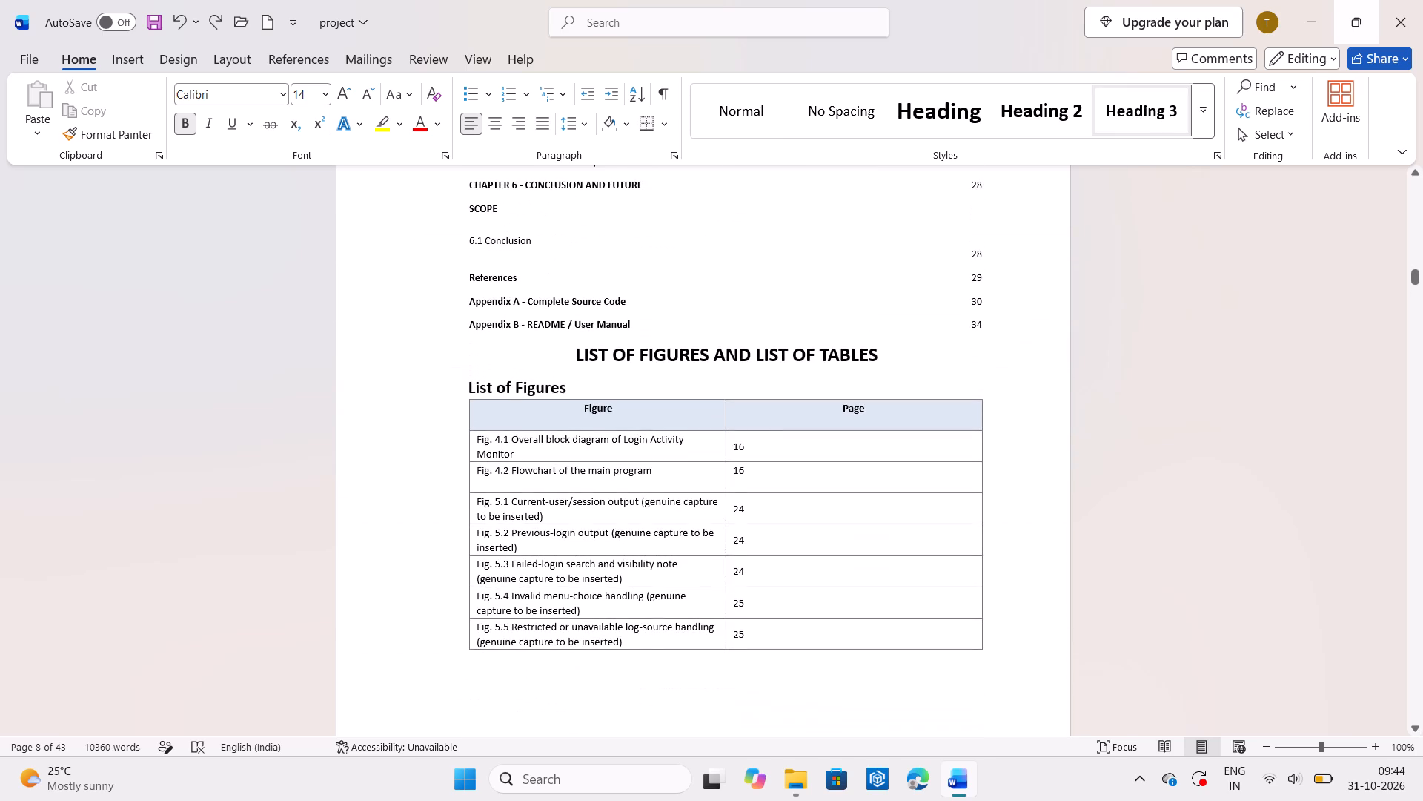
scroll(485, 553, "up", 3)
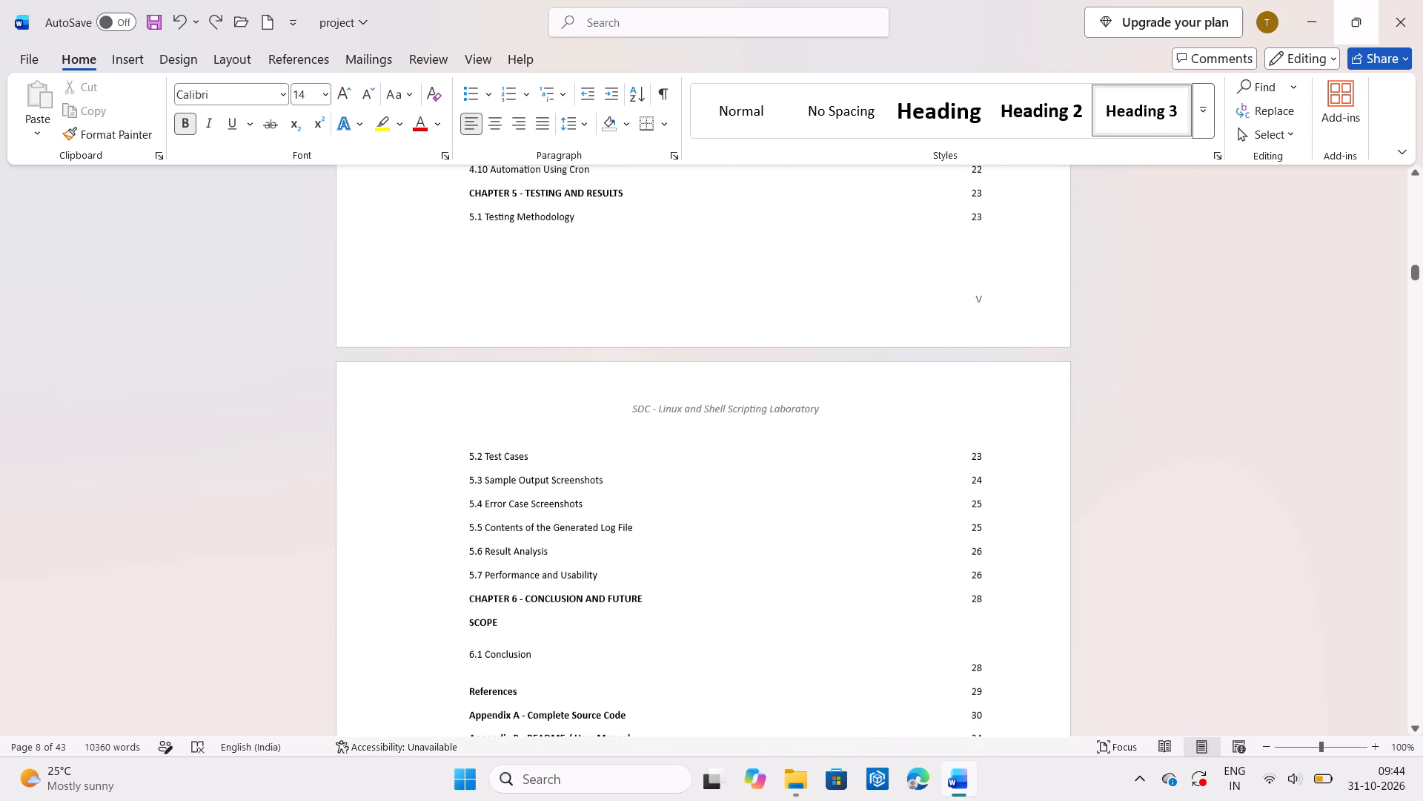
Delete the "6.1 Conclusion" entry text and its line from the table of contents under Chapter 6.
left_click(548, 651)
key("BackSpace")
key("BackSpace")
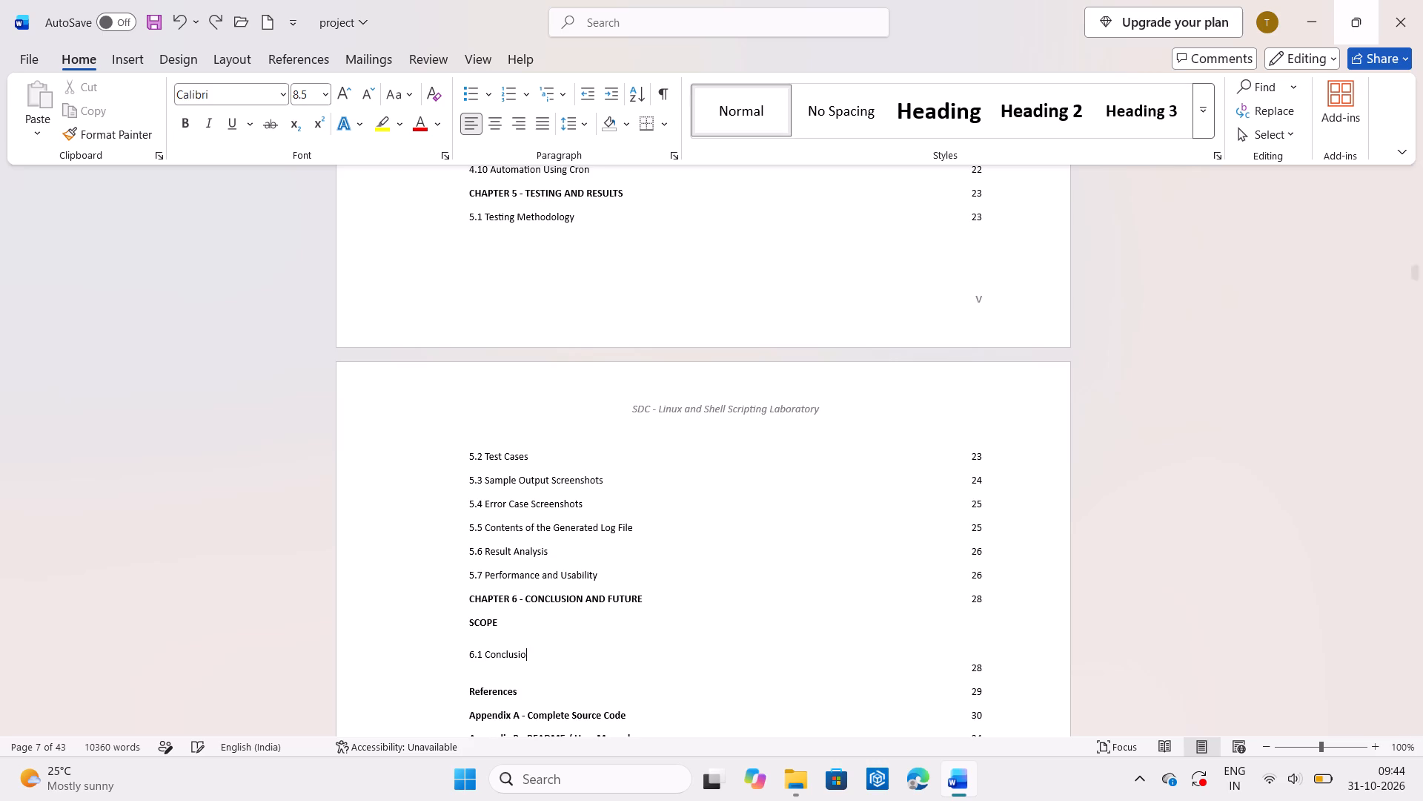
key("BackSpace")
key("BackSpace")
key("BackSpace")
key("BackSpace")
key("BackSpace")
key("BackSpace")
key("BackSpace")
key("BackSpace")
key("BackSpace")
key("BackSpace")
key("BackSpace")
key("BackSpace")
key("BackSpace")
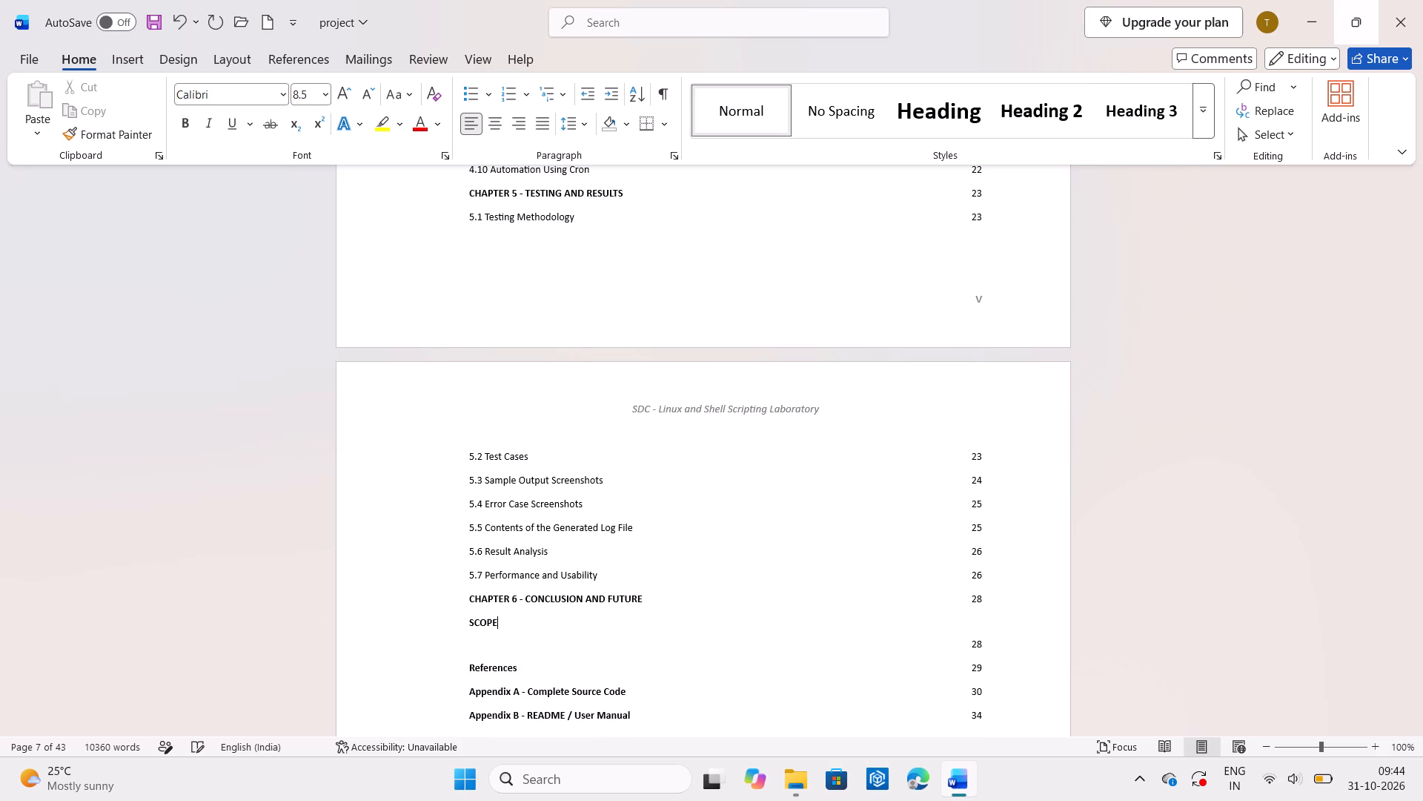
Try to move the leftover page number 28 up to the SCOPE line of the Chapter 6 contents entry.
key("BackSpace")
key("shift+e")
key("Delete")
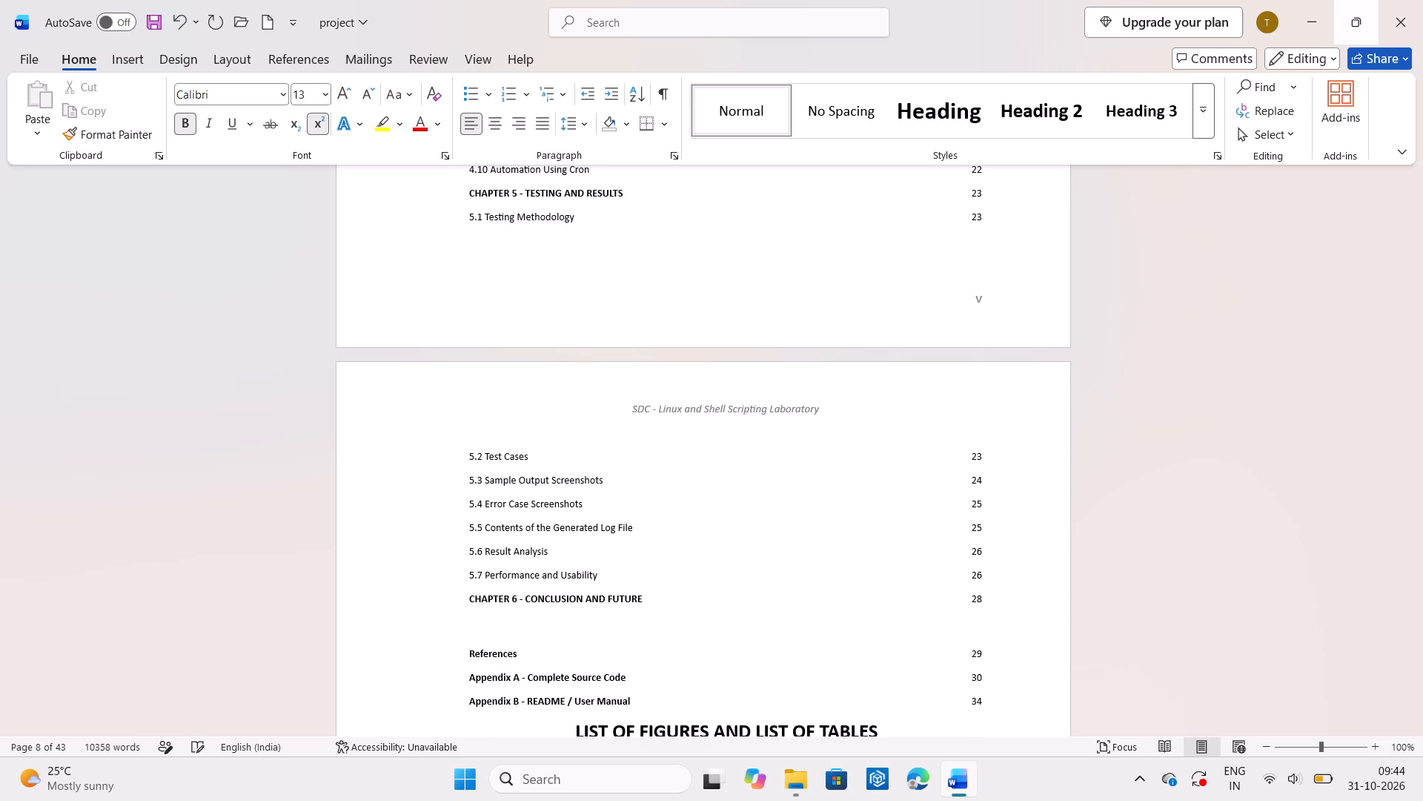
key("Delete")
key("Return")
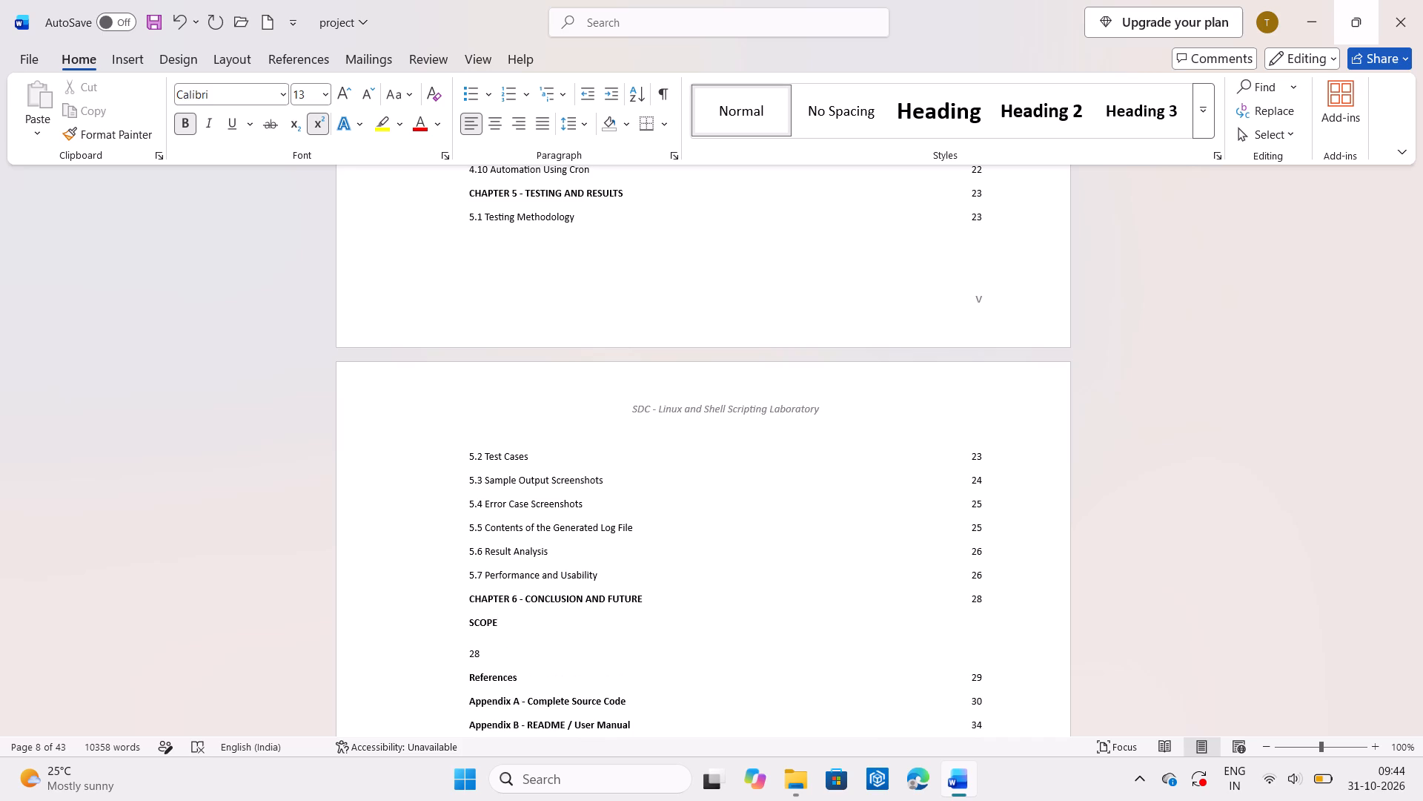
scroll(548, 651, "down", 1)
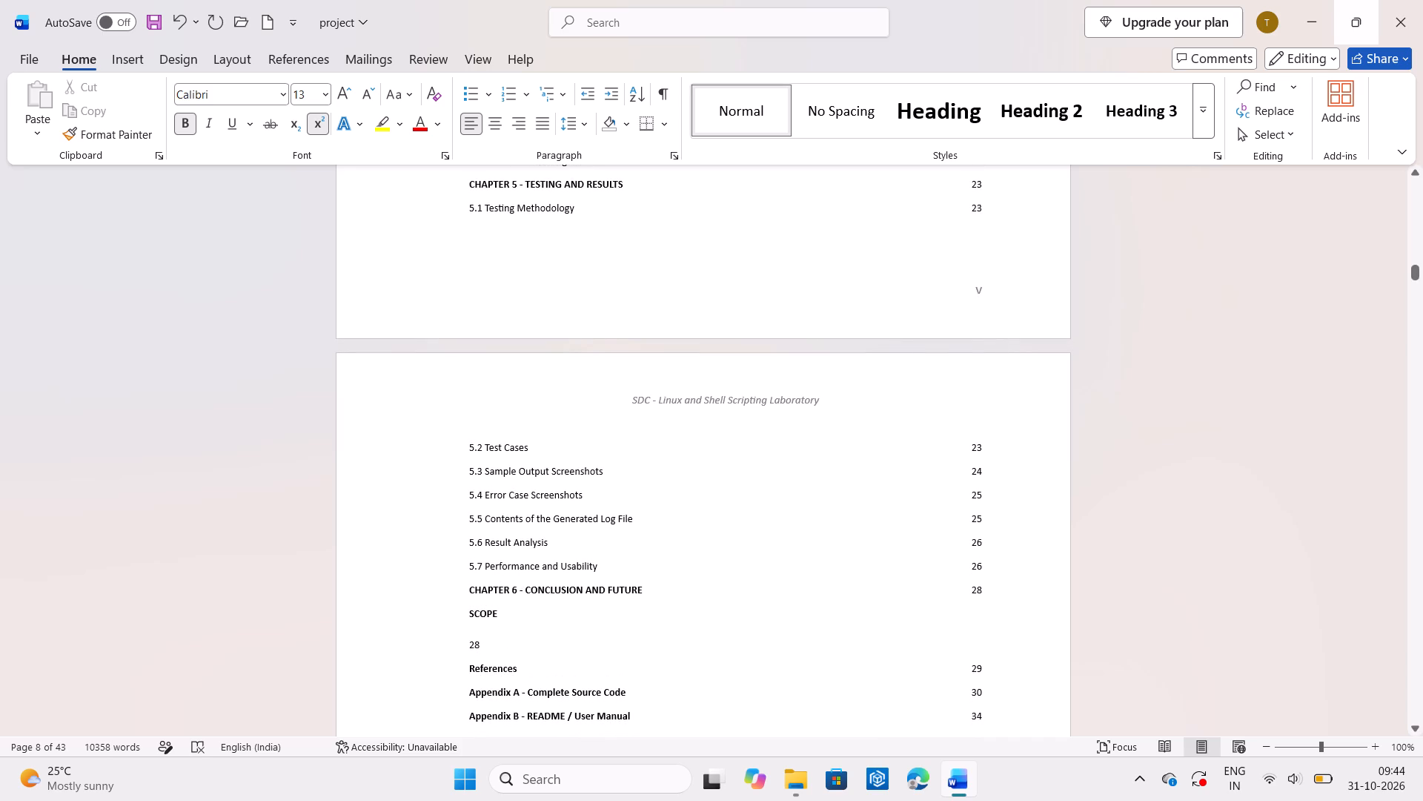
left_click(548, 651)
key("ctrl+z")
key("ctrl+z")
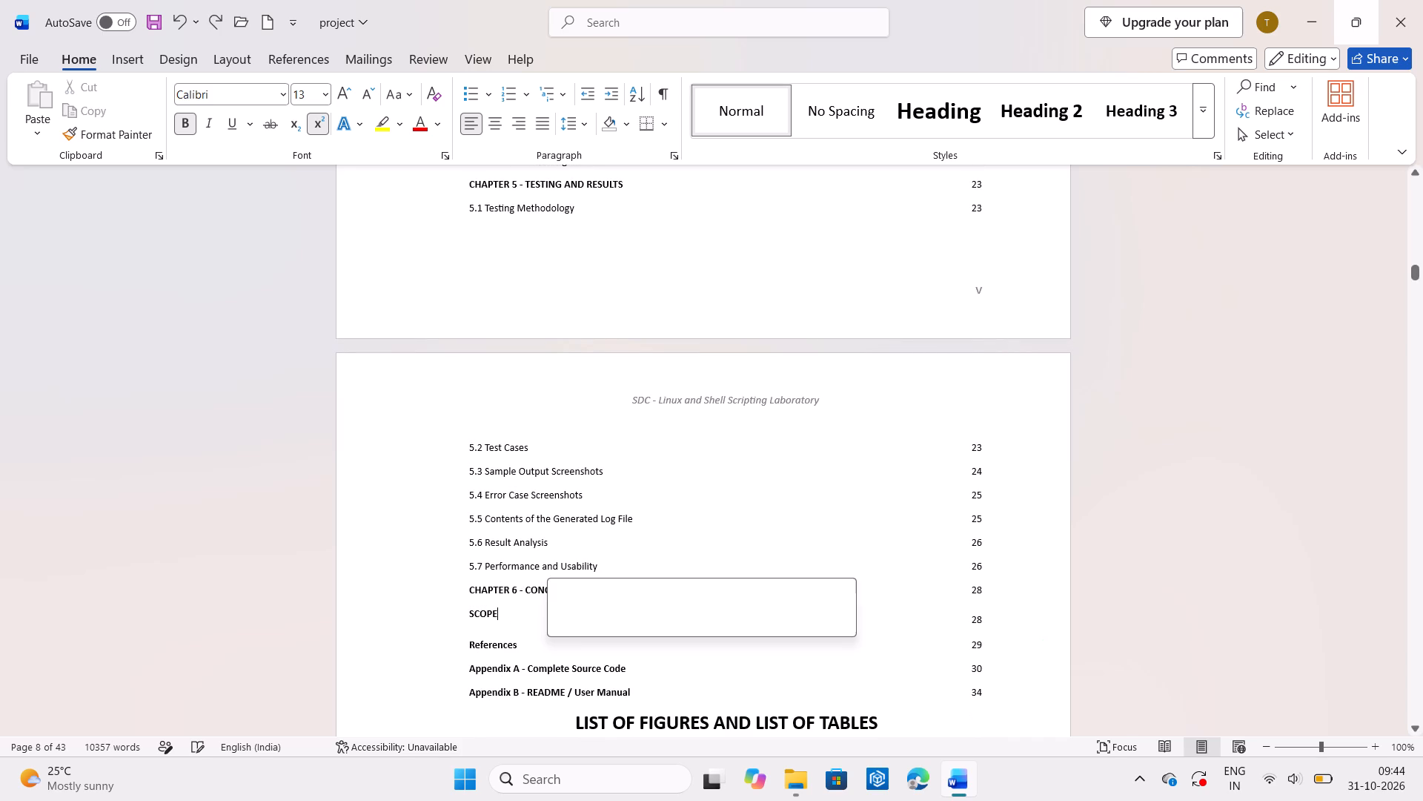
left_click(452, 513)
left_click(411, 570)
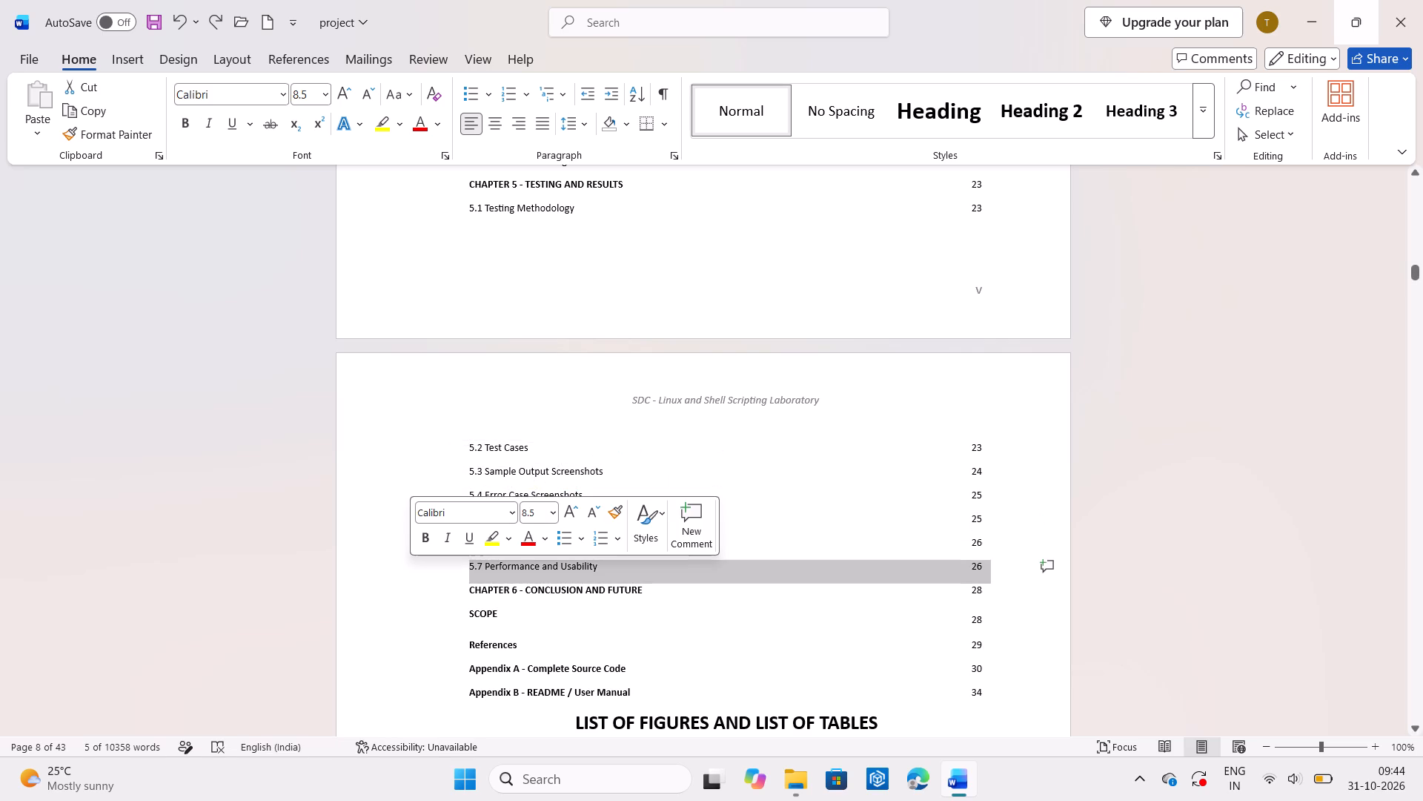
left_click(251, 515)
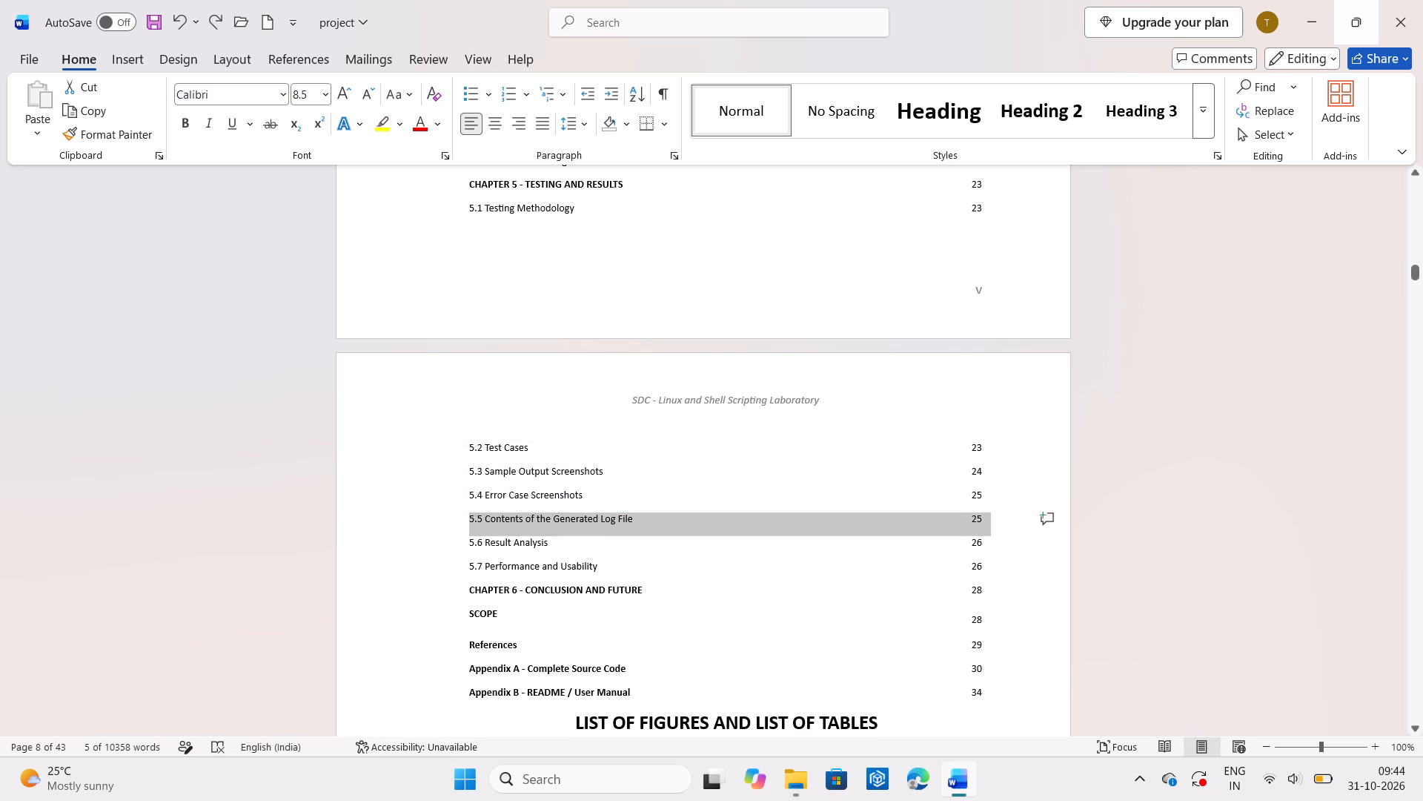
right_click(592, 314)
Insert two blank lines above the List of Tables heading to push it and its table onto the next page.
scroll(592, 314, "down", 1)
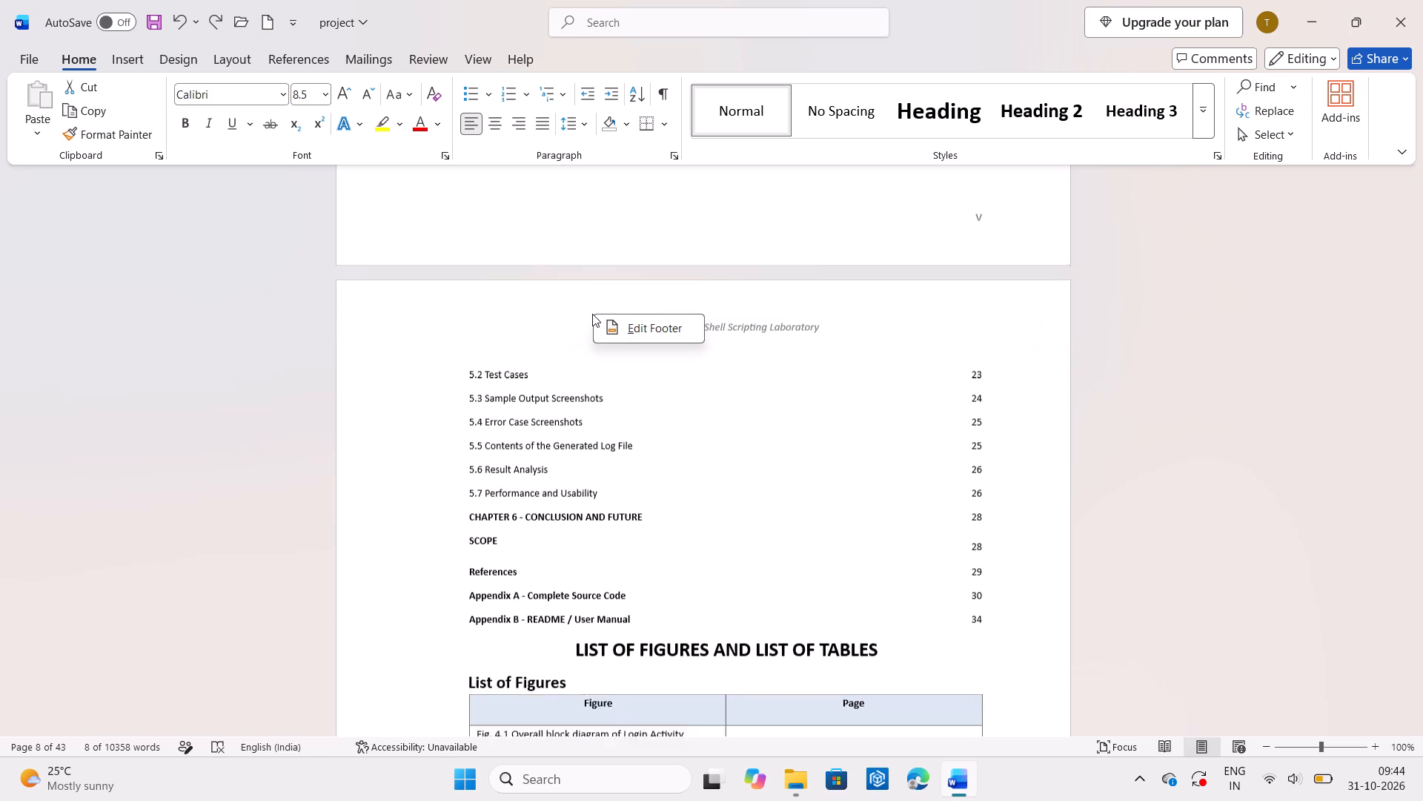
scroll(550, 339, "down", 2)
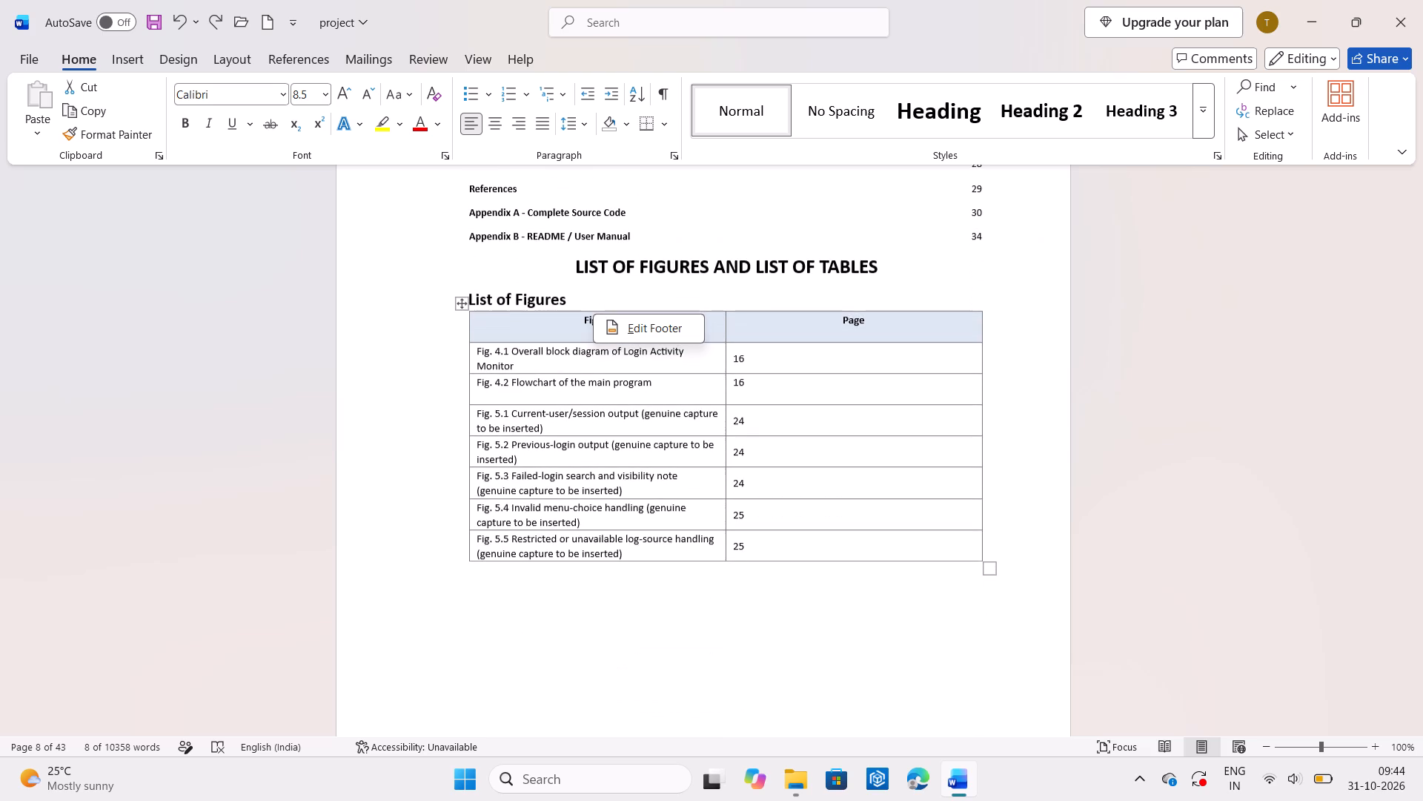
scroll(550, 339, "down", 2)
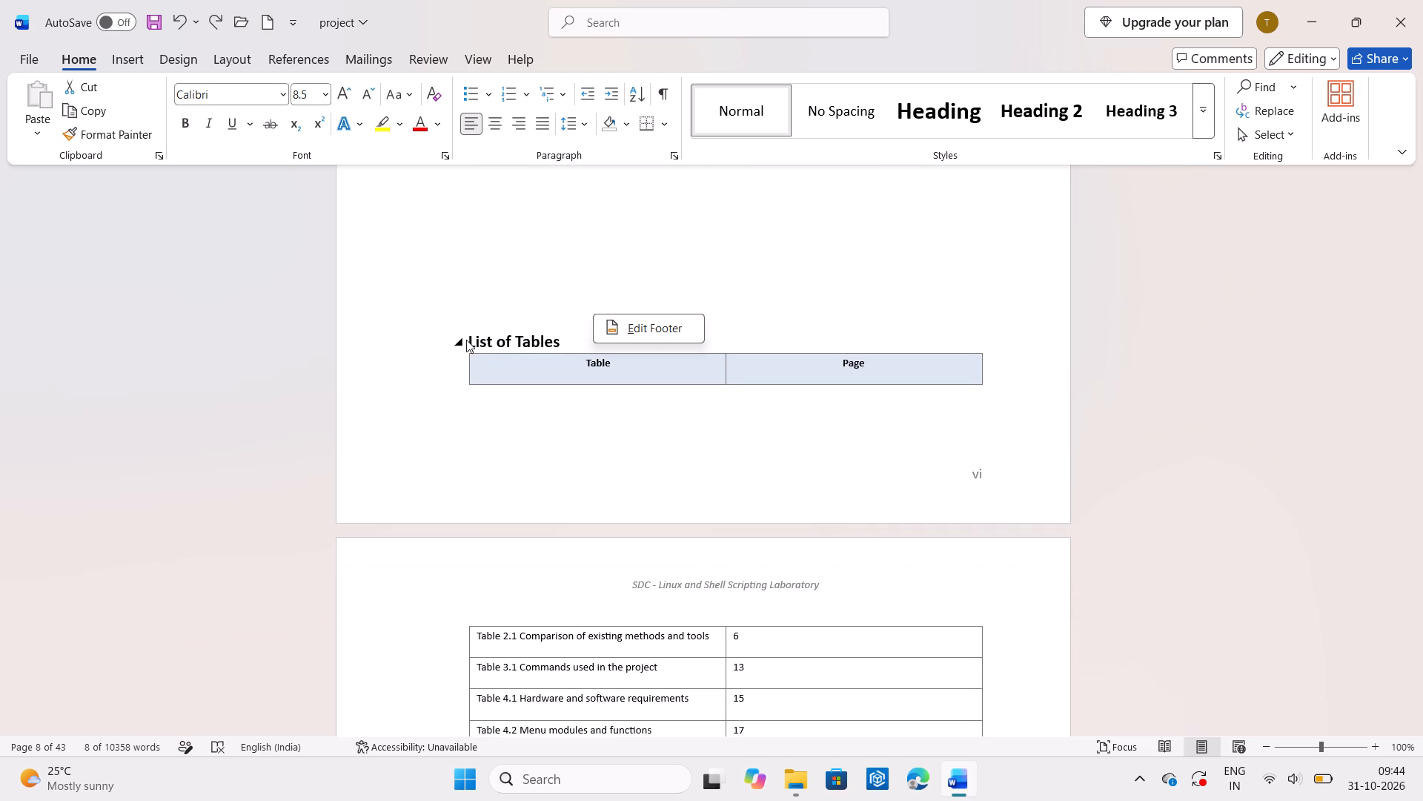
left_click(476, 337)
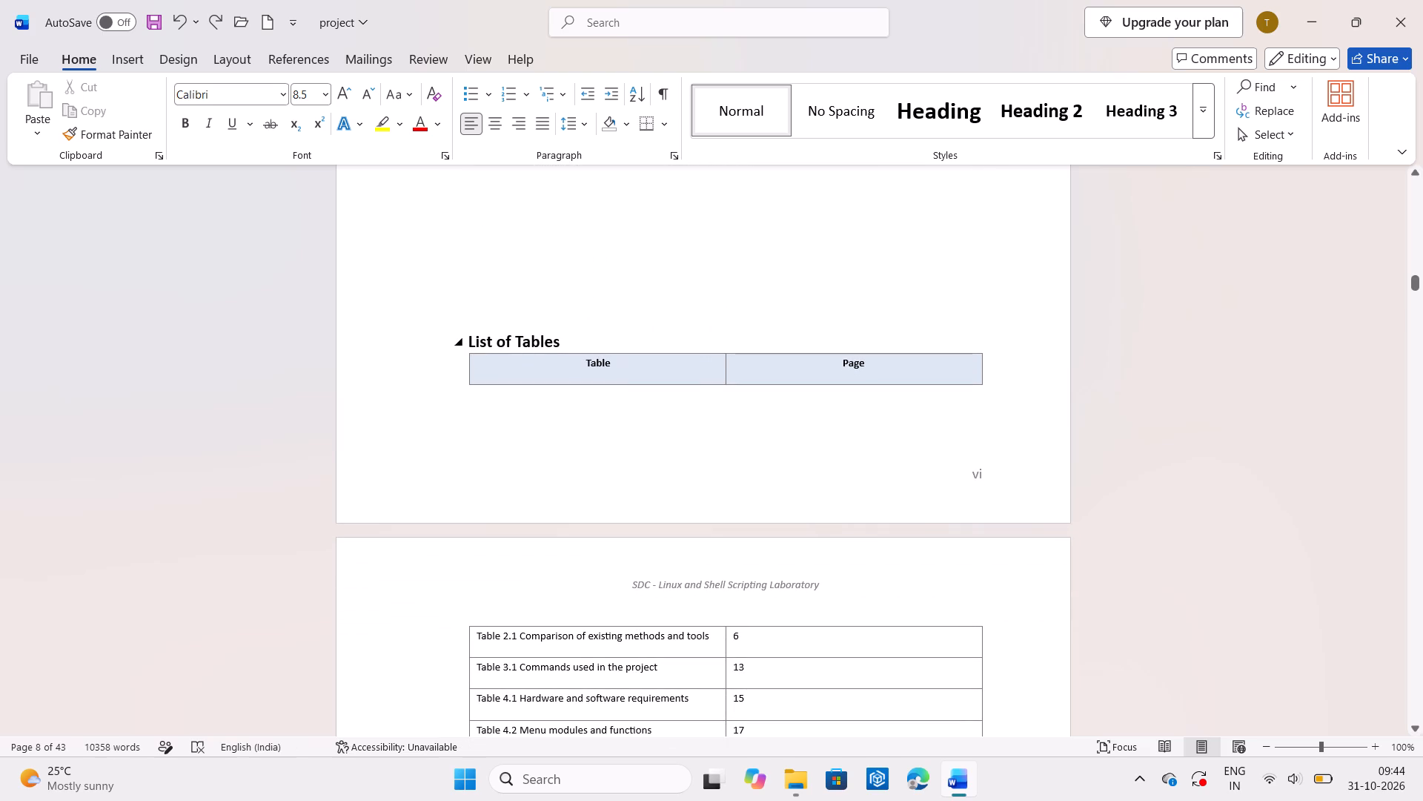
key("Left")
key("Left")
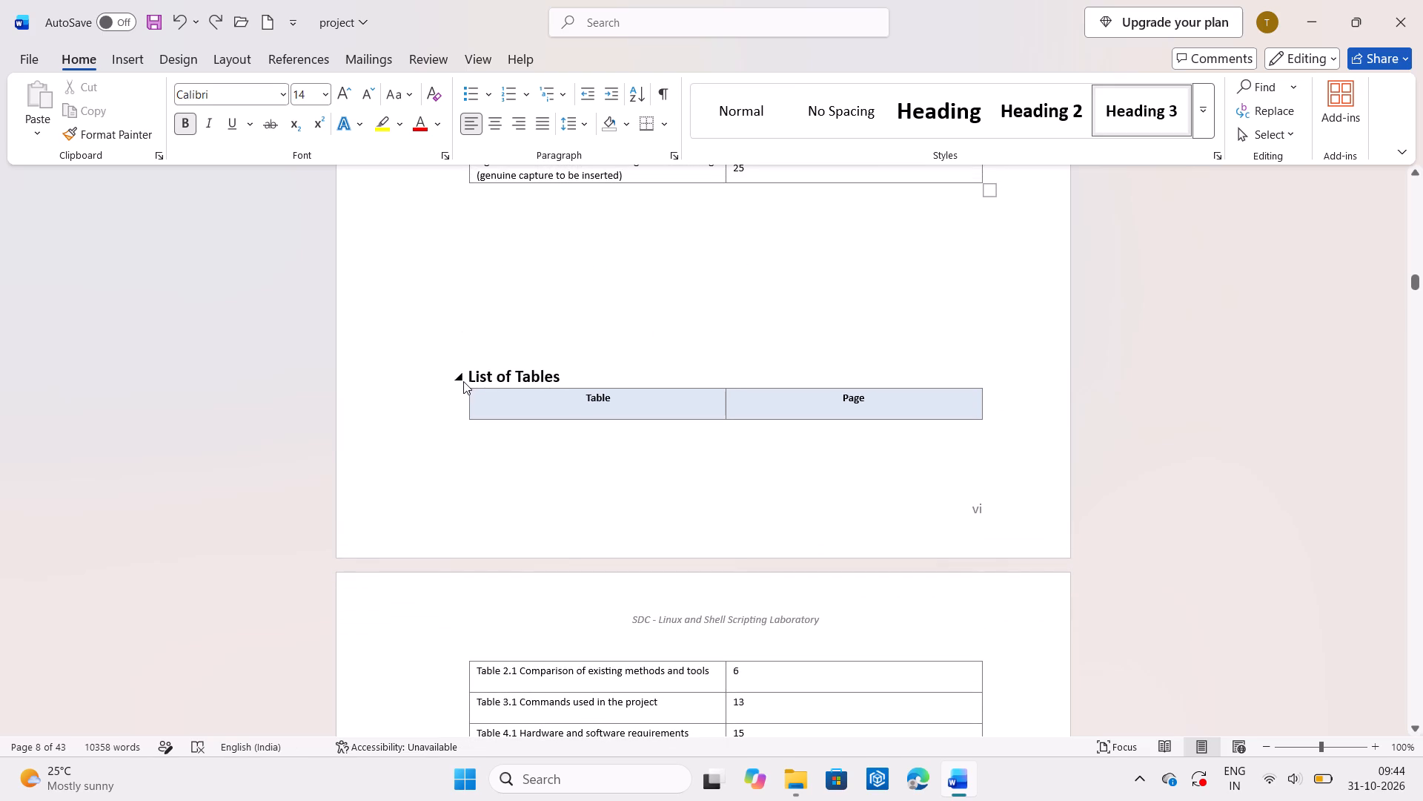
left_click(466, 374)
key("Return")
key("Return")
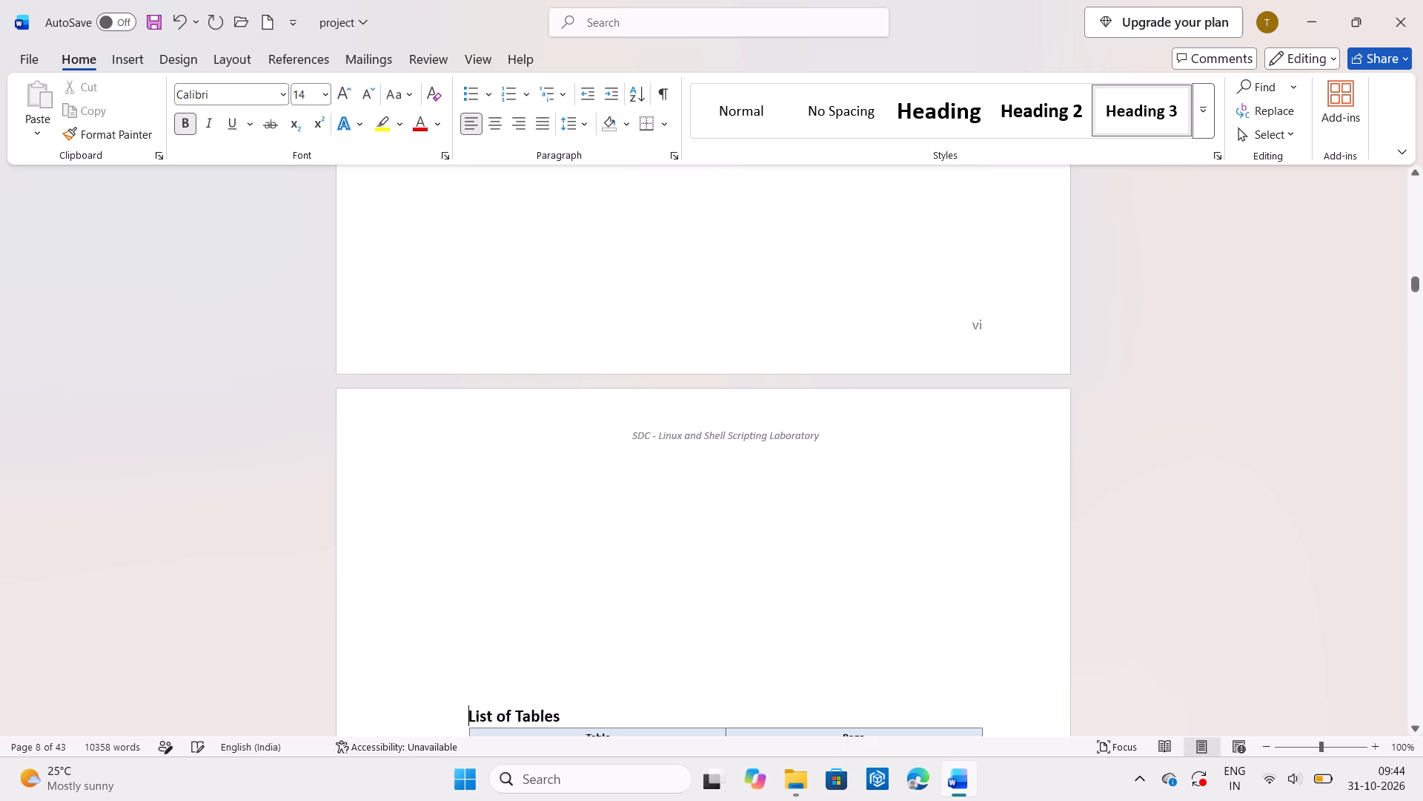
Examine the page layout around the List of Figures table and the List of Tables heading and table.
scroll(466, 374, "up", 3)
scroll(466, 374, "down", 1)
scroll(466, 374, "up", 1)
scroll(466, 374, "down", 1)
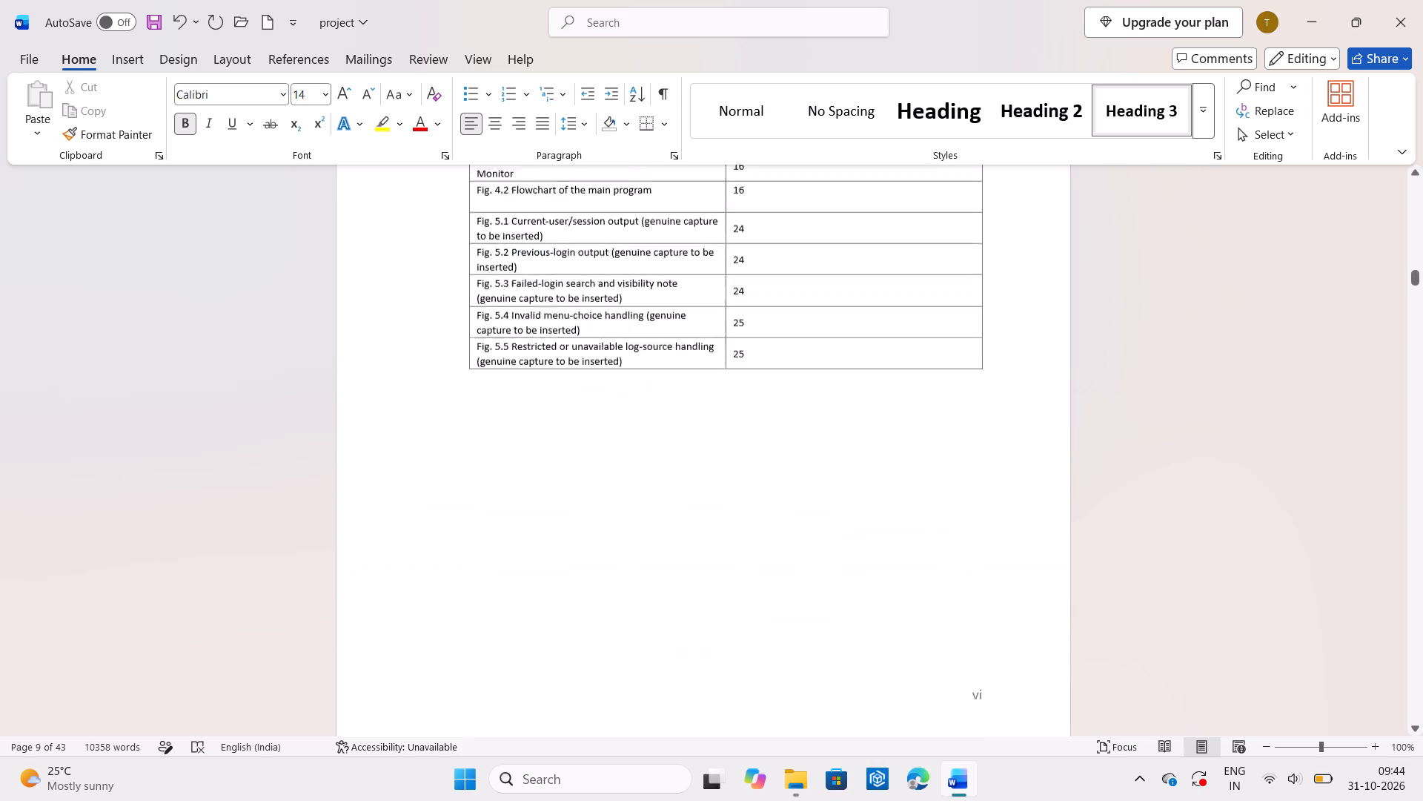
scroll(466, 374, "down", 1)
scroll(466, 374, "up", 1)
scroll(466, 374, "down", 1)
scroll(466, 374, "up", 1)
scroll(466, 374, "down", 5)
scroll(466, 374, "up", 1)
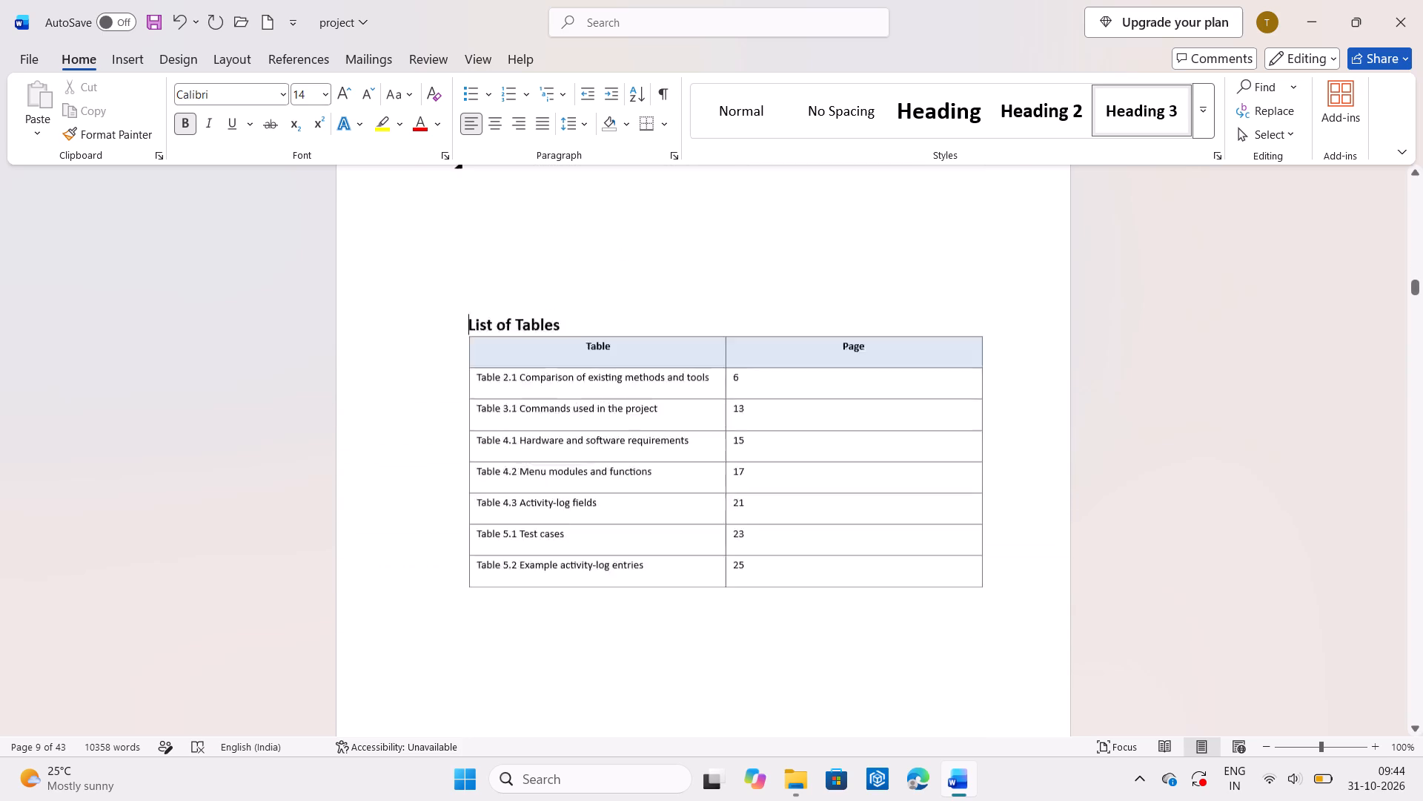
scroll(466, 374, "up", 2)
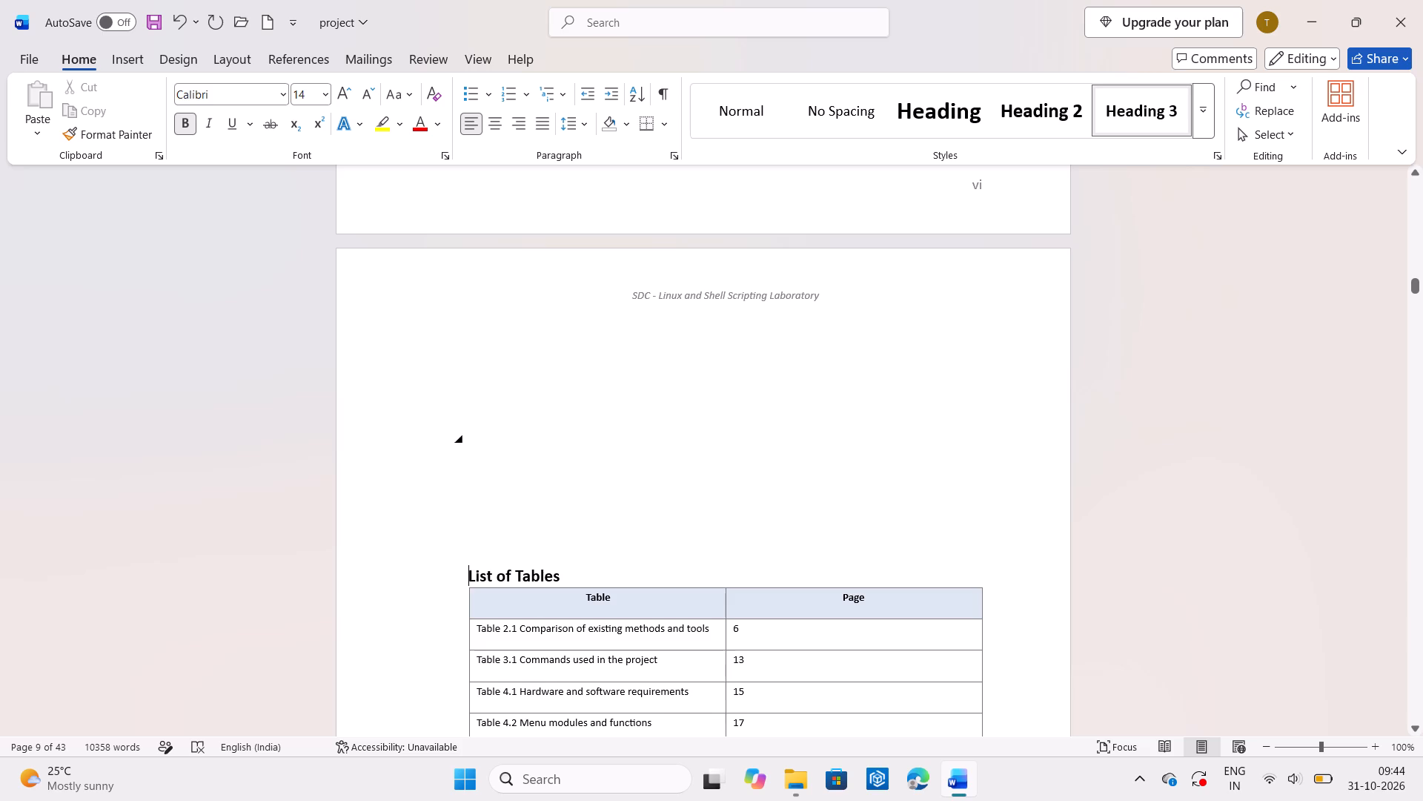
double_click(471, 565)
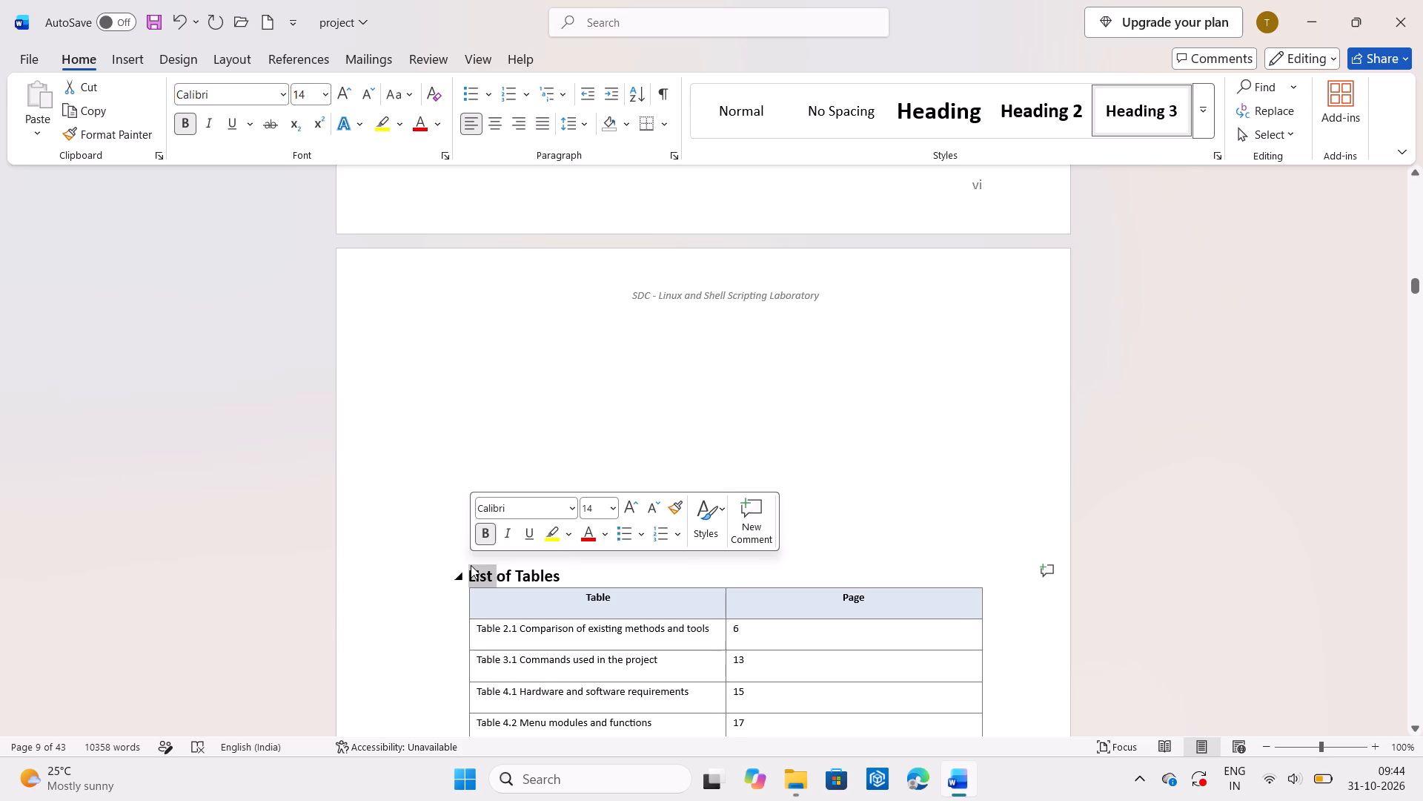
left_click(554, 577)
scroll(554, 577, "down", 1)
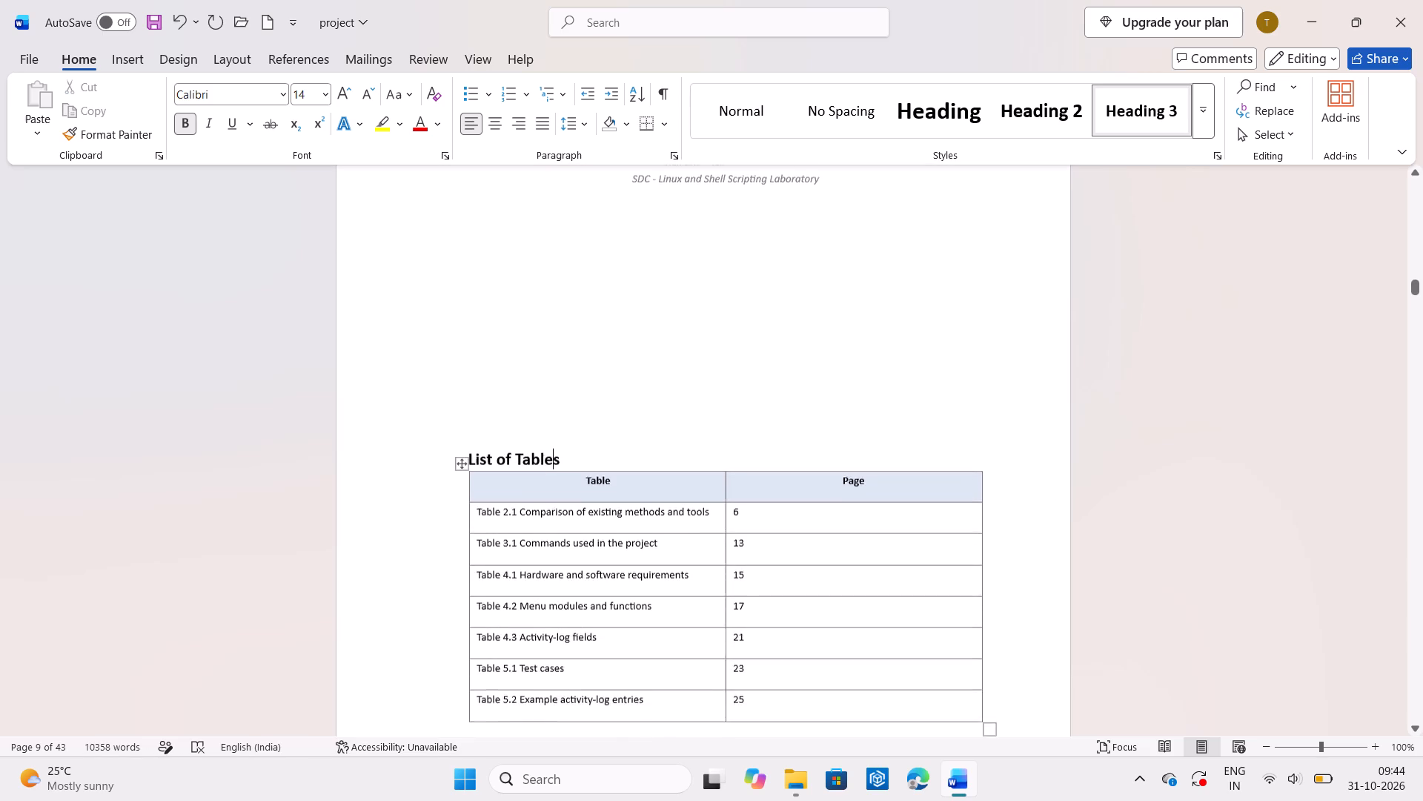
scroll(554, 577, "down", 1)
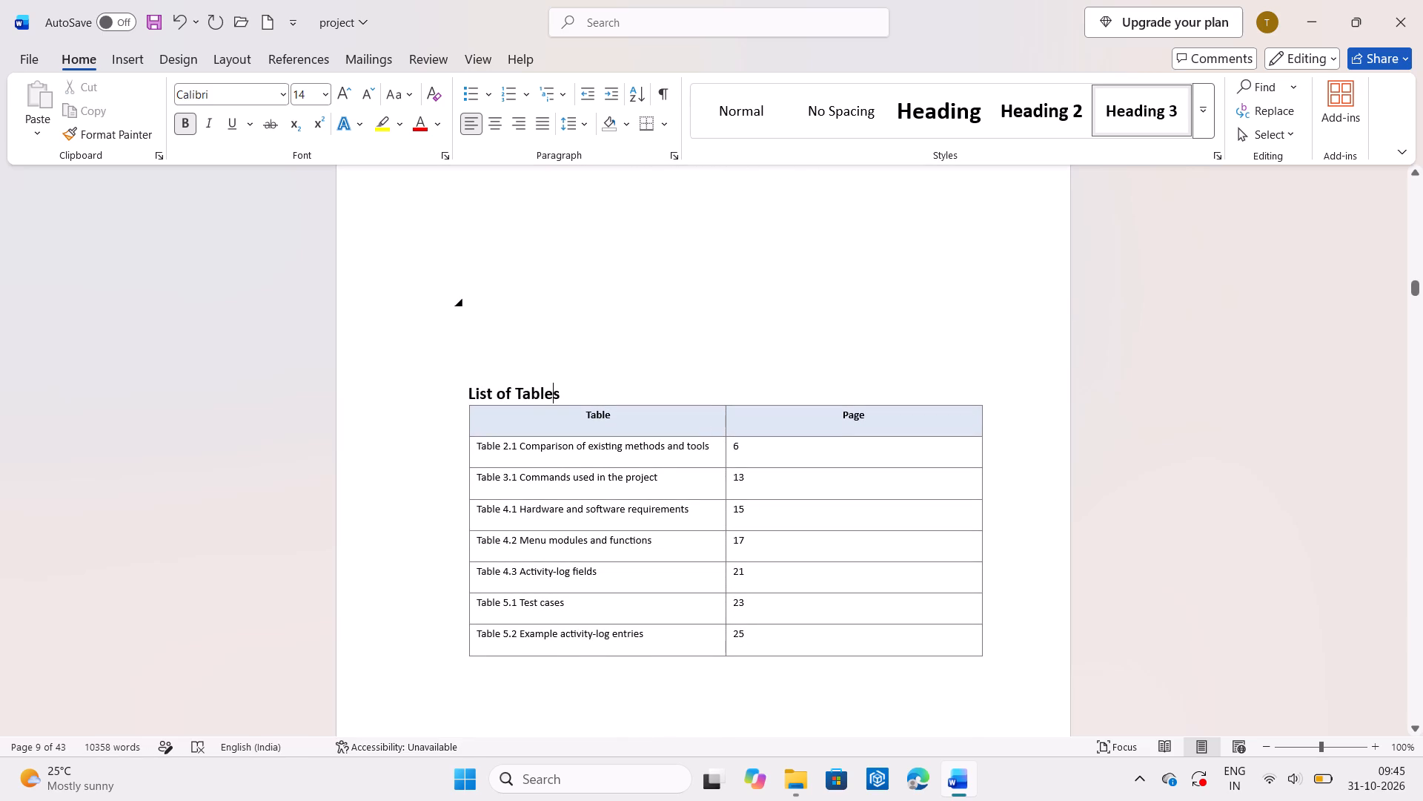
triple_click(479, 387)
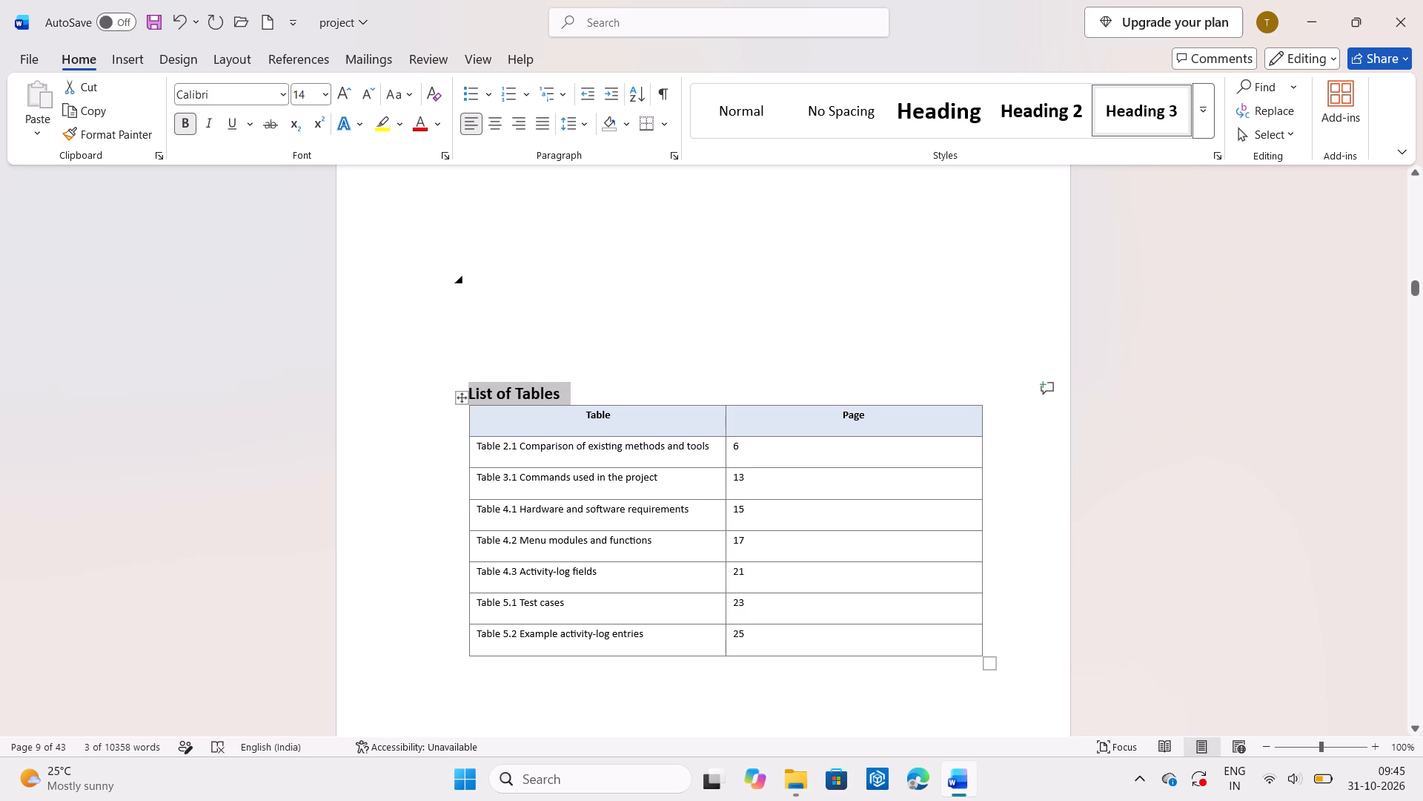
Undo the blank lines above the List of Tables heading and the preceding edits around the SCOPE line in the table of contents.
key("ctrl+z")
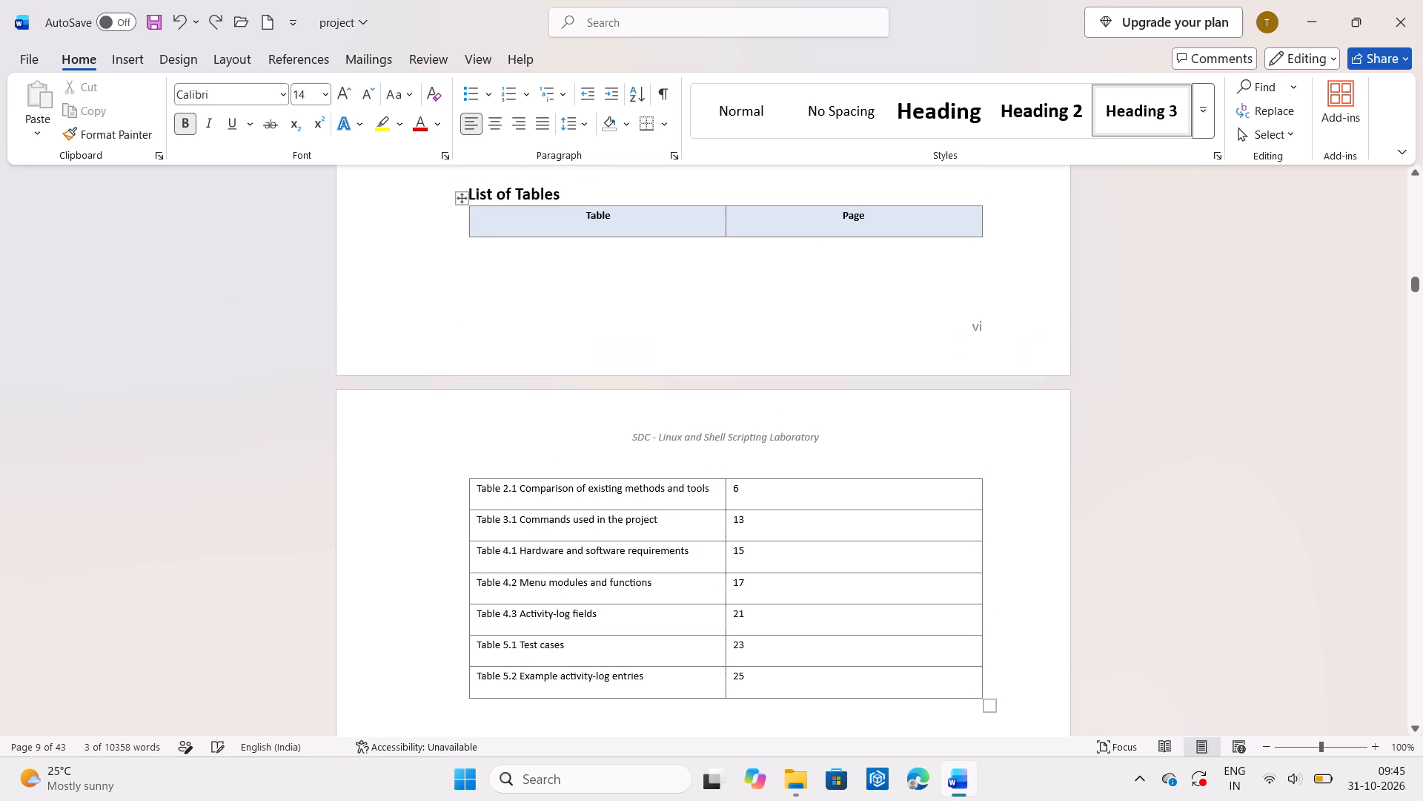
key("ctrl+z")
scroll(574, 266, "down", 1)
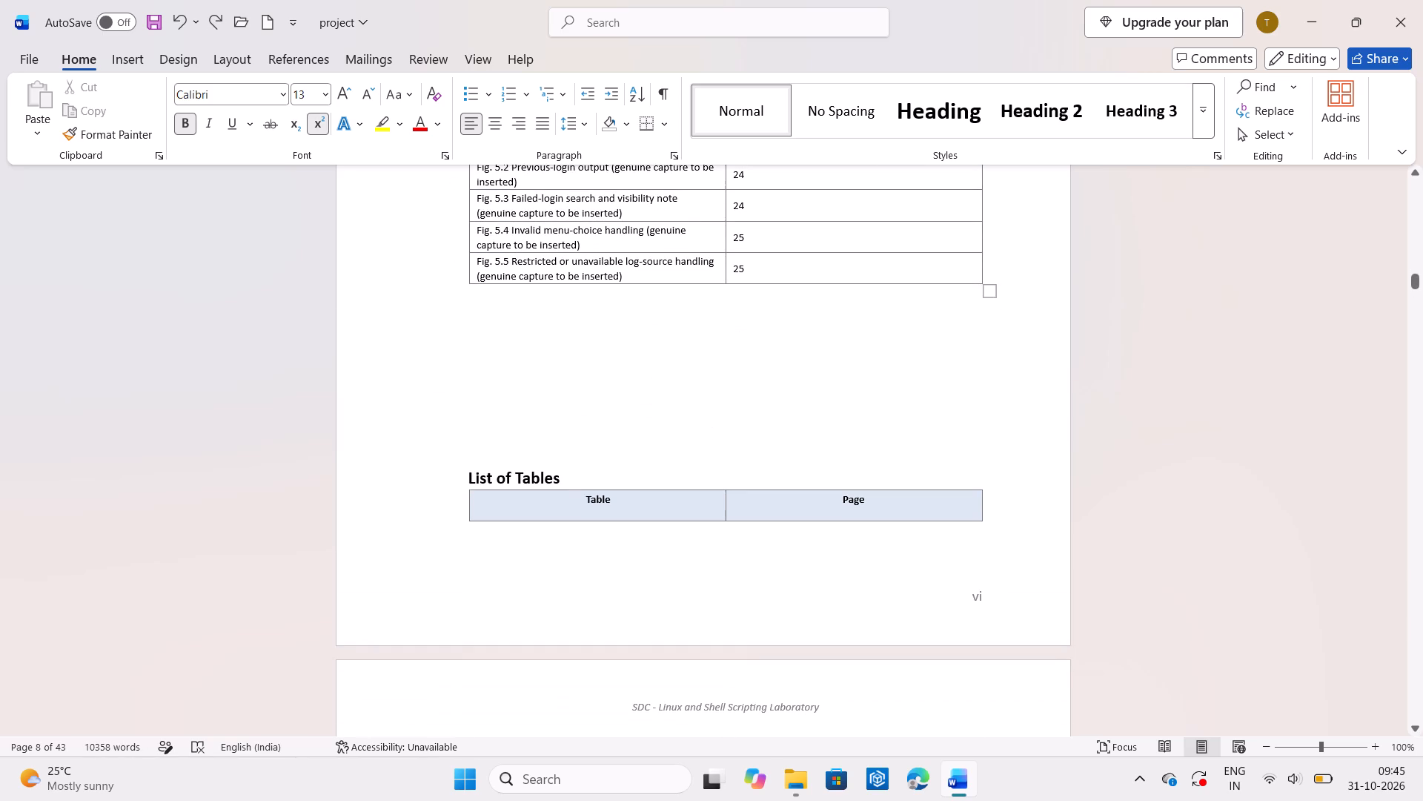
key("ctrl+z")
key("ctrl+z")
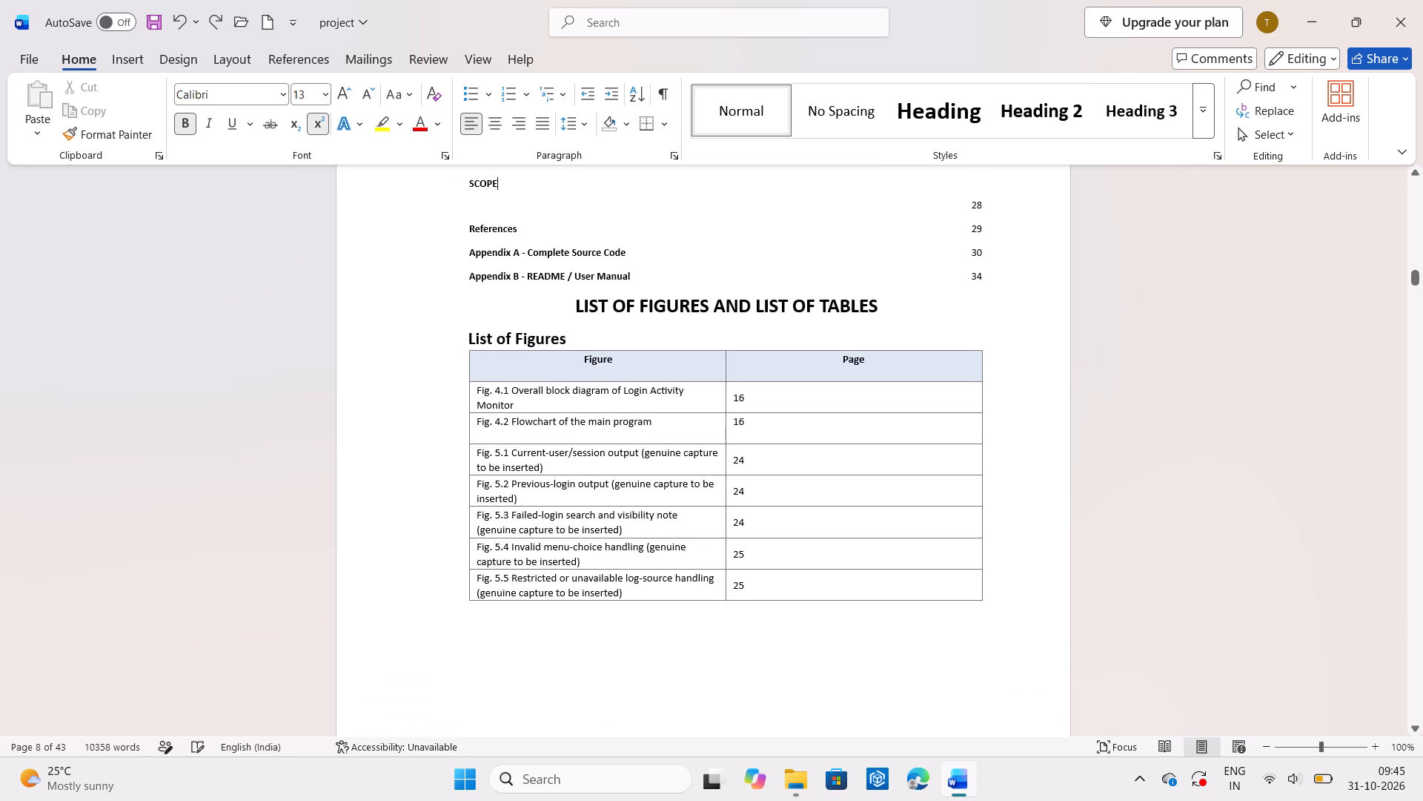
scroll(574, 266, "down", 1)
key("ctrl+z")
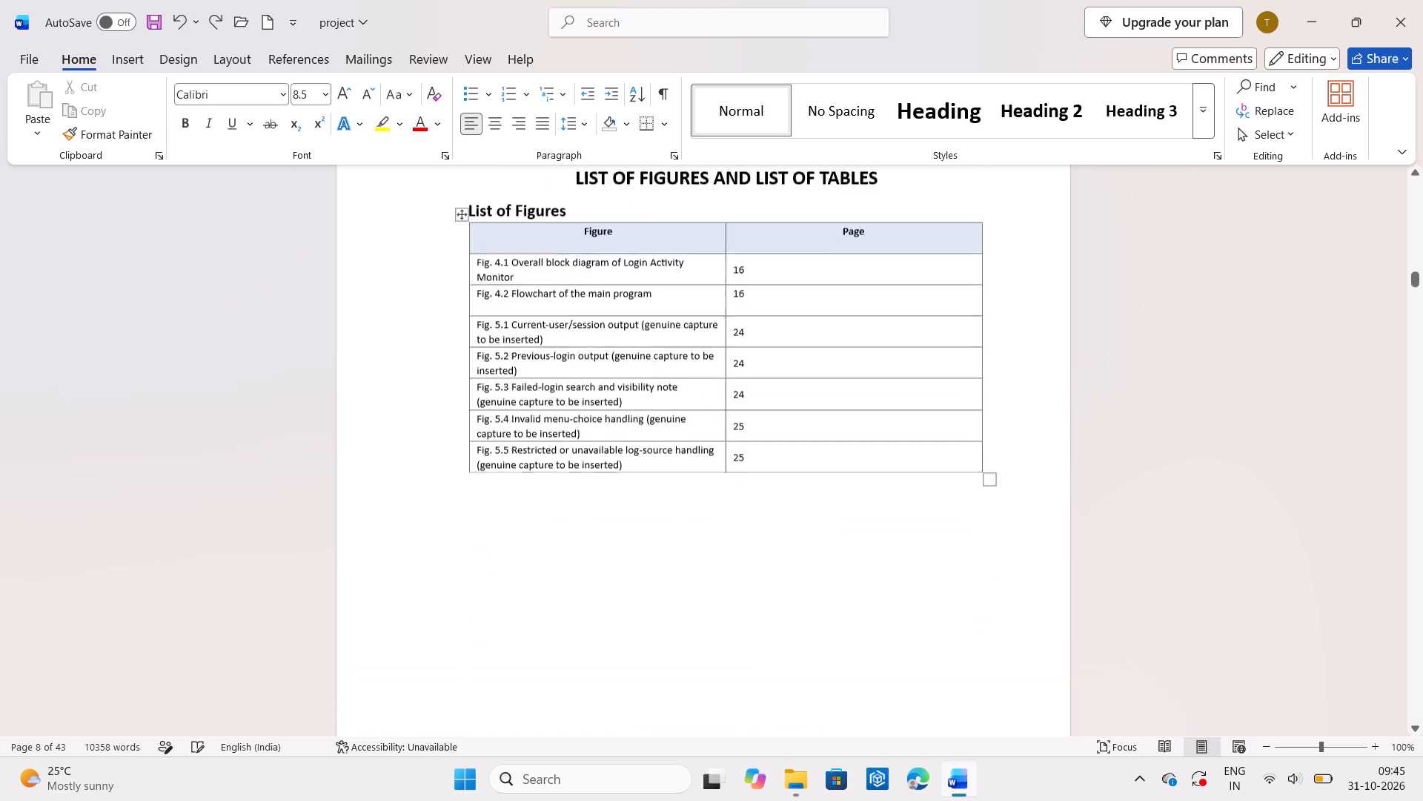
Check the layout of the List of Tables page and the start of Chapter 1.
scroll(574, 266, "down", 2)
scroll(574, 266, "up", 1)
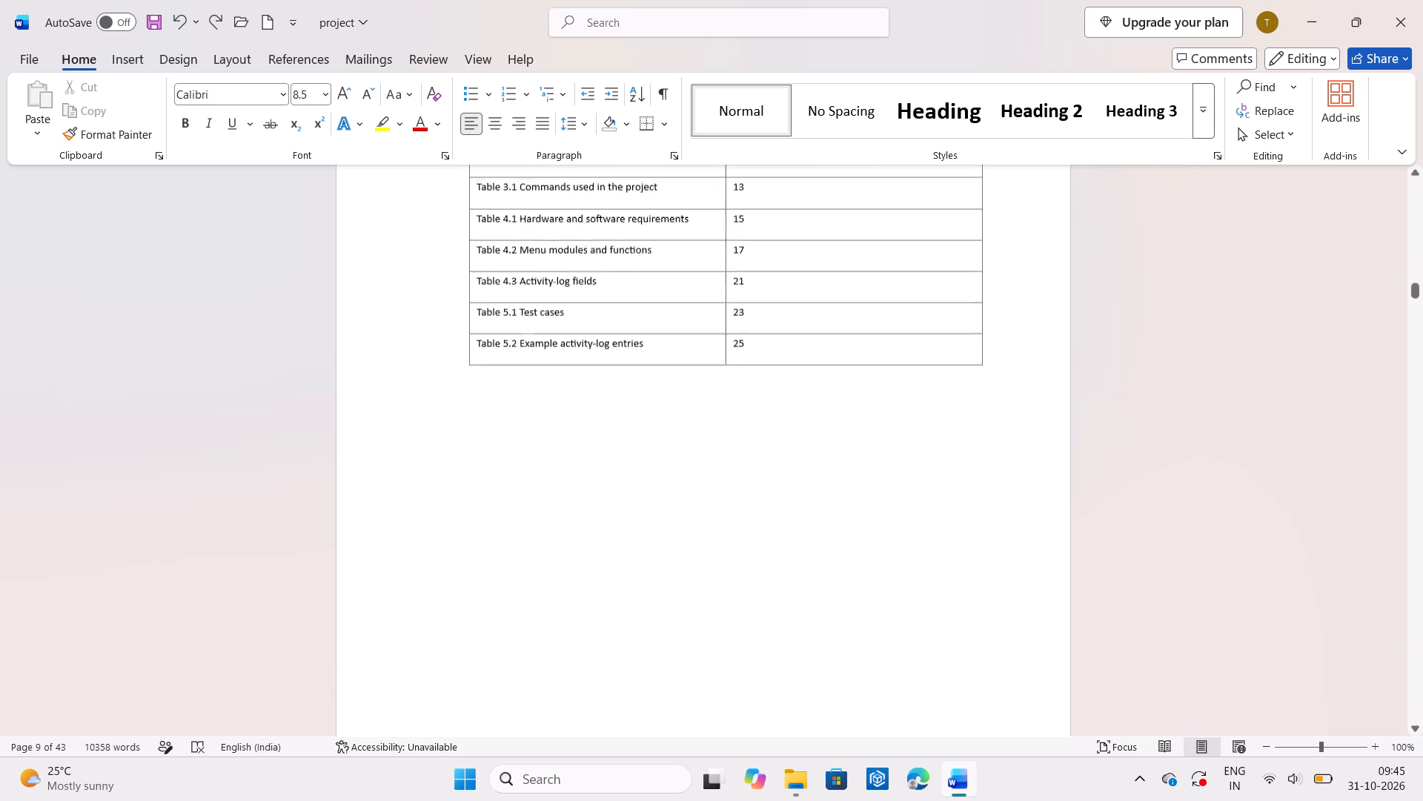
scroll(574, 266, "up", 5)
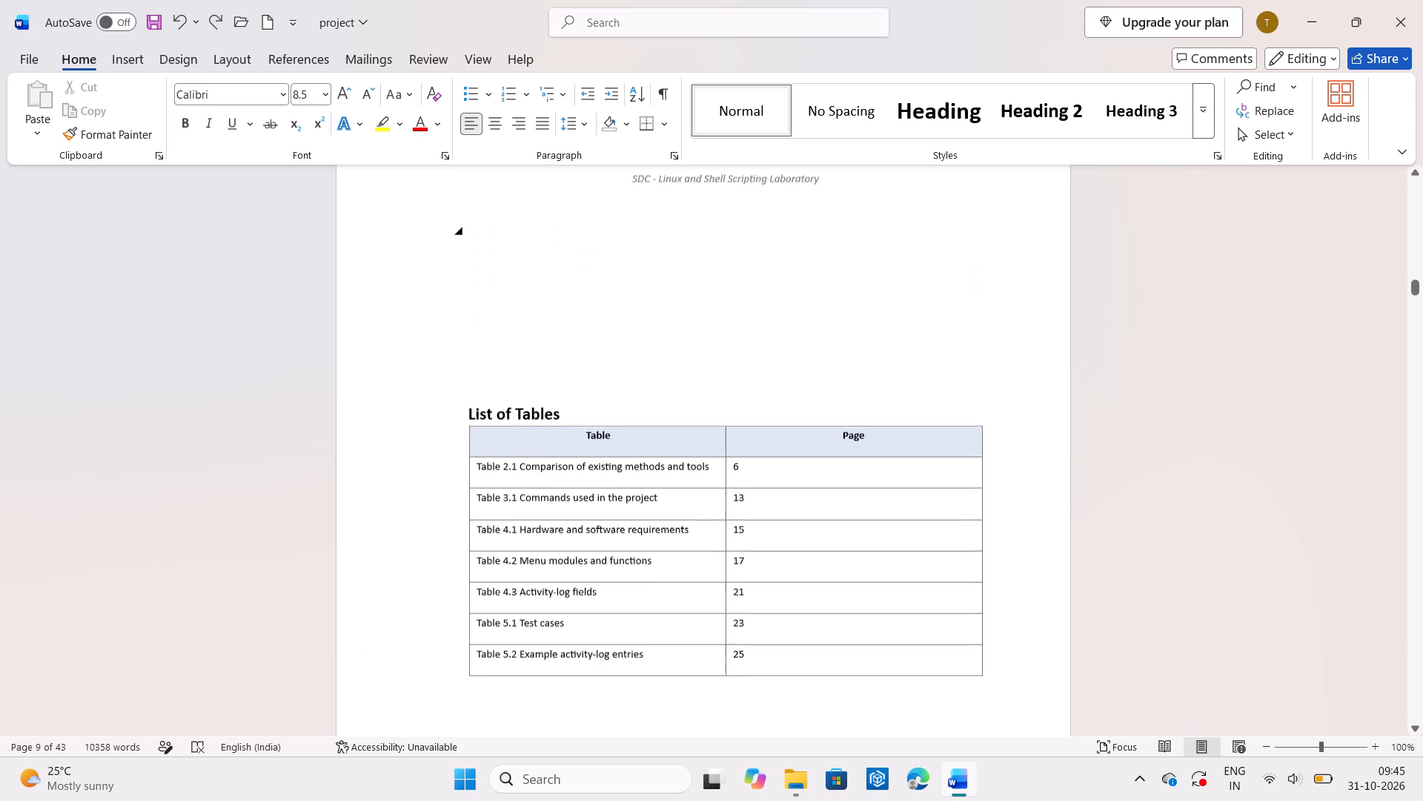
scroll(574, 266, "up", 1)
key("Escape")
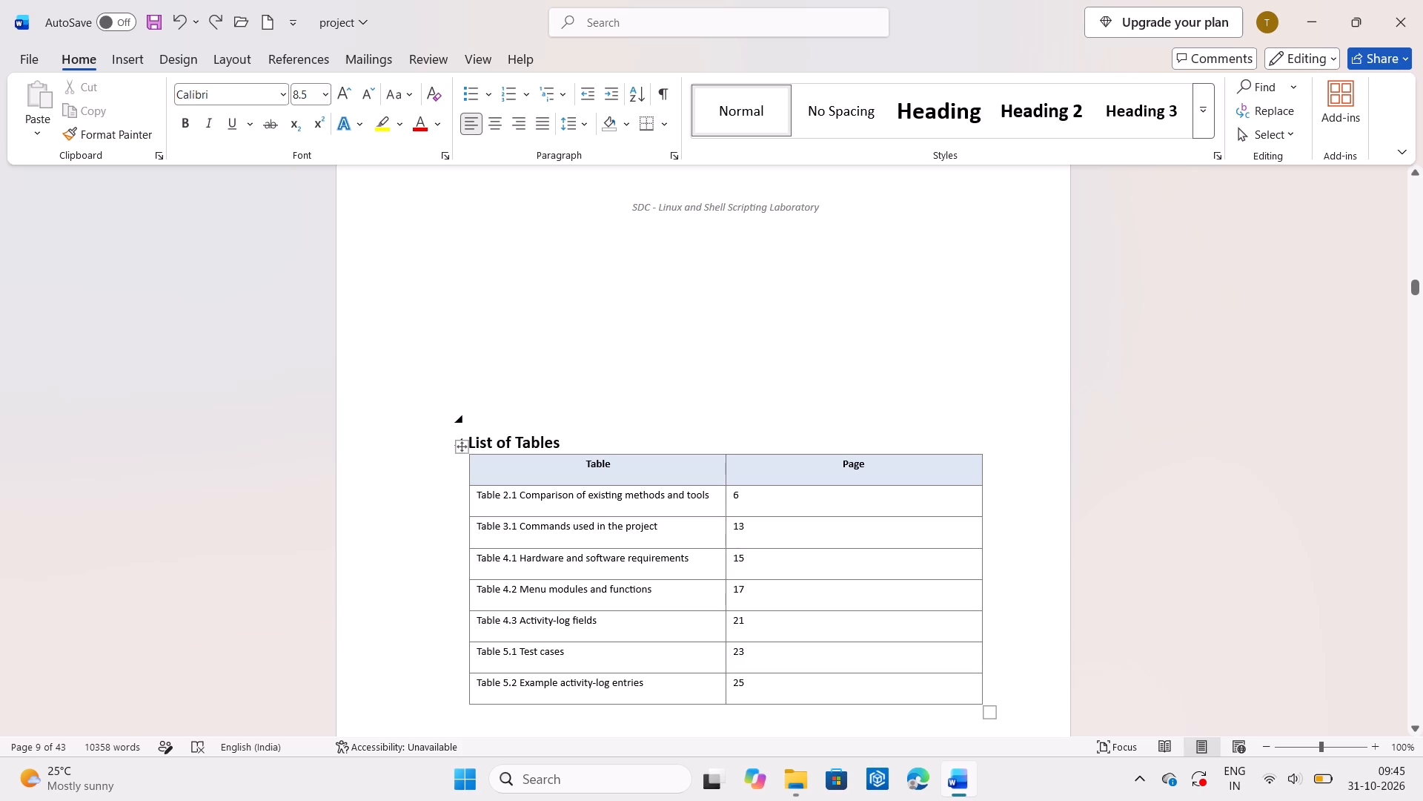
left_click(454, 426)
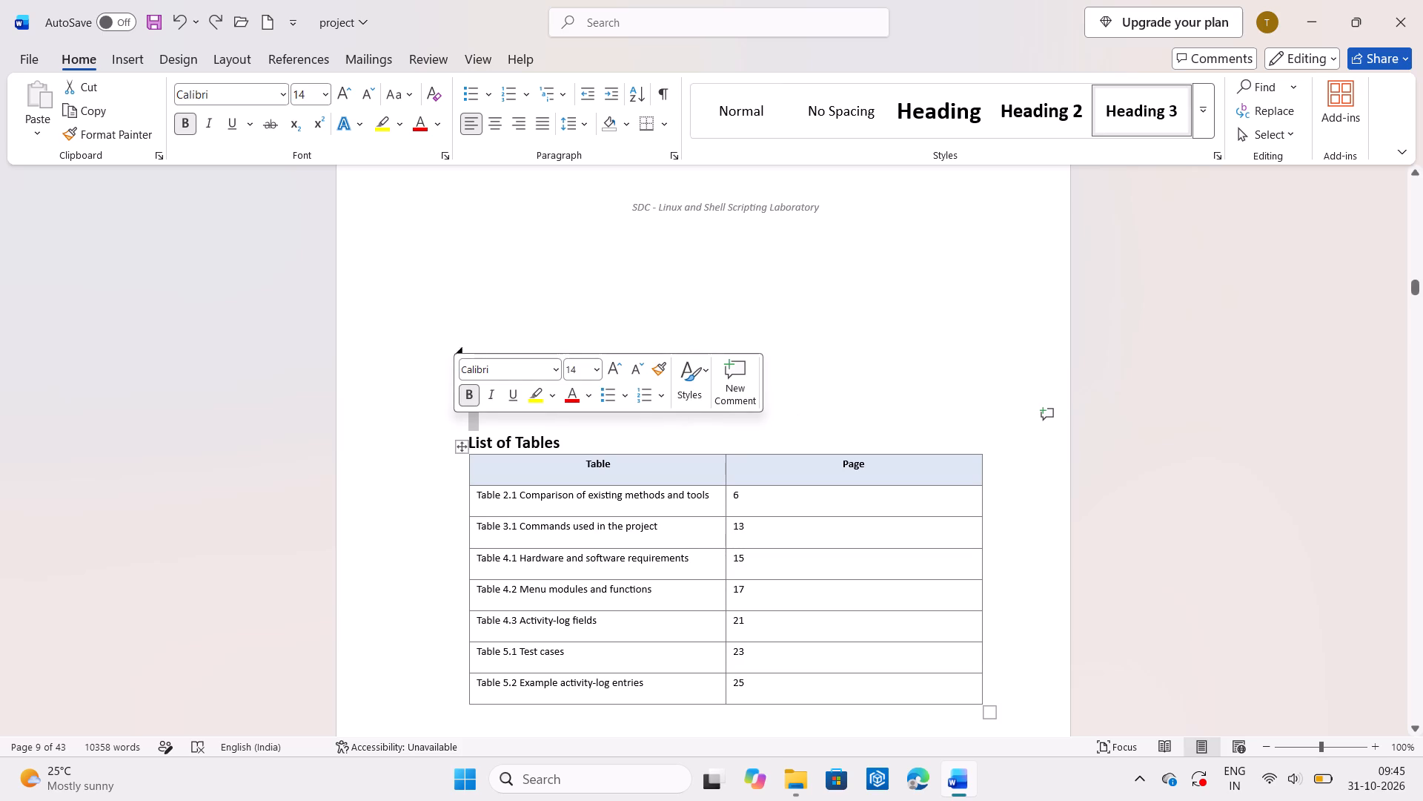
left_click(854, 317)
scroll(854, 317, "down", 4)
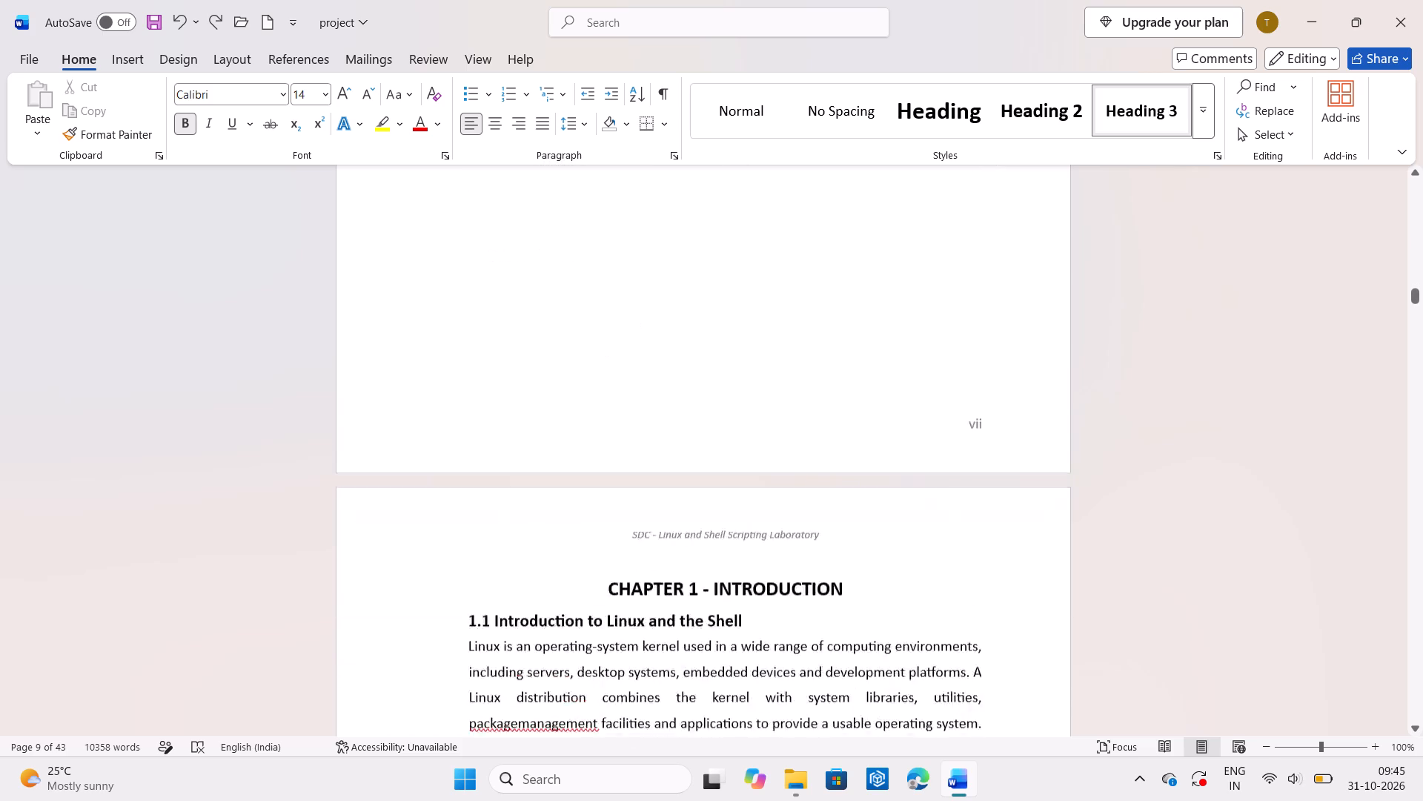
scroll(854, 317, "down", 2)
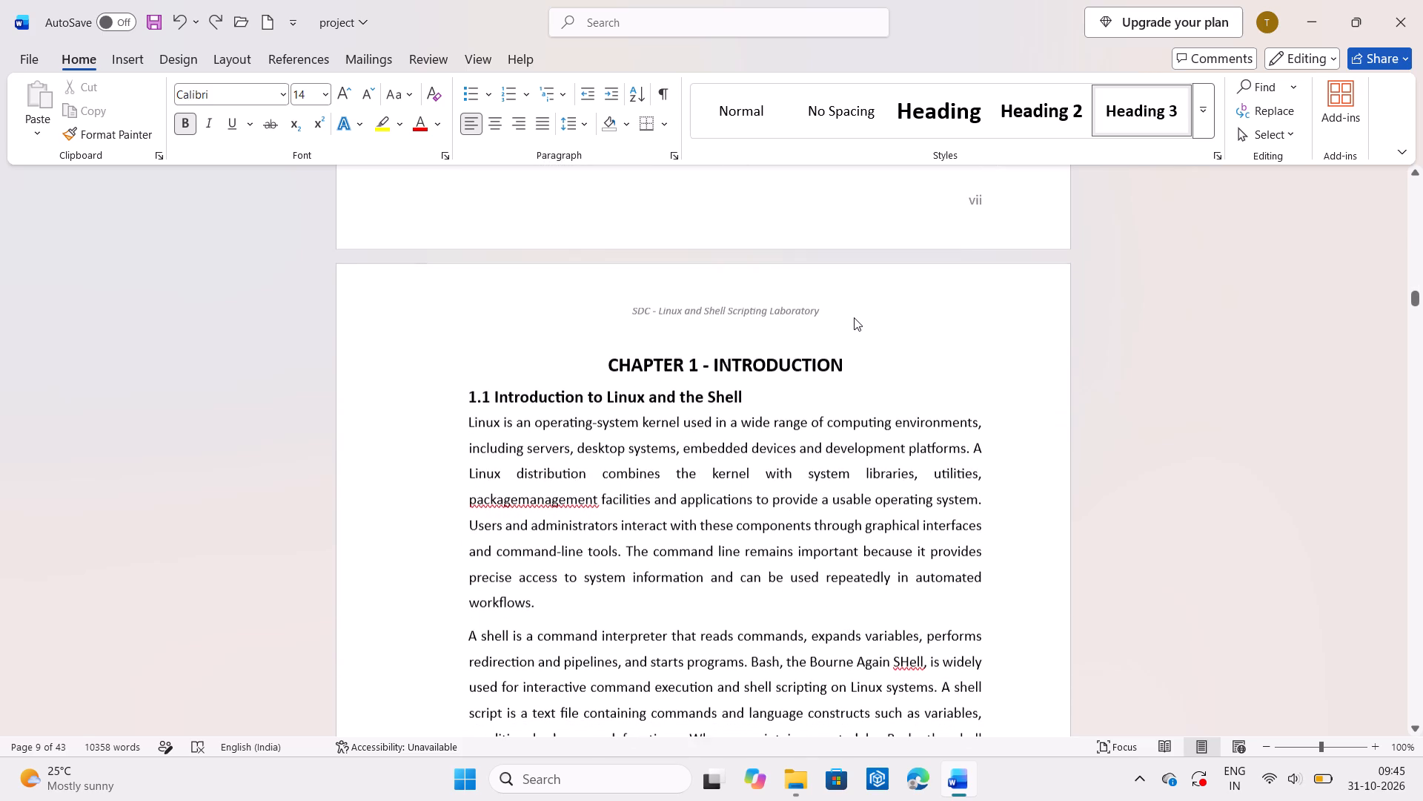
left_click(520, 485)
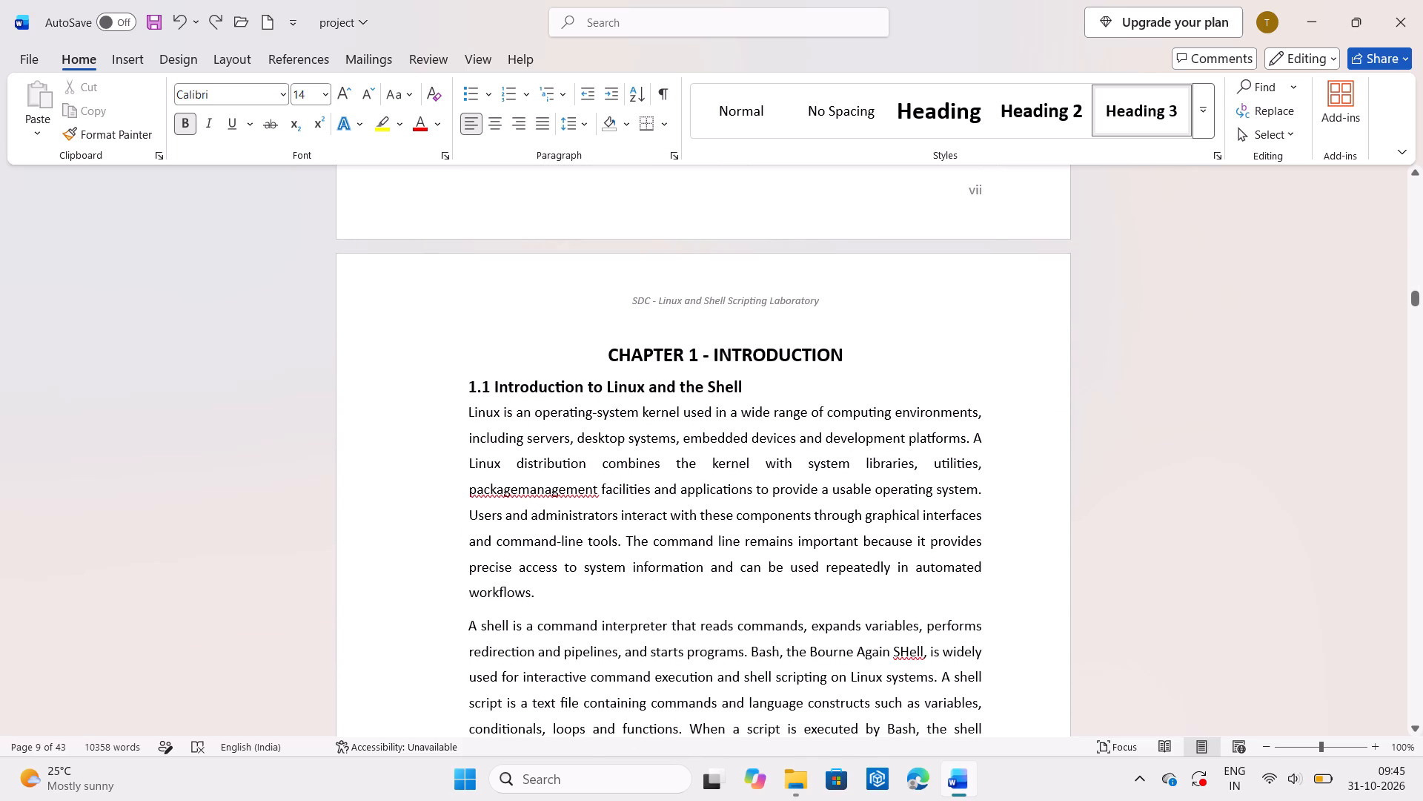
Correct the spelling slips in the first two paragraphs of section 1.1 to read "package management" and "Bourne Again Shell".
key("space")
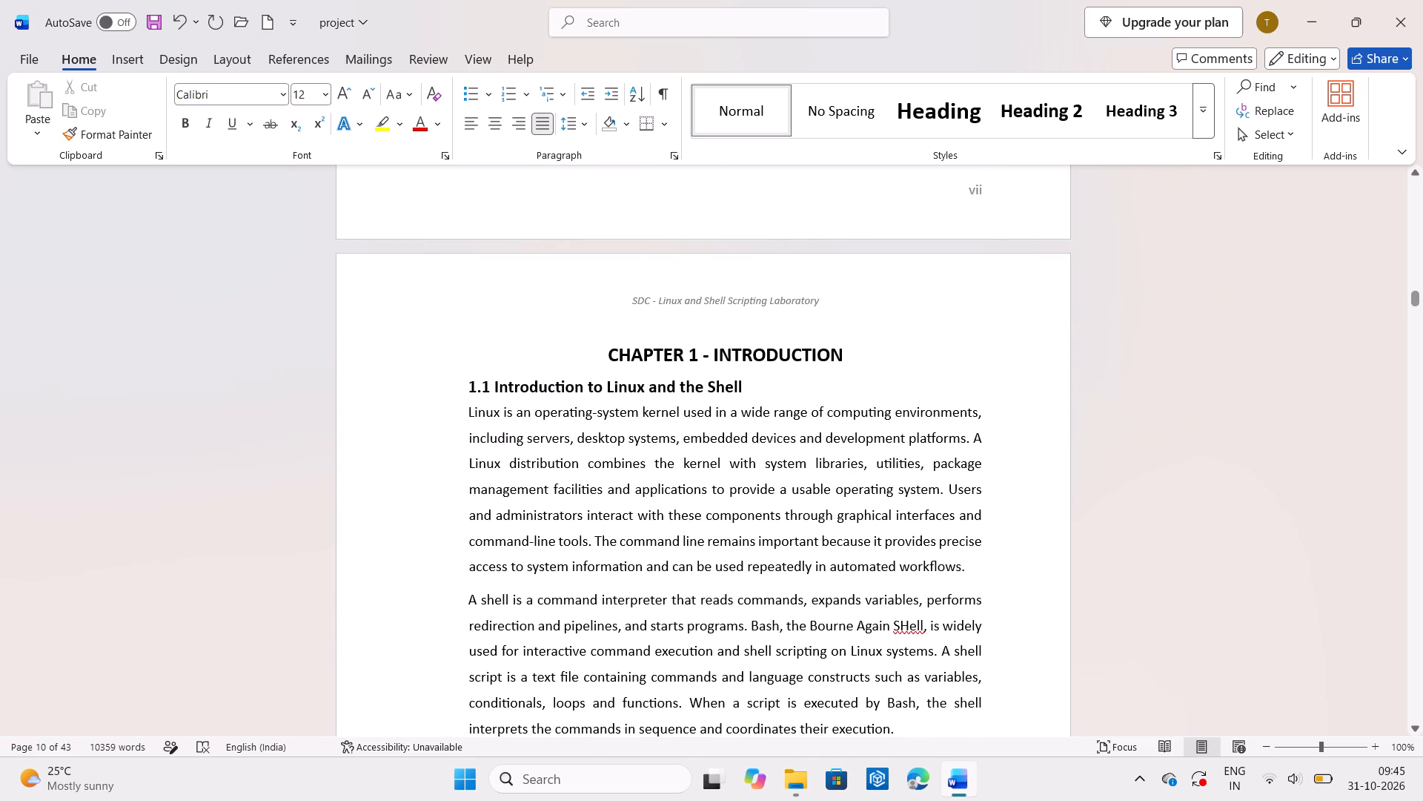
scroll(771, 567, "down", 1)
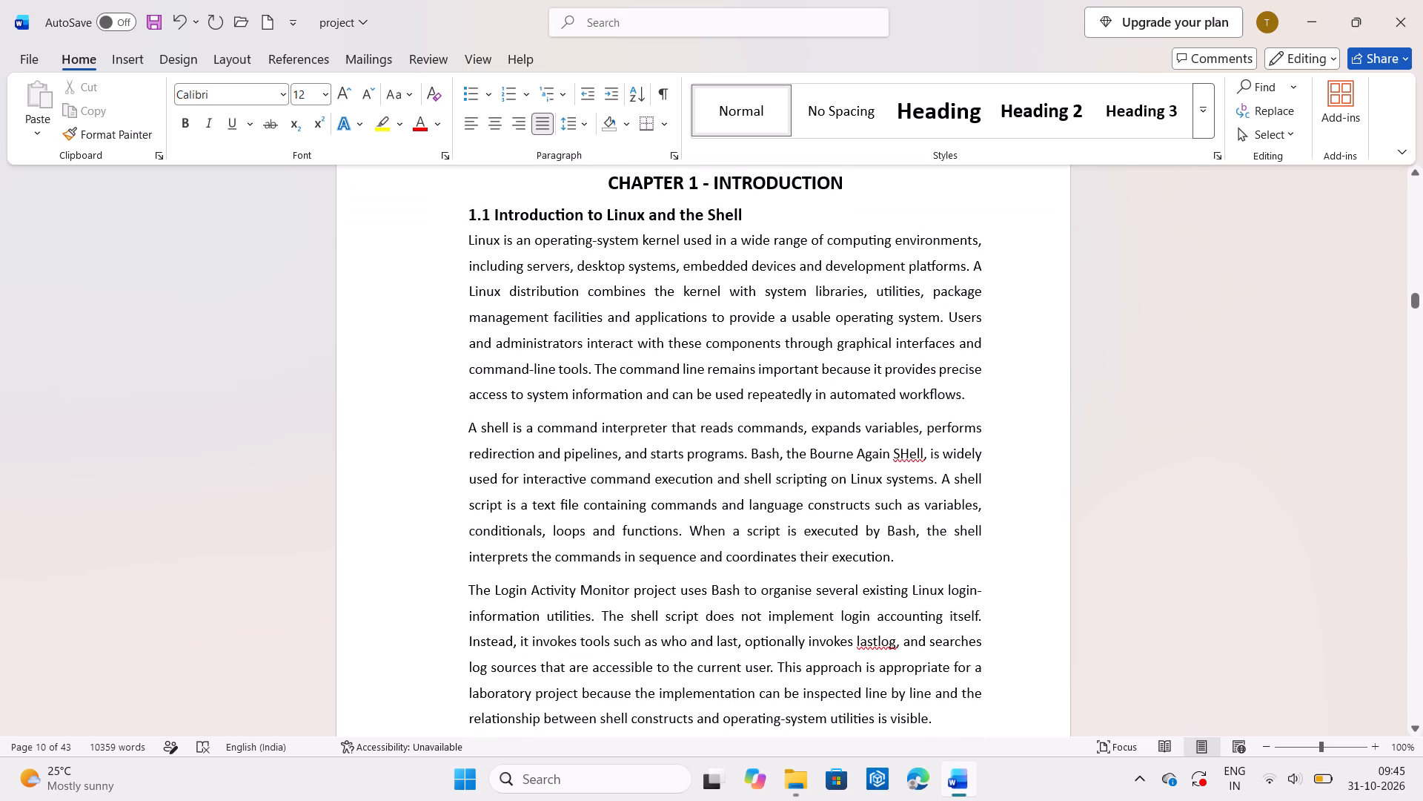
left_click(901, 449)
key("Delete")
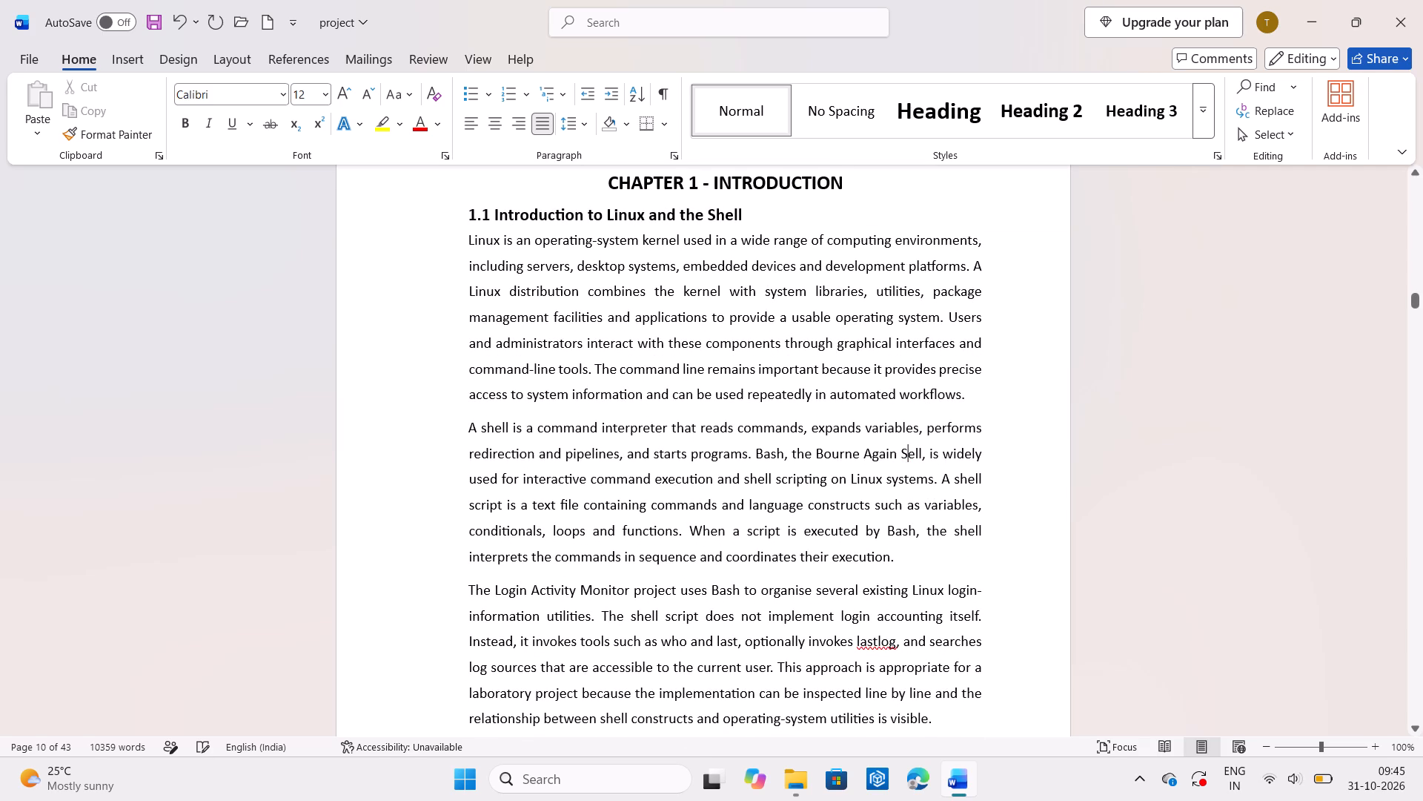
key("h")
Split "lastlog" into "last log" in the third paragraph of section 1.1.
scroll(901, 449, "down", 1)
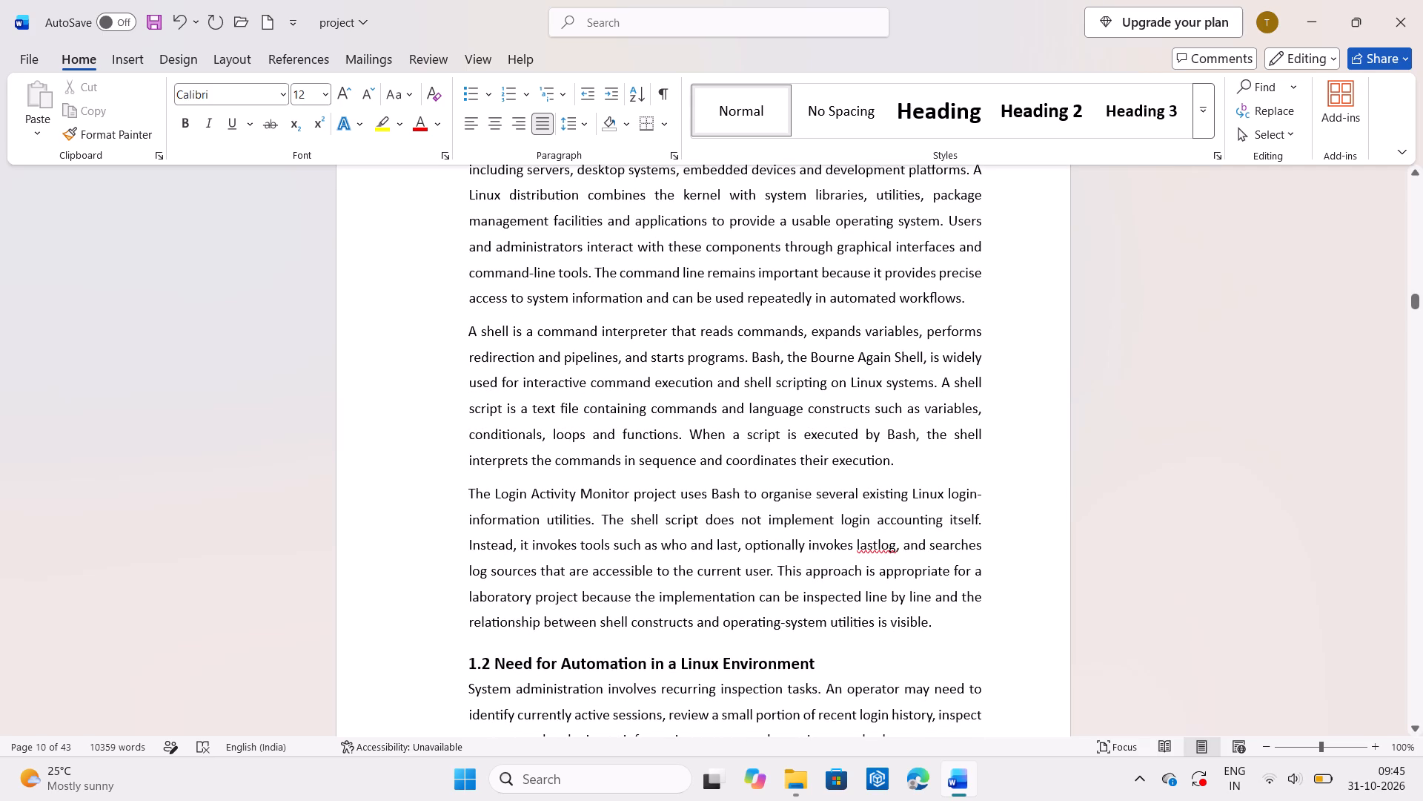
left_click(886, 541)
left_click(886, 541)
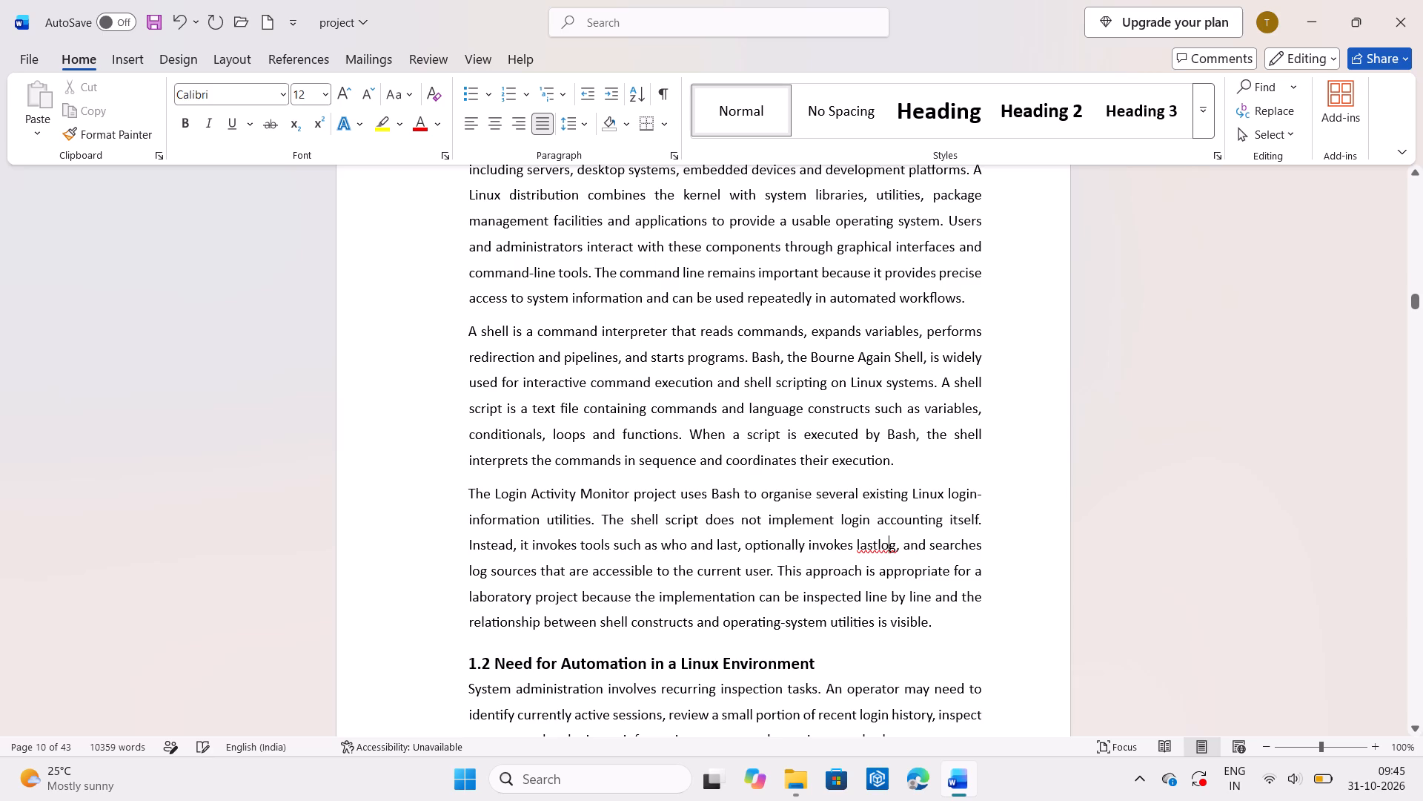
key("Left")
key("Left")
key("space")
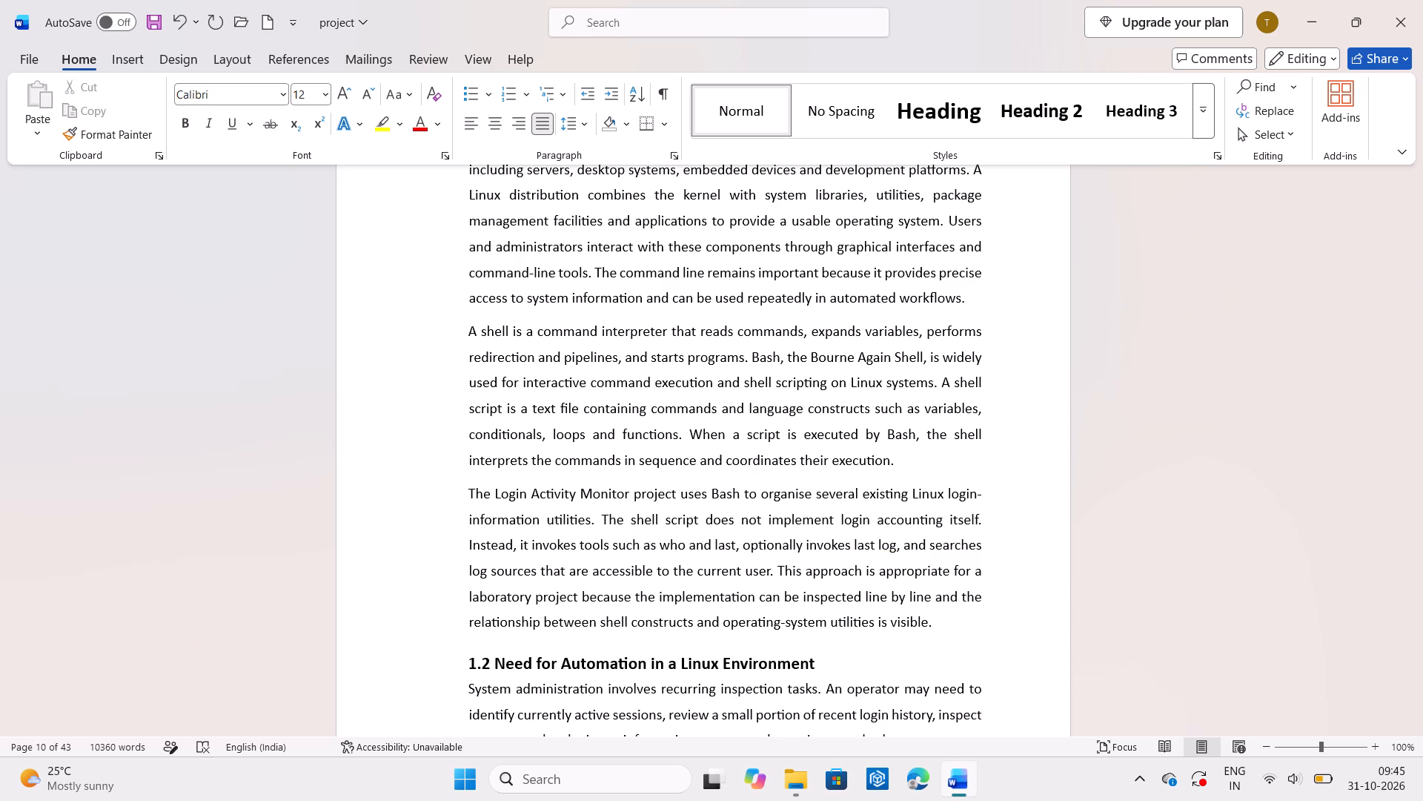
Delete the whole paragraph beginning "The Login Activity Monitor project uses Bash" at the end of section 1.1.
scroll(886, 541, "down", 1)
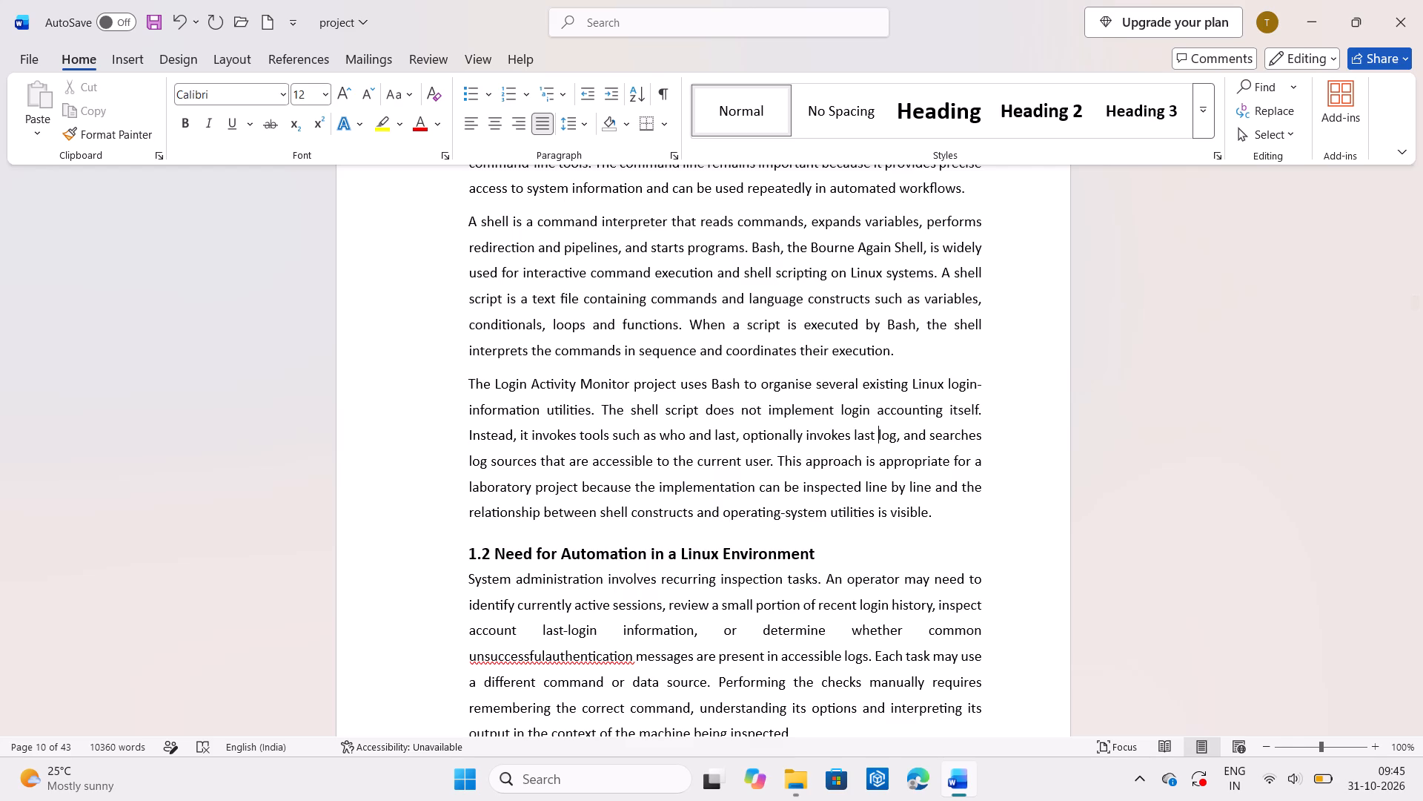
scroll(886, 541, "up", 2)
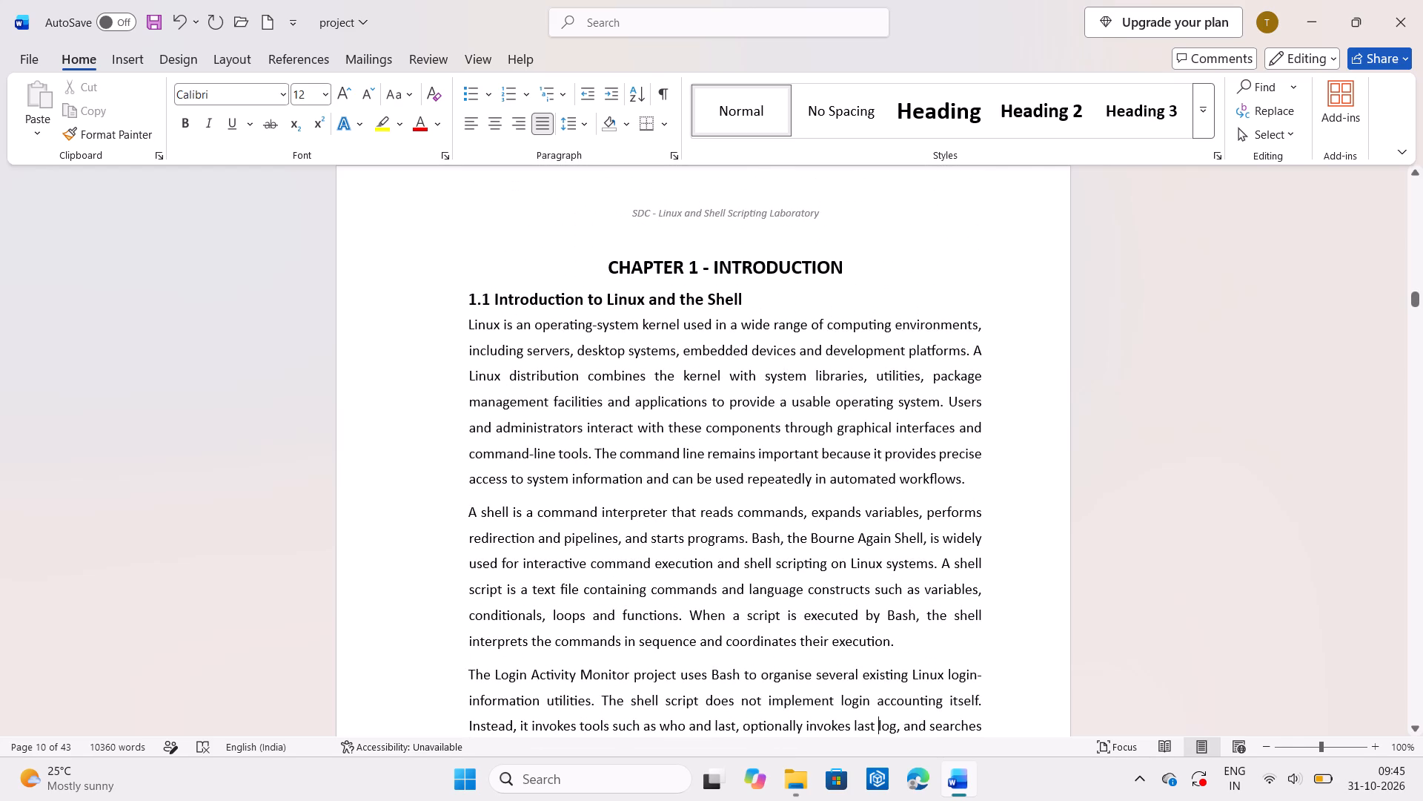
scroll(886, 541, "down", 1)
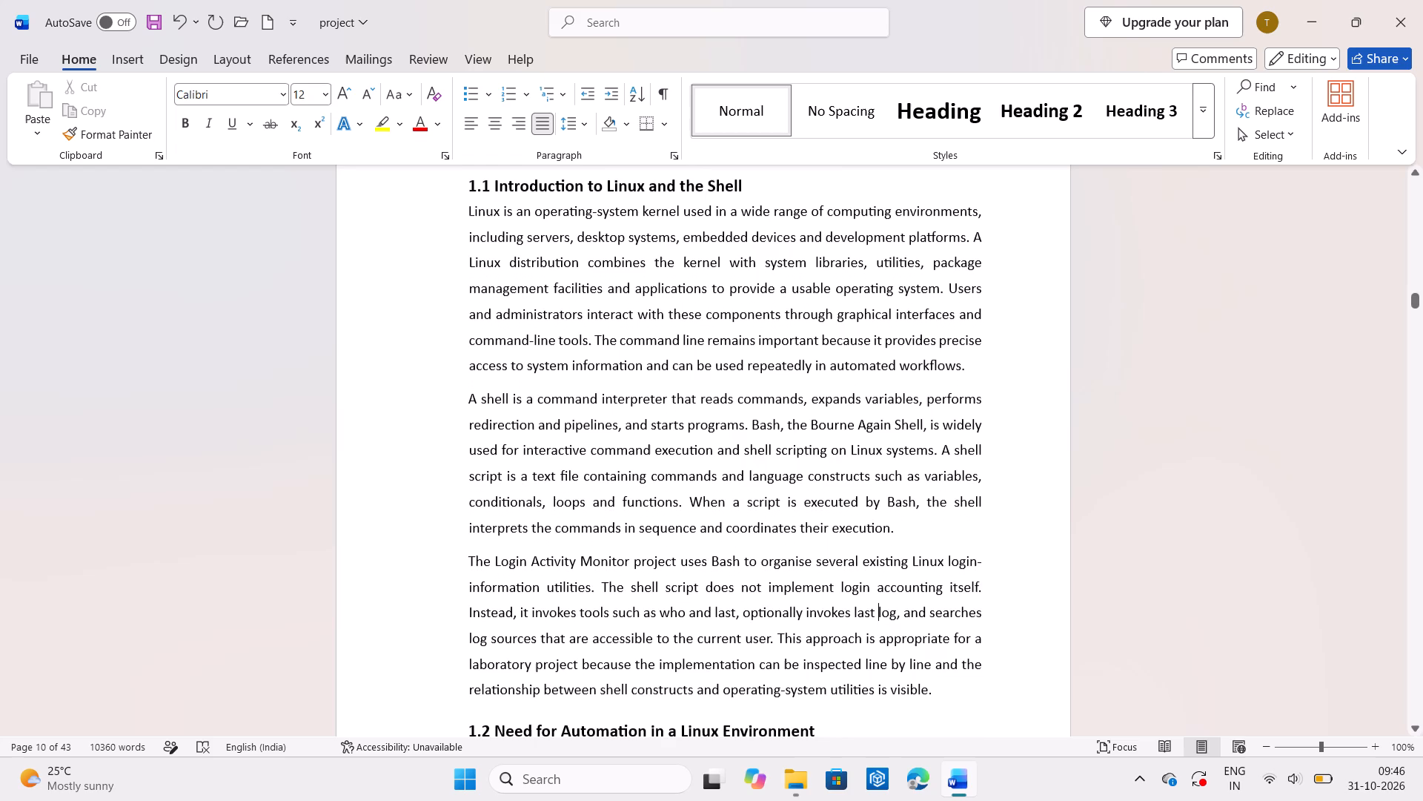
scroll(886, 541, "down", 1)
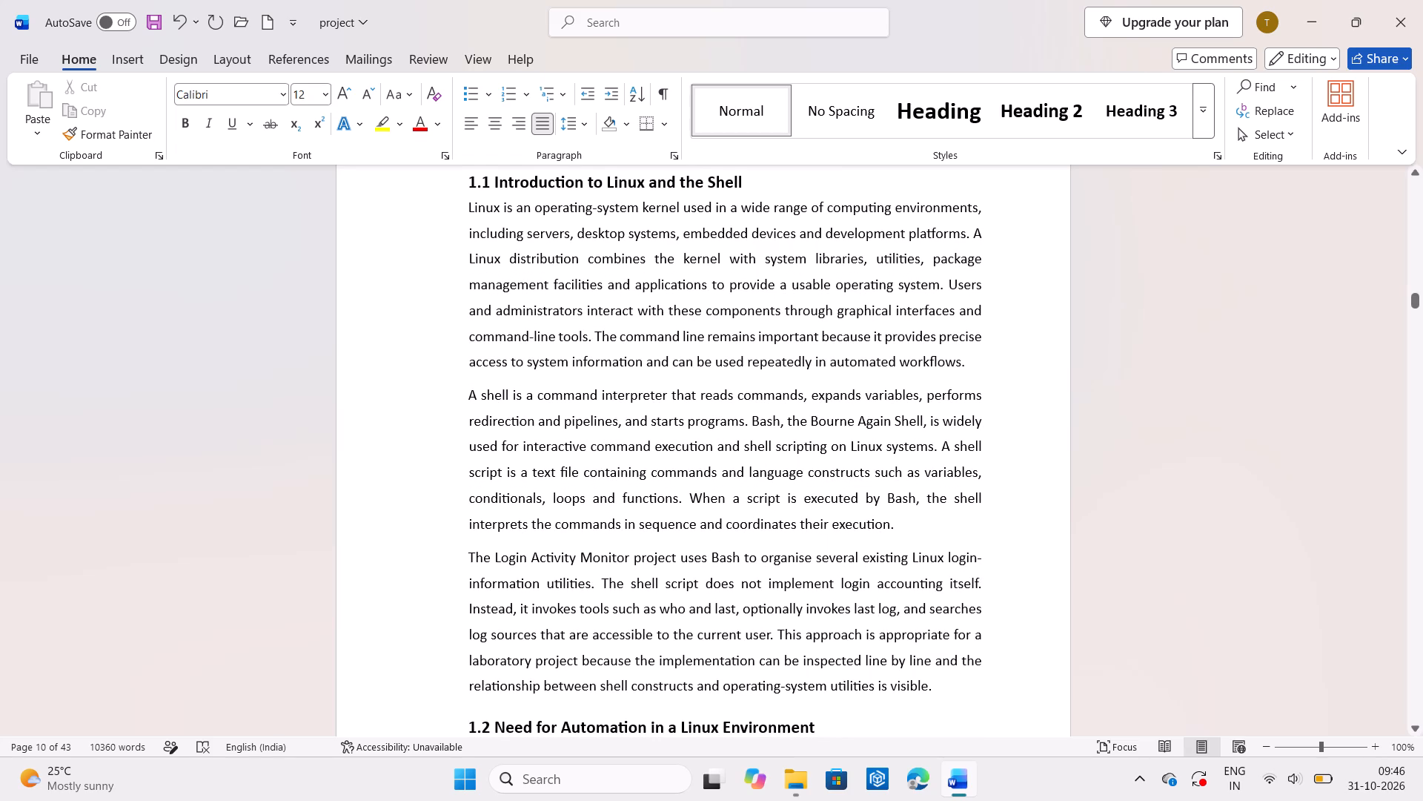
scroll(886, 541, "right", 1)
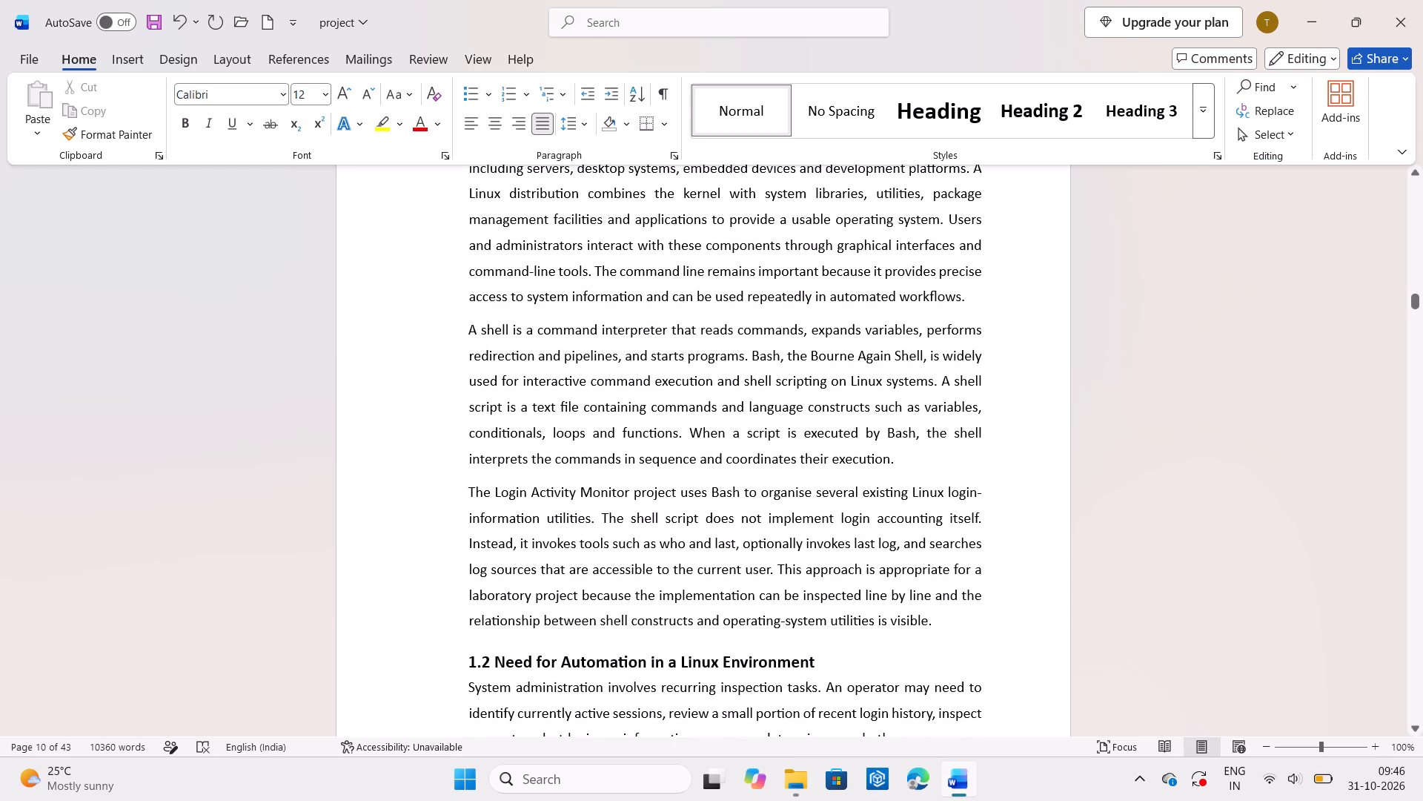
scroll(886, 541, "right", 2)
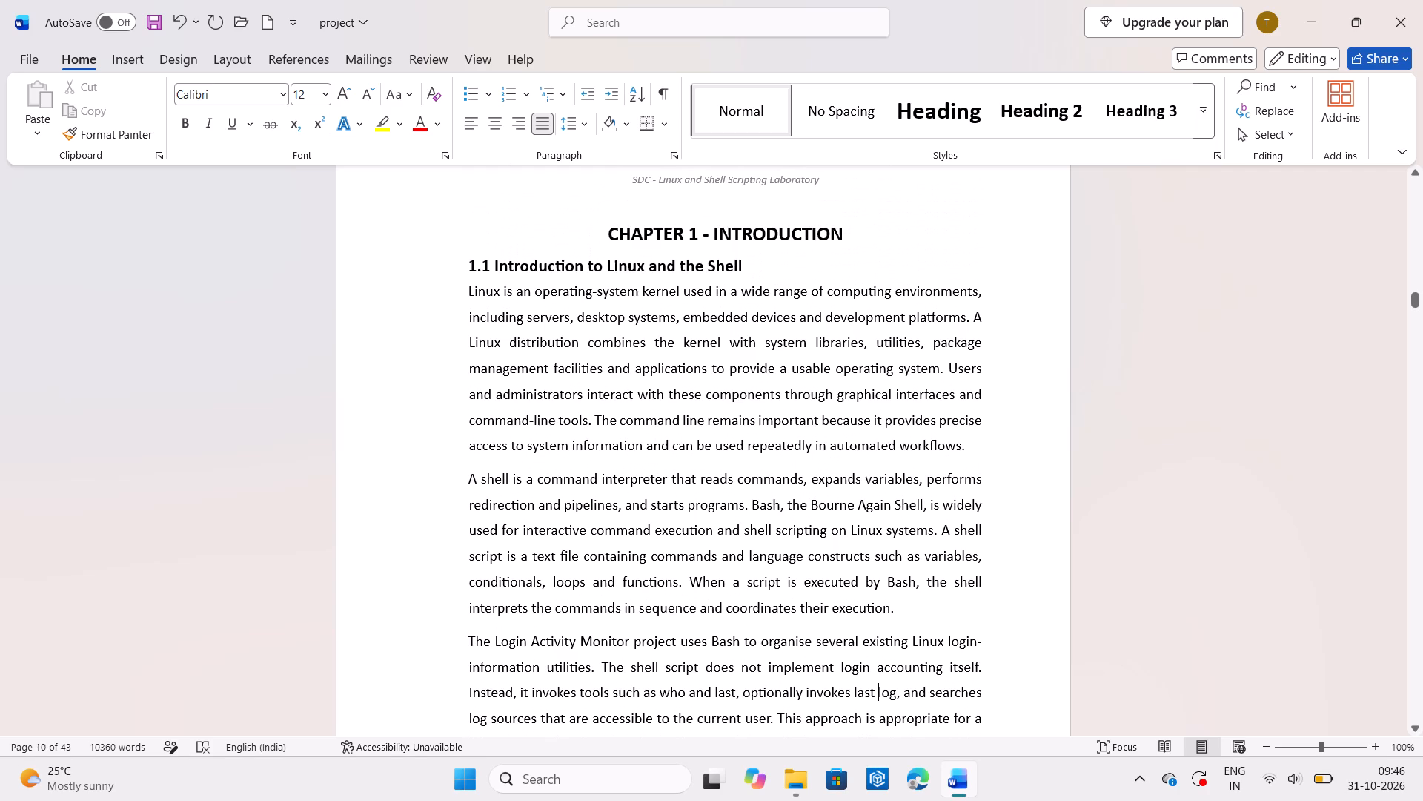
scroll(886, 541, "right", 1)
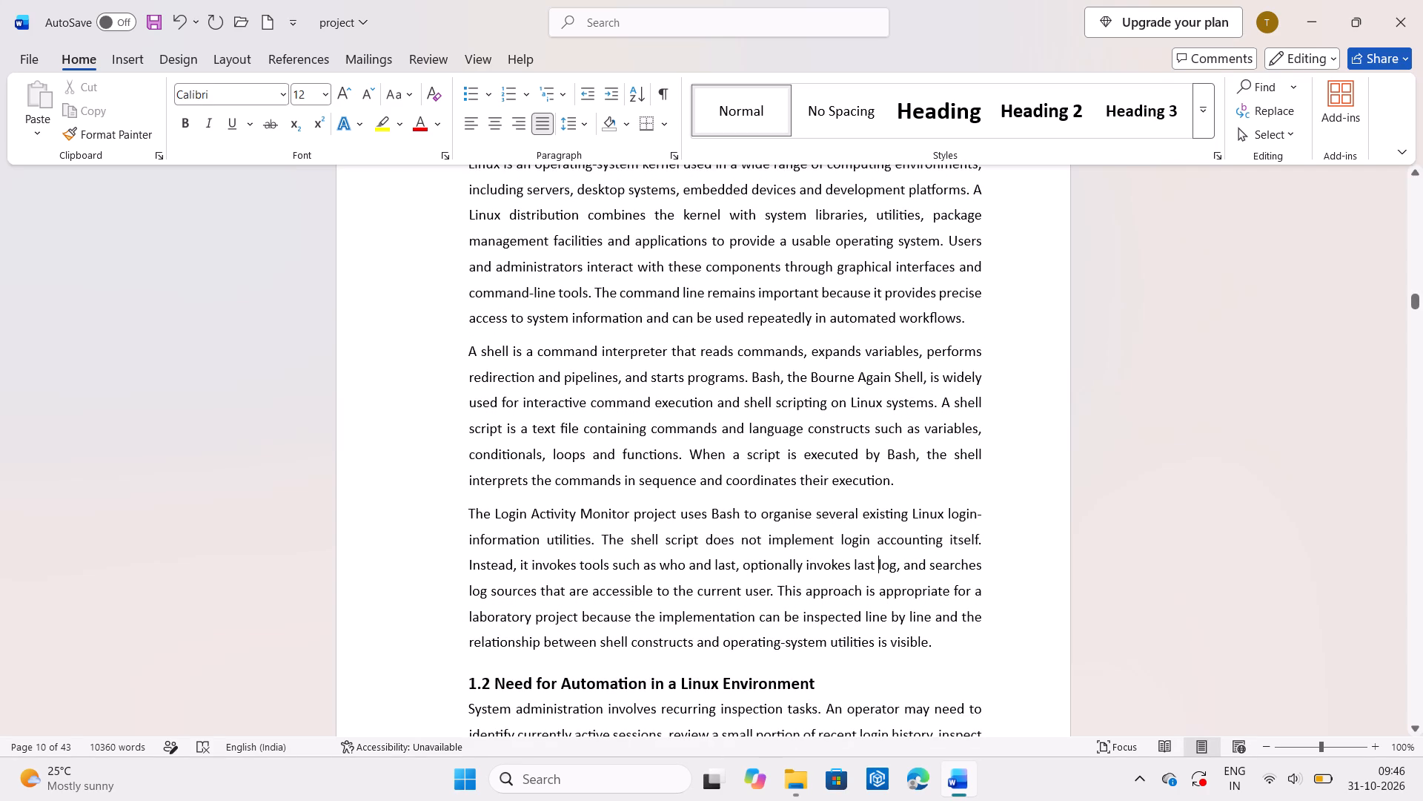
left_click_drag(474, 513, 909, 656)
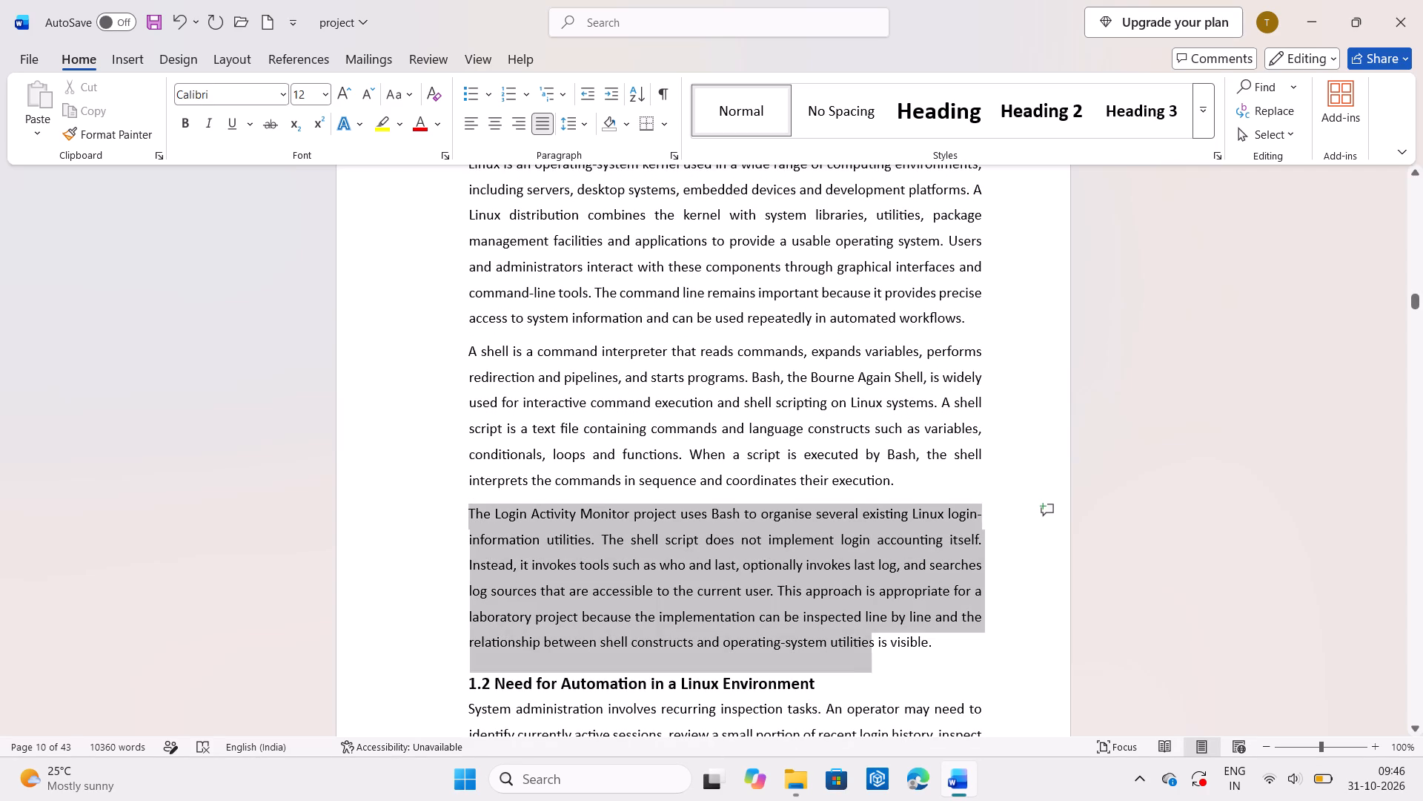
left_click_drag(909, 656, 941, 645)
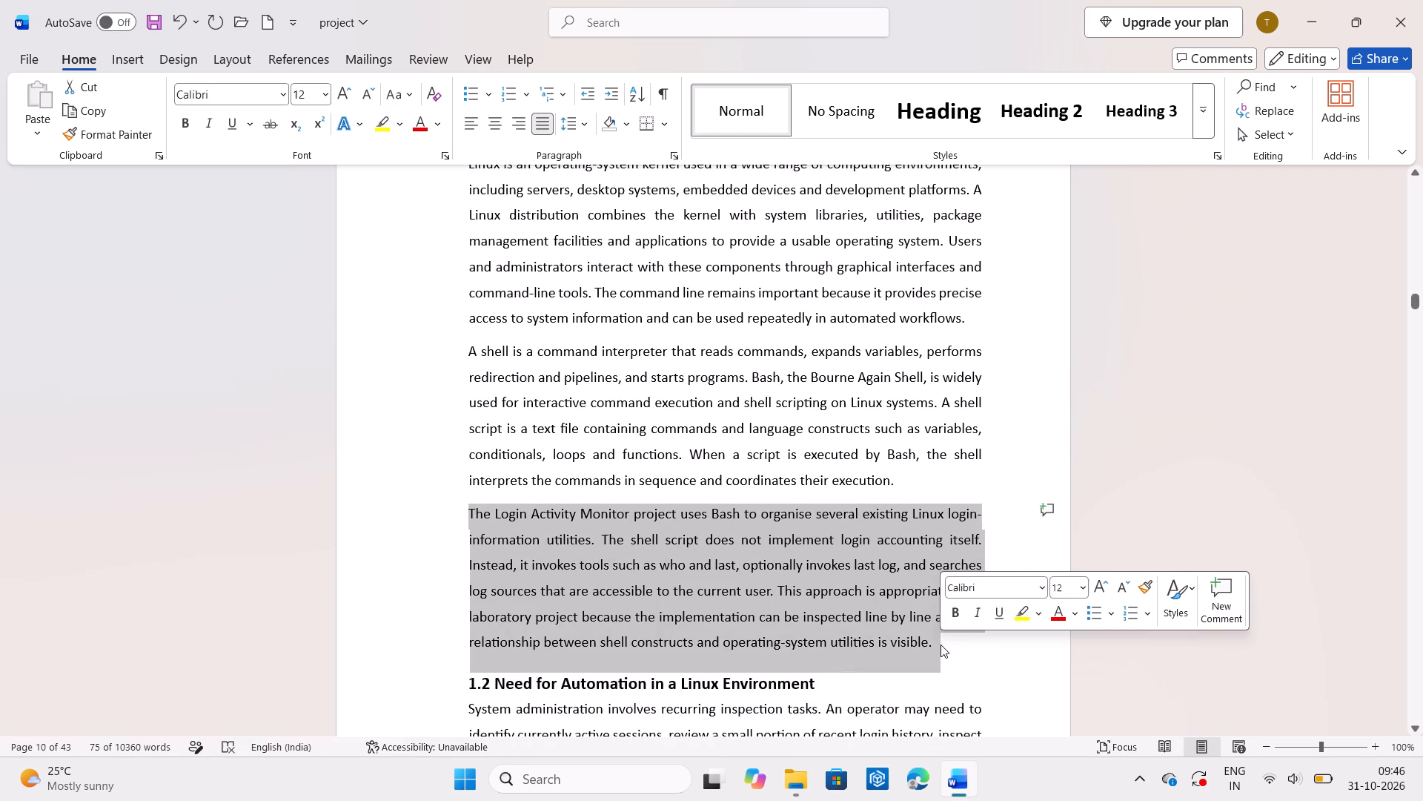
key("BackSpace")
Separate the run-together words into "unsuccessful authentication" in the first paragraph of section 1.2.
scroll(941, 645, "down", 1)
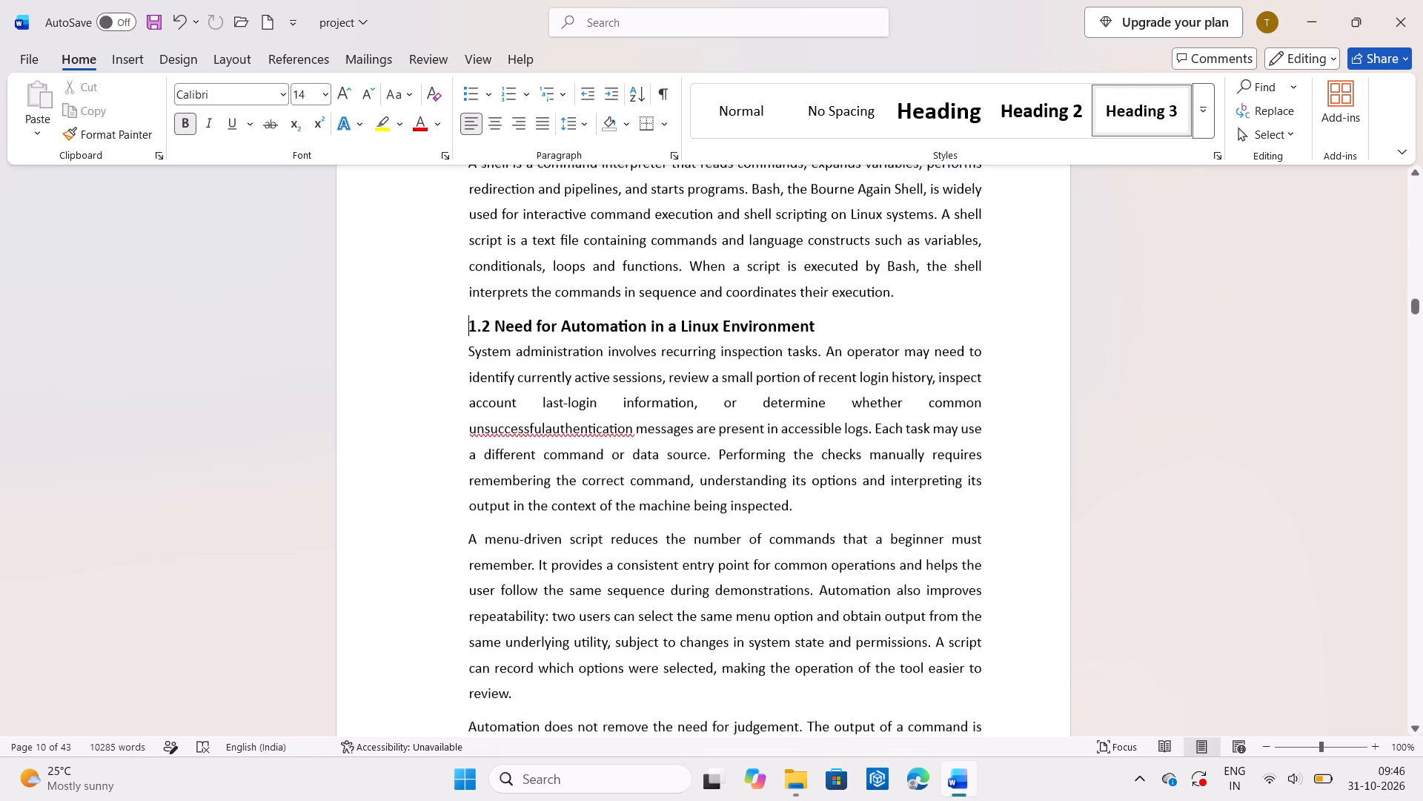
scroll(941, 645, "down", 2)
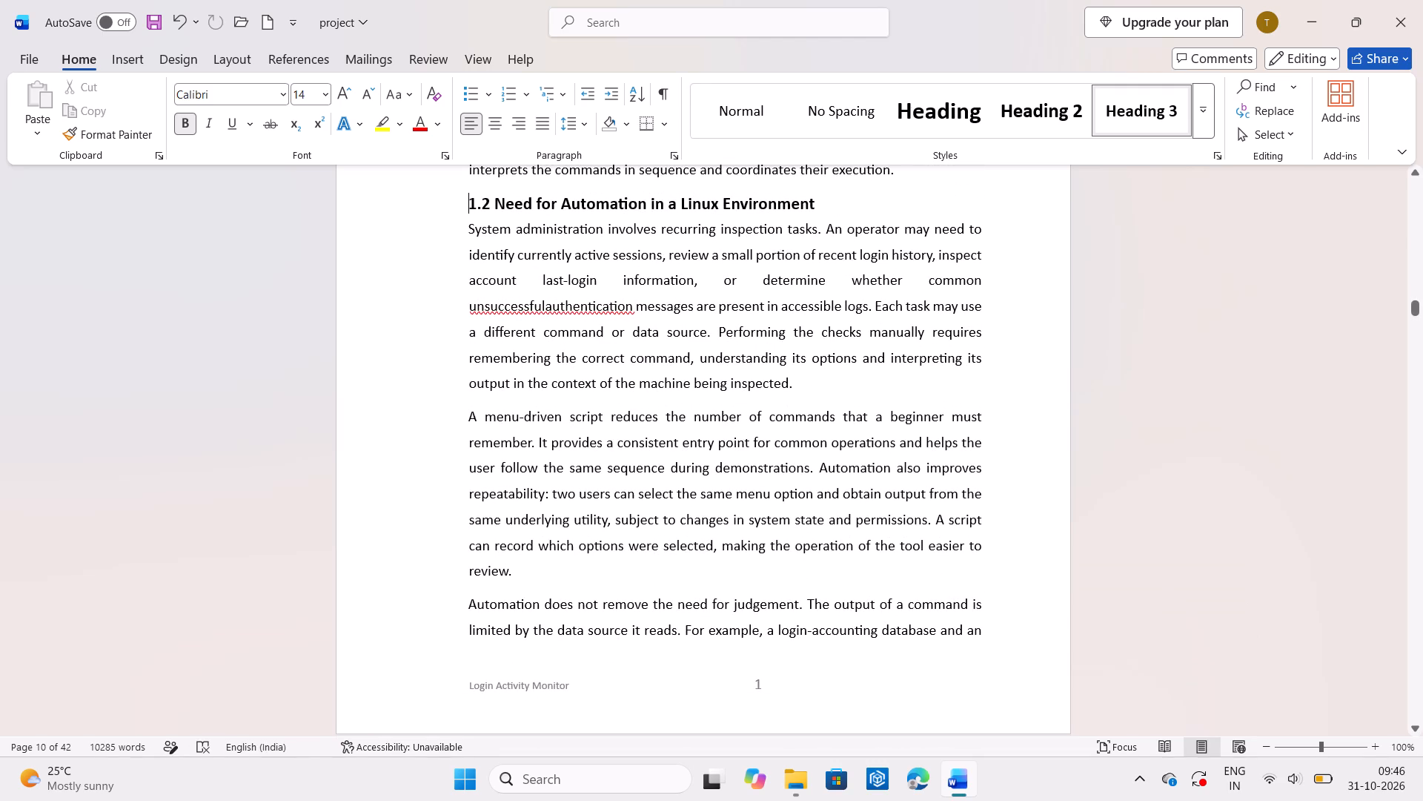
scroll(941, 645, "left", 1)
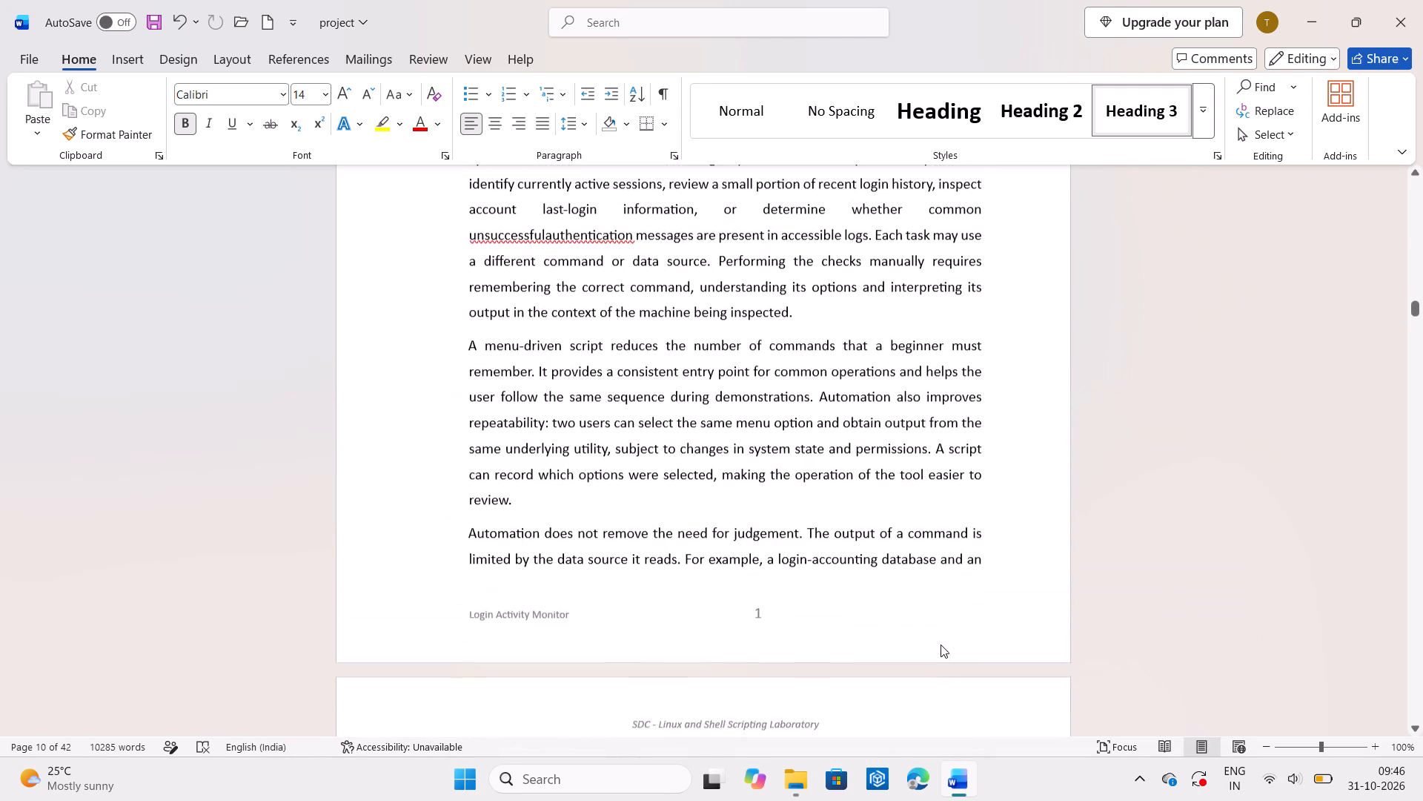
scroll(941, 645, "left", 1)
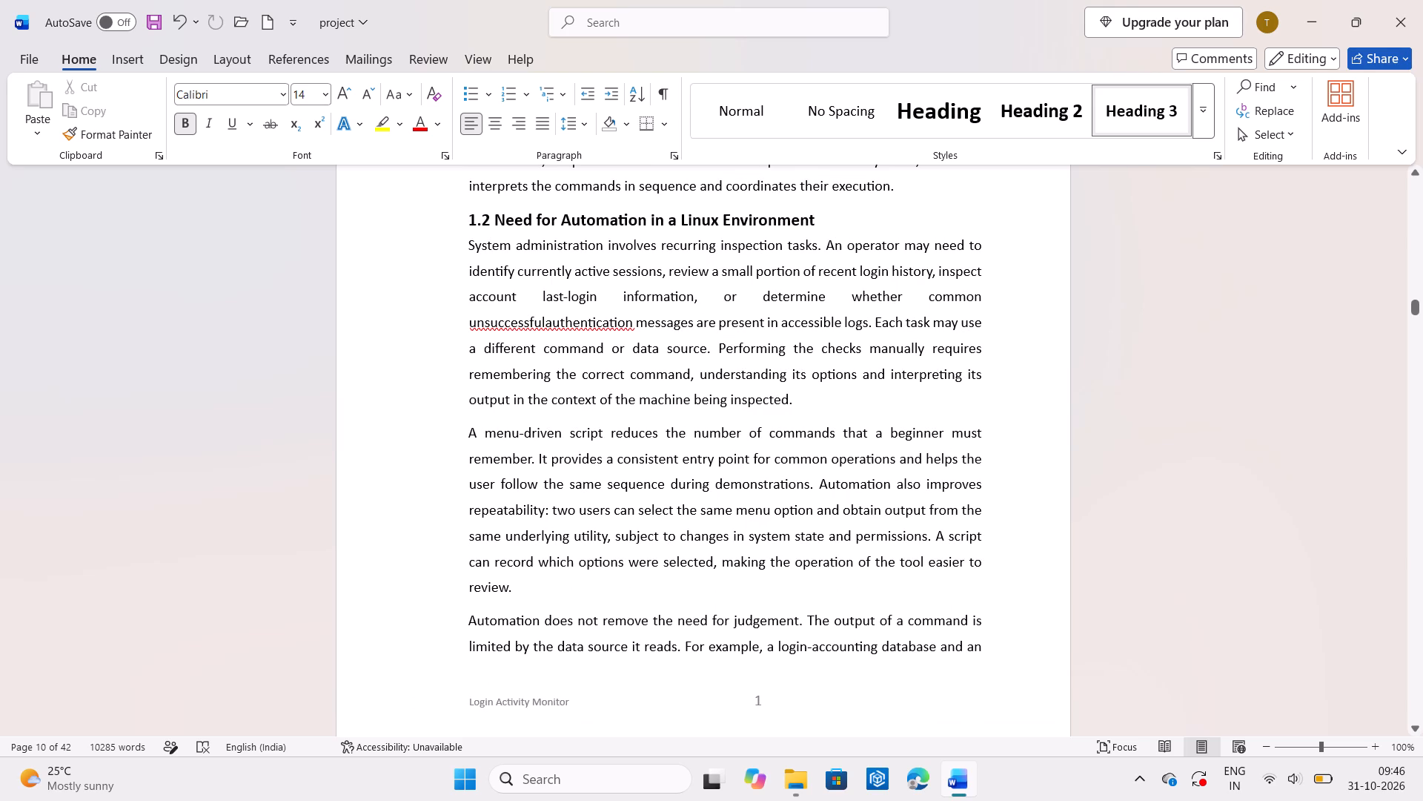
left_click(543, 322)
key("space")
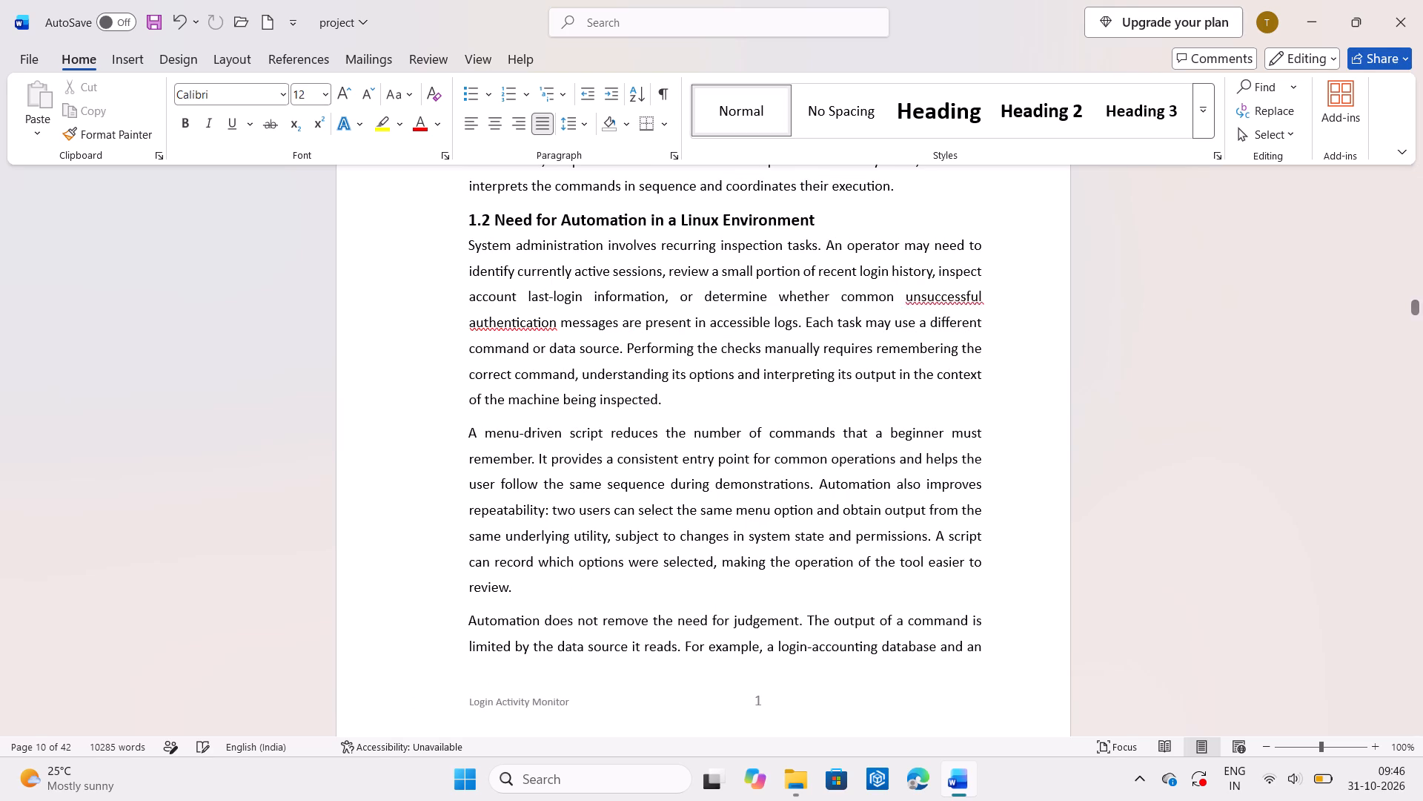
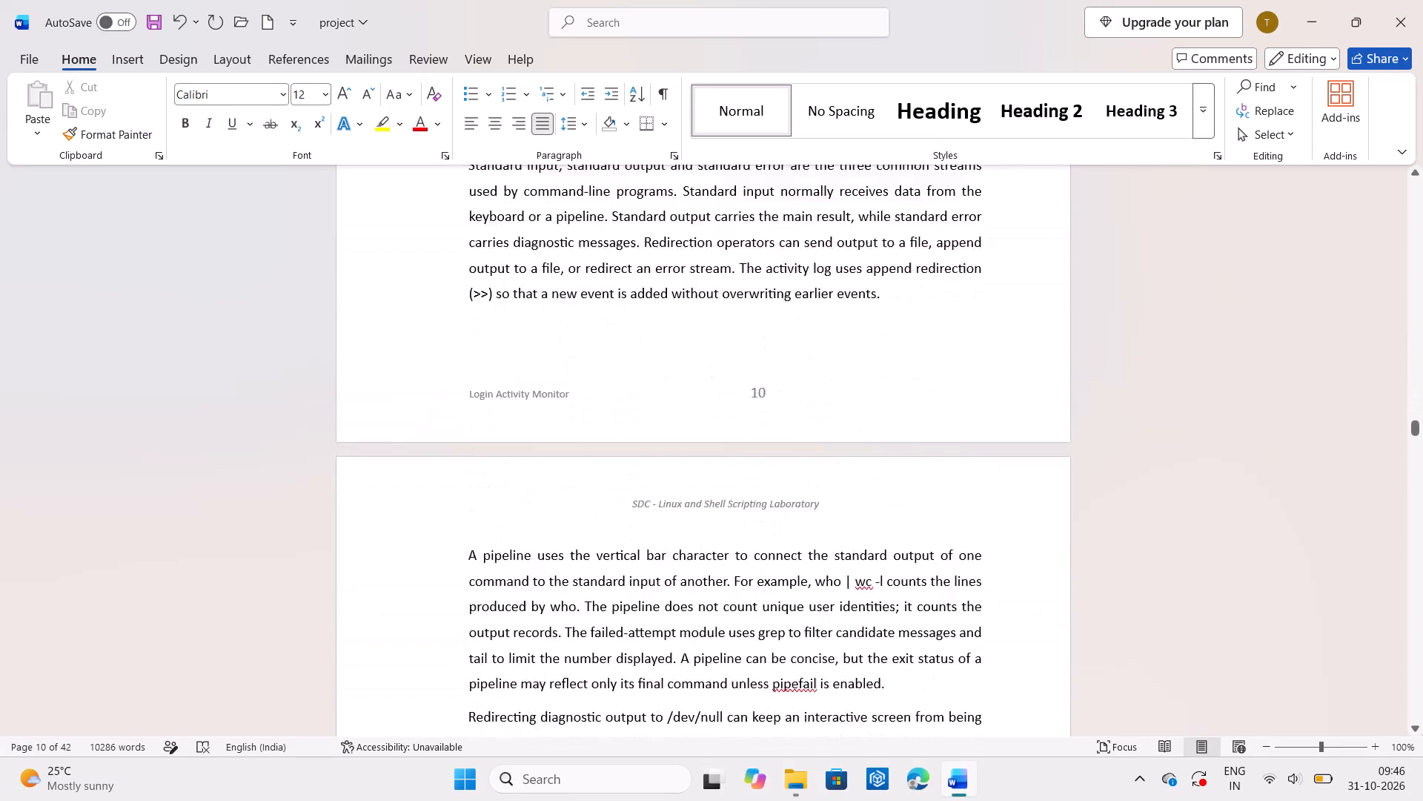
Delete the whole paragraph beginning "Automation does not remove the need for judgement" at the end of section 1.2.
scroll(543, 322, "up", 20)
scroll(543, 322, "down", 3)
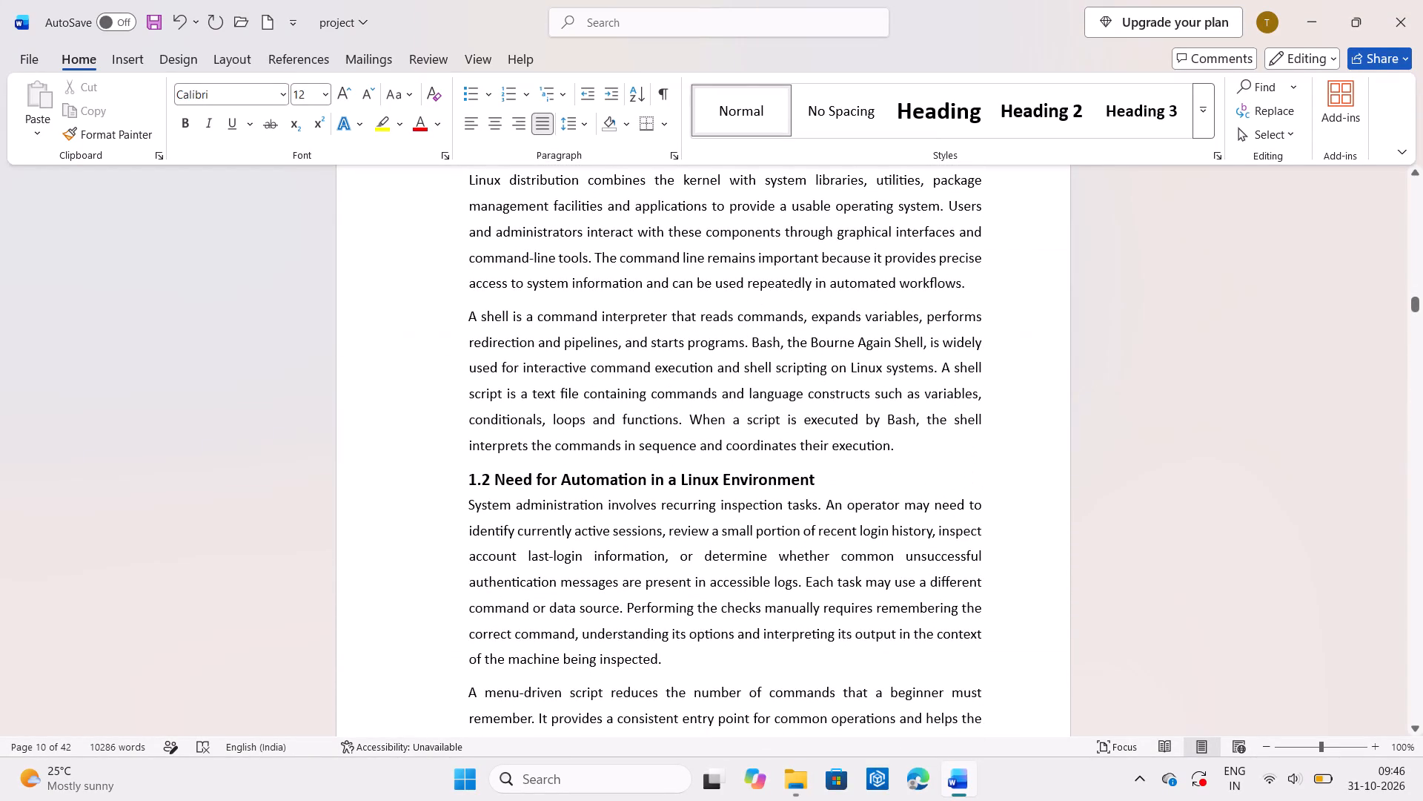
scroll(543, 322, "down", 6)
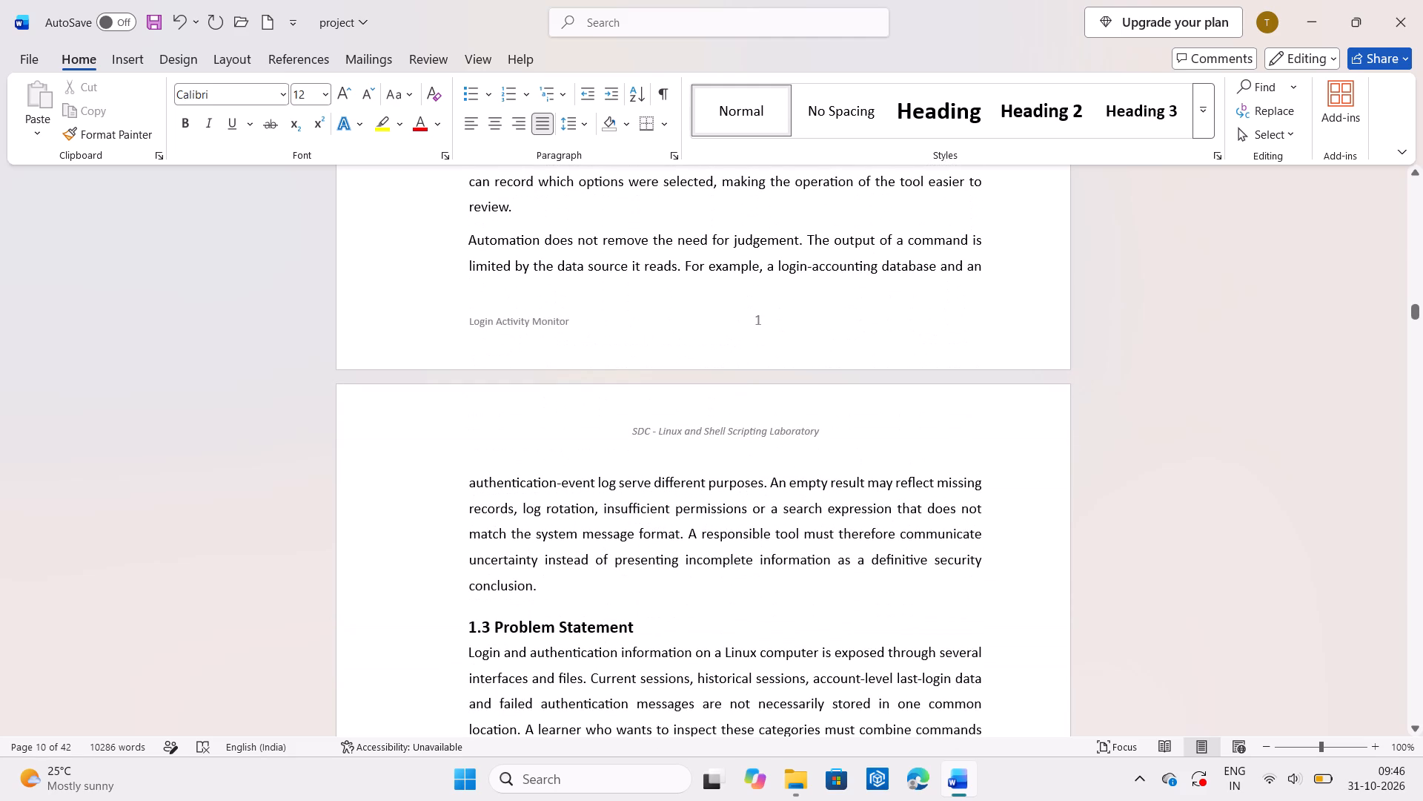
left_click_drag(469, 251, 502, 338)
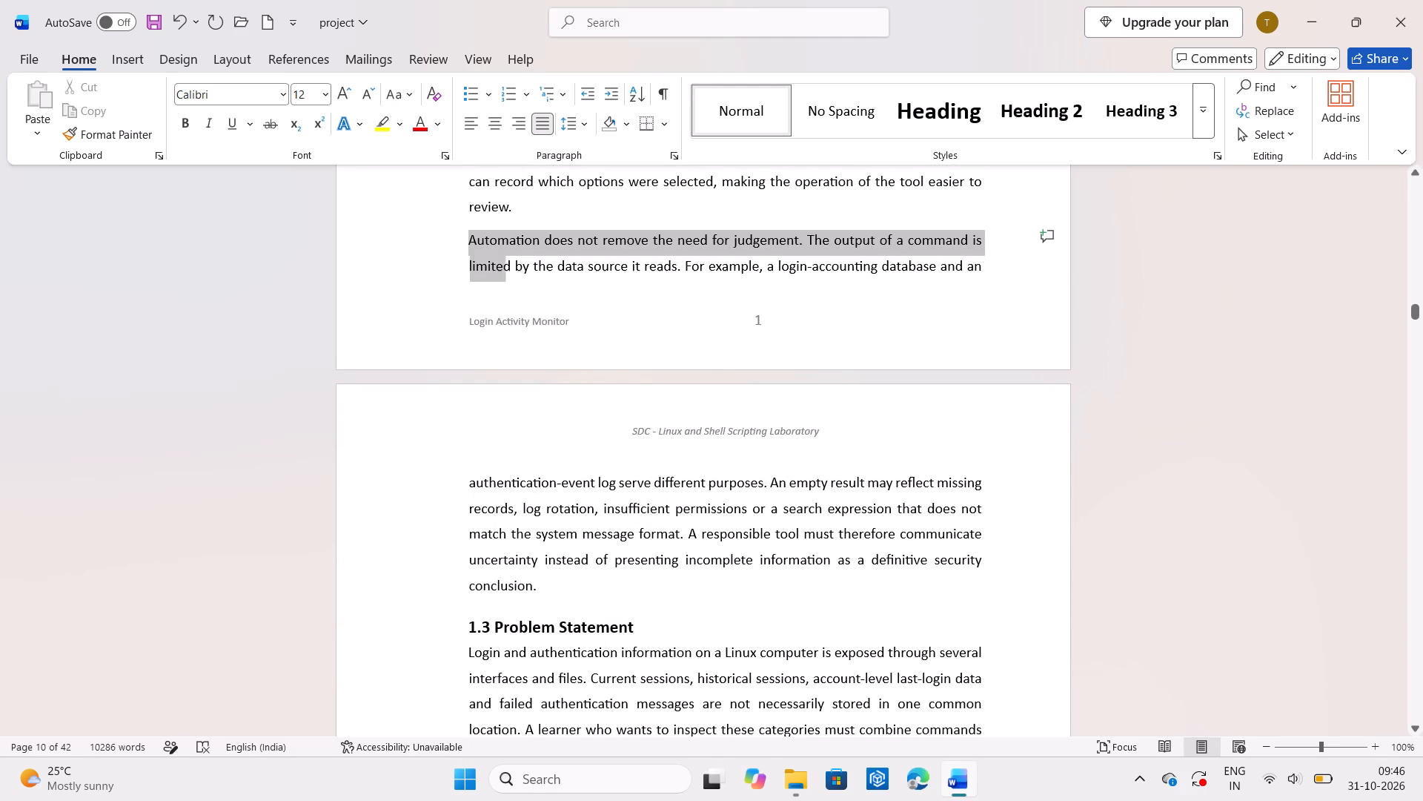
left_click_drag(502, 338, 544, 594)
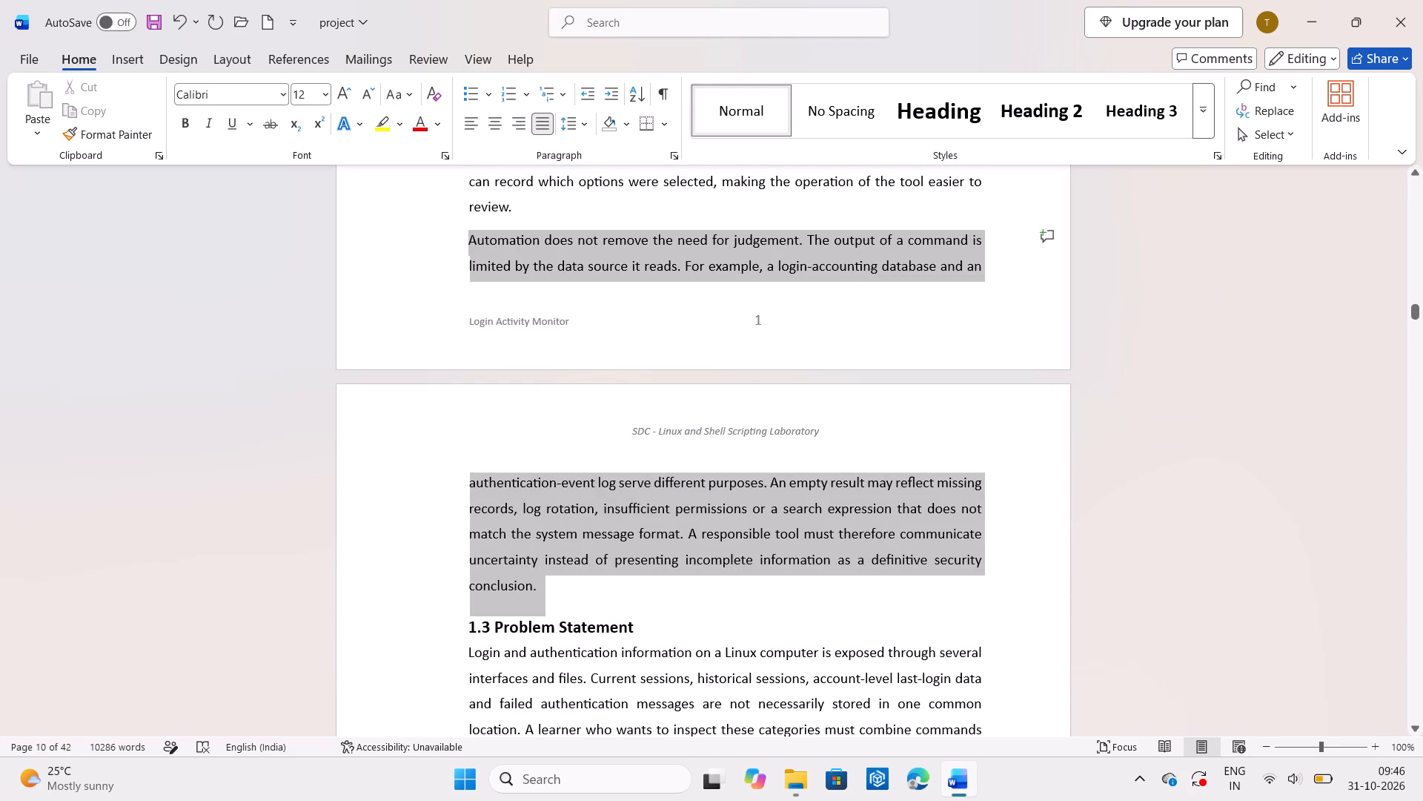
left_click_drag(544, 594, 545, 591)
key("BackSpace")
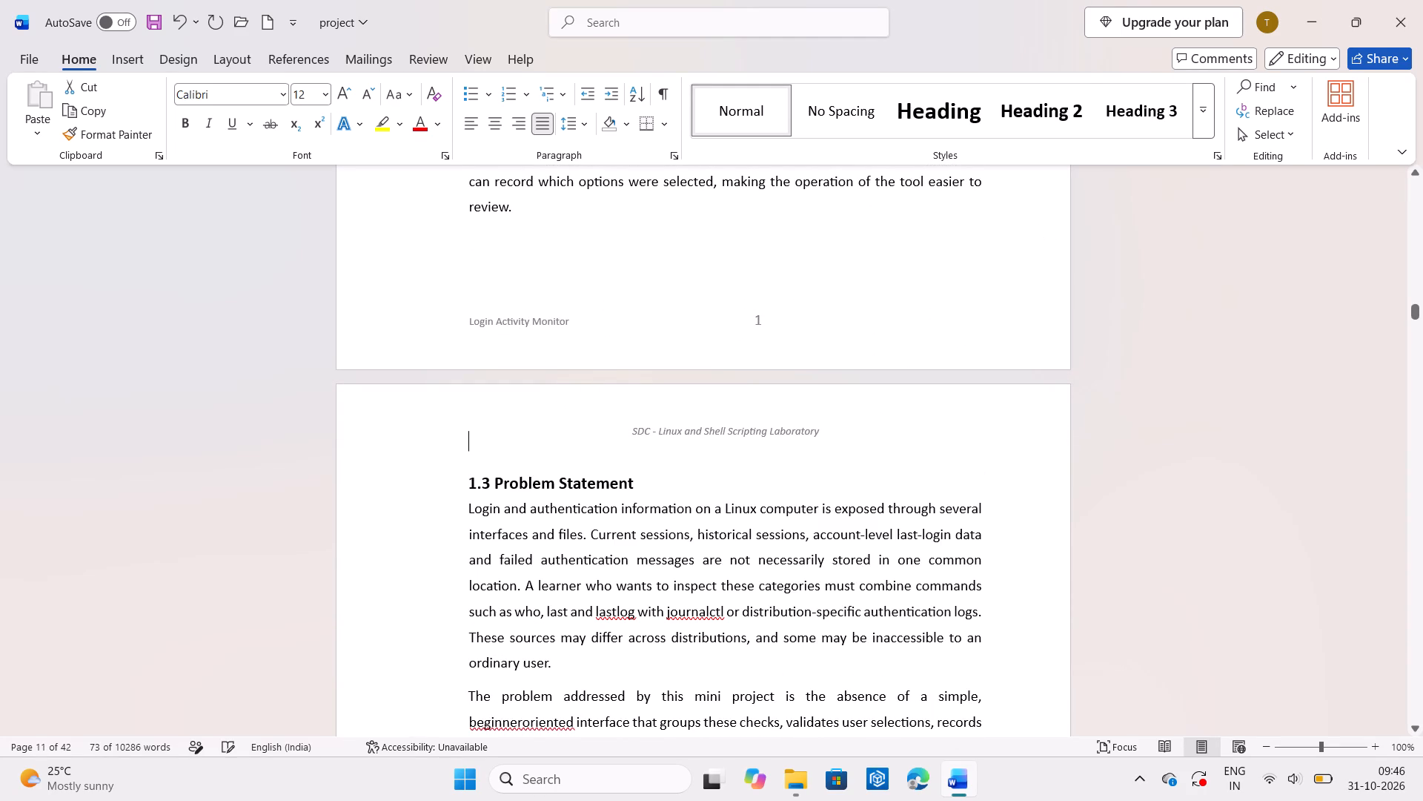
scroll(545, 591, "up", 1)
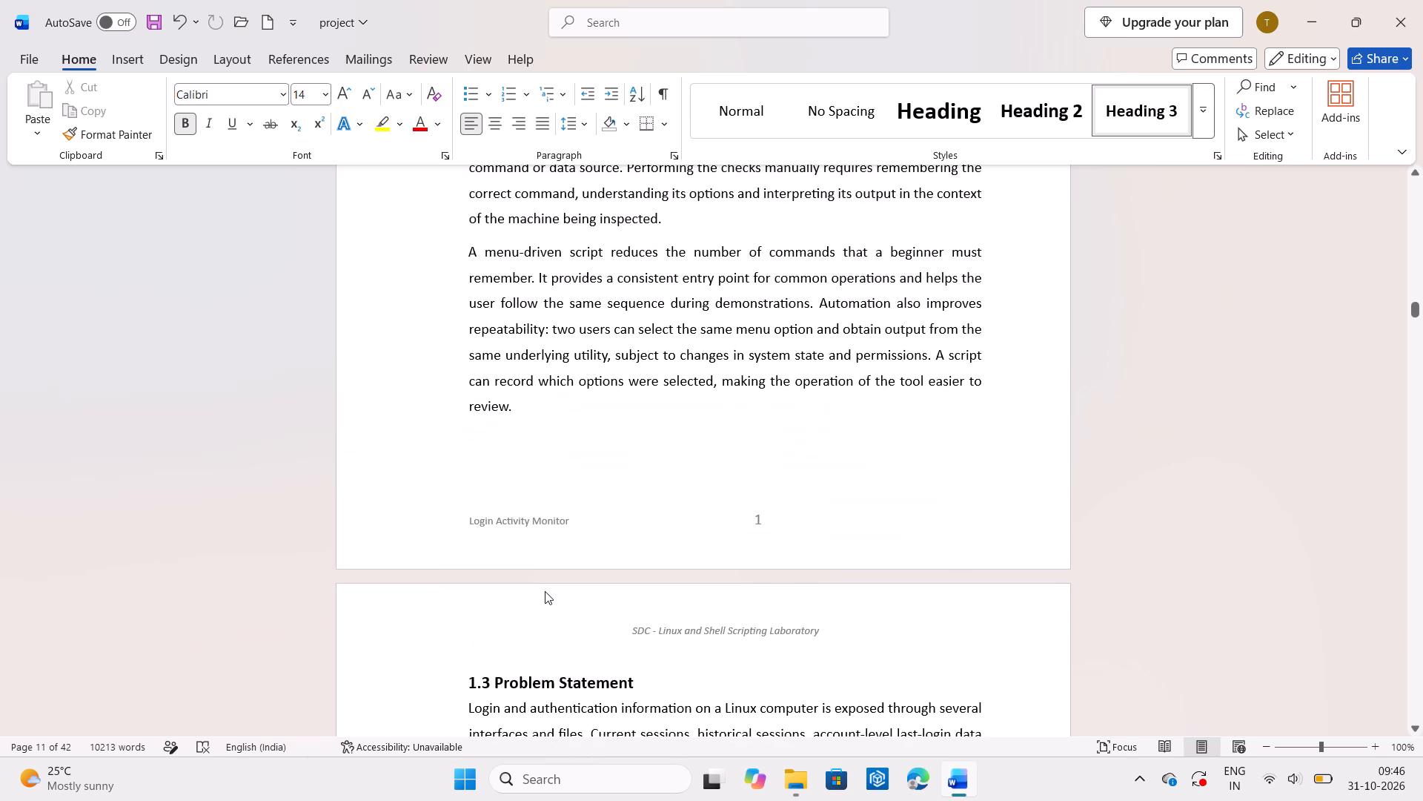
Insert a space within the word "lastlog" in the first paragraph of section 1.3.
scroll(545, 591, "down", 3)
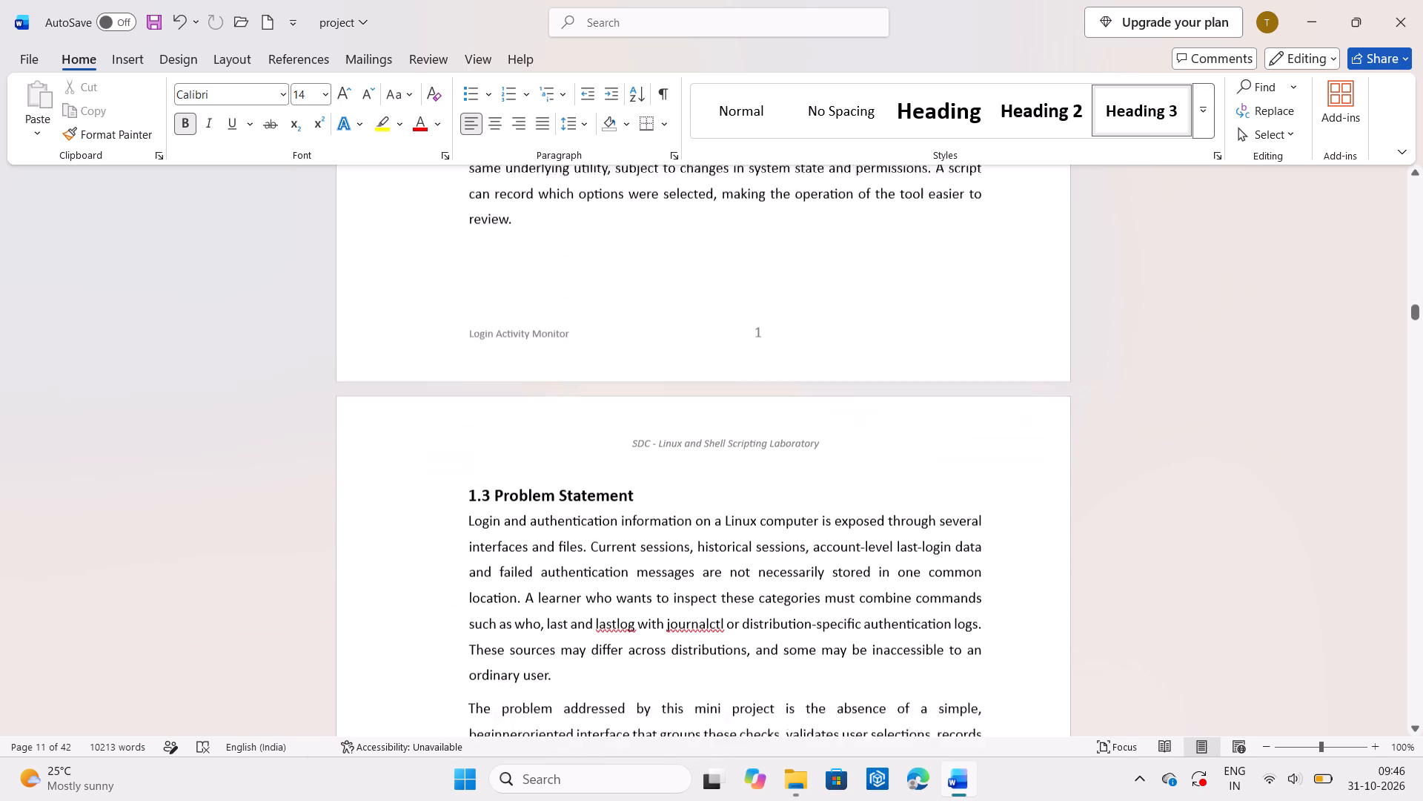
scroll(545, 591, "down", 3)
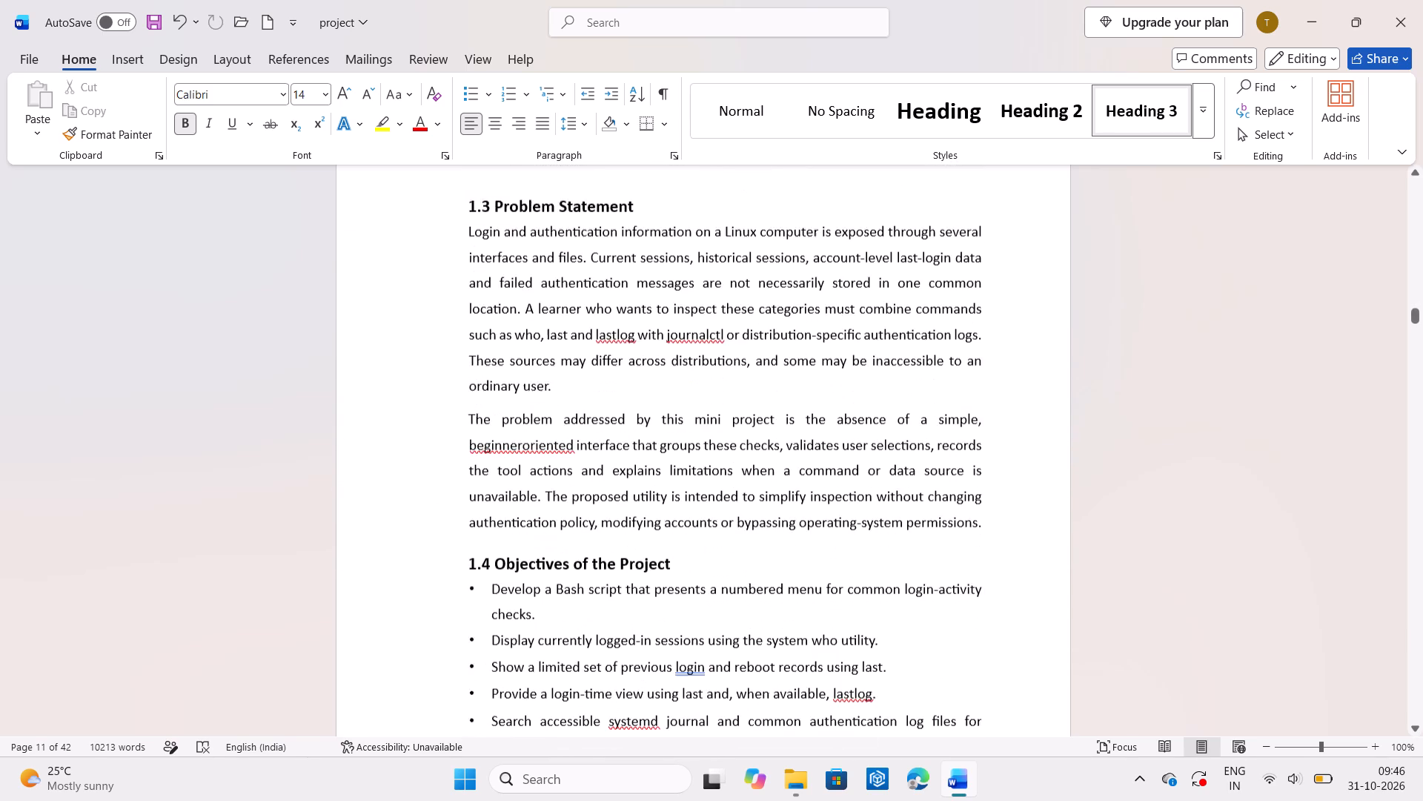
scroll(545, 591, "down", 1)
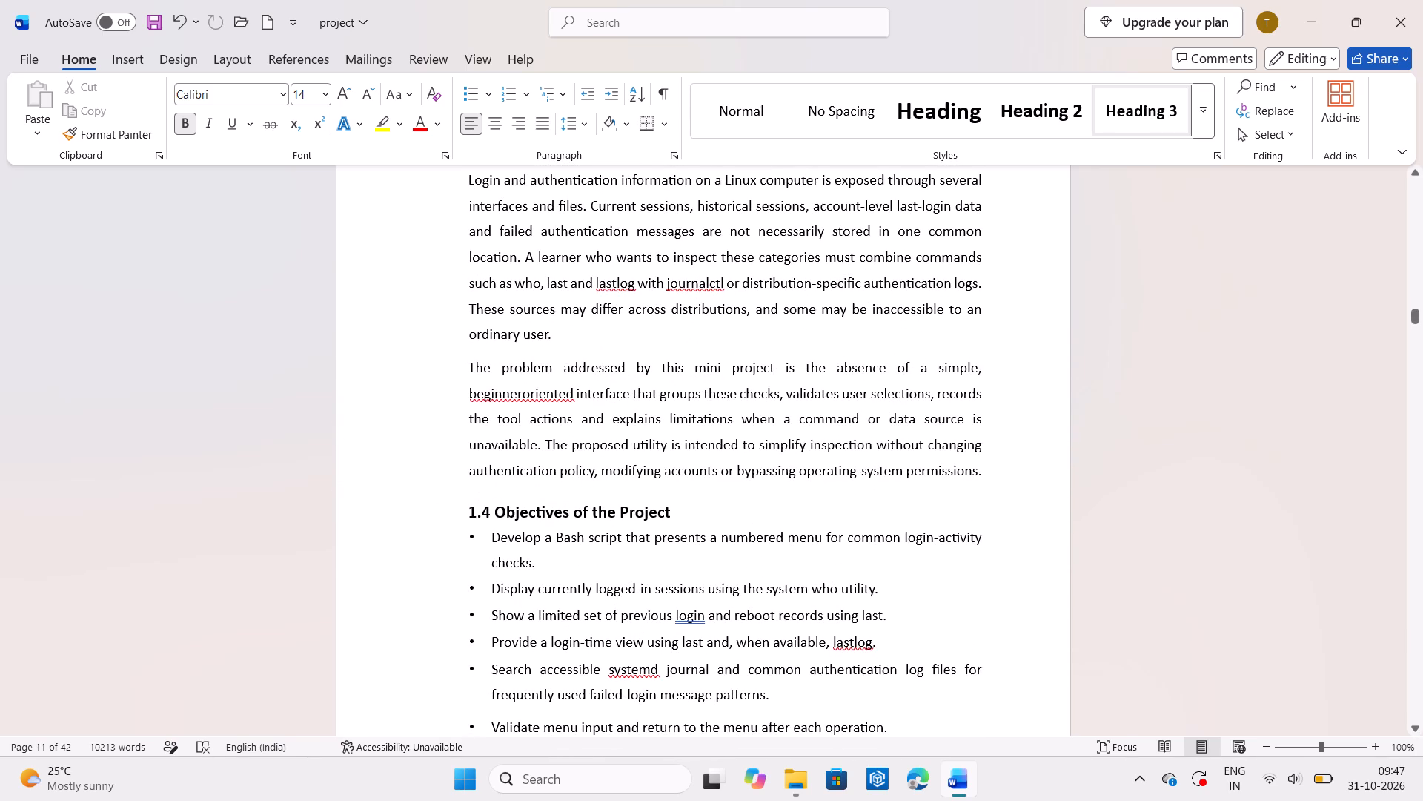
left_click(619, 293)
key("space")
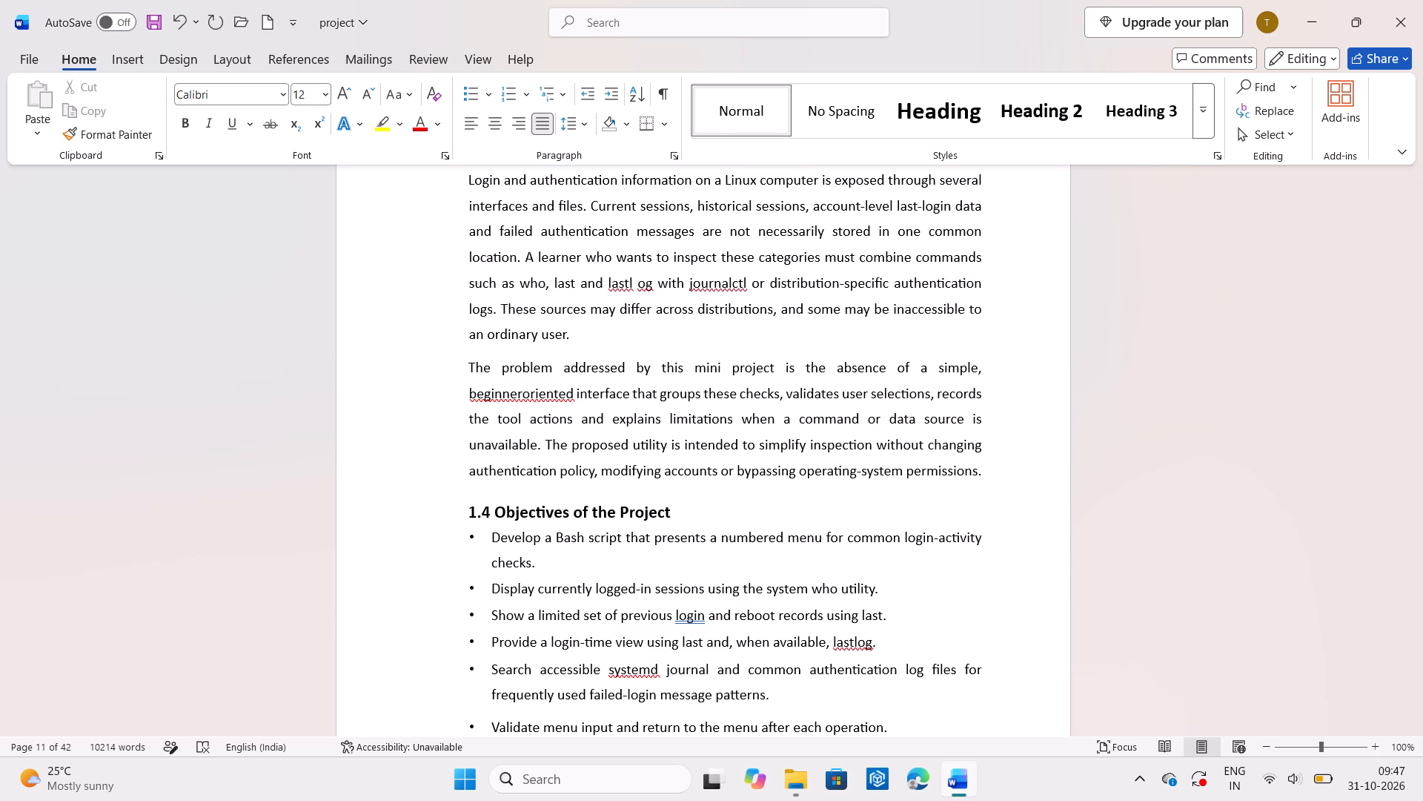
Split "journalctl" into "journal ctl" in the first paragraph of section 1.3.
key("Right")
key("Right")
key("Right")
key("Right")
key("Right")
key("Right")
key("Right")
key("Right")
key("Right")
key("Right")
key("Right")
key("Right")
key("Right")
key("Right")
key("Right")
key("space")
Correct the misplaced space in "lastl og" in section 1.3 to read "last log".
key("Left")
key("Left")
key("Left")
key("Left")
key("Left")
key("Left")
key("Left")
key("Left")
key("Left")
key("Left")
key("Left")
key("Left")
key("Left")
key("Left")
key("Left")
key("Left")
key("Left")
key("Left")
key("Left")
key("Left")
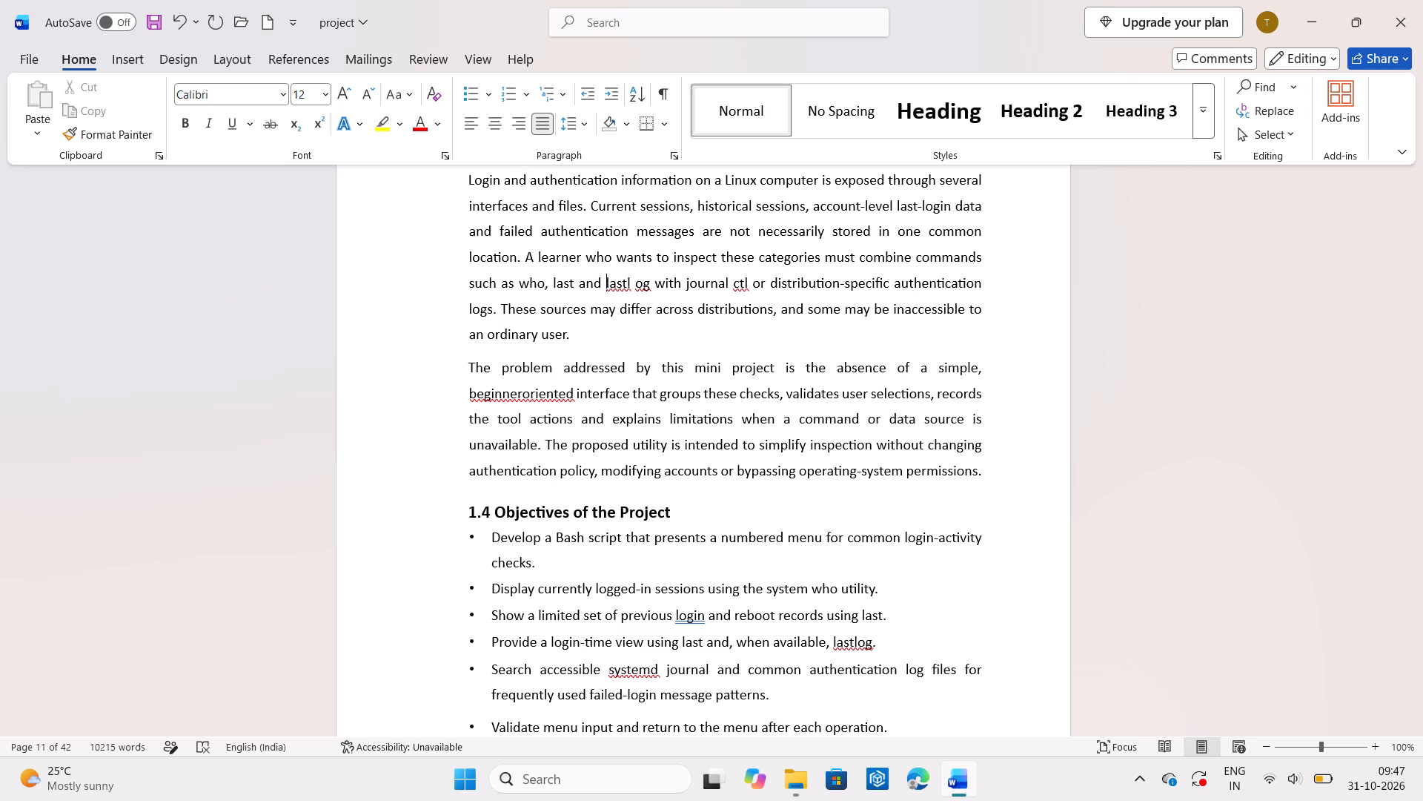
key("Right")
key("Right")
key("Right")
key("Right")
key("Right")
key("Delete")
key("Left")
key("space")
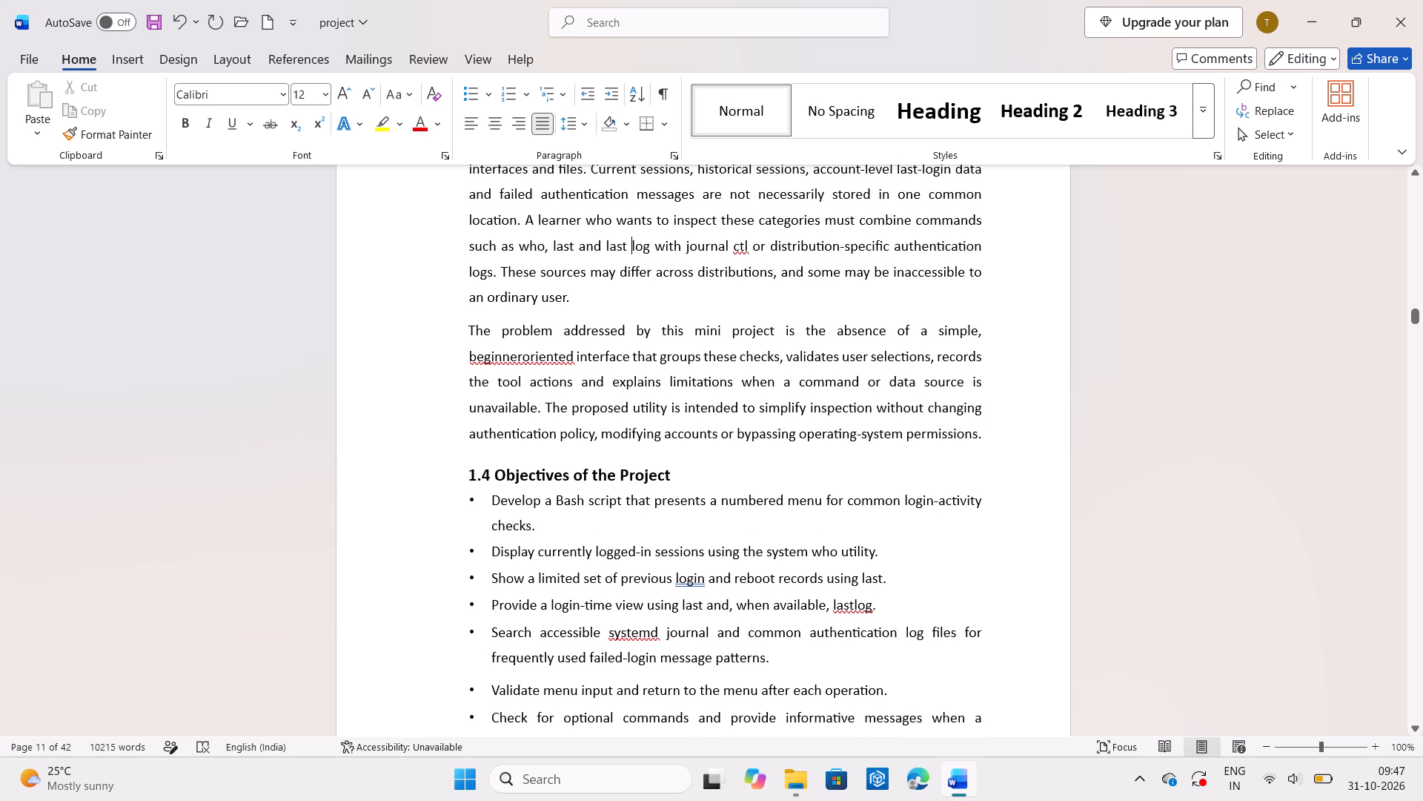
Separate the run-together words into "beginner oriented" in the second paragraph of section 1.3.
left_click(519, 350)
key("Right")
key("space")
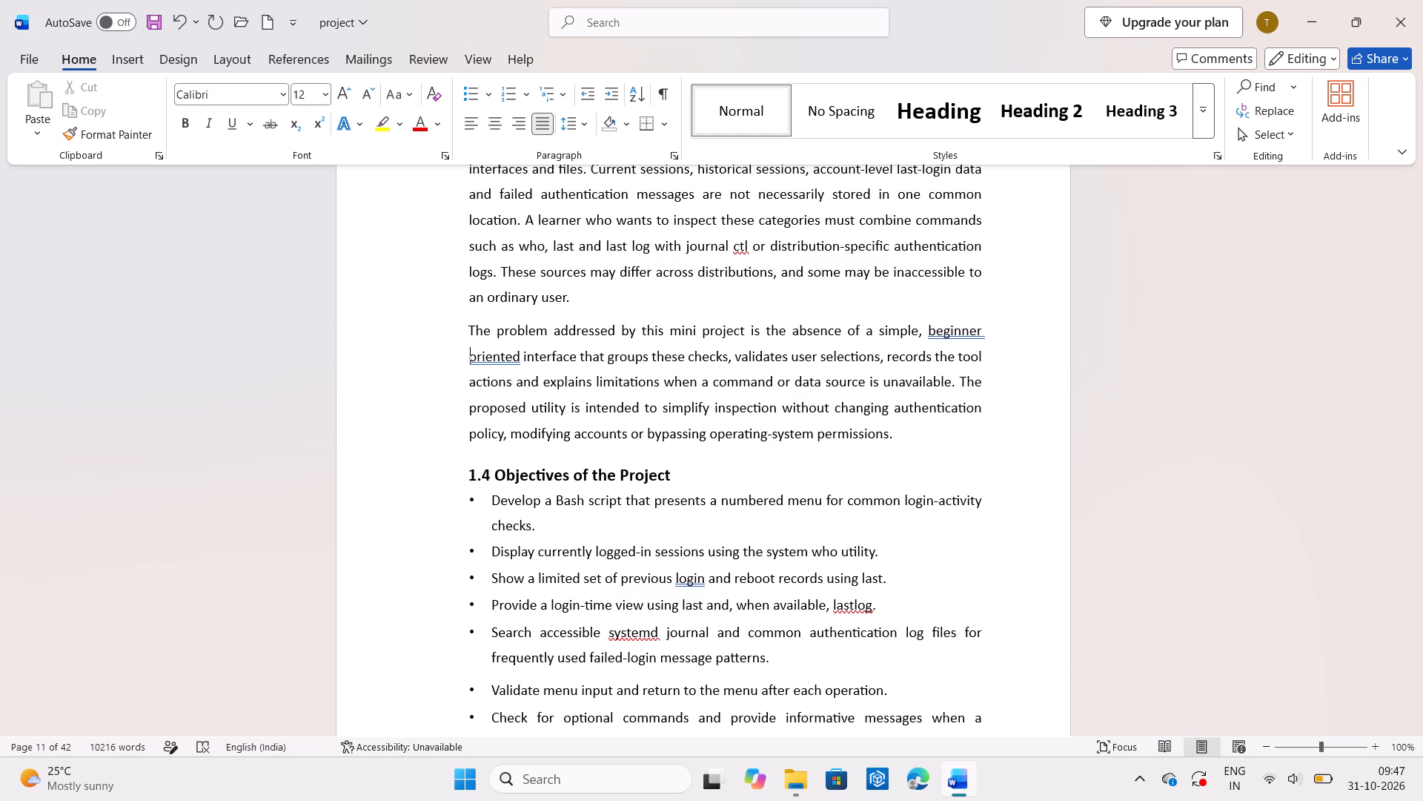
Add an empty line before the "1.5 Scope and Limitations" heading to push the section onto the following page.
scroll(679, 409, "up", 1)
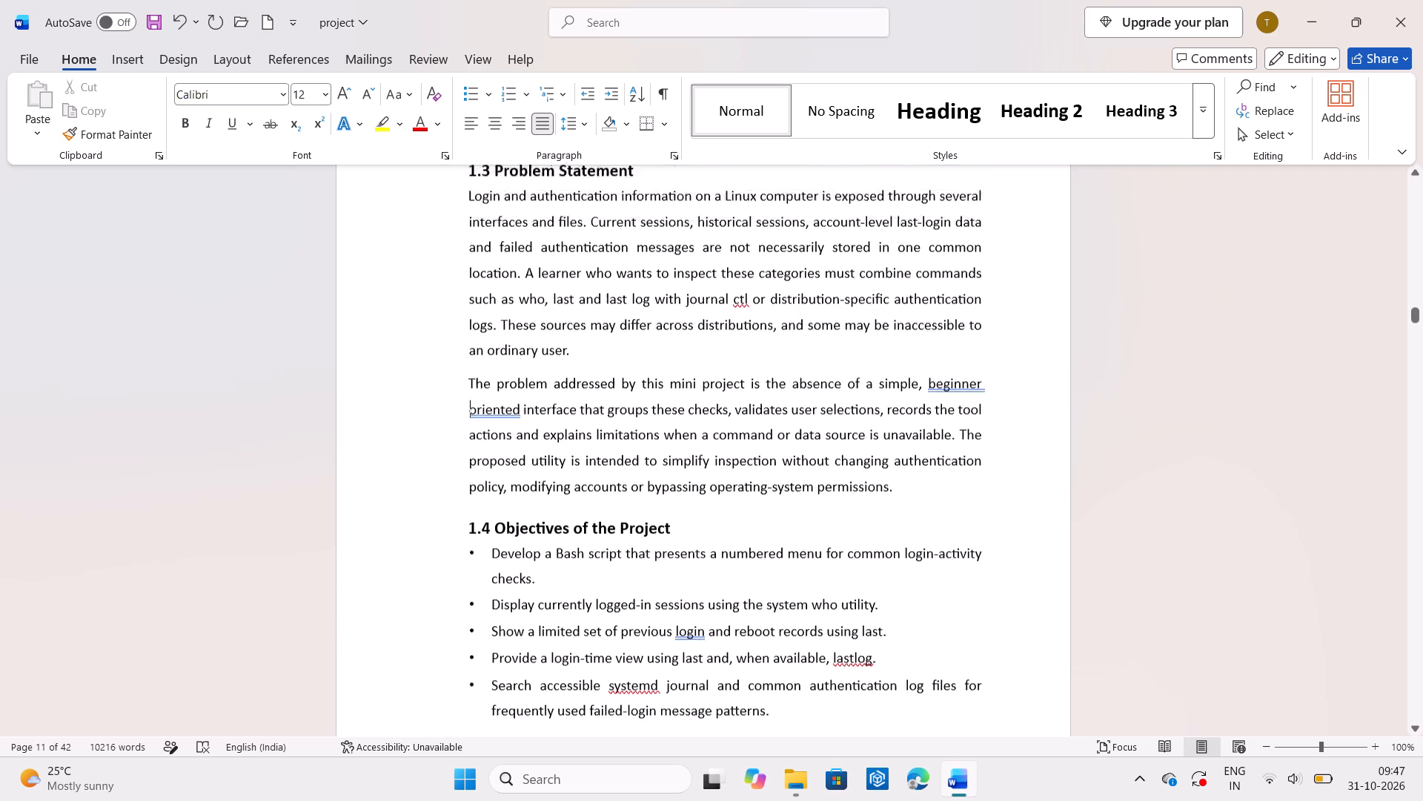
scroll(679, 409, "up", 1)
scroll(679, 409, "down", 2)
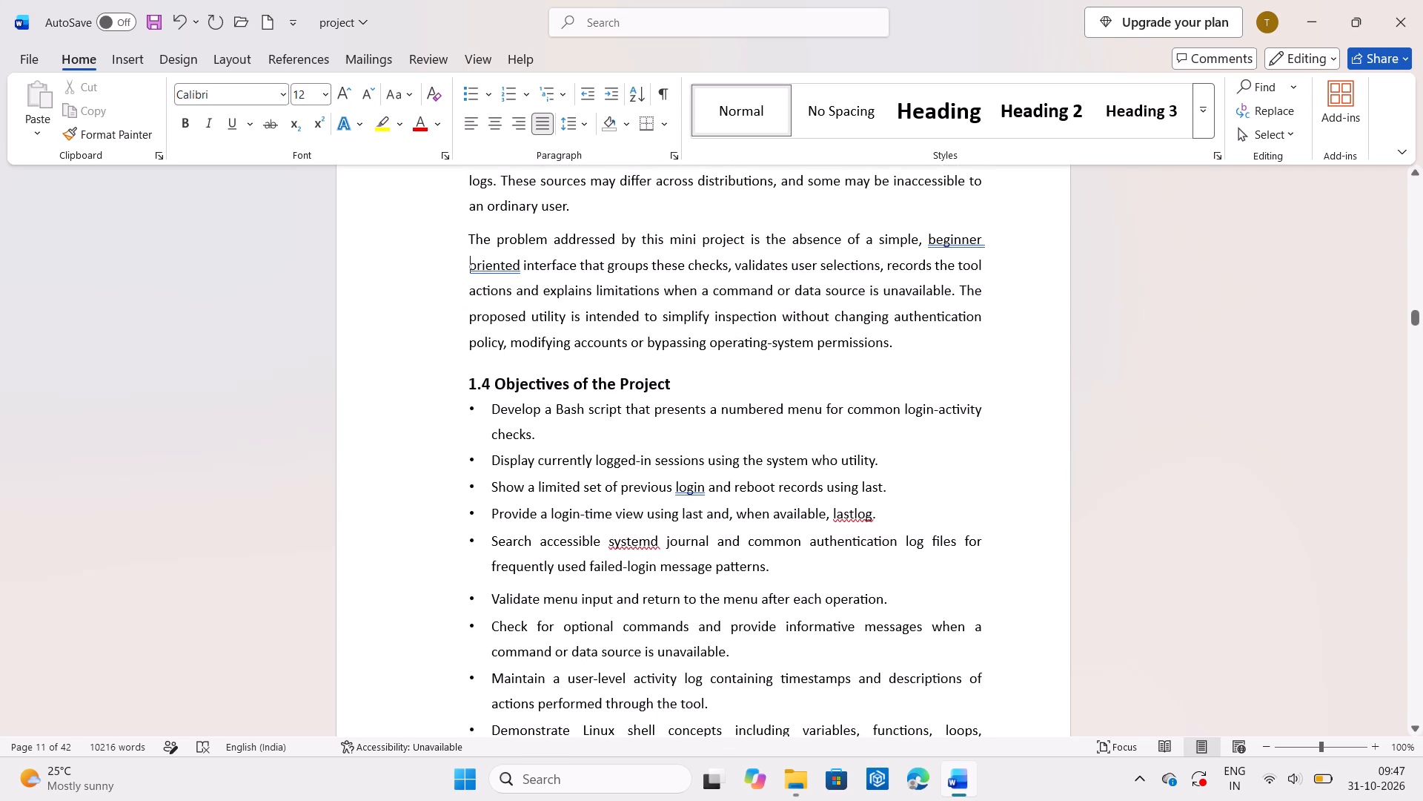
scroll(679, 409, "down", 2)
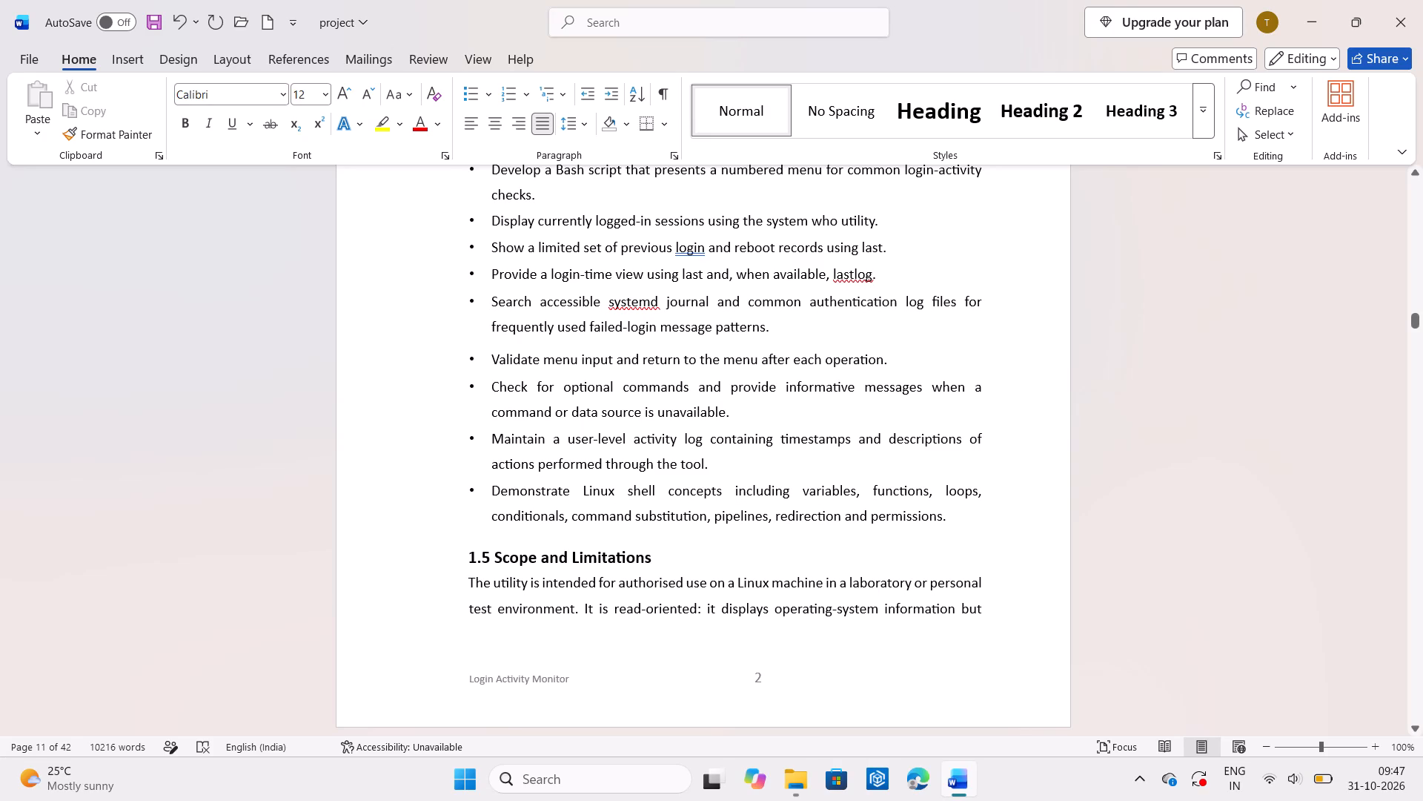
scroll(679, 409, "down", 5)
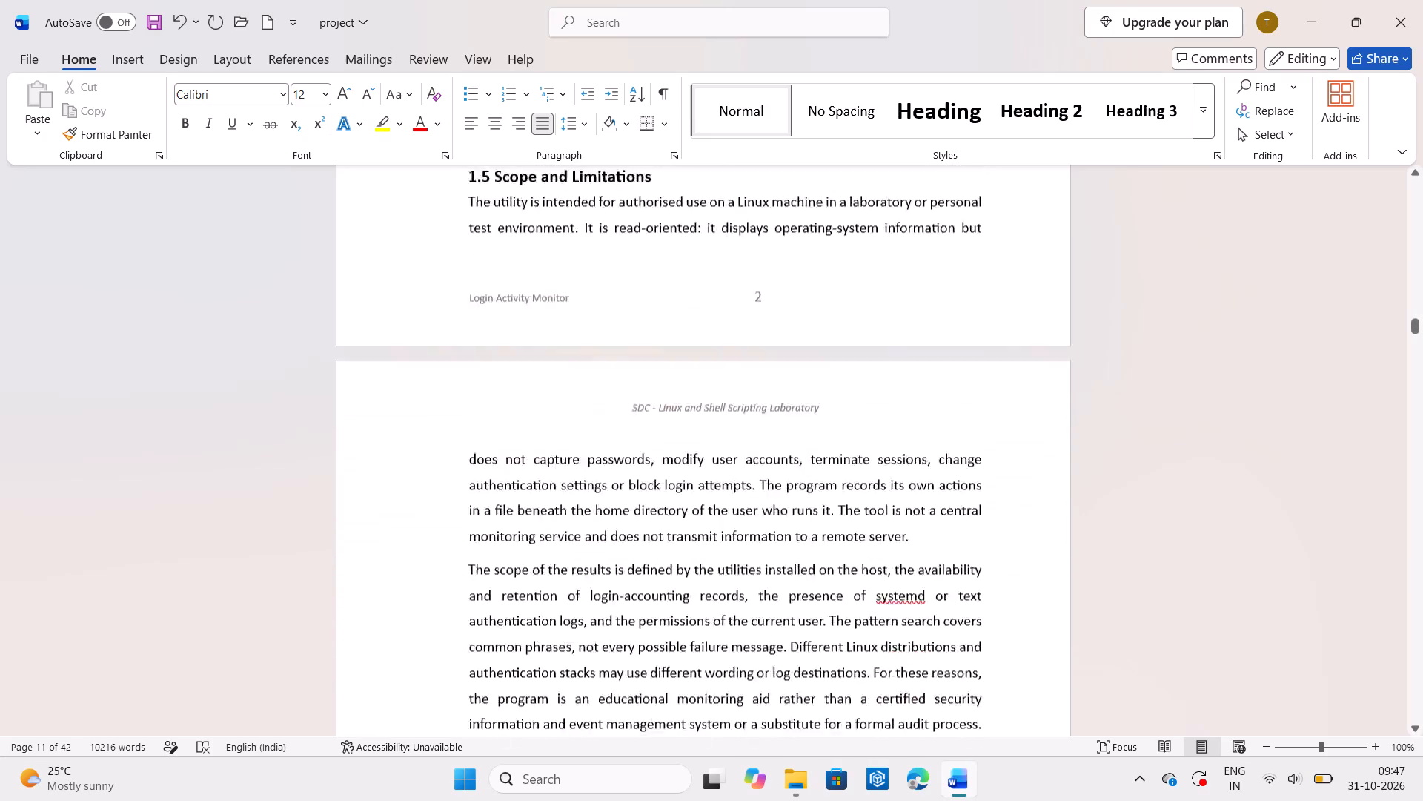
scroll(679, 409, "down", 1)
scroll(679, 409, "up", 2)
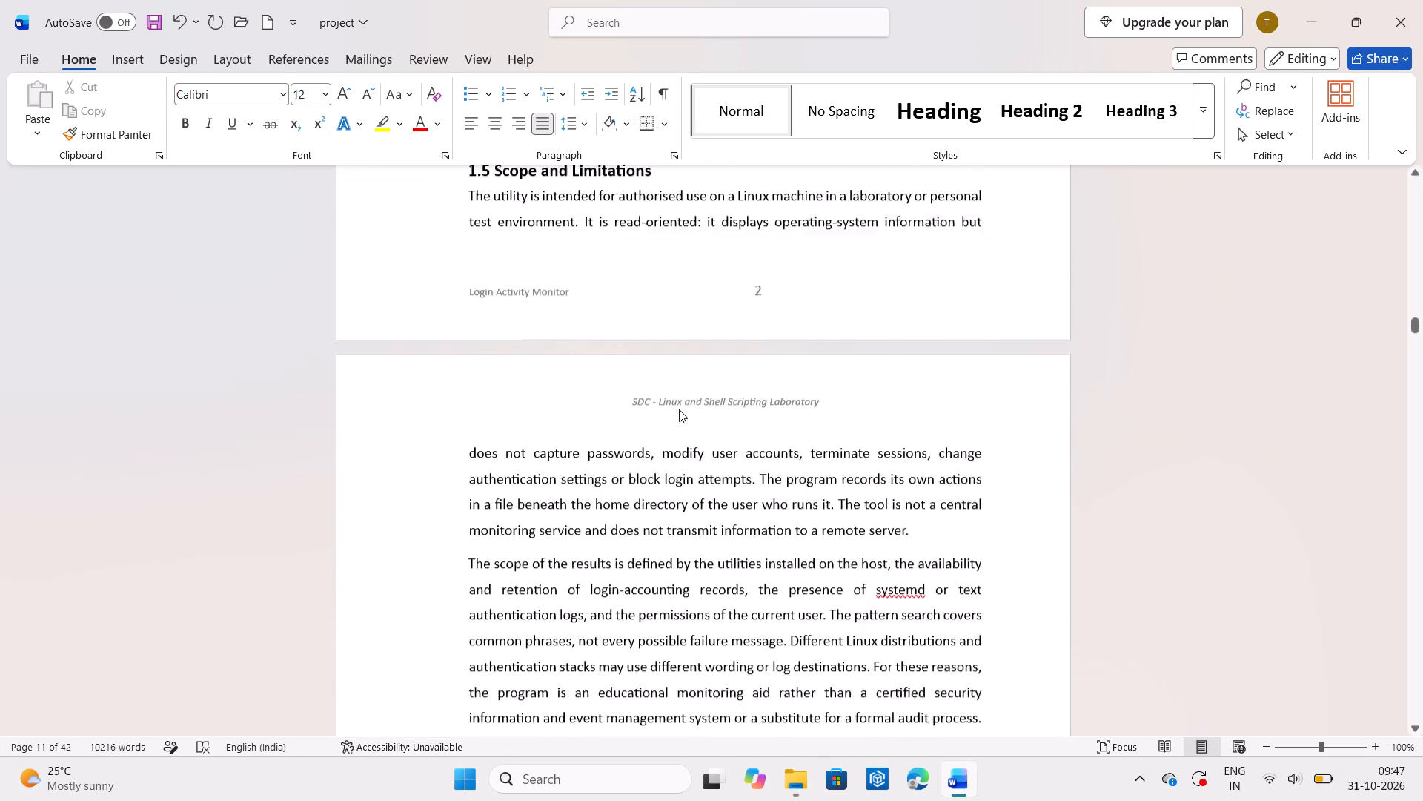
scroll(679, 409, "up", 1)
left_click(468, 278)
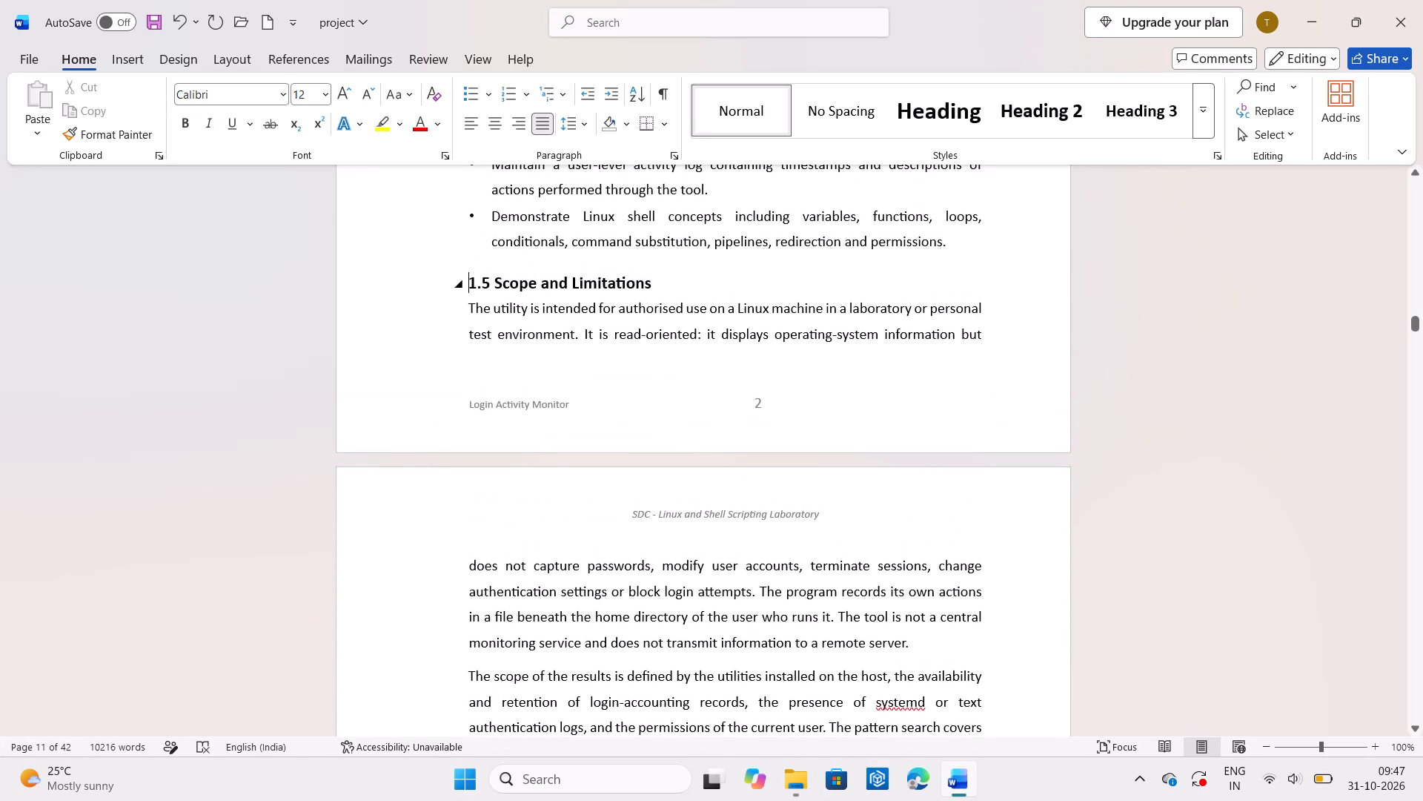
key("Left")
key("Left")
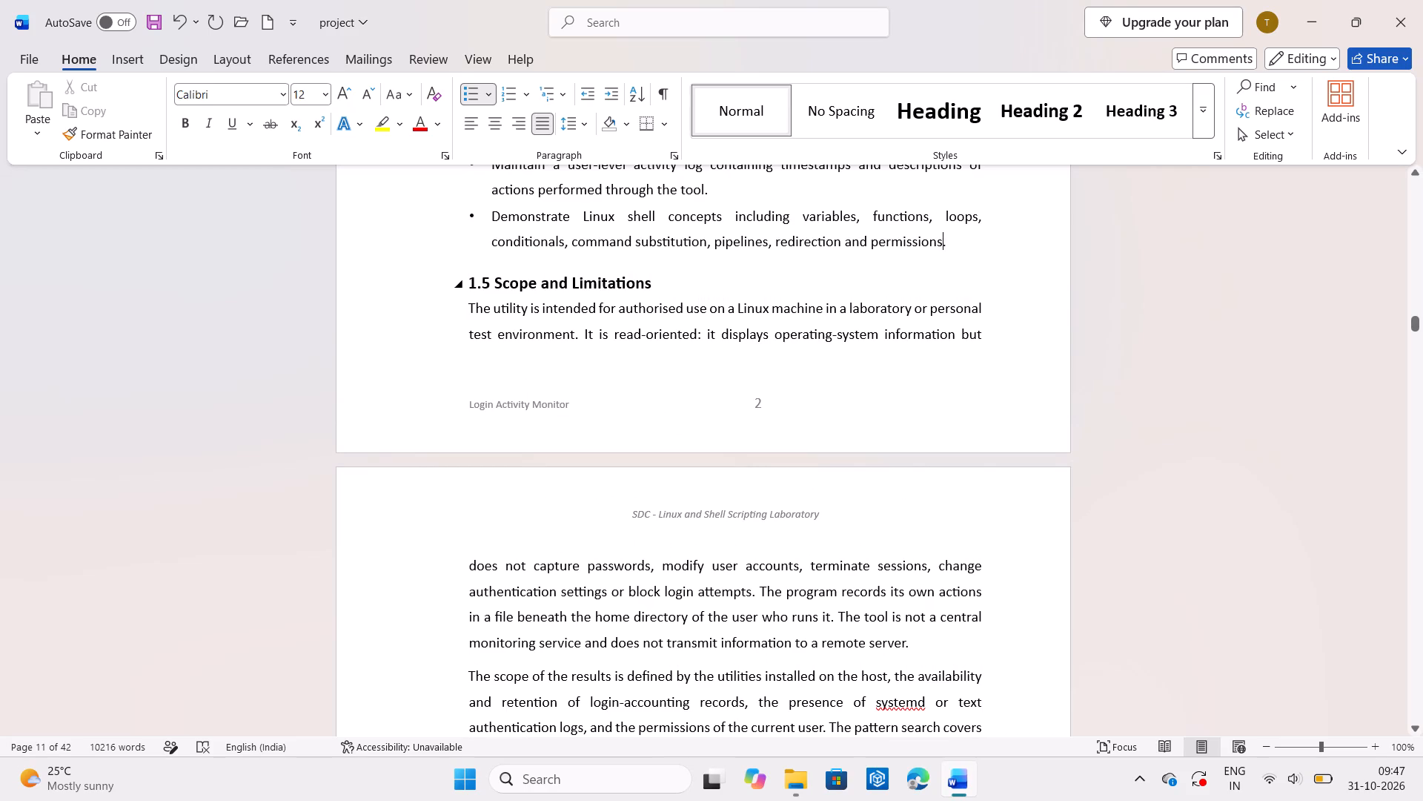
left_click(468, 278)
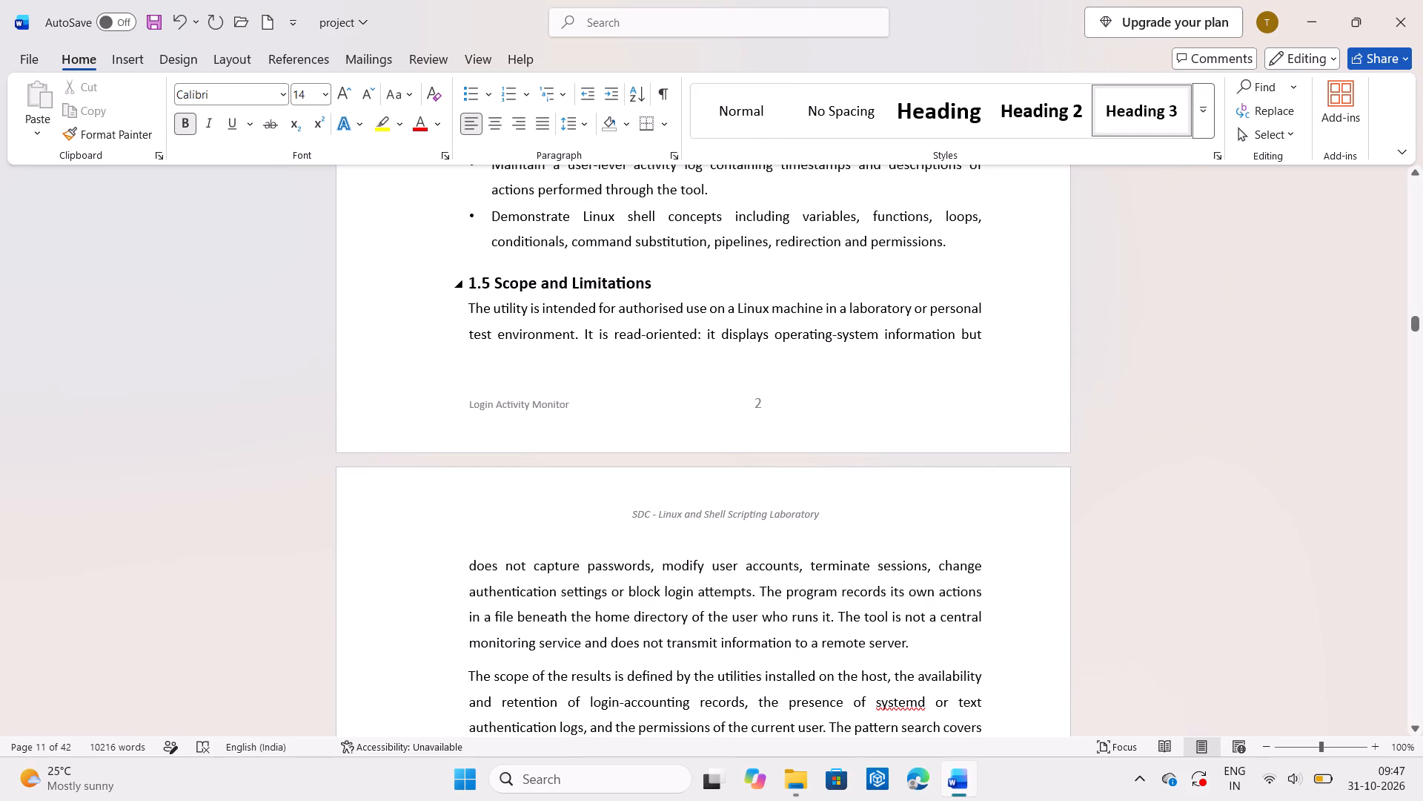
key("Return")
scroll(468, 278, "down", 1)
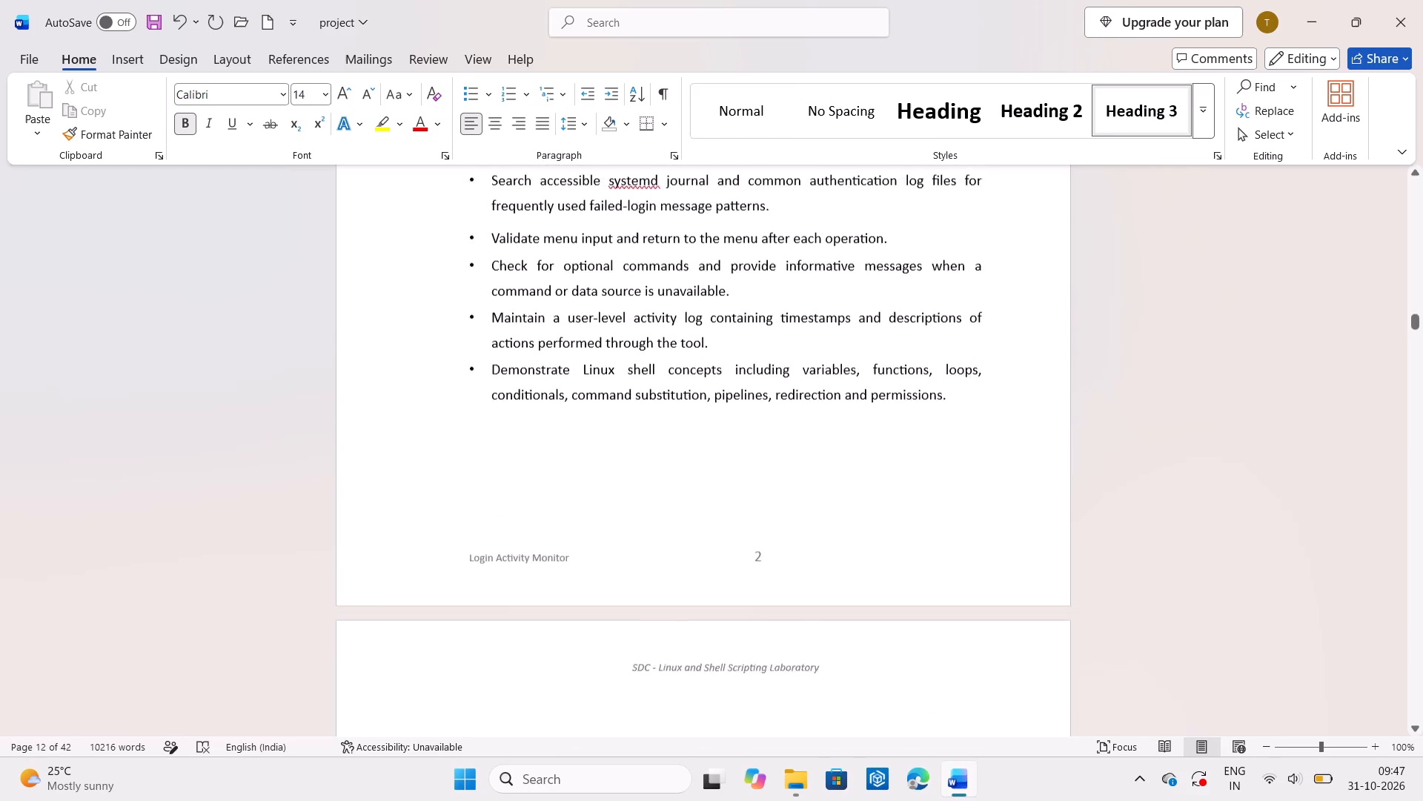
scroll(468, 278, "down", 1)
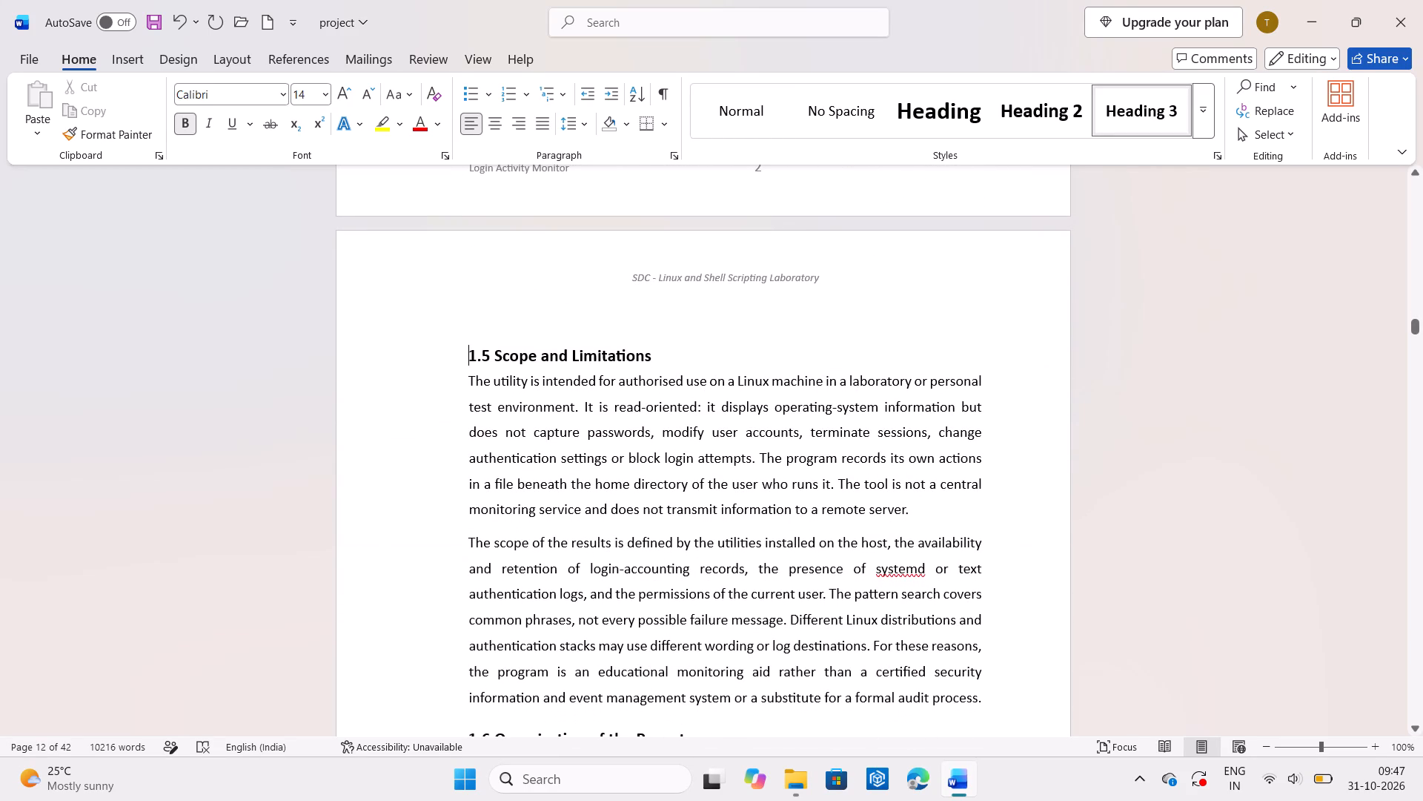
scroll(487, 483, "up", 2)
scroll(487, 483, "down", 3)
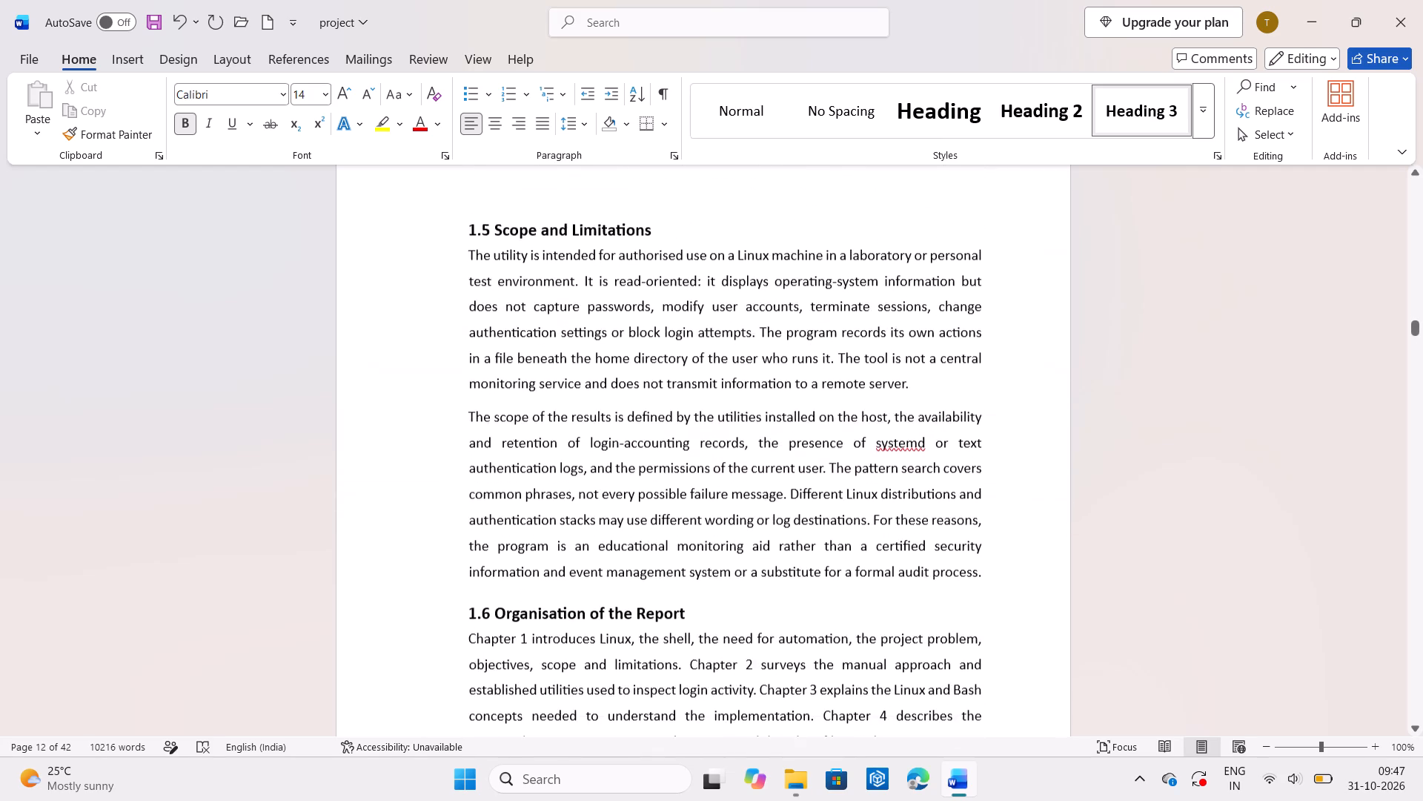
Change "systemd" to "system" in the first paragraph of section 2.1.
scroll(487, 483, "down", 2)
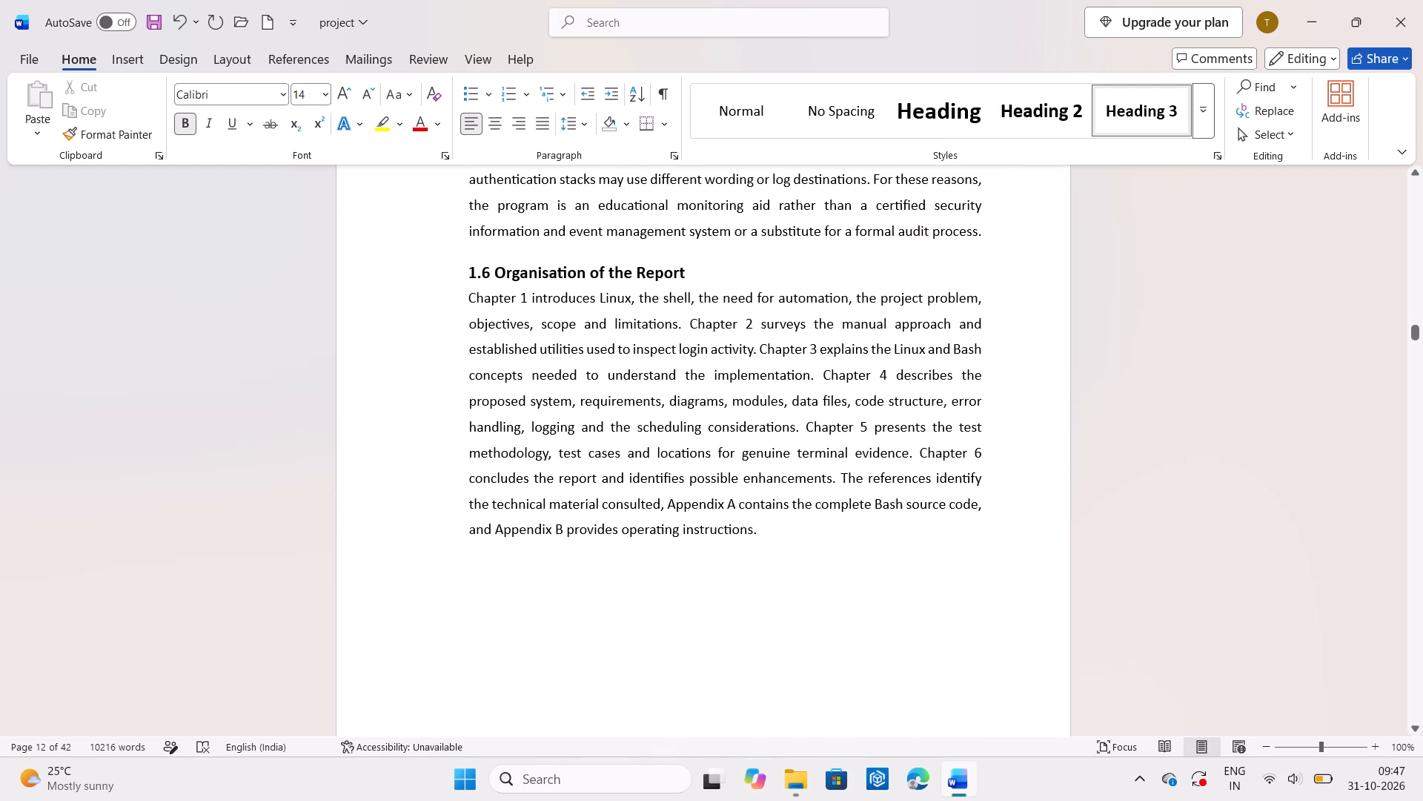
scroll(487, 483, "down", 2)
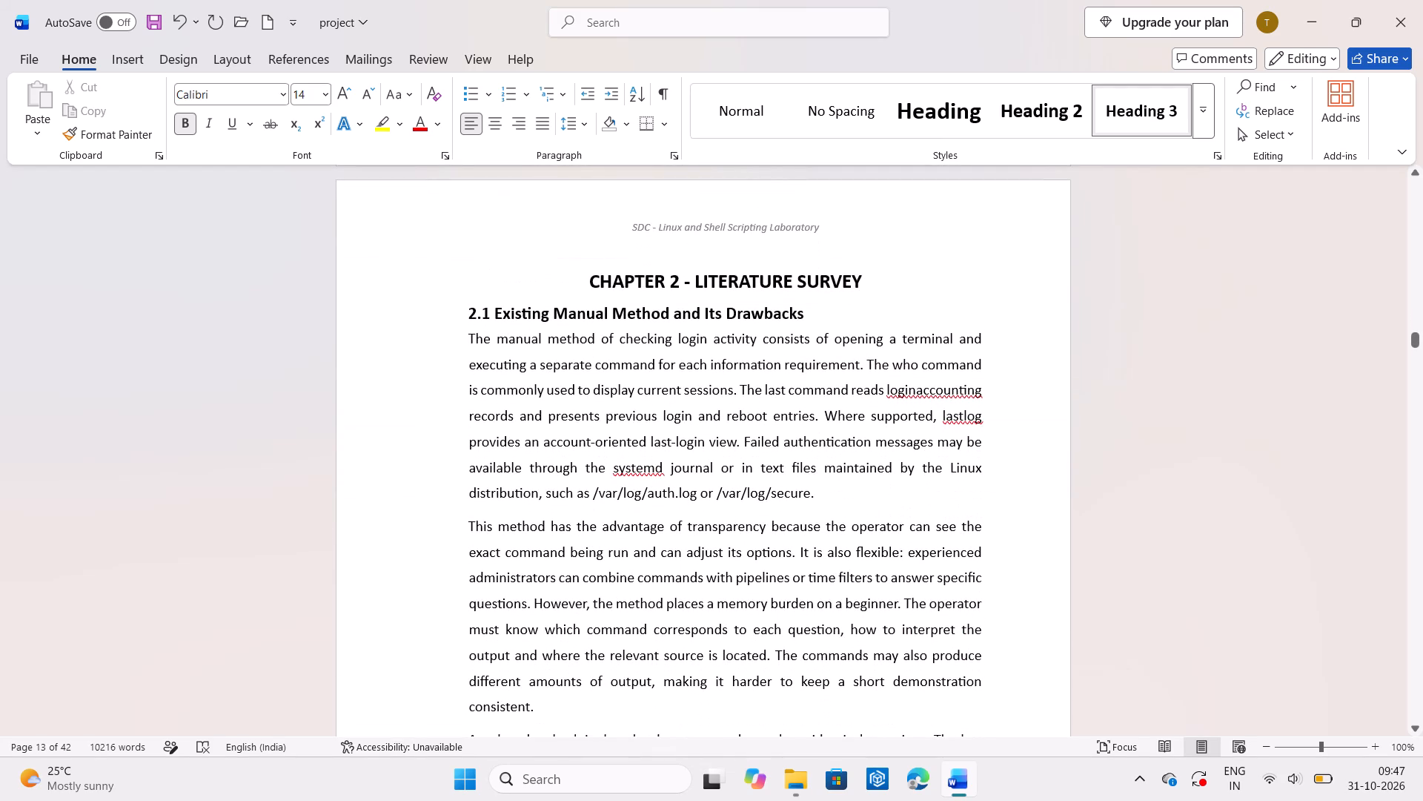
scroll(487, 483, "down", 1)
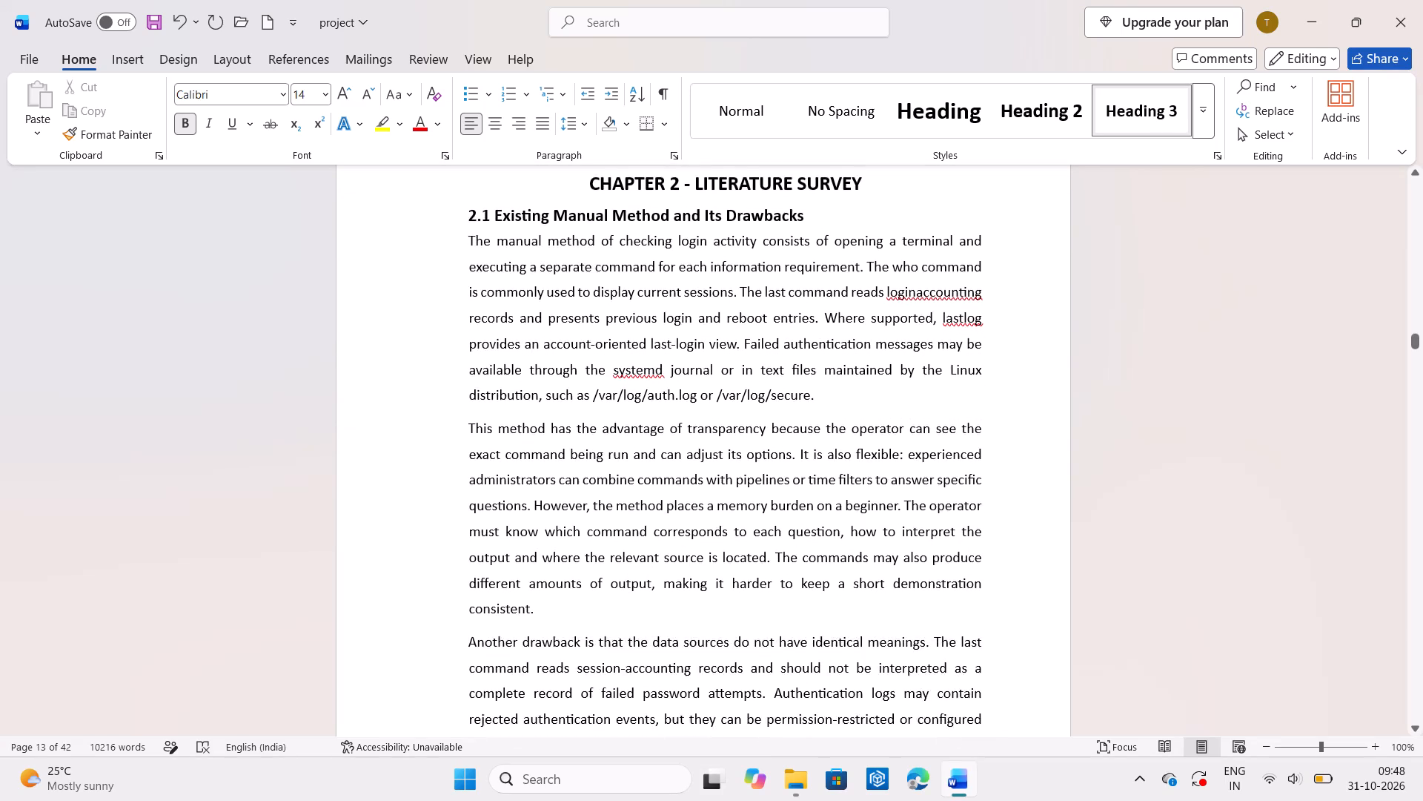
scroll(487, 483, "down", 1)
scroll(487, 483, "up", 1)
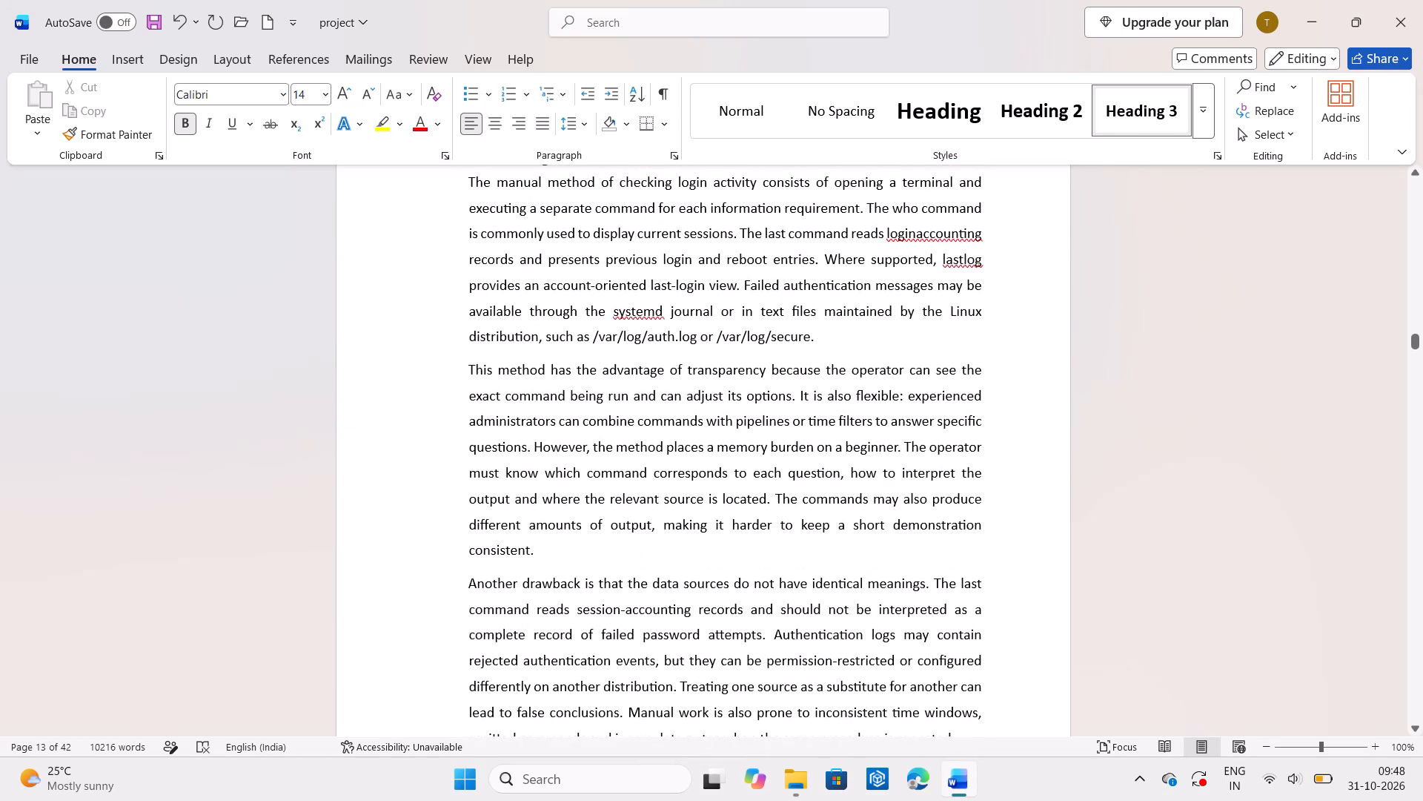
left_click(660, 311)
key("BackSpace")
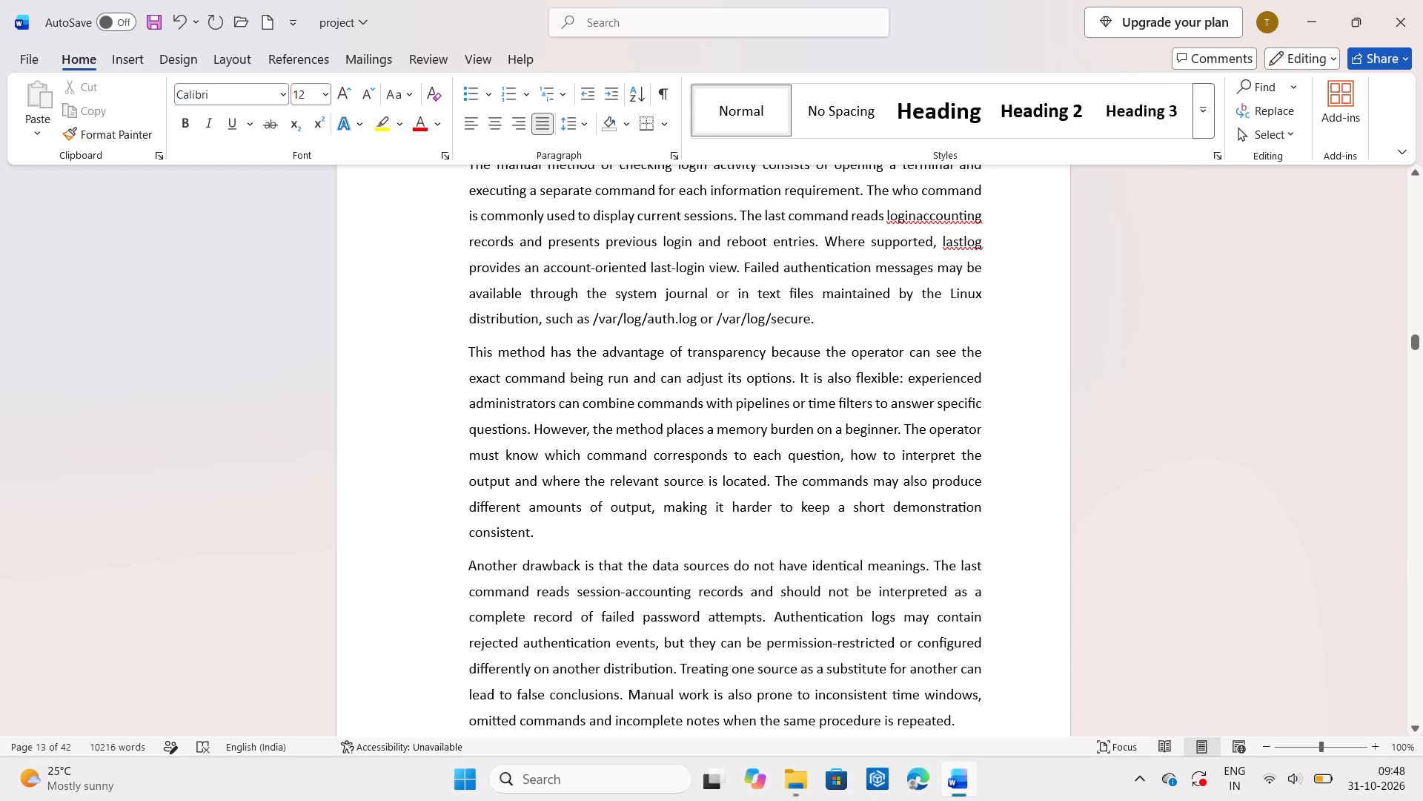
Separate the run-together words into "login accounting" in the first paragraph of section 2.1.
left_click(917, 216)
key("space")
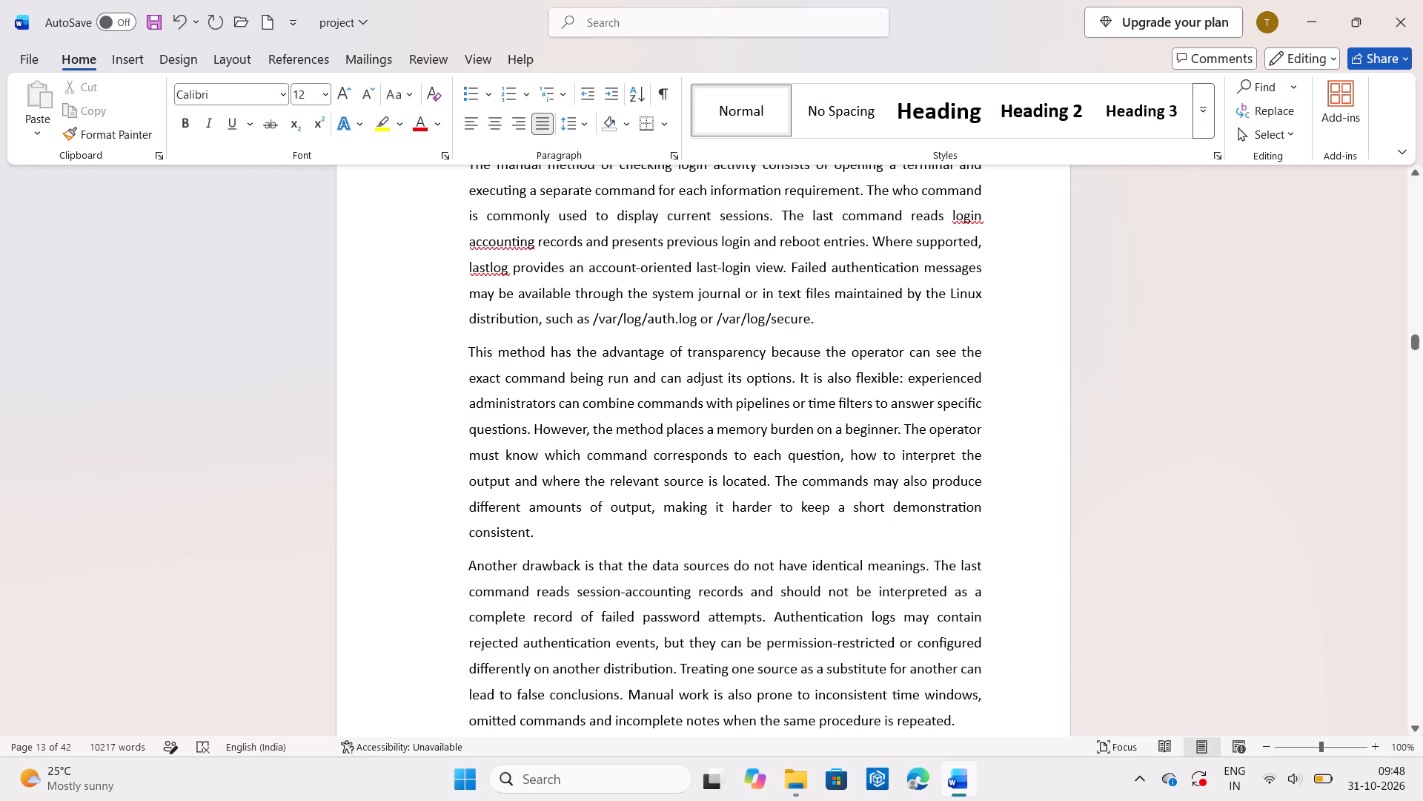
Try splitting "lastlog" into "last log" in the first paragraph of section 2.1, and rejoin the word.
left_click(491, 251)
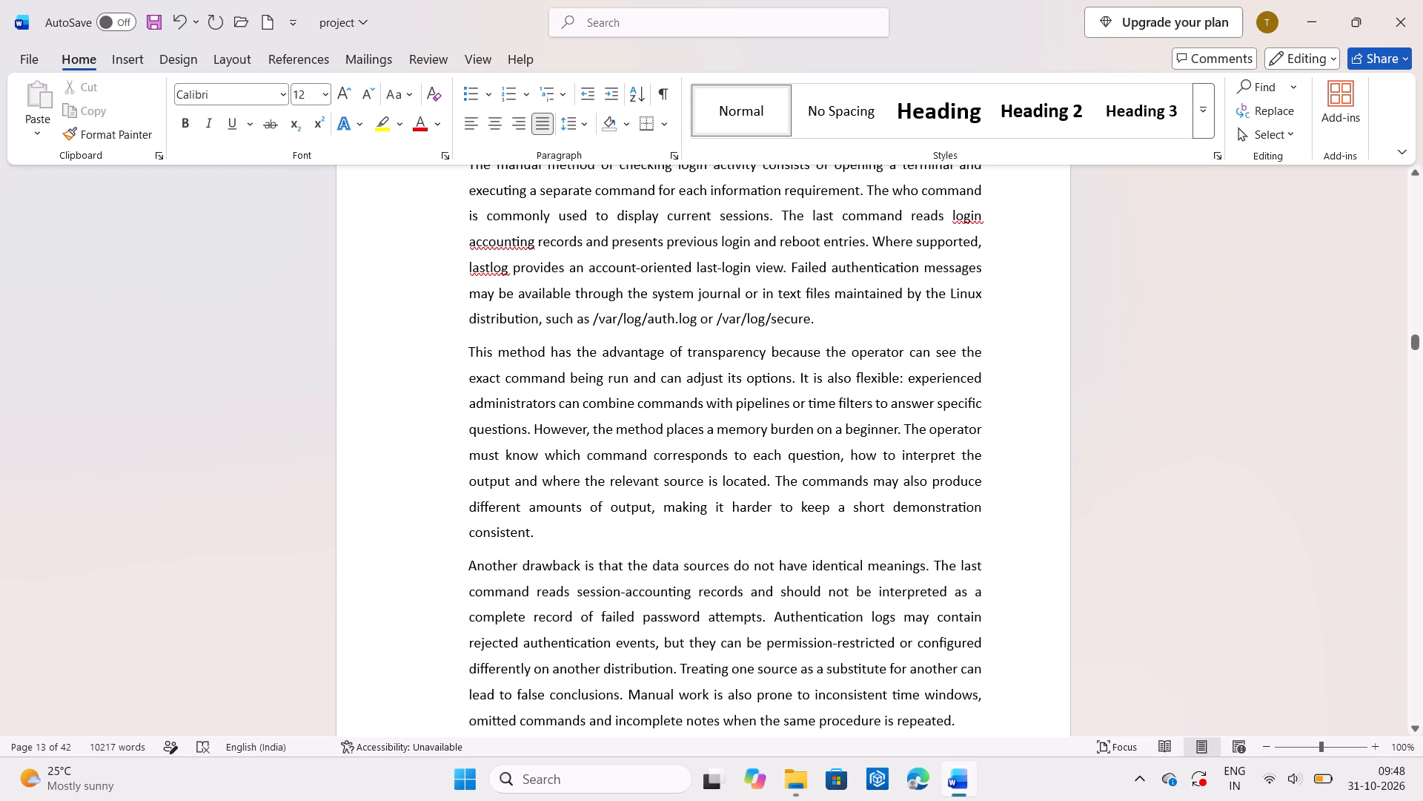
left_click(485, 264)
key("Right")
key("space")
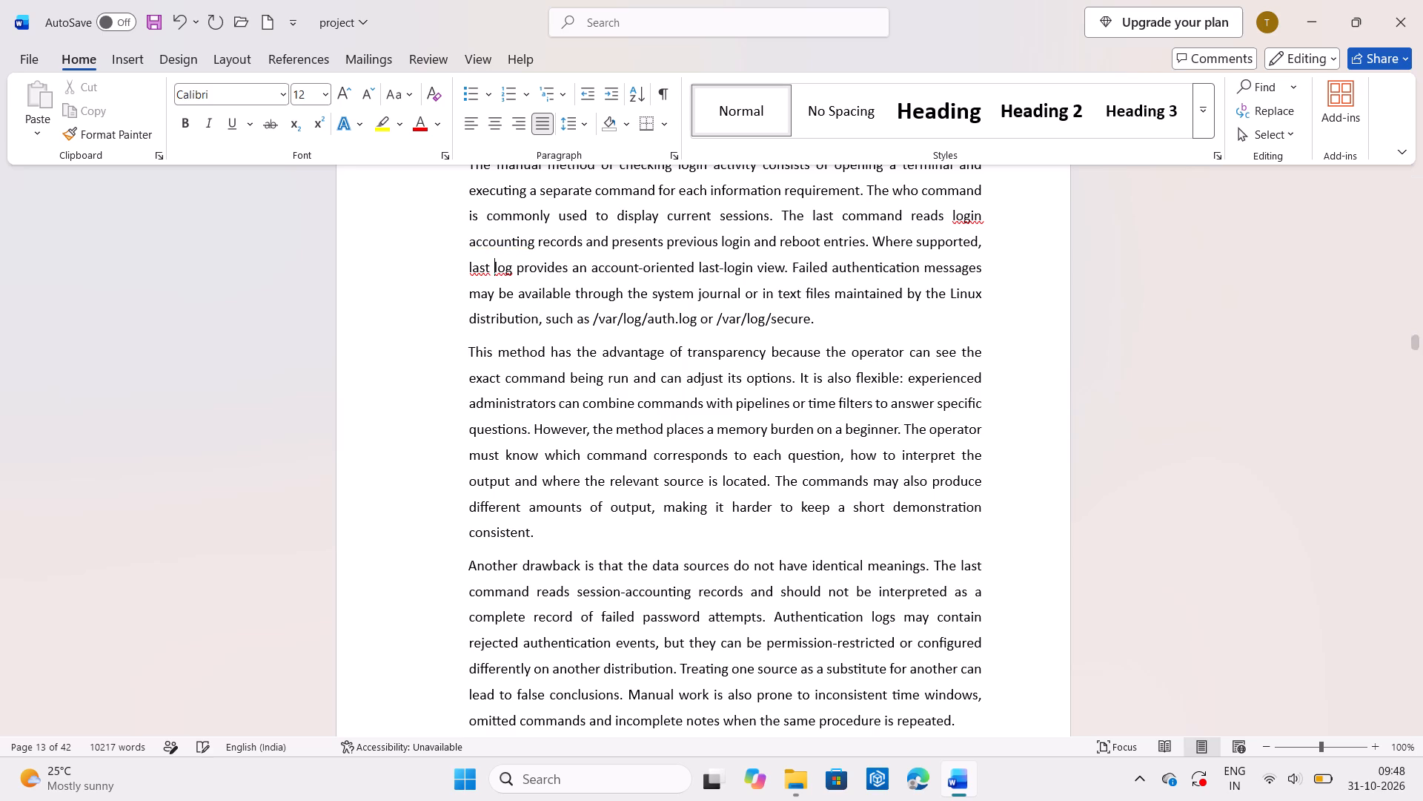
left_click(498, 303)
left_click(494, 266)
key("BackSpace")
Delete the third paragraph of section 2.1, starting "Another drawback", along with the empty line left before the 2.2 heading.
scroll(494, 266, "down", 1)
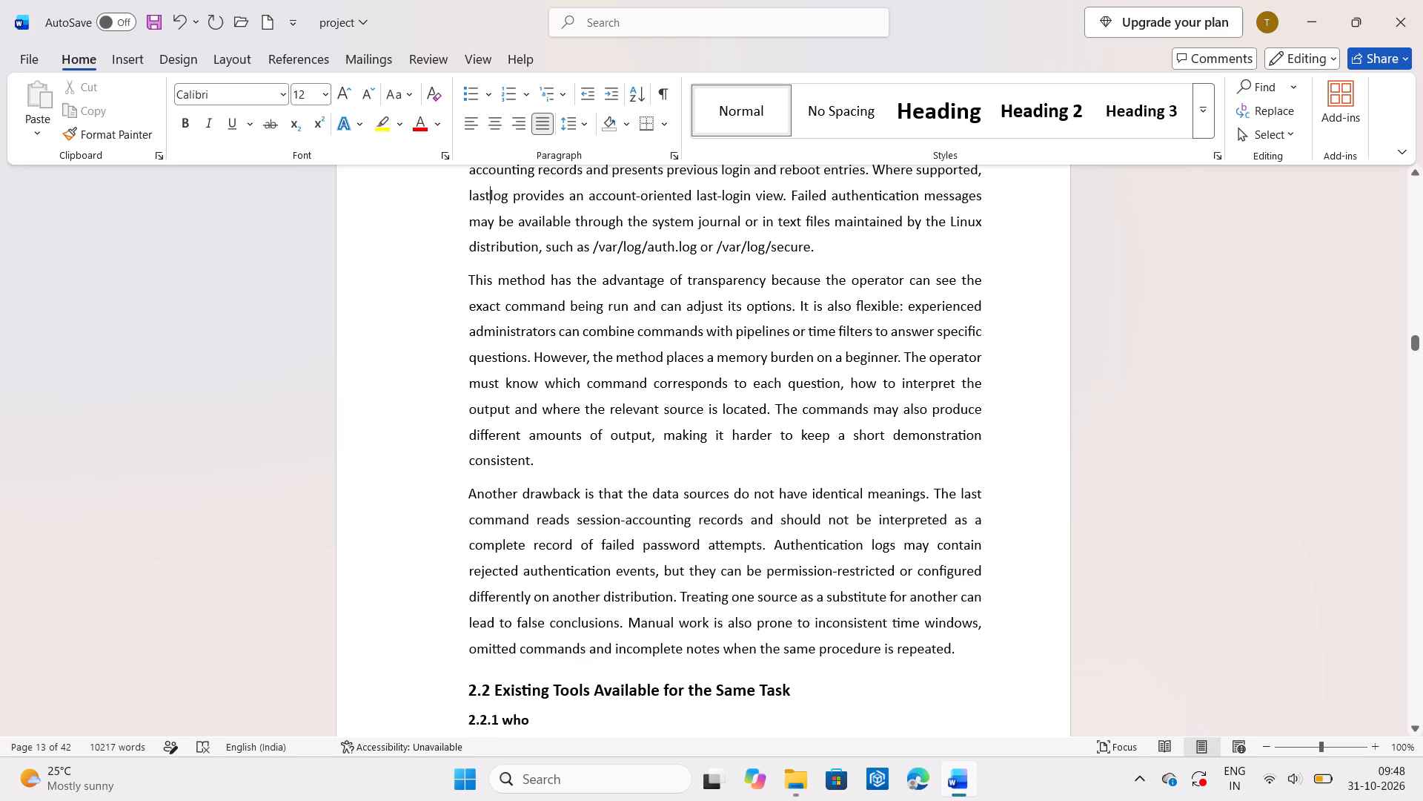
left_click_drag(465, 492, 726, 588)
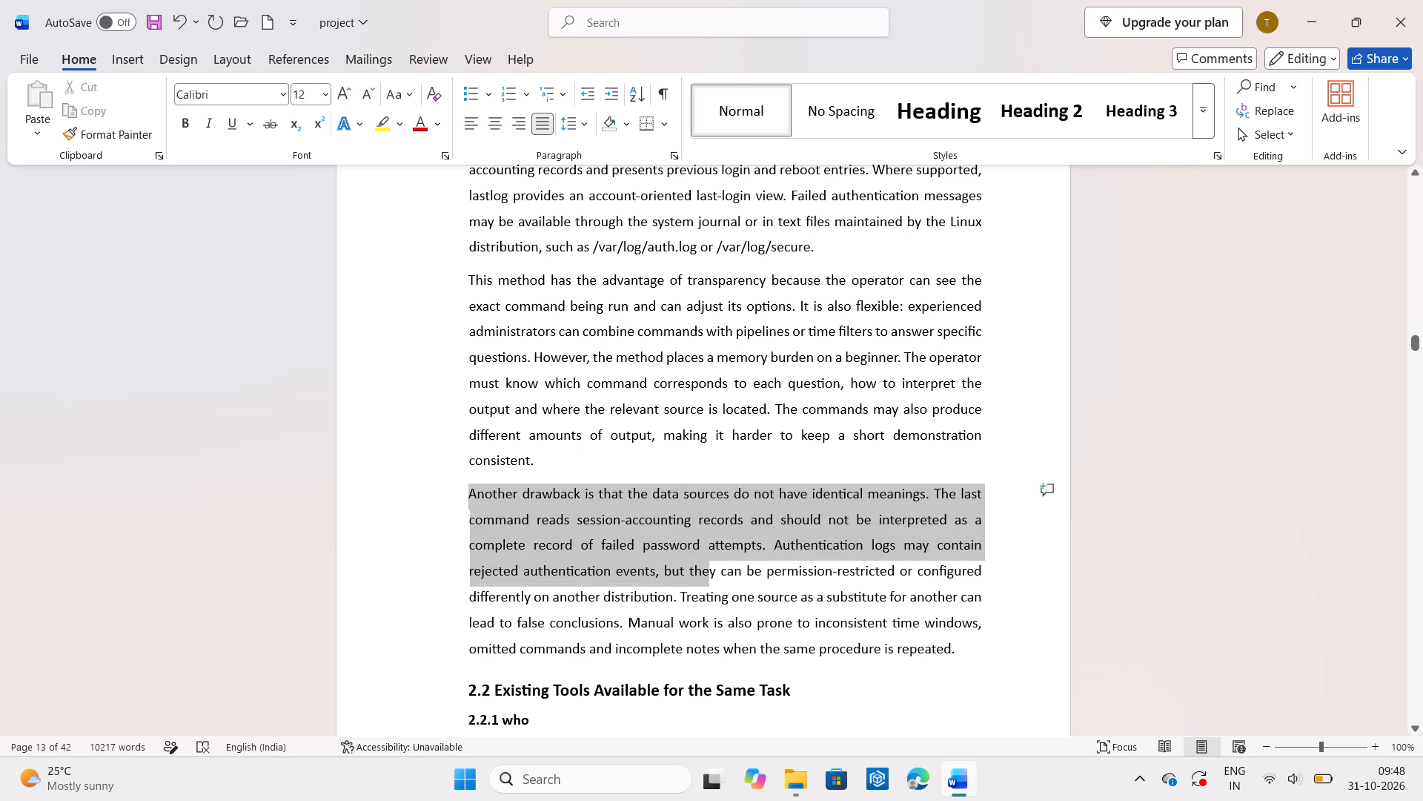
left_click_drag(726, 588, 956, 655)
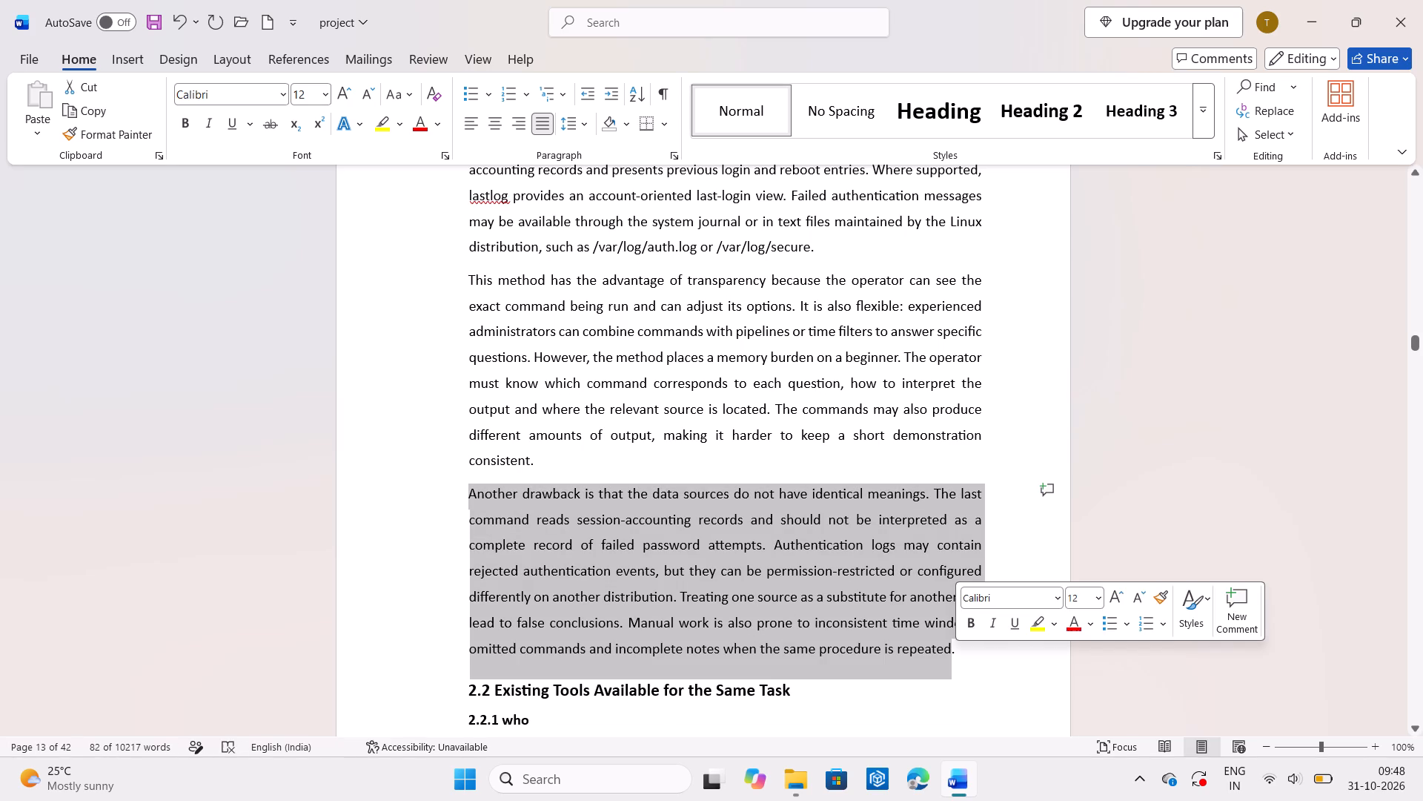
key("BackSpace")
key("Delete")
key("BackSpace")
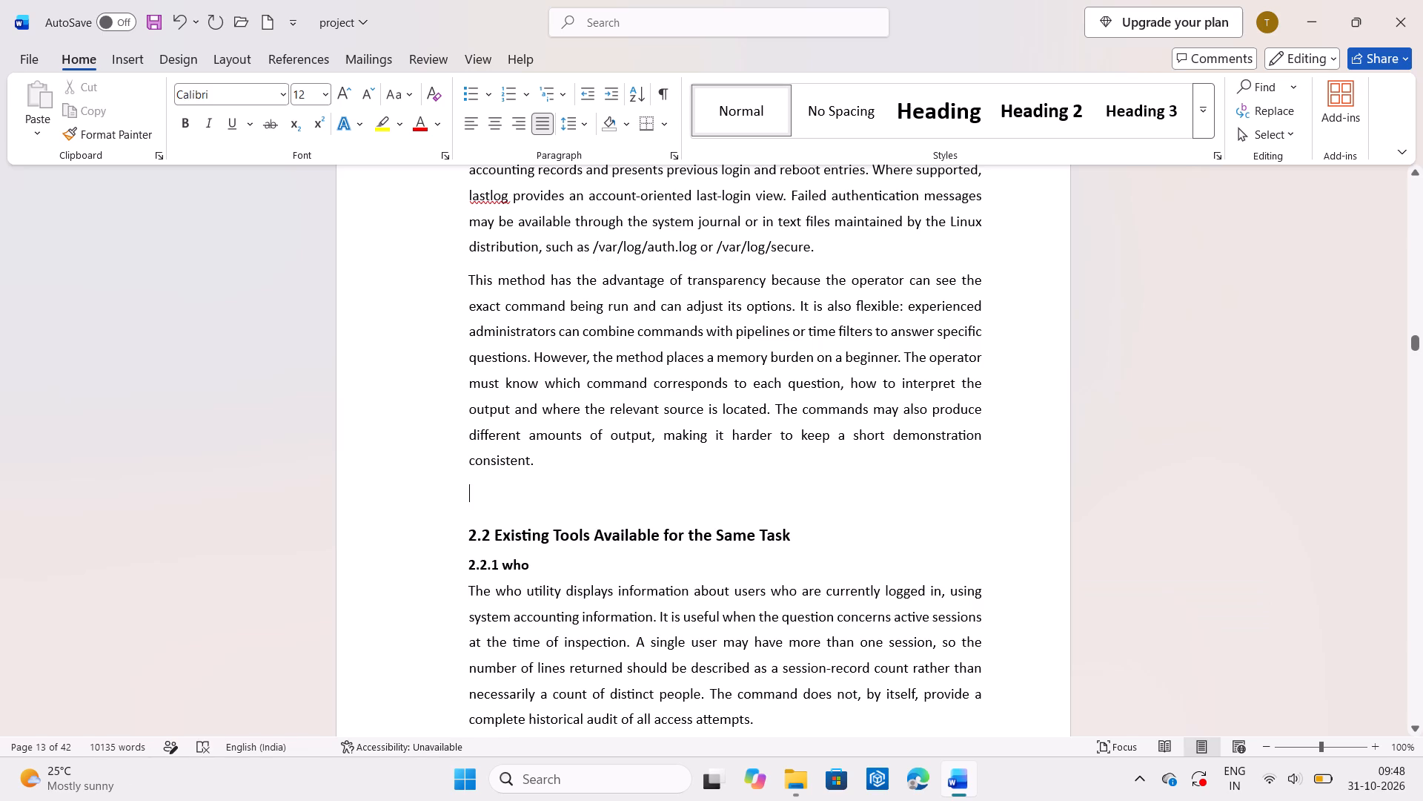
left_click(718, 467)
key("Delete")
Review sections 2.2 to 2.4, including Table 2.1 and its page split, up to the start of Chapter 3.
scroll(718, 467, "down", 1)
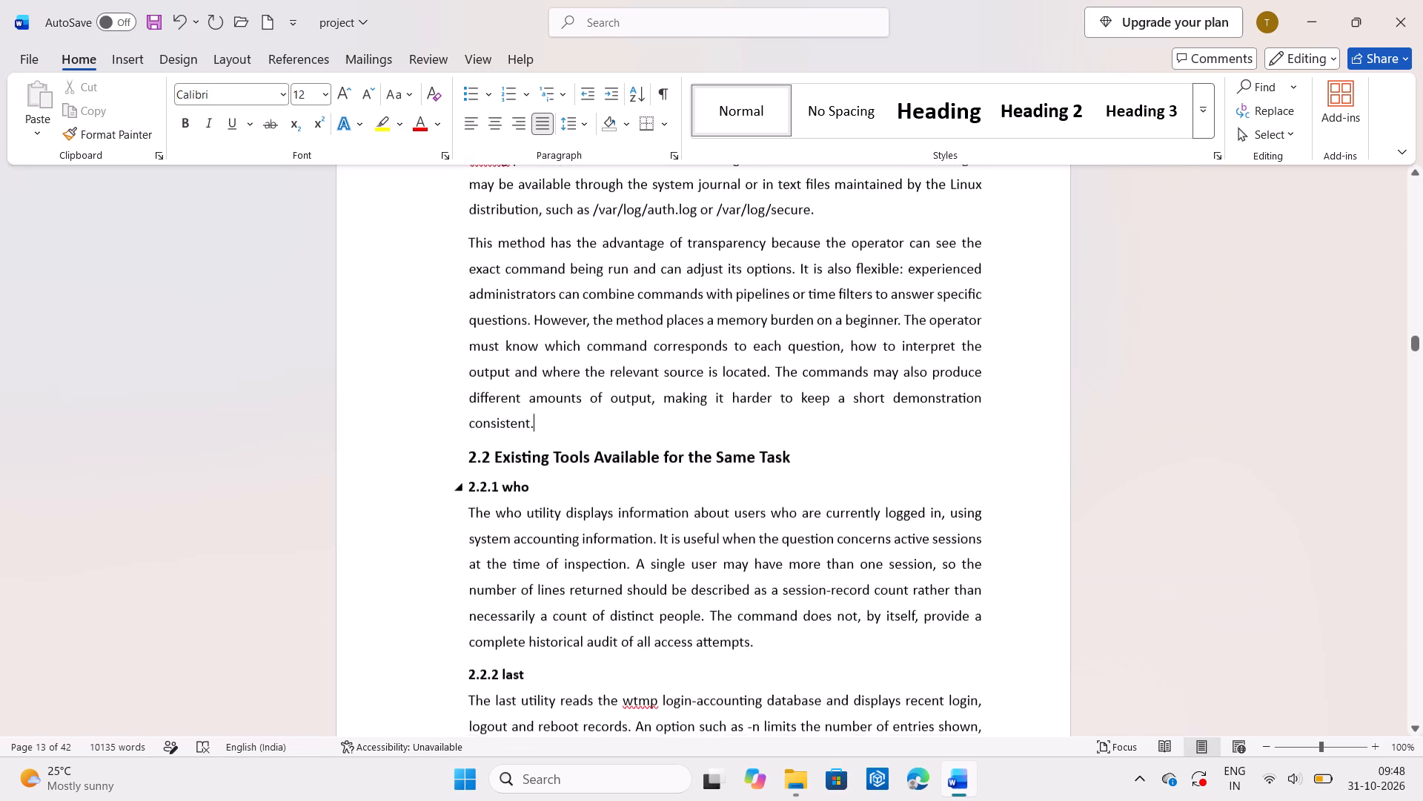
scroll(718, 467, "down", 1)
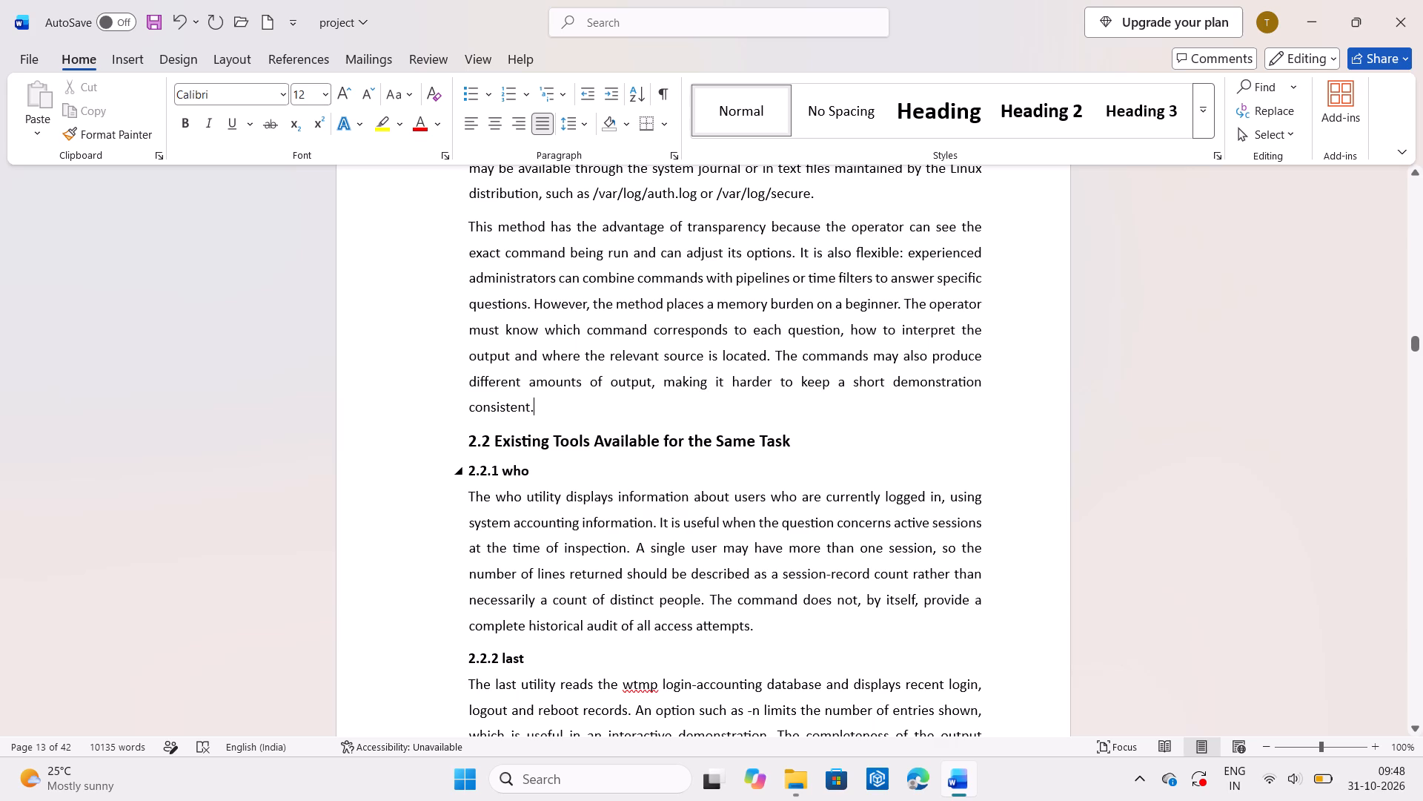
scroll(718, 467, "down", 1)
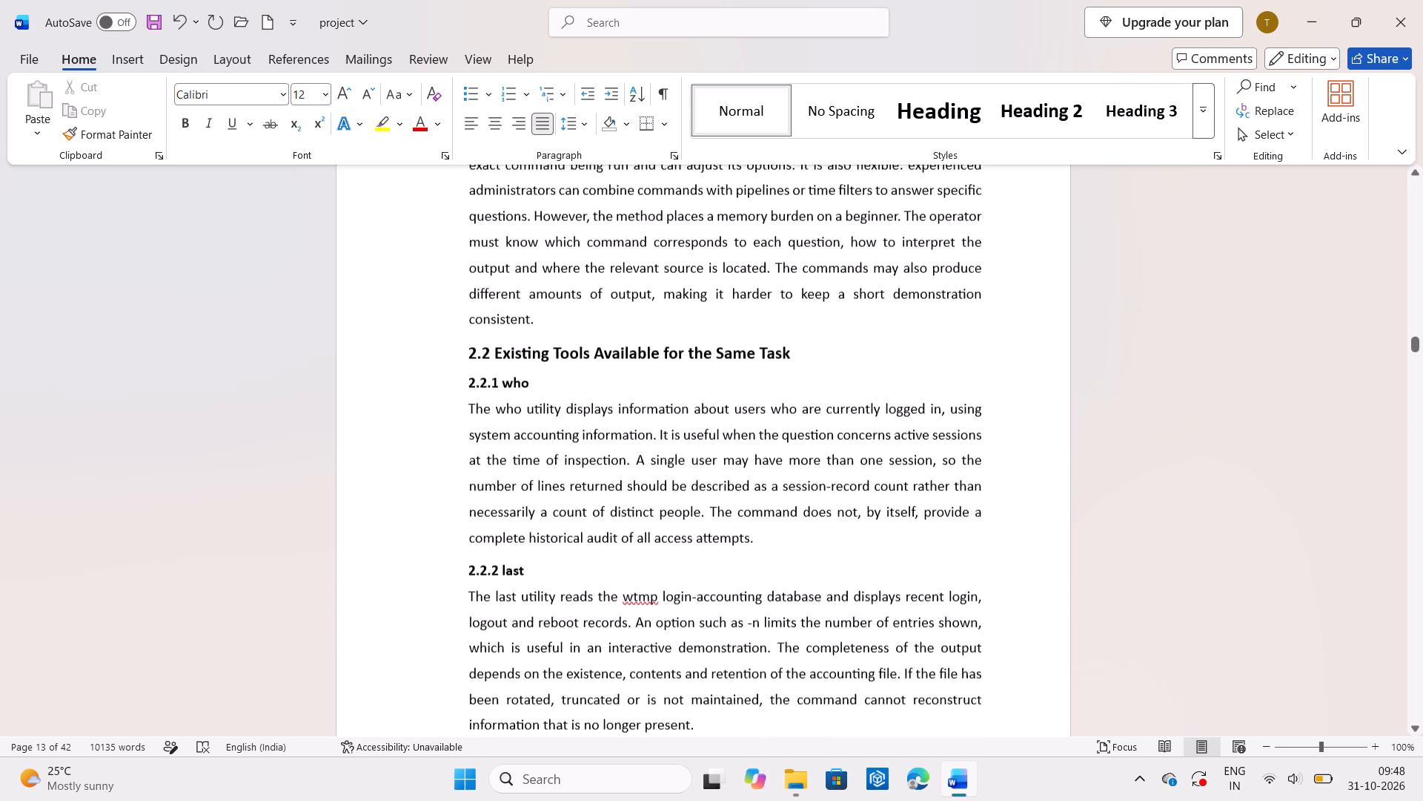
scroll(718, 467, "down", 1)
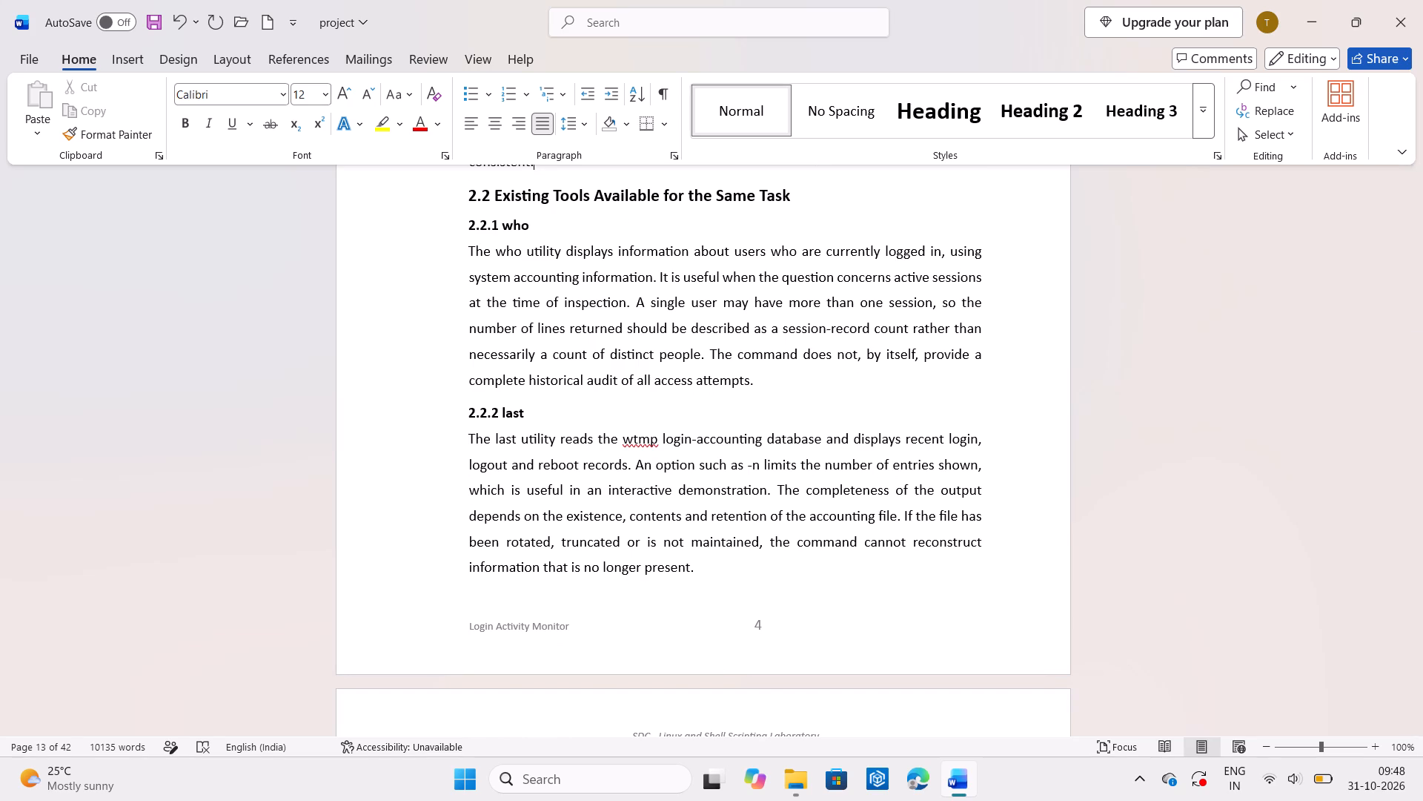
scroll(718, 467, "down", 2)
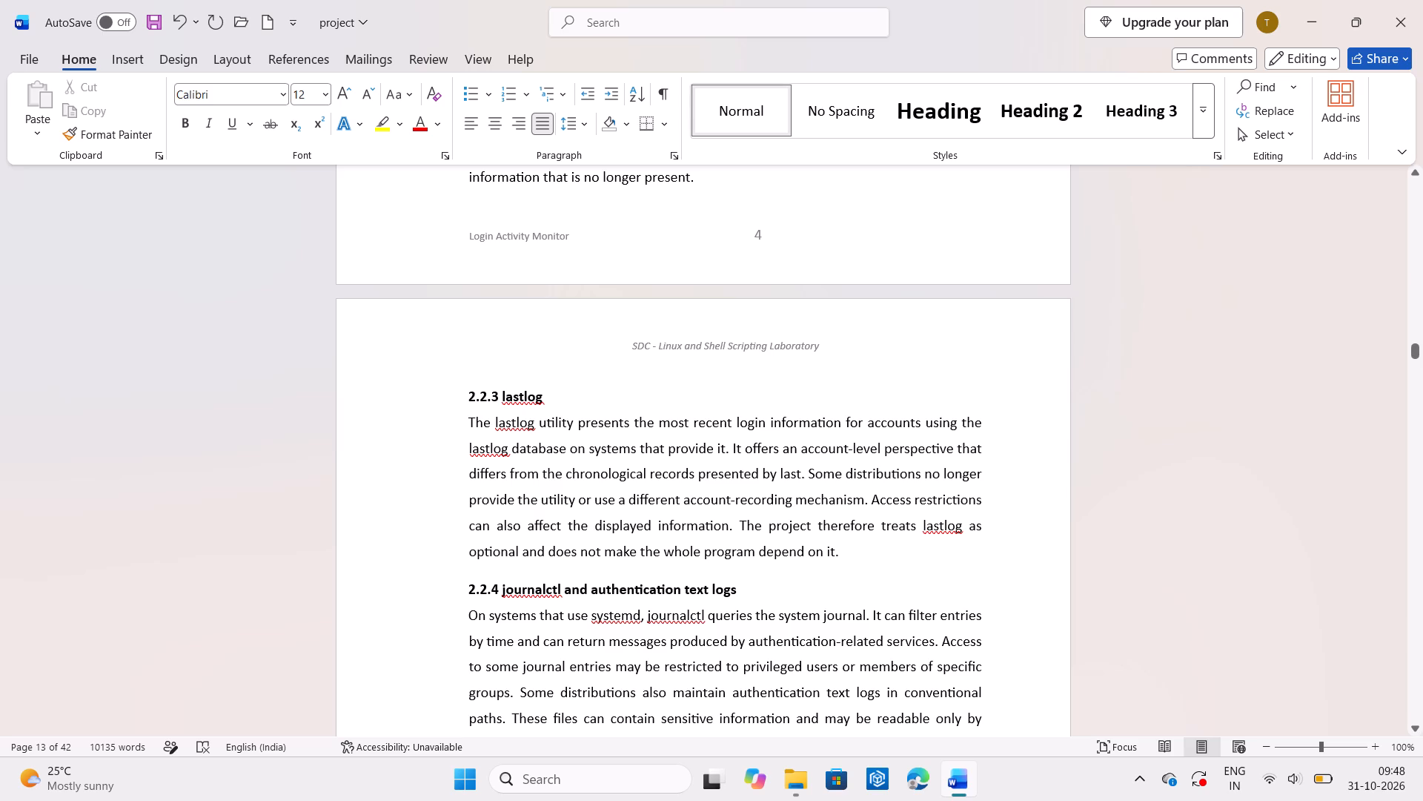
scroll(718, 467, "down", 2)
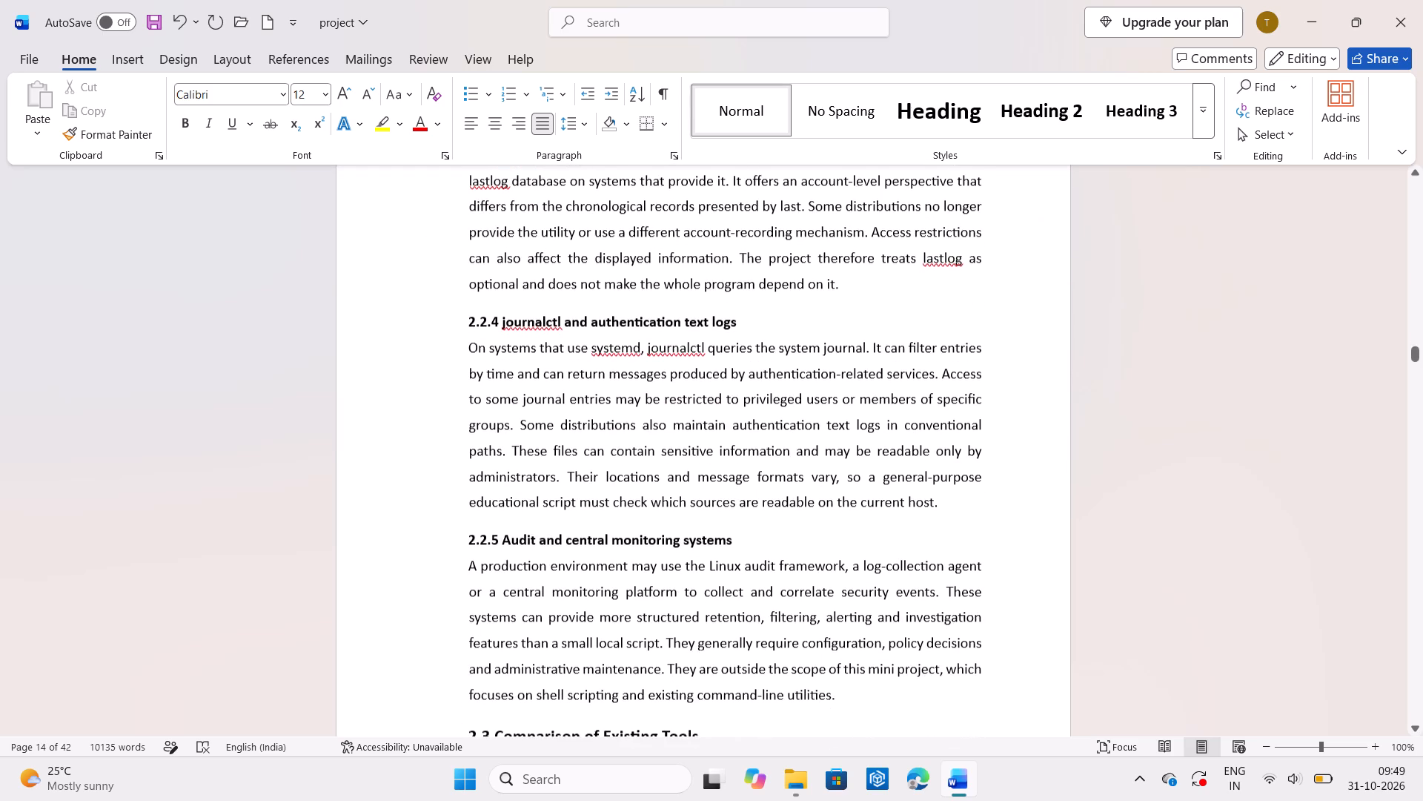
scroll(718, 467, "down", 1)
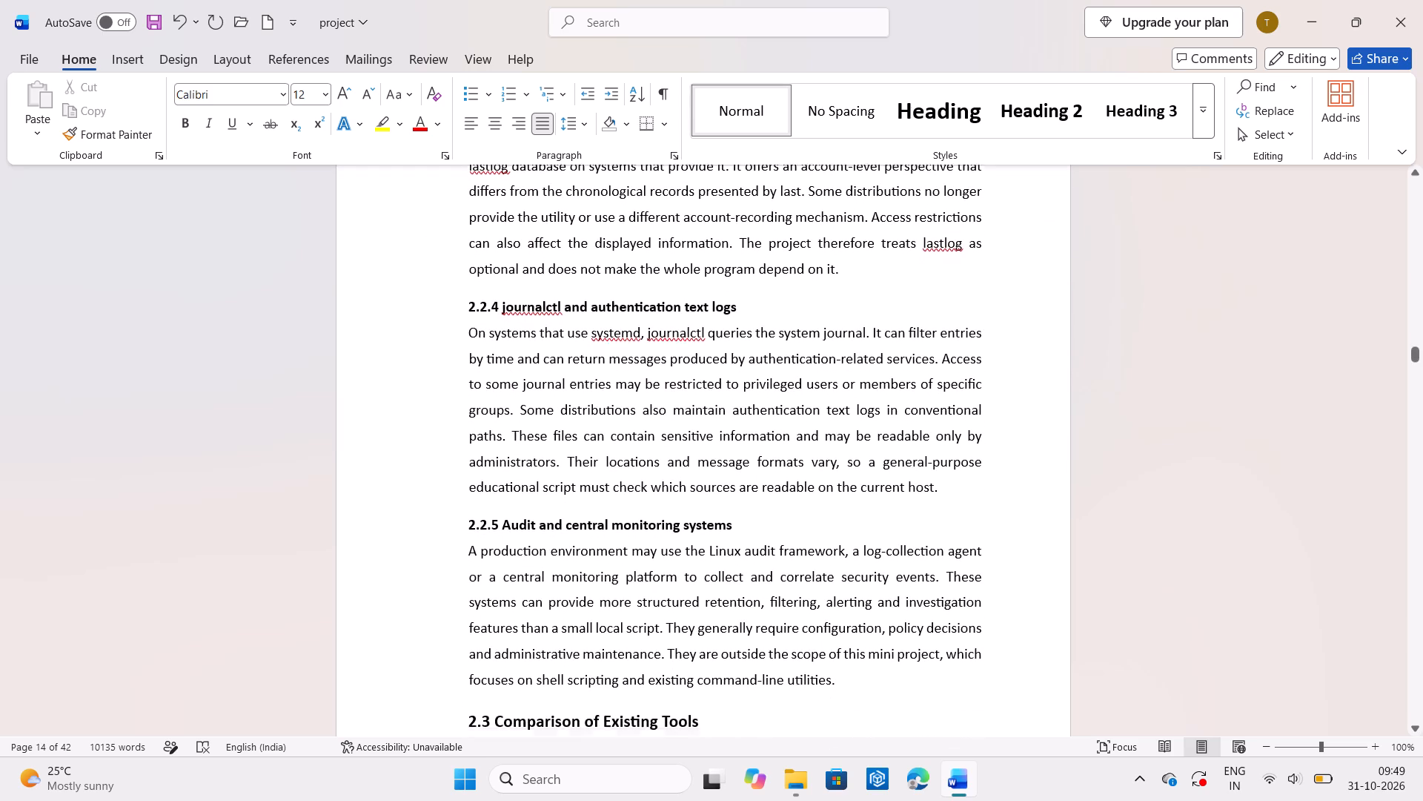
scroll(718, 467, "down", 1)
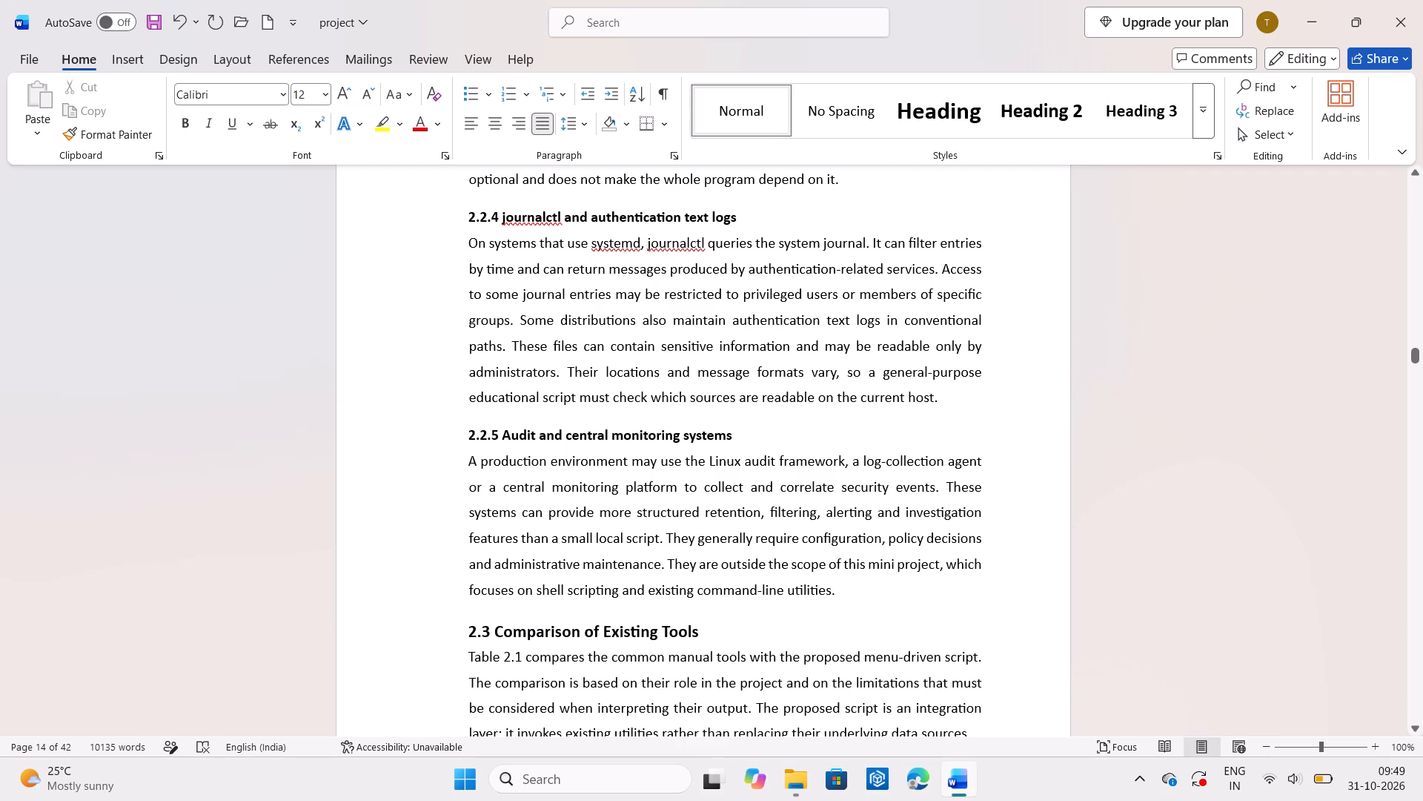
scroll(535, 527, "down", 2)
scroll(535, 527, "up", 1)
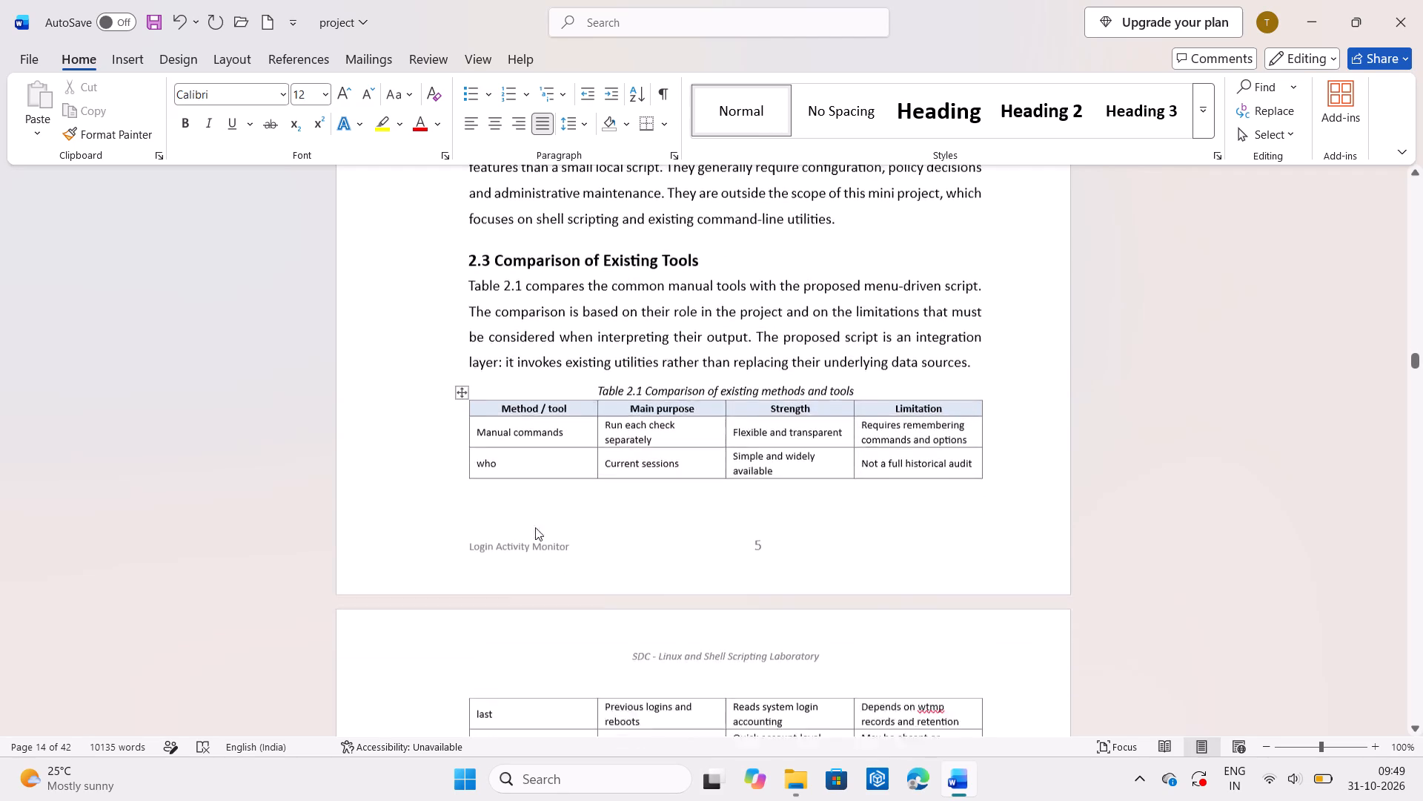
scroll(535, 527, "up", 4)
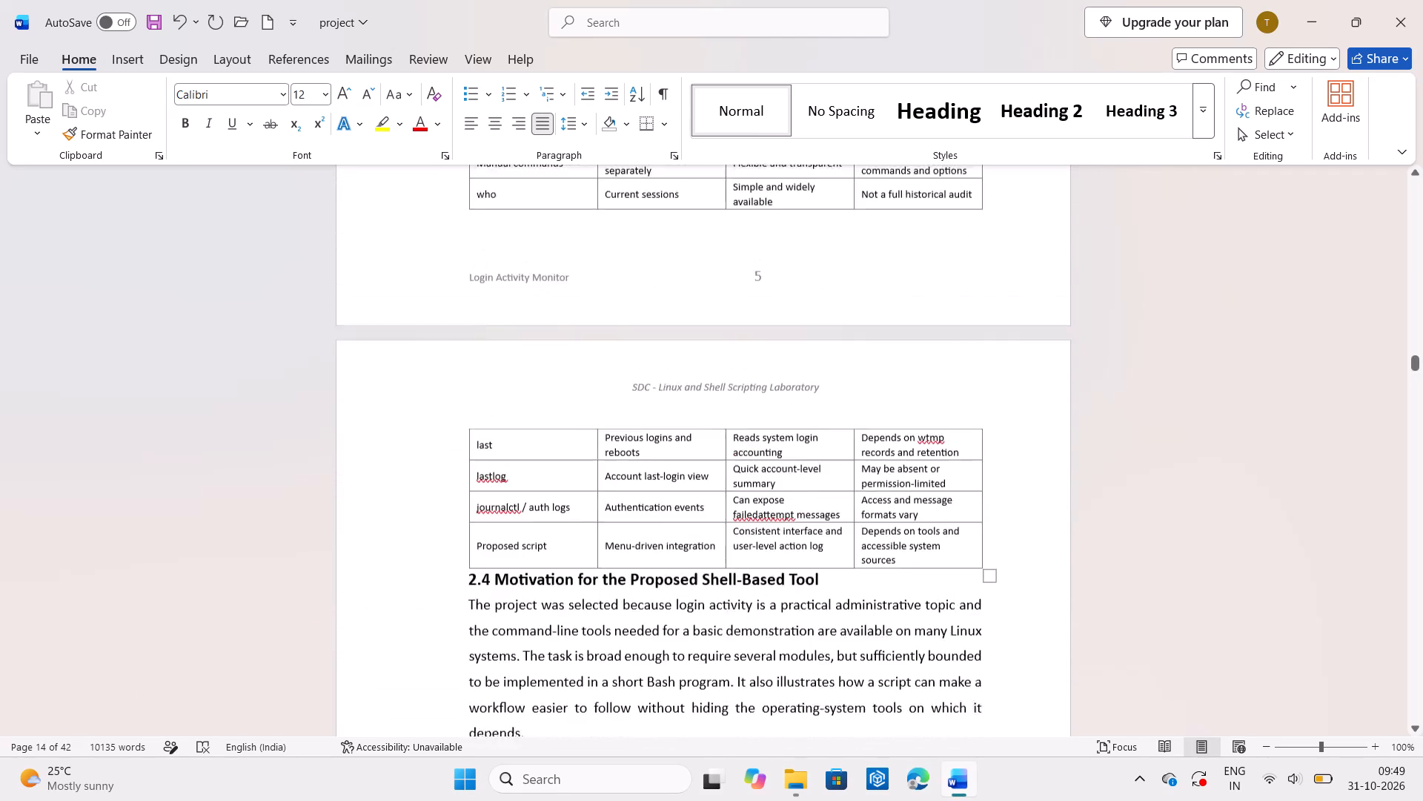
scroll(535, 527, "up", 2)
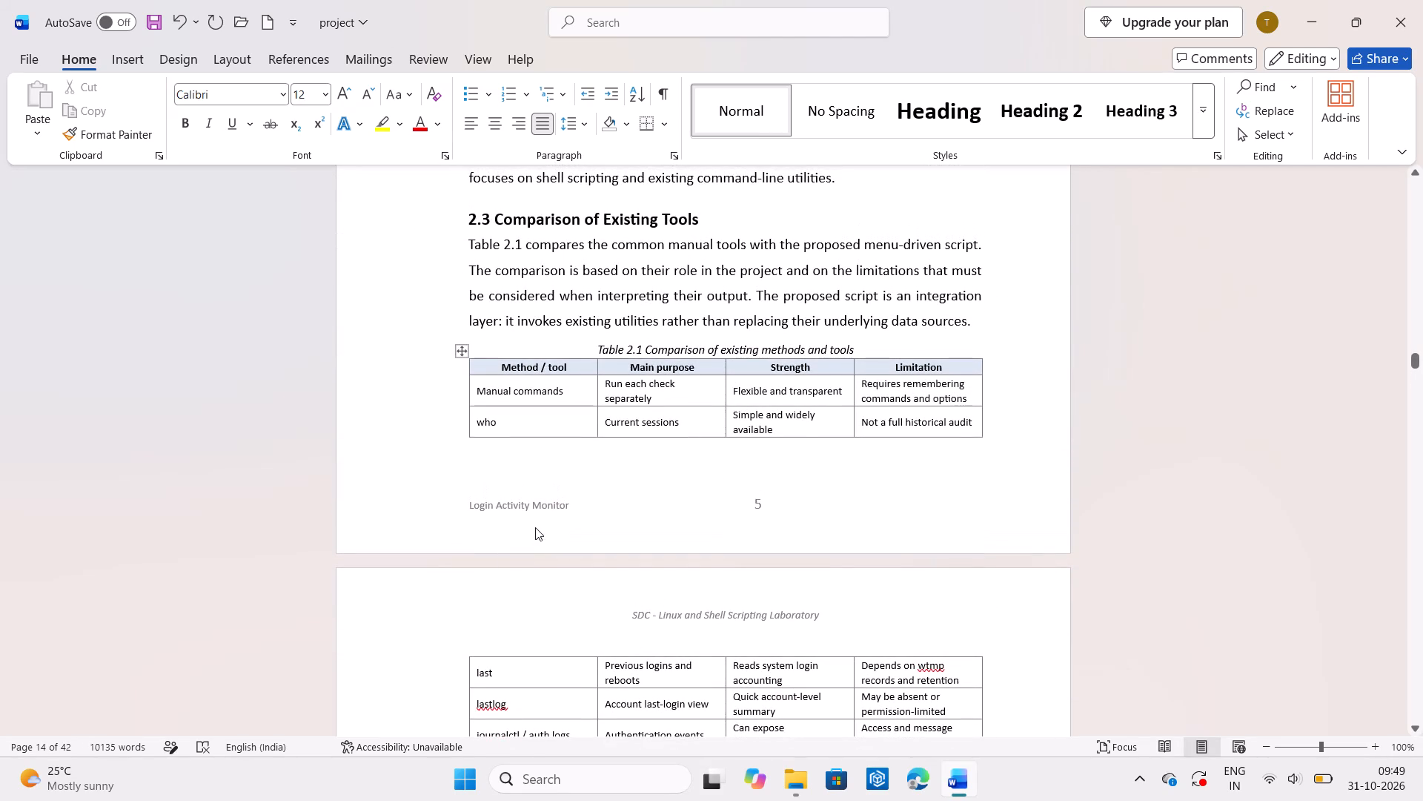
scroll(535, 527, "up", 1)
scroll(535, 527, "down", 3)
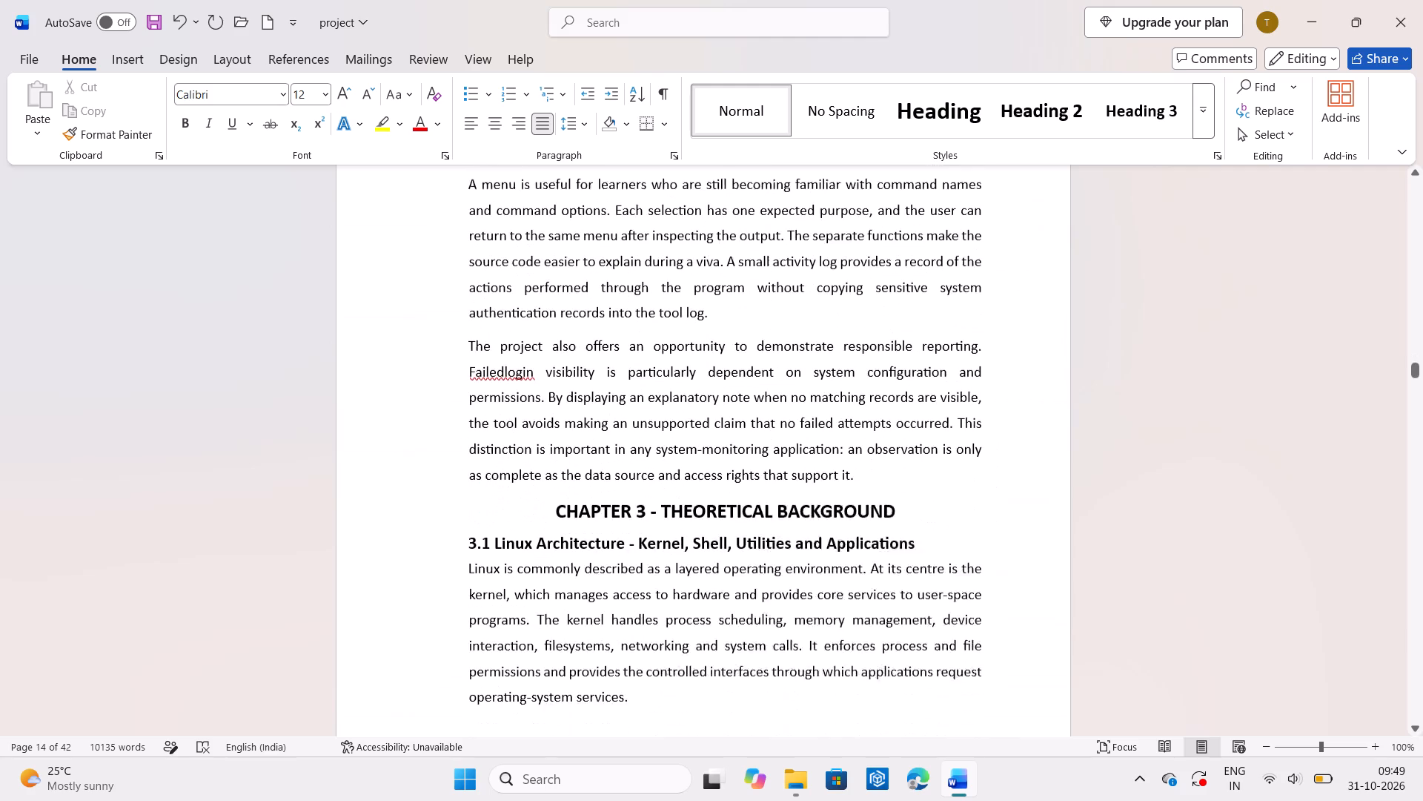
scroll(535, 527, "down", 2)
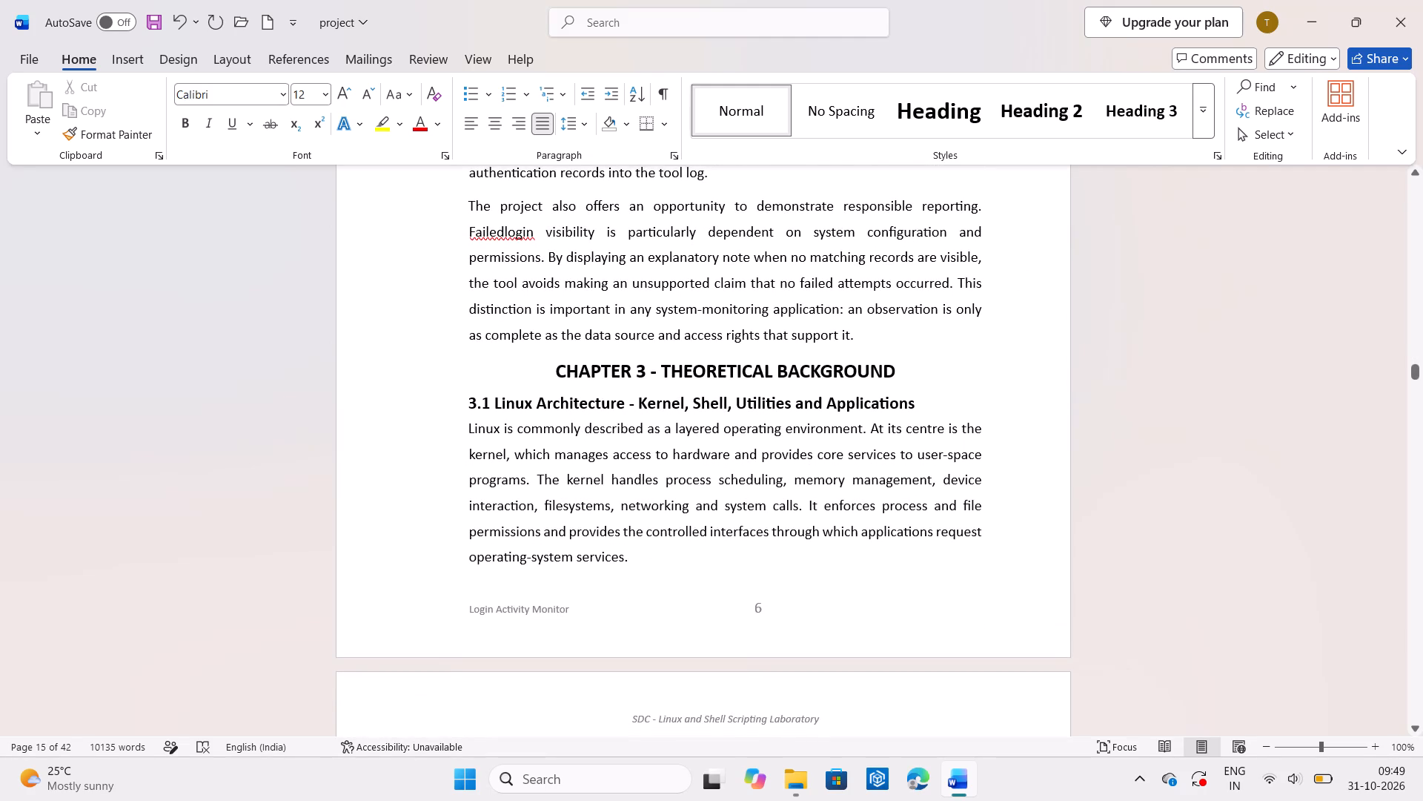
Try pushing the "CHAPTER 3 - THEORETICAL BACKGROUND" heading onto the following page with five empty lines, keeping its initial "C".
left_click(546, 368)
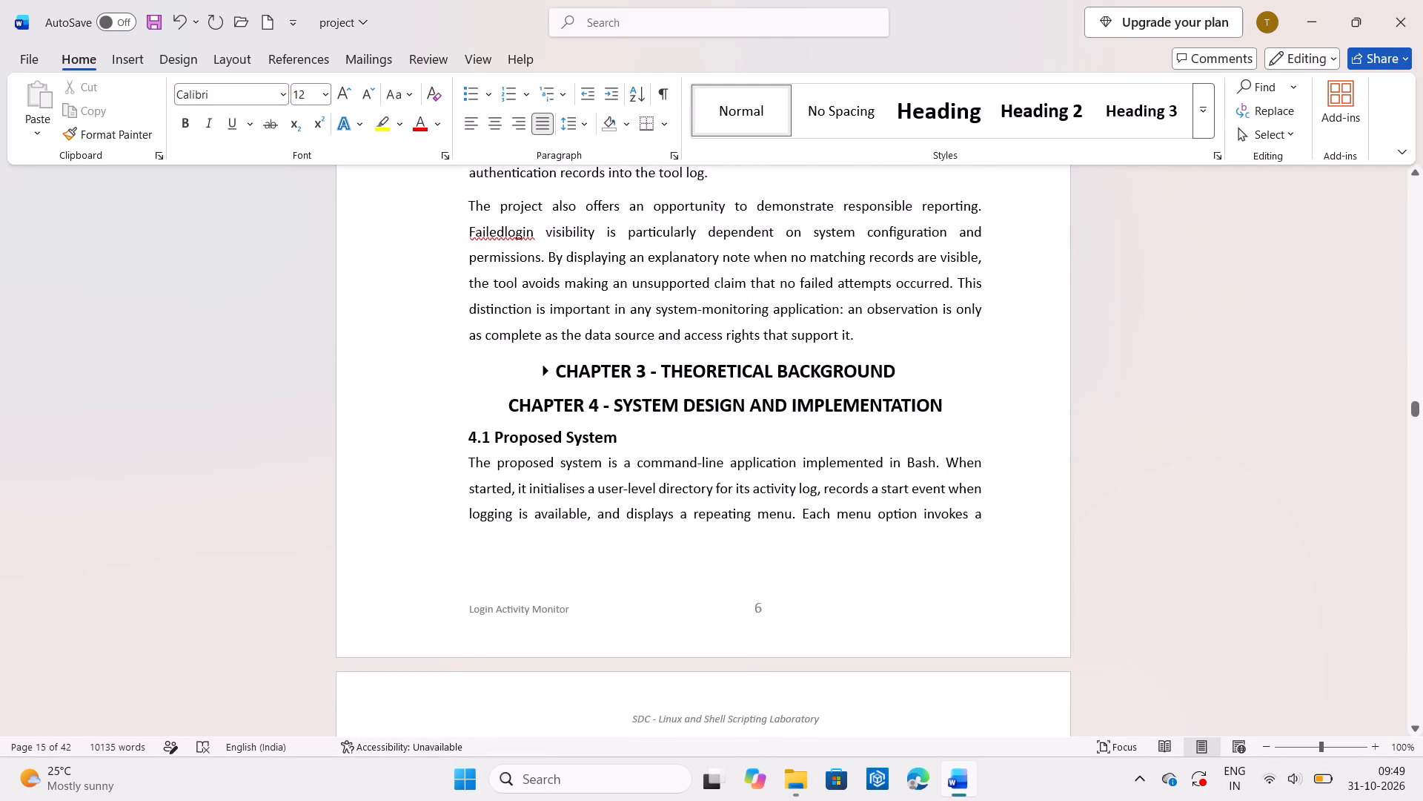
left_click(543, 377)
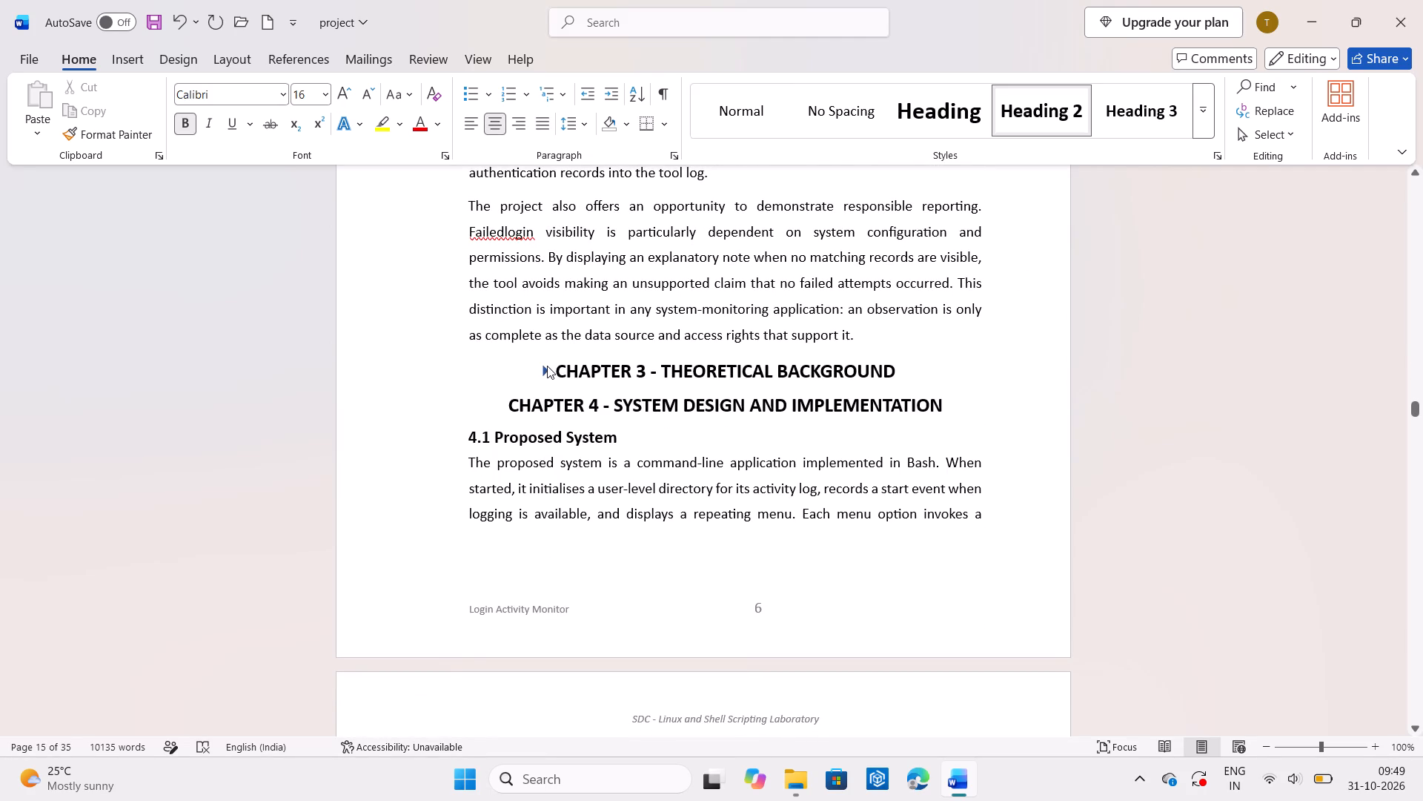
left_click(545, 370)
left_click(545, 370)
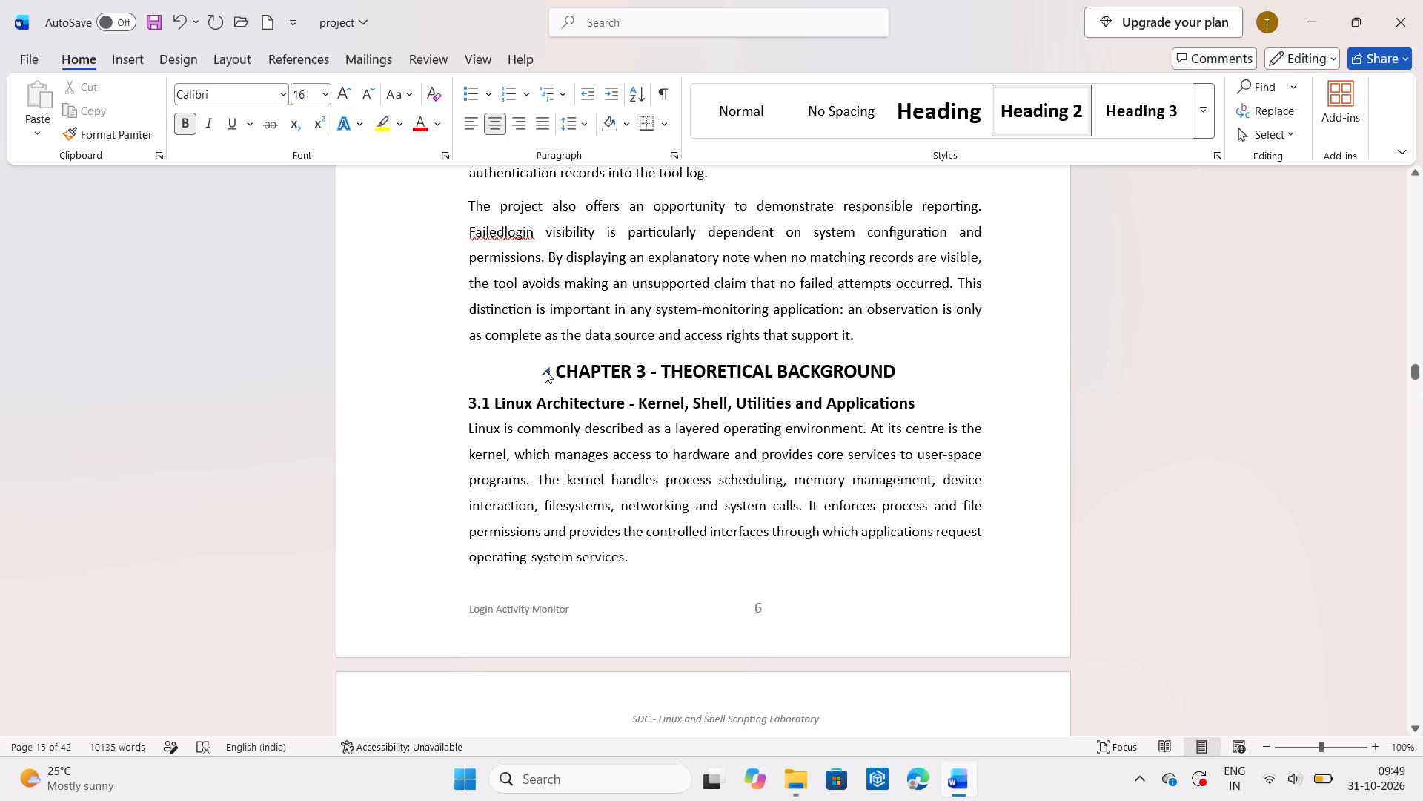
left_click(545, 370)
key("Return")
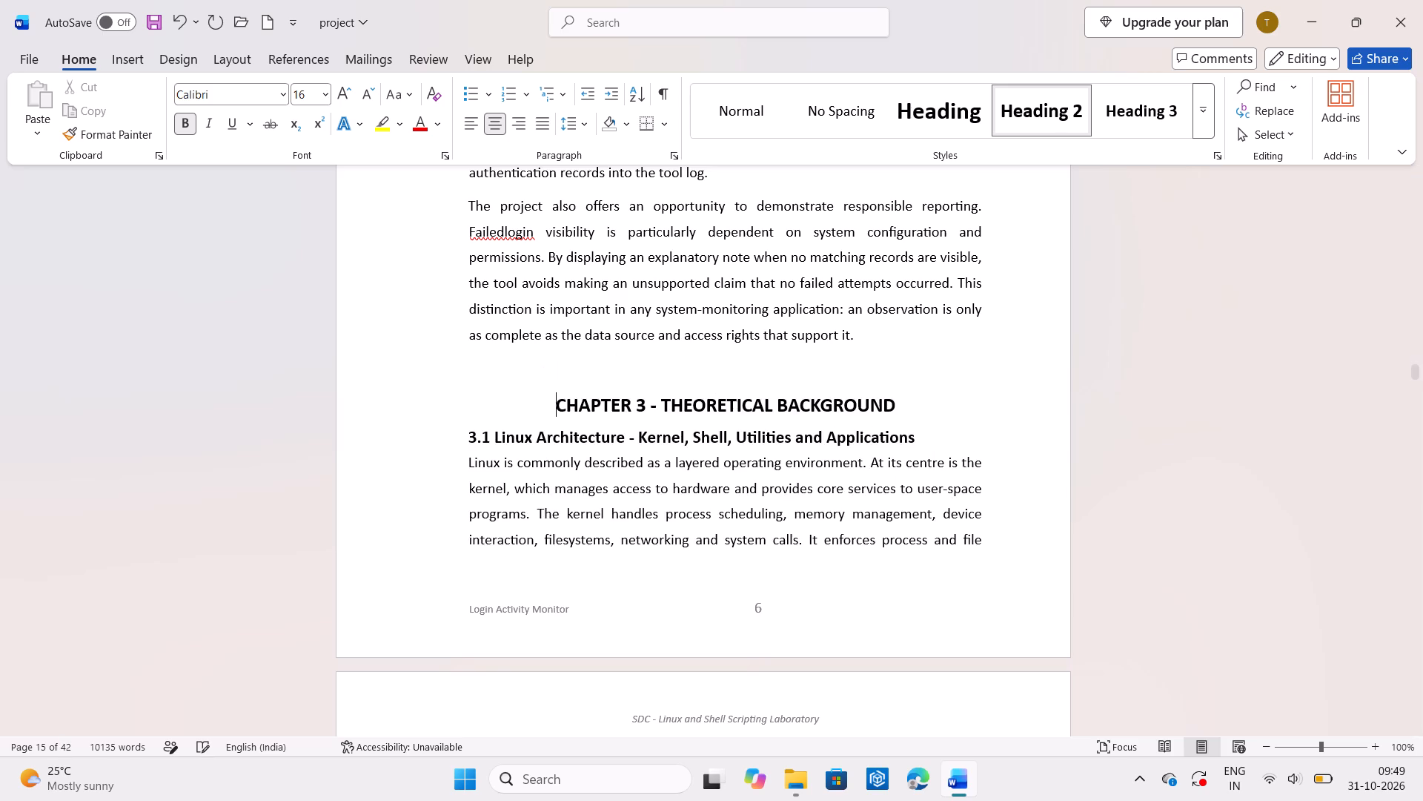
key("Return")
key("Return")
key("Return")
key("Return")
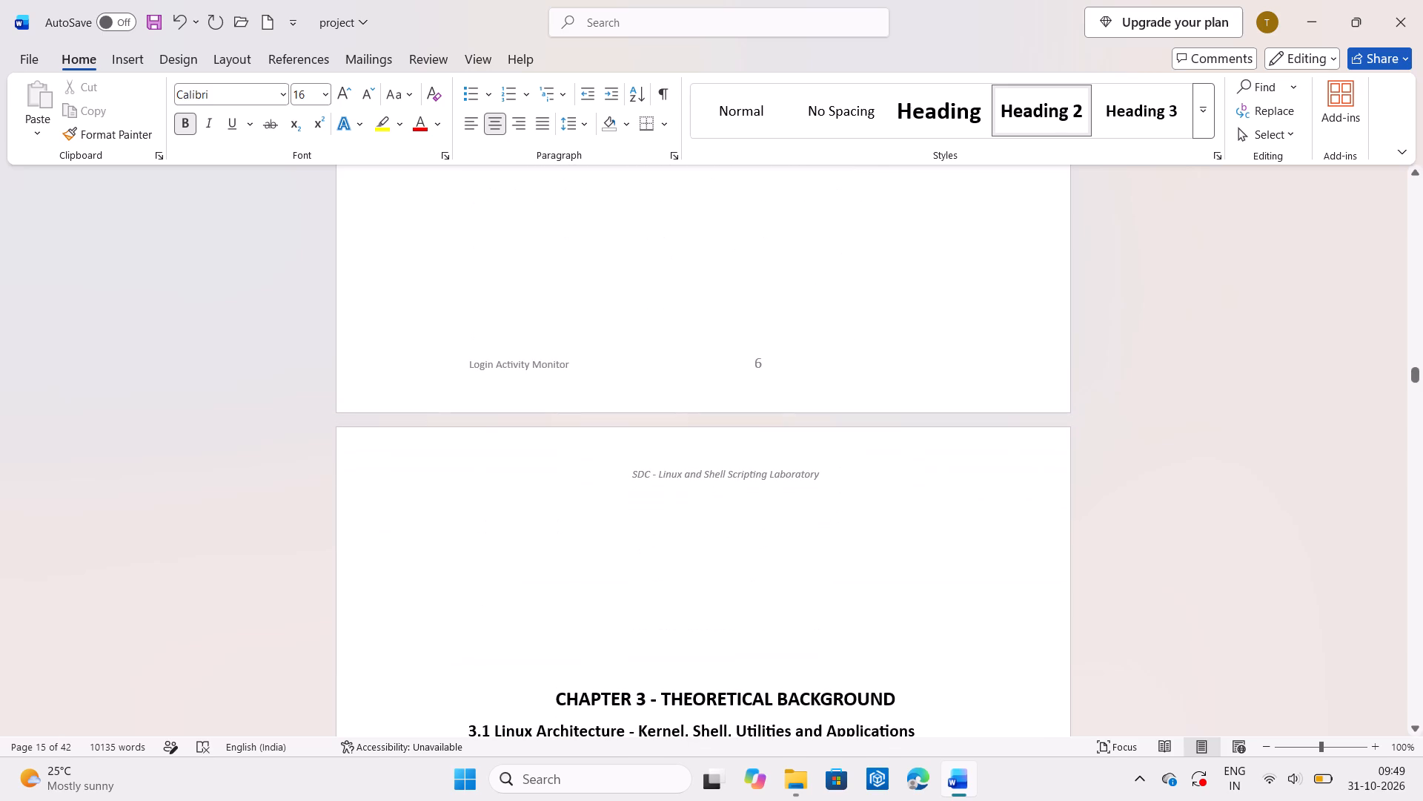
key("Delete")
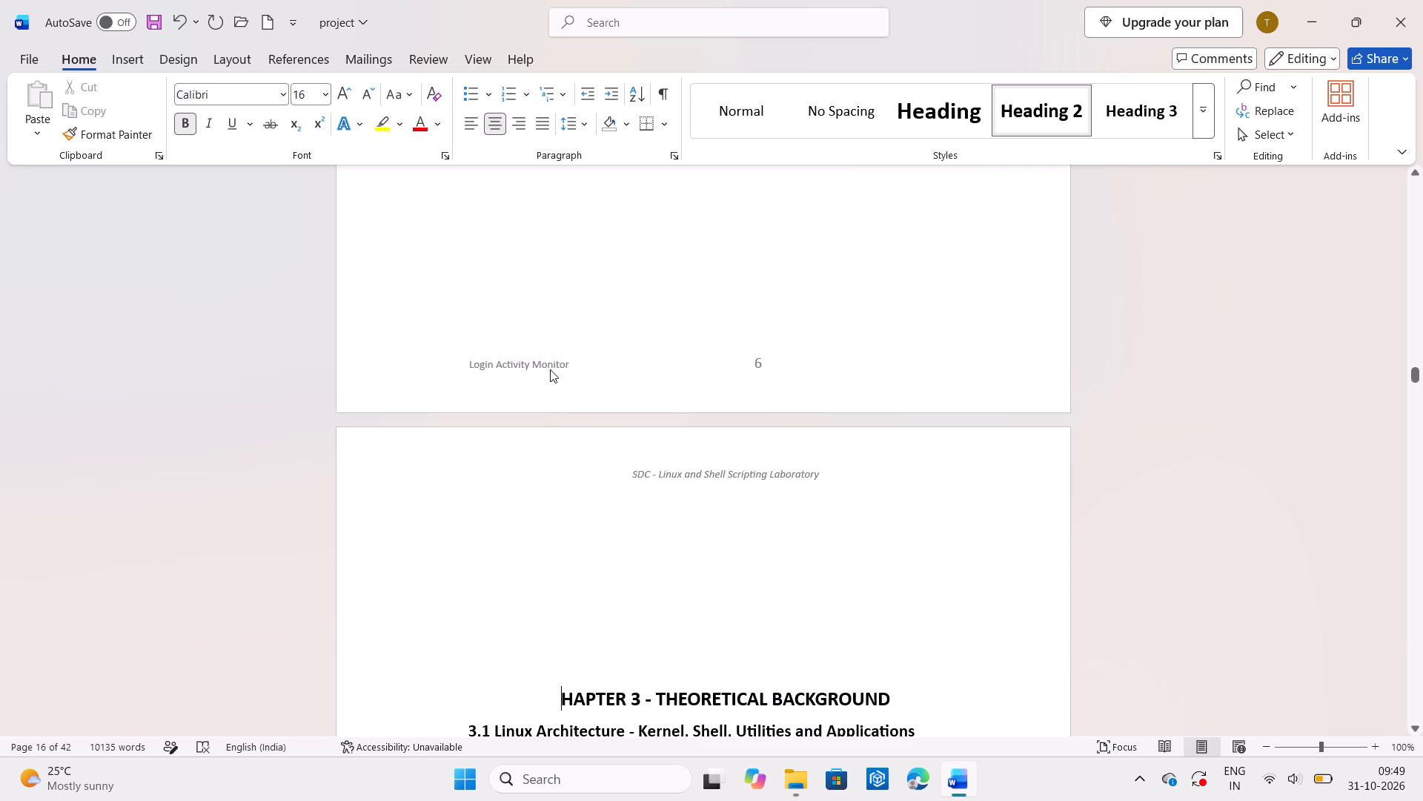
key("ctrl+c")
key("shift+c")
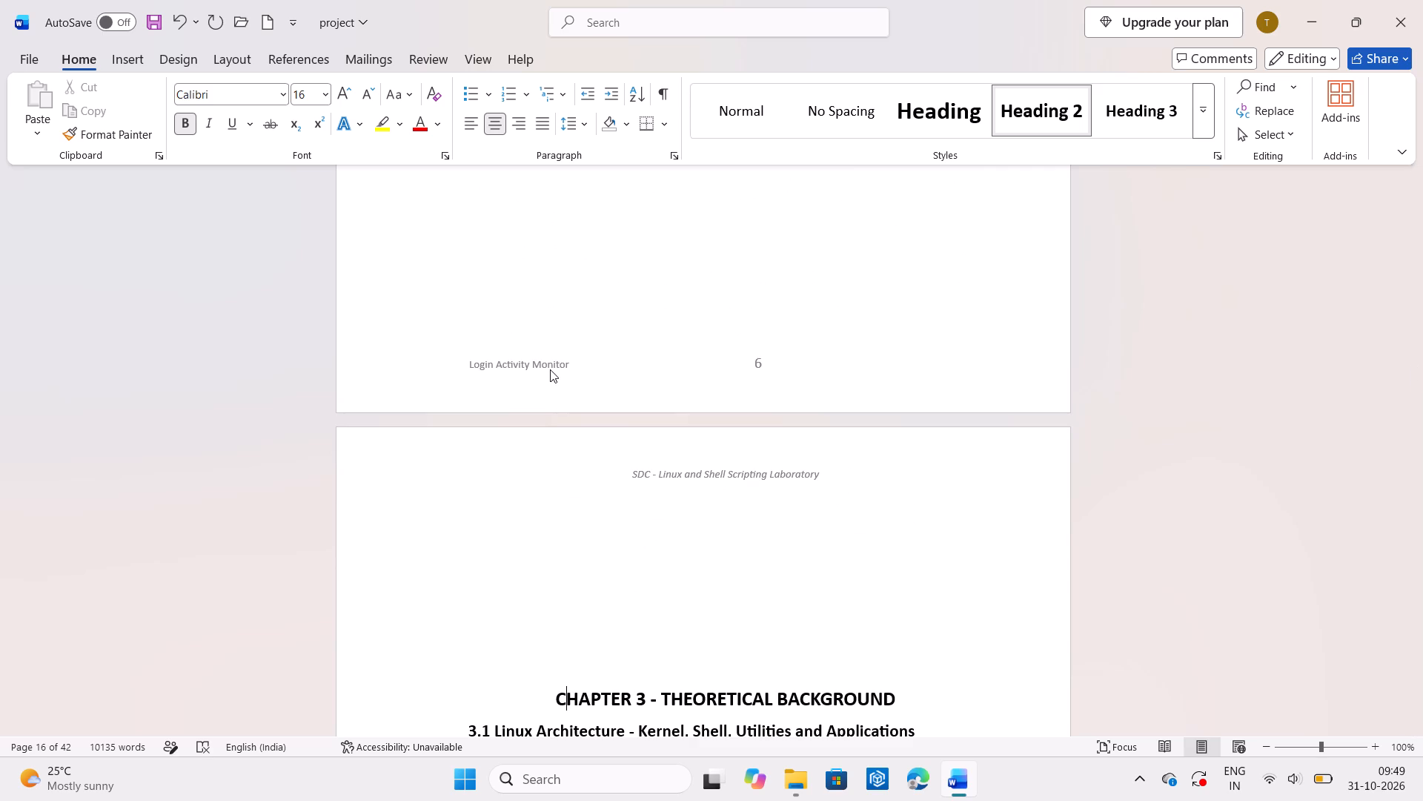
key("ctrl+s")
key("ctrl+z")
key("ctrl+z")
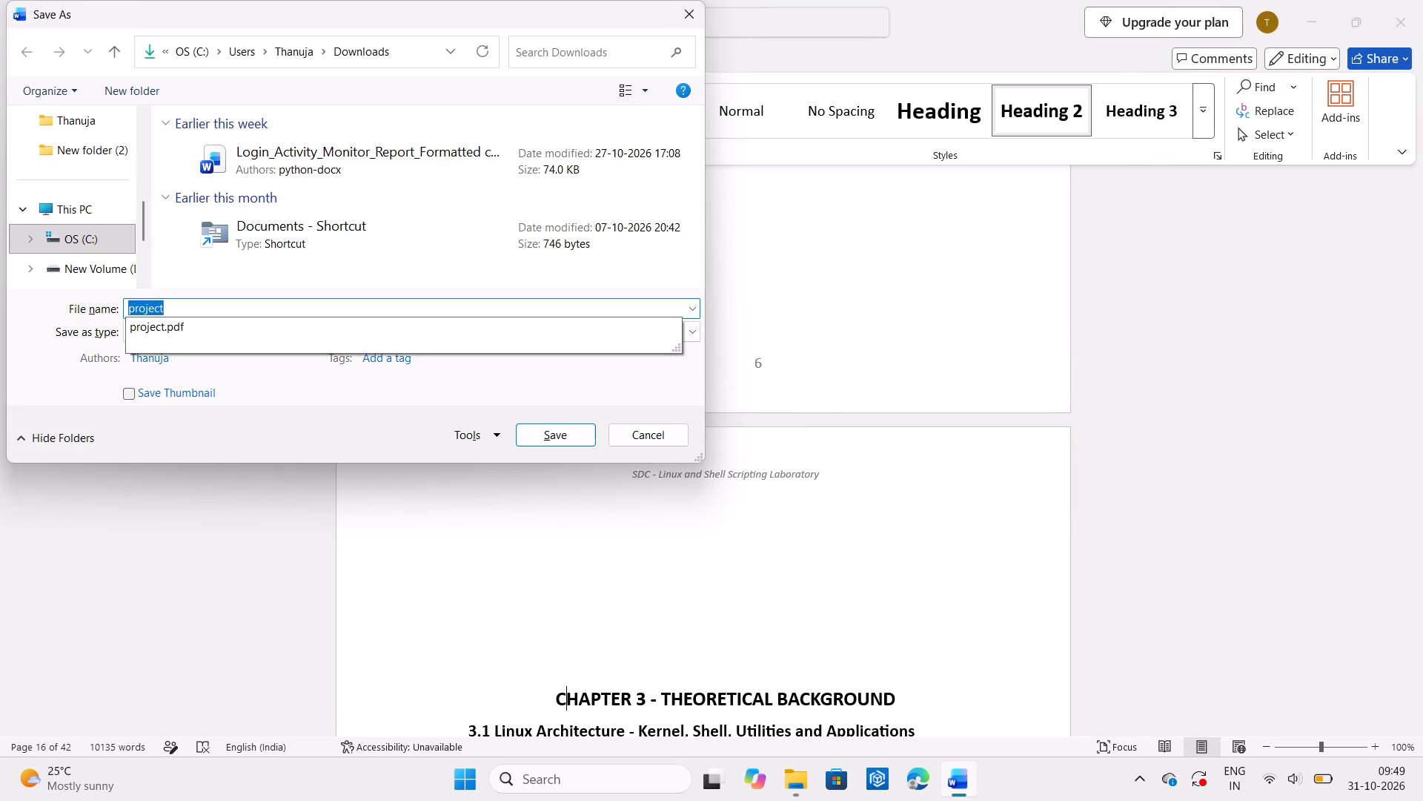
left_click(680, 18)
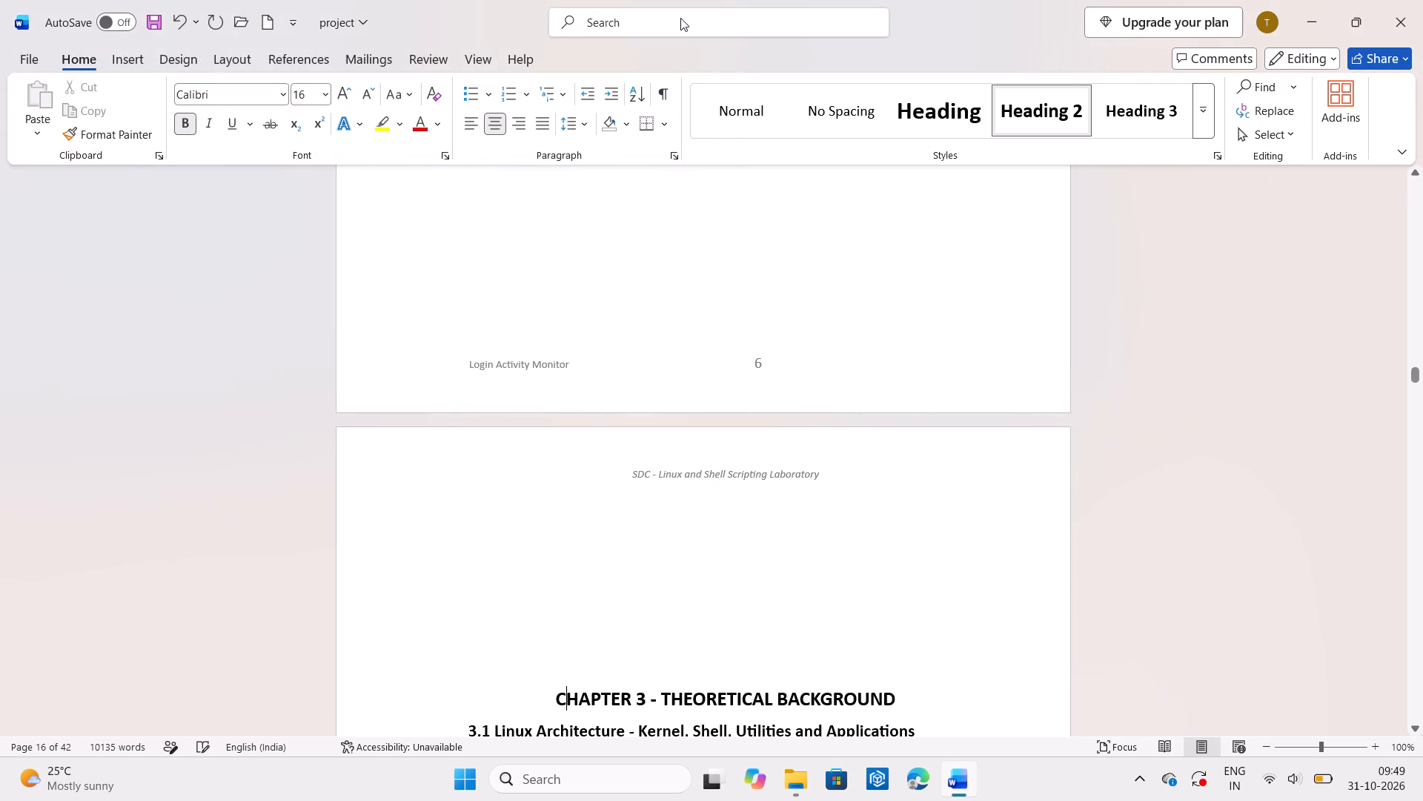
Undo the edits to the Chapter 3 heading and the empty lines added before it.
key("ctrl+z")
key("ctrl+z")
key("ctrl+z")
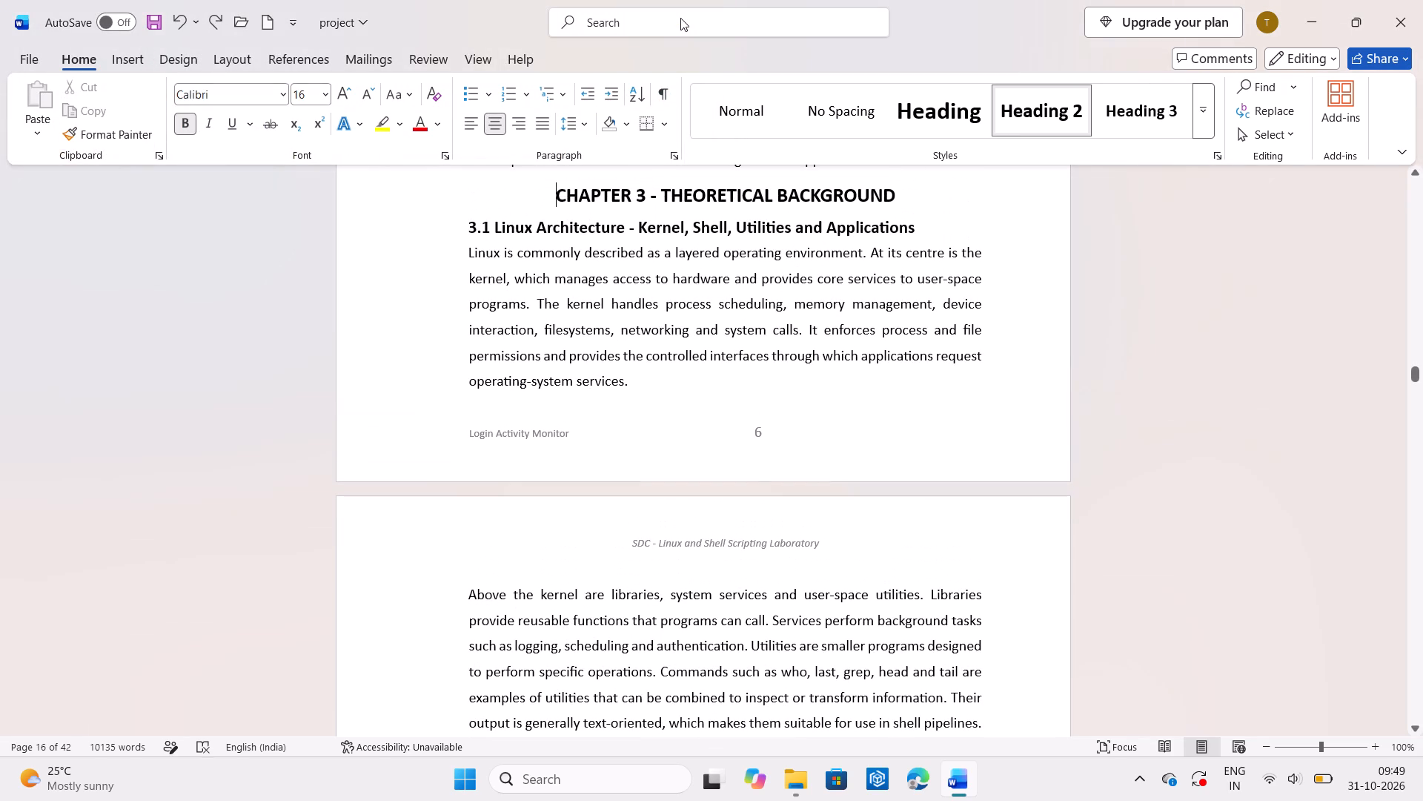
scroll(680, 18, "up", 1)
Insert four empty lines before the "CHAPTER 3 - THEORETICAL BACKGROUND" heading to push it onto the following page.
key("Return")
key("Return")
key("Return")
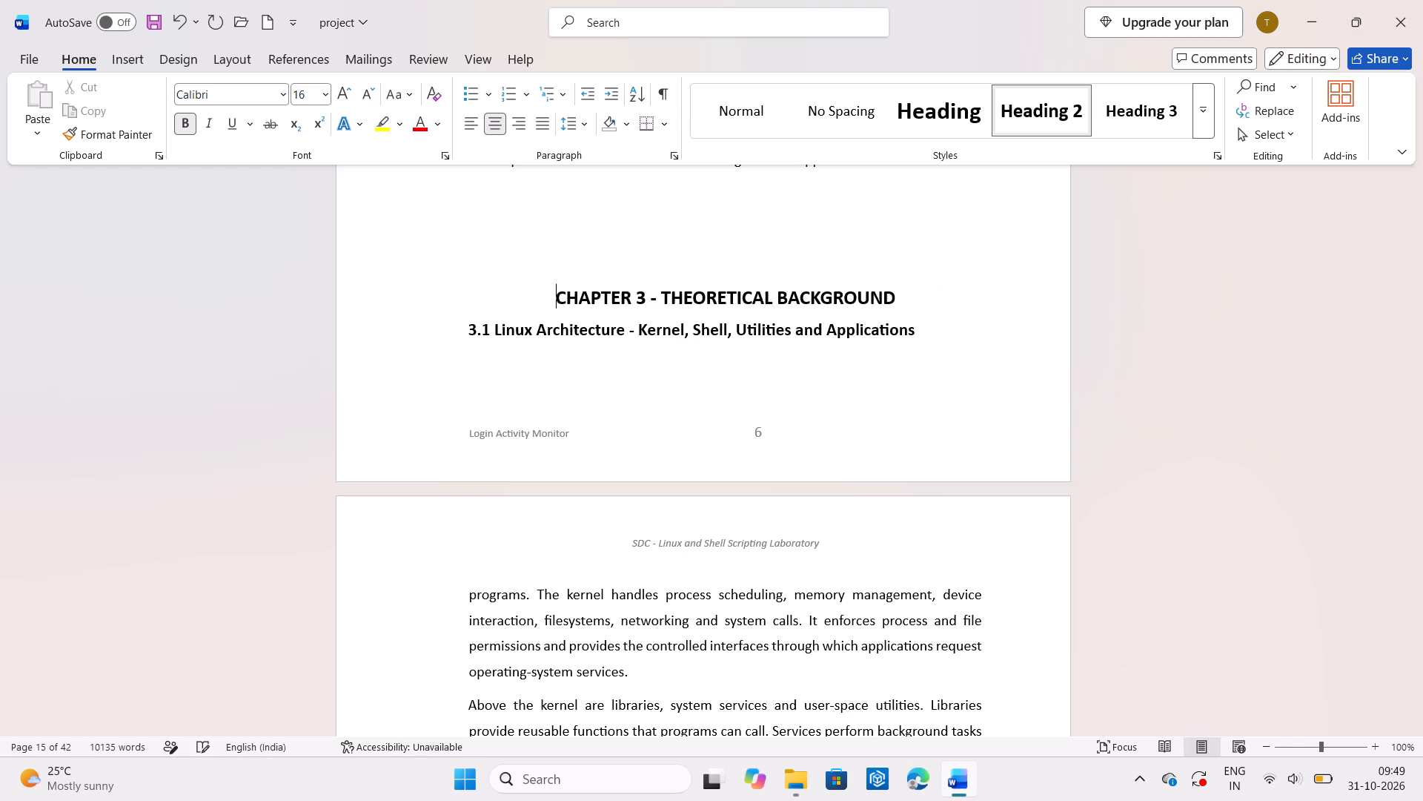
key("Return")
Review the page layout from section 2.2.5 to section 3.2, including the split of Table 2.1 and the text of section 2.4.
scroll(680, 18, "down", 5)
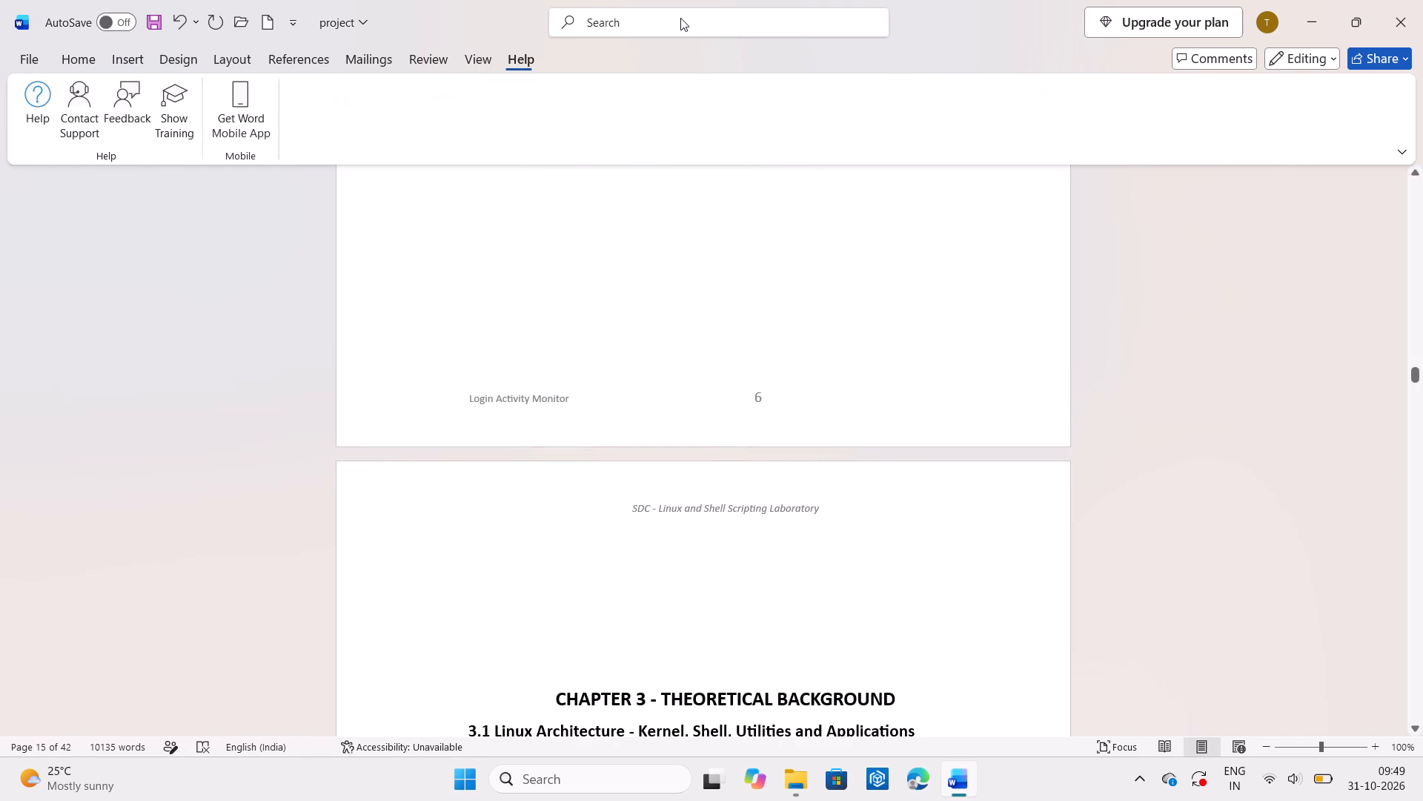
scroll(723, 357, "down", 2)
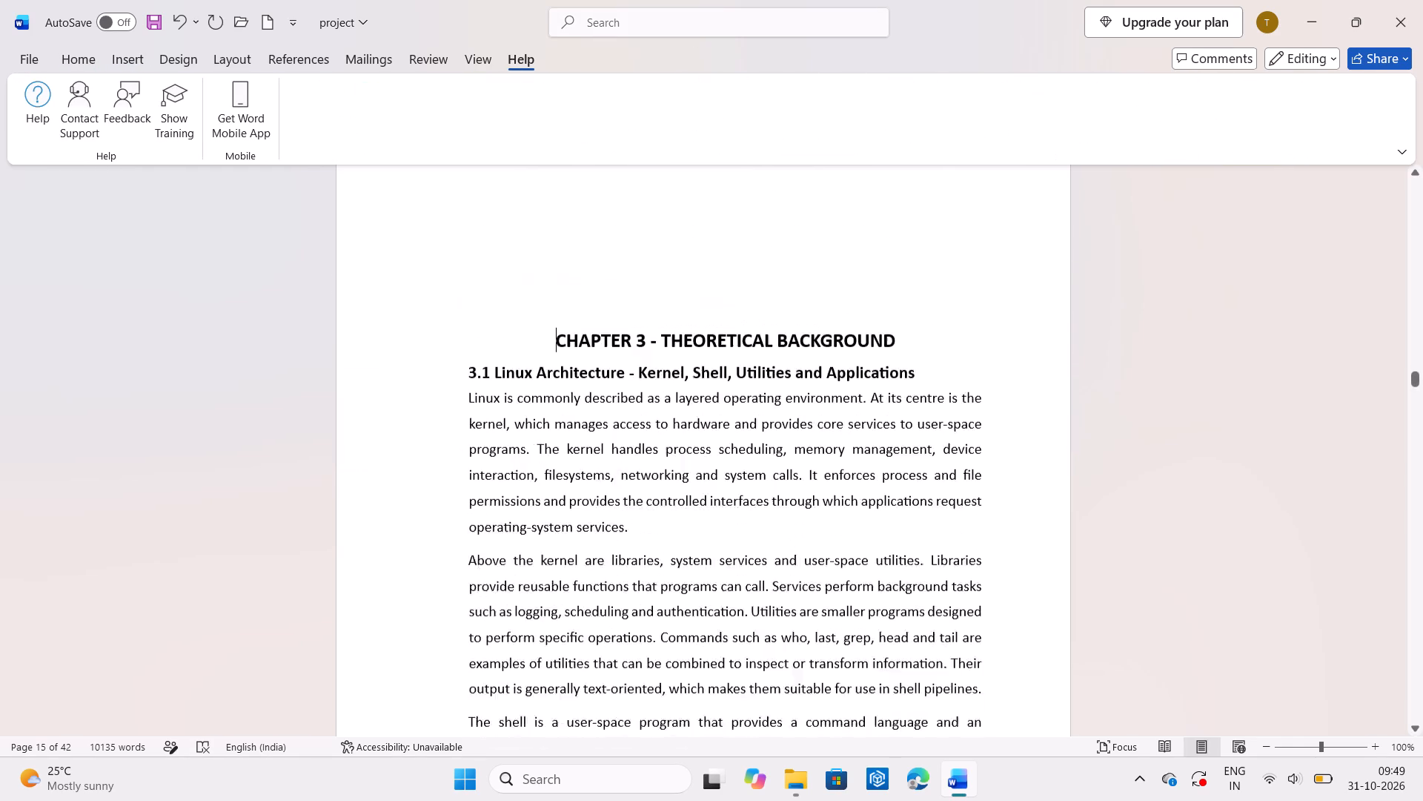
scroll(723, 357, "down", 4)
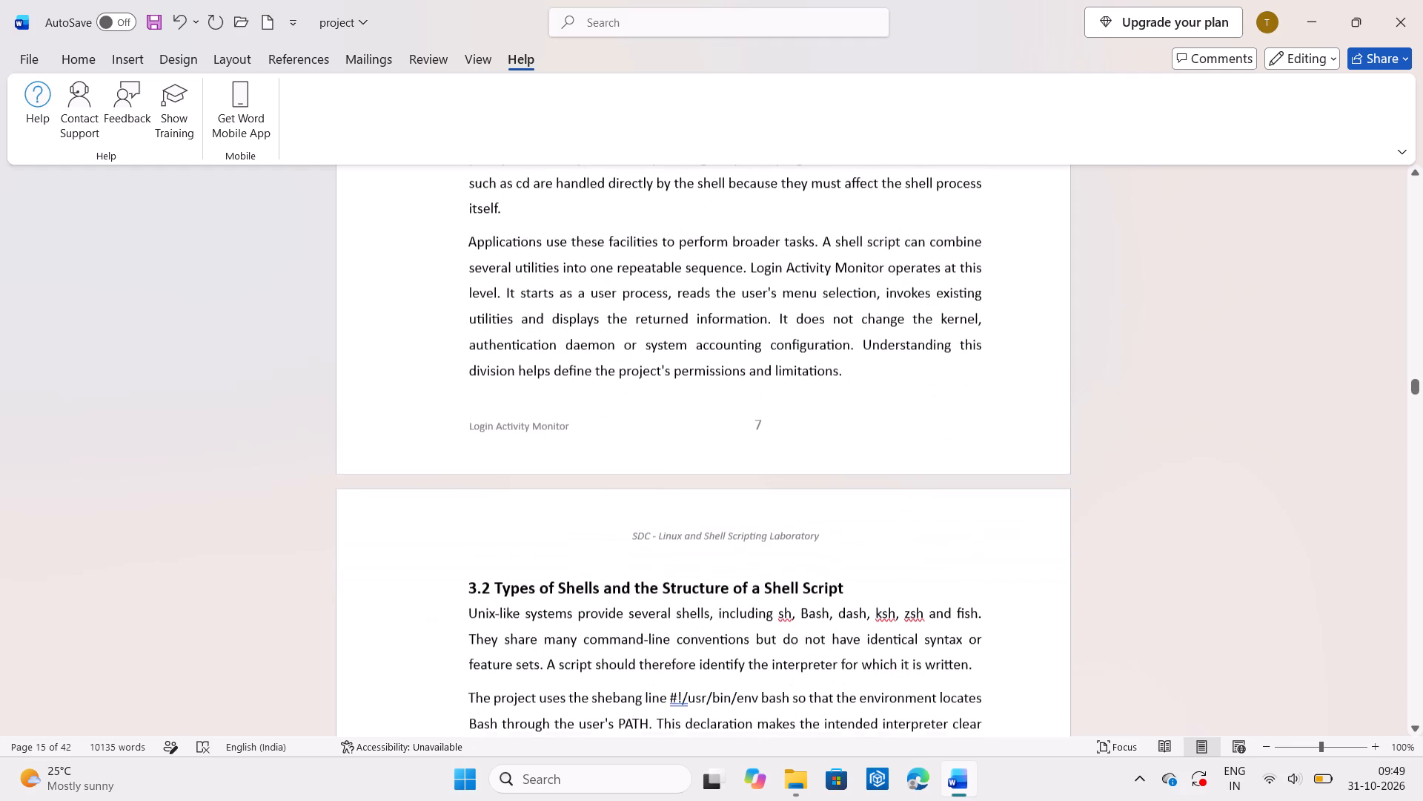
scroll(723, 357, "up", 2)
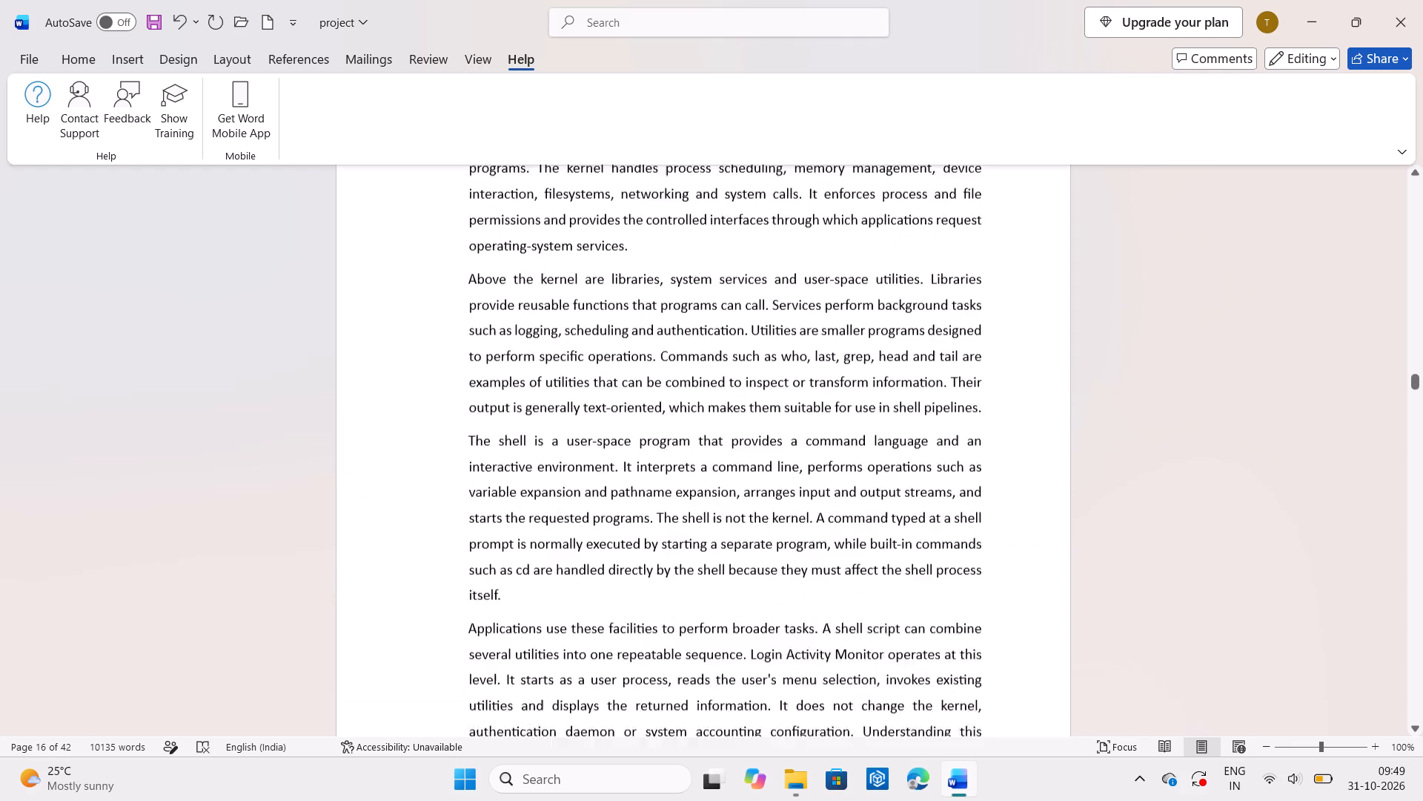
scroll(723, 357, "up", 3)
scroll(723, 357, "down", 2)
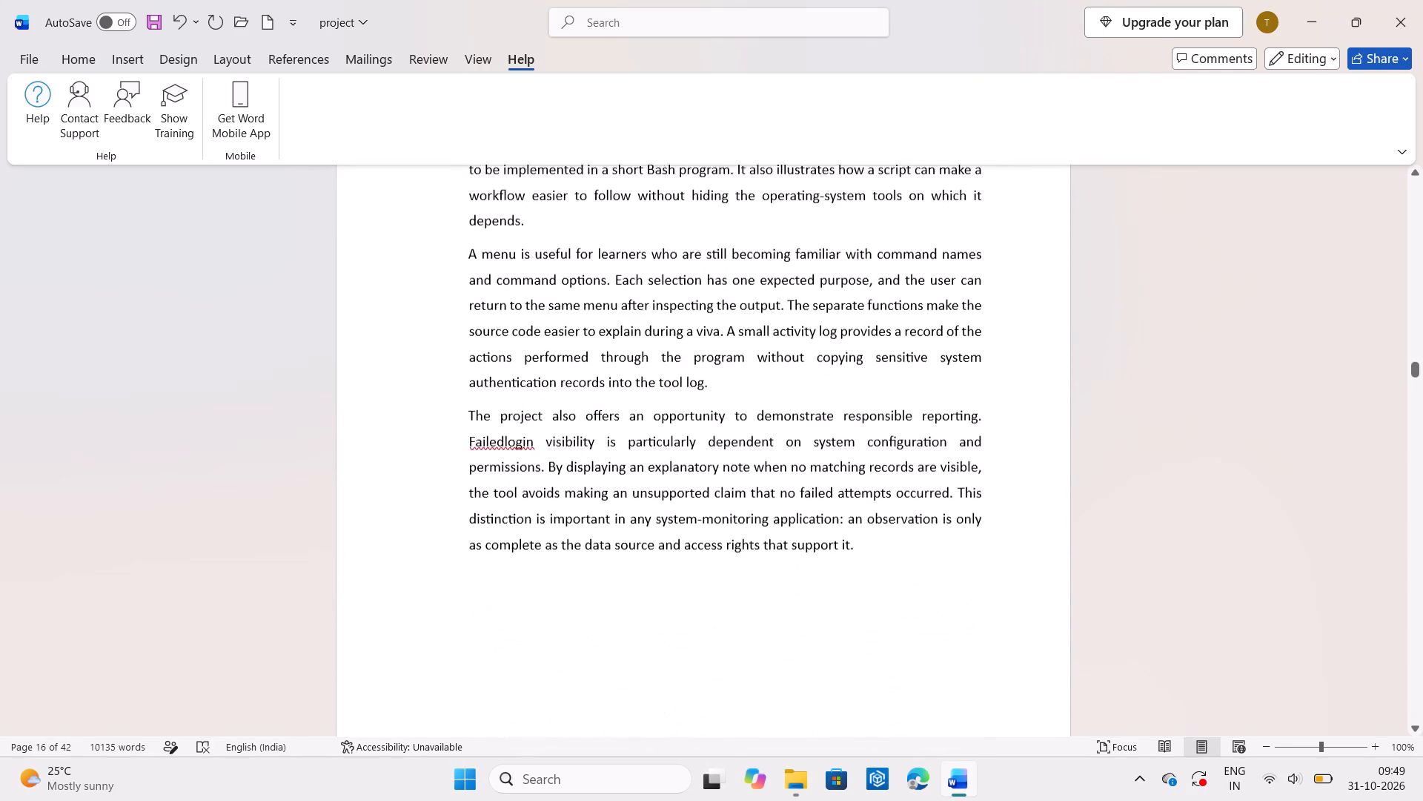
scroll(723, 357, "up", 4)
scroll(723, 357, "down", 1)
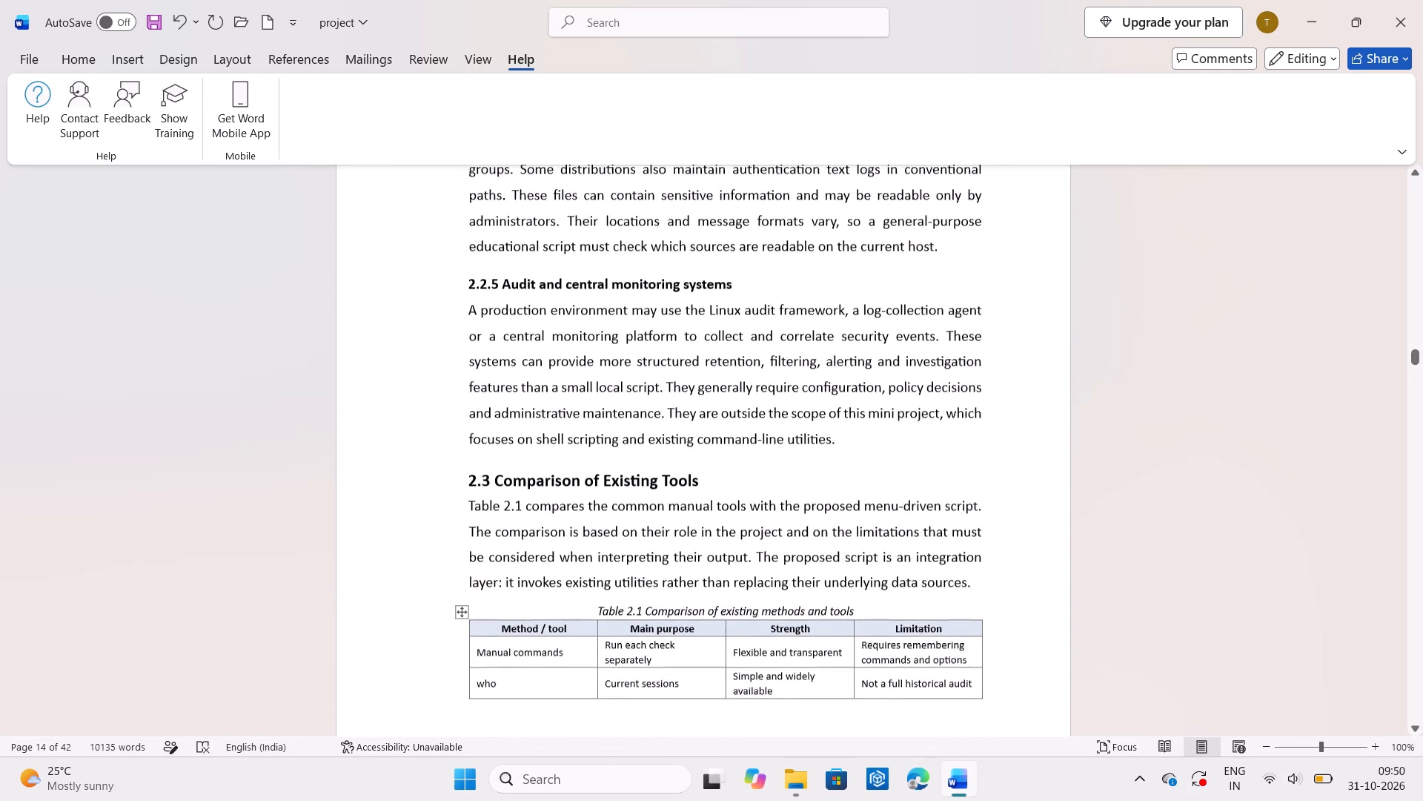
scroll(723, 357, "down", 1)
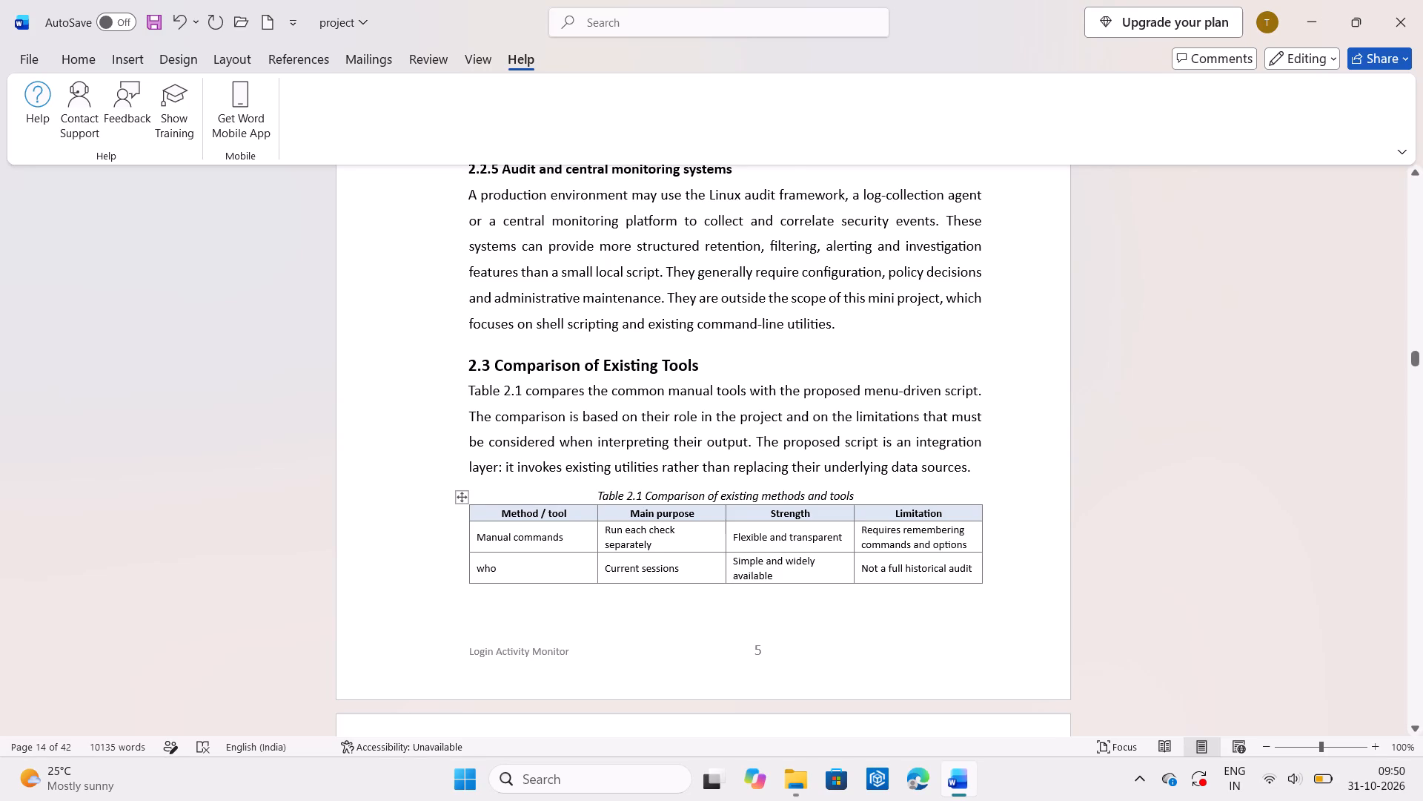
scroll(639, 418, "down", 5)
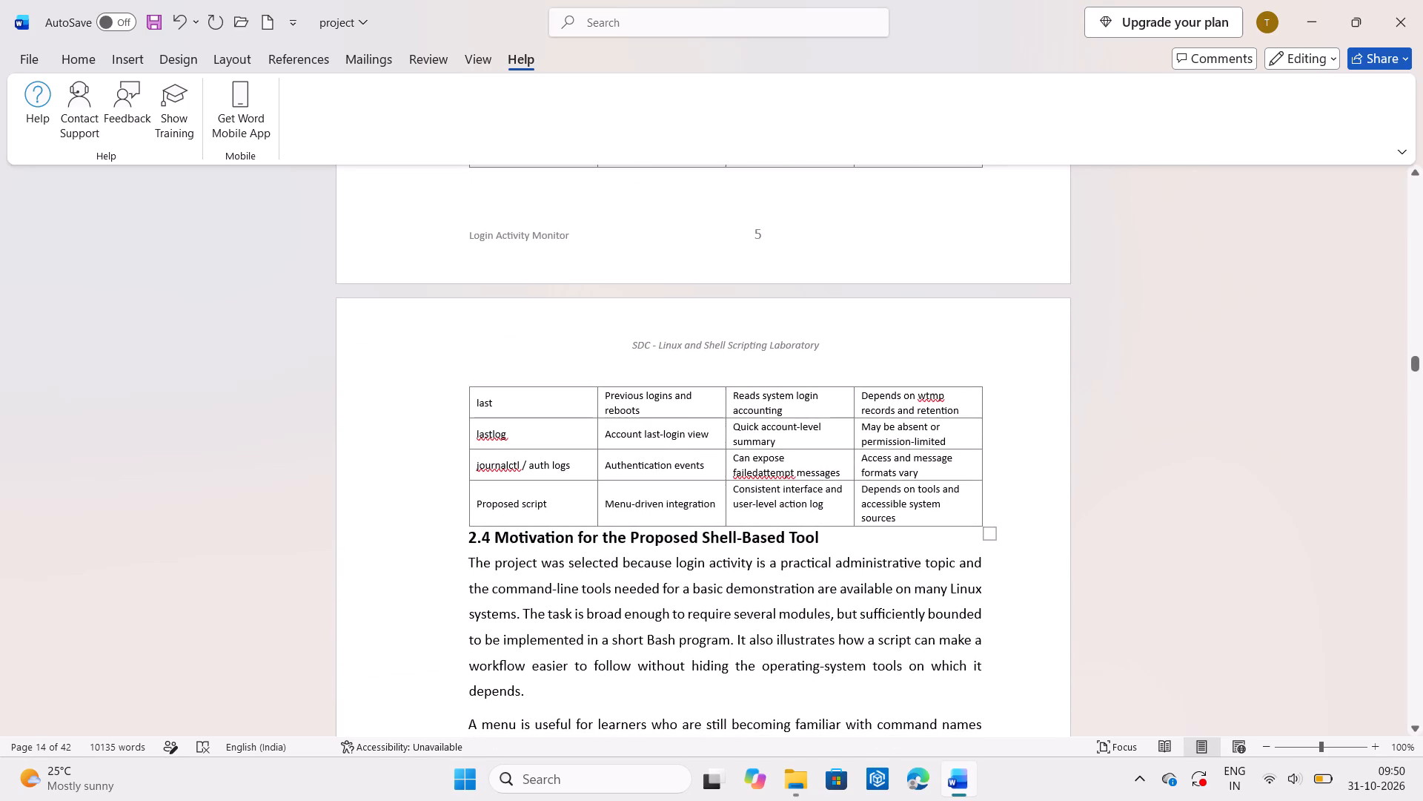
scroll(639, 418, "down", 1)
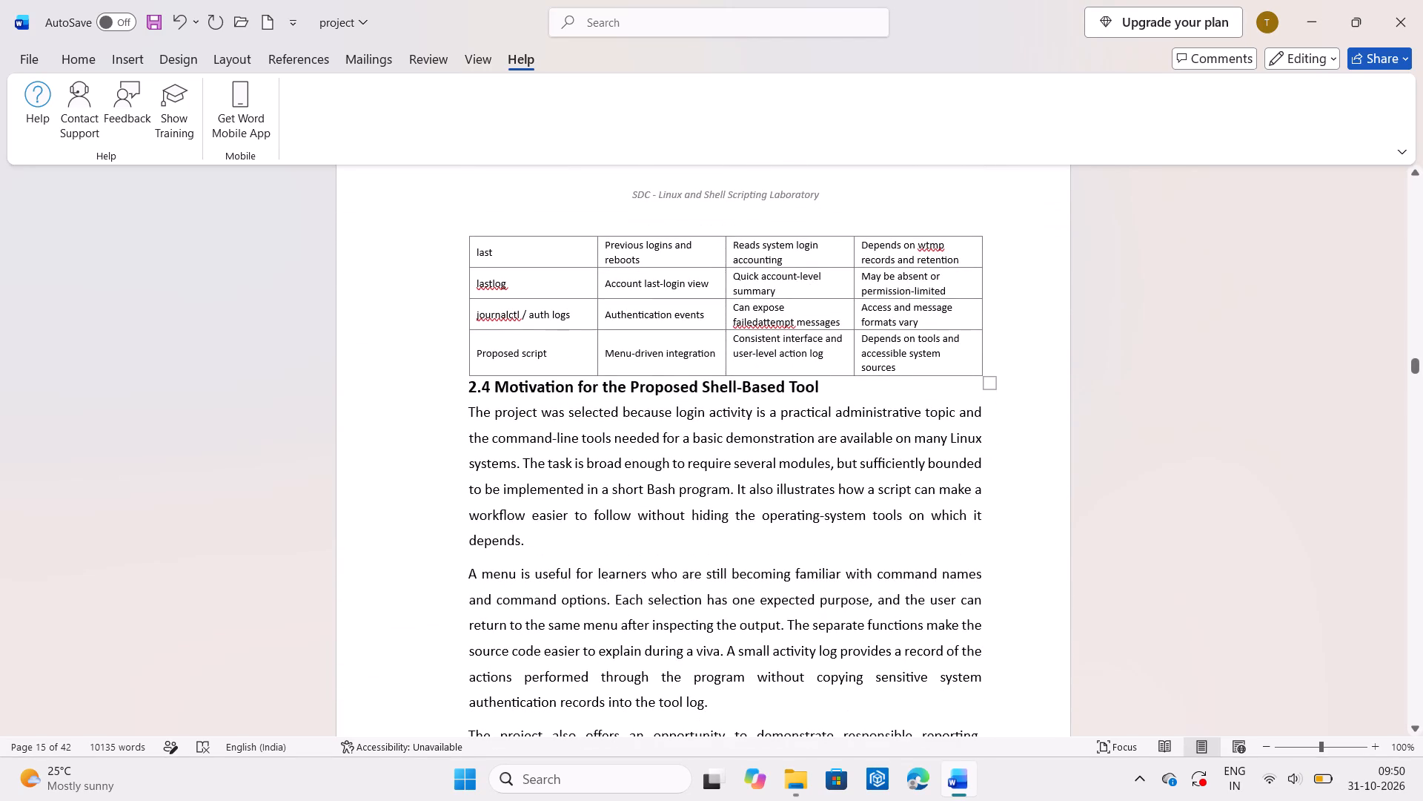
scroll(659, 304, "down", 1)
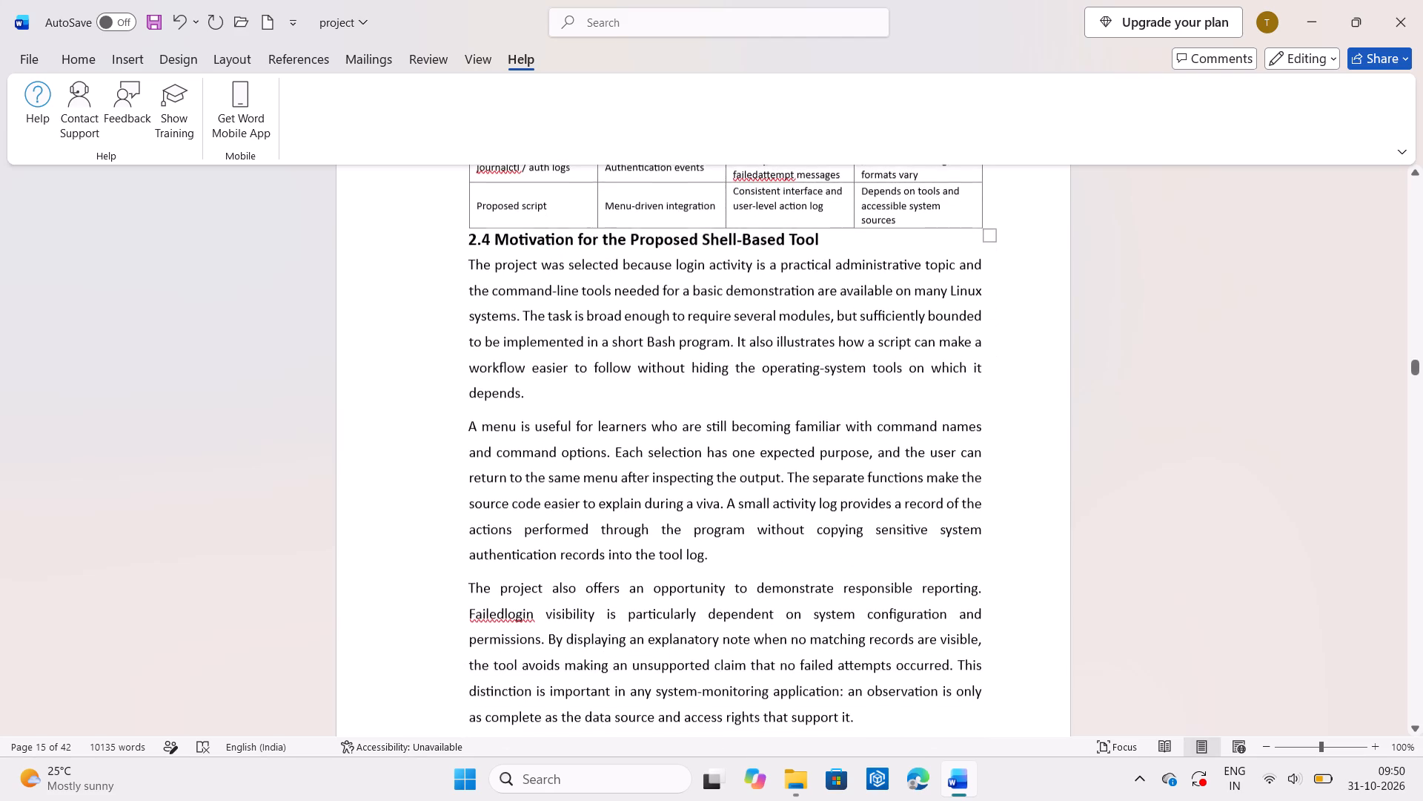
scroll(659, 304, "down", 1)
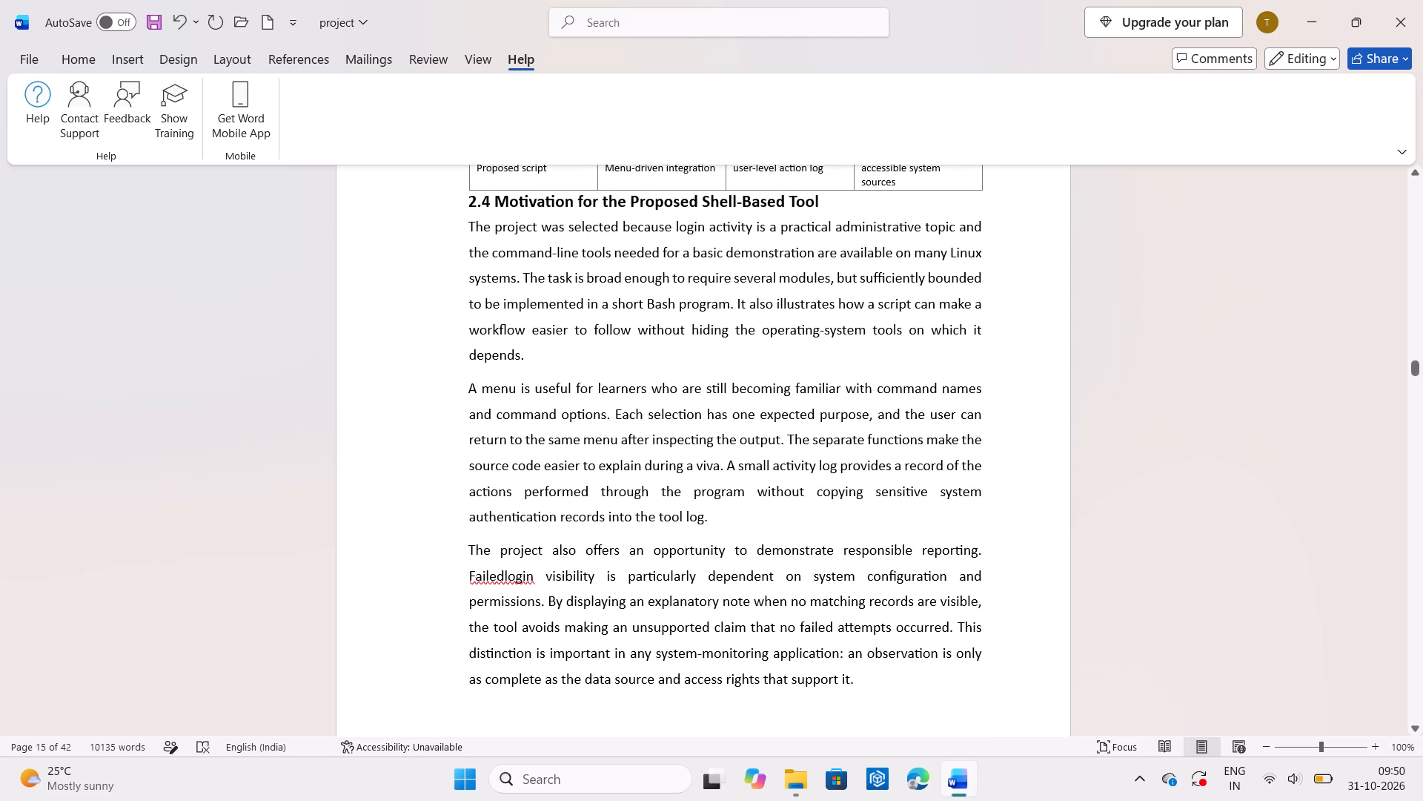
Replace the third paragraph of section 2.4, starting "The project also offers an opportunity", with an empty line.
left_click_drag(470, 549, 856, 674)
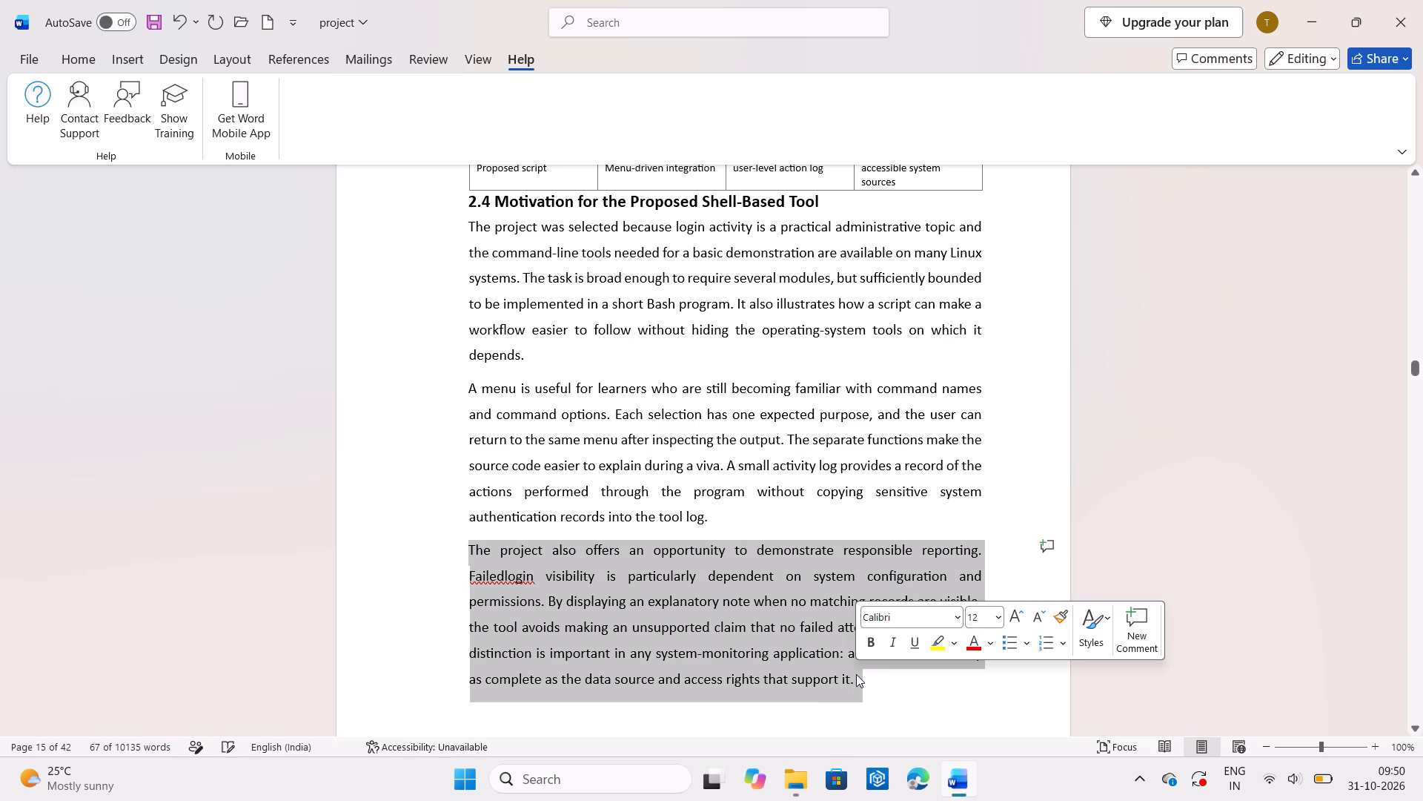
key("Return")
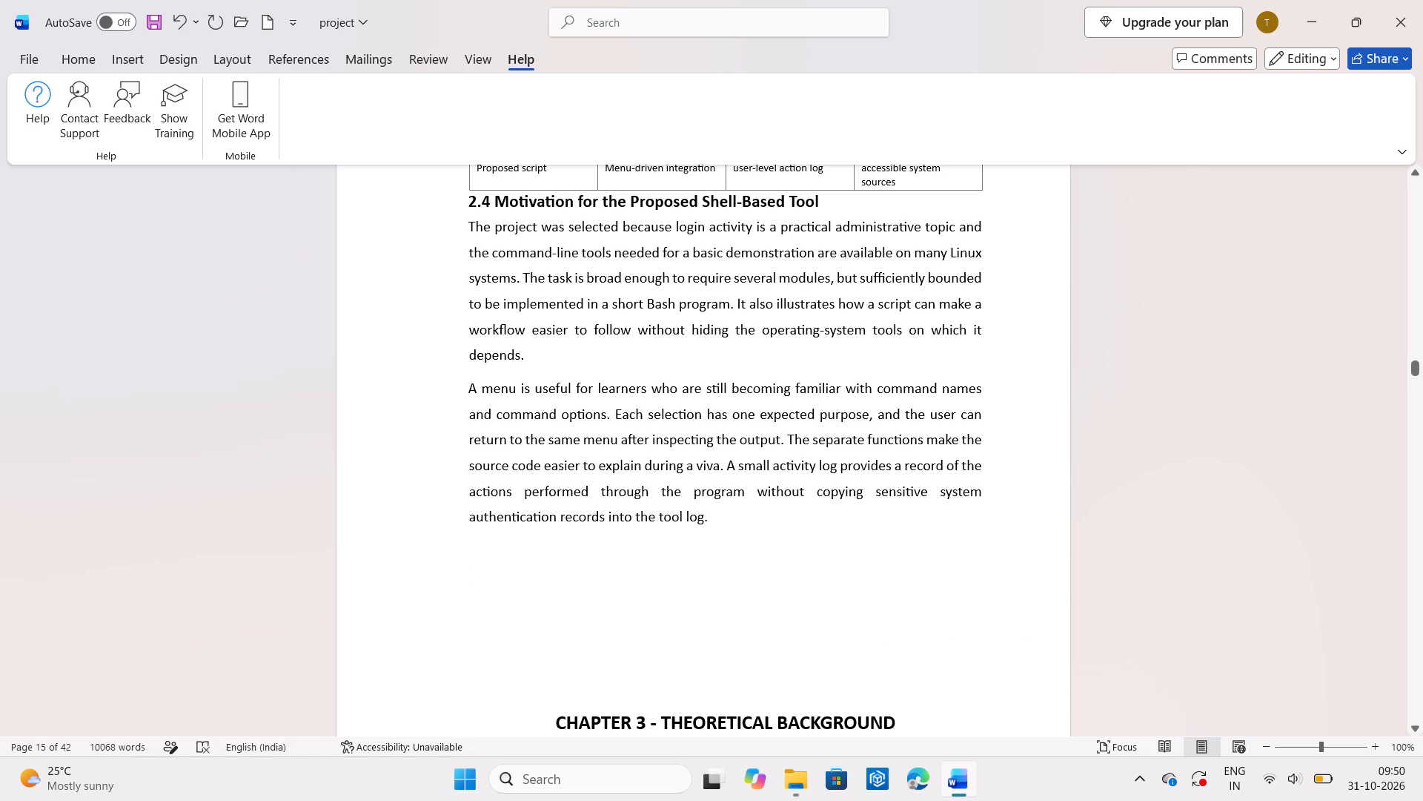
Delete four empty lines between the end of section 2.4 and the Chapter 3 heading.
scroll(808, 523, "down", 1)
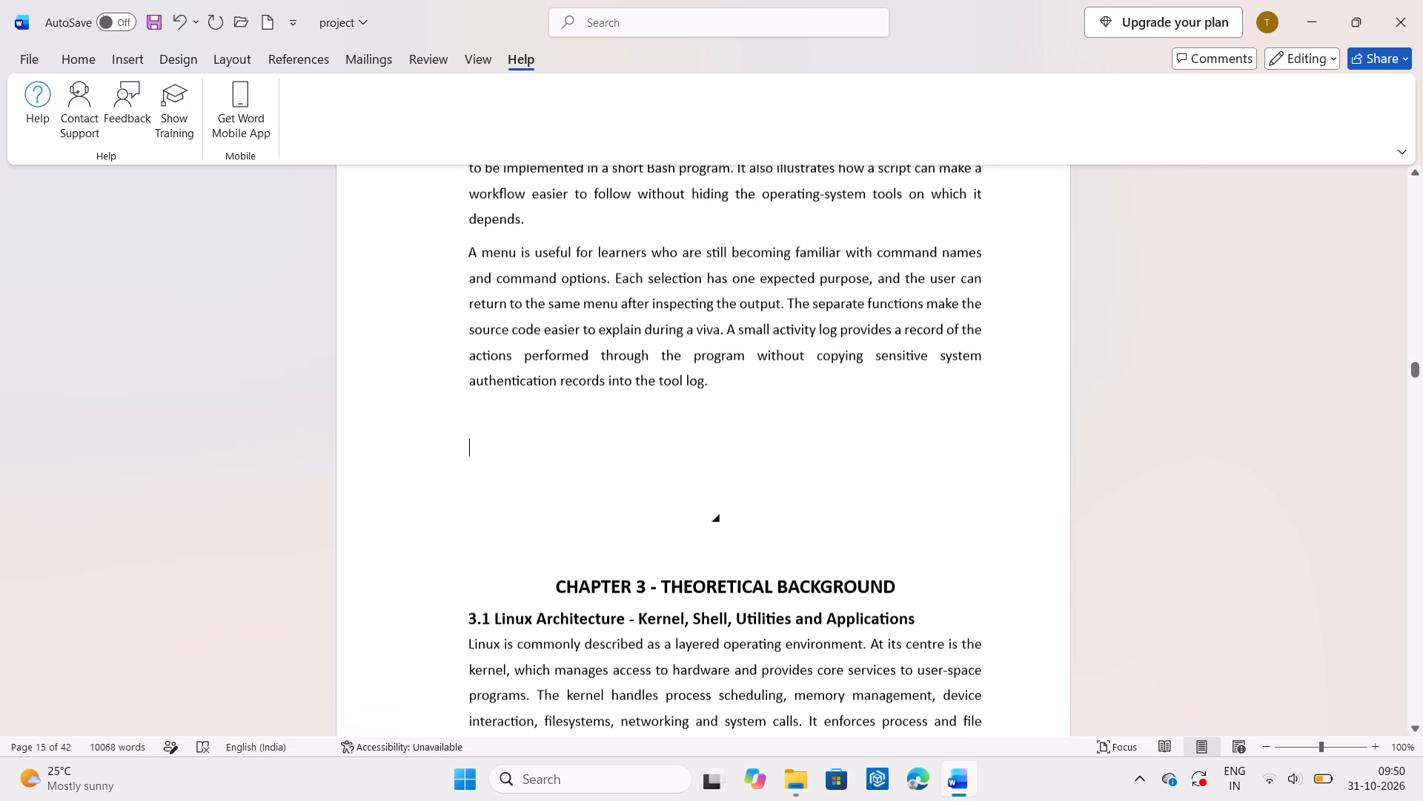
scroll(808, 523, "down", 3)
scroll(808, 523, "up", 1)
scroll(808, 523, "down", 1)
scroll(808, 523, "up", 1)
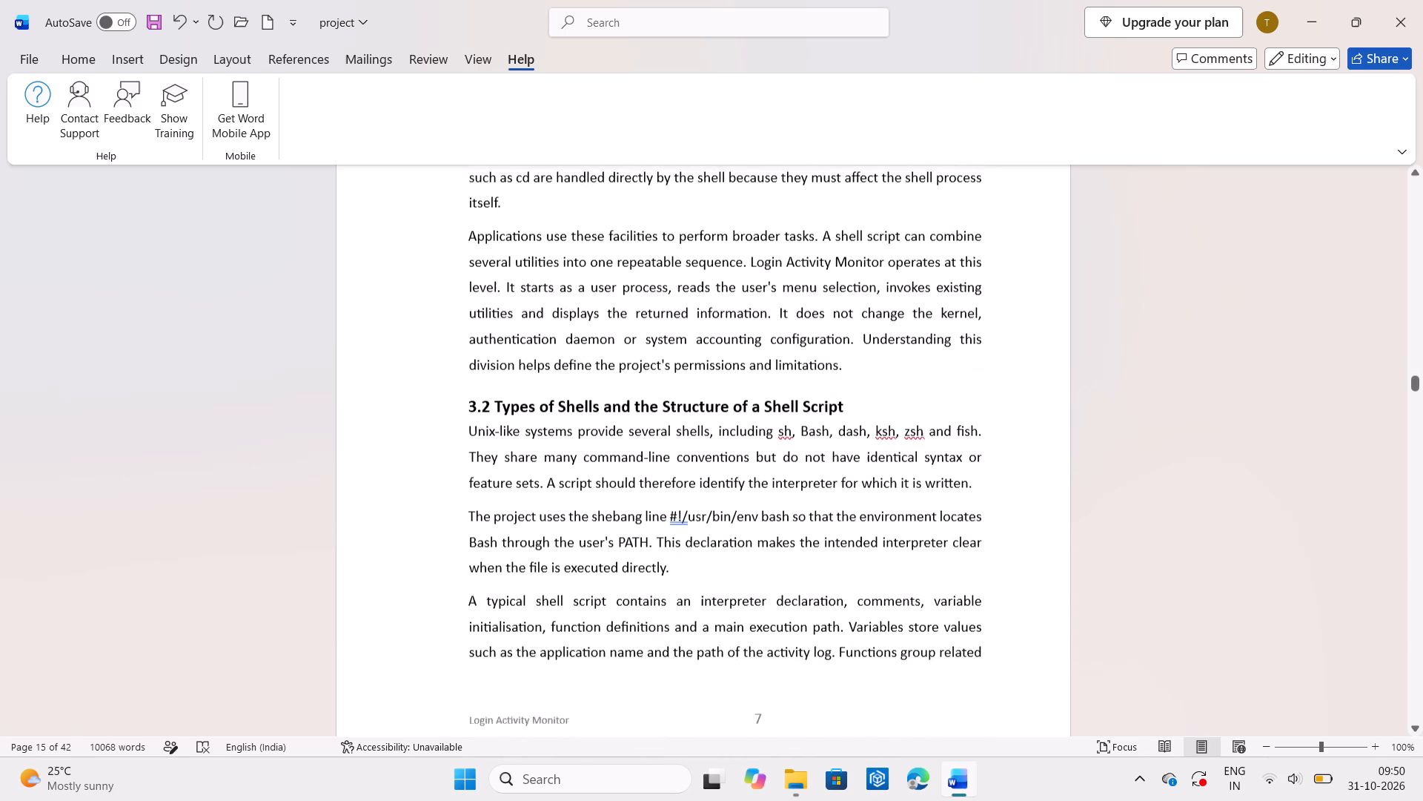
scroll(808, 523, "up", 3)
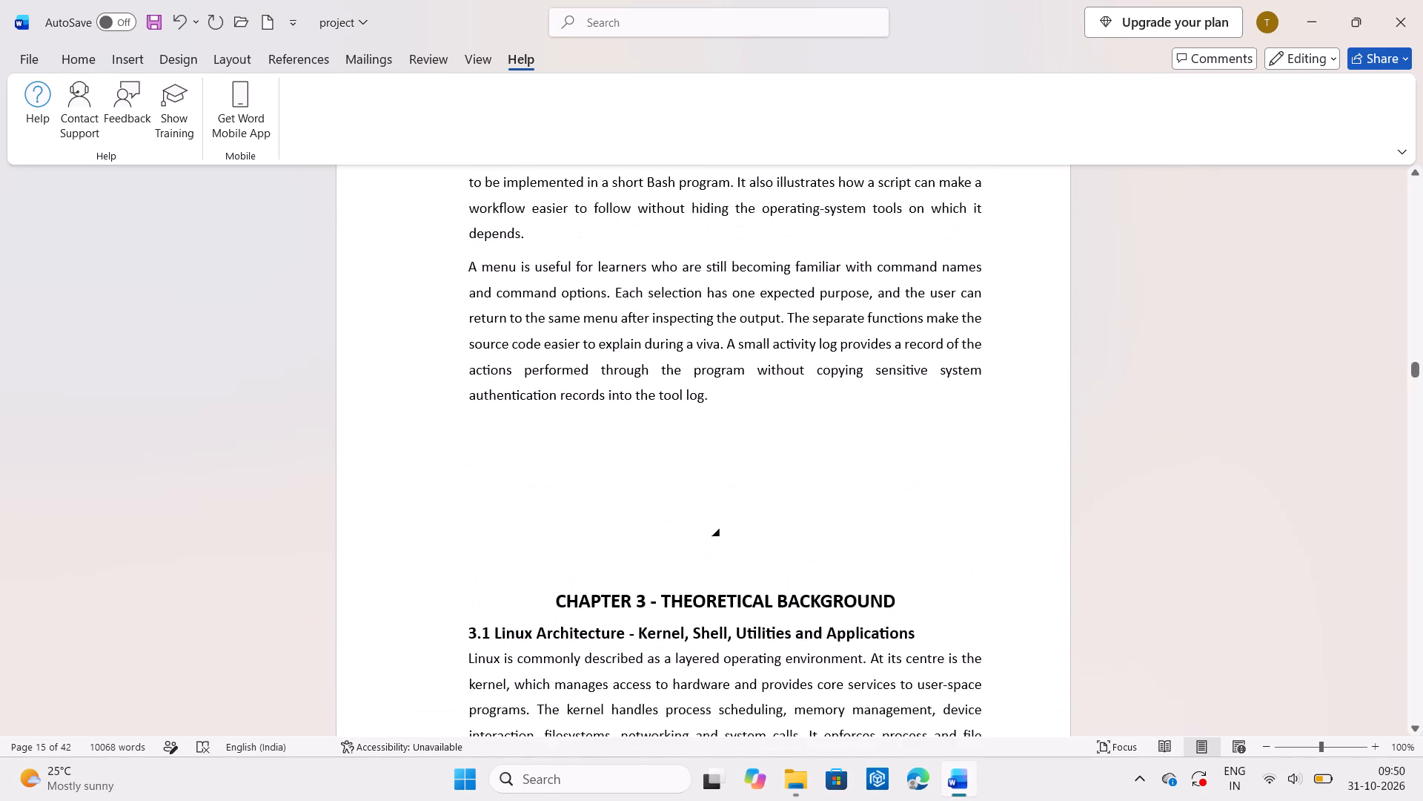
scroll(808, 523, "up", 1)
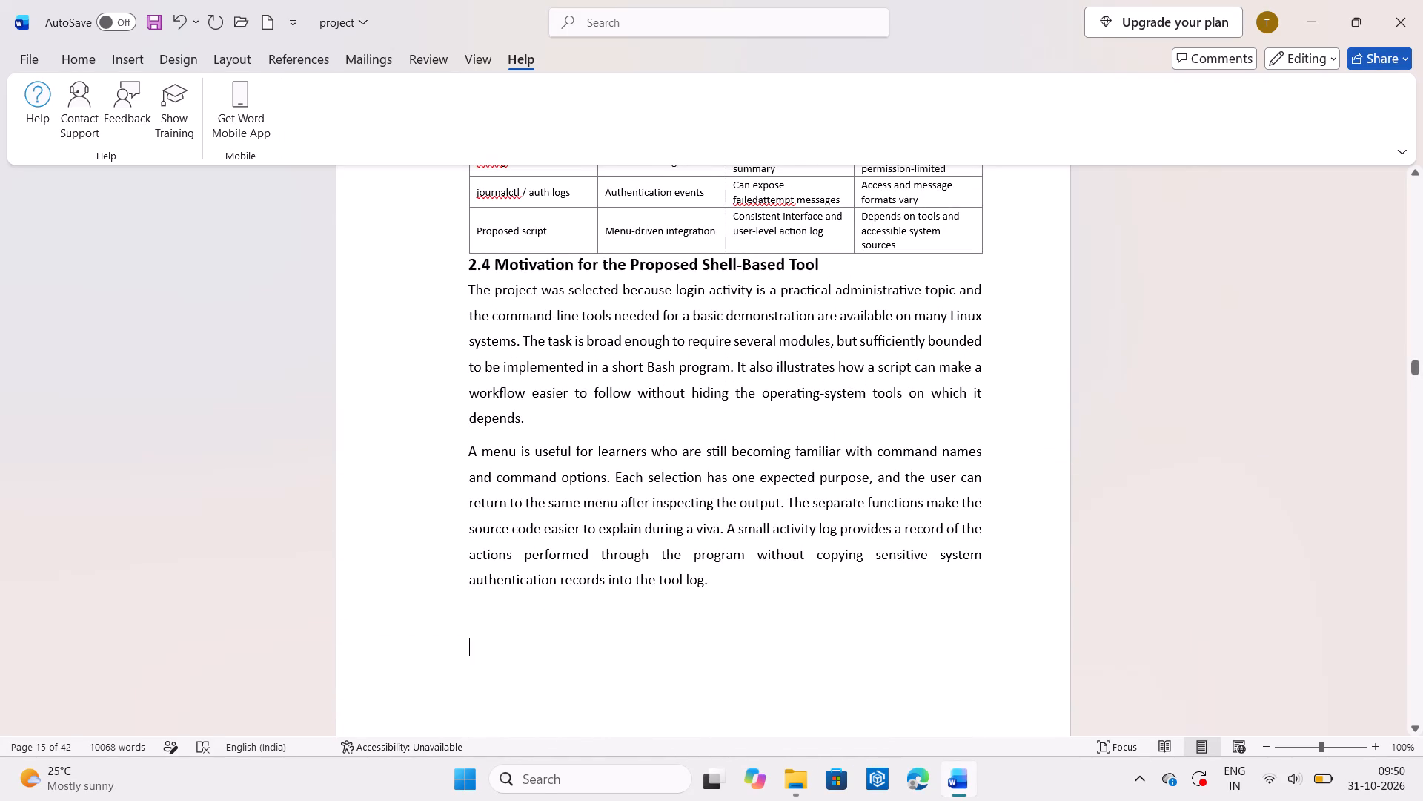
left_click(772, 581)
key("Delete")
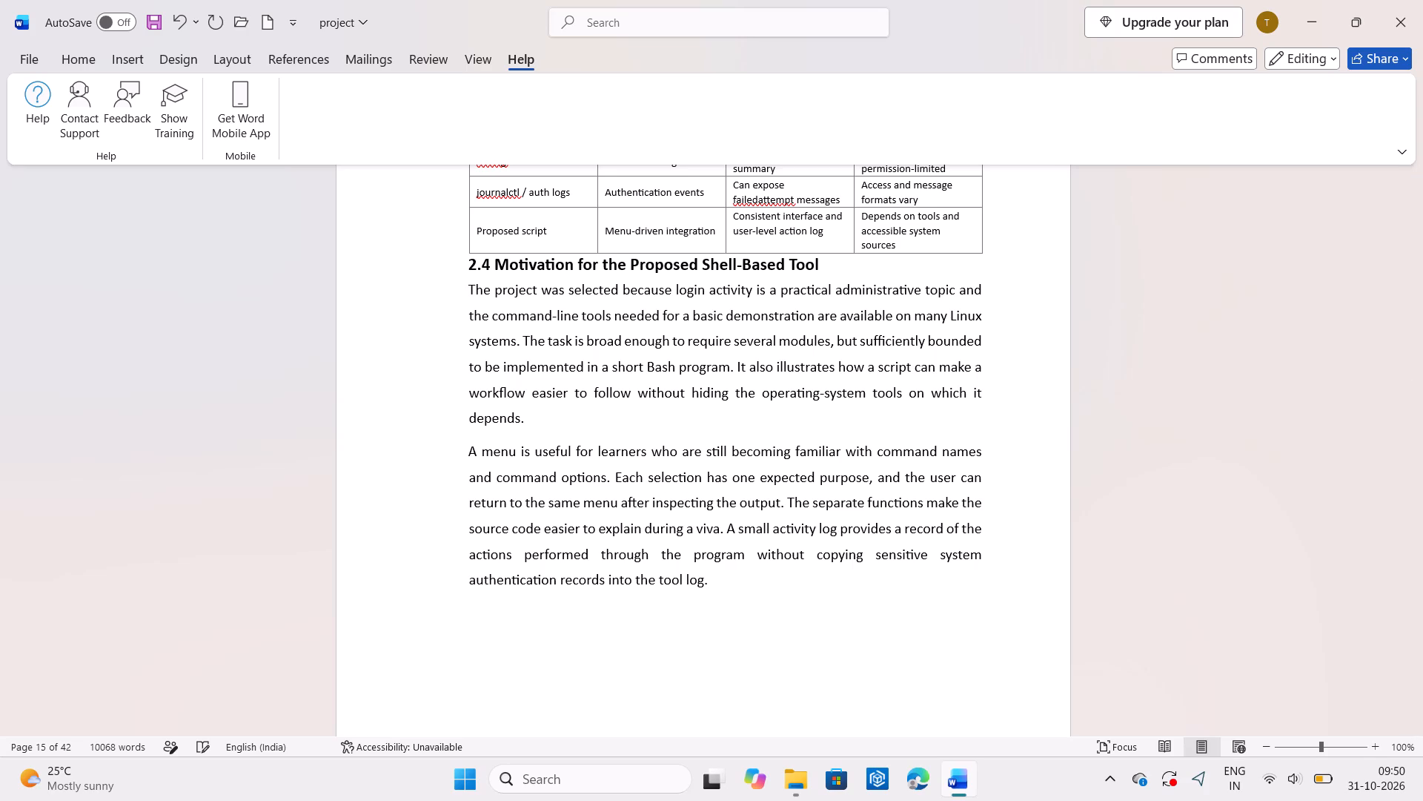
key("Delete")
key("Delete")
key("Delete")
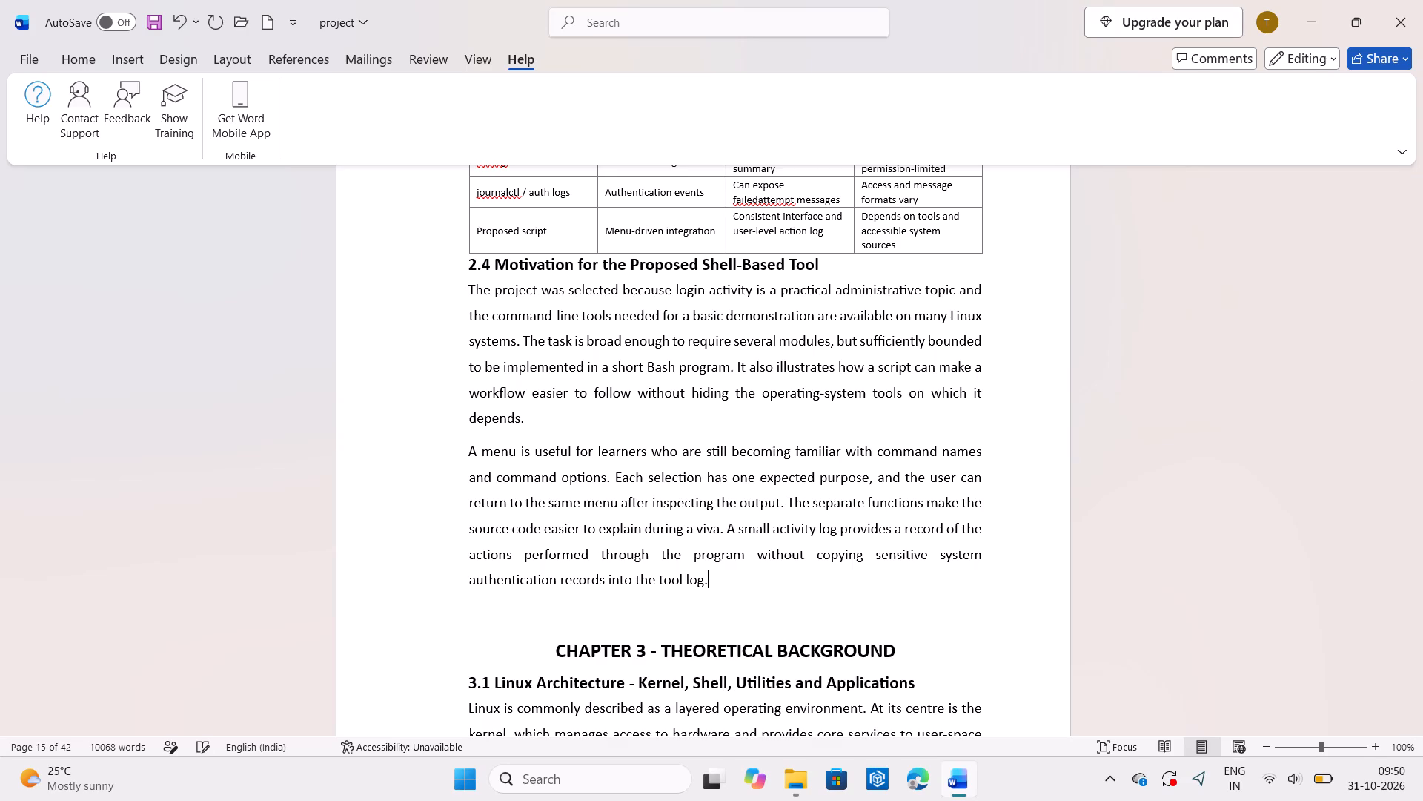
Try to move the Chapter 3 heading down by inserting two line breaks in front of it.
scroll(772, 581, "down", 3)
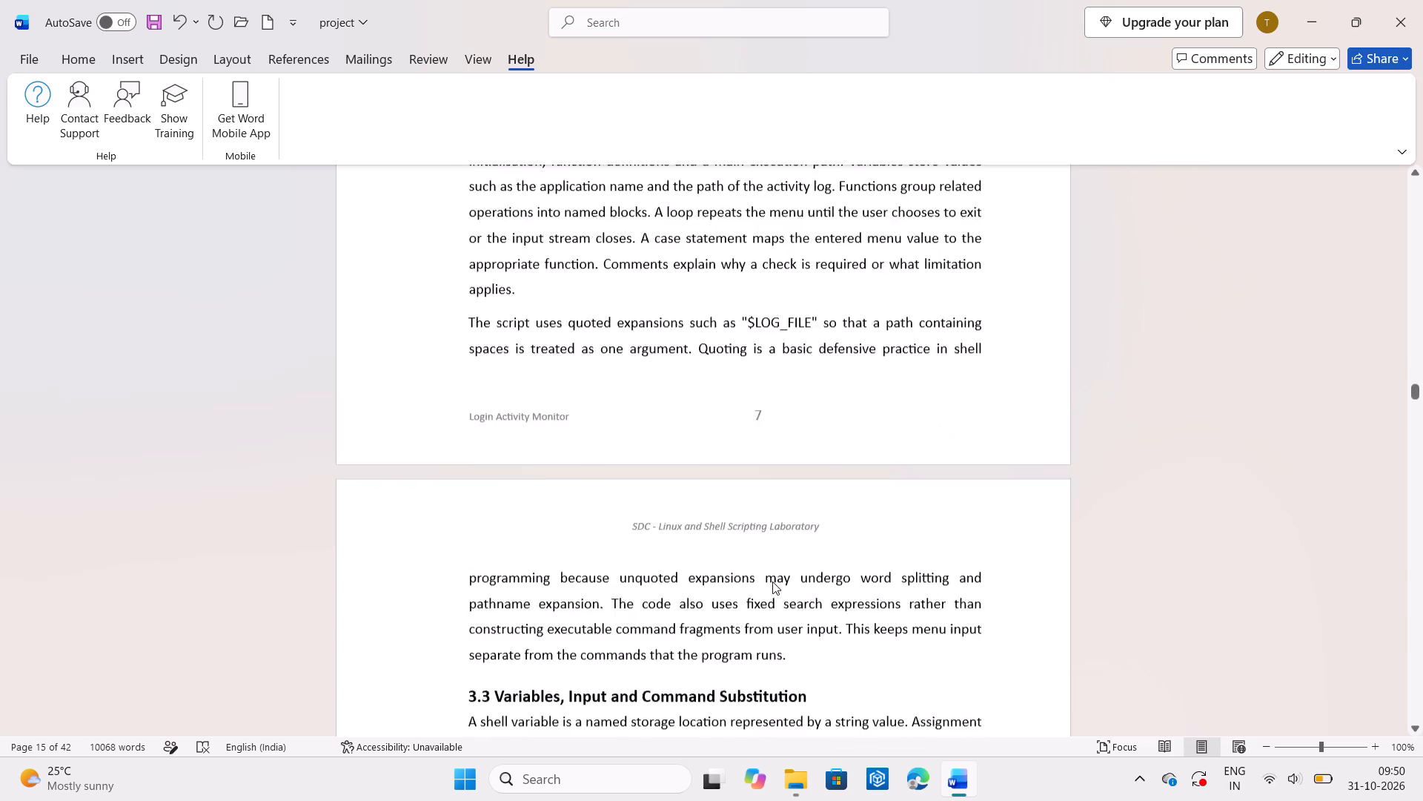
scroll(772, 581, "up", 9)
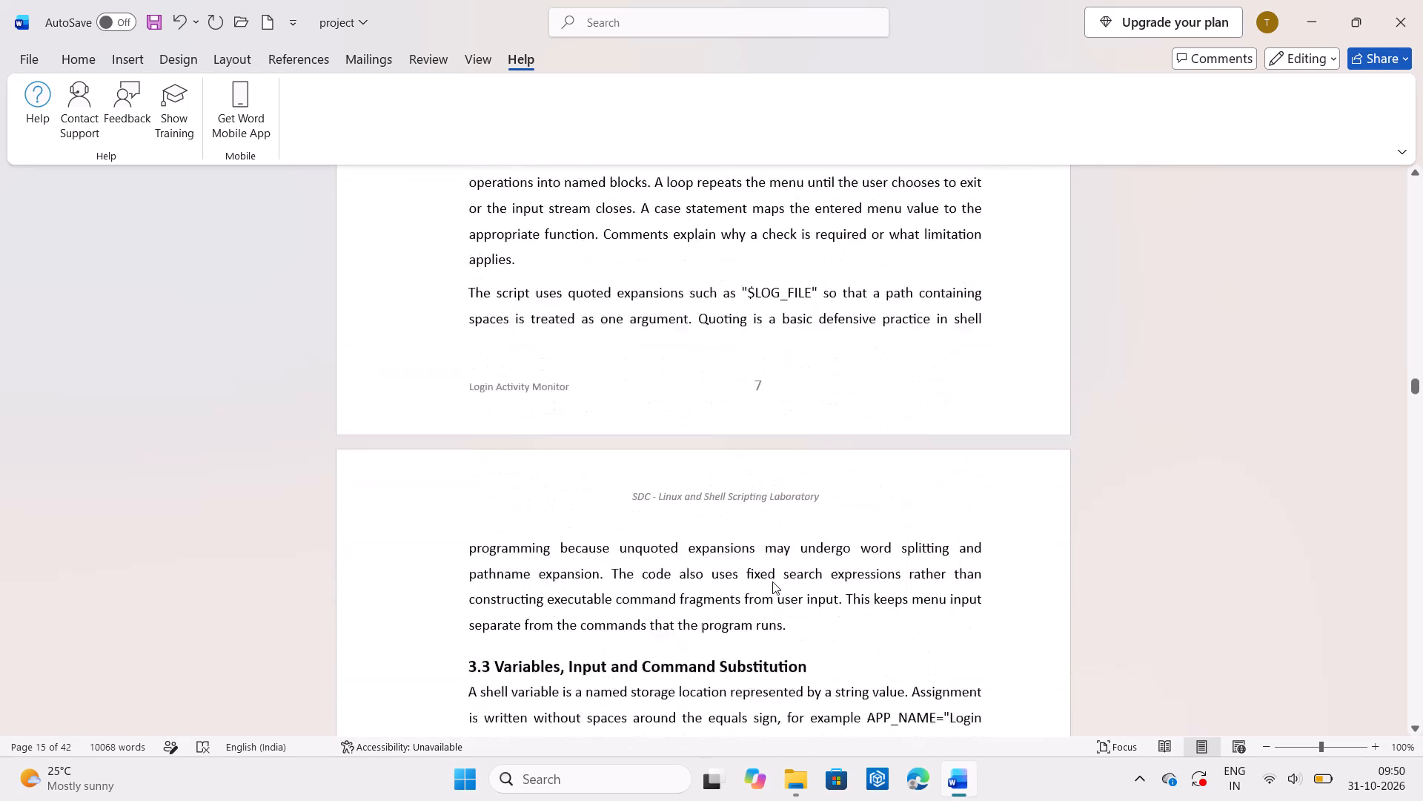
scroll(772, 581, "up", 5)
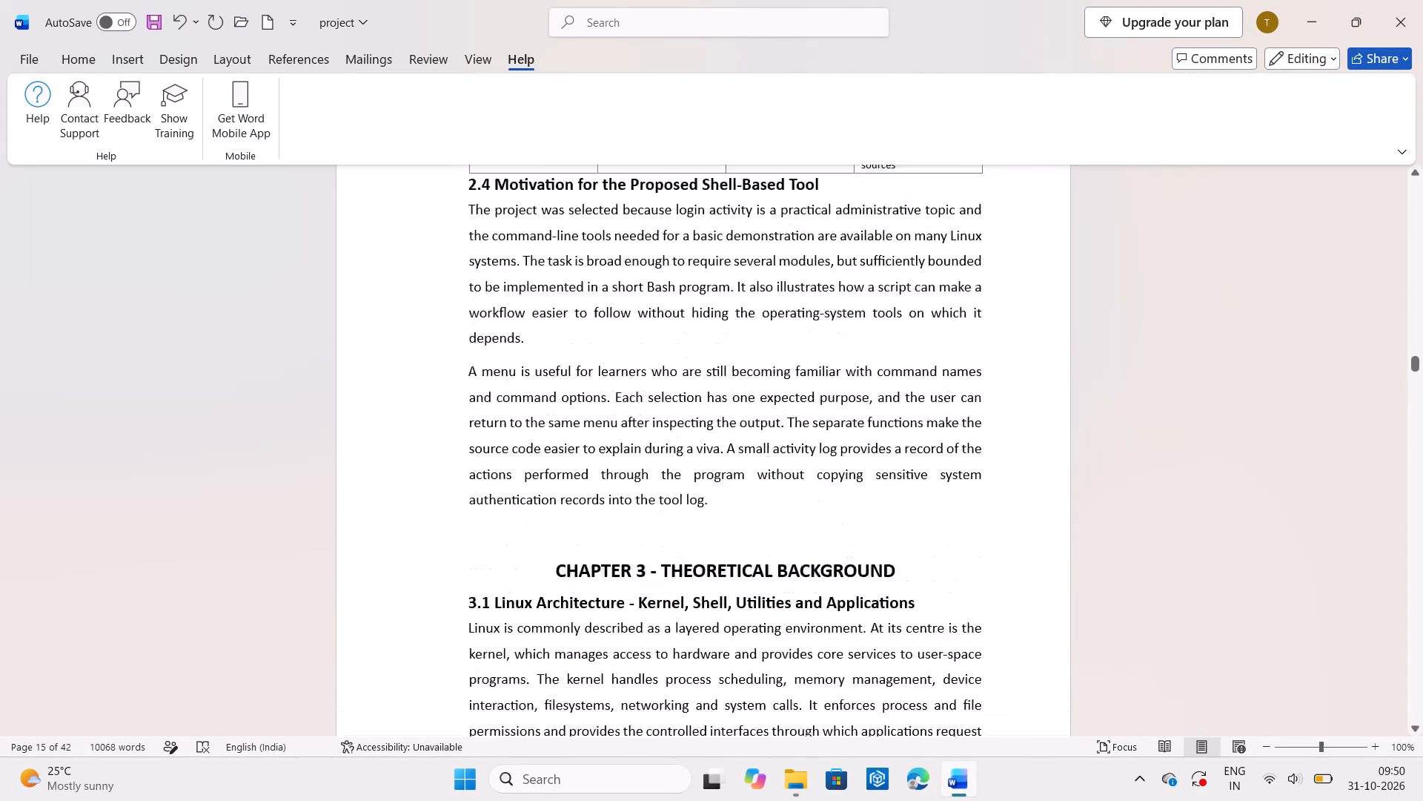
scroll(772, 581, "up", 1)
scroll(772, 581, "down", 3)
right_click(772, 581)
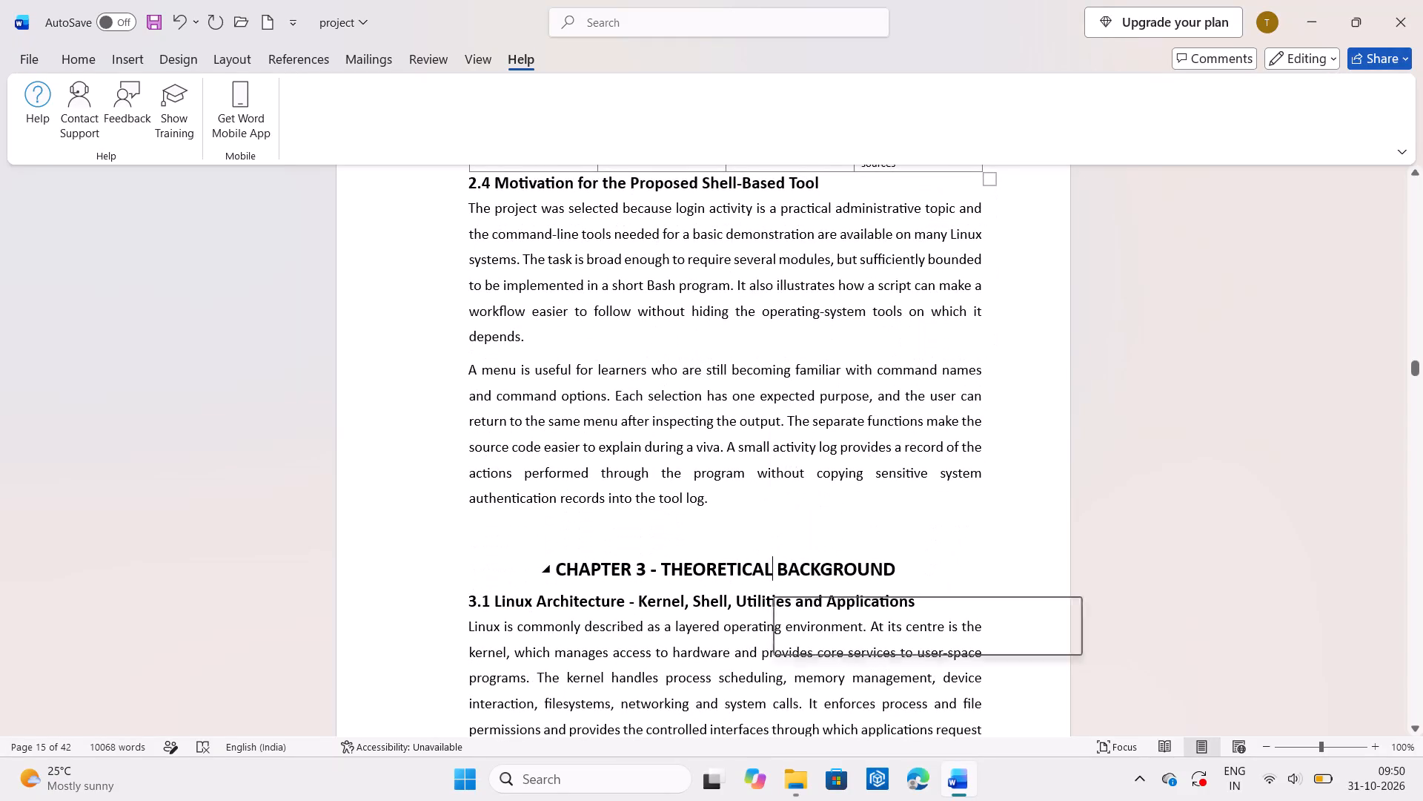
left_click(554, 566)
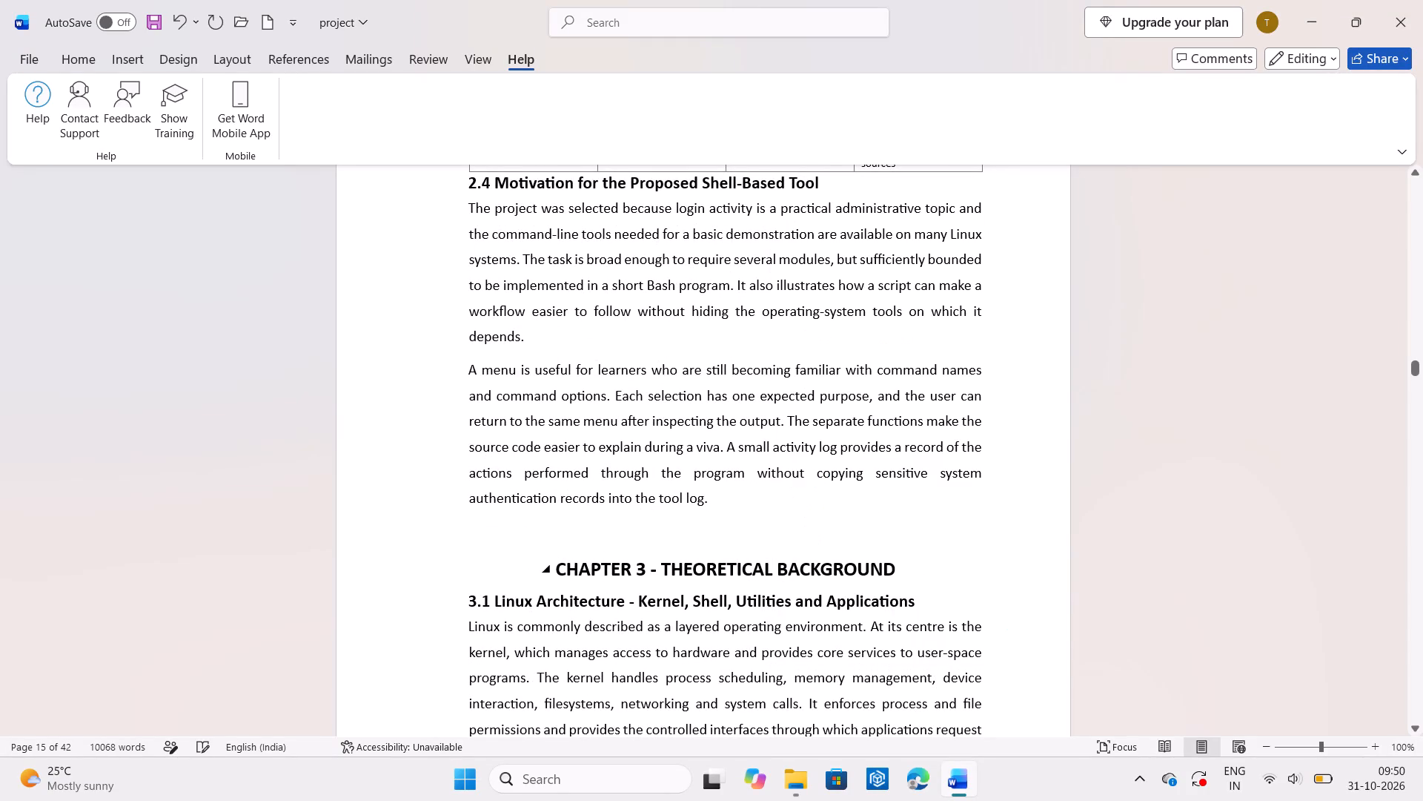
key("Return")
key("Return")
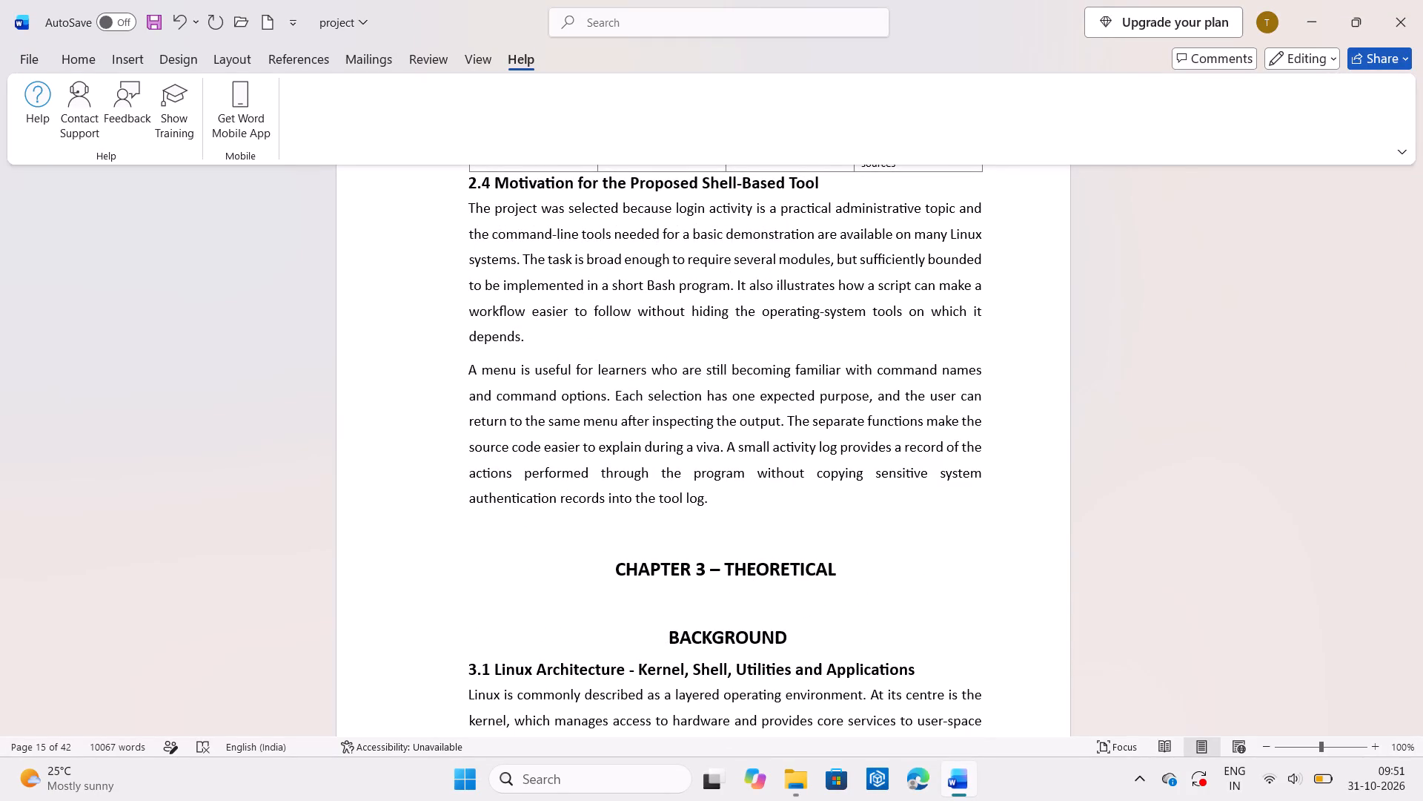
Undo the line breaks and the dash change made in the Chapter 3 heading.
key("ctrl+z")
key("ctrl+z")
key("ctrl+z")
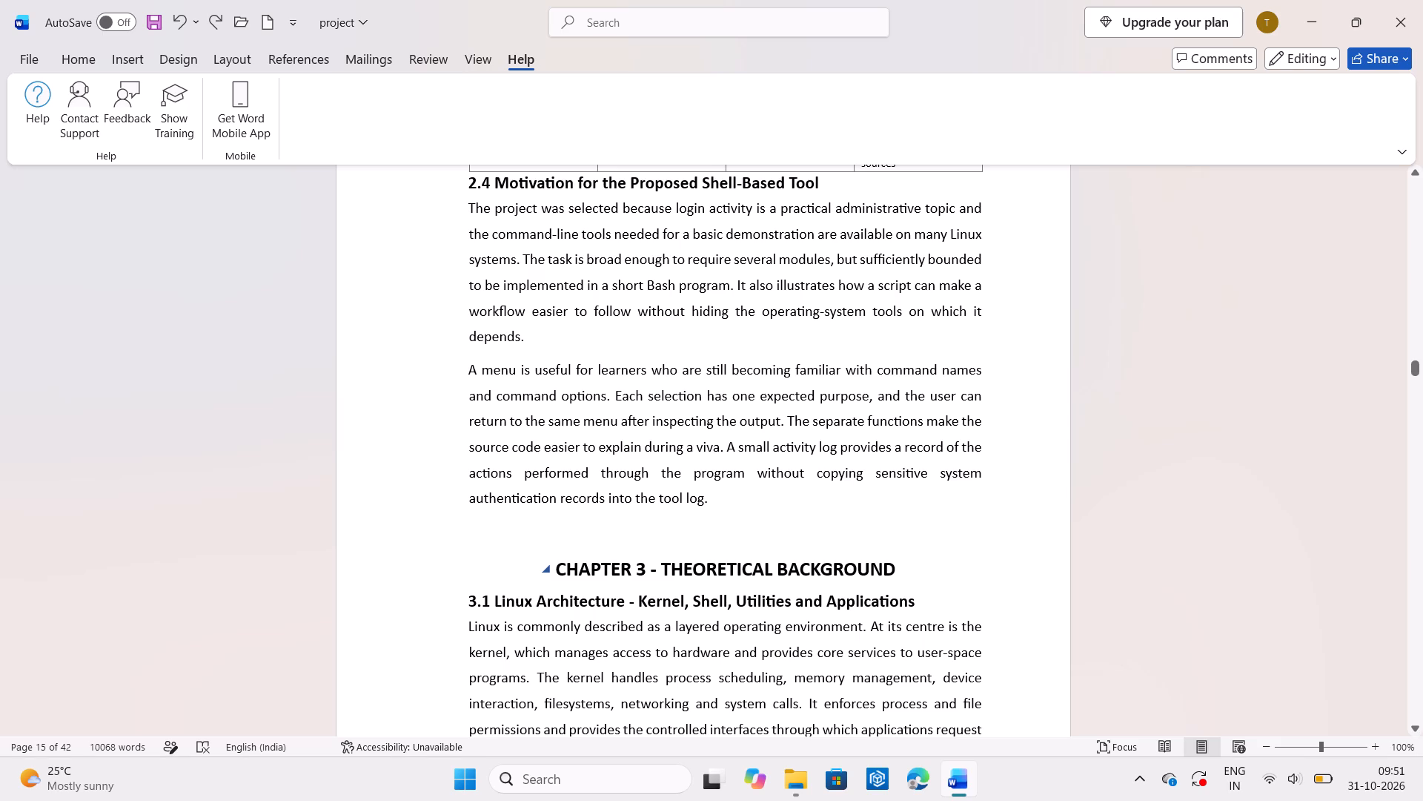
Insert seven empty lines directly before the "CHAPTER 3 - THEORETICAL BACKGROUND" heading to push it onto the following page.
left_click(560, 568)
key("Return")
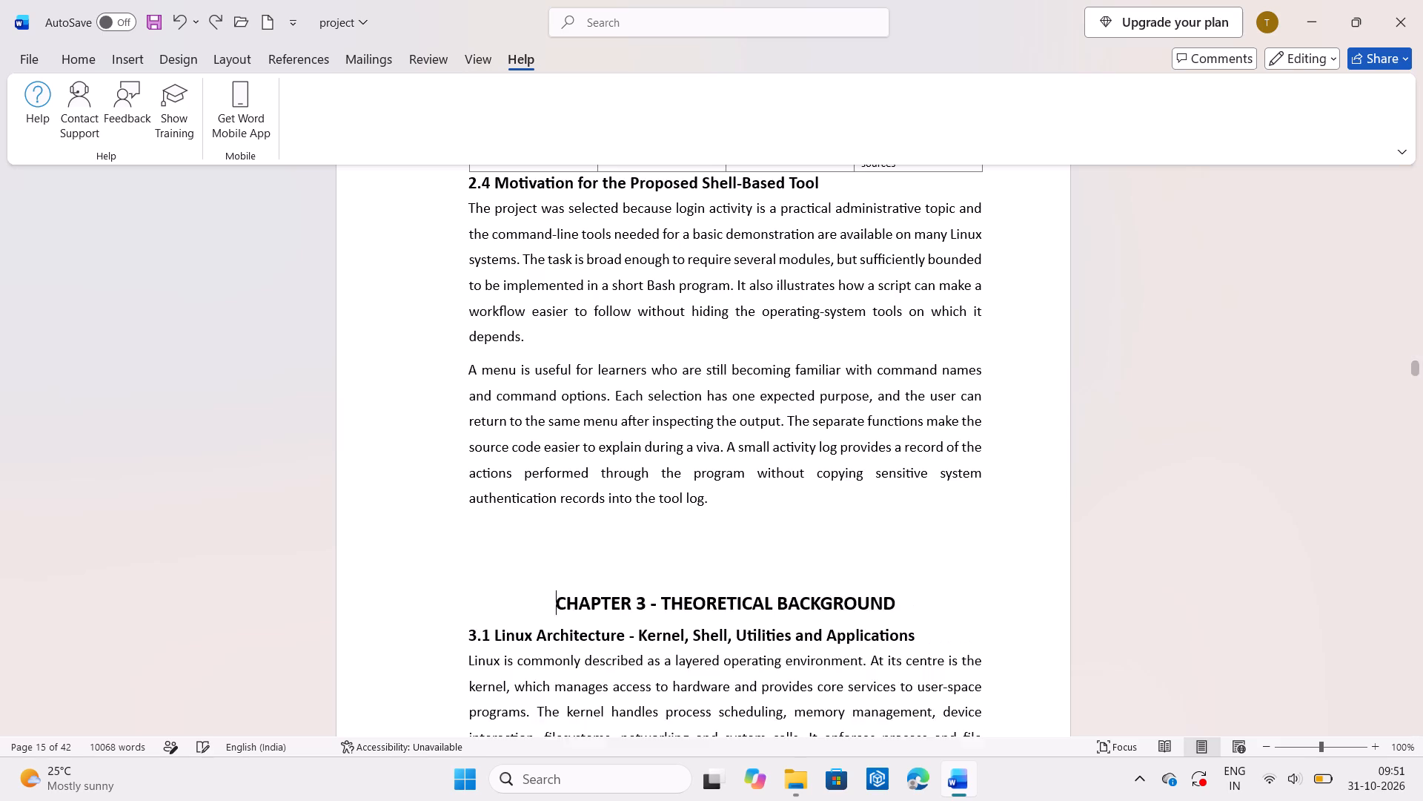
key("Return")
key("Return")
key("Return")
key("Return")
key("Return")
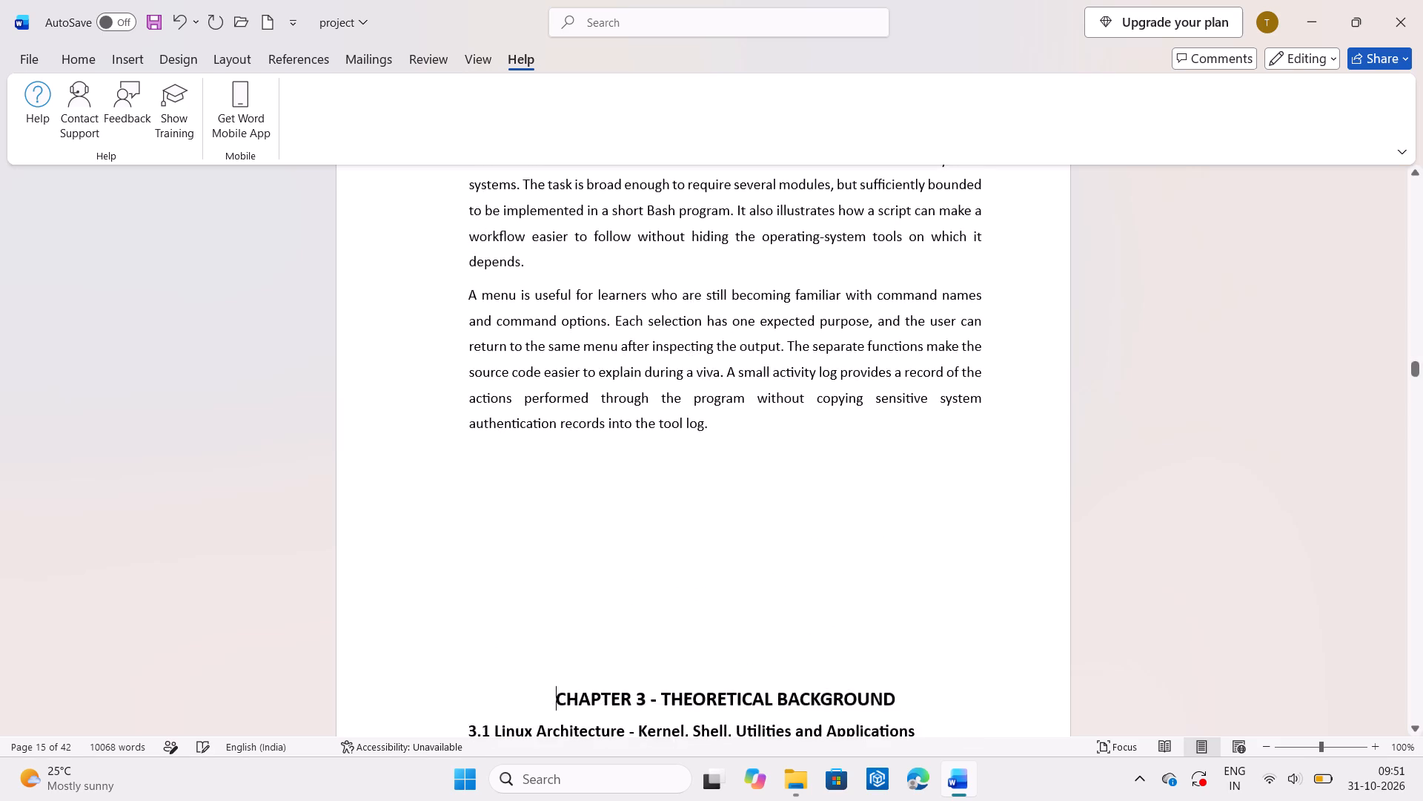
key("Return")
Insert four empty lines after the section 2.3 paragraph so Table 2.1 and its caption start on the following page.
scroll(560, 568, "down", 4)
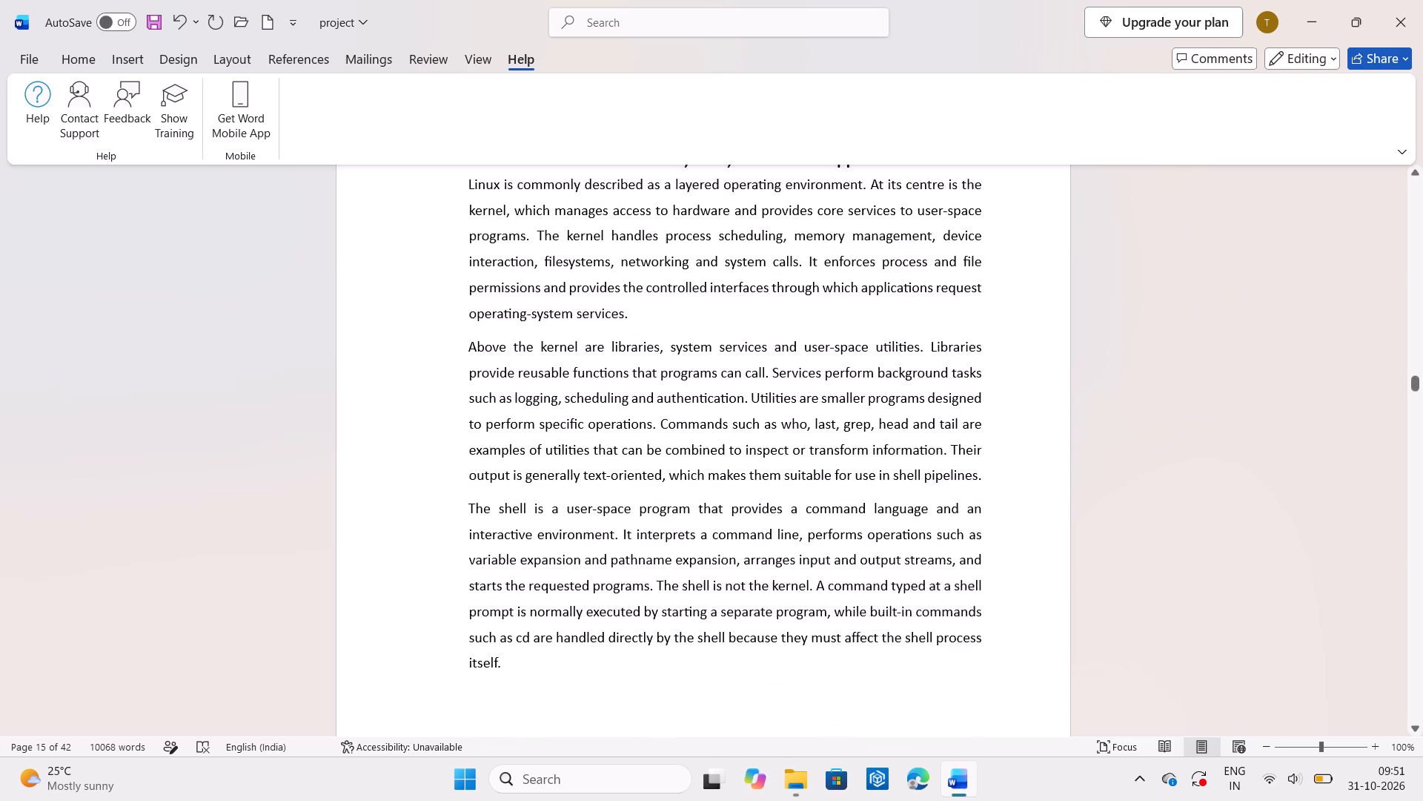
scroll(560, 568, "up", 5)
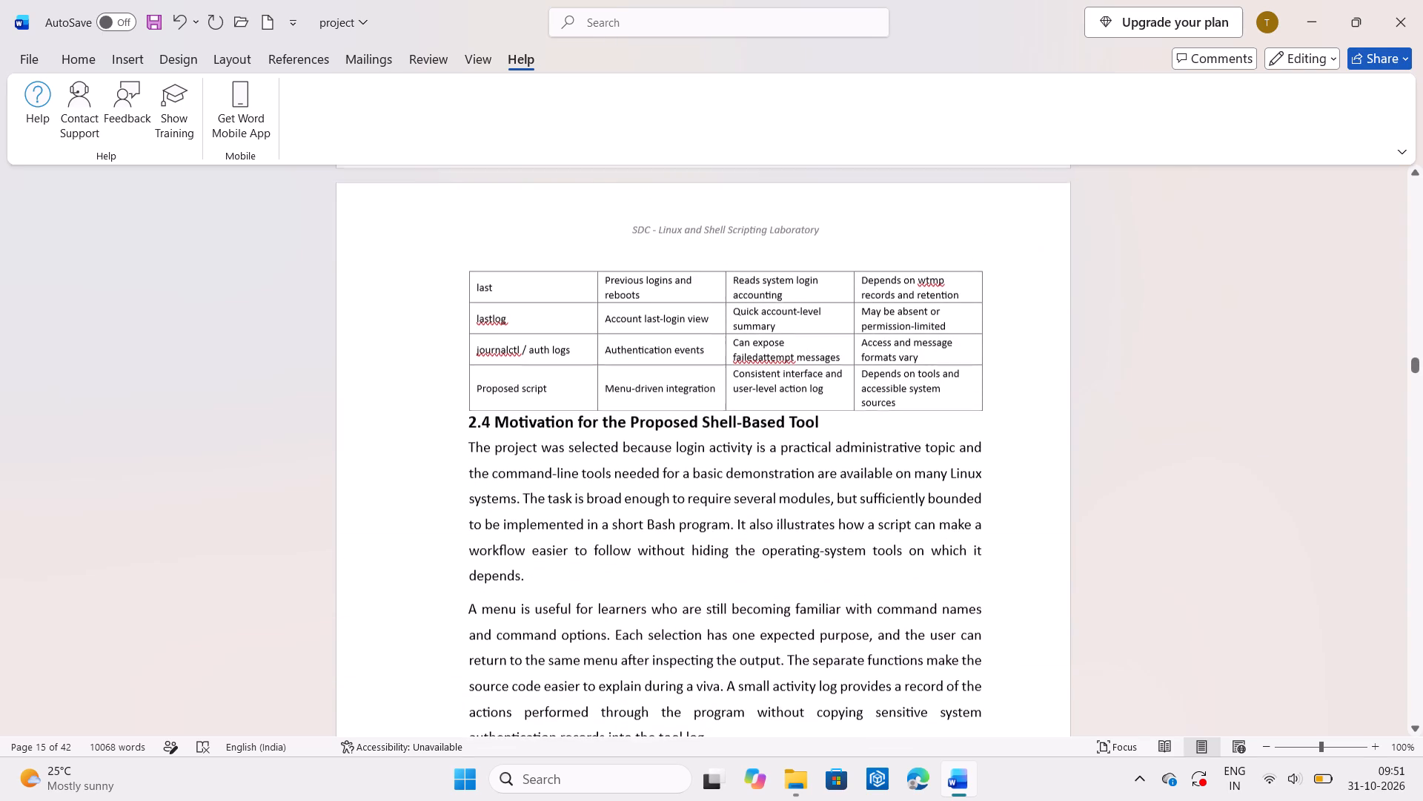
scroll(557, 551, "up", 2)
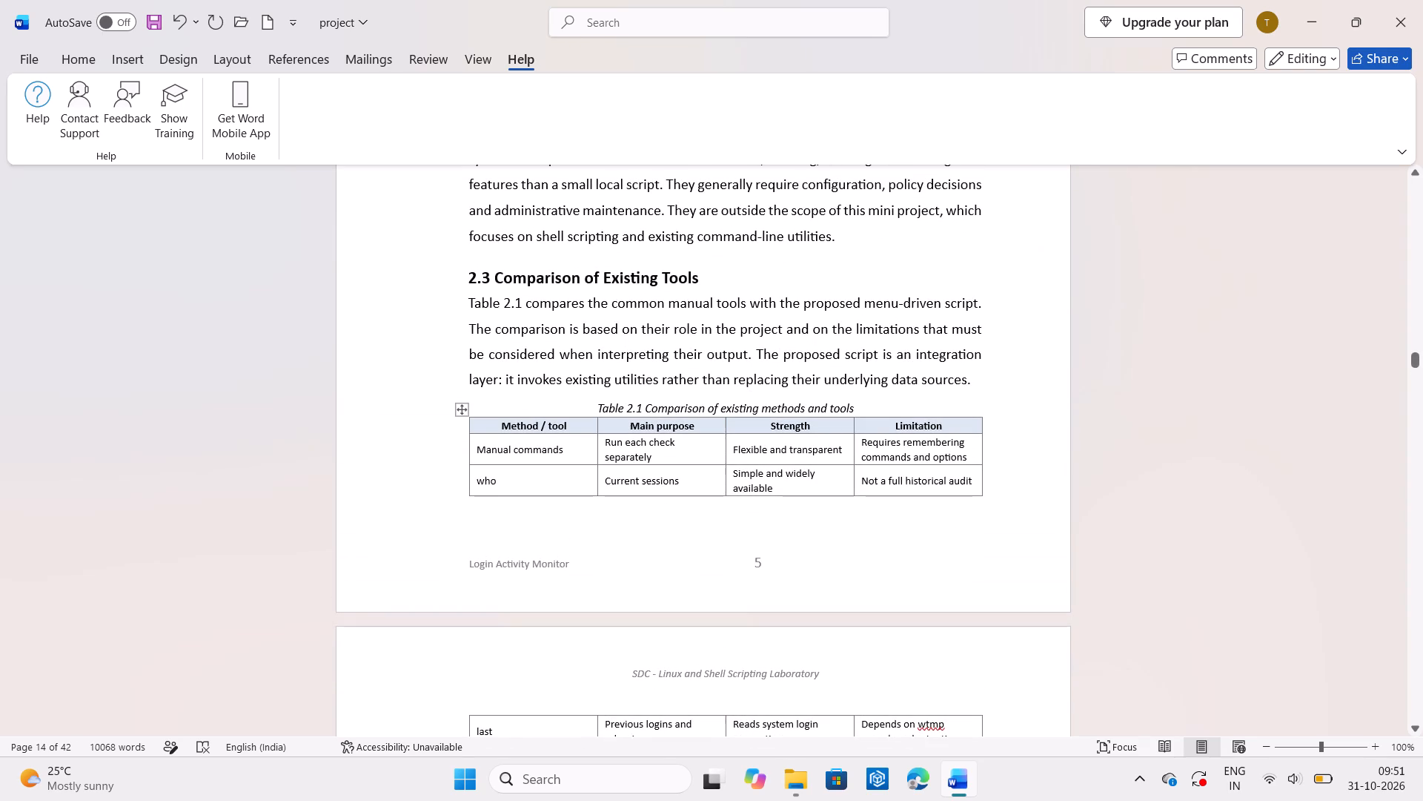
left_click(985, 376)
key("Return")
key("Return")
key("Return")
key("Return")
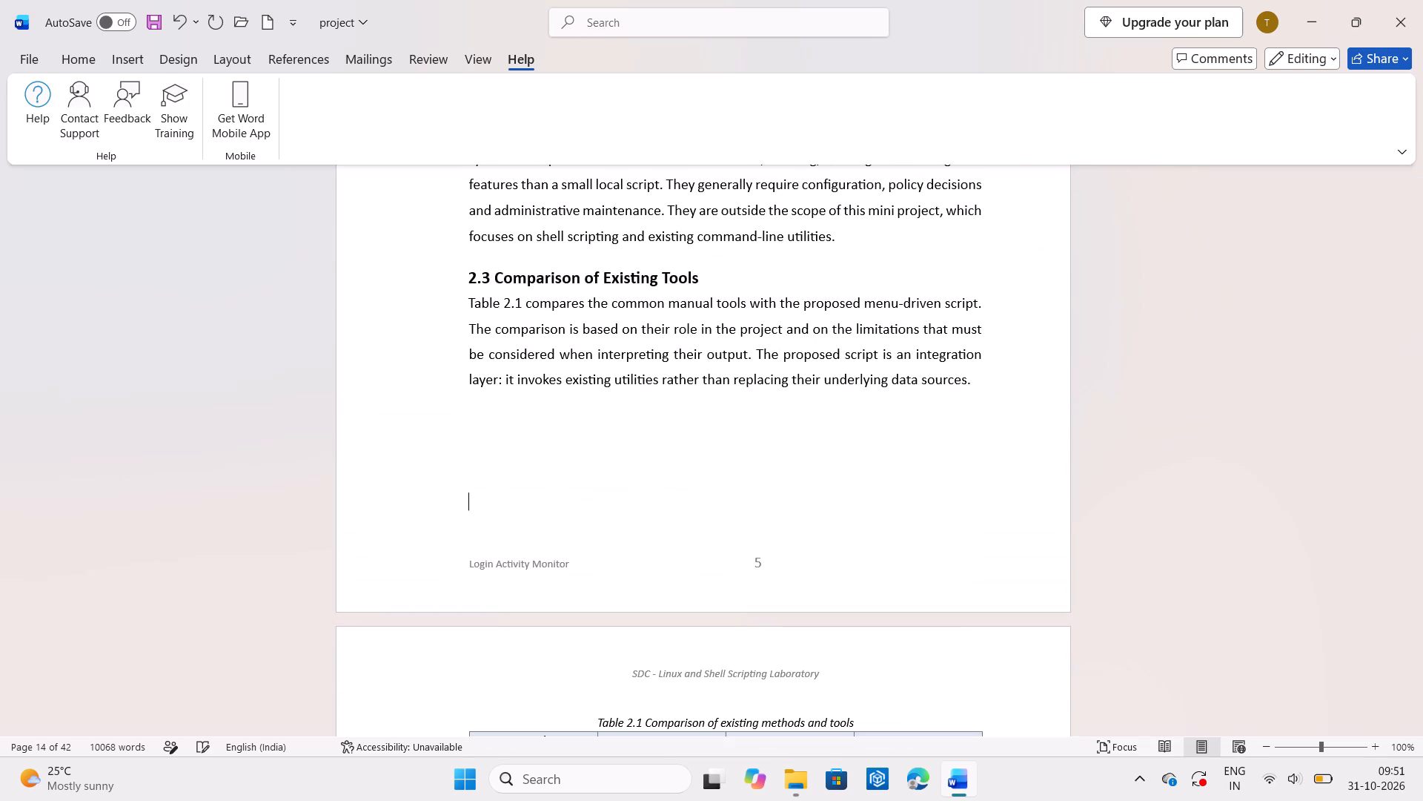
Delete the last paragraph of section 3.2, which starts "The script uses quoted expansions such as "$LOG_FILE"".
scroll(985, 376, "down", 3)
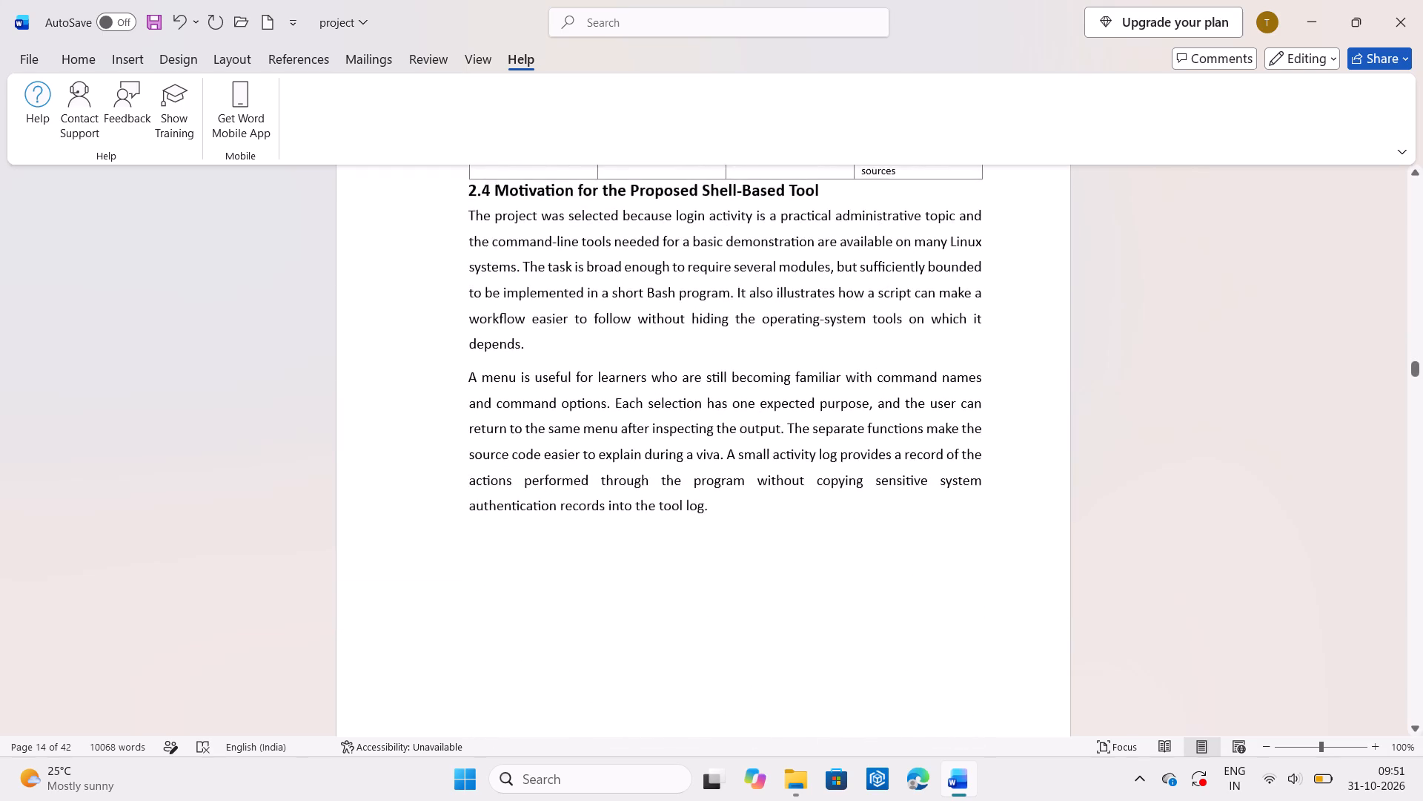
scroll(985, 376, "down", 4)
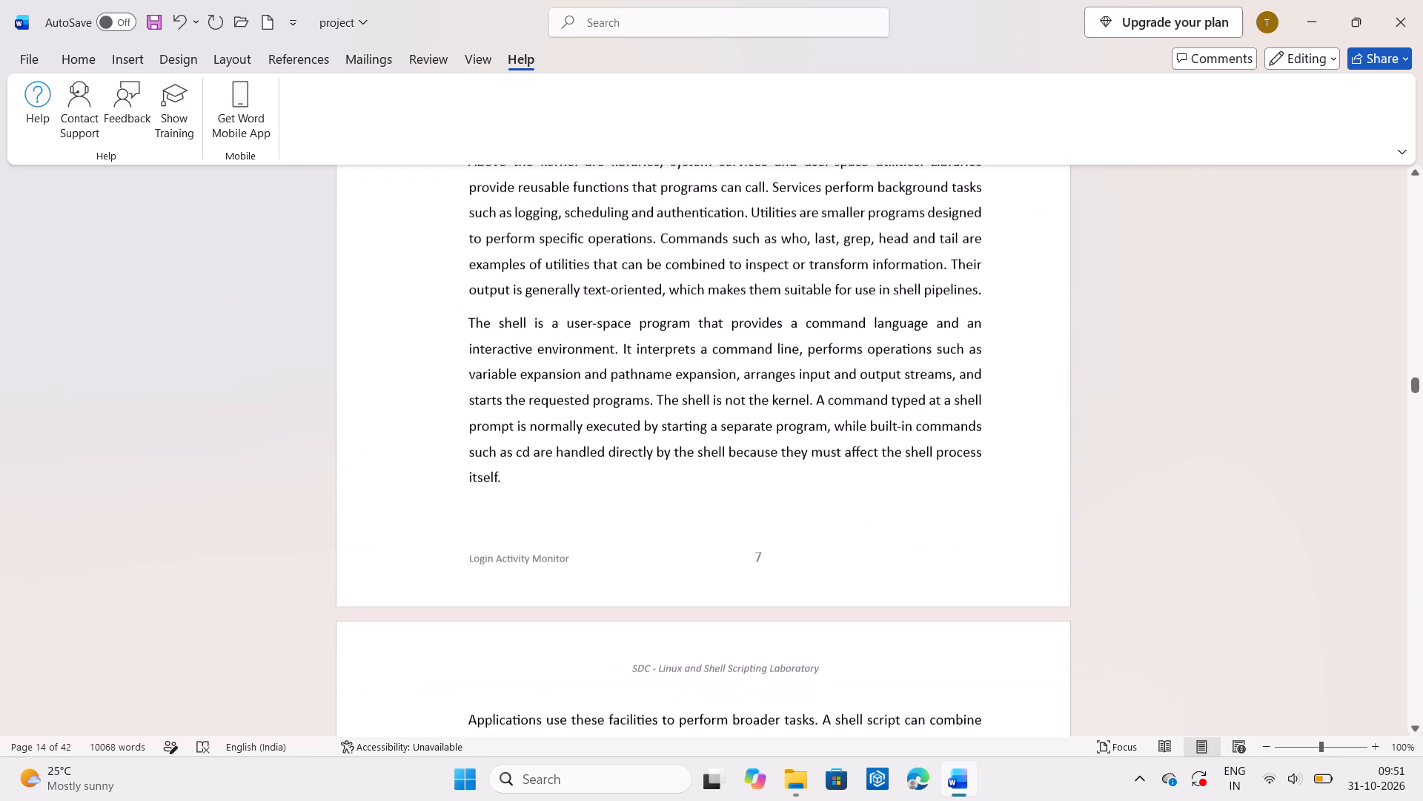
scroll(985, 376, "down", 3)
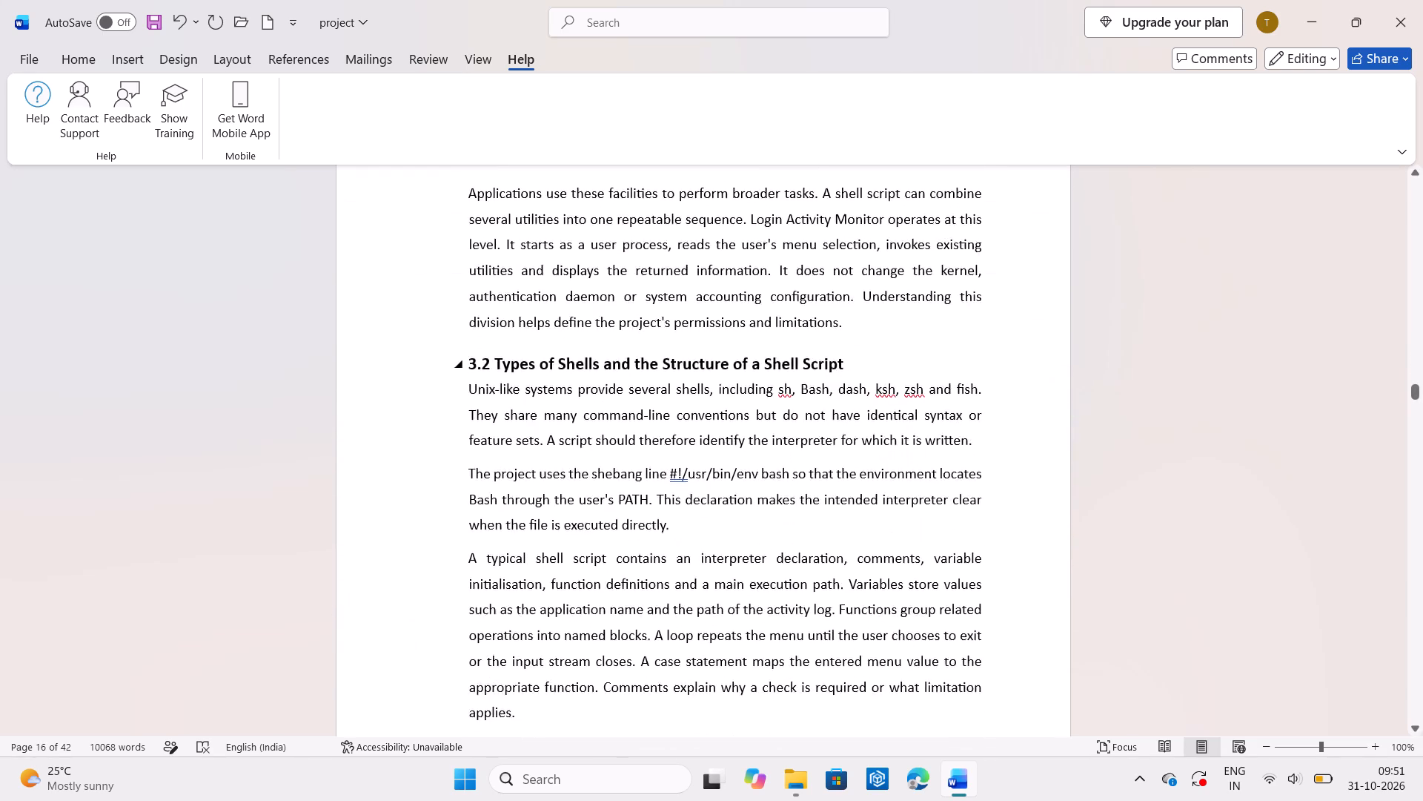
scroll(985, 376, "down", 2)
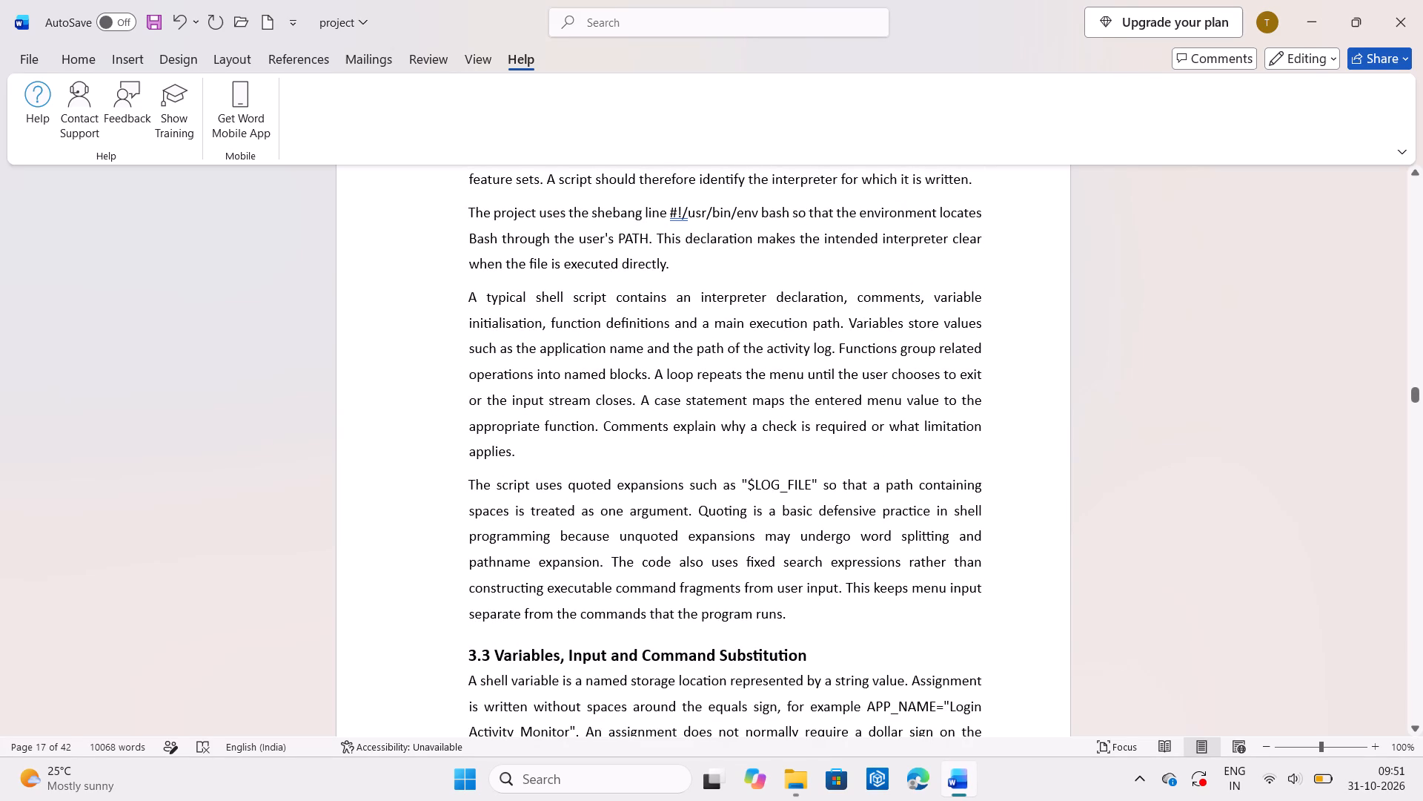
left_click_drag(469, 486, 800, 629)
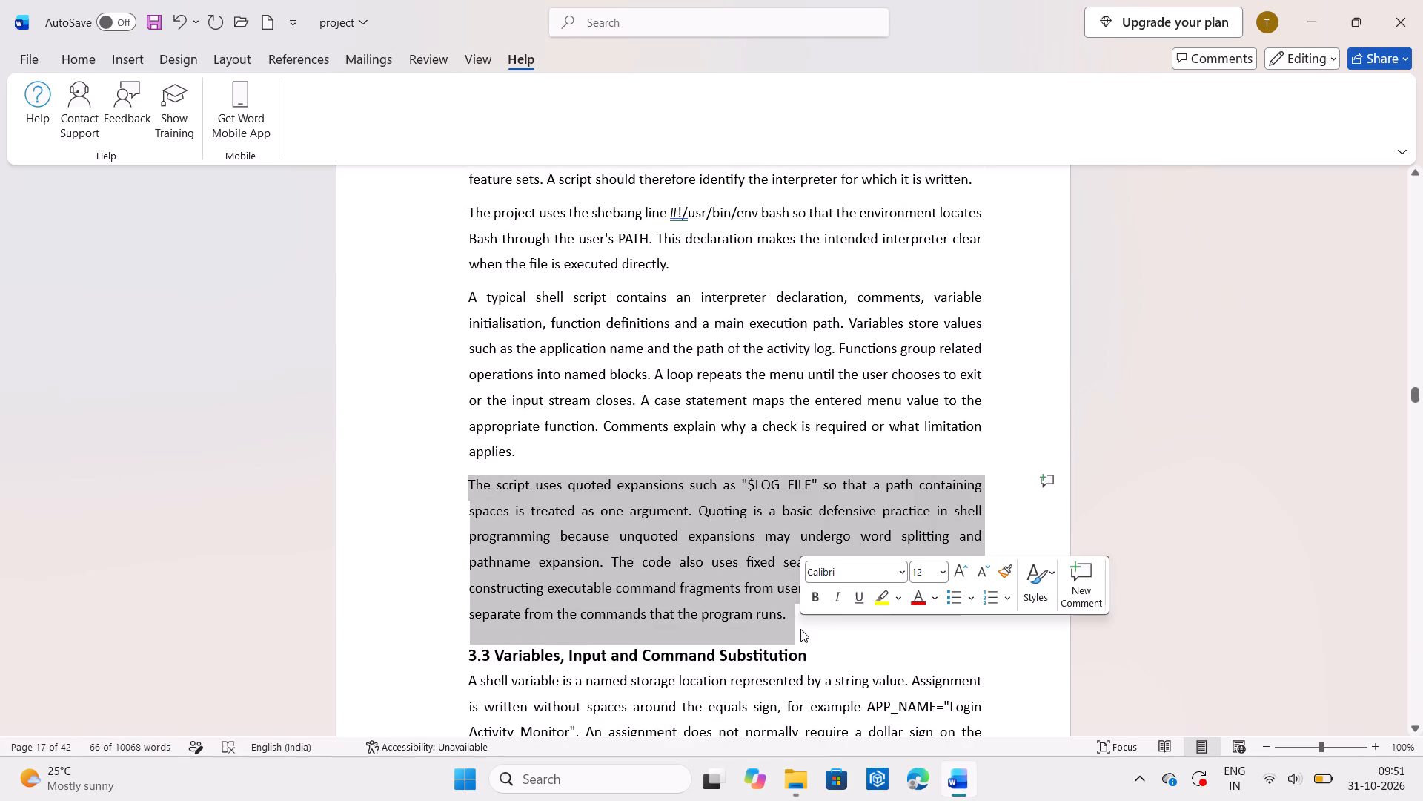
key("BackSpace")
Delete the last paragraph of section 3.3, which starts "A variable should have a clear scope".
scroll(800, 629, "down", 1)
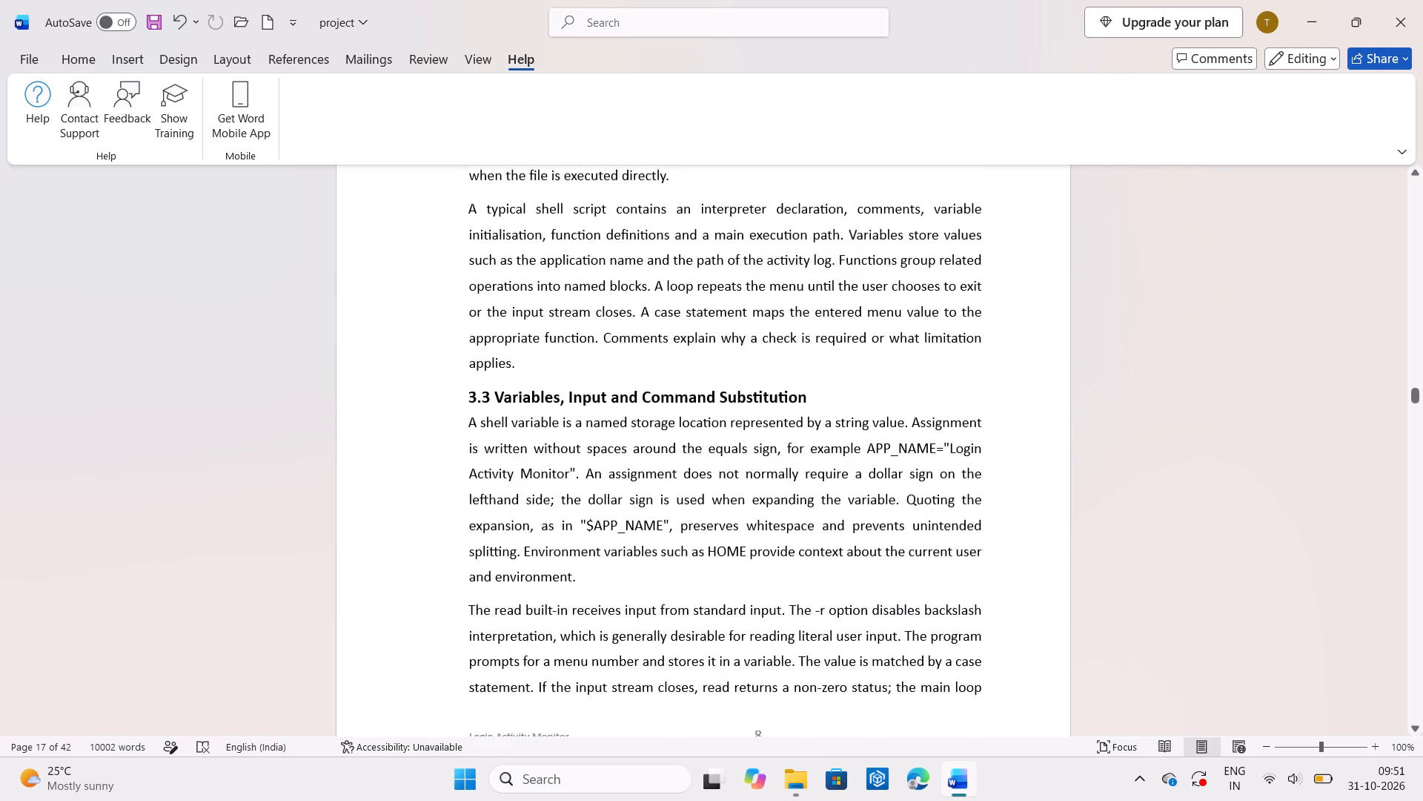
scroll(800, 629, "down", 3)
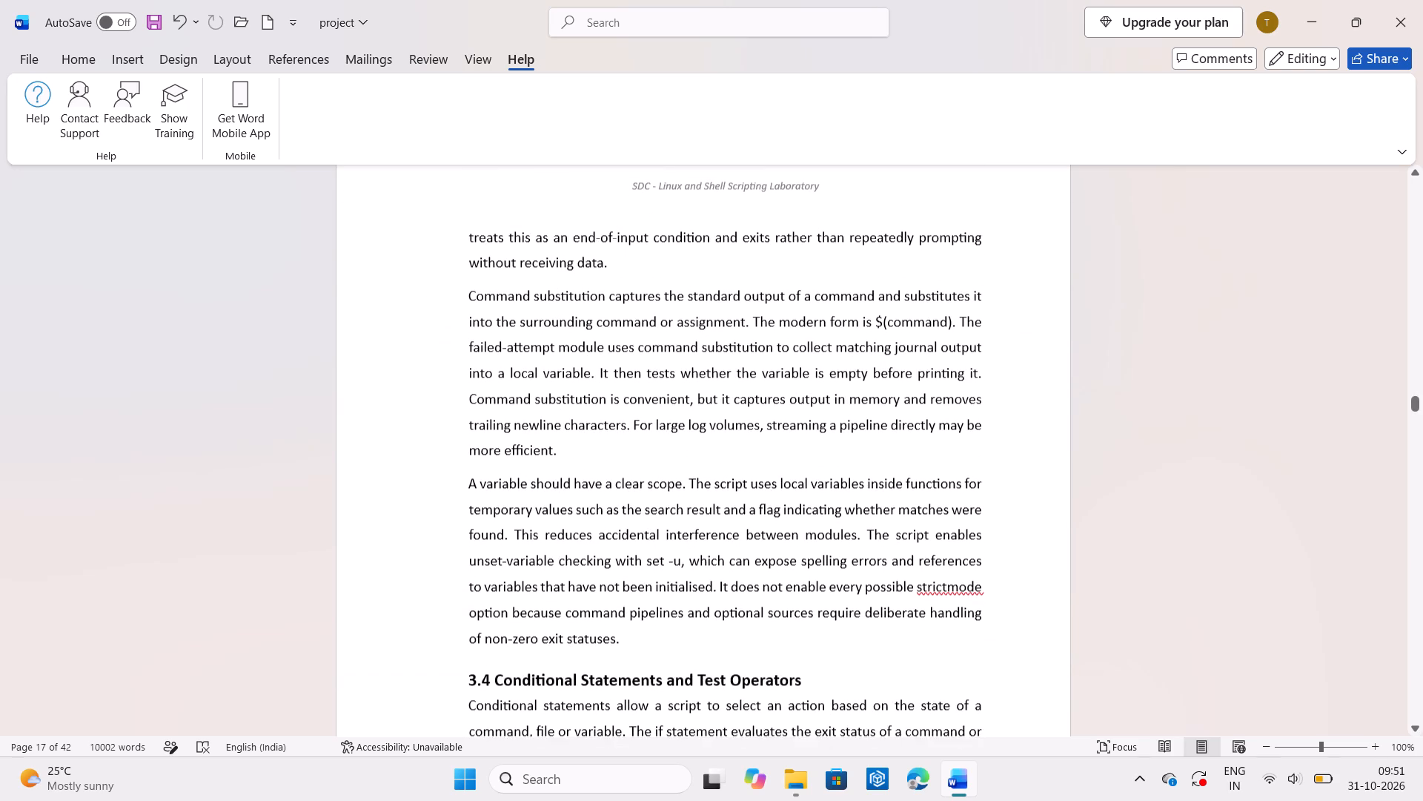
left_click(473, 481)
left_click_drag(473, 481, 644, 657)
key("BackSpace")
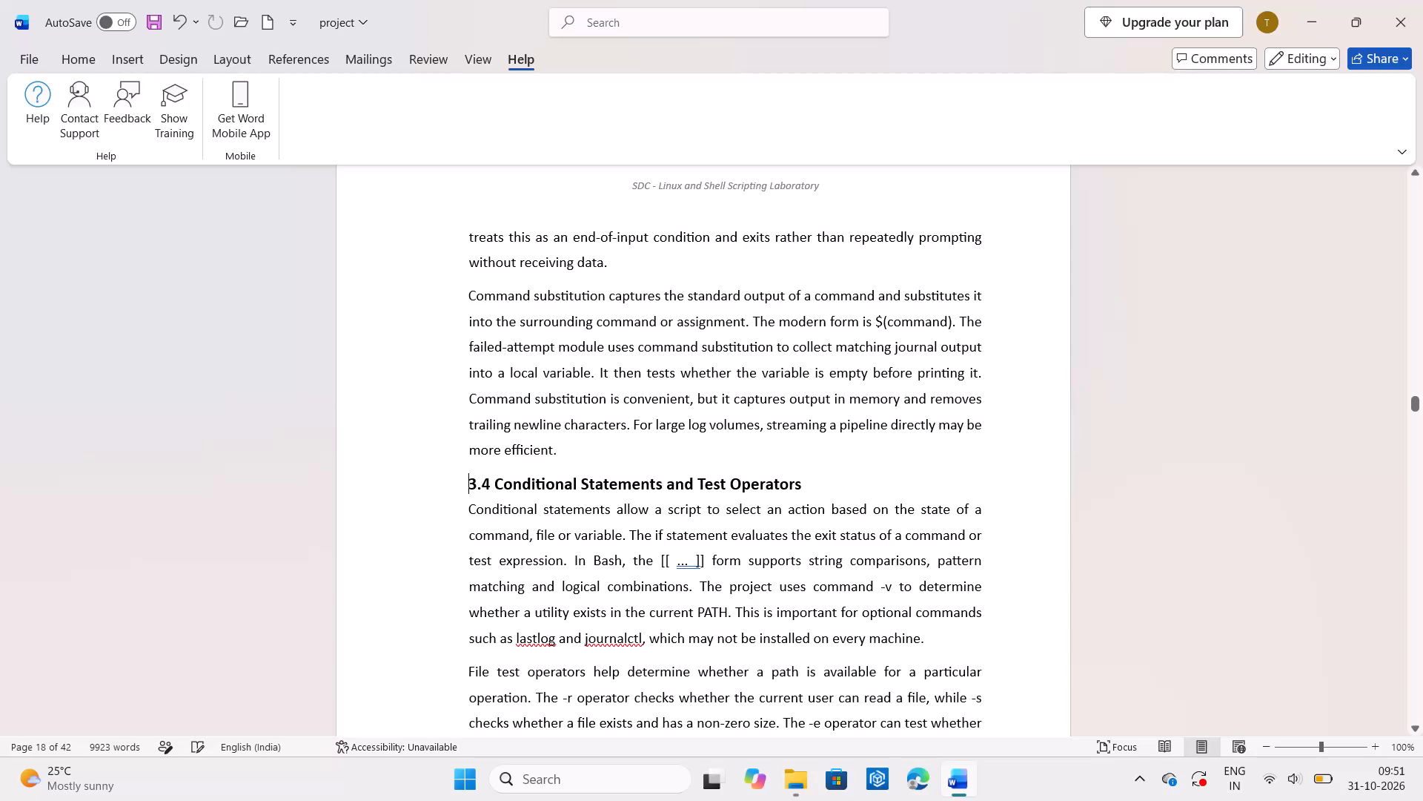
Delete the last paragraph of section 3.4, which starts "A case statement is suited to a menu".
scroll(644, 657, "down", 2)
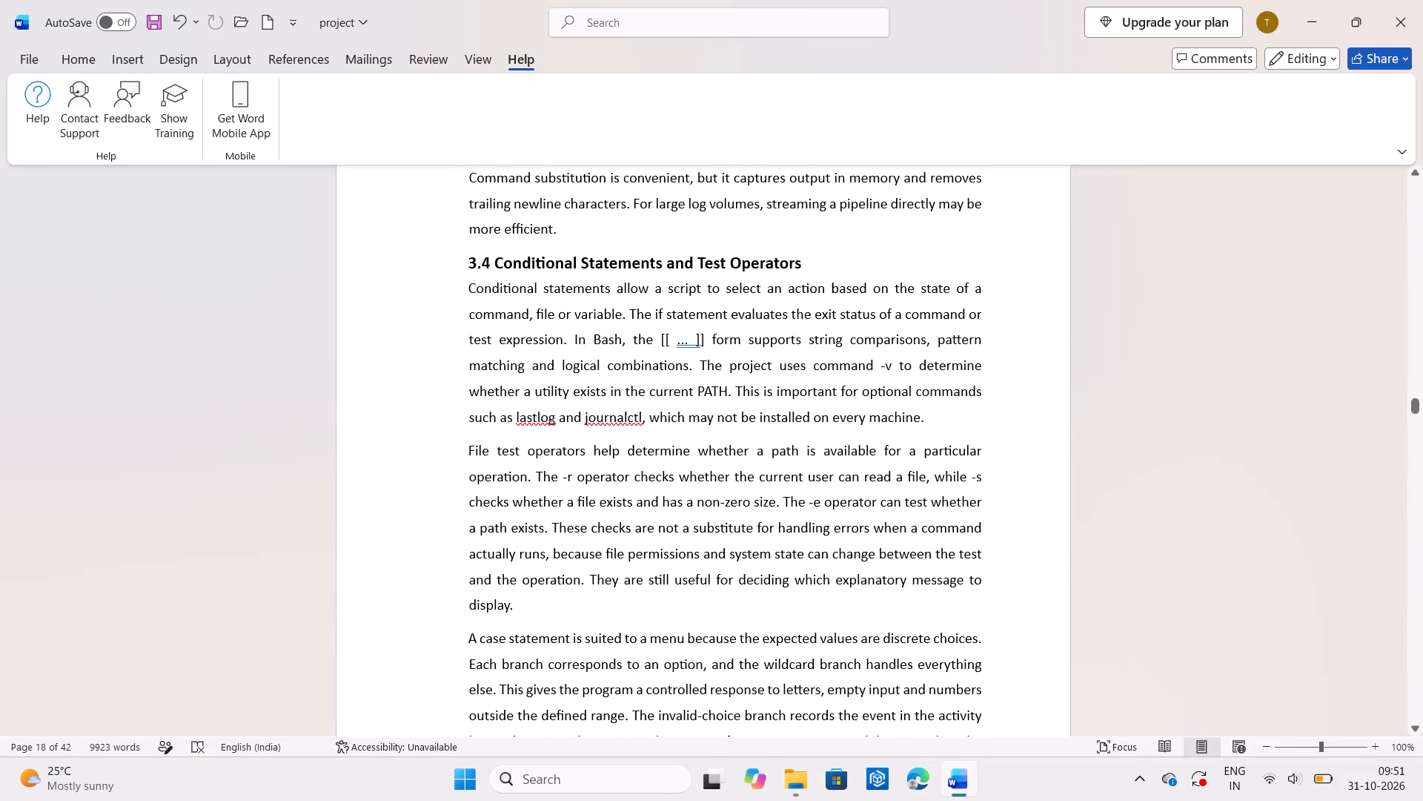
scroll(596, 541, "down", 1)
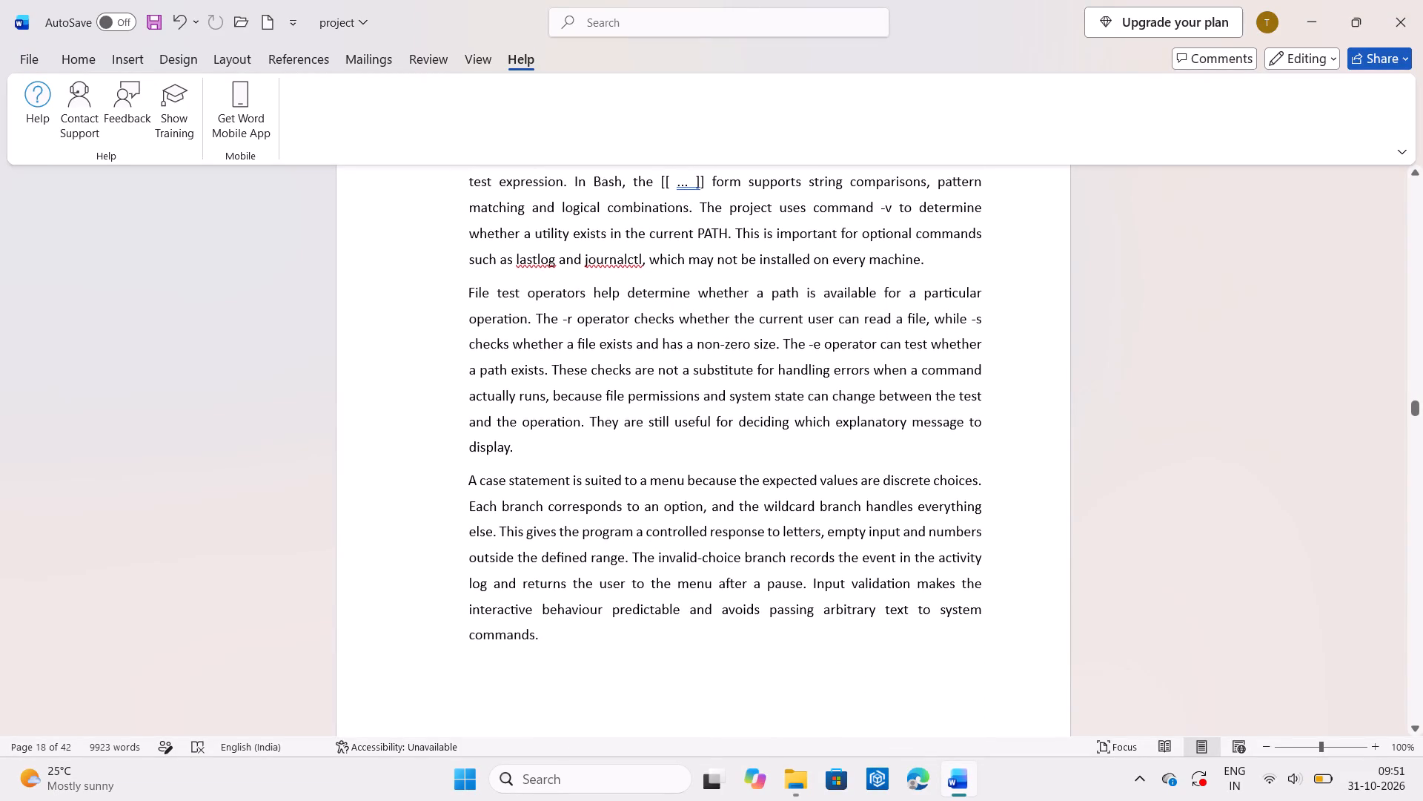
left_click_drag(471, 480, 578, 642)
key("BackSpace")
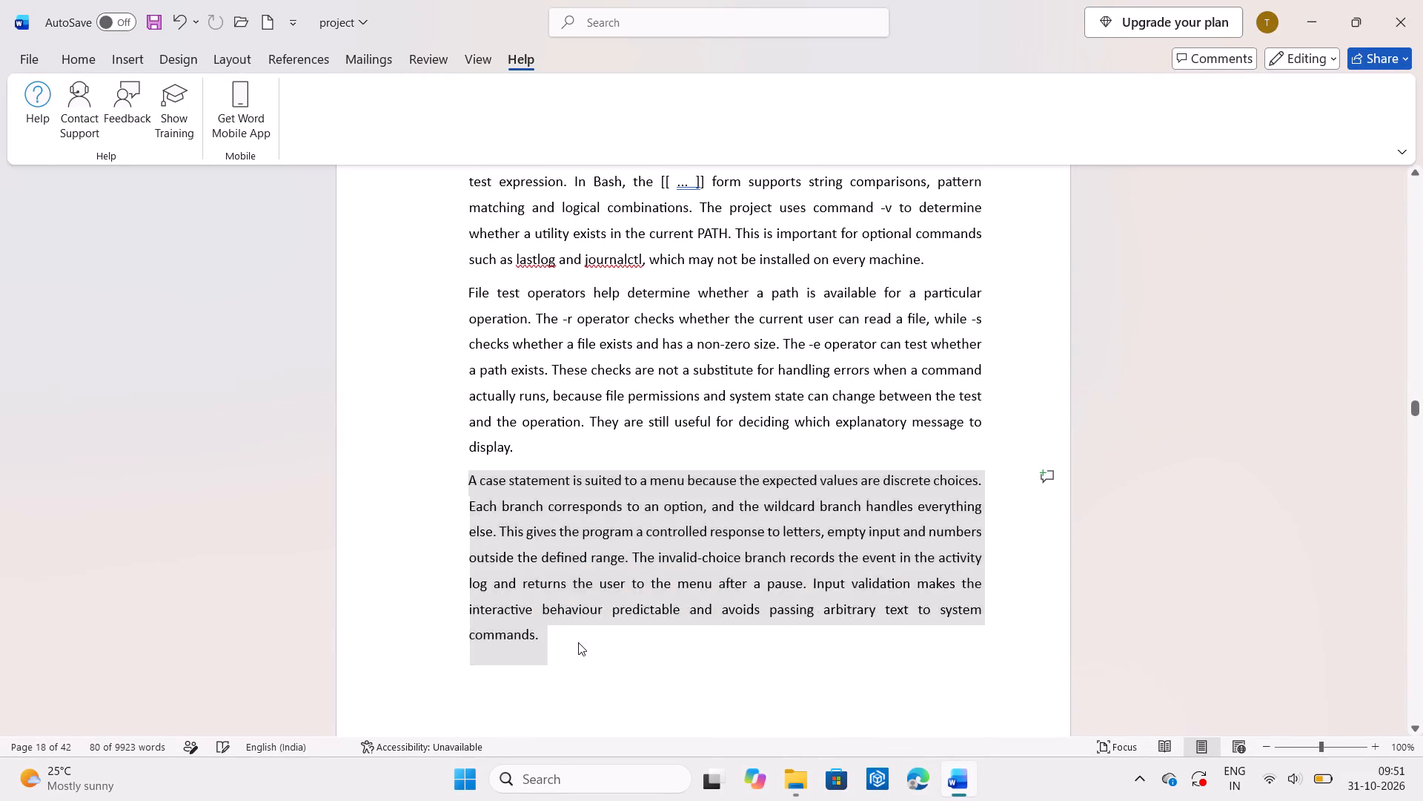
Delete the last paragraph of section 3.7, which starts "System authentication logs may contain usernames".
scroll(578, 642, "down", 2)
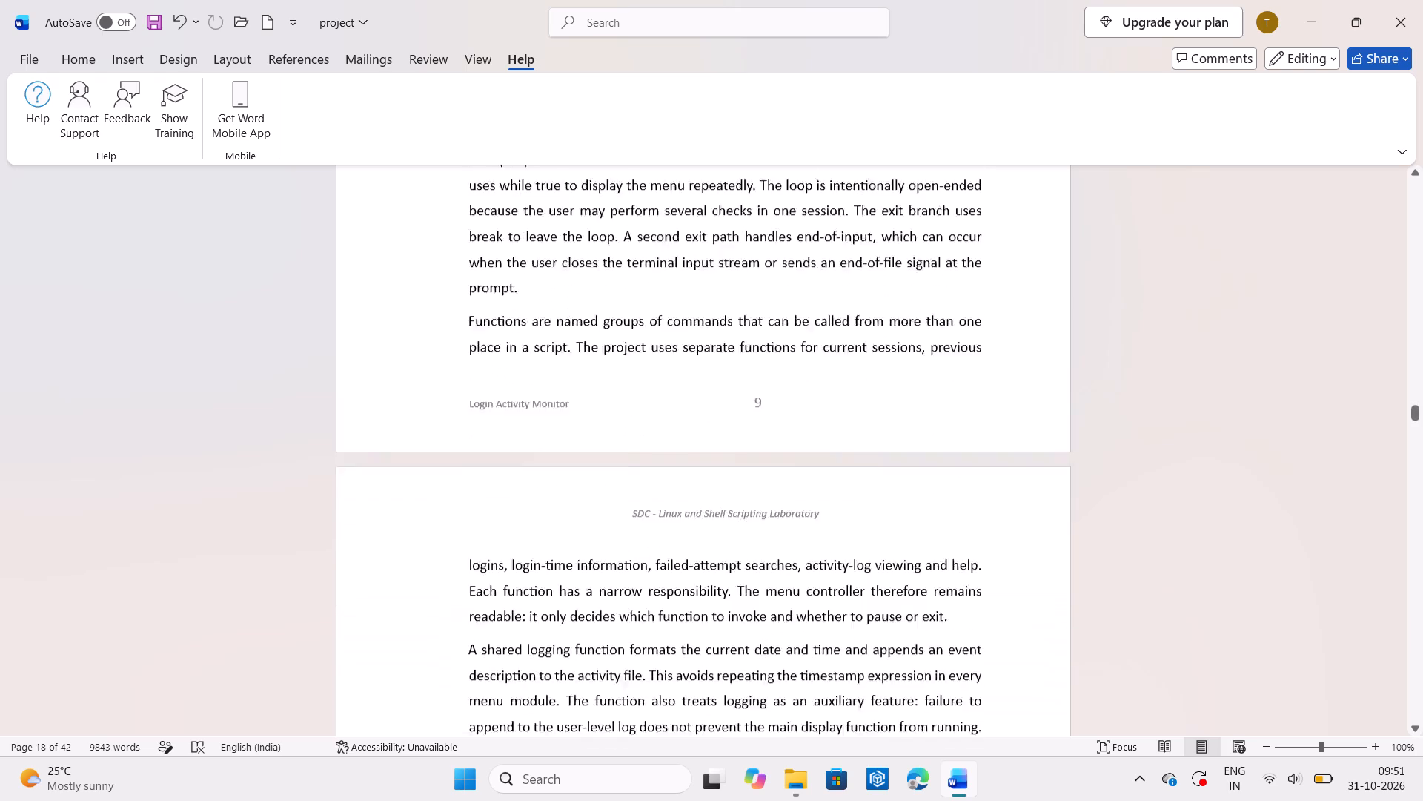
scroll(578, 642, "down", 3)
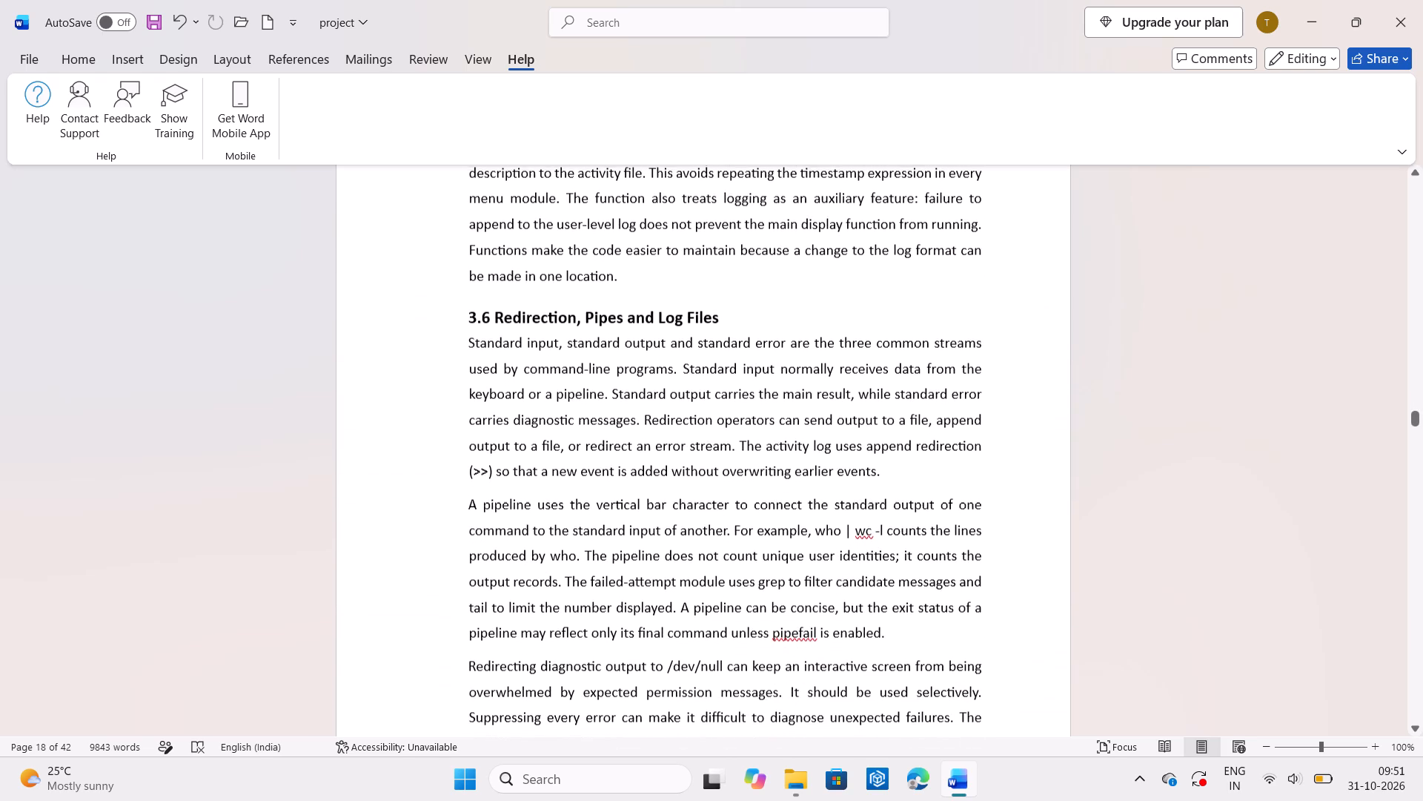
scroll(578, 642, "down", 1)
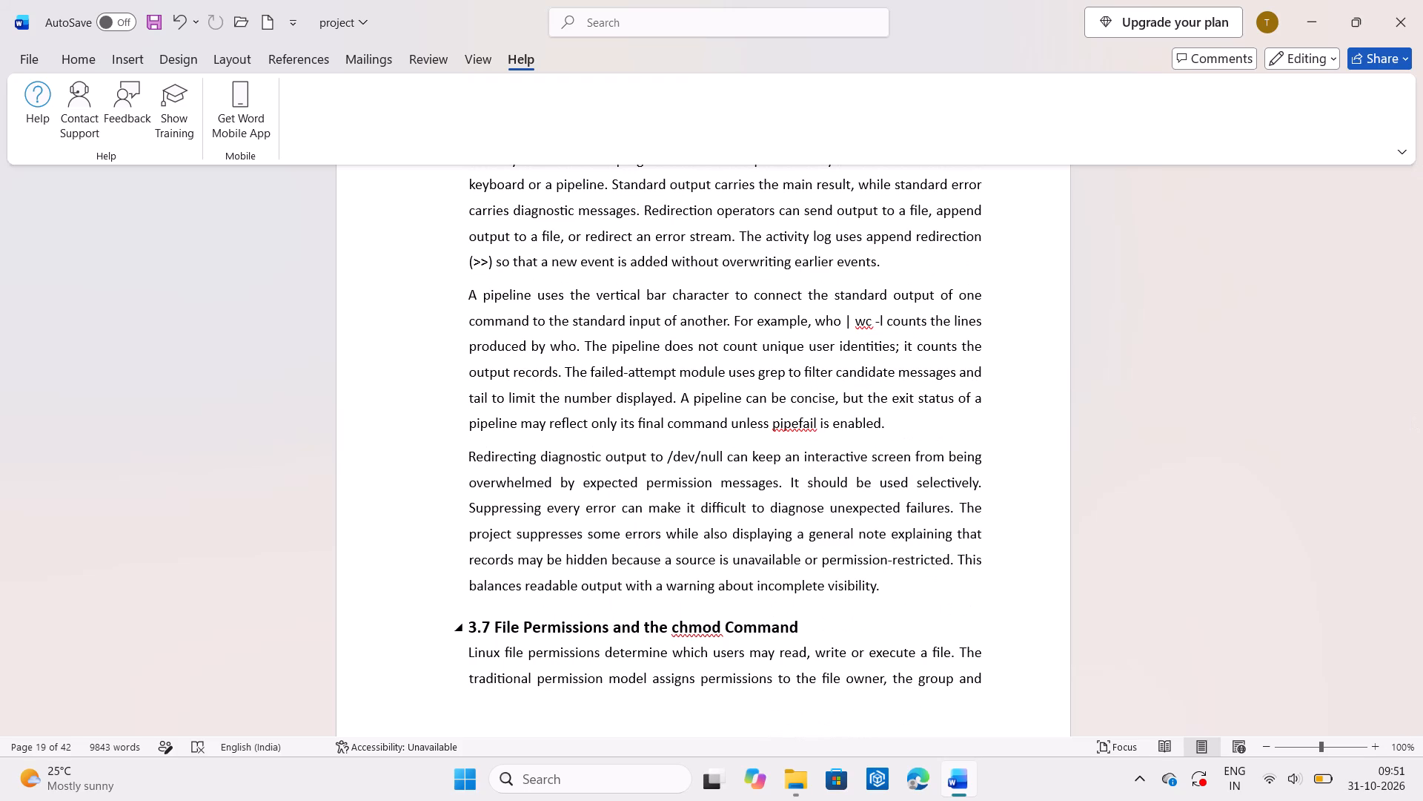
scroll(578, 642, "down", 1)
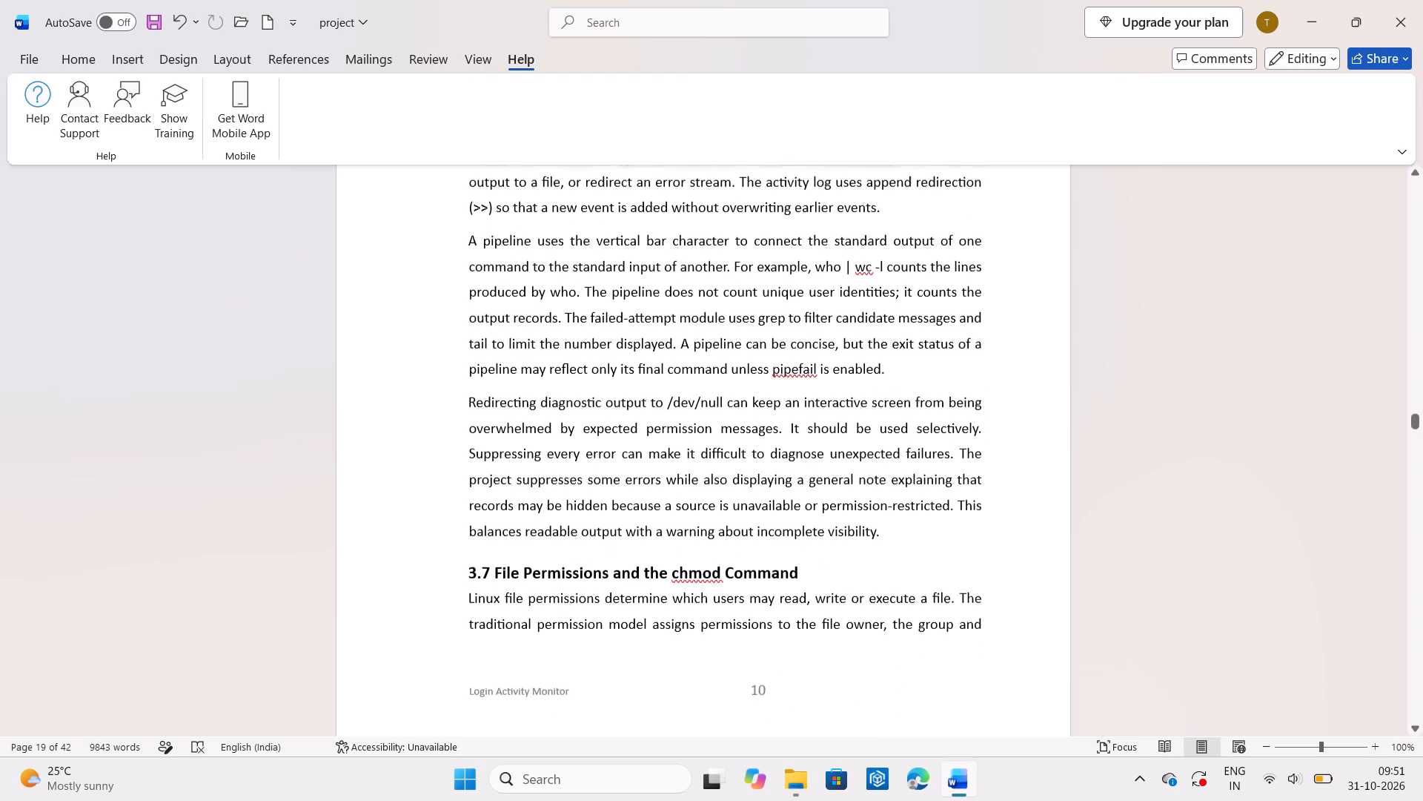
scroll(578, 642, "down", 1)
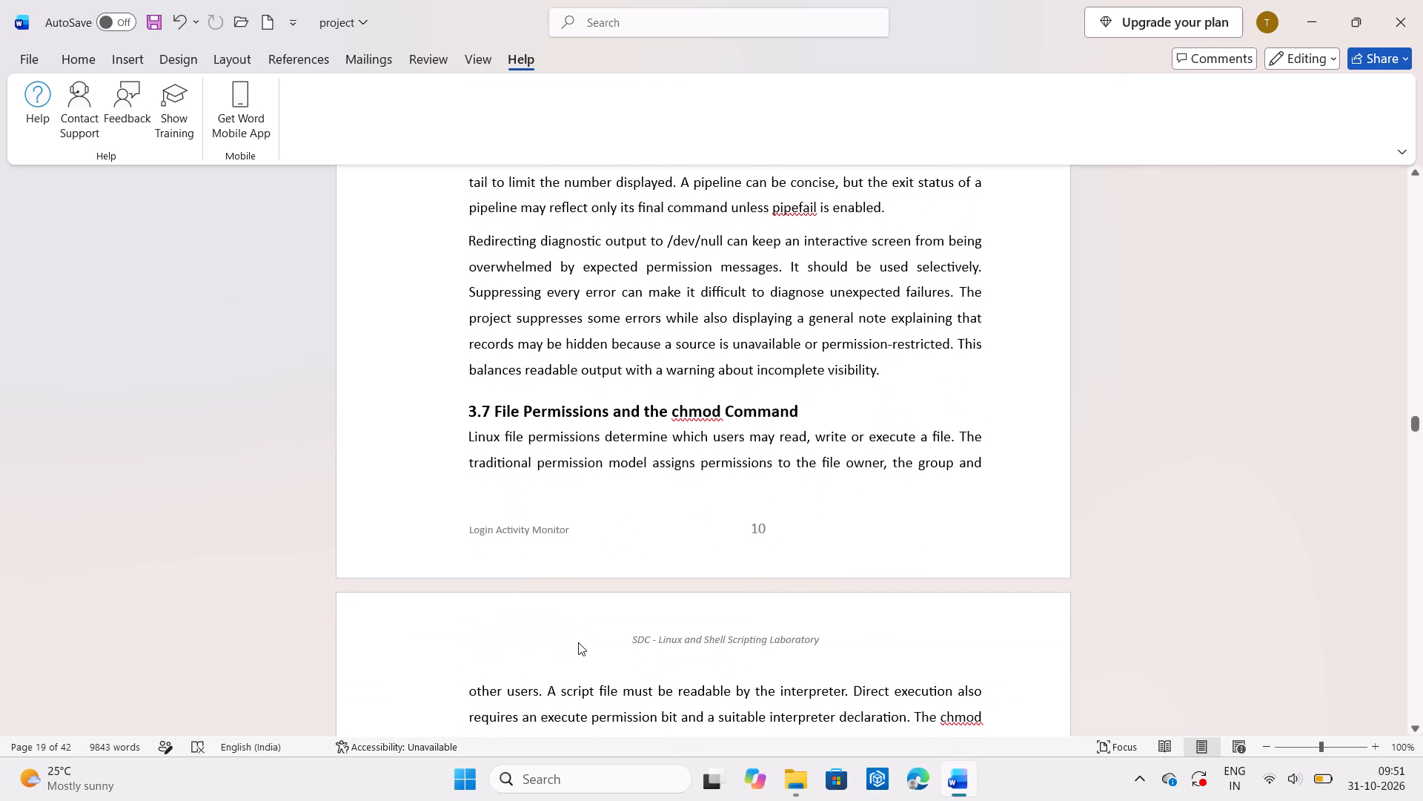
scroll(578, 642, "down", 3)
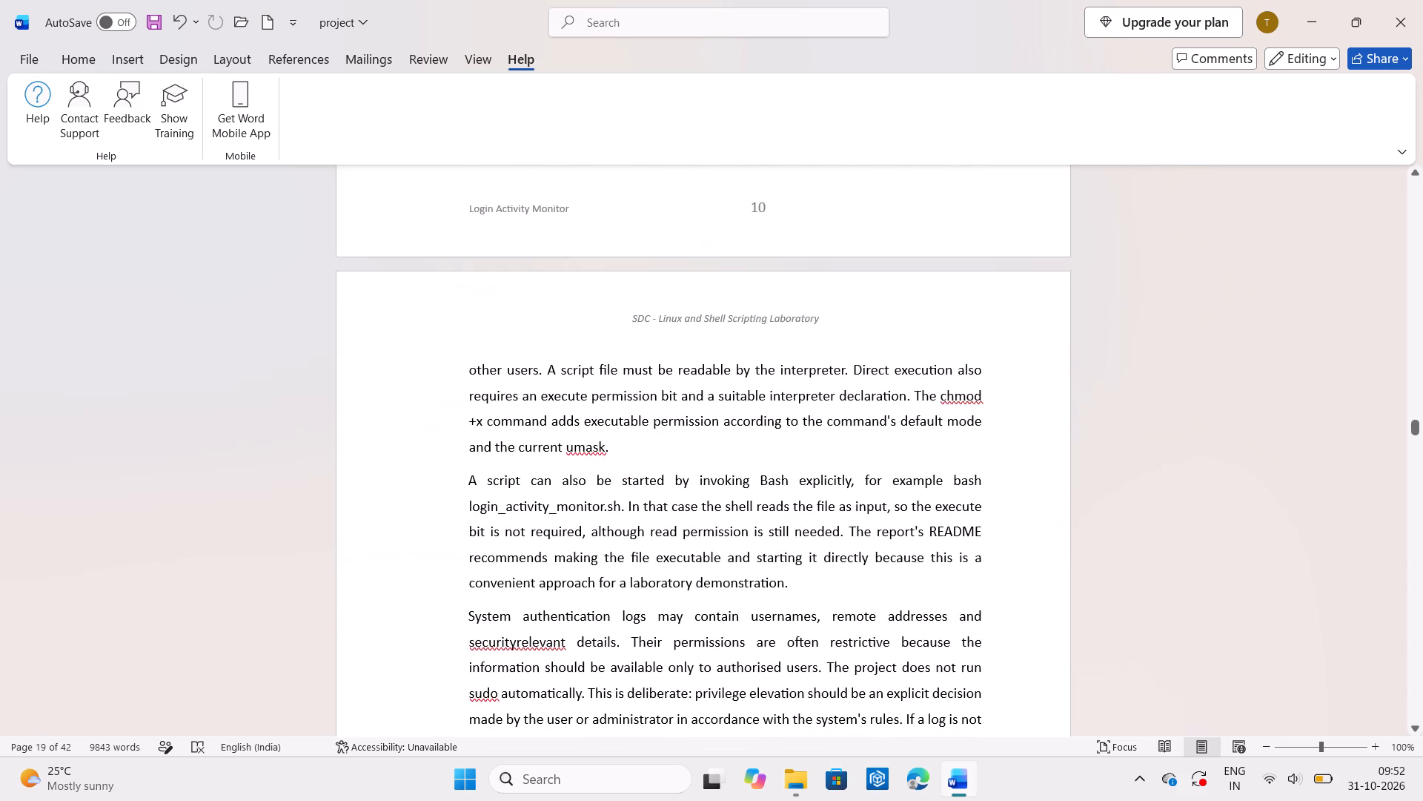
scroll(578, 642, "down", 1)
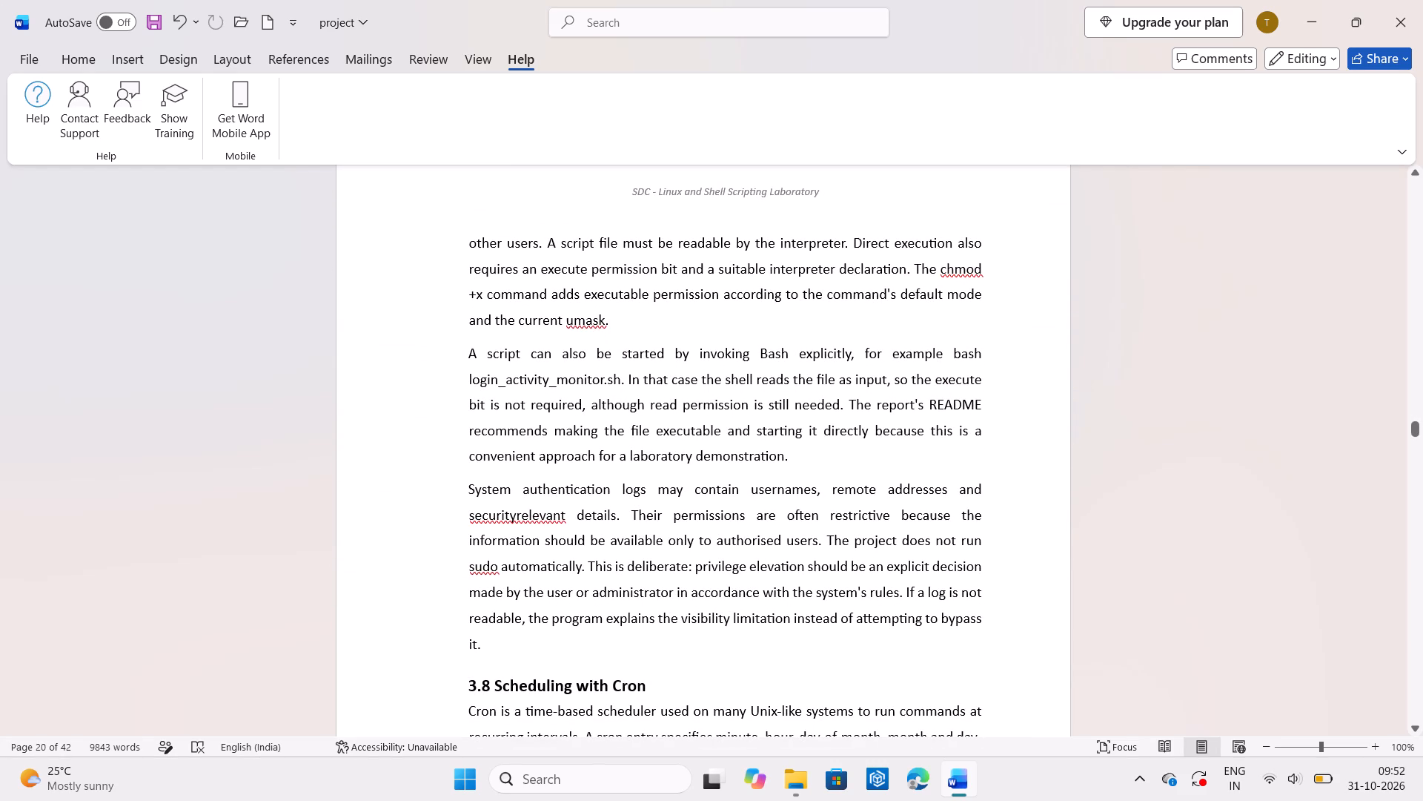
left_click_drag(468, 492, 505, 623)
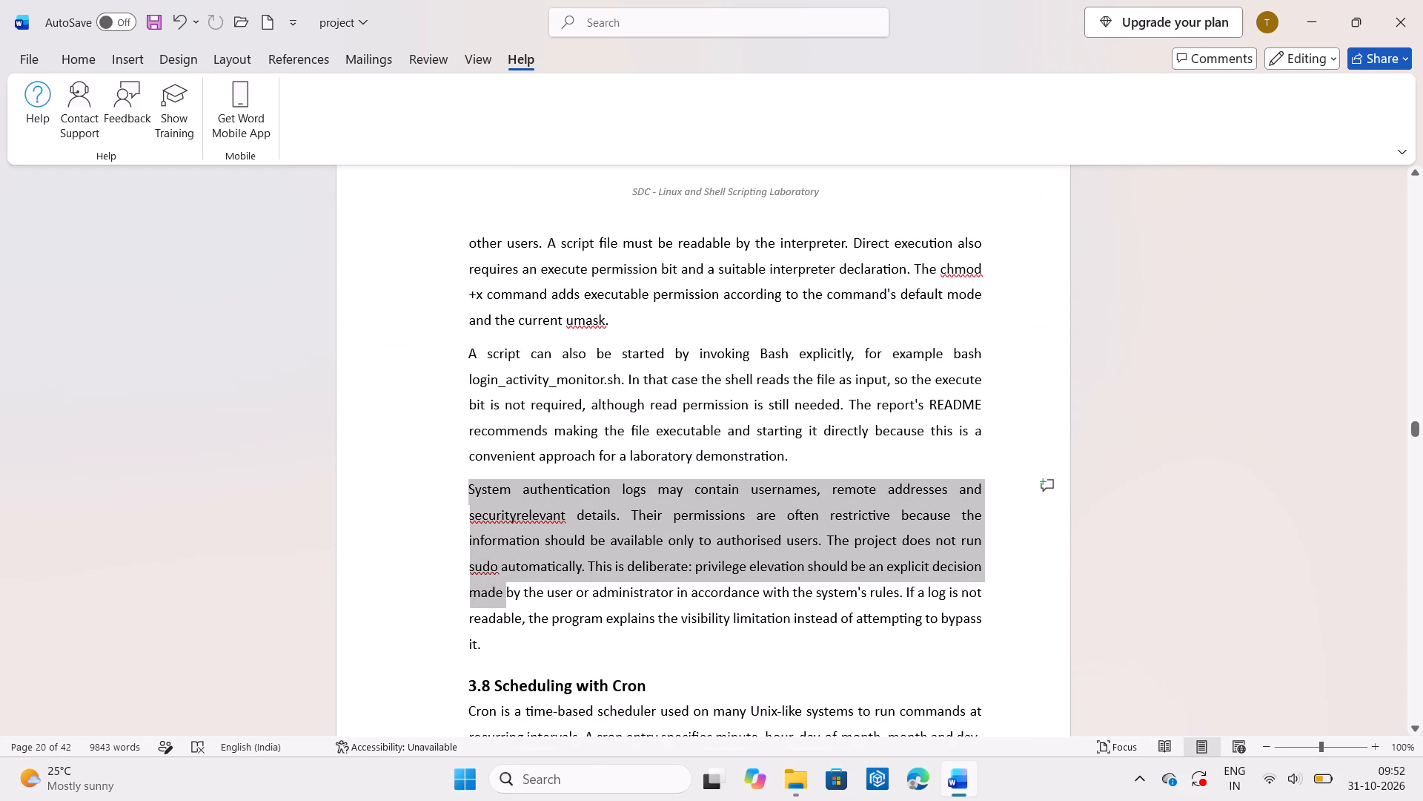
left_click_drag(505, 623, 489, 667)
key("BackSpace")
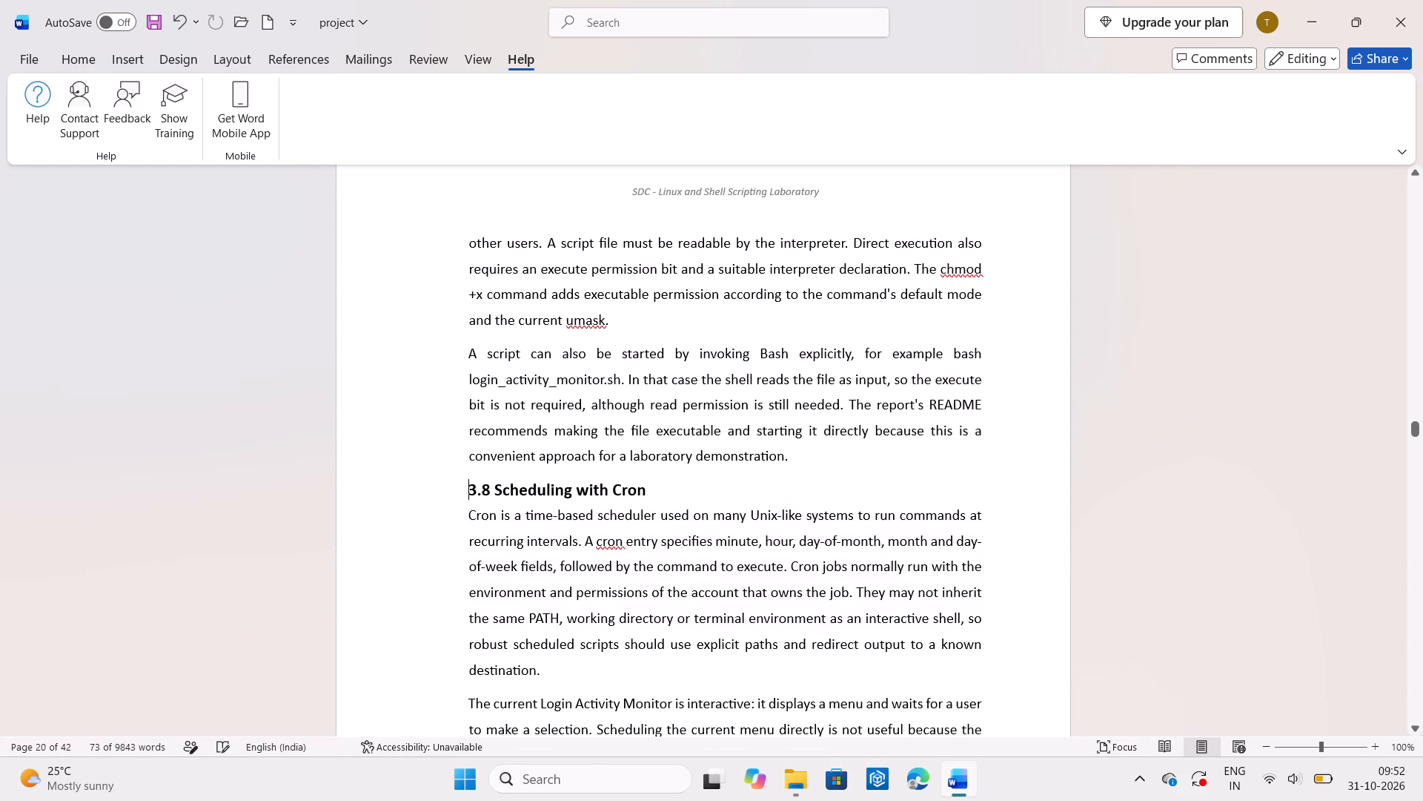
Delete section 3.8's second paragraph, starting "The current Login Activity Monitor is interactive", including its leftover full stop.
scroll(489, 667, "down", 1)
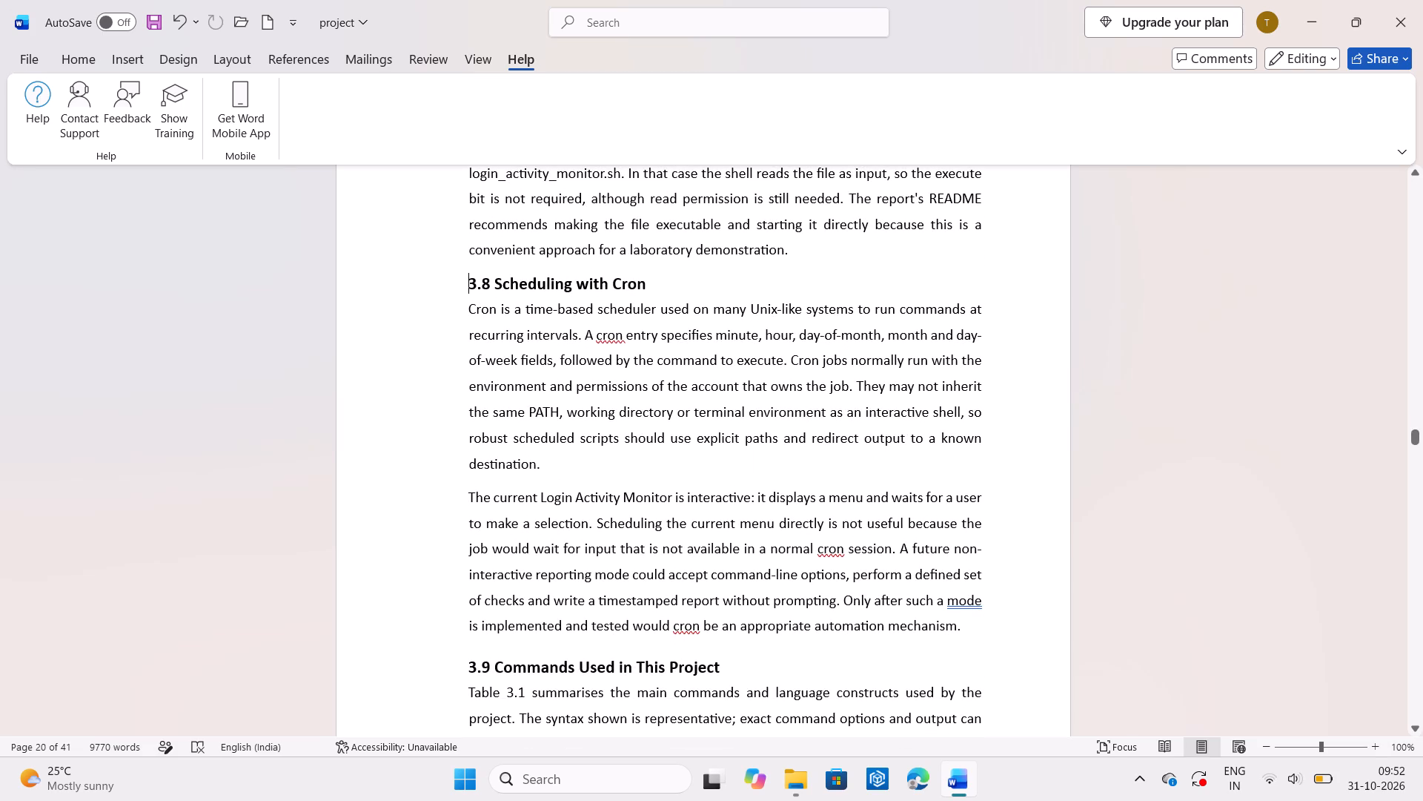
left_click_drag(462, 504, 869, 646)
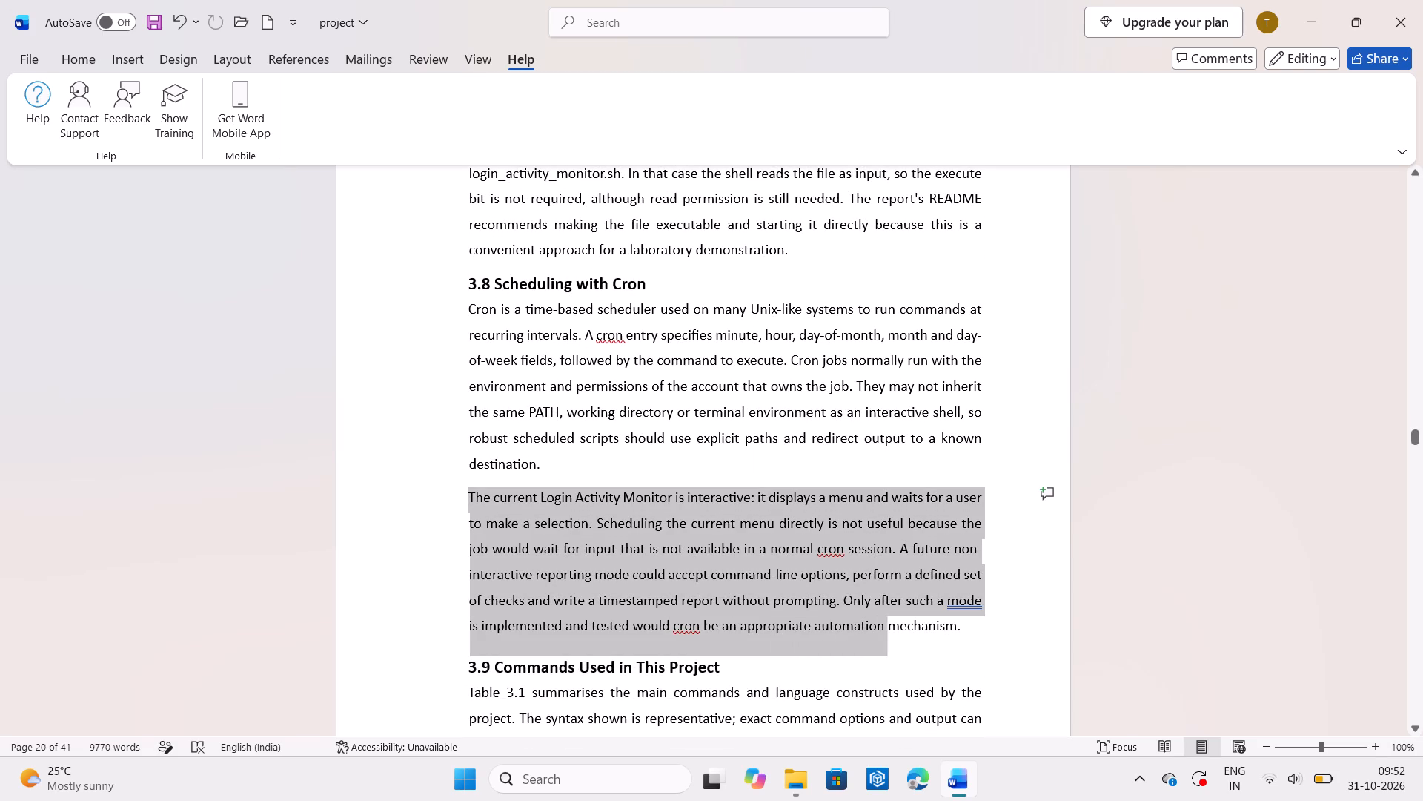
left_click_drag(869, 646, 963, 626)
key("BackSpace")
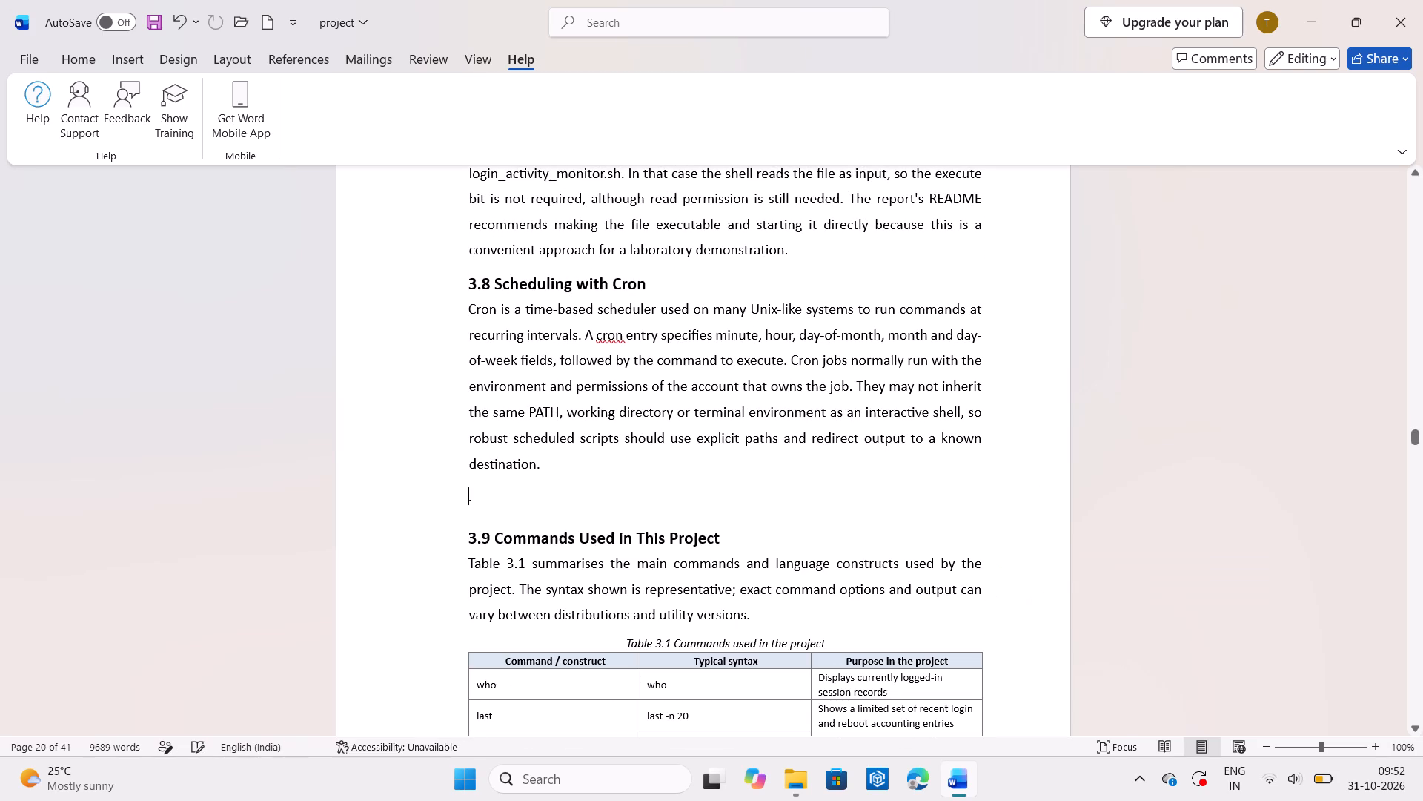
key("Delete")
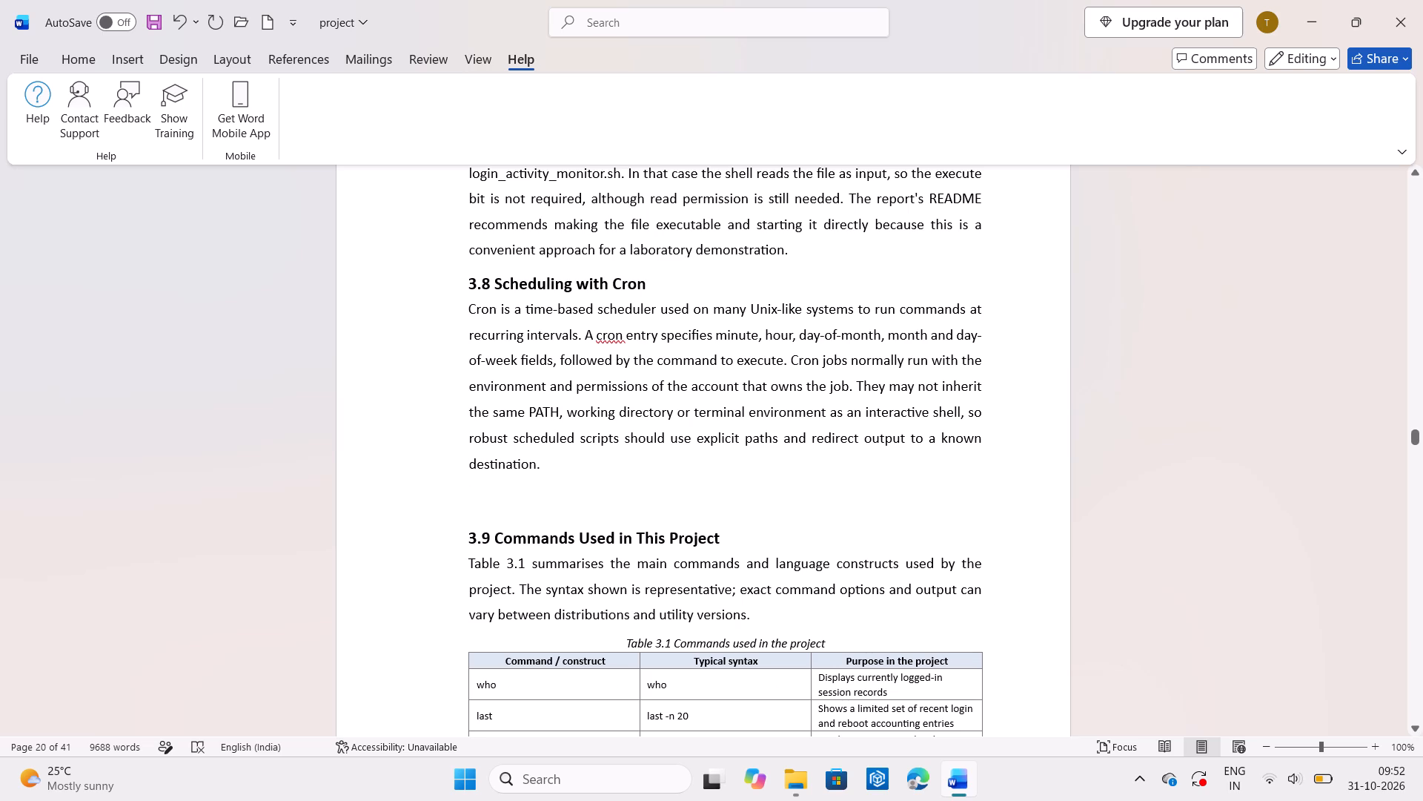
left_click(875, 464)
Delete the last paragraph of section 3.10, which starts "The project therefore combines sources only as separate views".
scroll(875, 464, "down", 1)
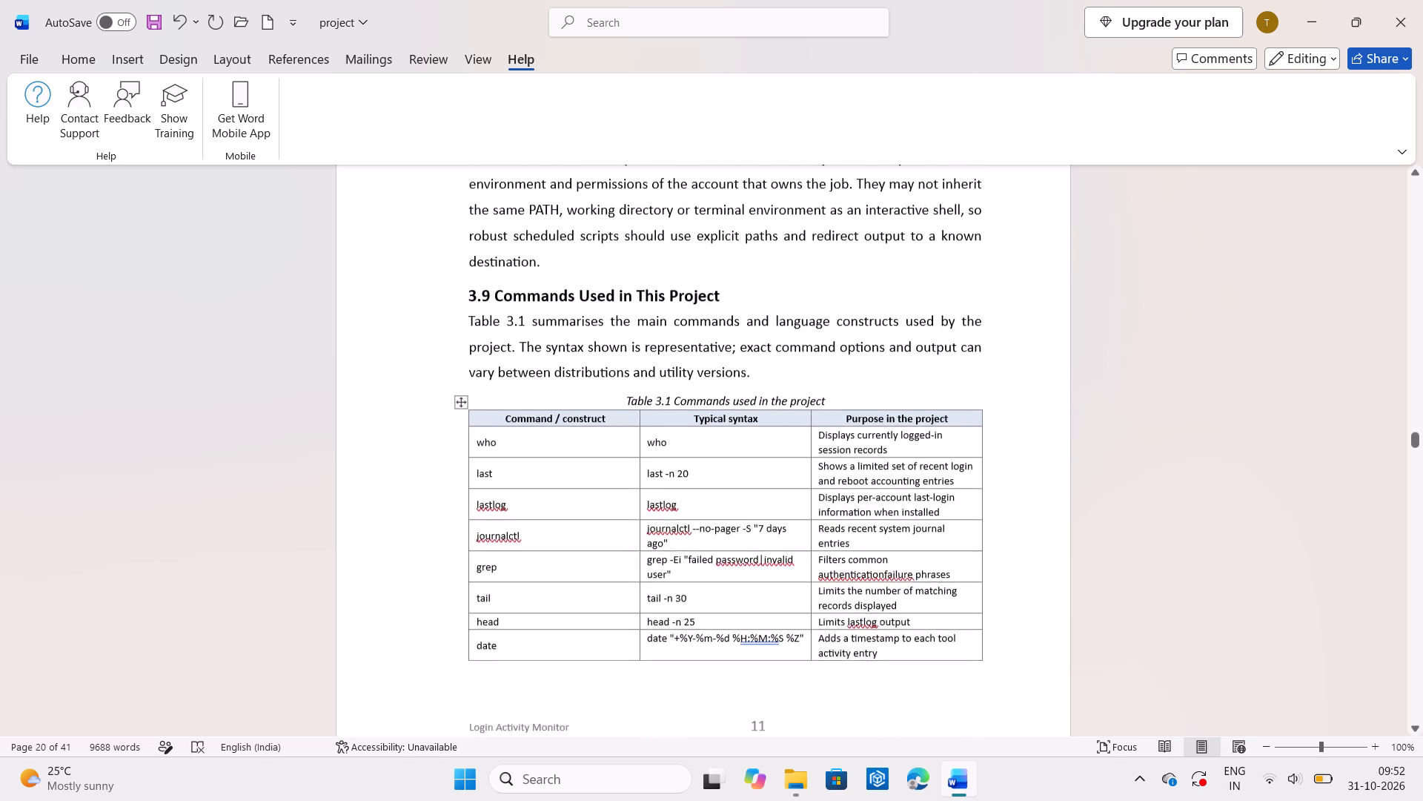
scroll(875, 464, "down", 3)
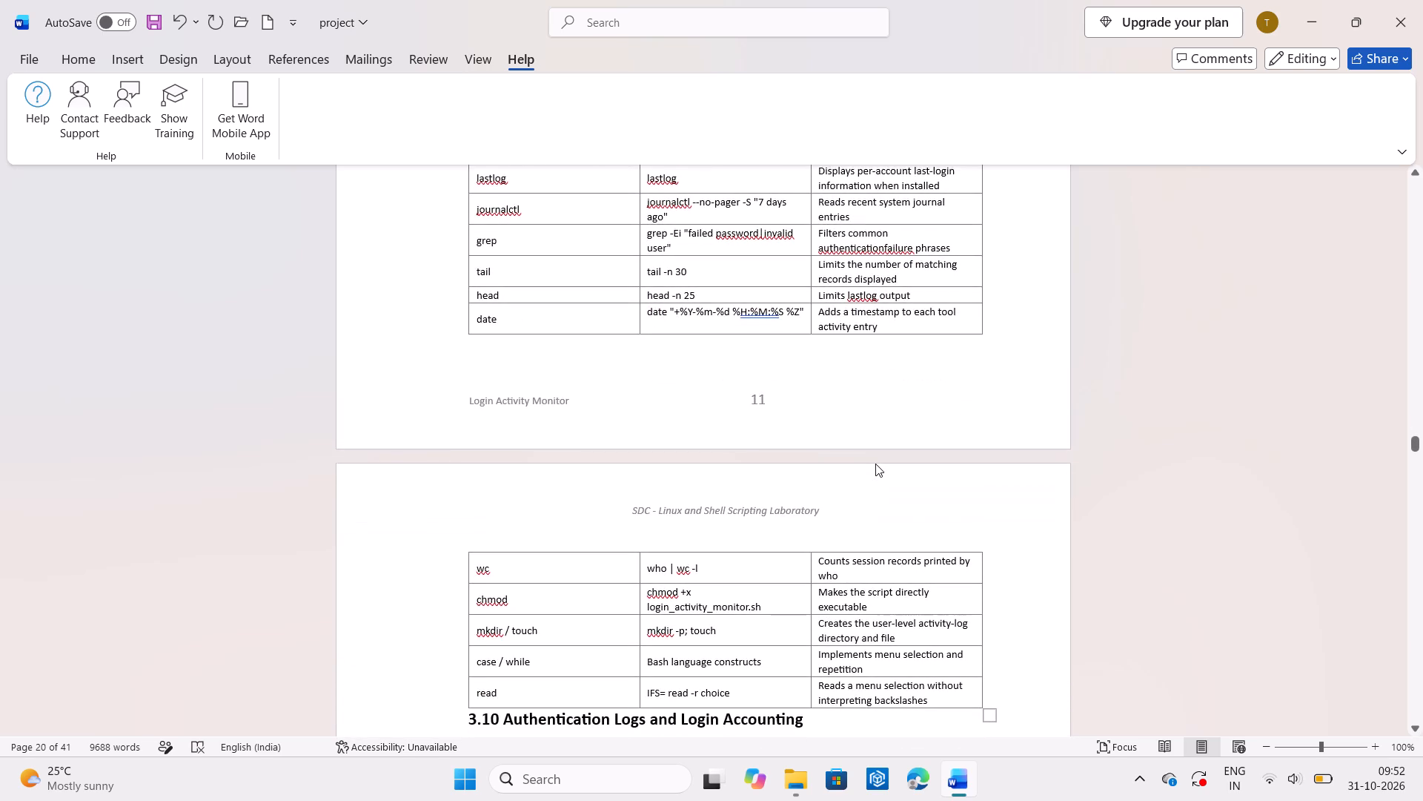
scroll(875, 464, "down", 4)
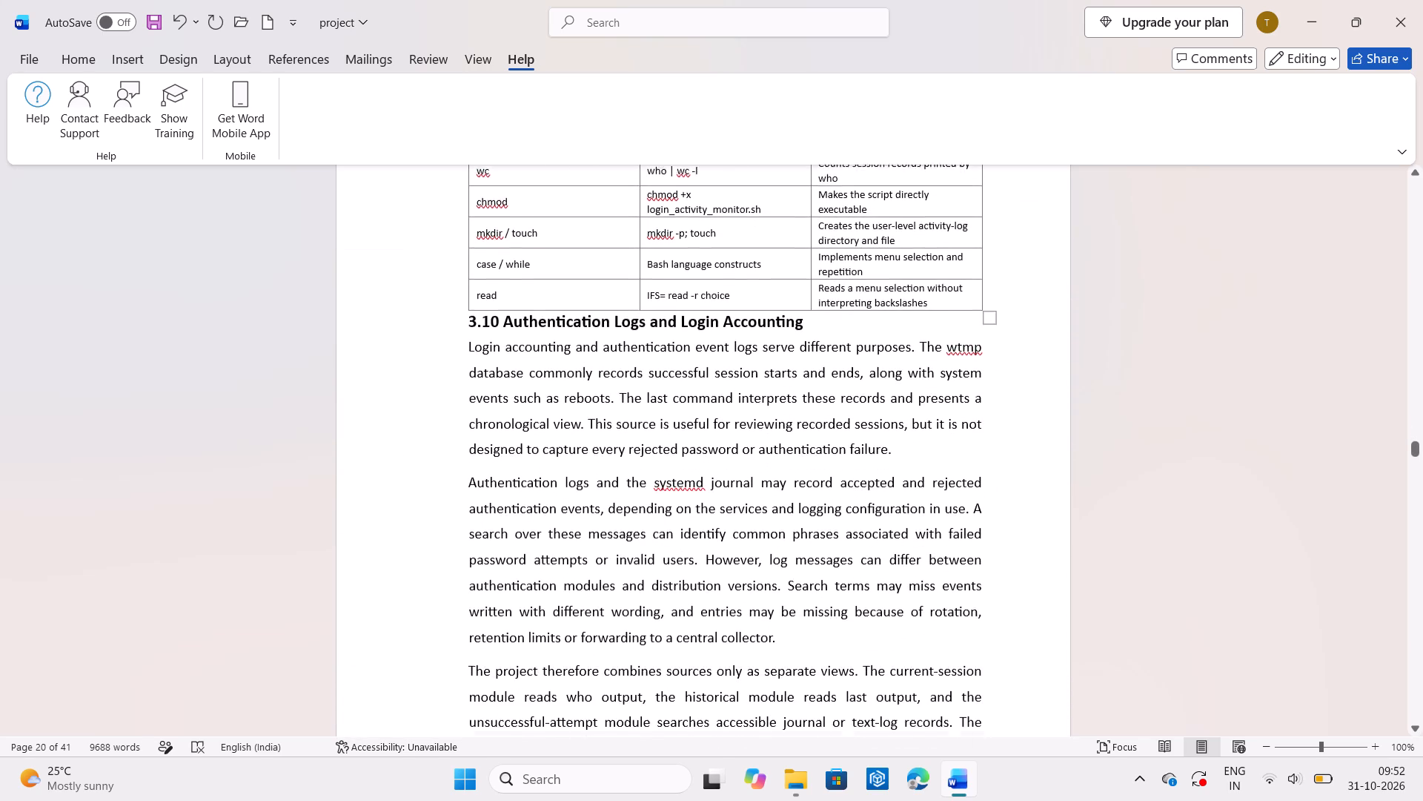
scroll(875, 464, "down", 1)
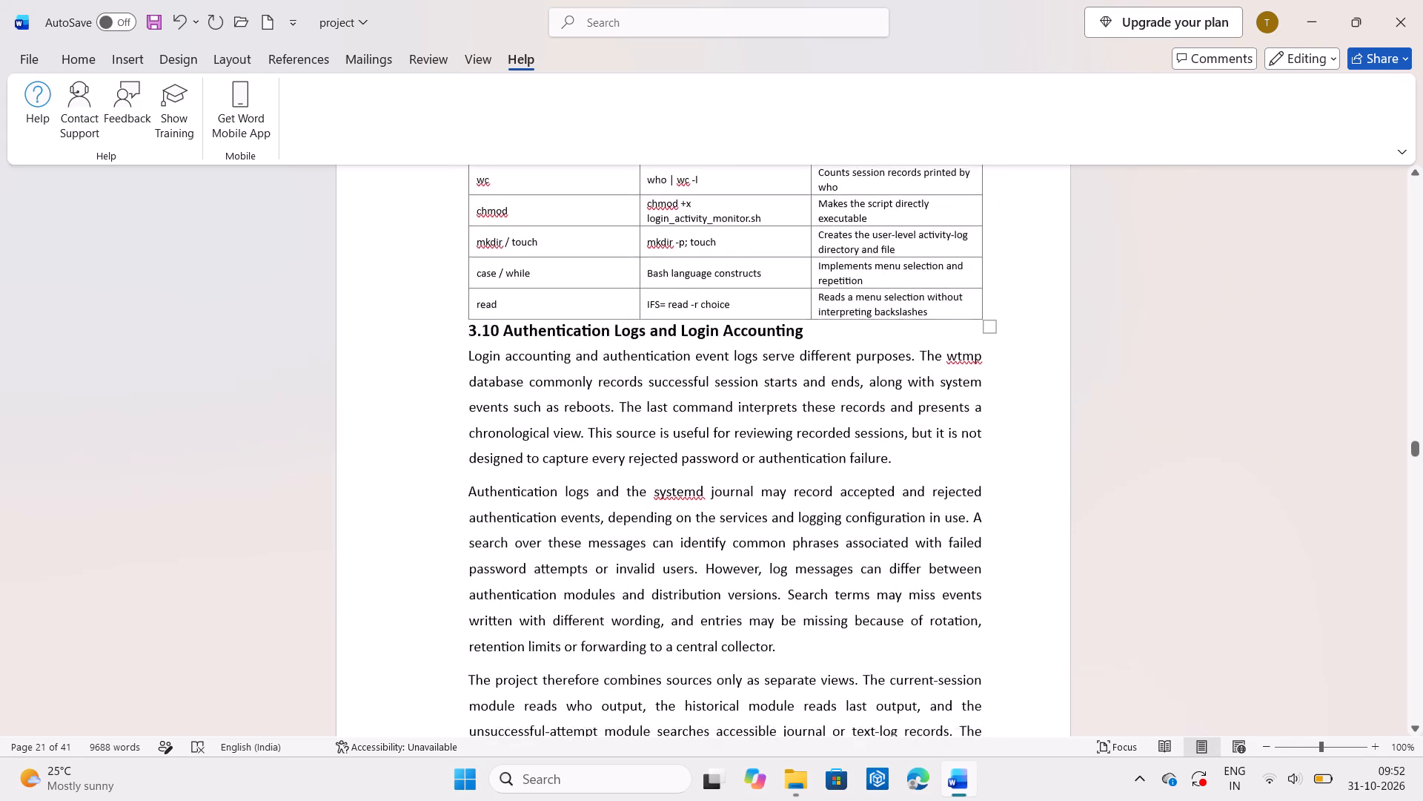
scroll(875, 464, "down", 1)
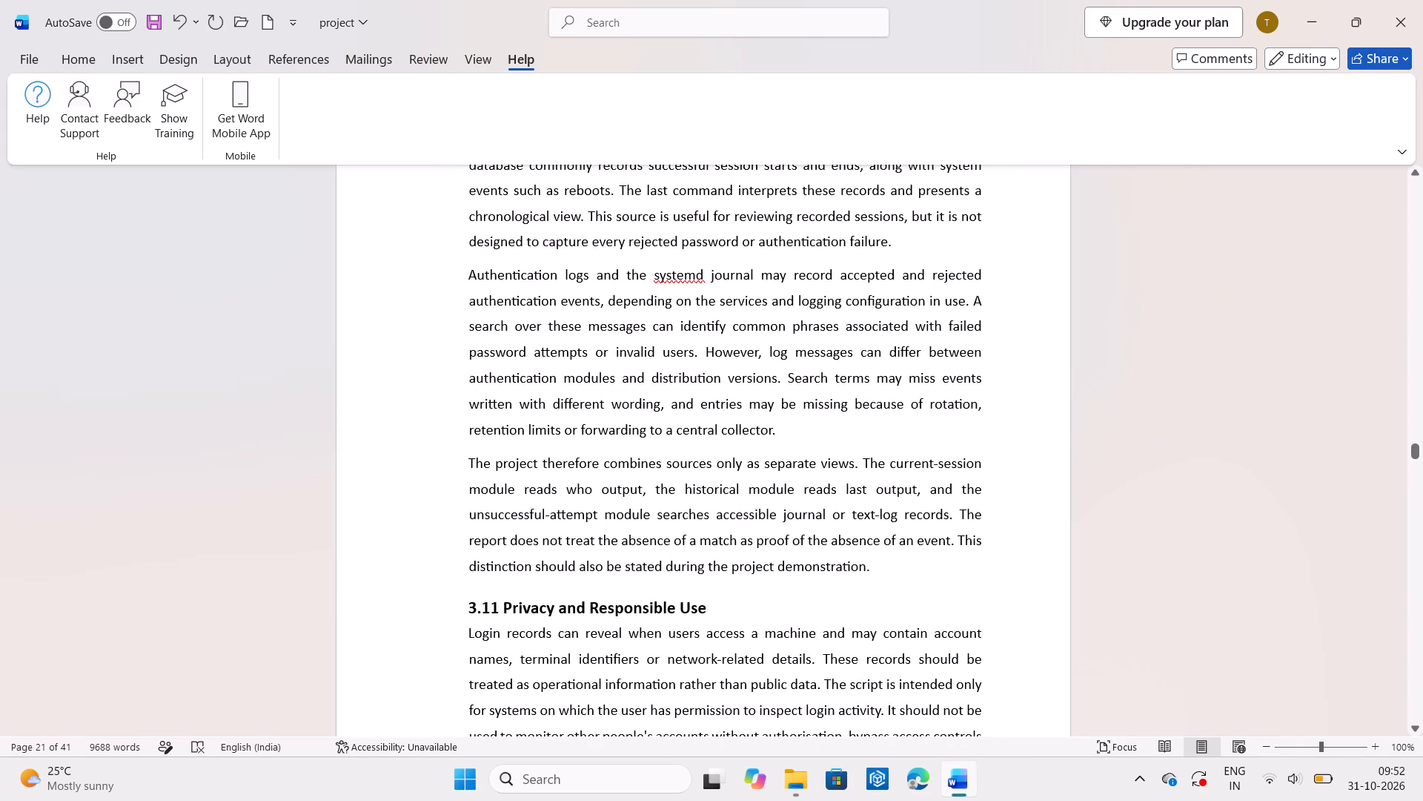
left_click_drag(471, 460, 873, 564)
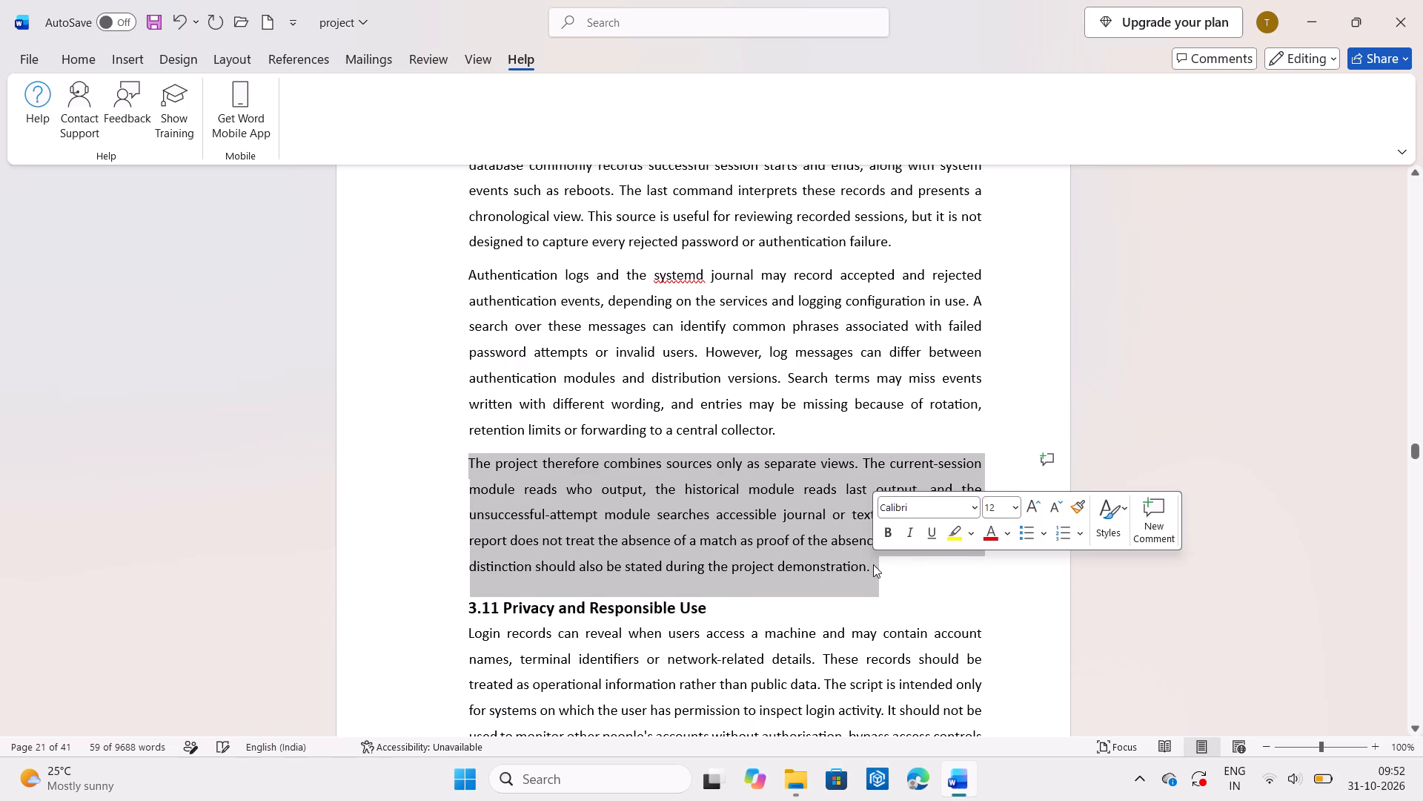
key("BackSpace")
Delete the last paragraph of section 4.1, starting "The application is designed to remain useful", including its leftover full stop and empty line.
scroll(873, 564, "down", 2)
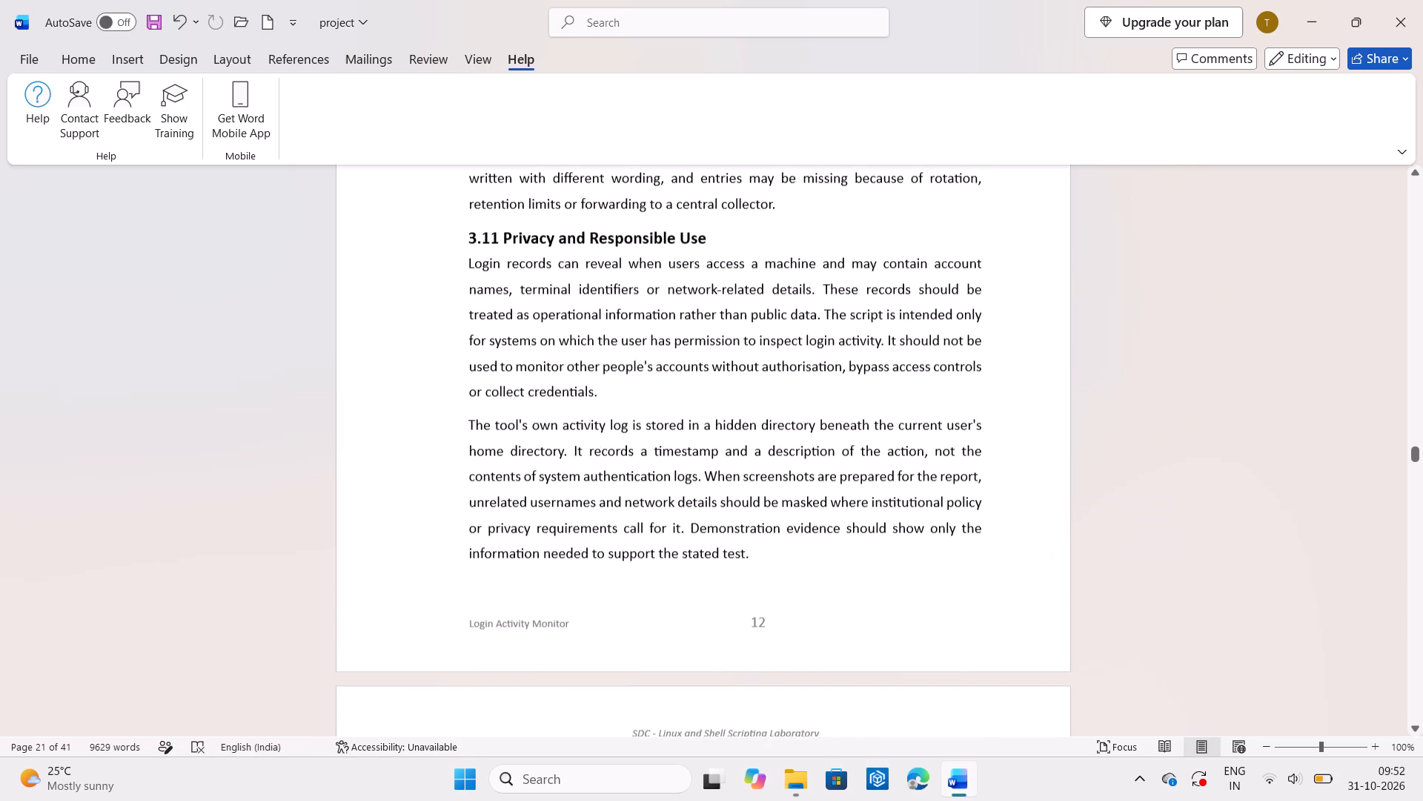
scroll(873, 564, "down", 3)
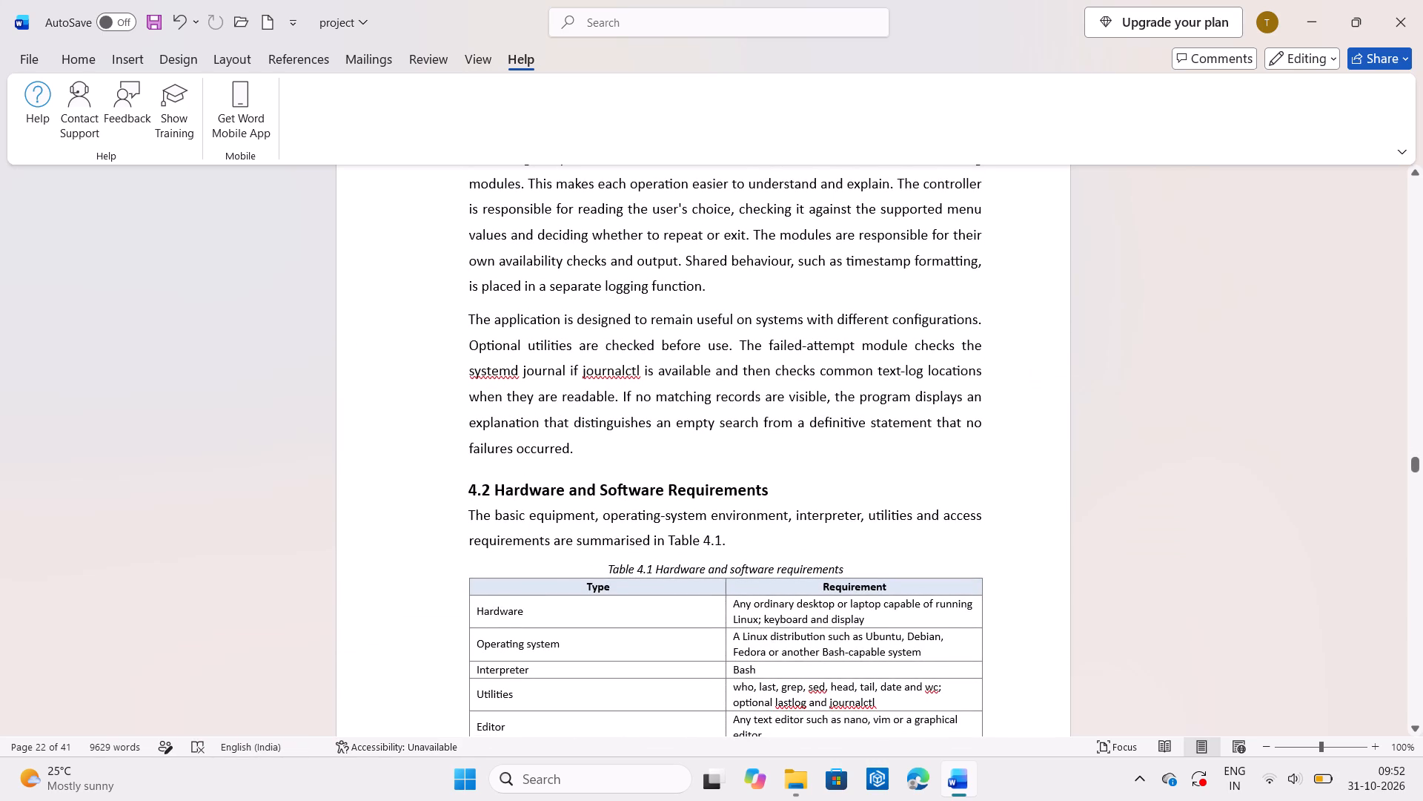
left_click(465, 322)
left_click_drag(470, 320, 483, 354)
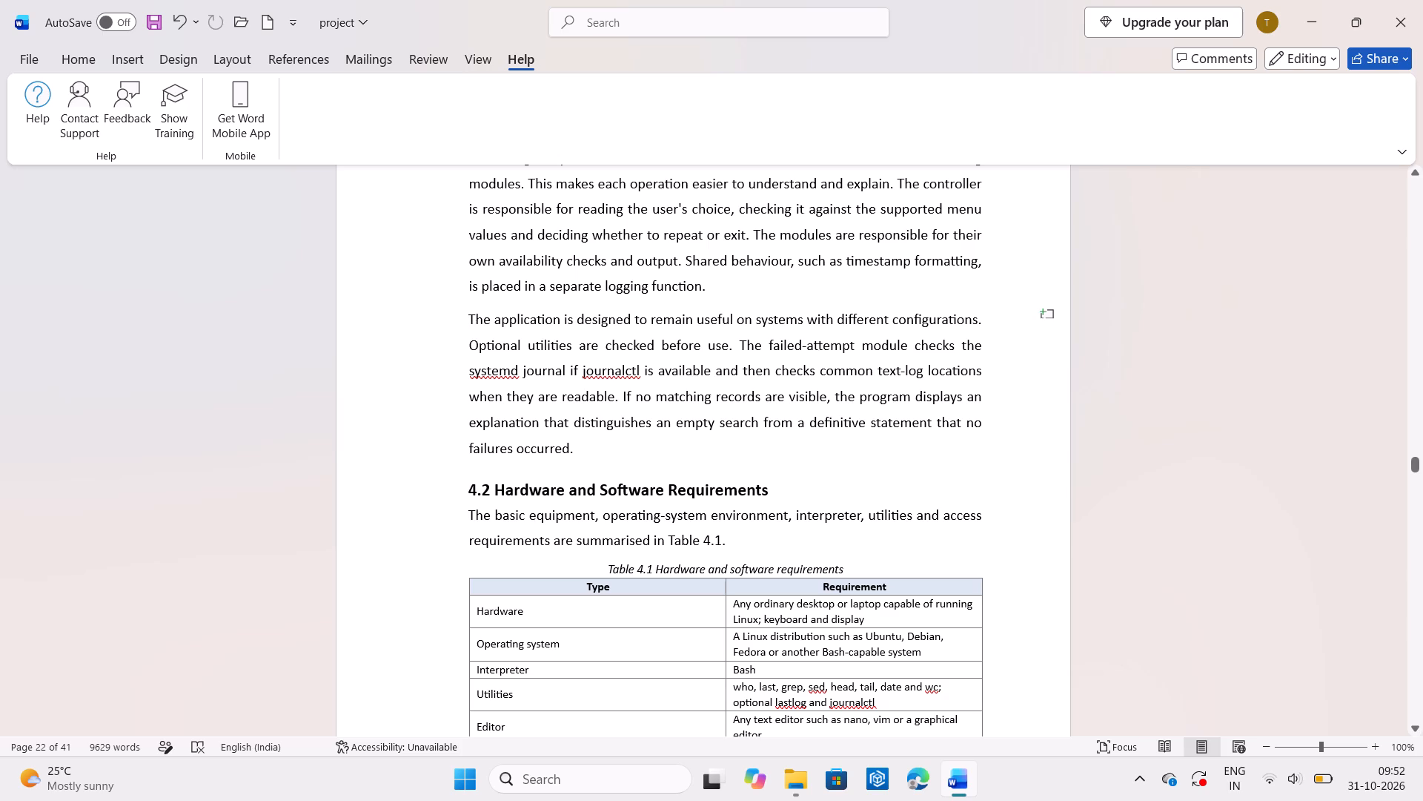
left_click_drag(483, 354, 565, 446)
key("BackSpace")
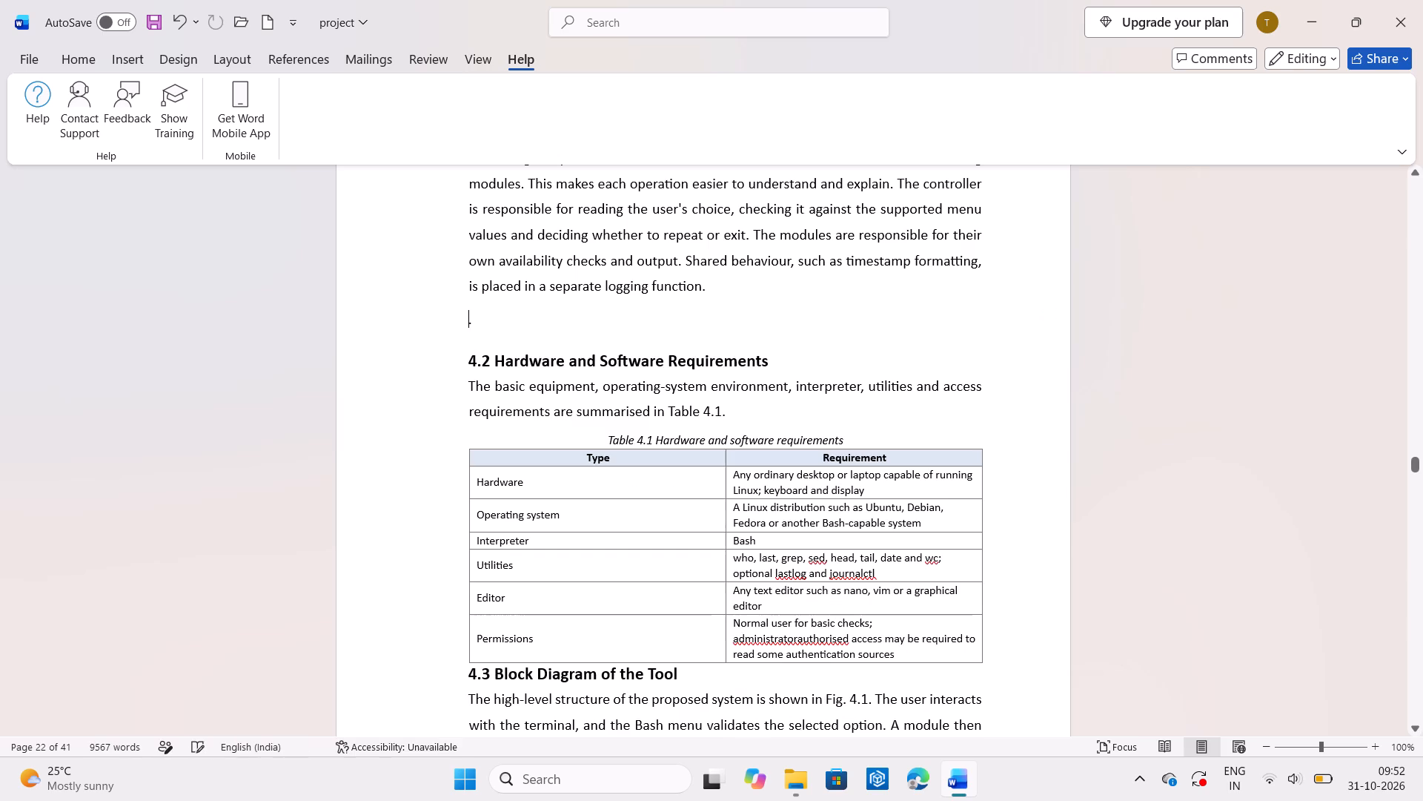
key("Delete")
left_click(721, 285)
key("Delete")
Review the text and page layout from section 3.8 through Table 4.1, the Fig. 4.1 block diagram and section 4.4.
scroll(721, 285, "down", 2)
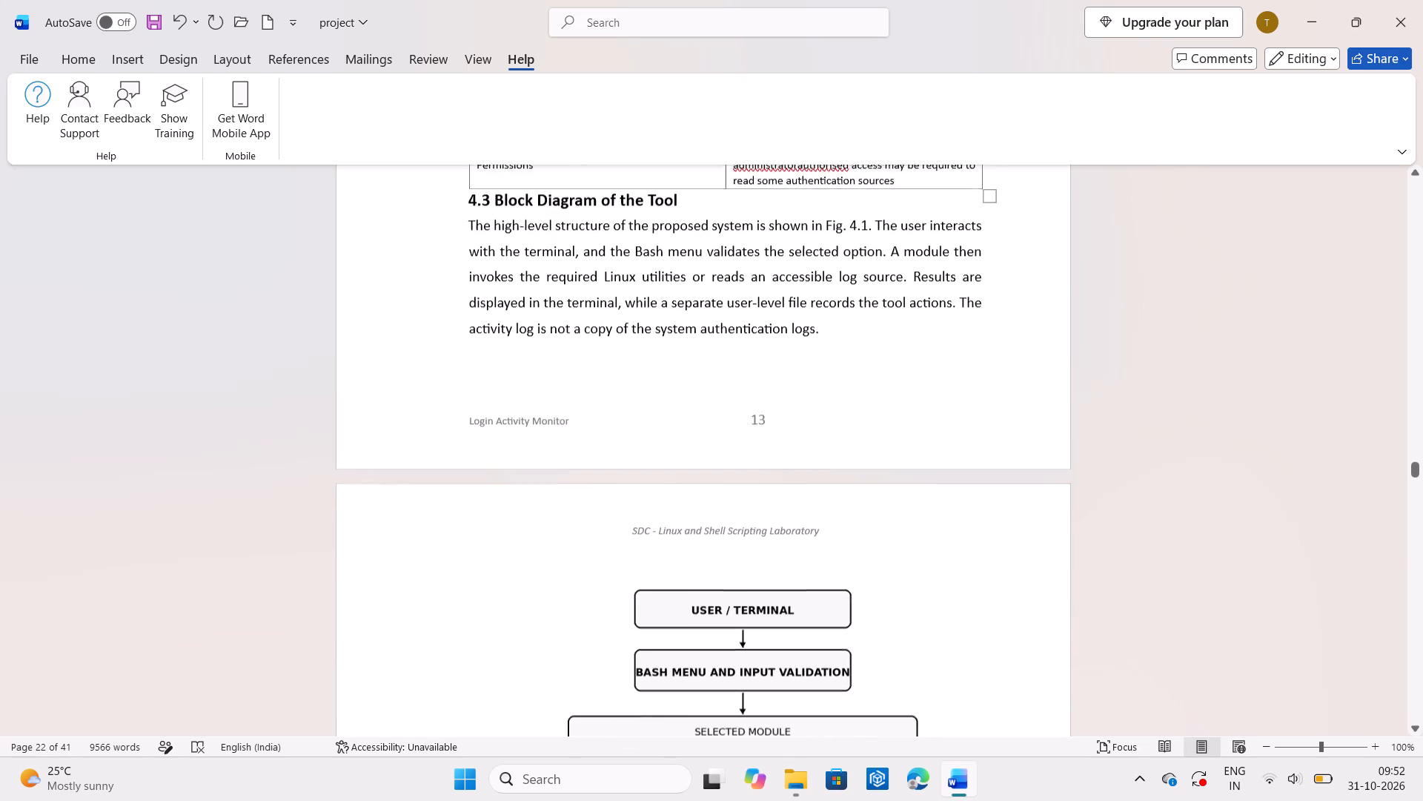
scroll(721, 285, "down", 1)
scroll(721, 285, "up", 8)
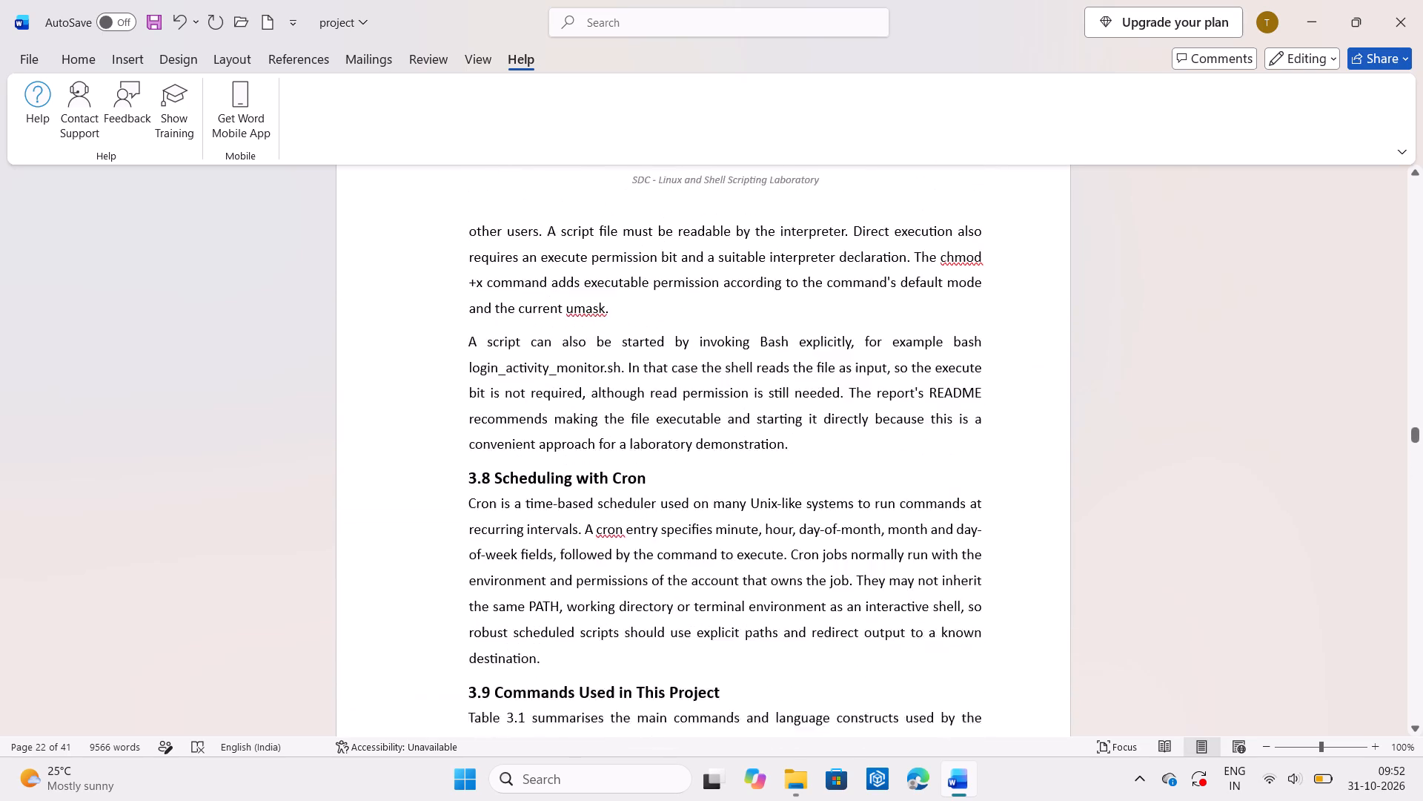
scroll(721, 285, "down", 7)
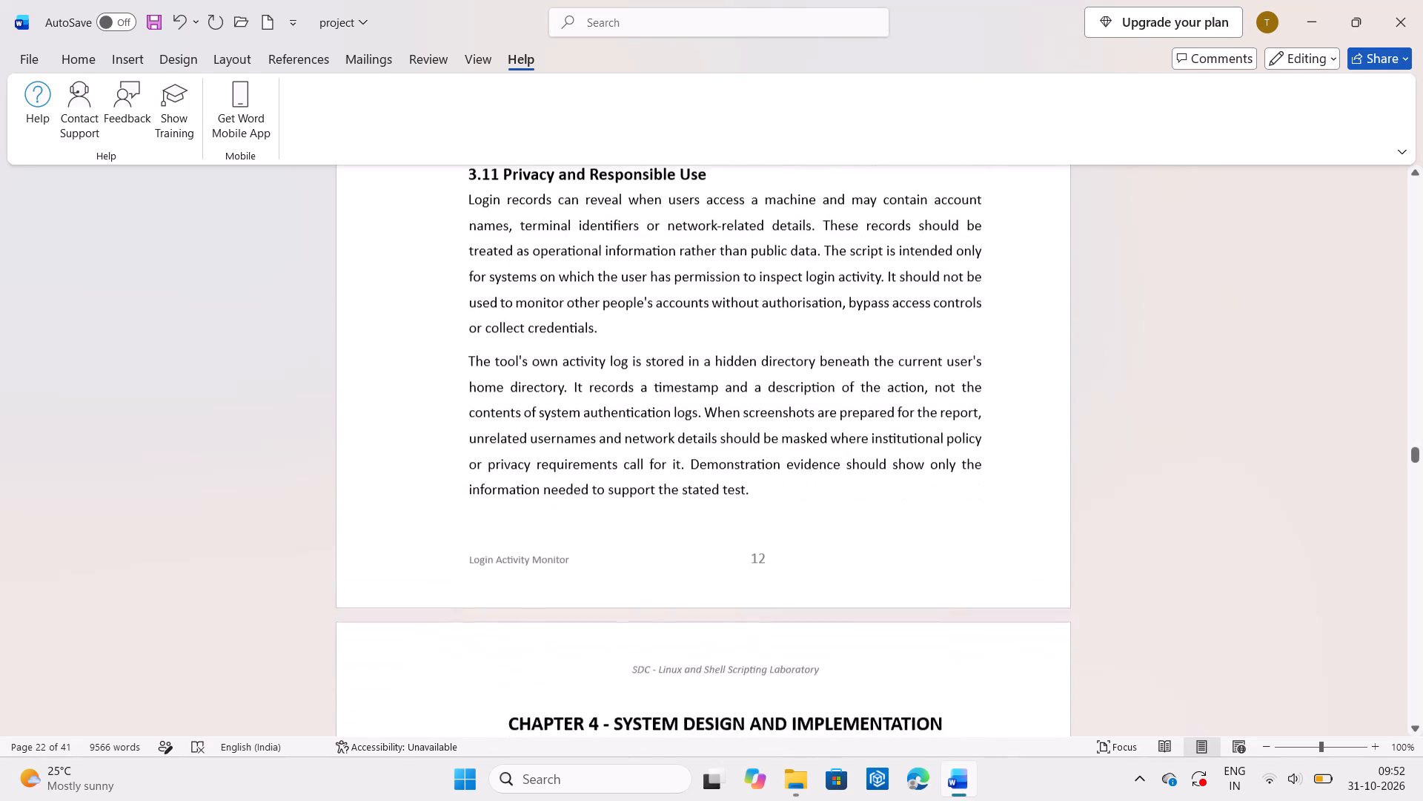
scroll(721, 285, "down", 1)
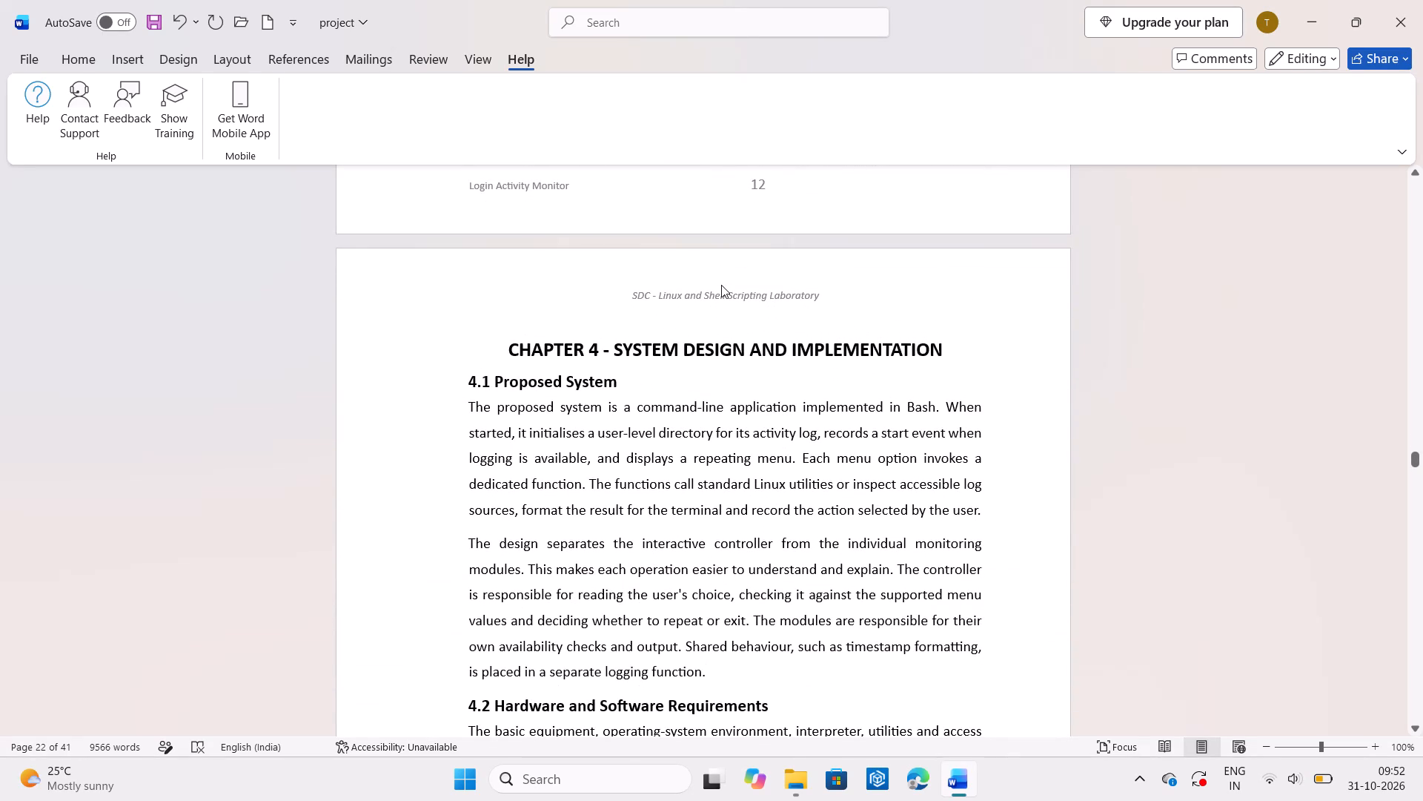
scroll(721, 285, "down", 3)
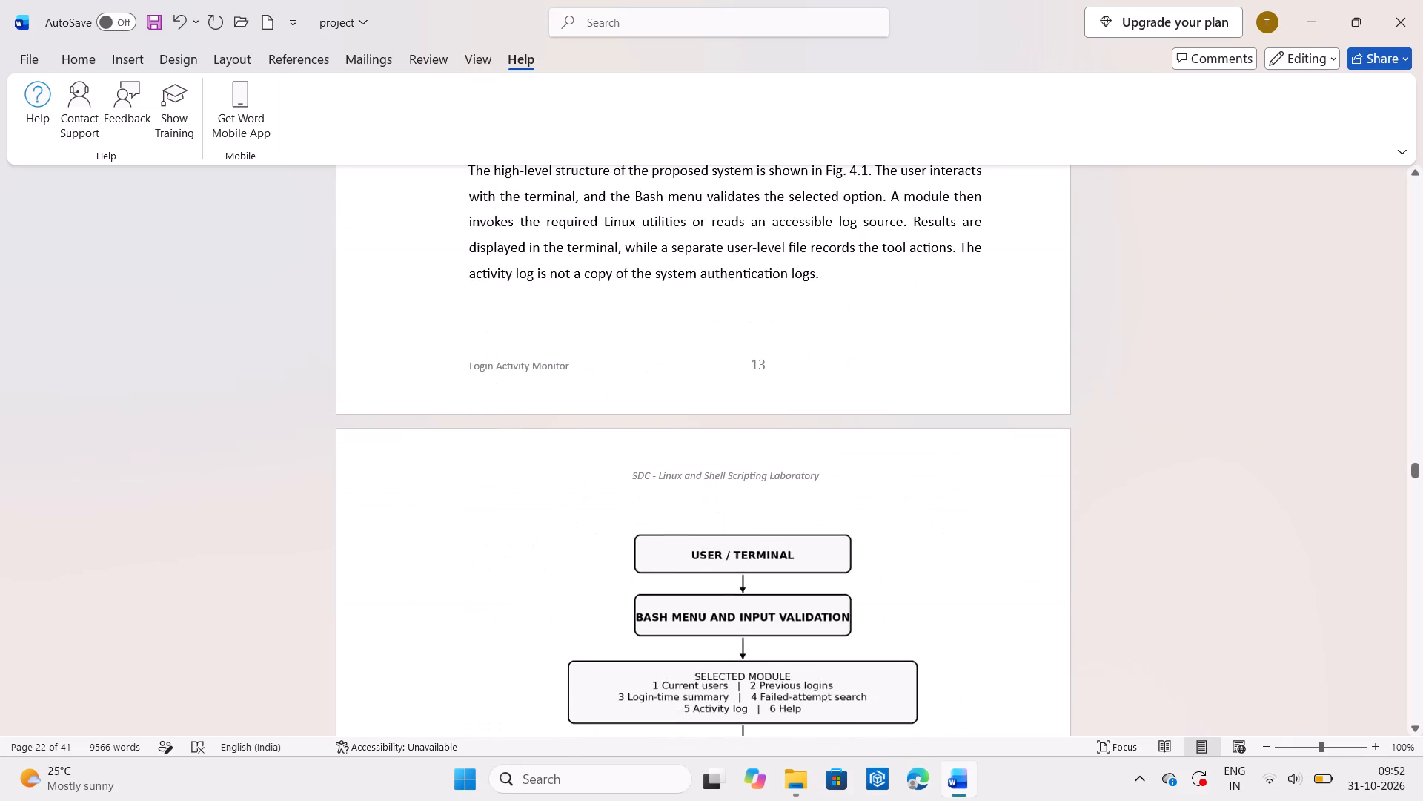
scroll(721, 285, "down", 1)
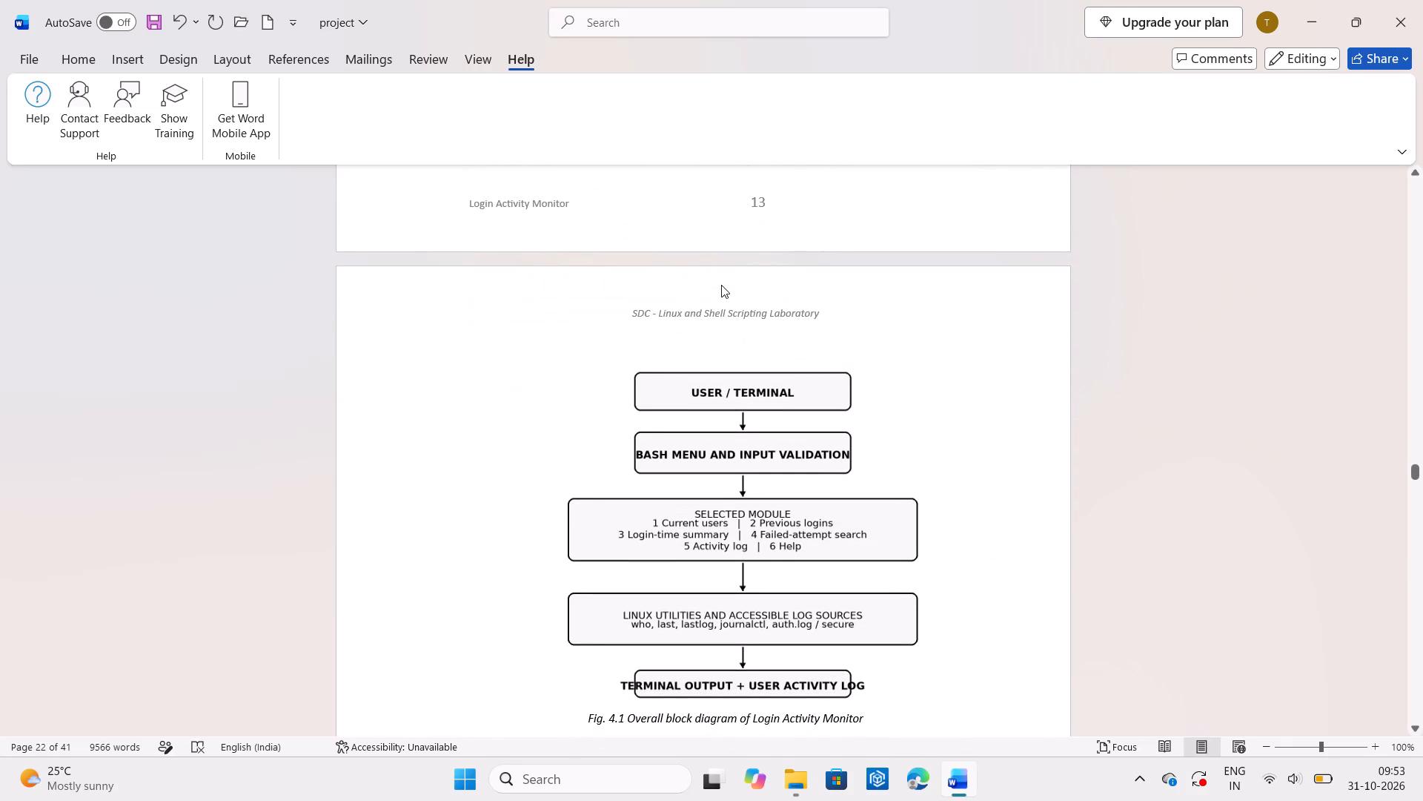
scroll(721, 285, "up", 4)
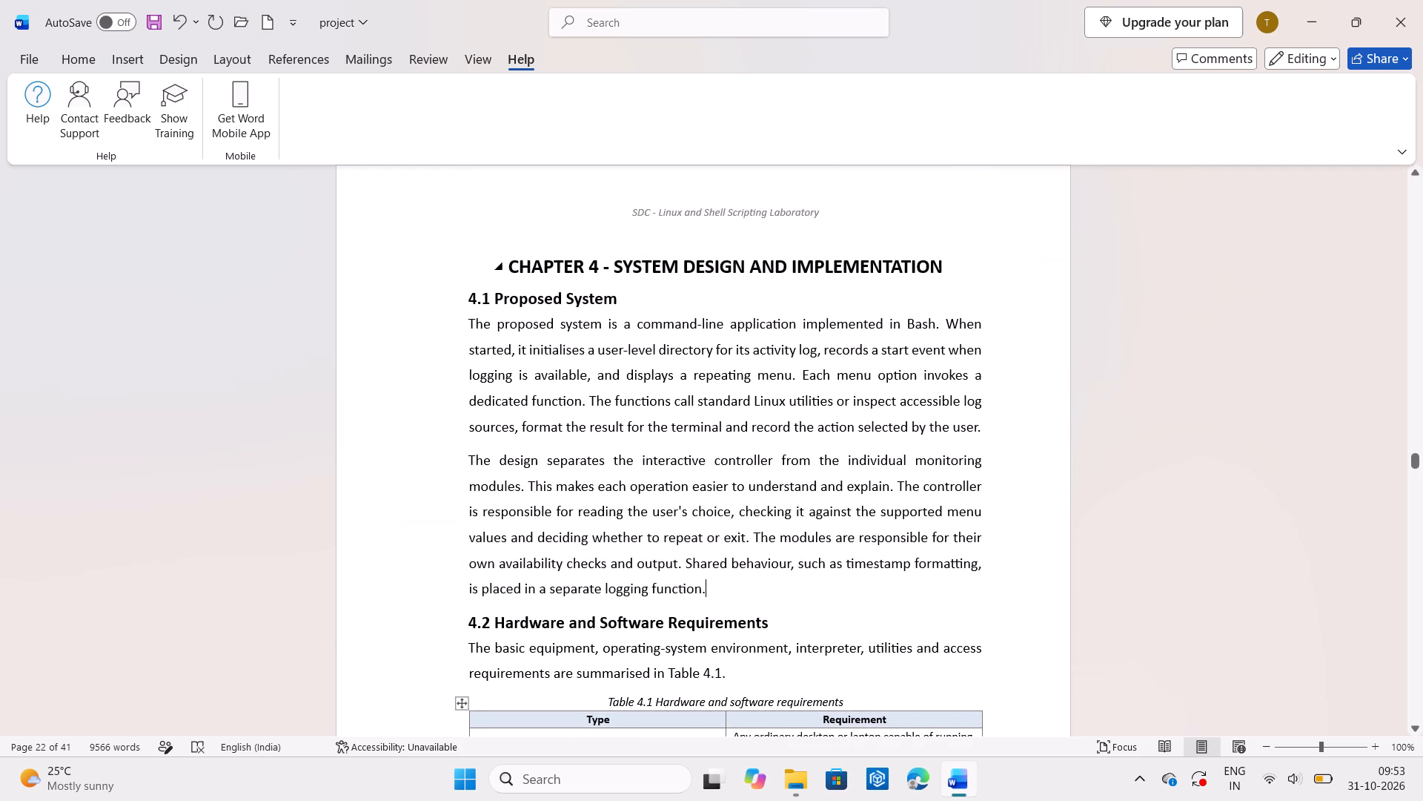
scroll(721, 285, "down", 2)
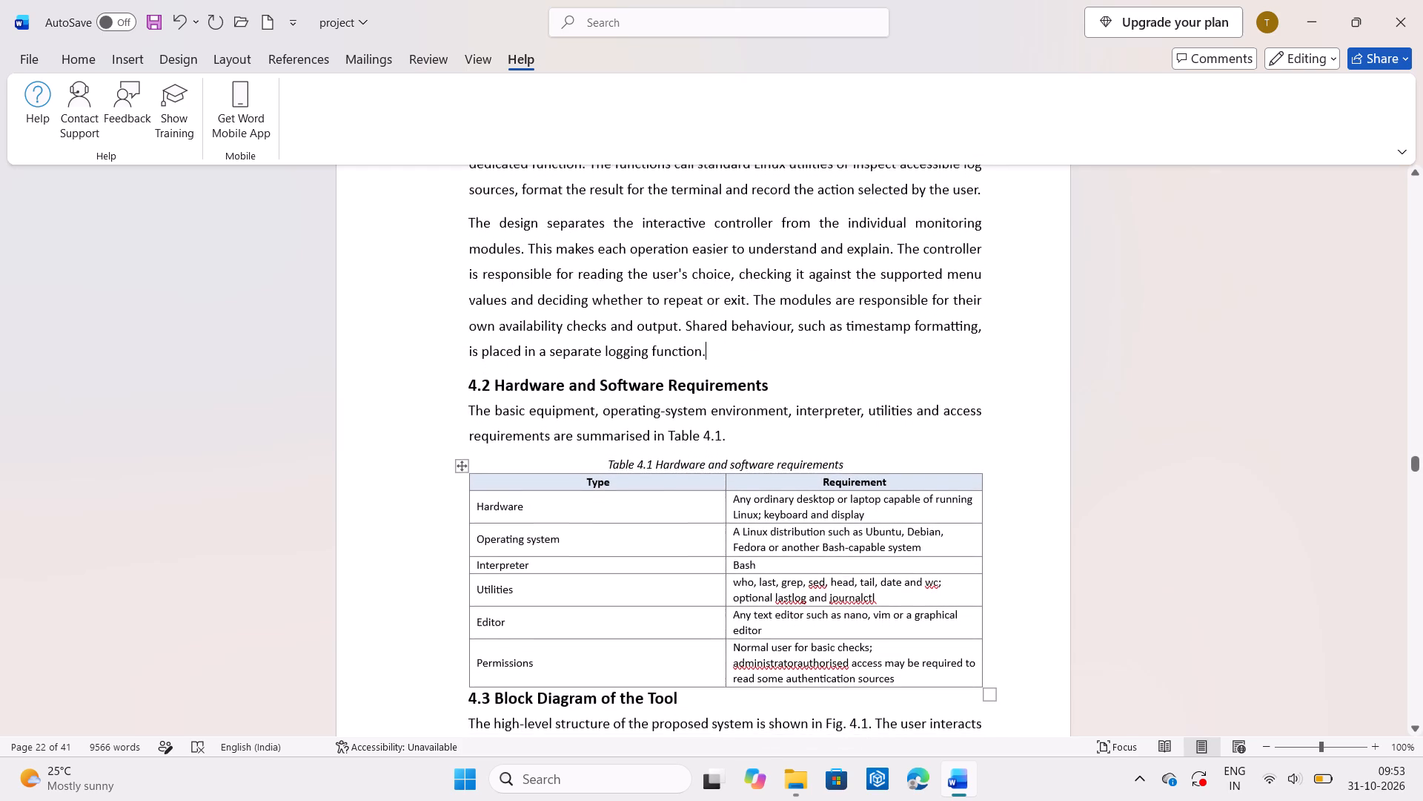
scroll(721, 285, "down", 1)
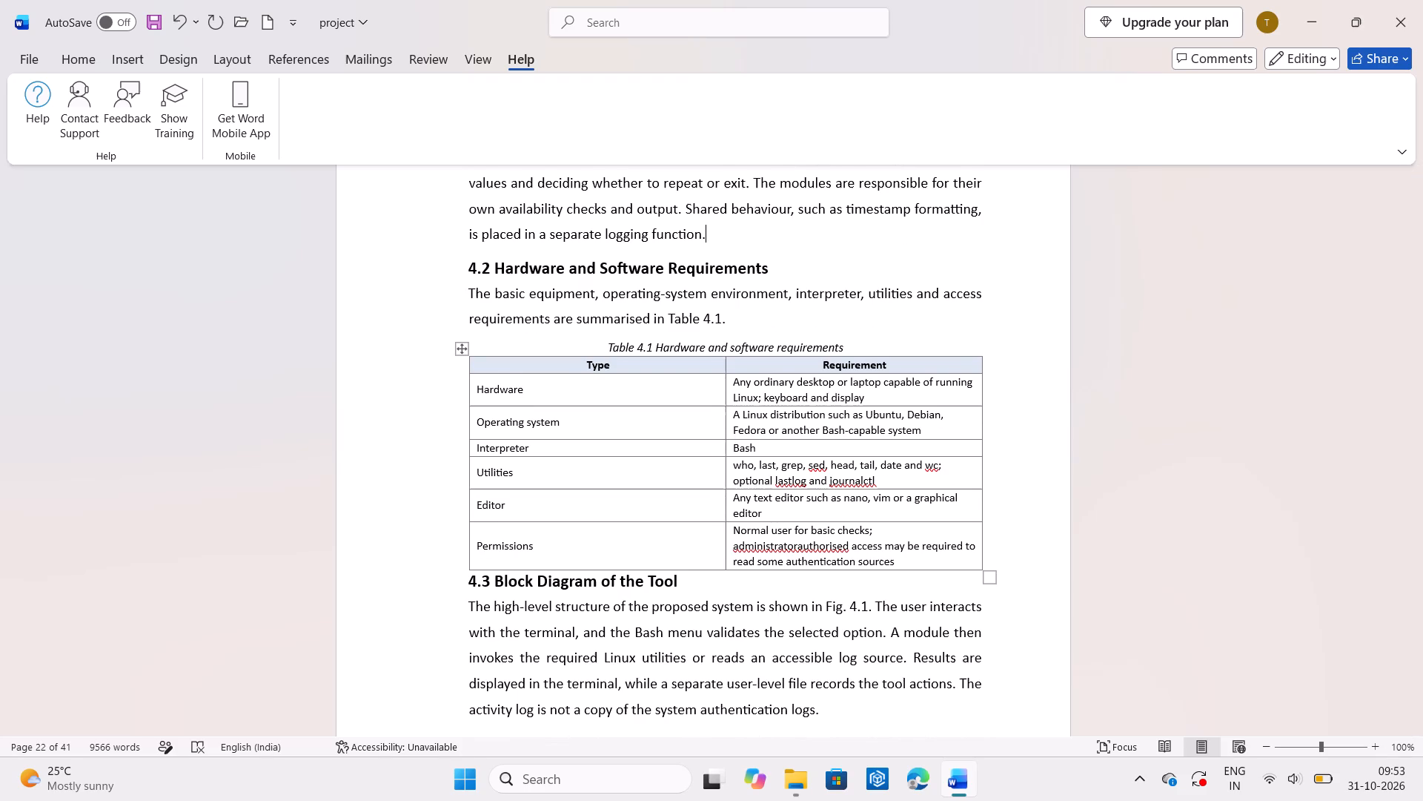
scroll(721, 285, "up", 1)
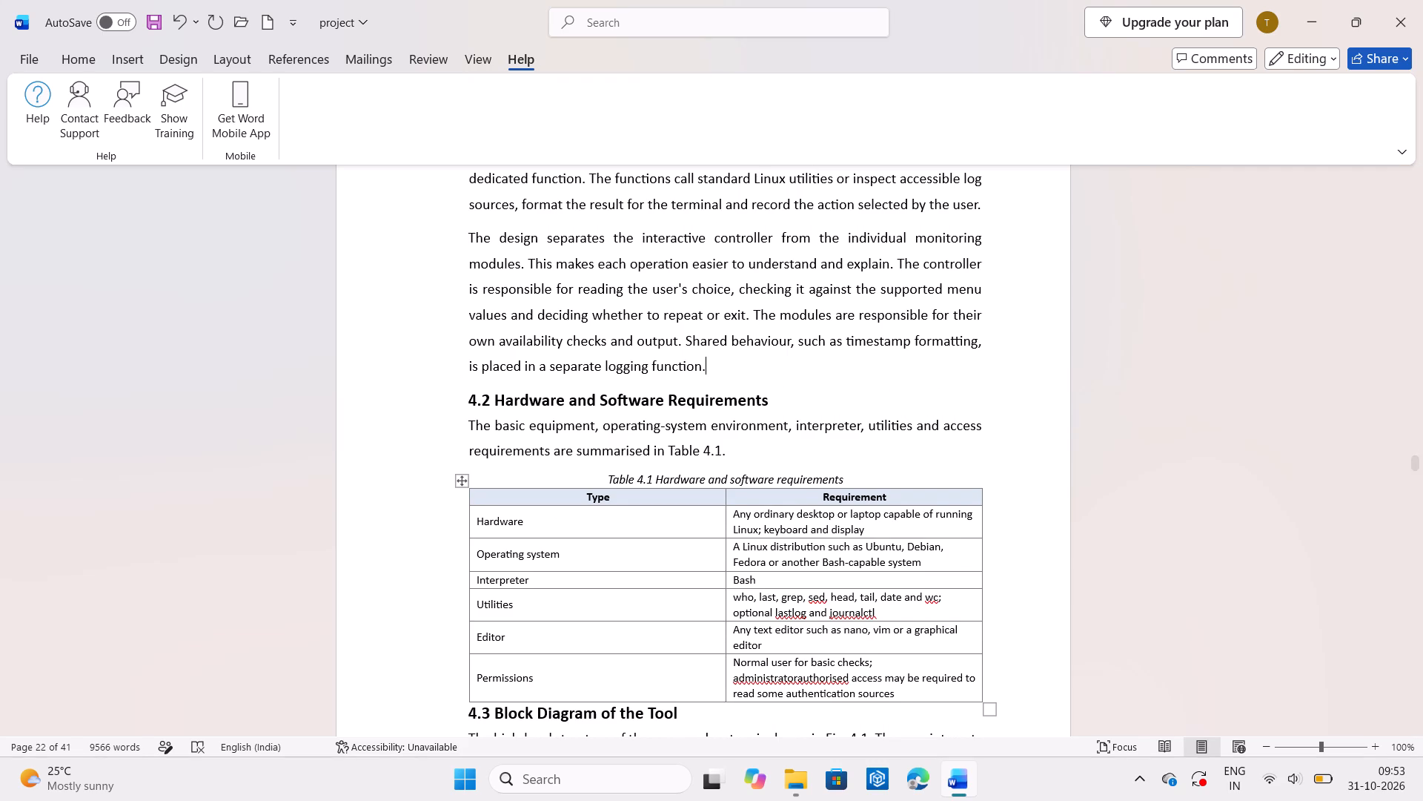
scroll(721, 285, "up", 1)
scroll(721, 285, "down", 2)
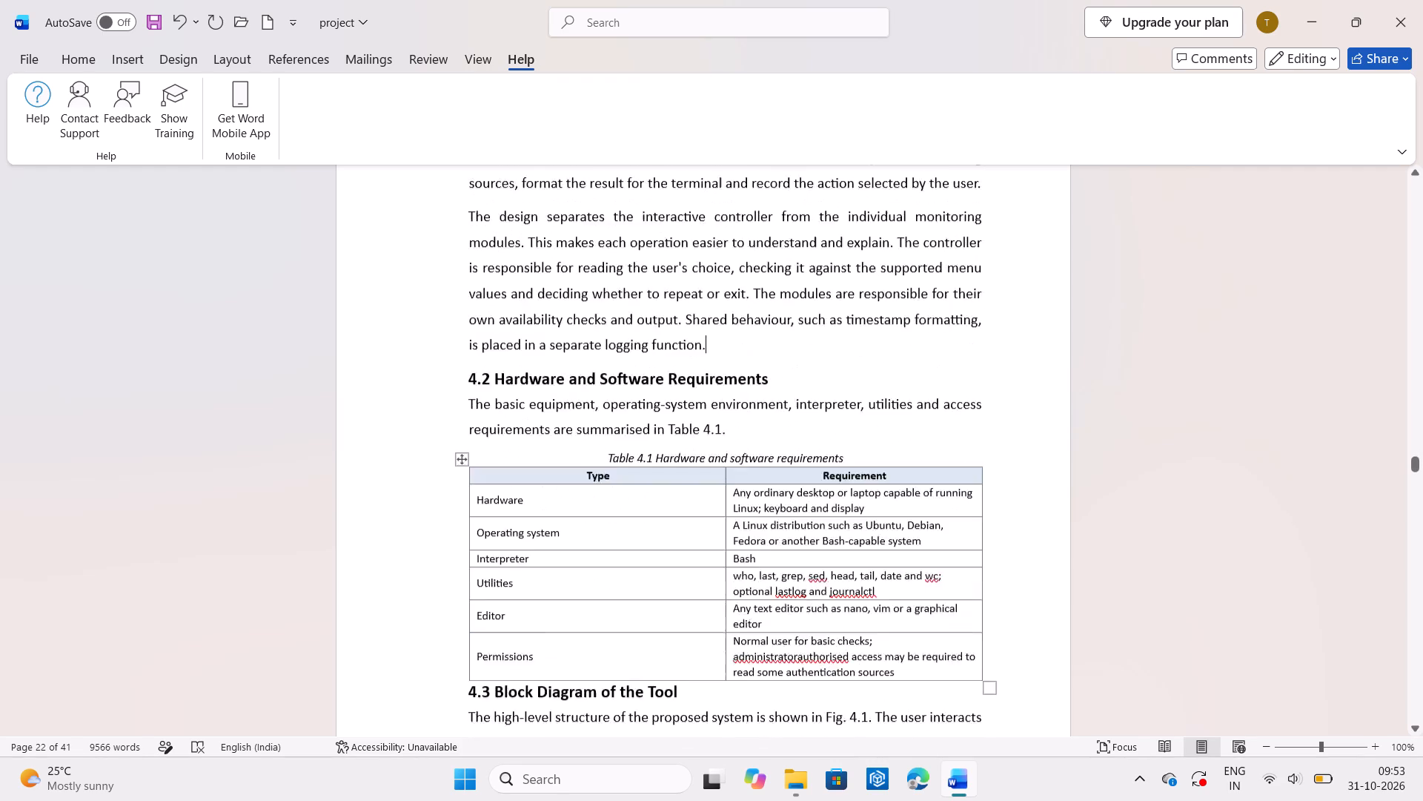
scroll(721, 285, "down", 6)
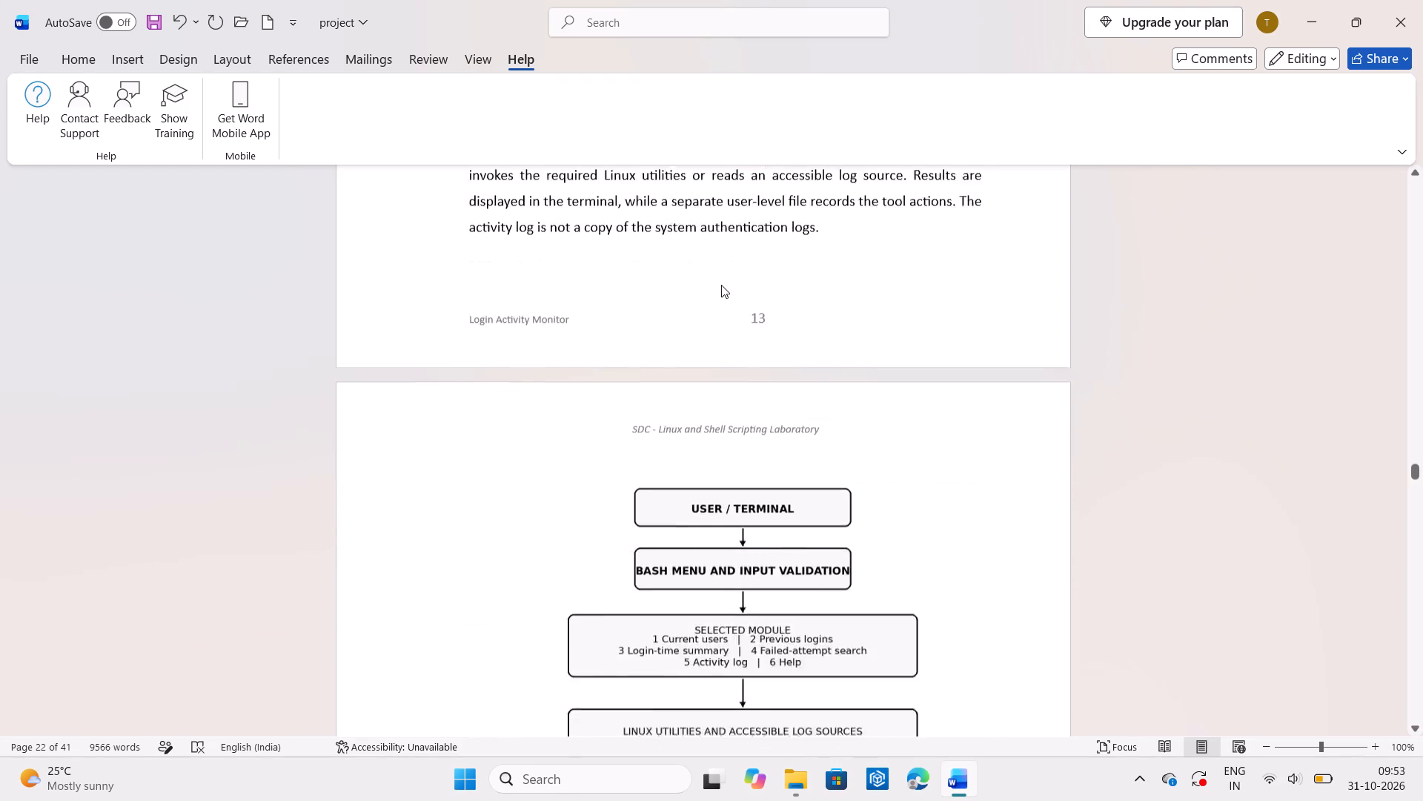
scroll(721, 285, "down", 2)
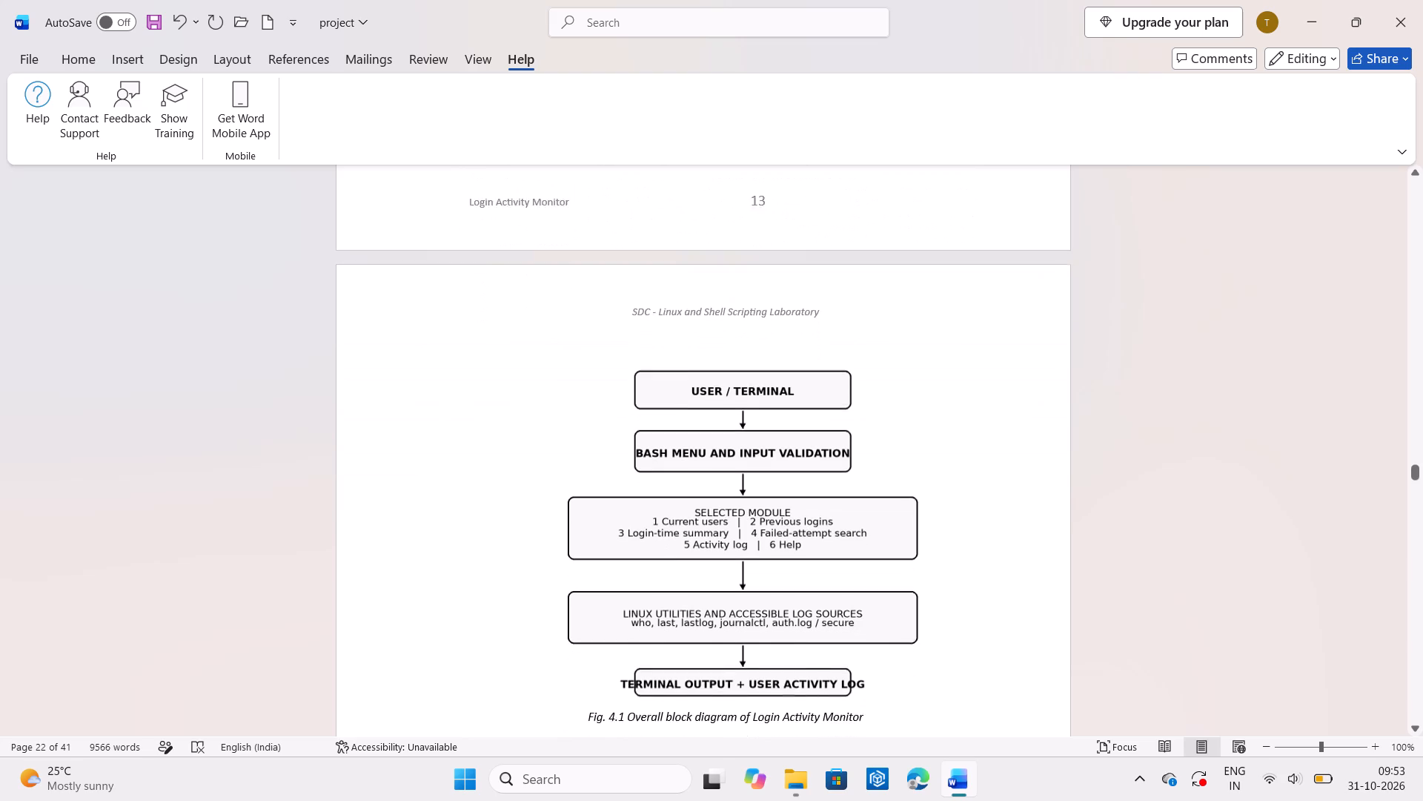
scroll(721, 285, "down", 3)
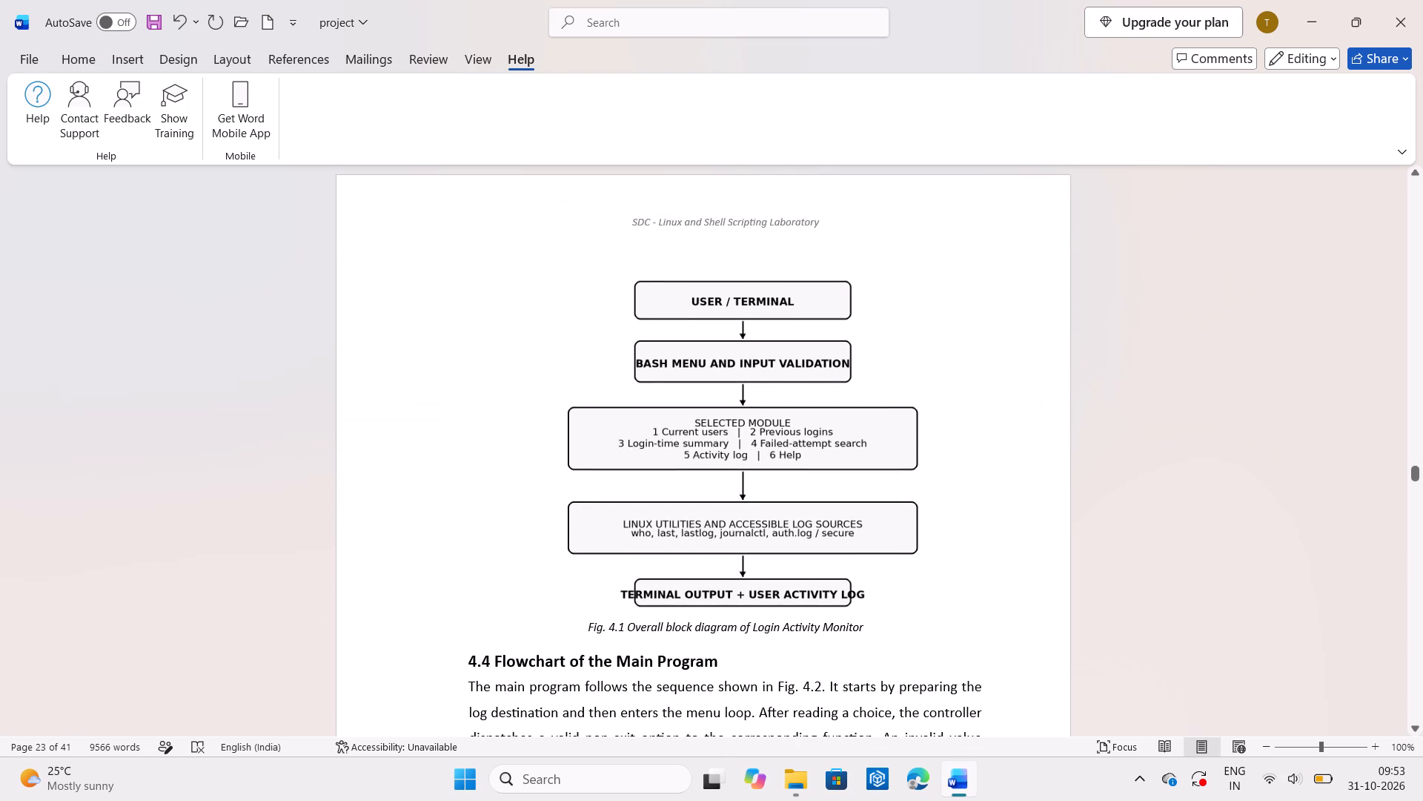
scroll(721, 285, "down", 1)
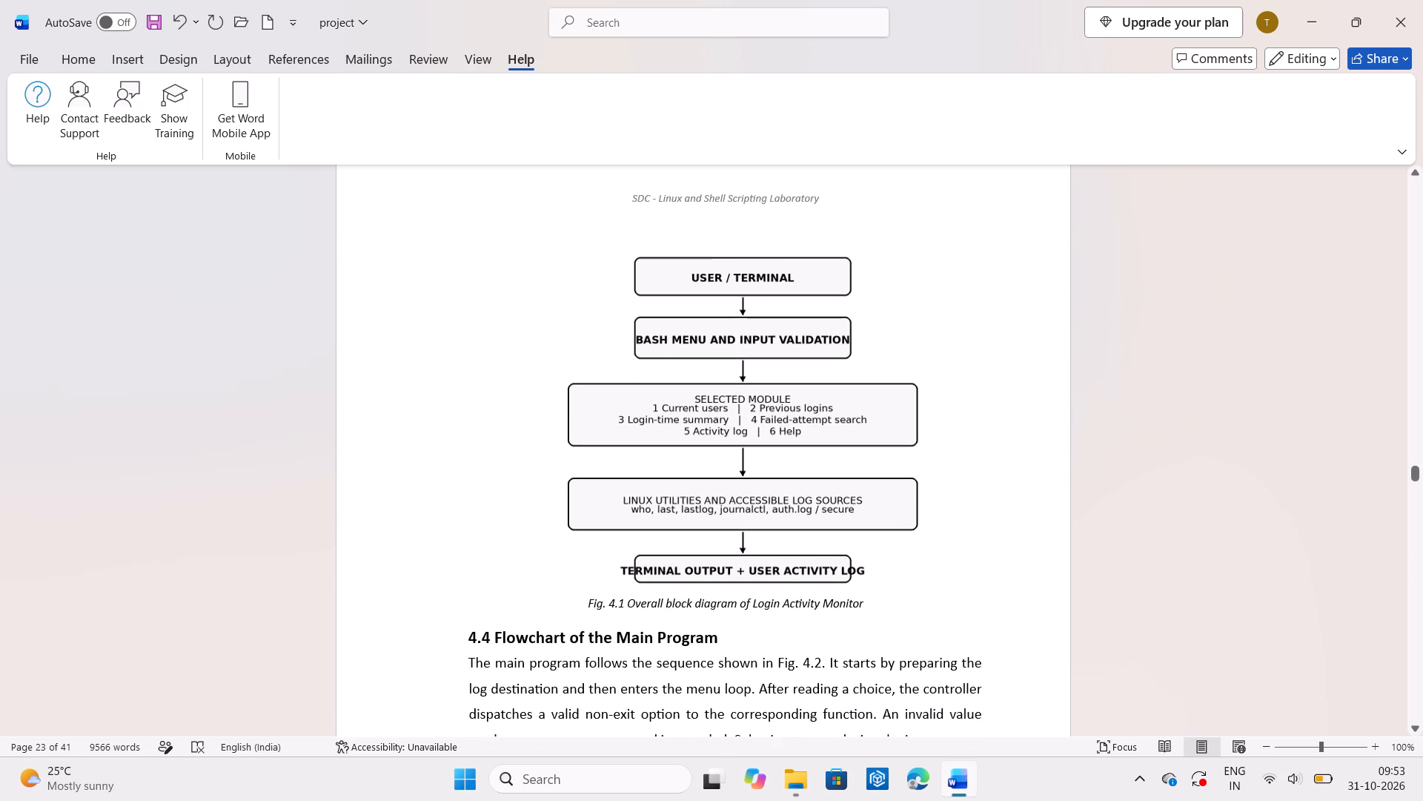
scroll(721, 285, "down", 4)
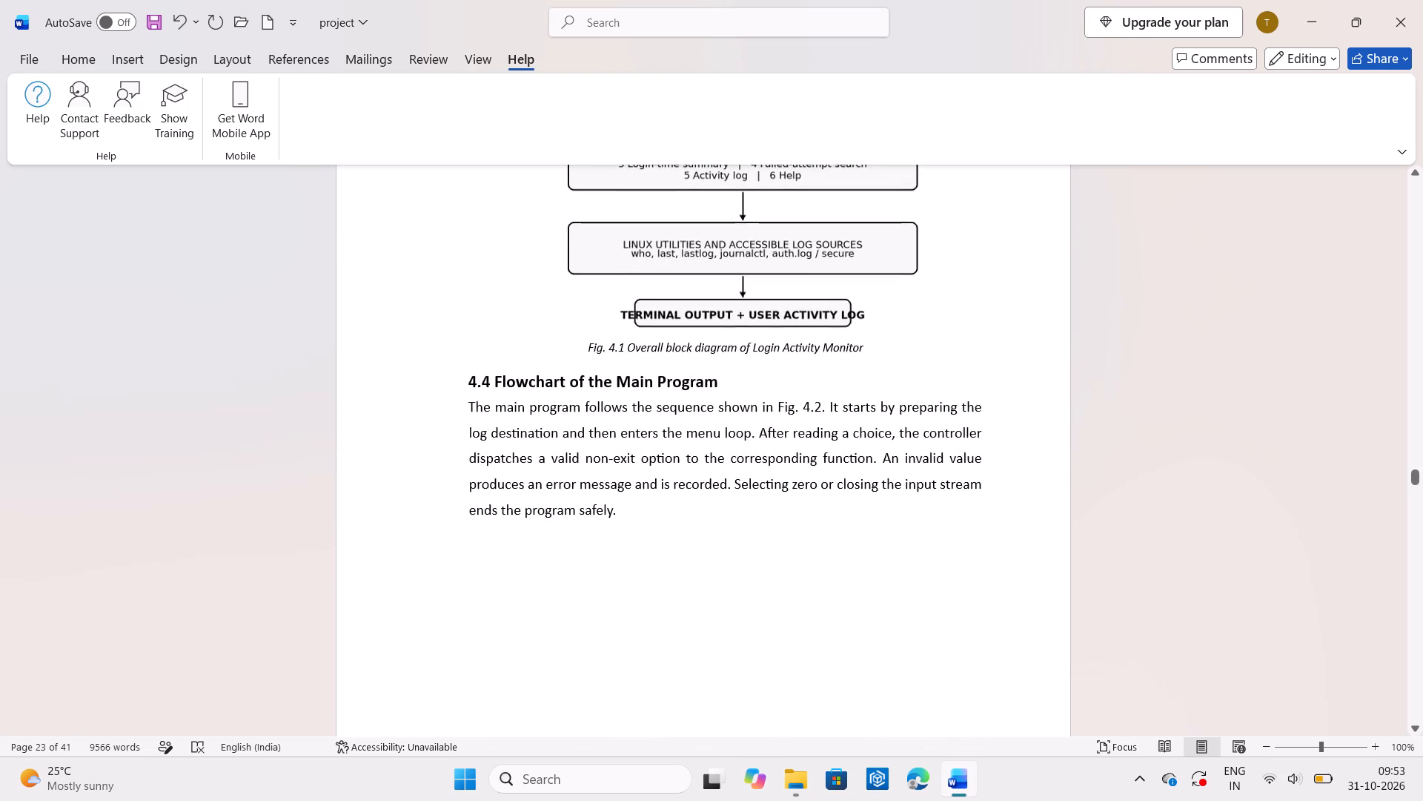
scroll(721, 285, "down", 1)
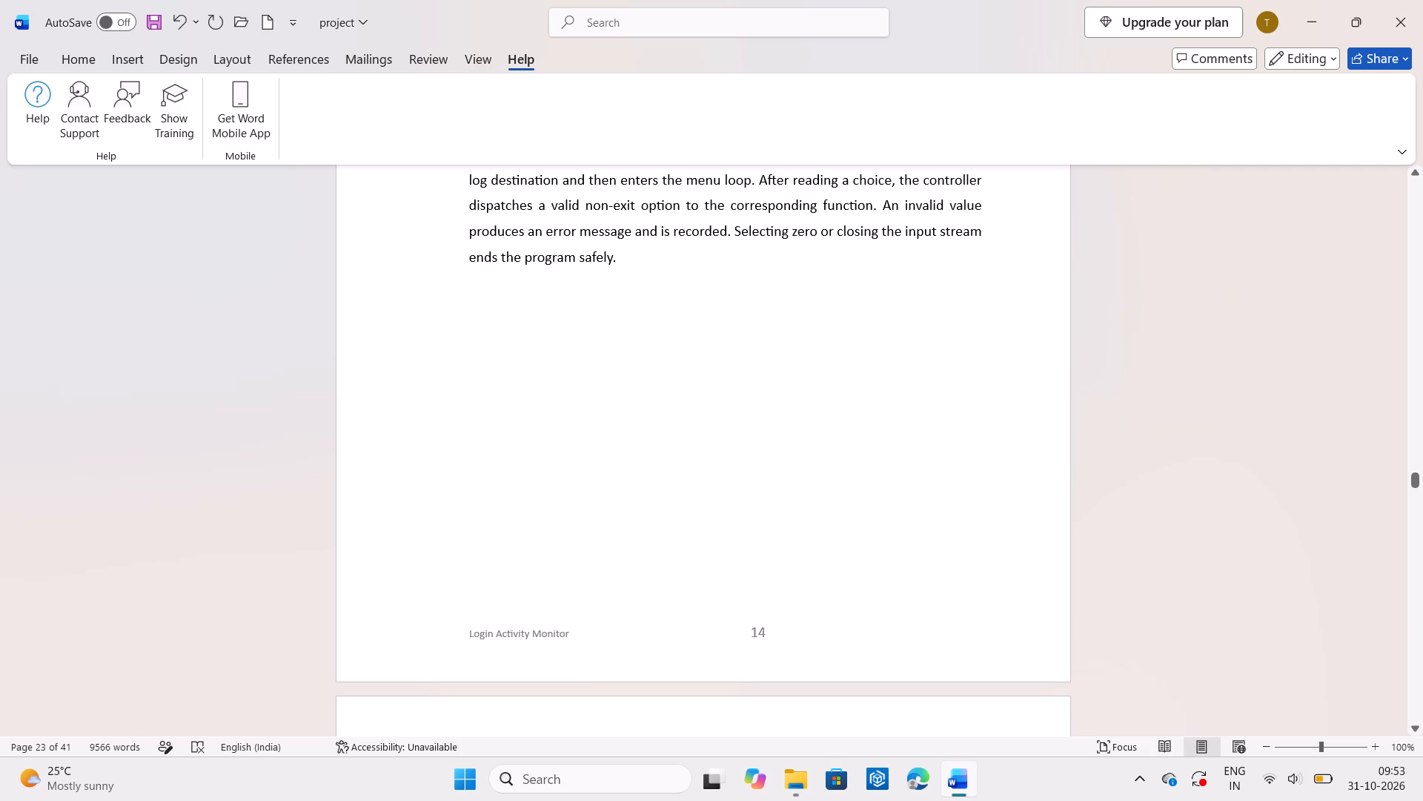
scroll(721, 285, "up", 3)
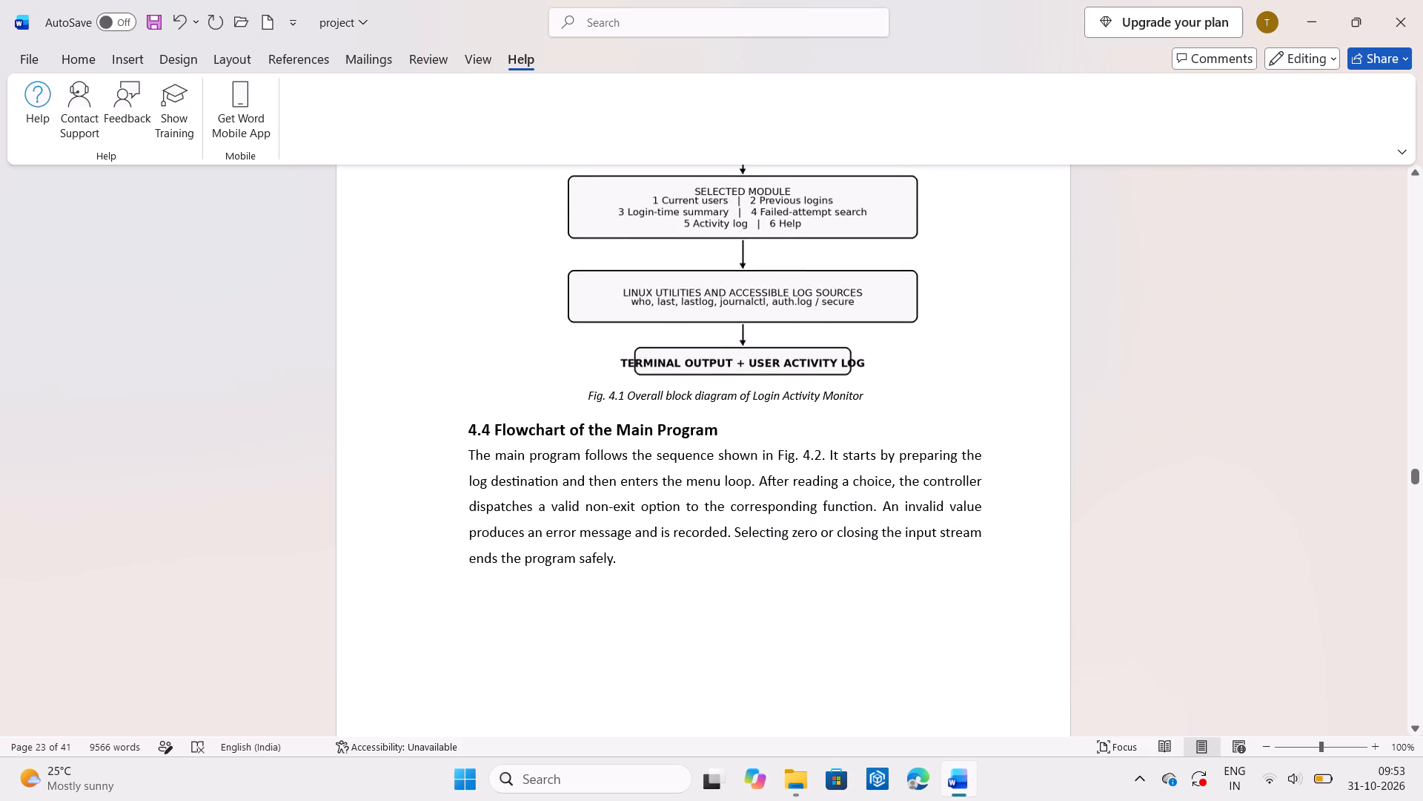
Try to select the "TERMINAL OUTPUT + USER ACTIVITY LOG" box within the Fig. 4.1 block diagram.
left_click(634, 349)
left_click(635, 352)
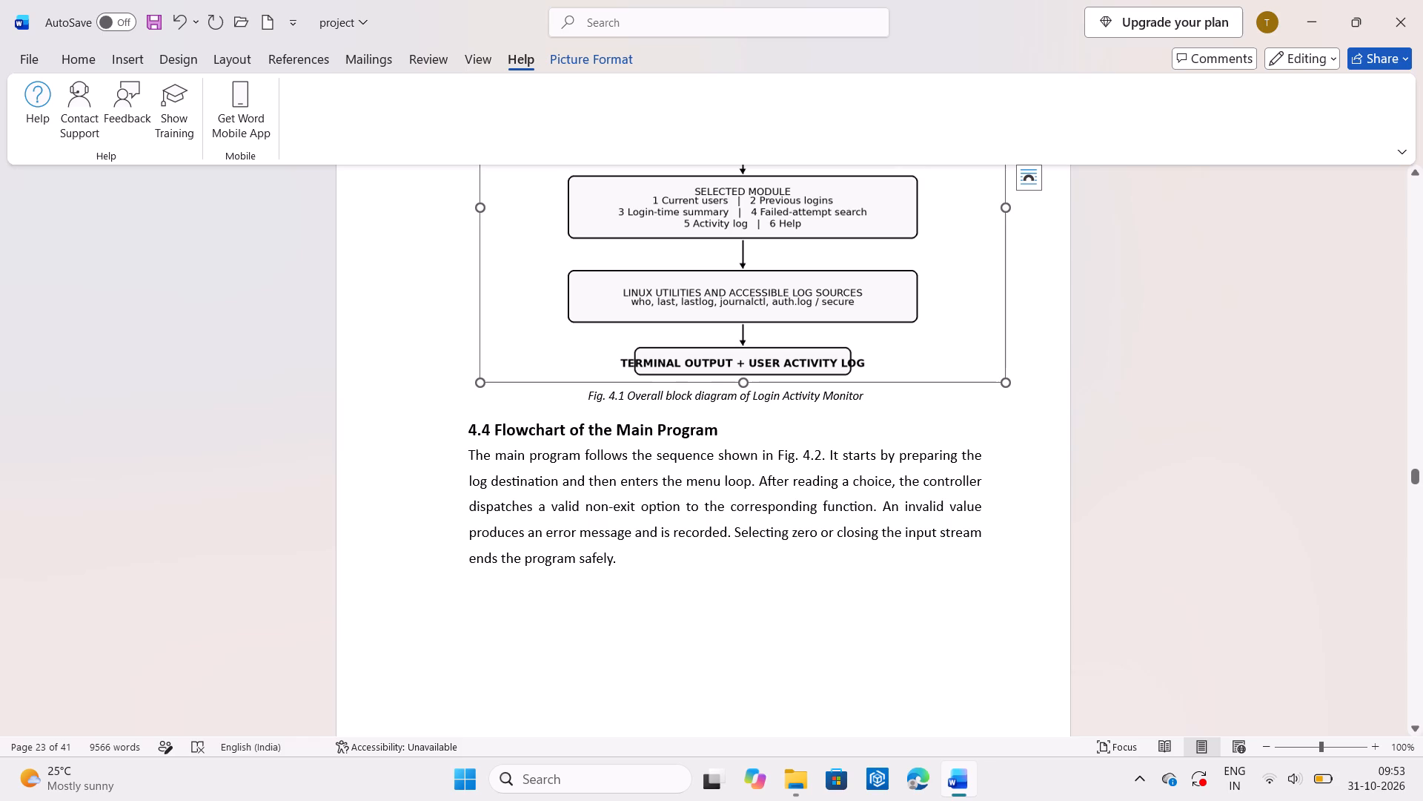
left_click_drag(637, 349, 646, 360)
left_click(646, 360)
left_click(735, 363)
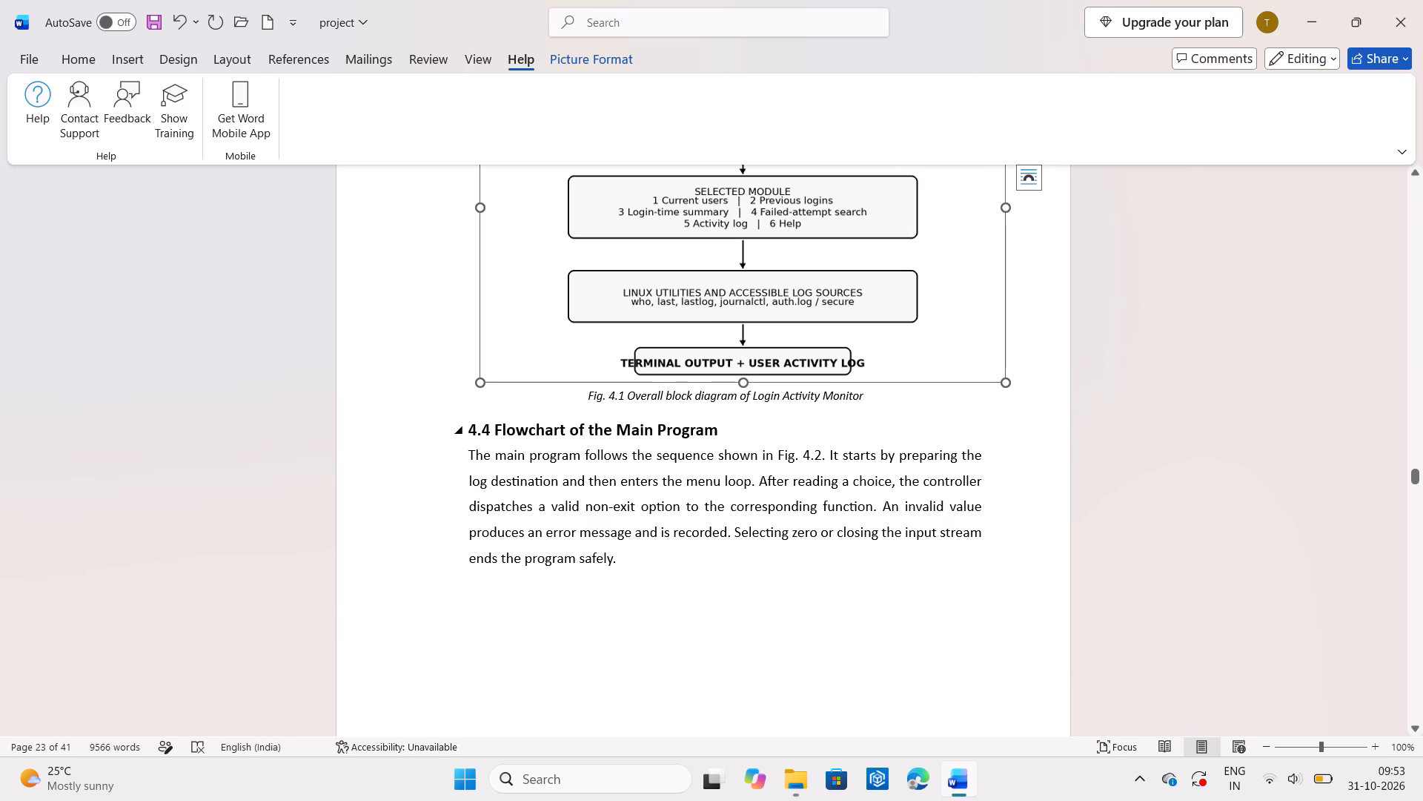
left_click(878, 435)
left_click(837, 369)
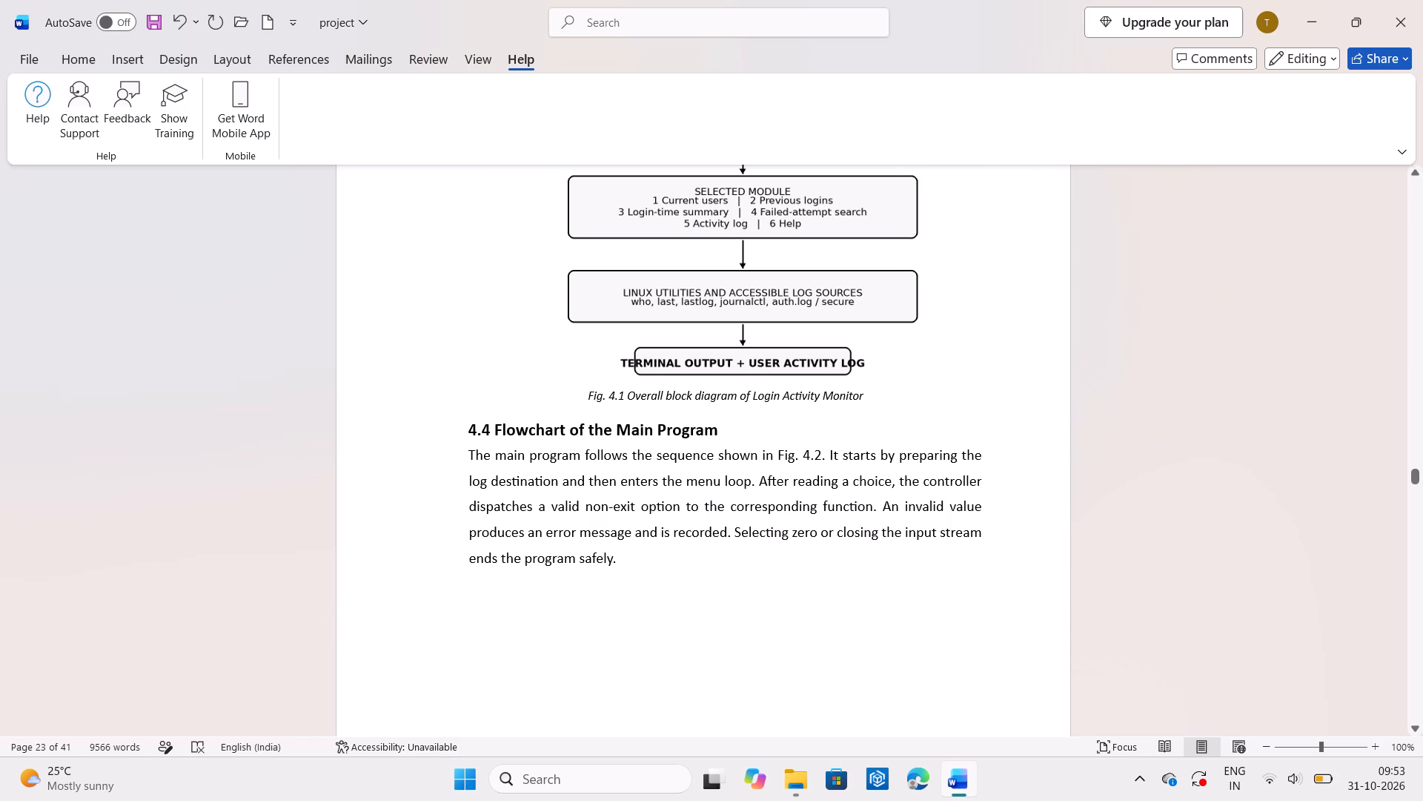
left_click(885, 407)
Examine the page break between section 4.3's paragraph and the Fig. 4.1 block diagram.
scroll(885, 407, "up", 1)
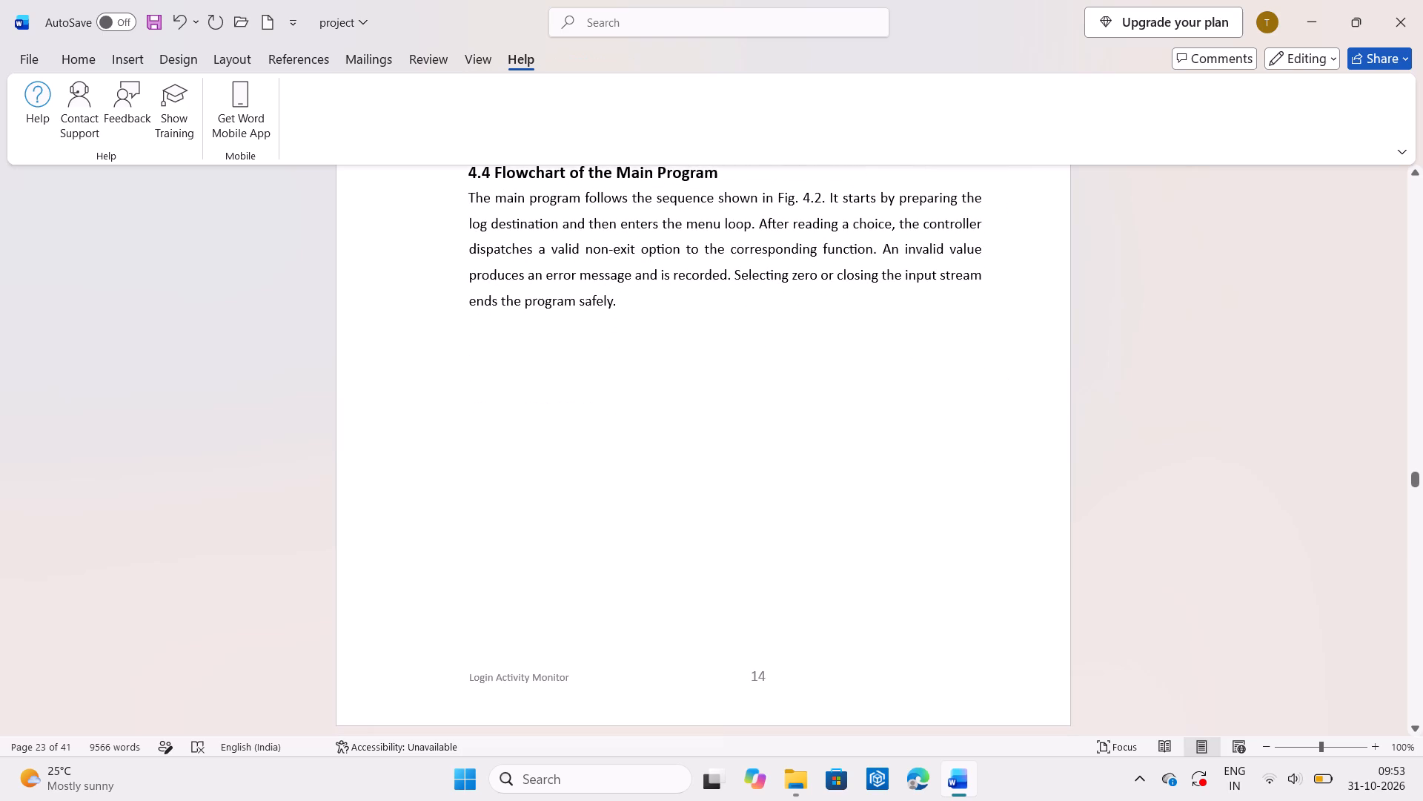
scroll(885, 407, "up", 2)
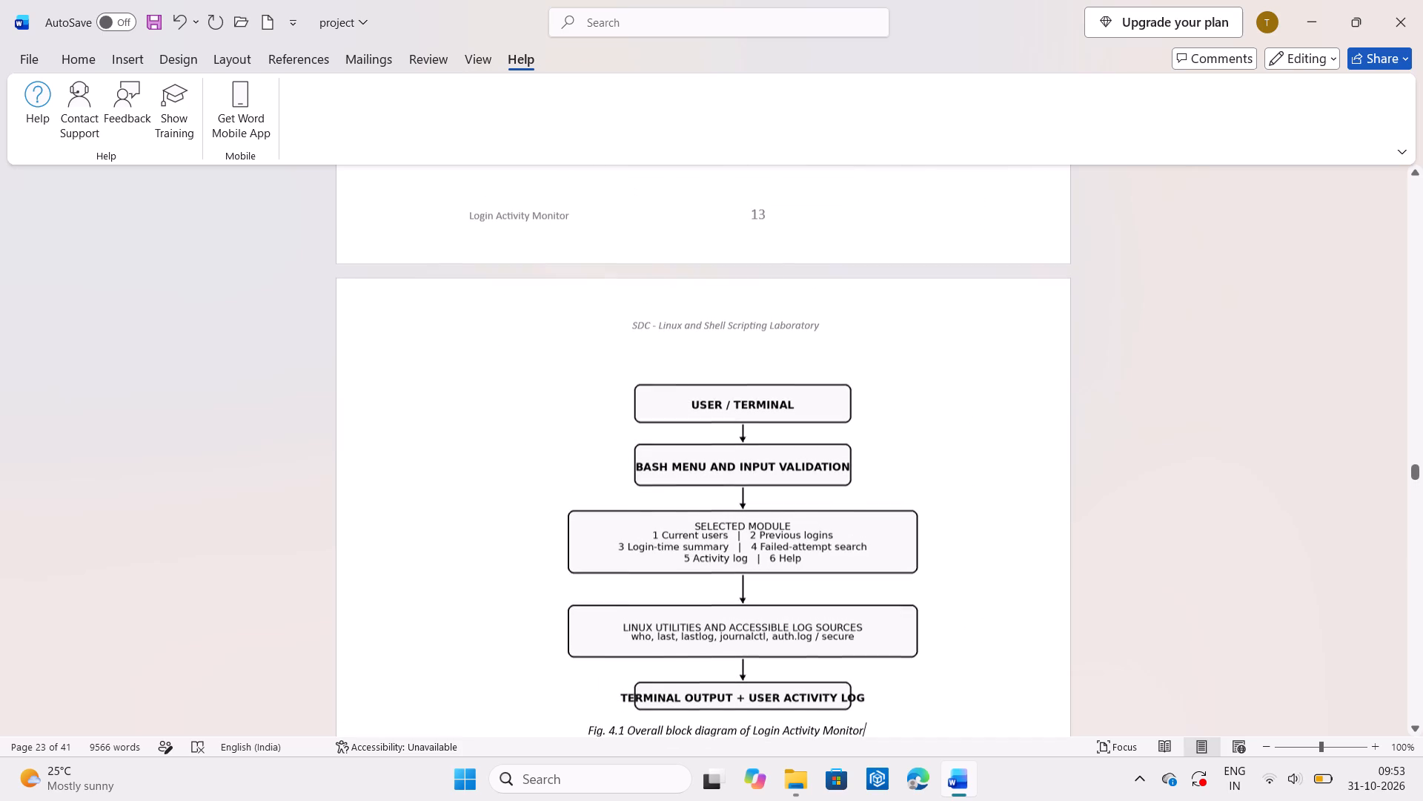
scroll(885, 407, "up", 2)
scroll(885, 407, "down", 1)
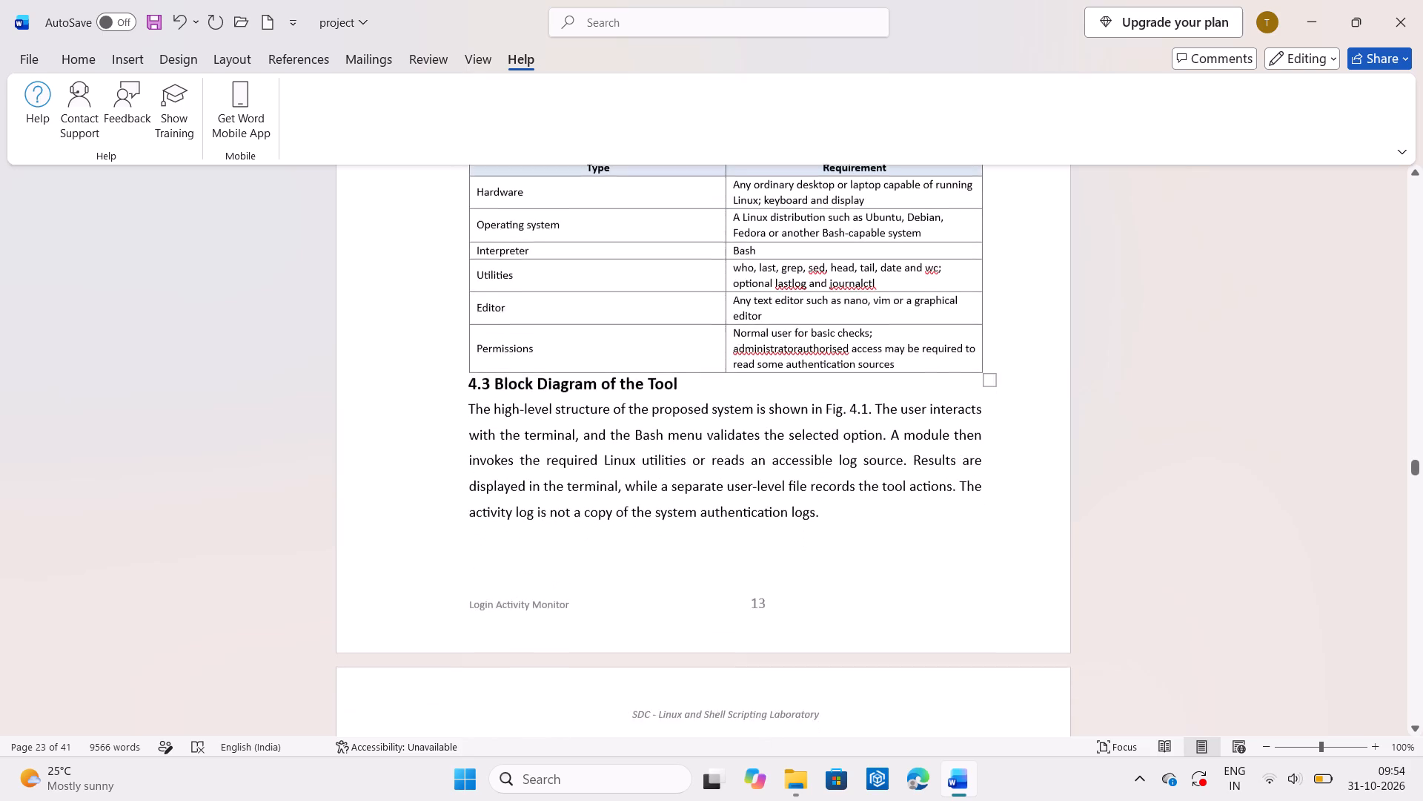
scroll(885, 407, "down", 2)
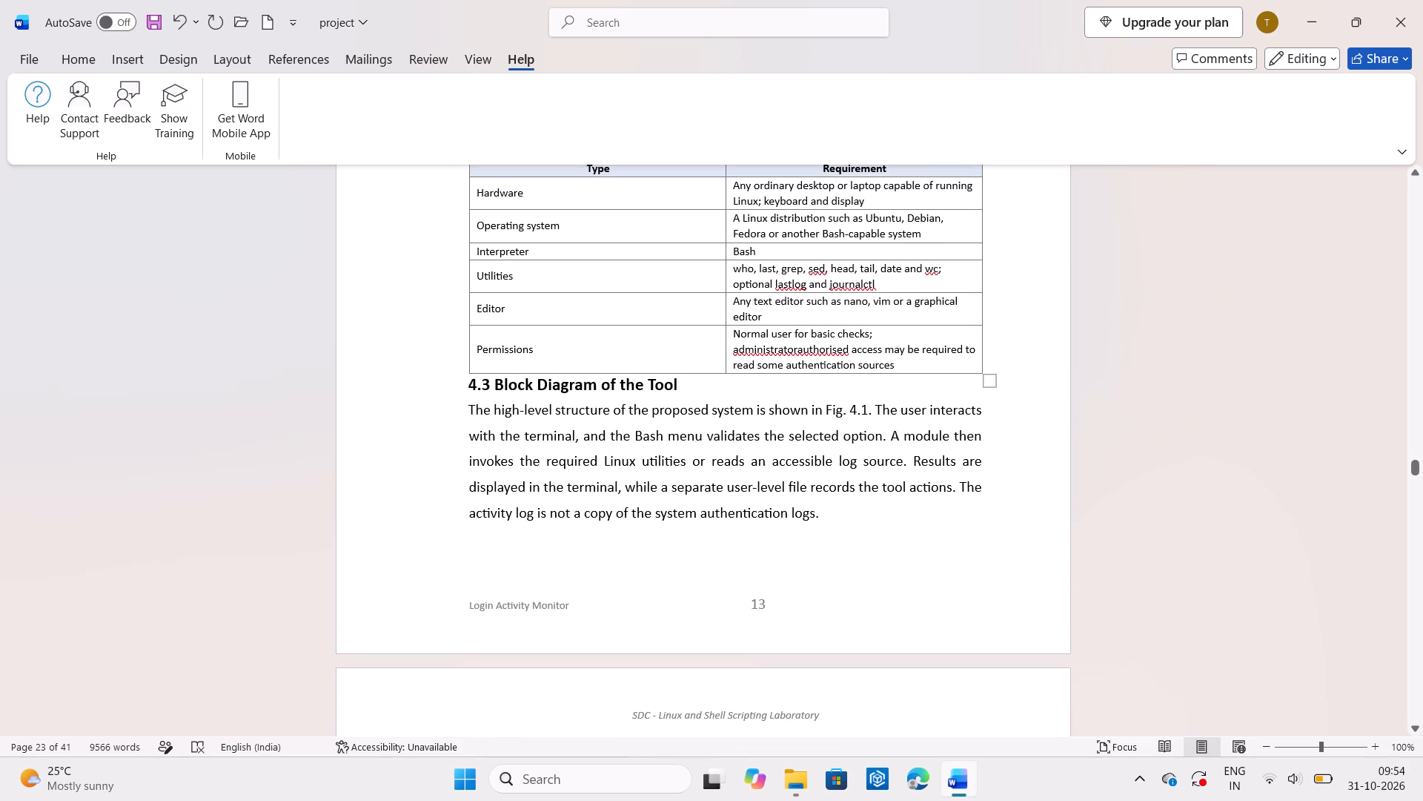
scroll(885, 407, "down", 1)
Review the page layout from the Fig. 4.1 block diagram through the Fig. 4.2 flowchart to the page break within Table 4.2.
scroll(885, 407, "down", 4)
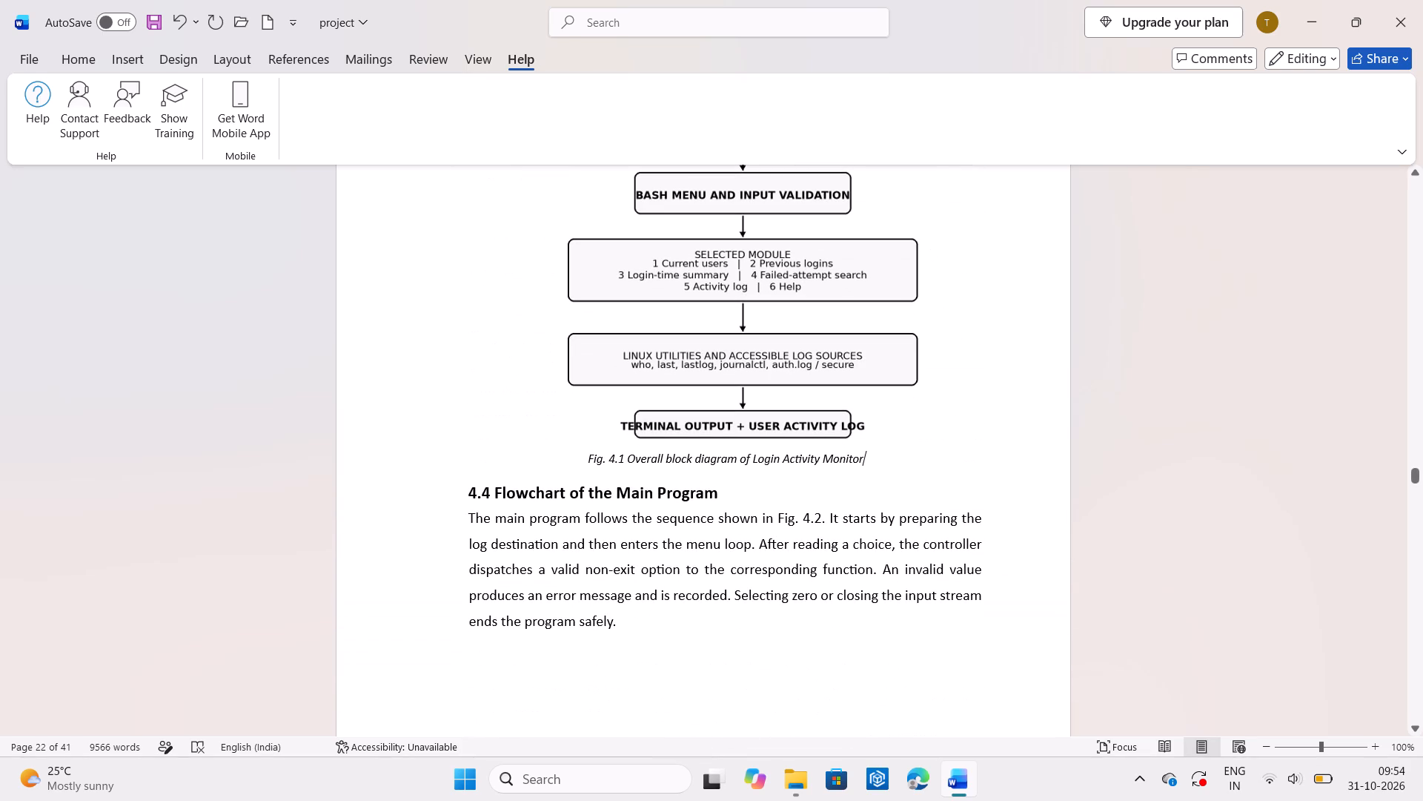
scroll(885, 407, "down", 2)
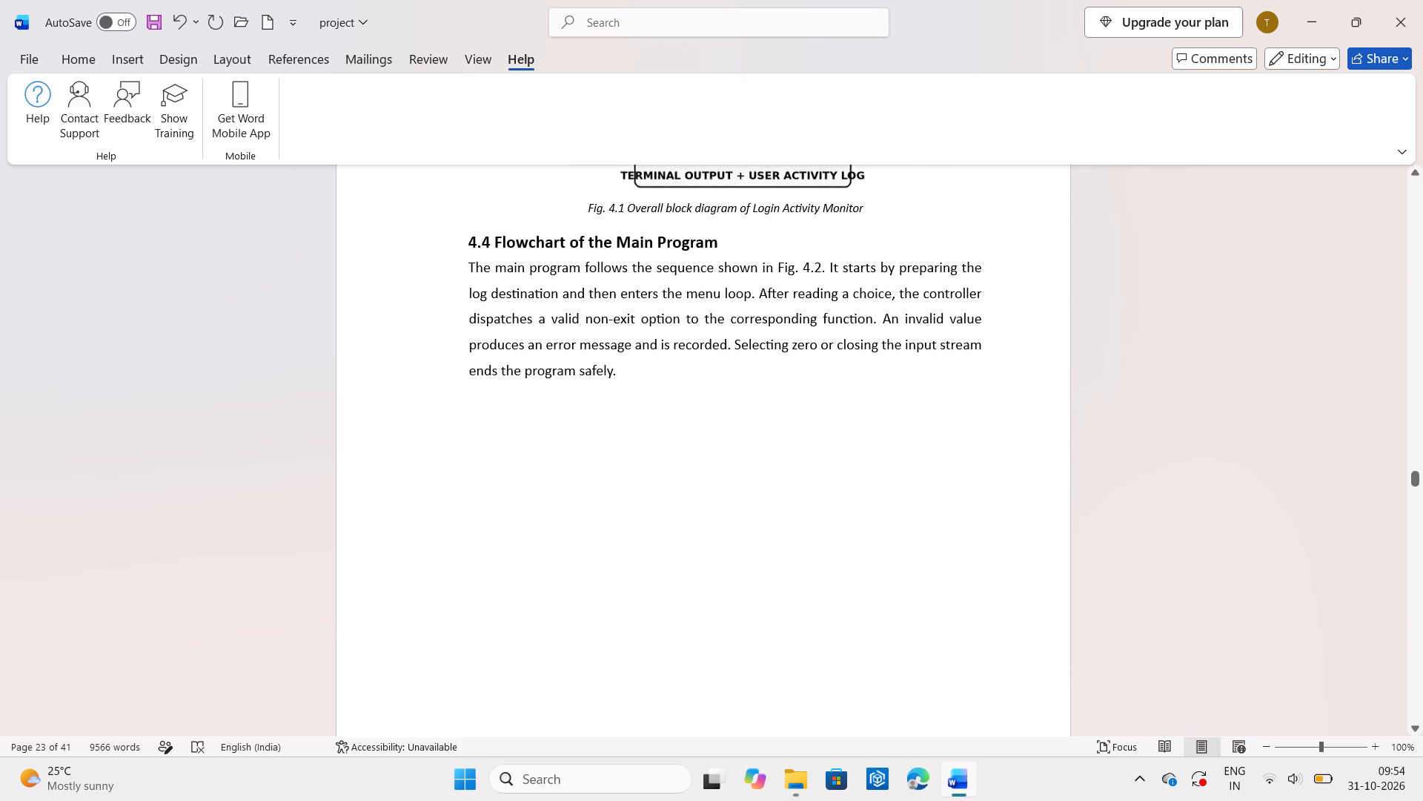
scroll(885, 407, "down", 3)
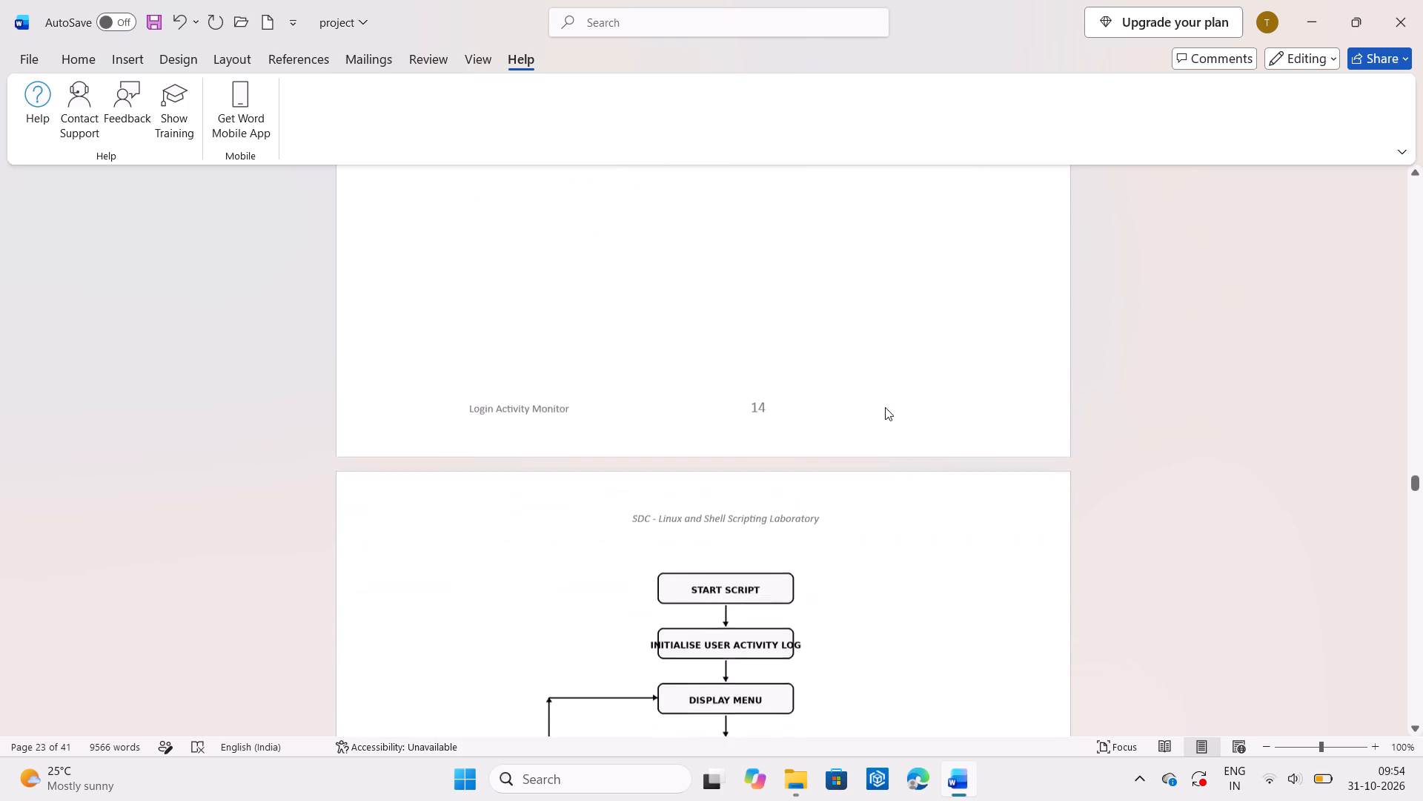
scroll(885, 407, "down", 3)
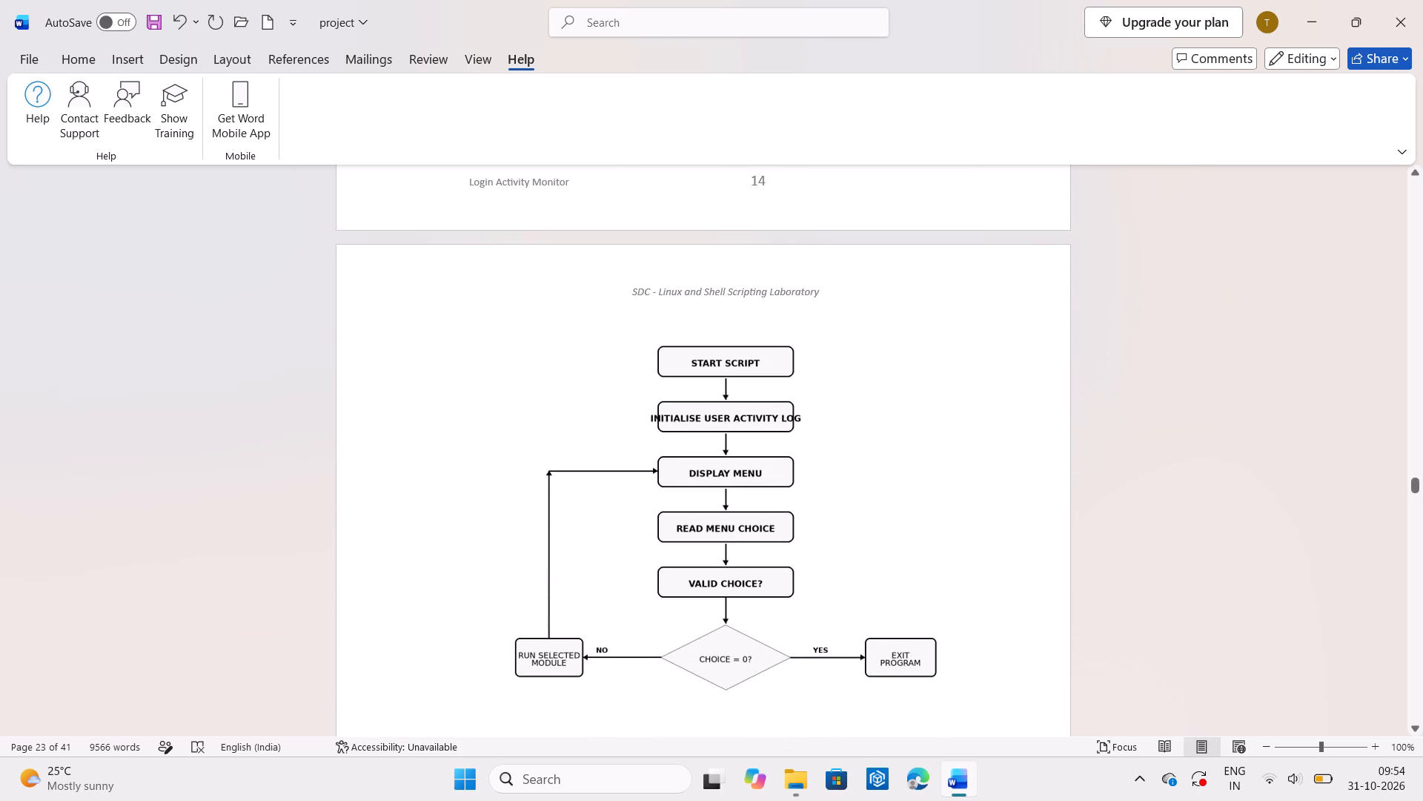
scroll(885, 407, "down", 2)
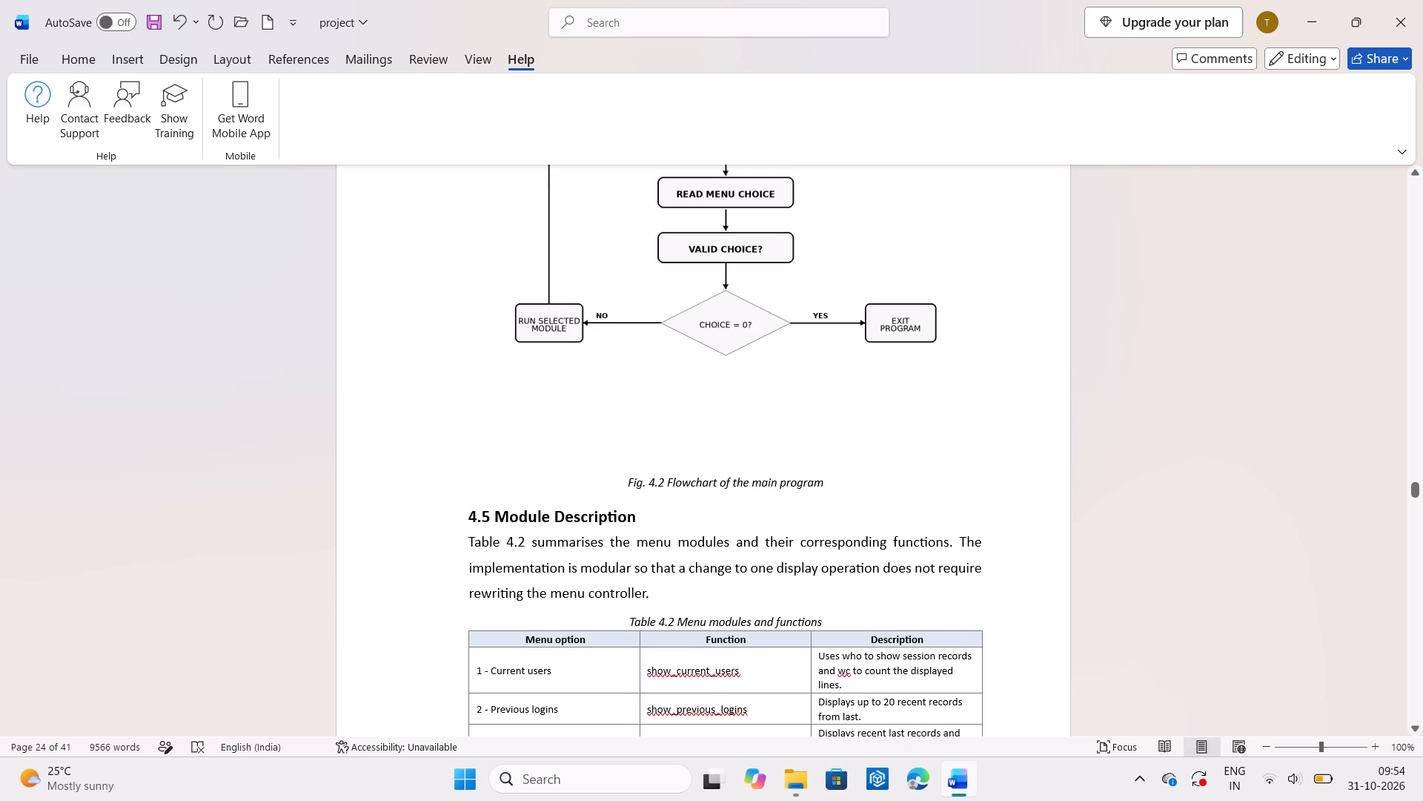
scroll(885, 407, "down", 2)
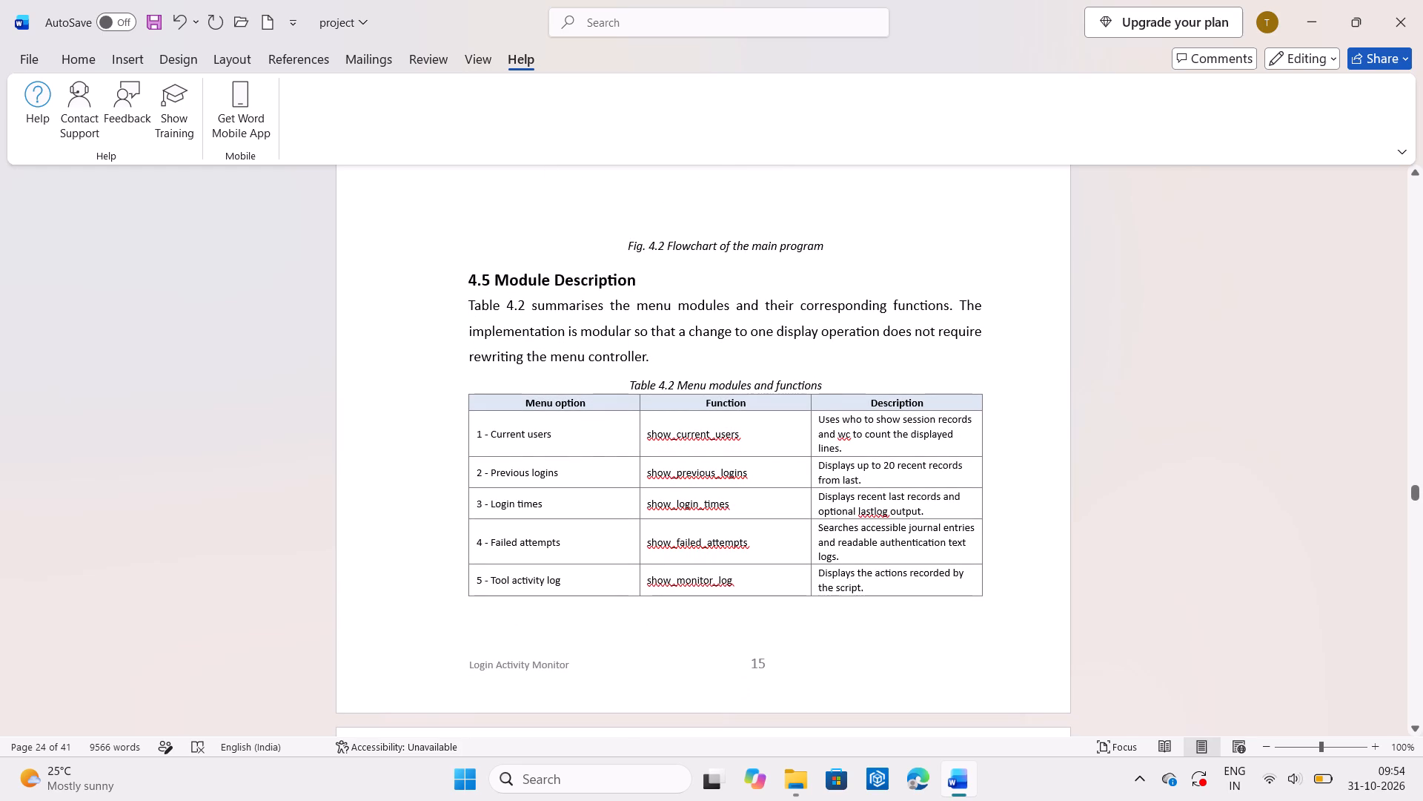
scroll(885, 407, "down", 3)
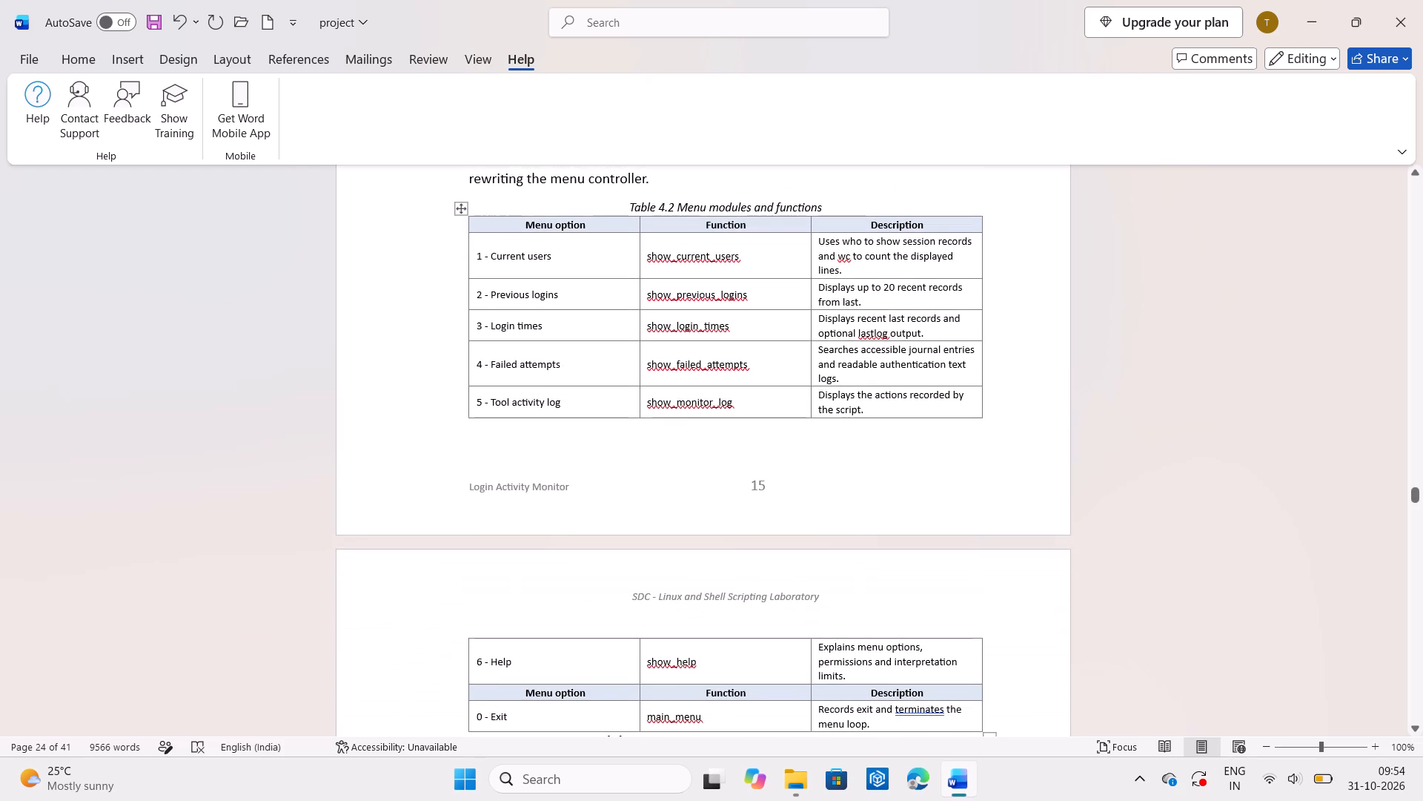
scroll(894, 438, "down", 1)
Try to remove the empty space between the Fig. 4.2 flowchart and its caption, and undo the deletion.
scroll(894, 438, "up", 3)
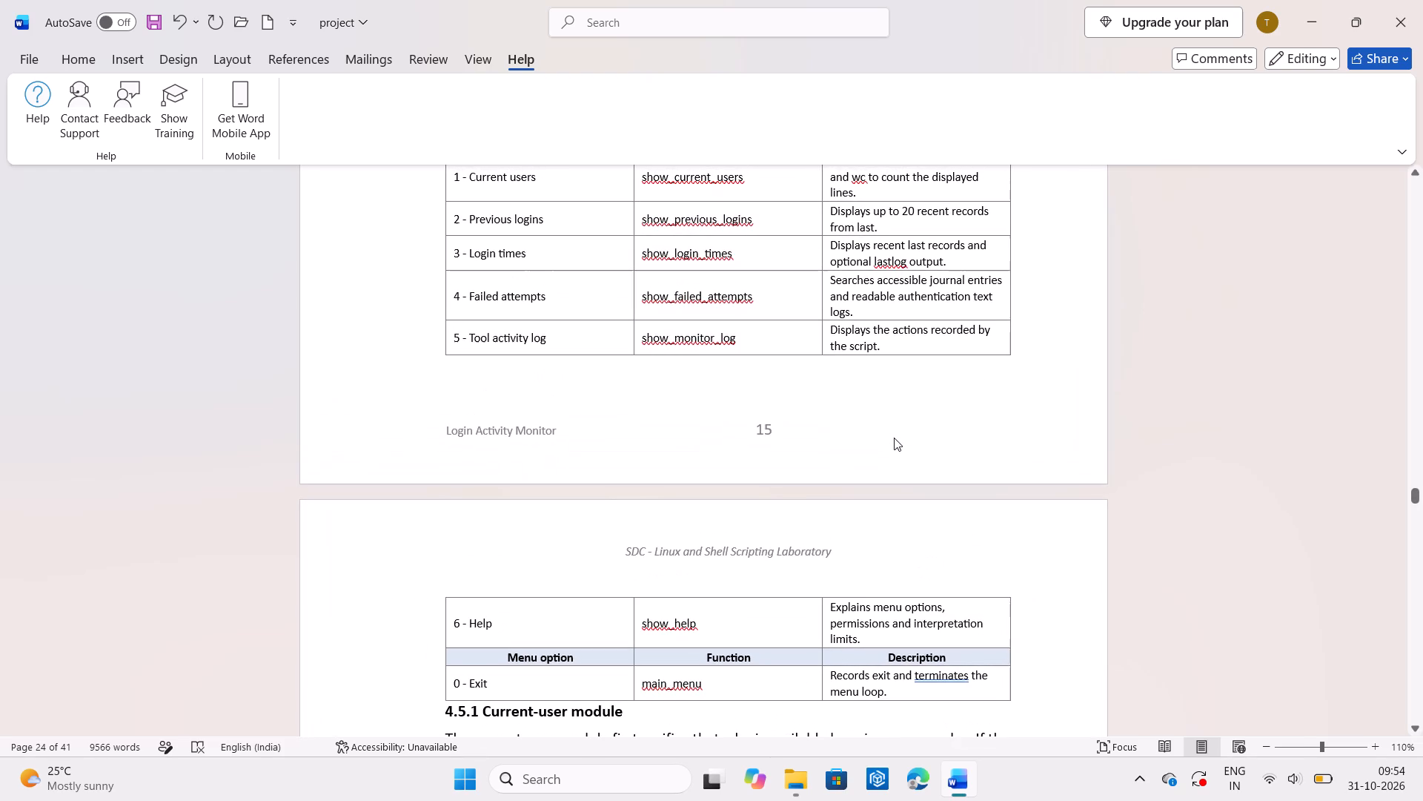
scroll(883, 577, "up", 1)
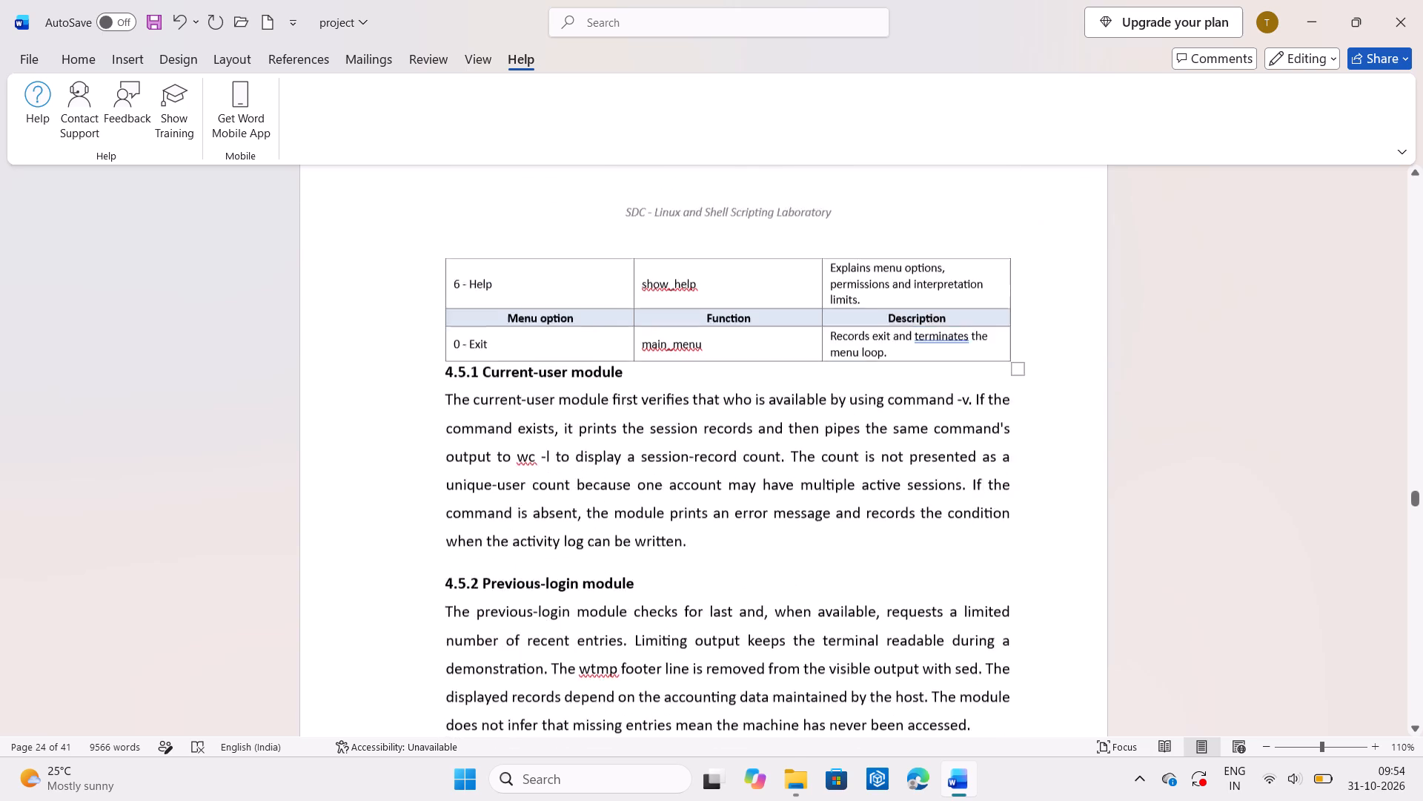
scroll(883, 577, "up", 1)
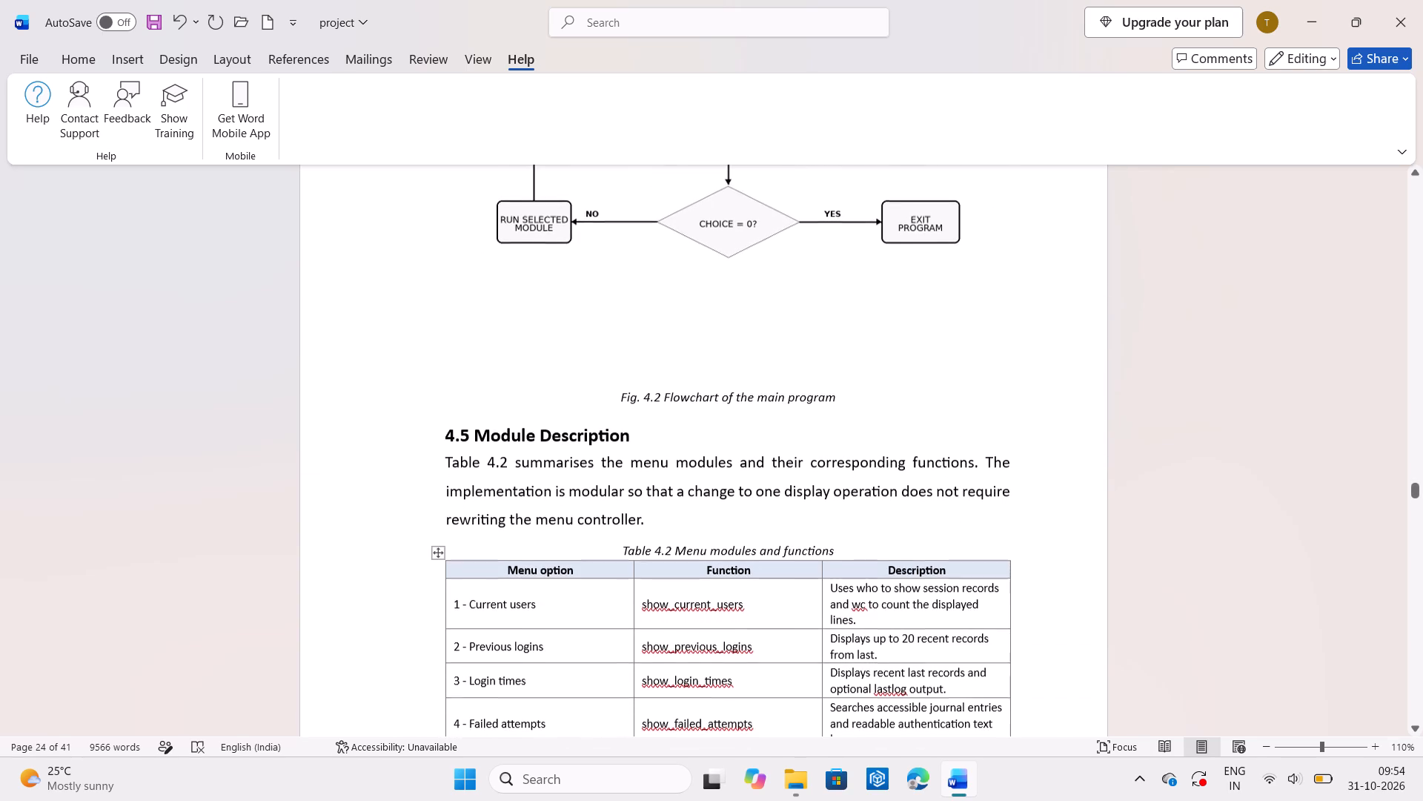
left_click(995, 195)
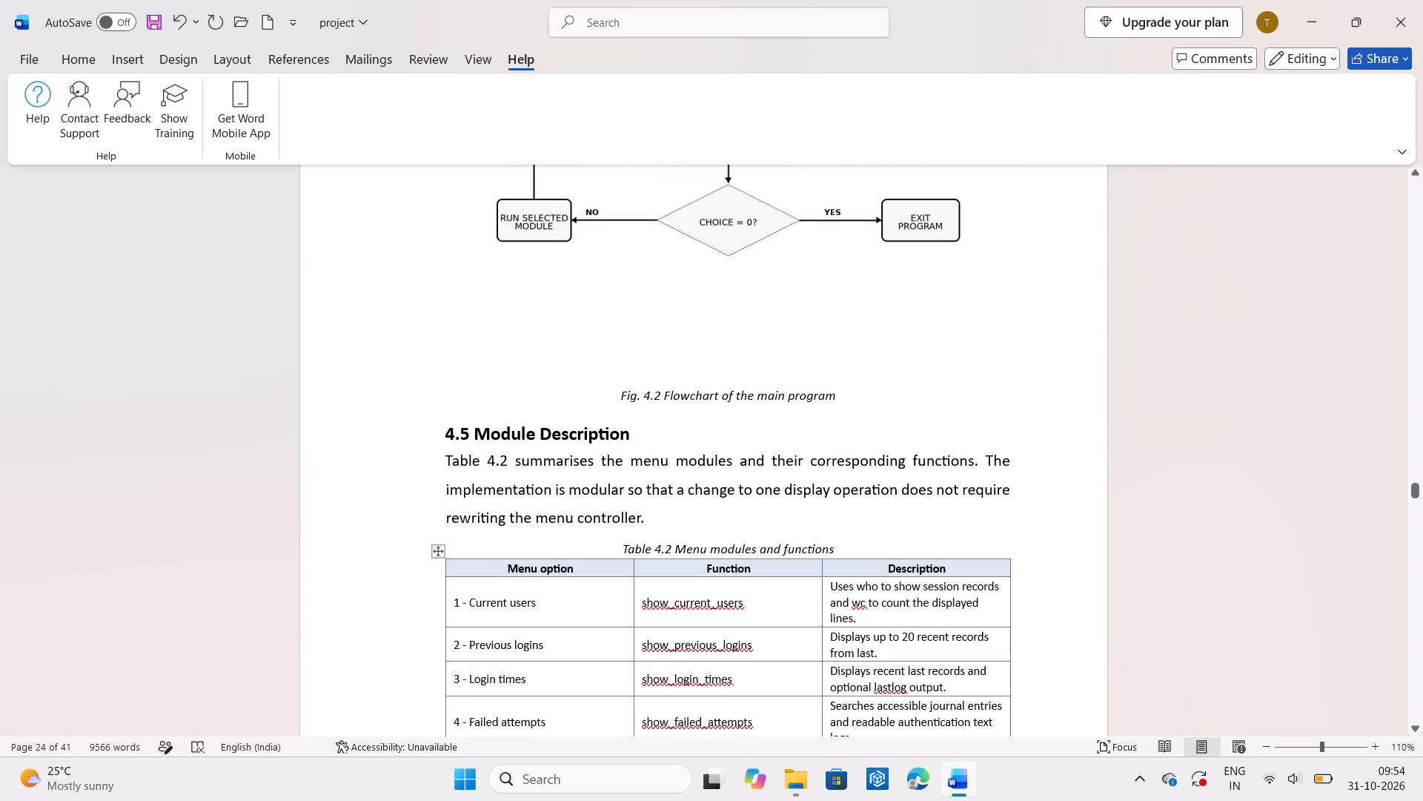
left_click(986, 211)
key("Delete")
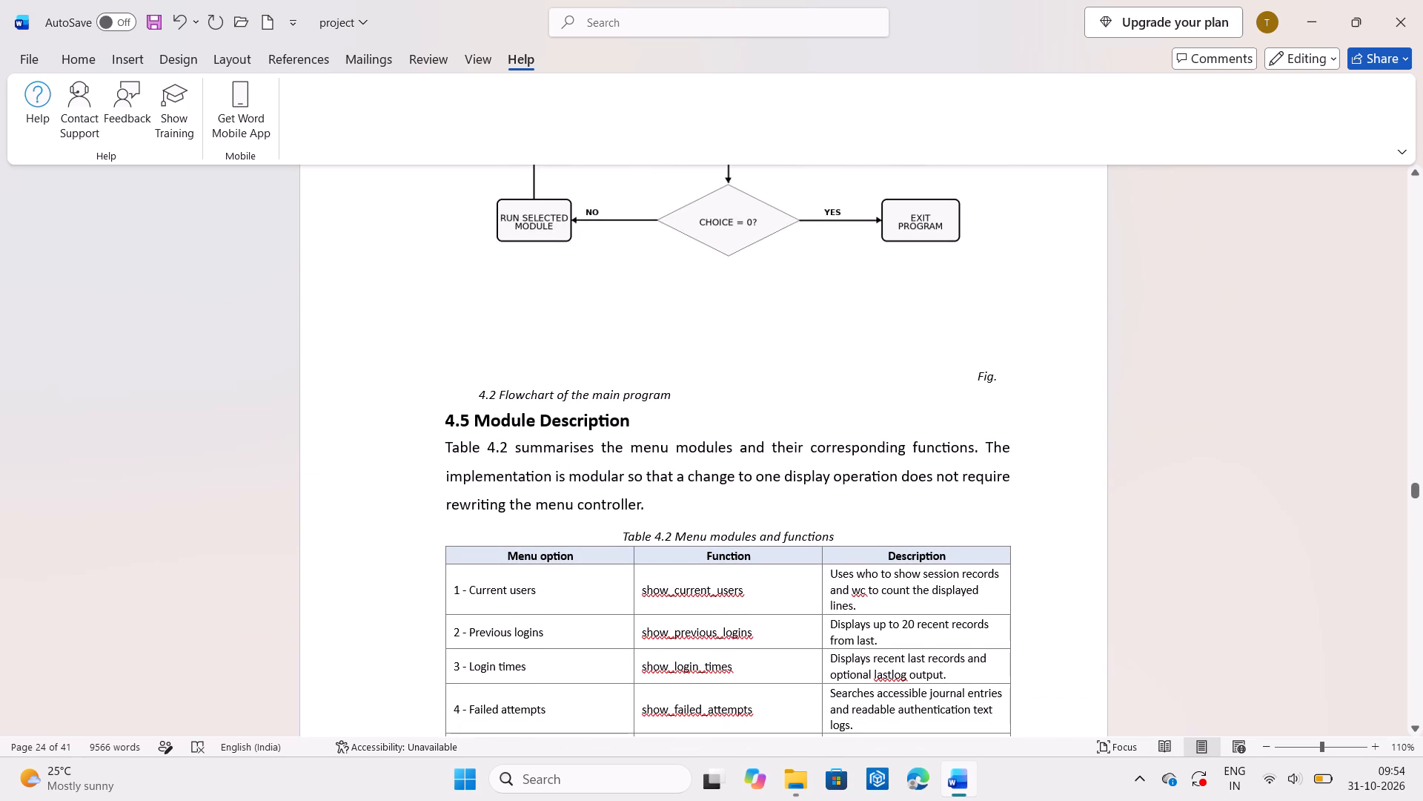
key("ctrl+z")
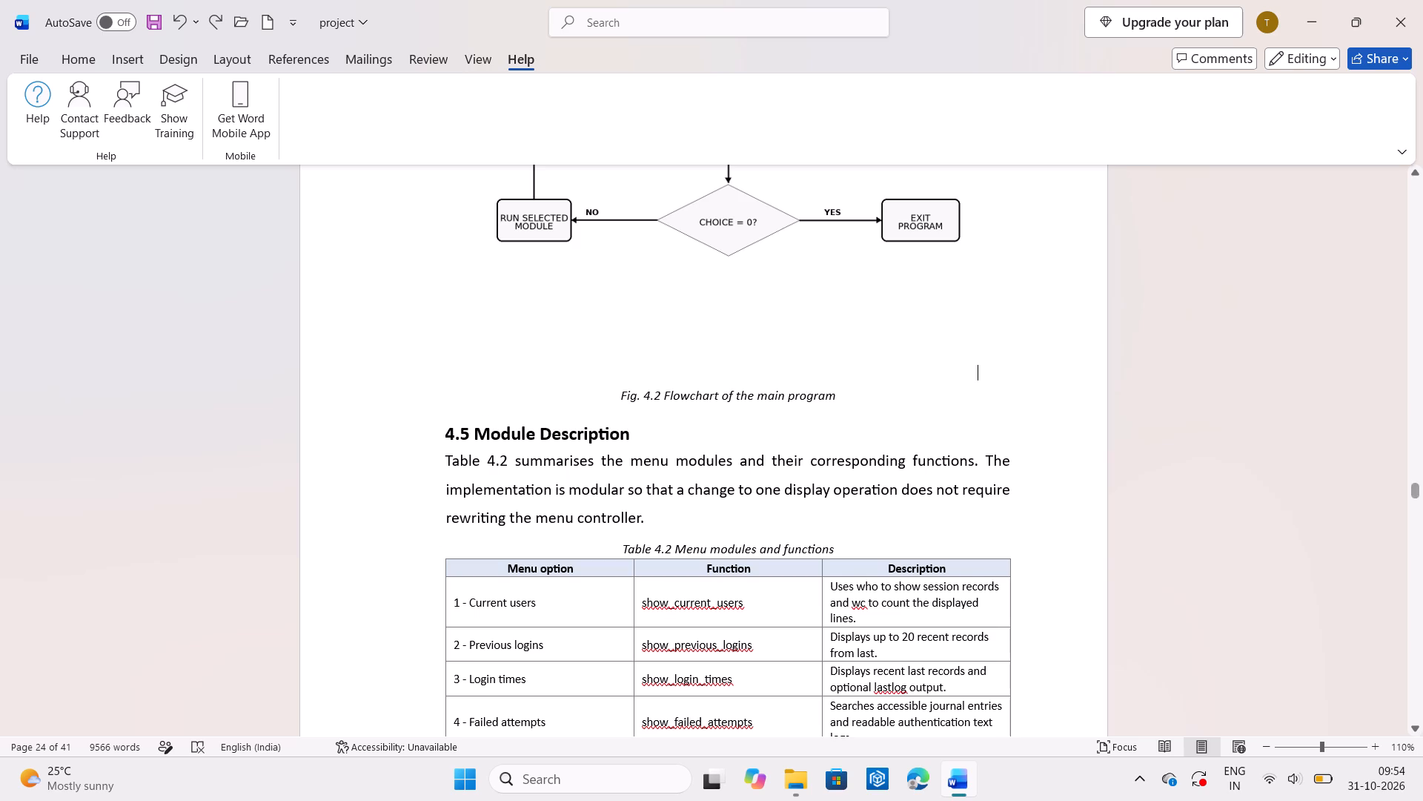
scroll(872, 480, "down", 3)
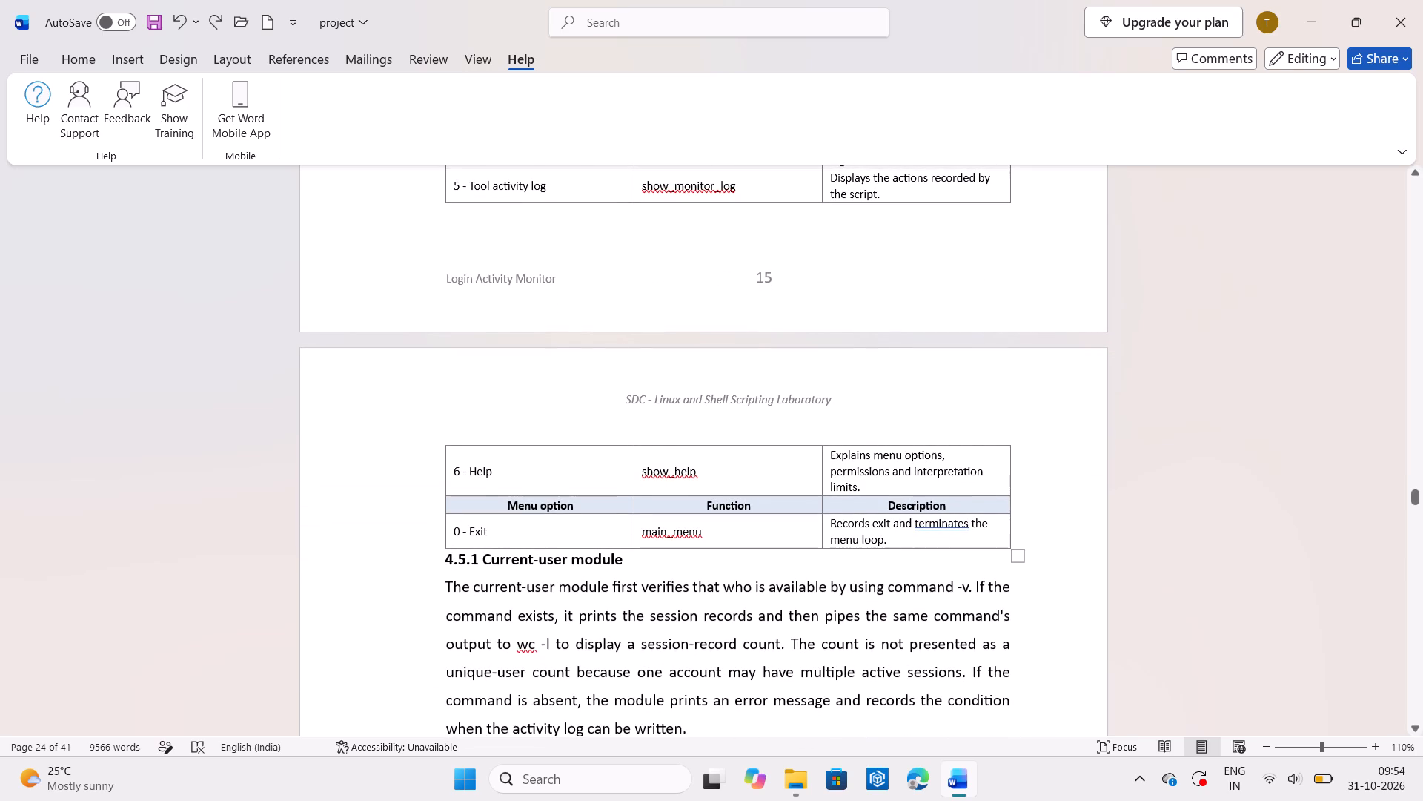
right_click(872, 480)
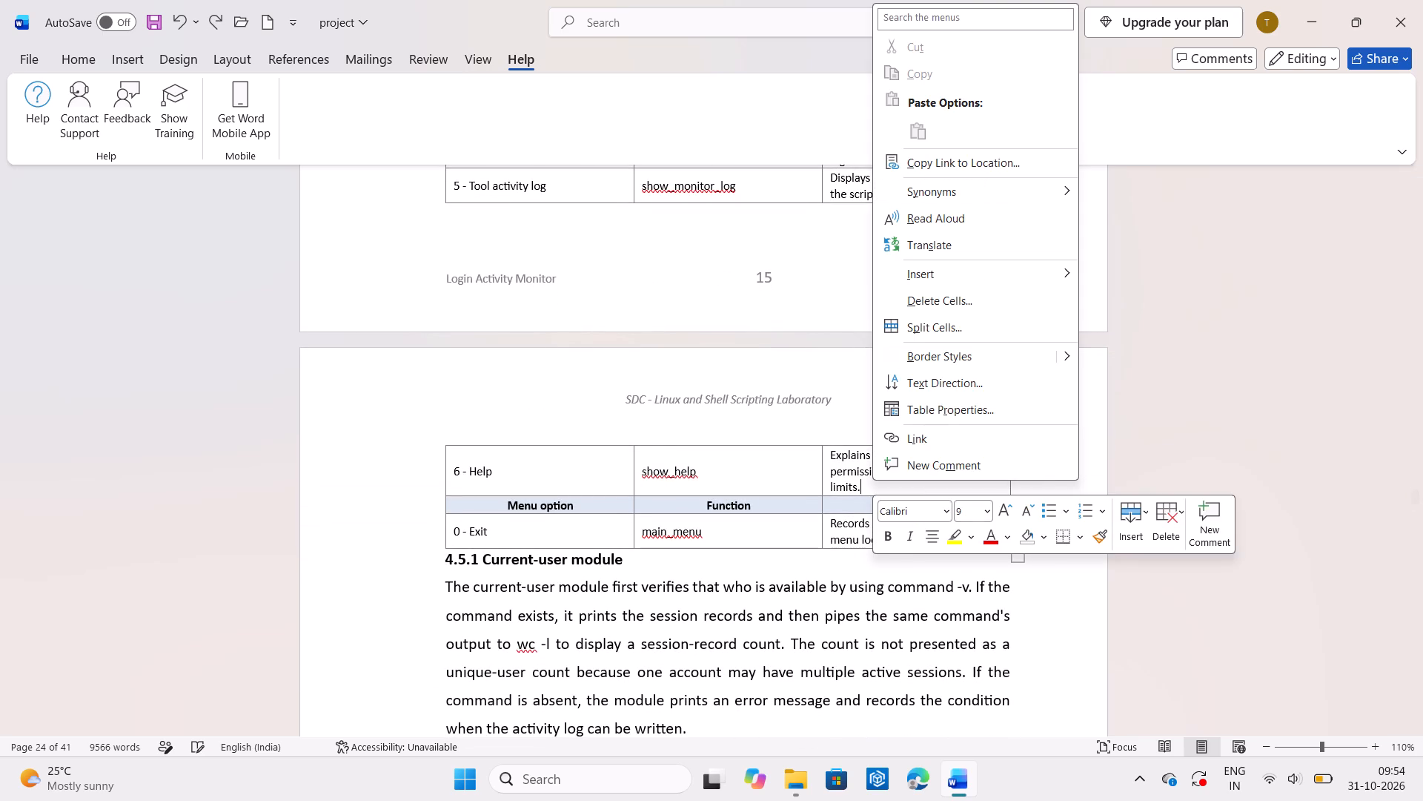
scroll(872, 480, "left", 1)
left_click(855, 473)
Review the end of Table 4.2, module sections 4.5.1 to 4.5.6, and section 4.6 on the data file format.
scroll(855, 473, "down", 3)
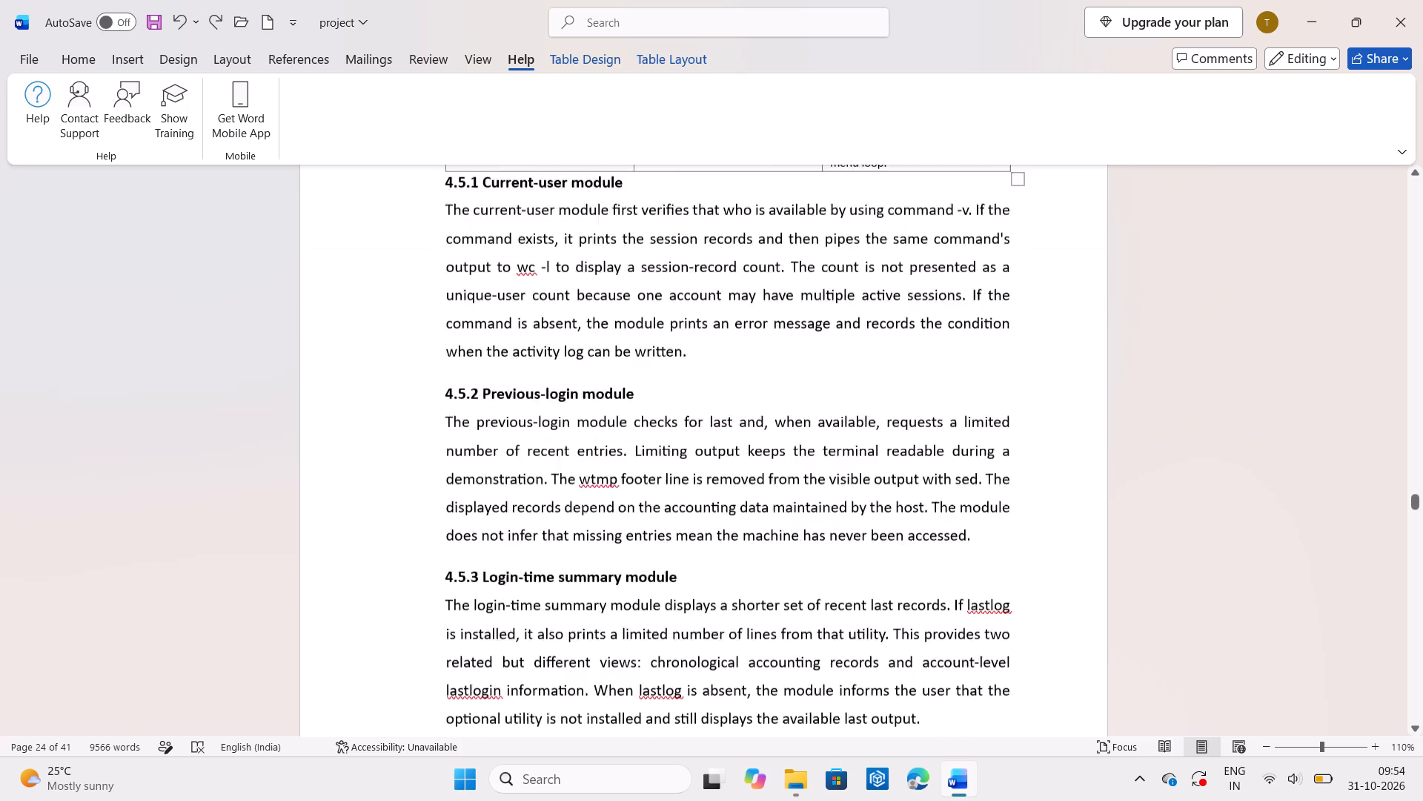
scroll(855, 473, "down", 1)
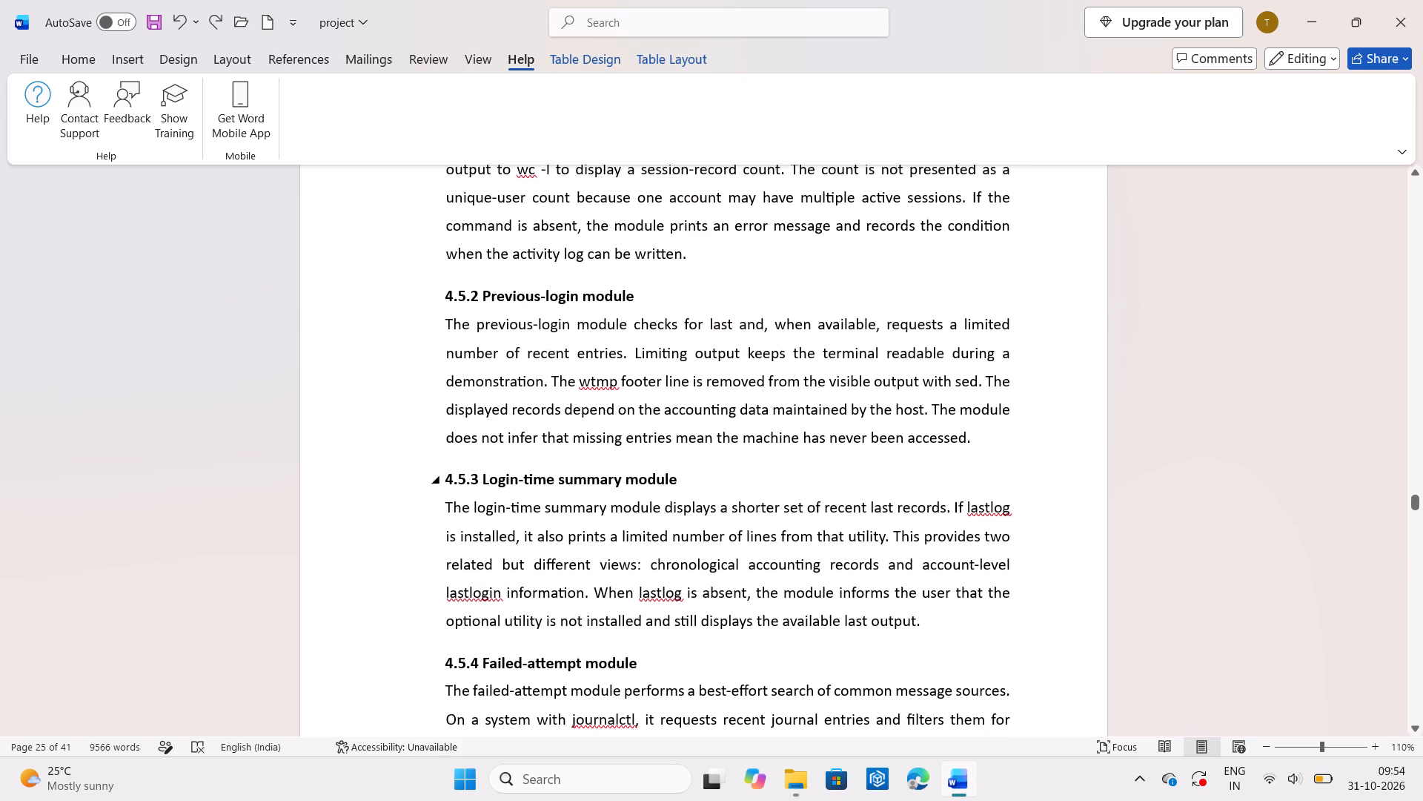
scroll(851, 516, "up", 2)
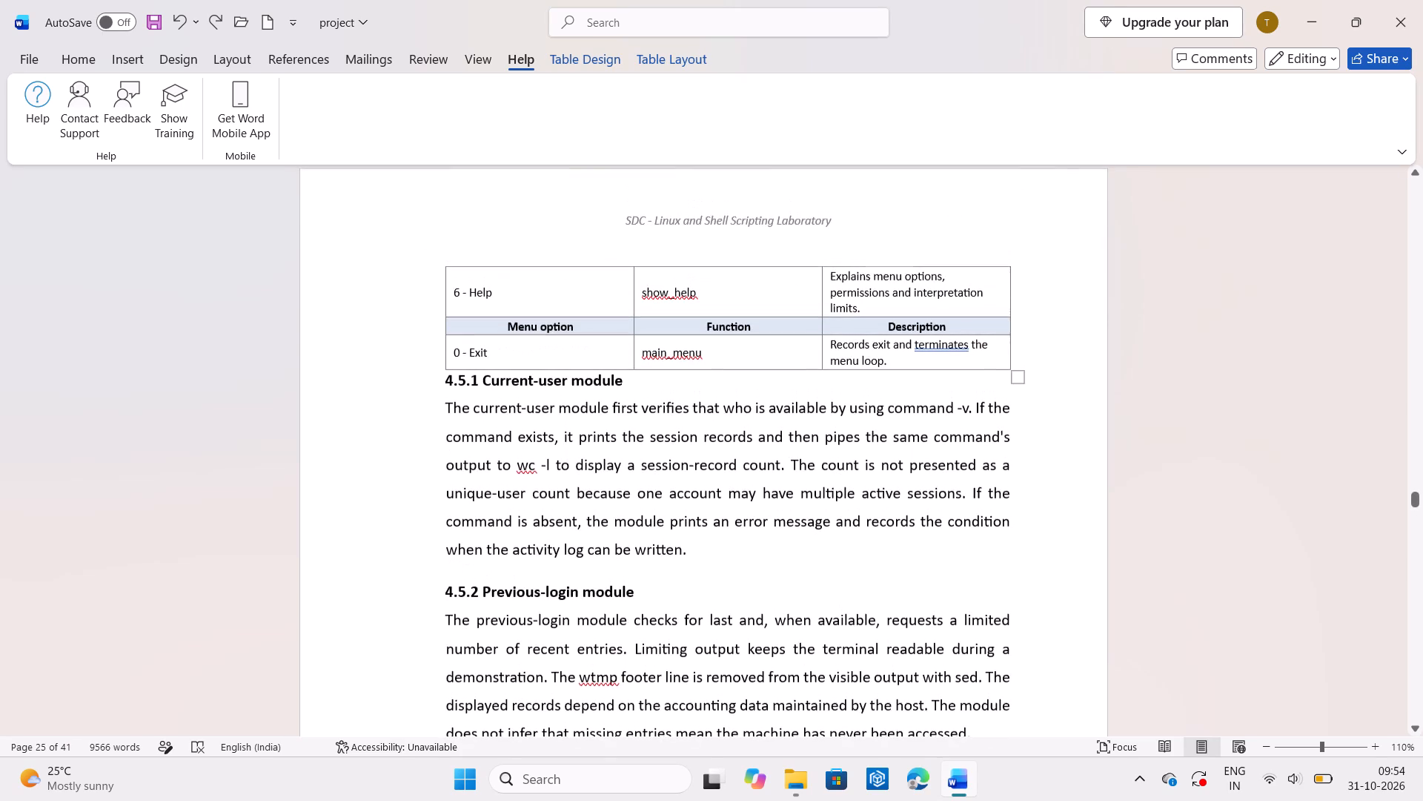
scroll(851, 516, "up", 1)
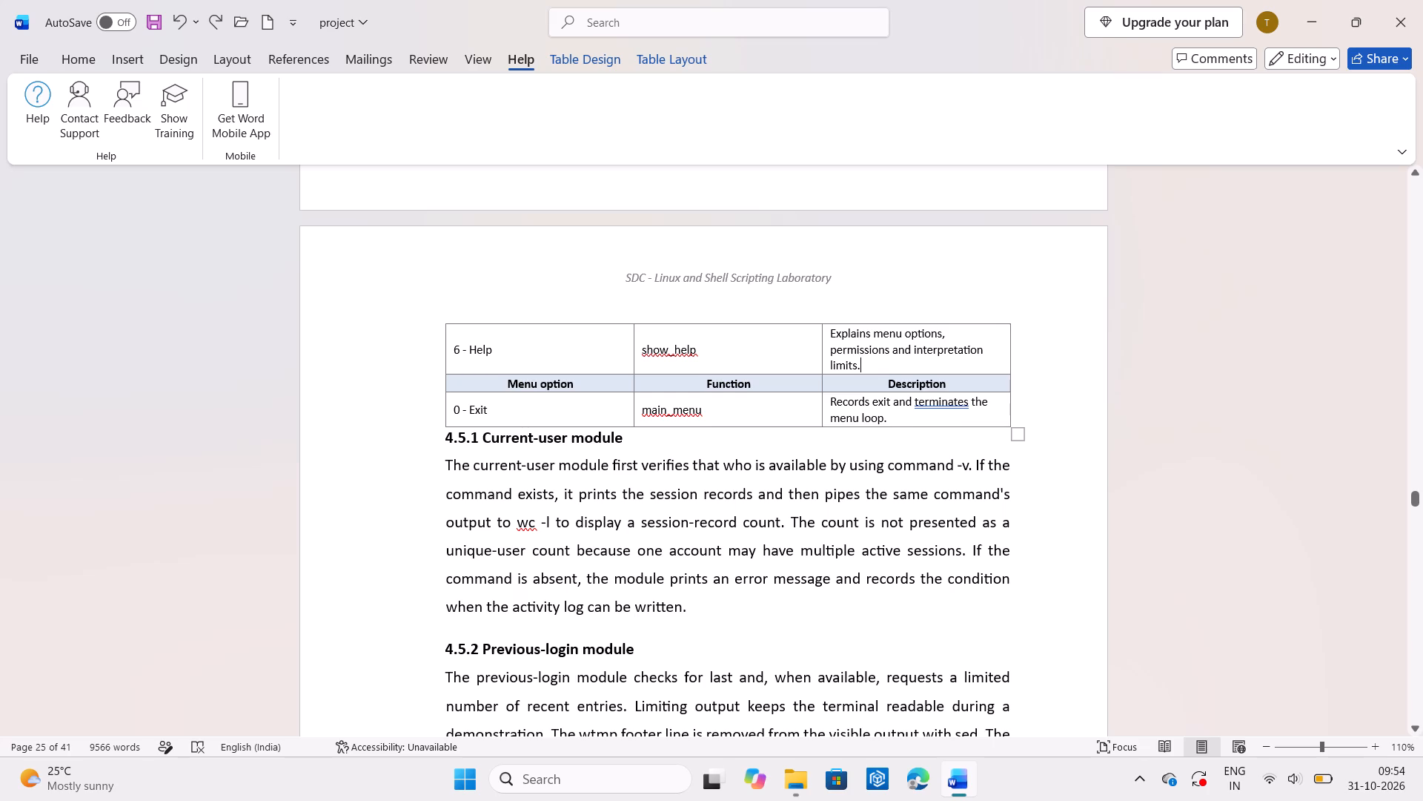
scroll(851, 516, "down", 1)
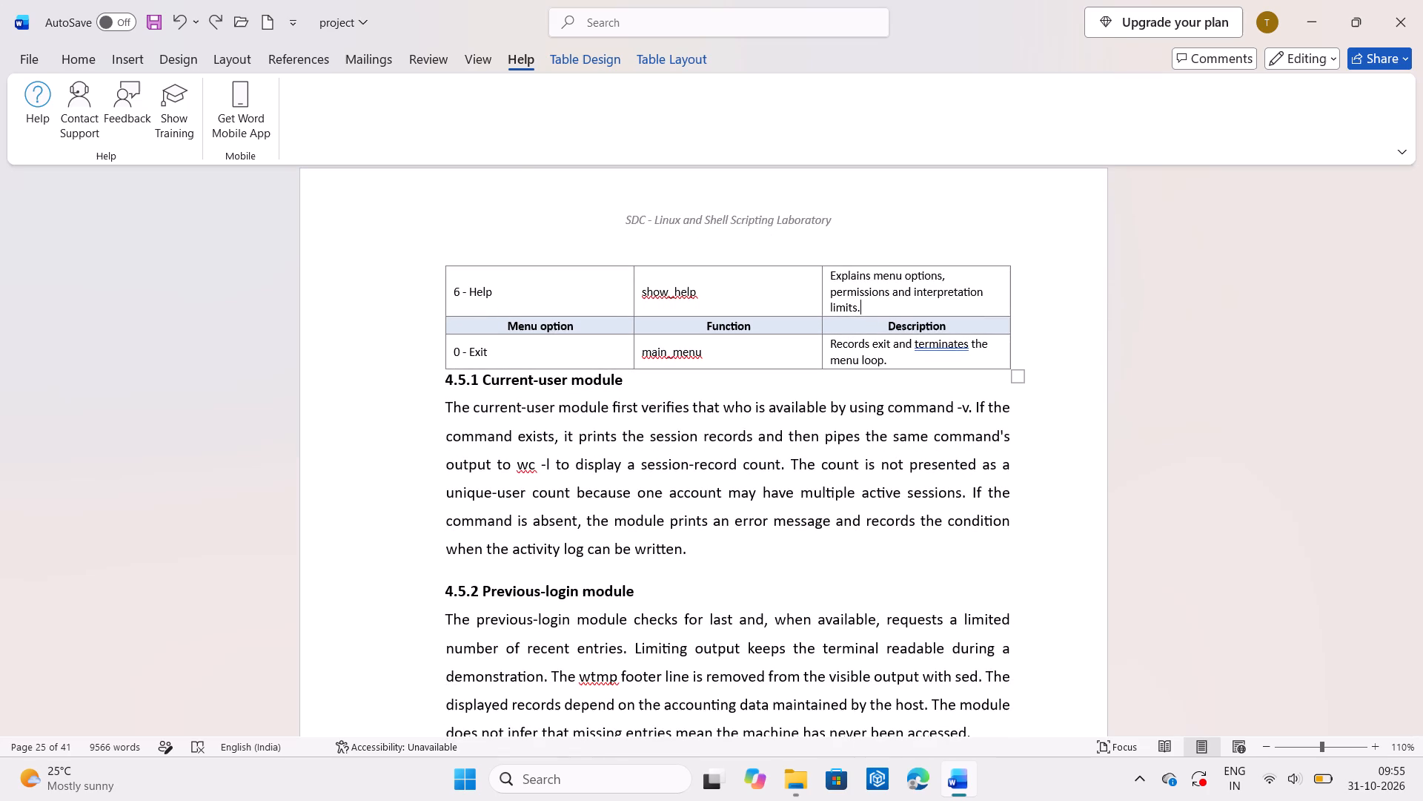
scroll(851, 516, "down", 1)
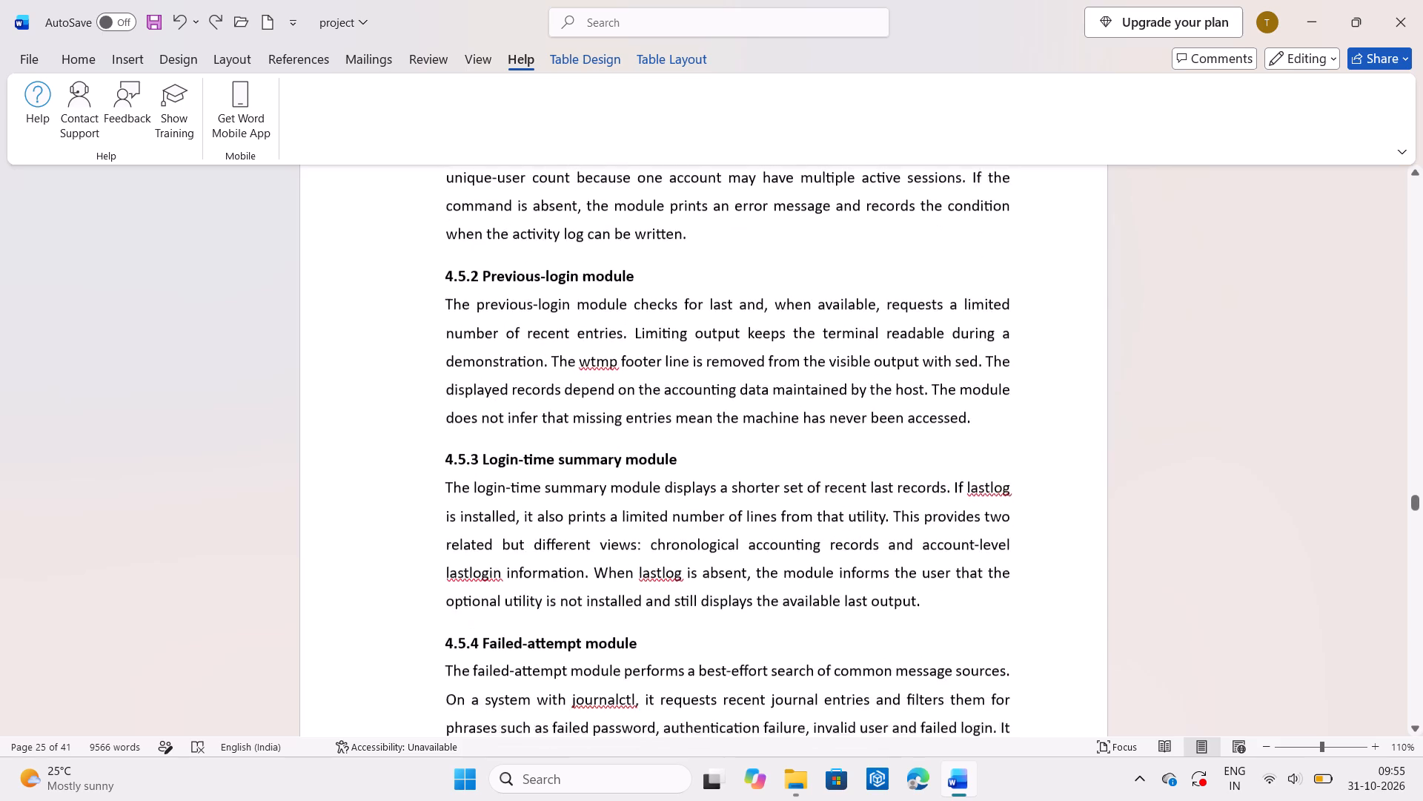
scroll(851, 516, "down", 1)
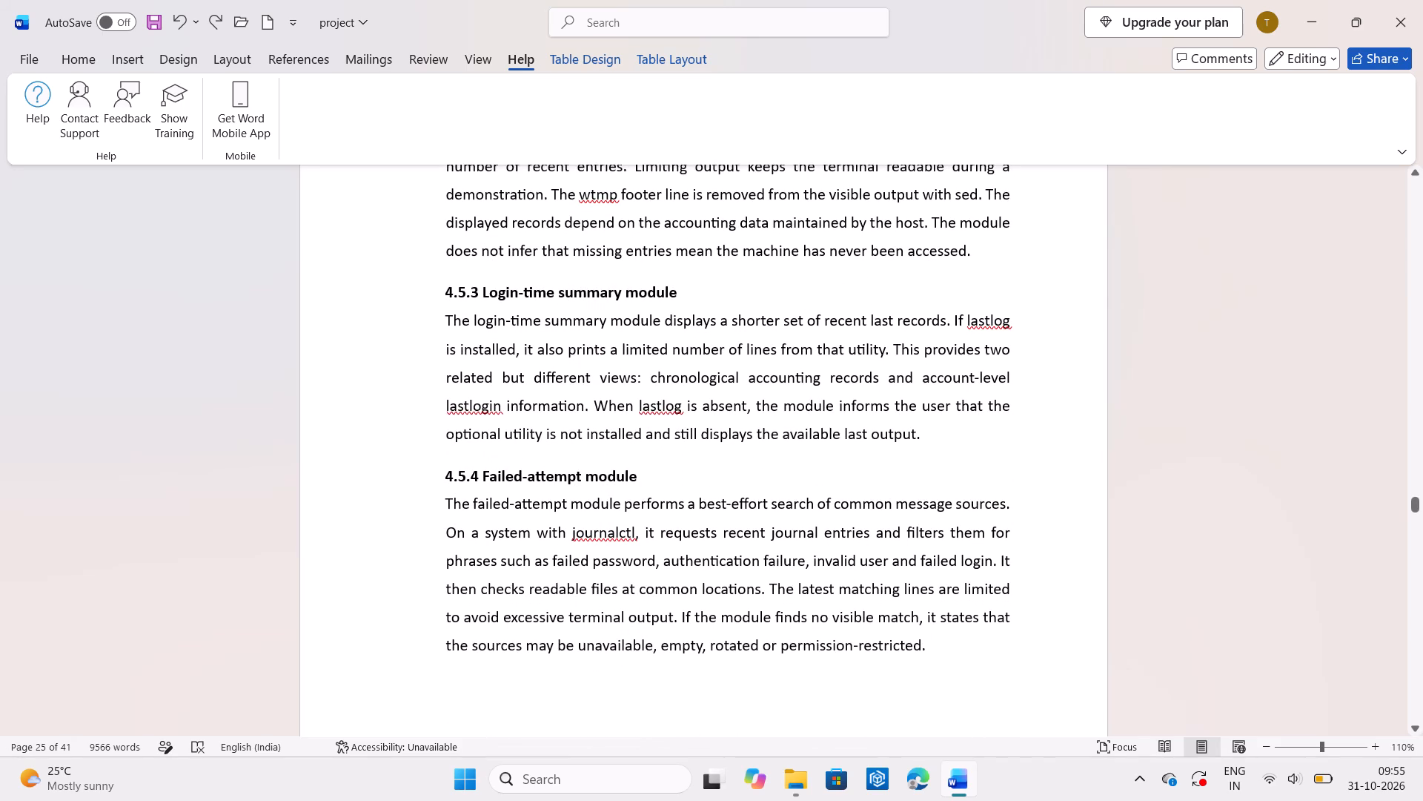
scroll(851, 516, "down", 4)
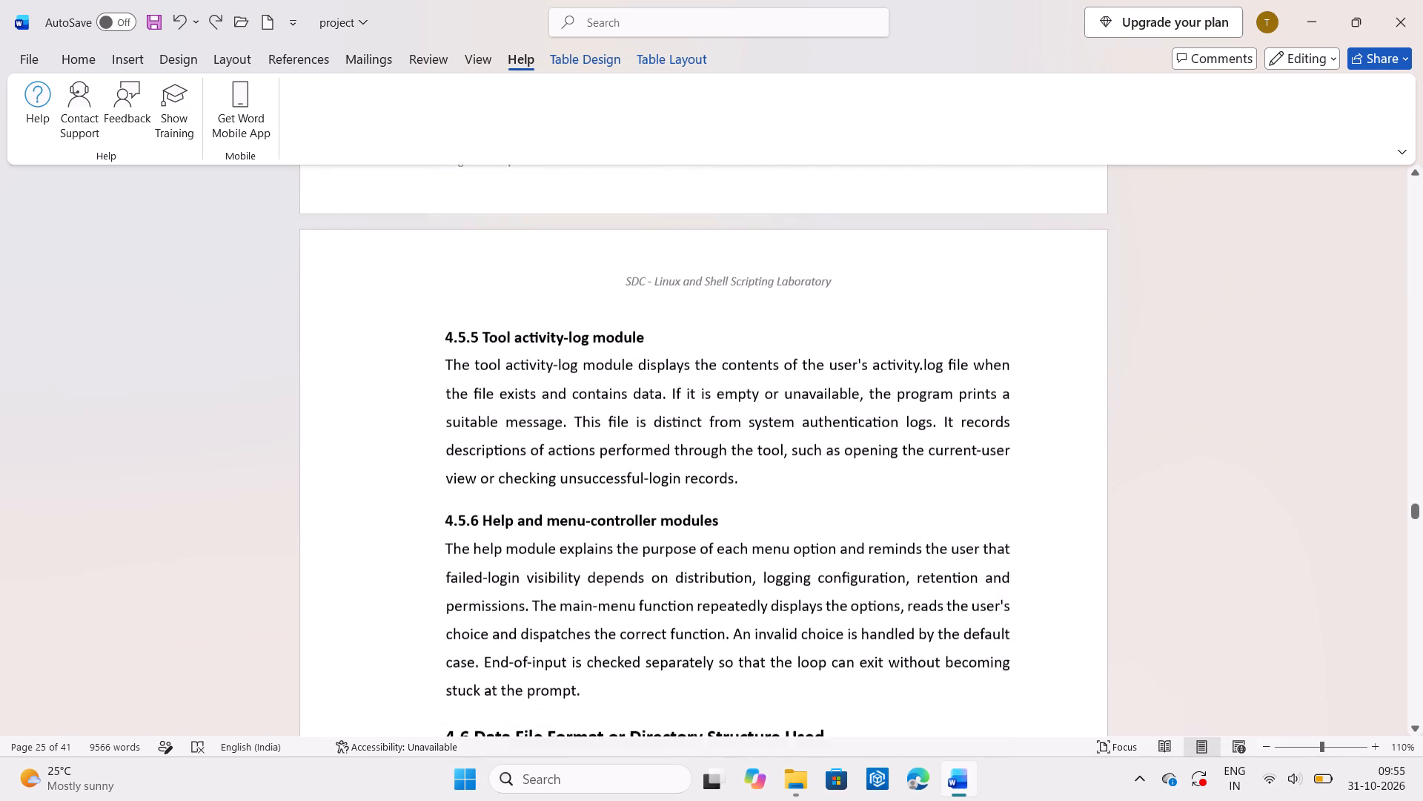
scroll(851, 516, "down", 3)
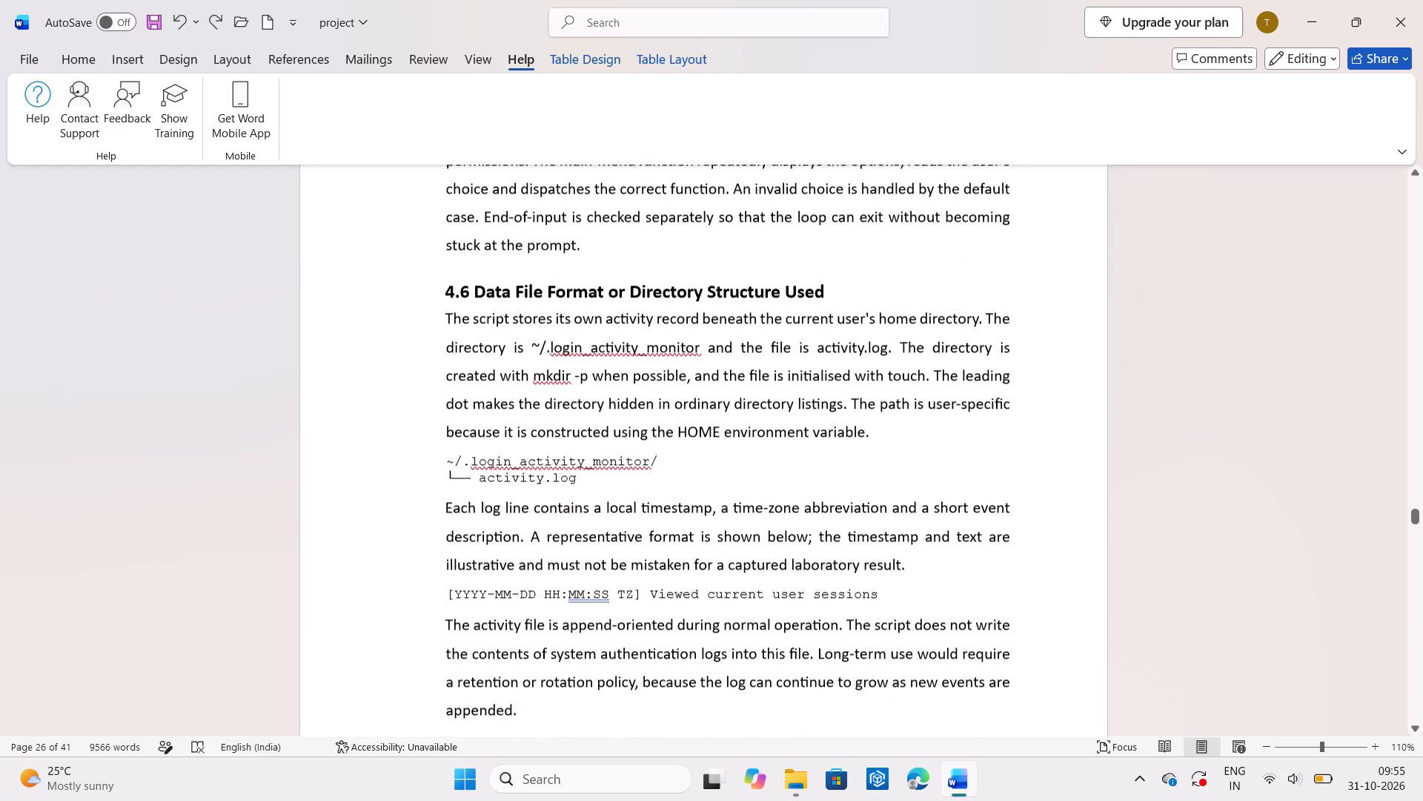
scroll(851, 516, "down", 1)
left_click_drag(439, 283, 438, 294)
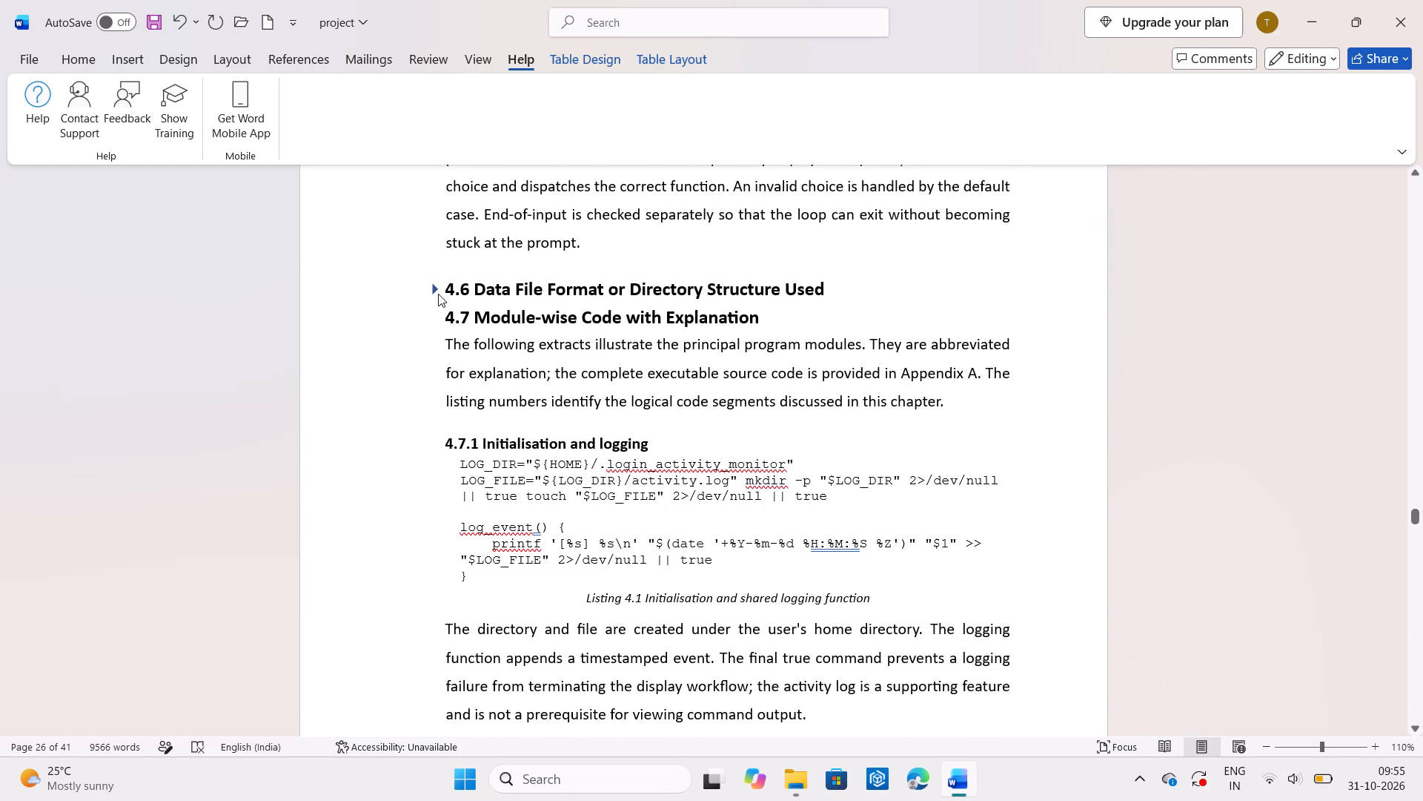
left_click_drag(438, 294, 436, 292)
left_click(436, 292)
Format all of section 4.6, from its heading through the paragraph ending "appended.", in Times New Roman at size 12.
left_click_drag(445, 284, 551, 702)
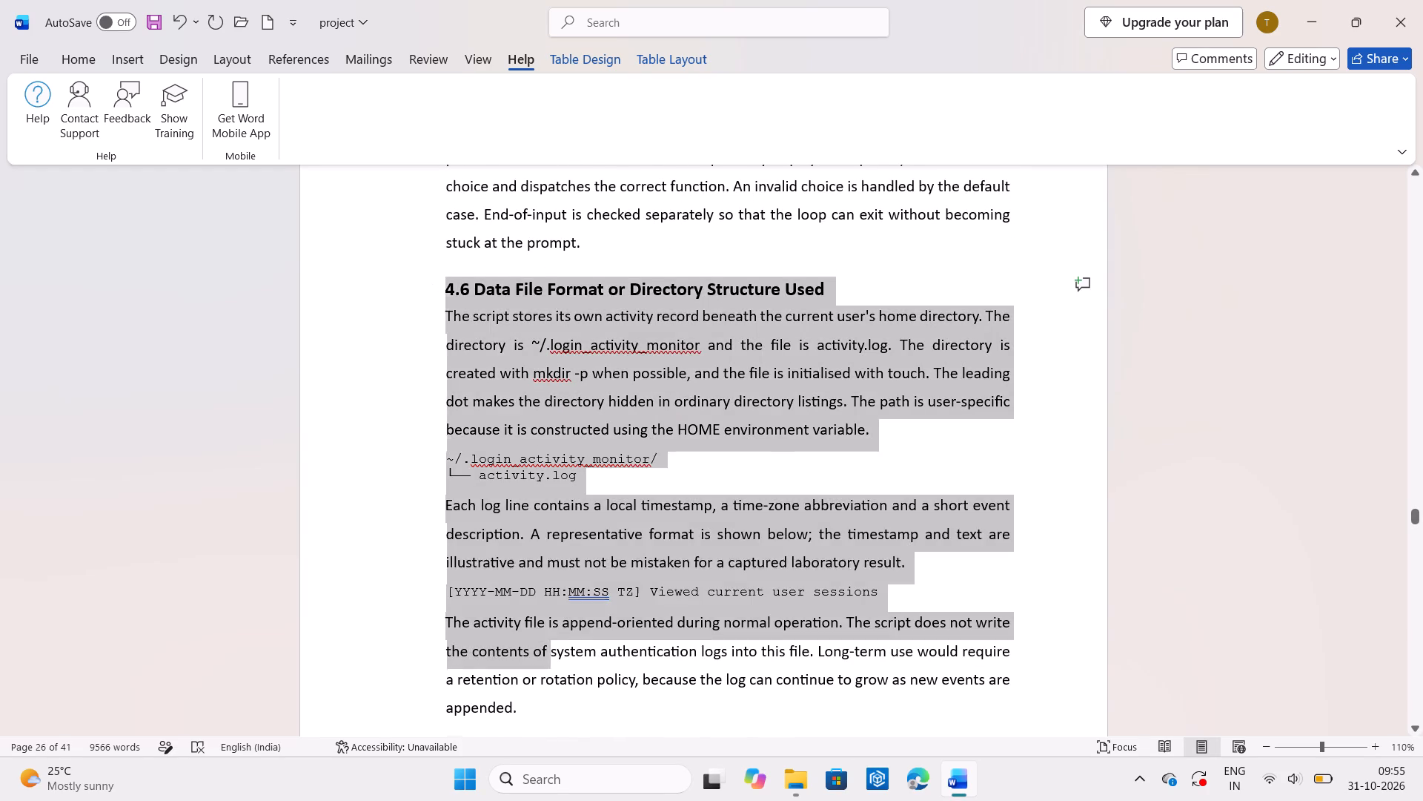
left_click_drag(551, 702, 556, 743)
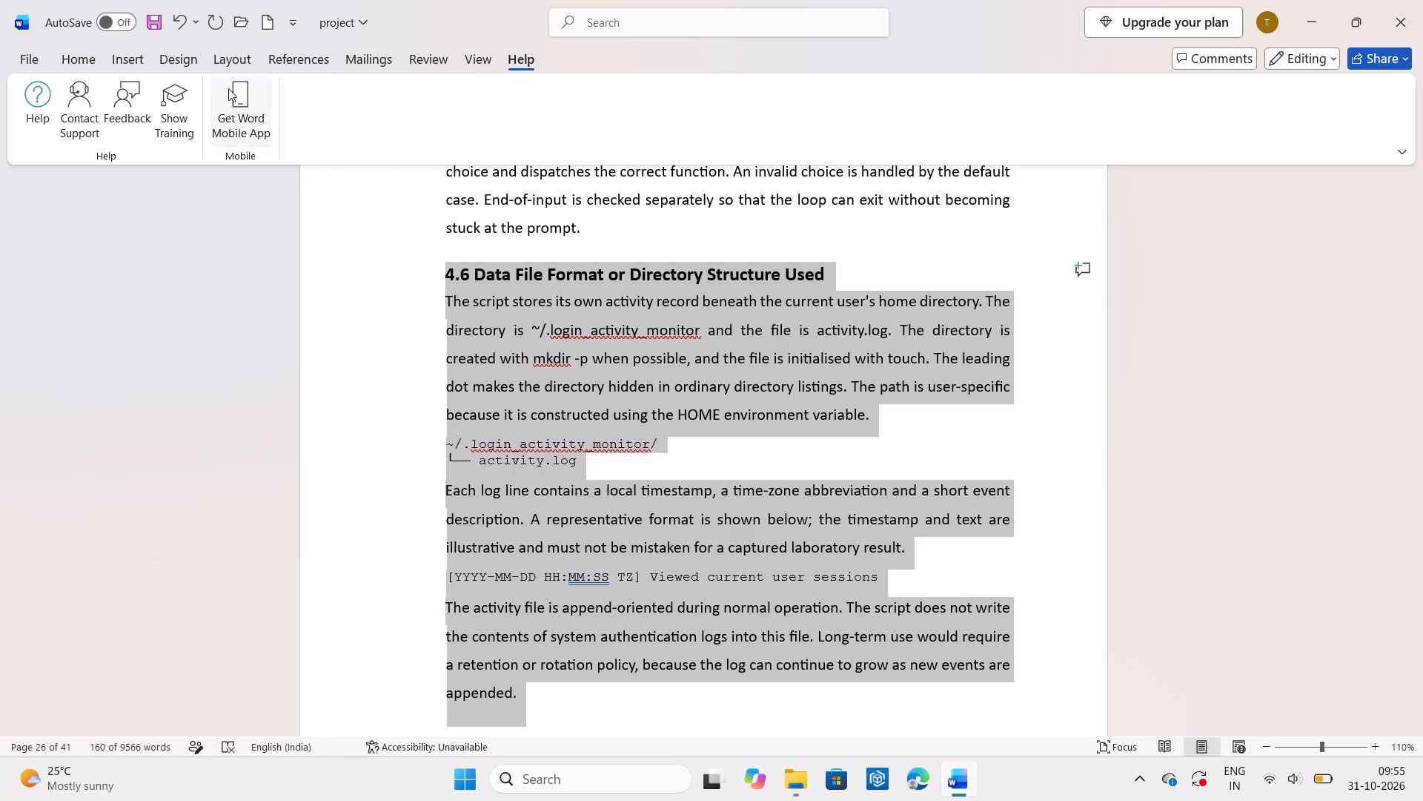
left_click(80, 56)
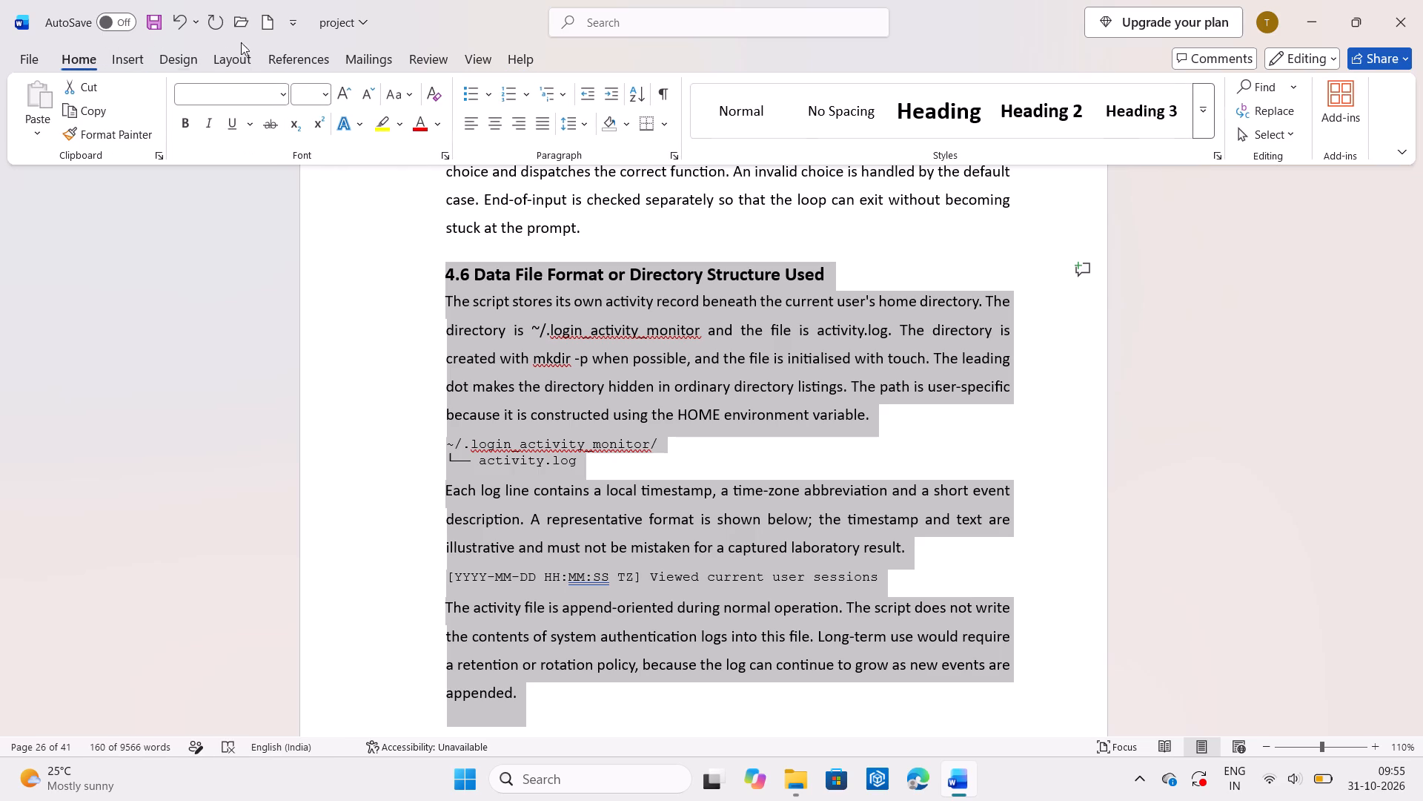
left_click(282, 90)
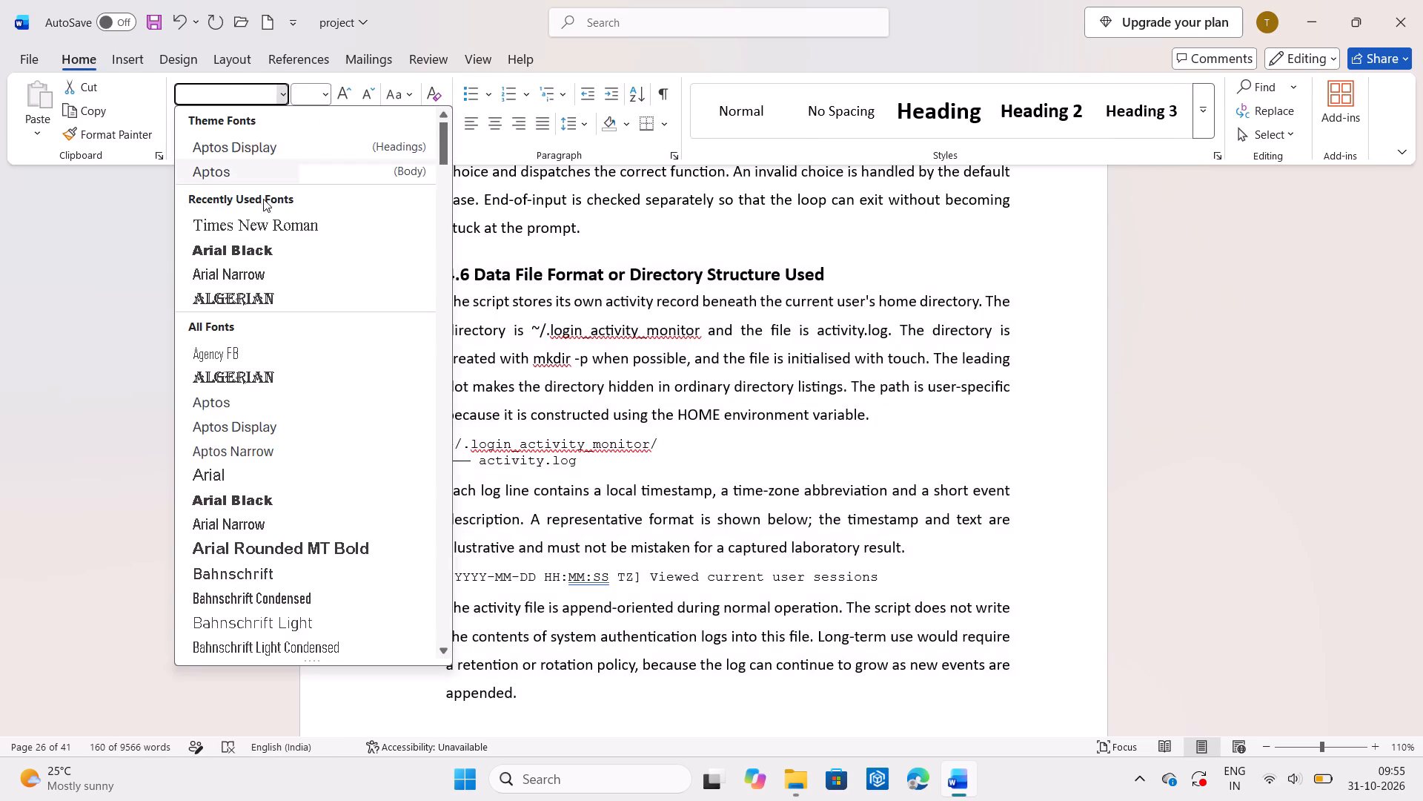
left_click(260, 217)
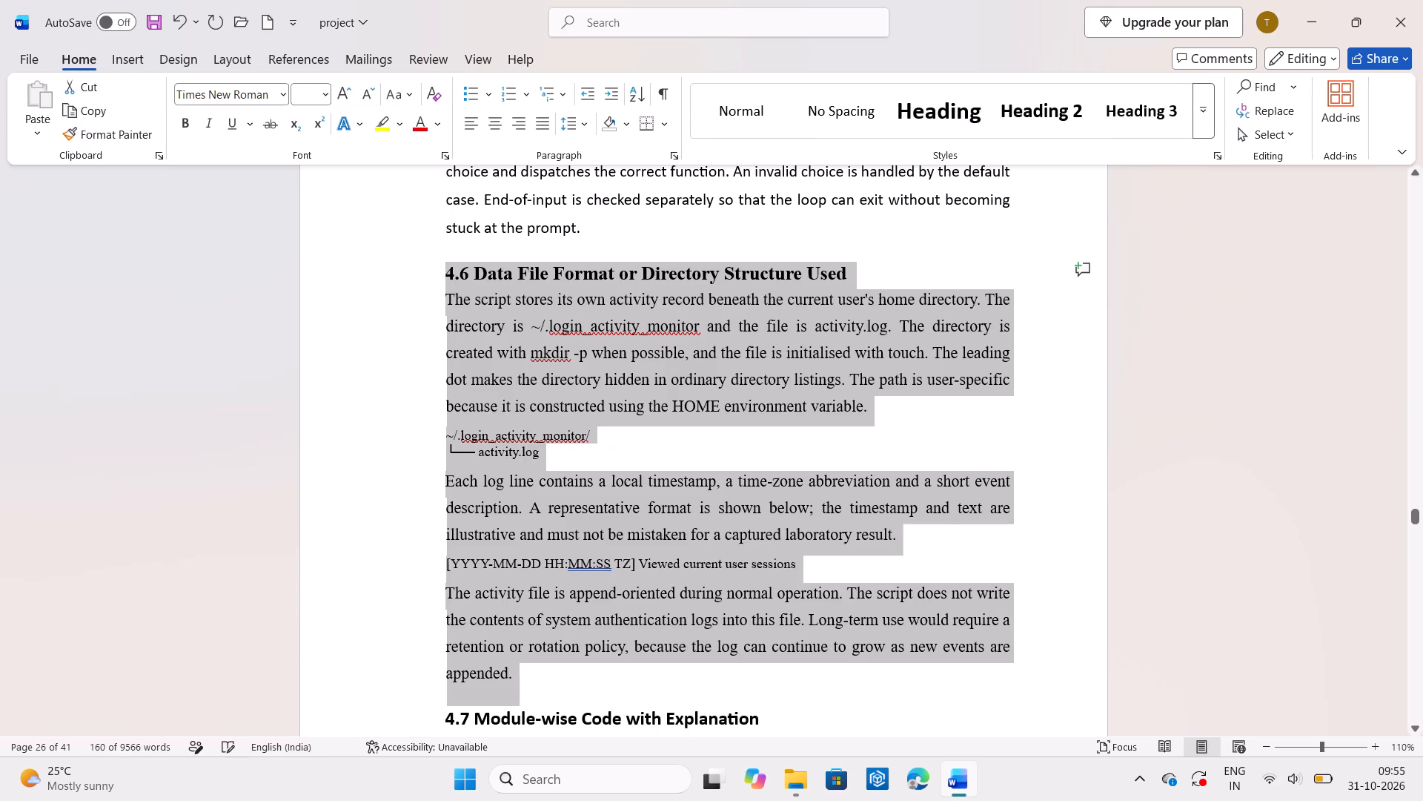
left_click(325, 95)
left_click(317, 202)
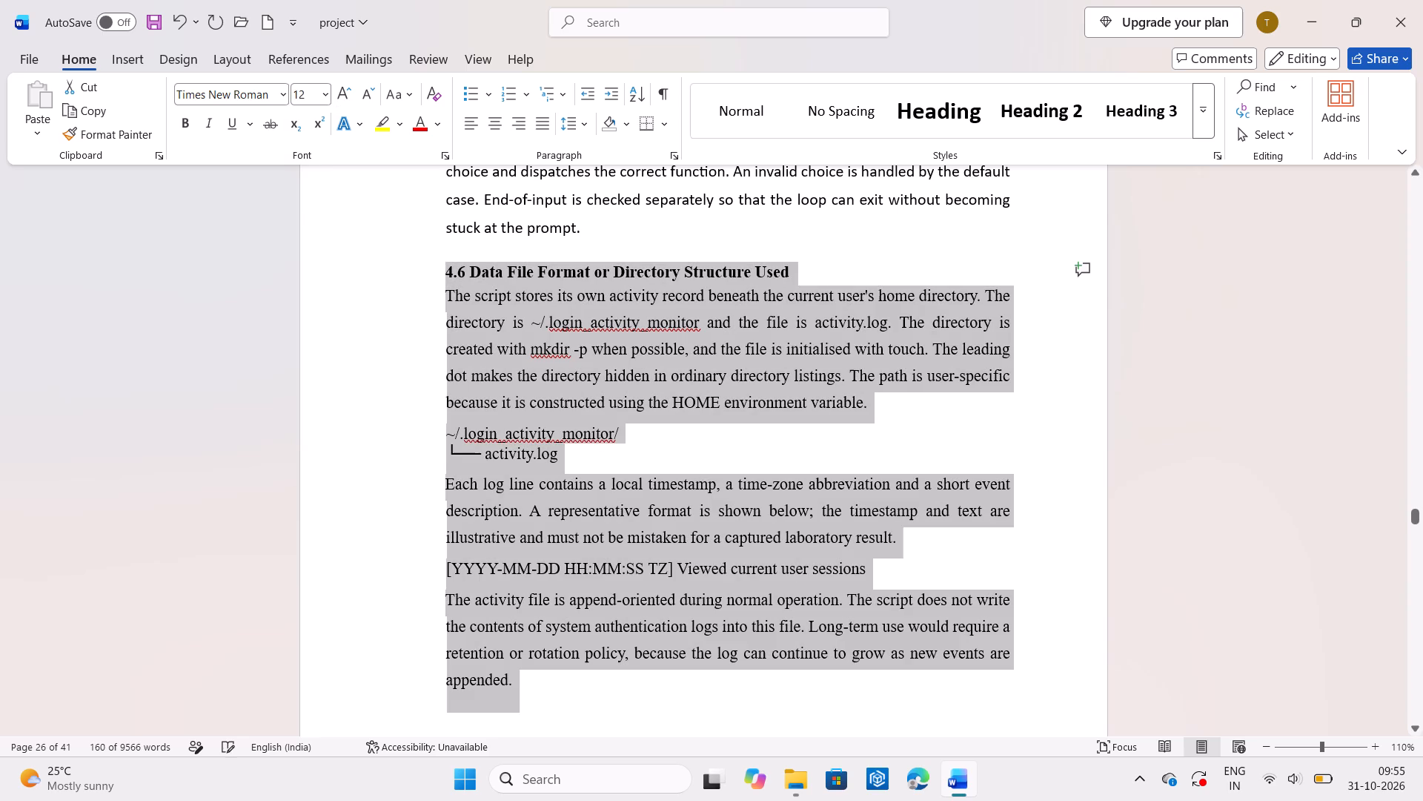
left_click(450, 377)
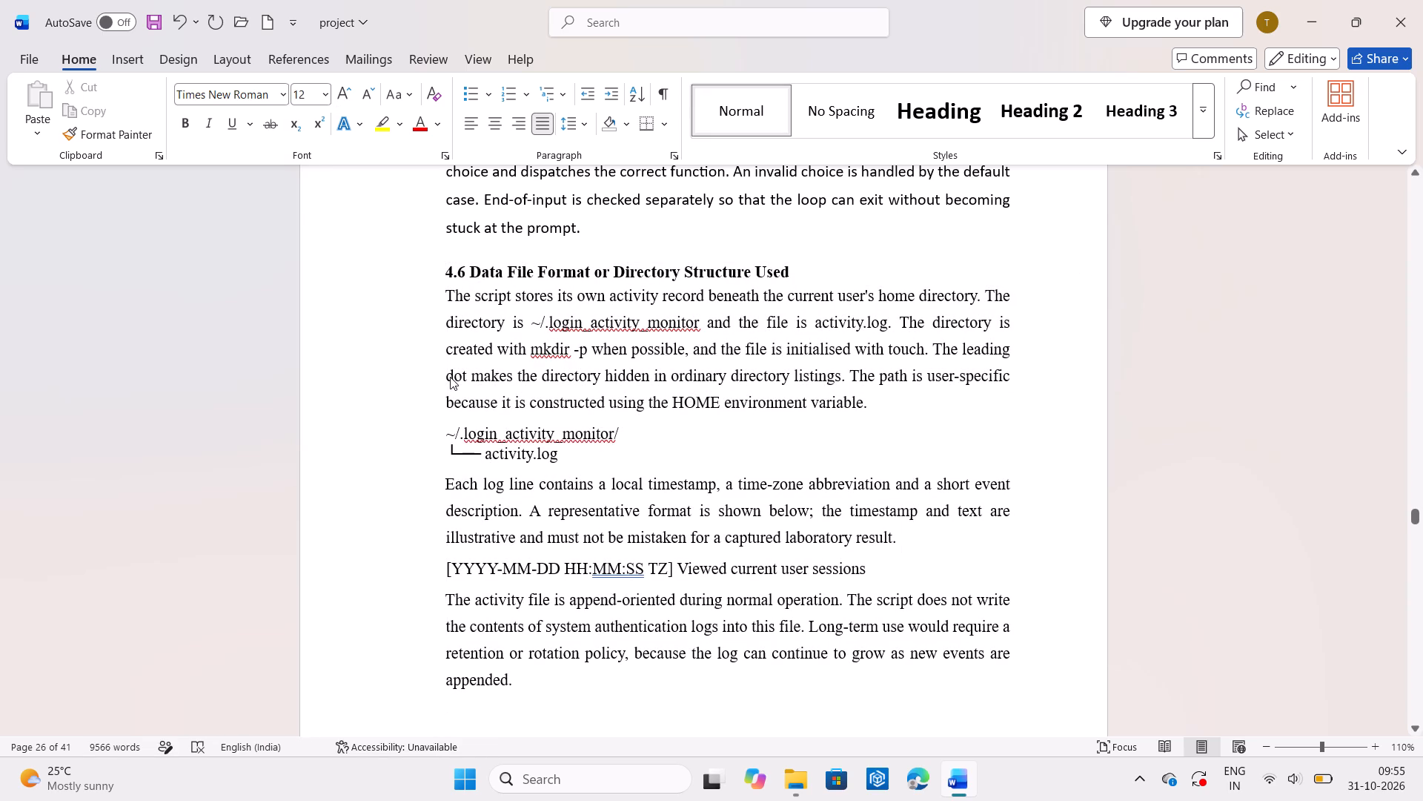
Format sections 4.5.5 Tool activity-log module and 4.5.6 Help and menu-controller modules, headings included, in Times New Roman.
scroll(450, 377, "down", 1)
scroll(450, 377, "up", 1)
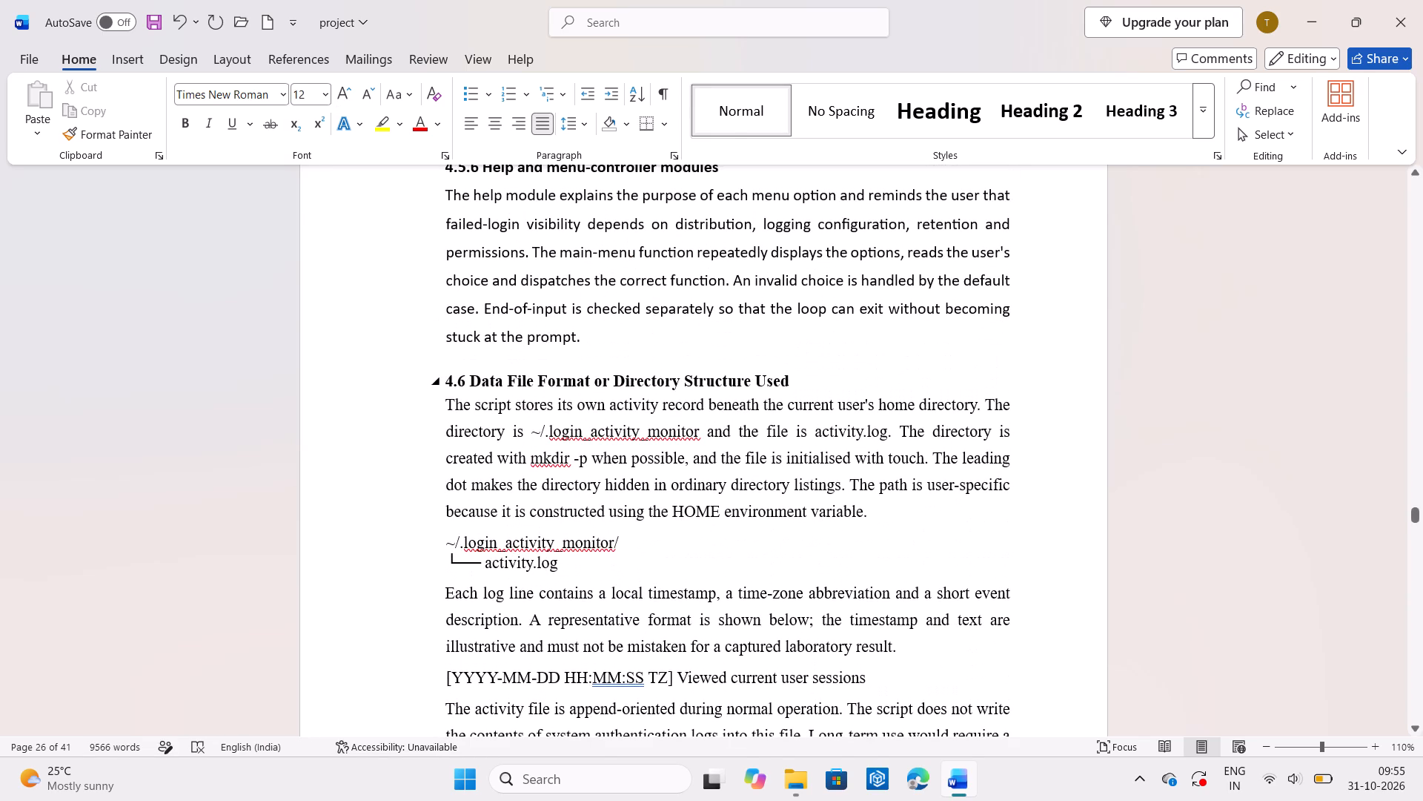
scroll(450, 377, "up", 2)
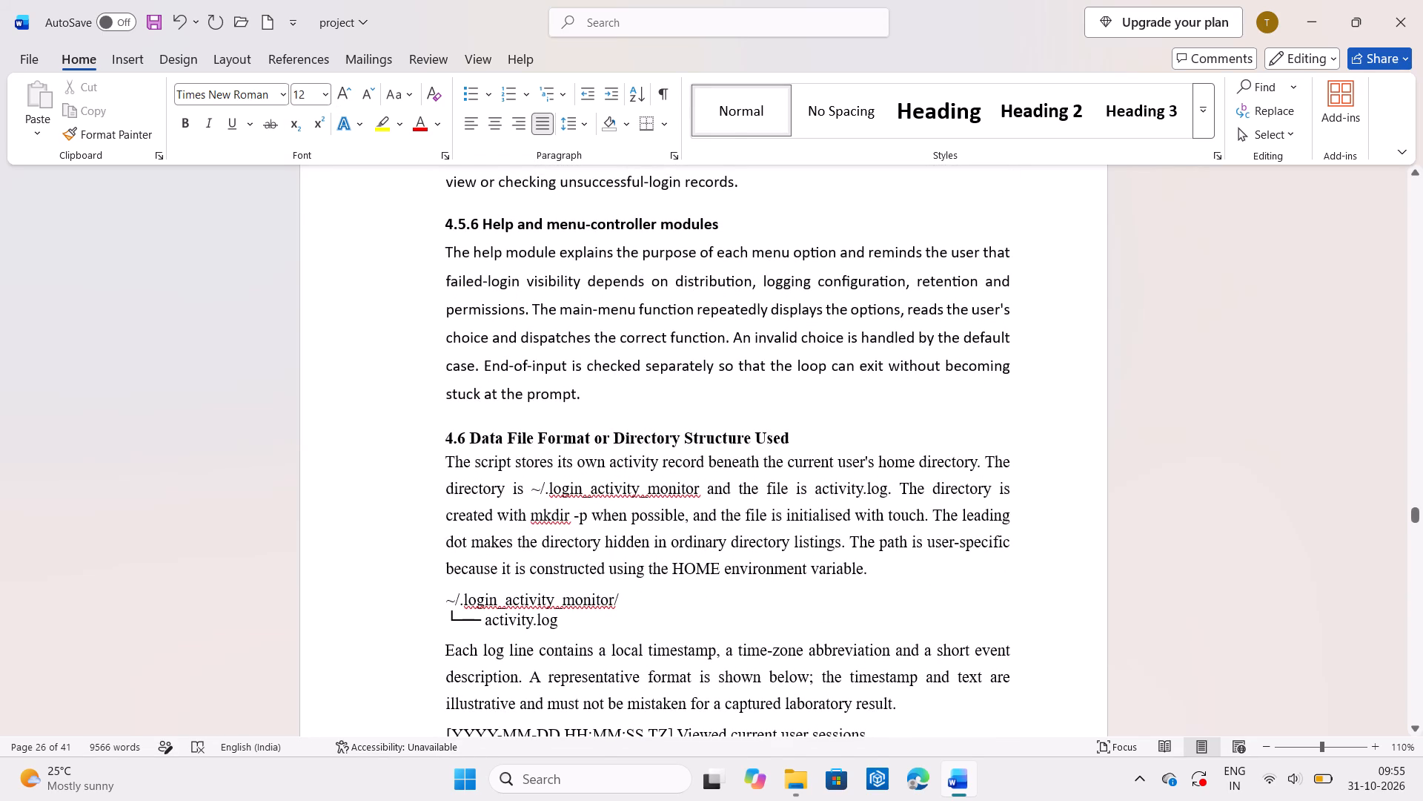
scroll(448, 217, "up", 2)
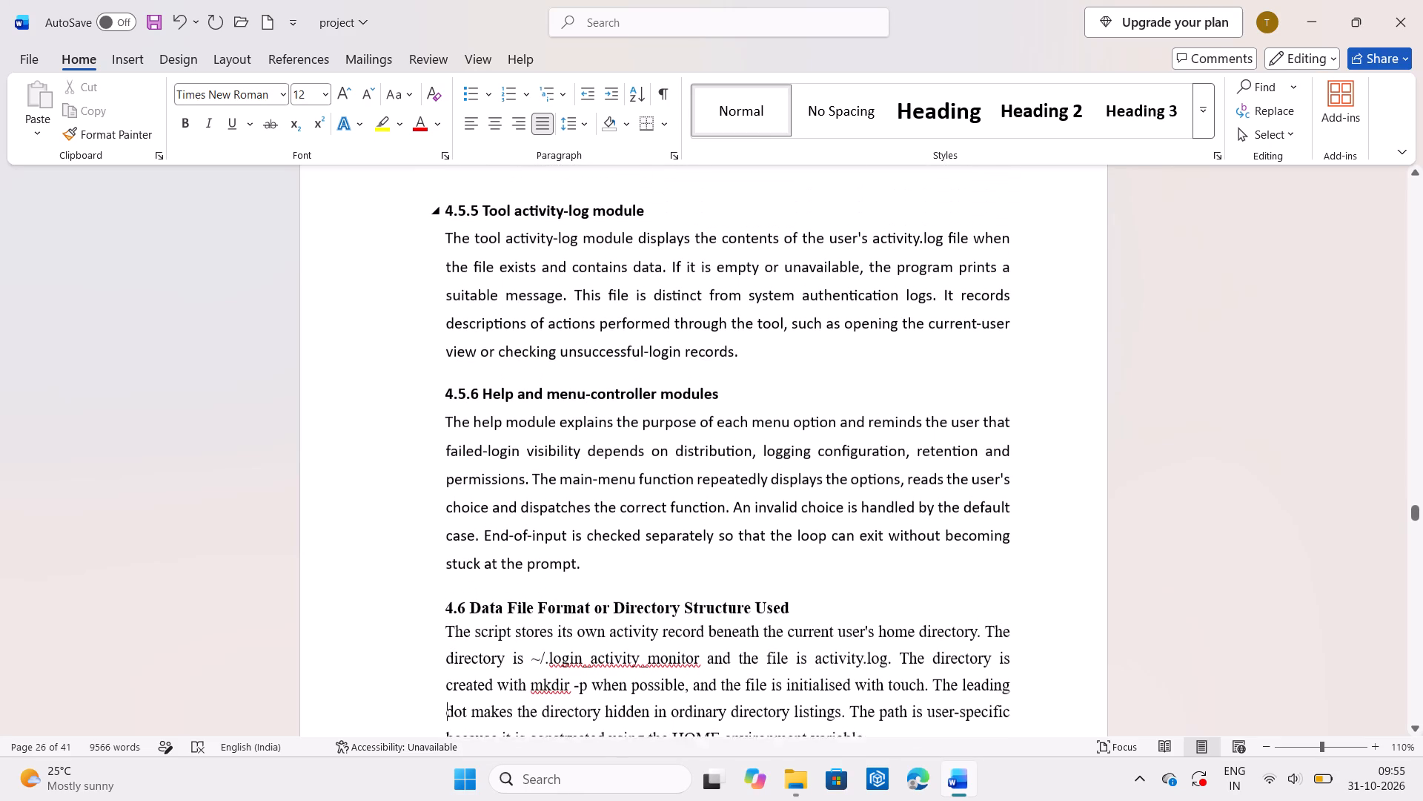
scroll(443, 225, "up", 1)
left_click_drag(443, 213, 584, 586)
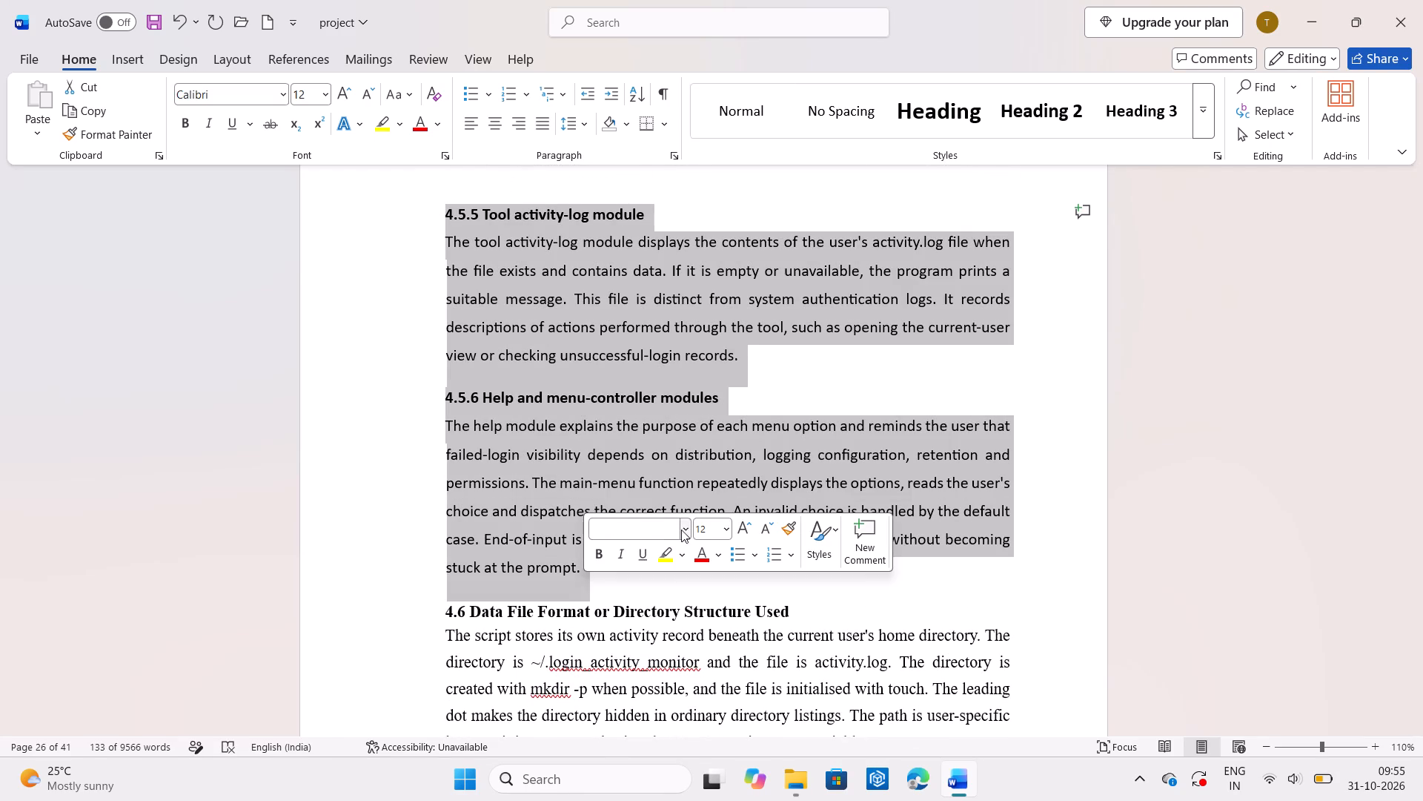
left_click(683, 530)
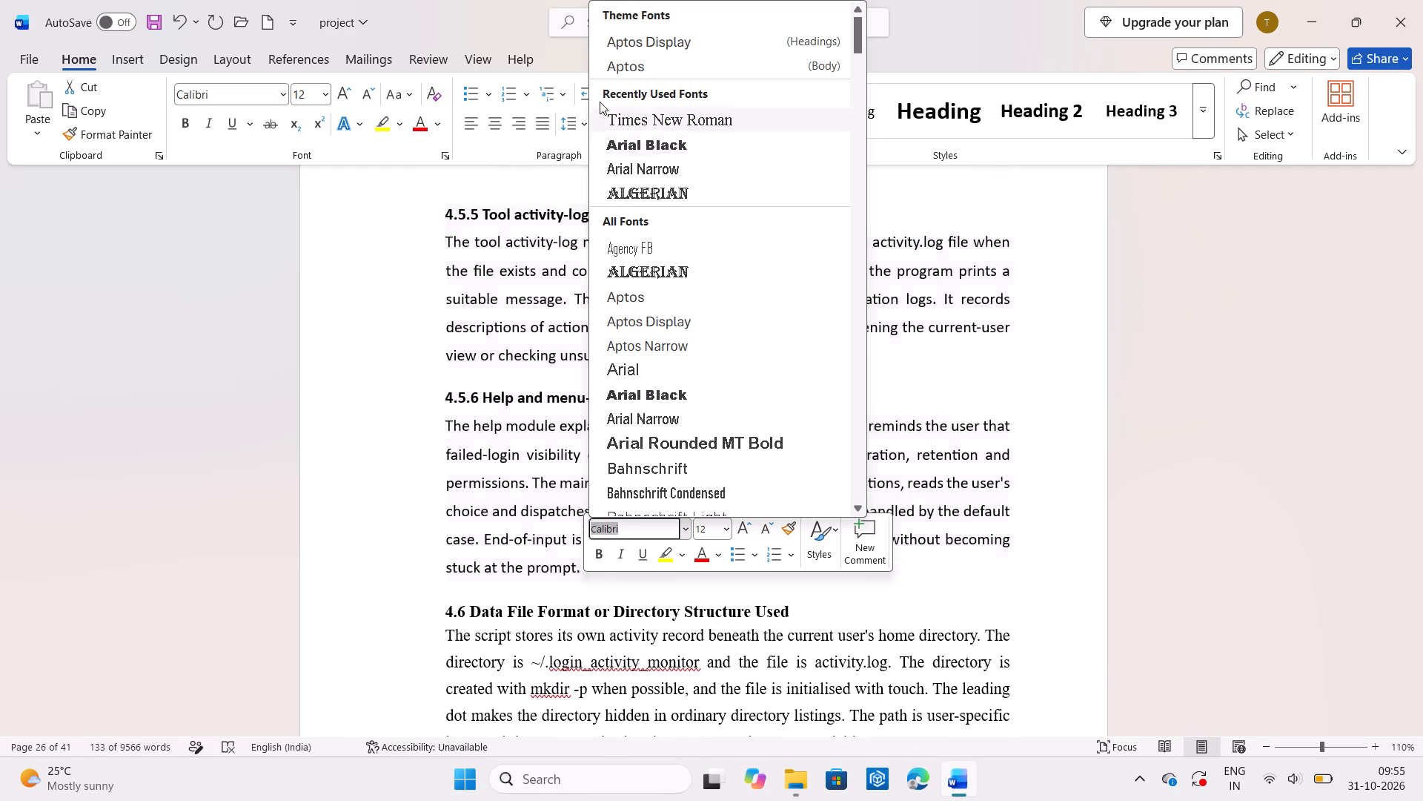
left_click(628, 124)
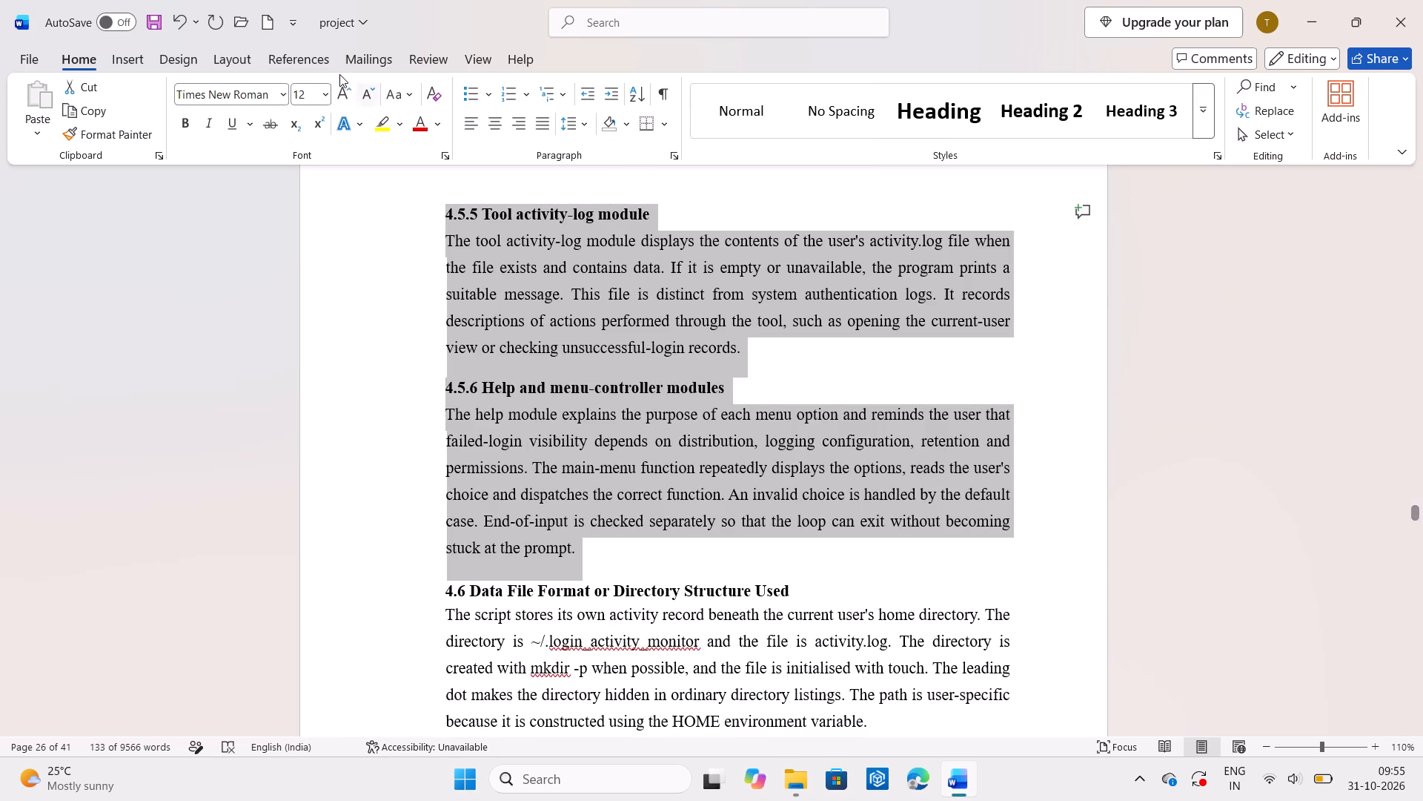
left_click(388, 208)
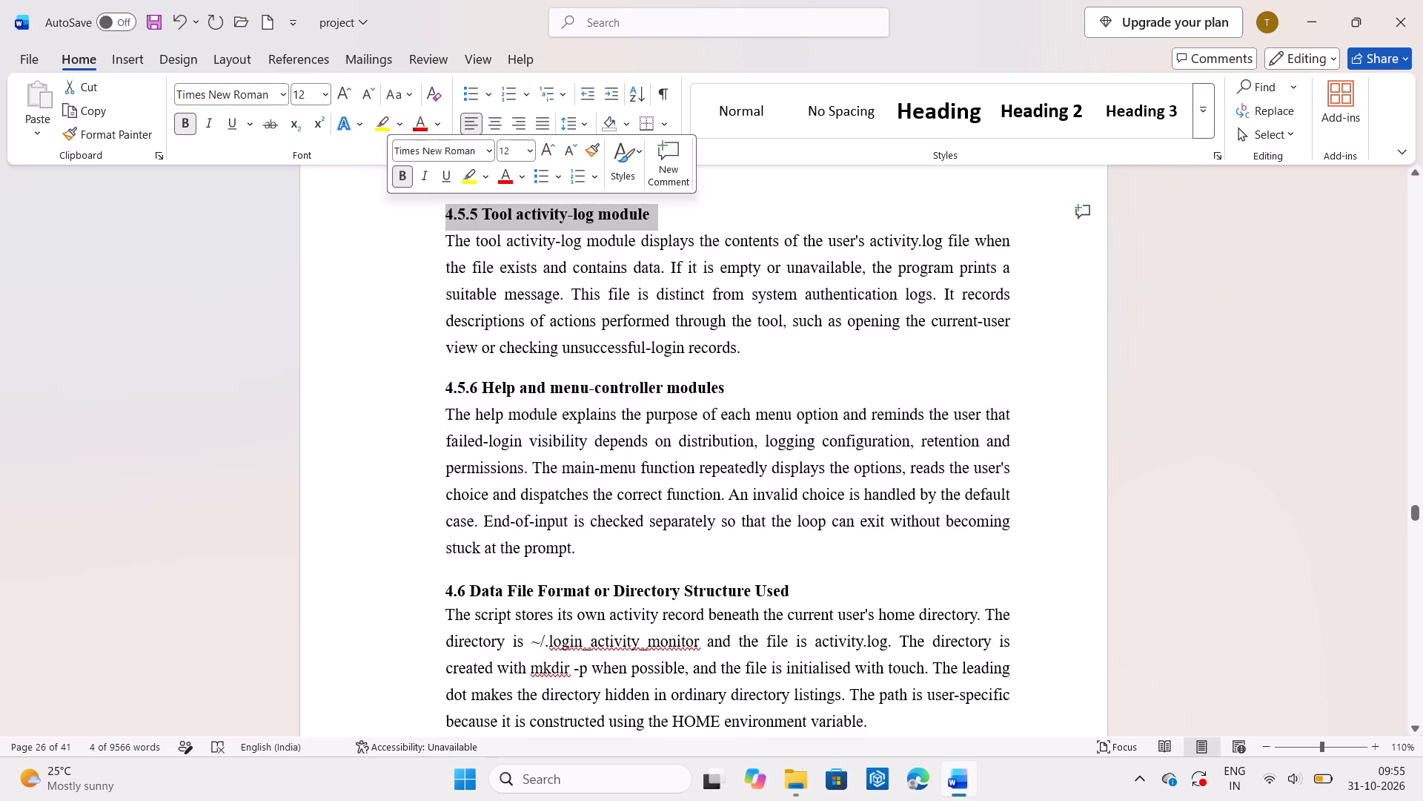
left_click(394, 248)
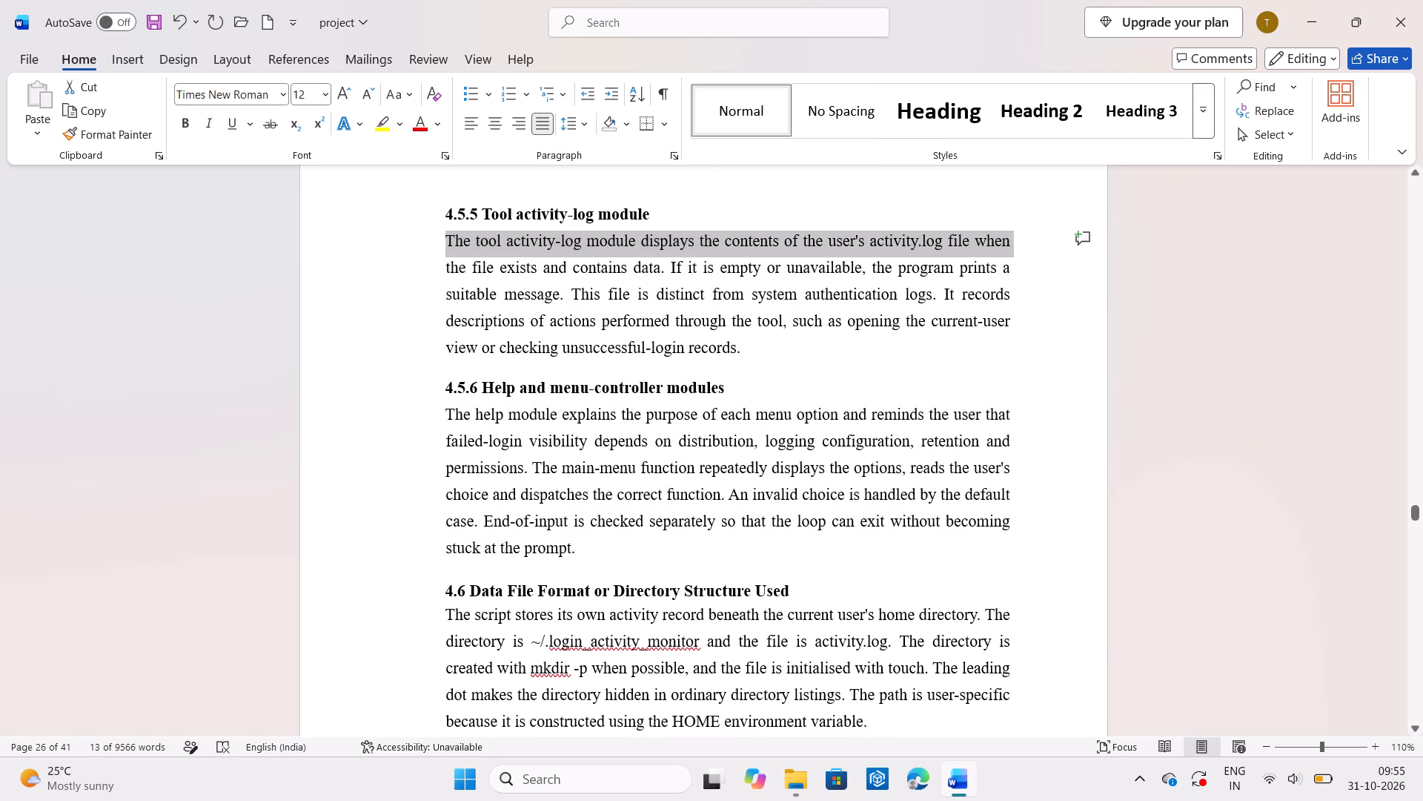
Set the font of the entire document to Times New Roman.
key("ctrl+a")
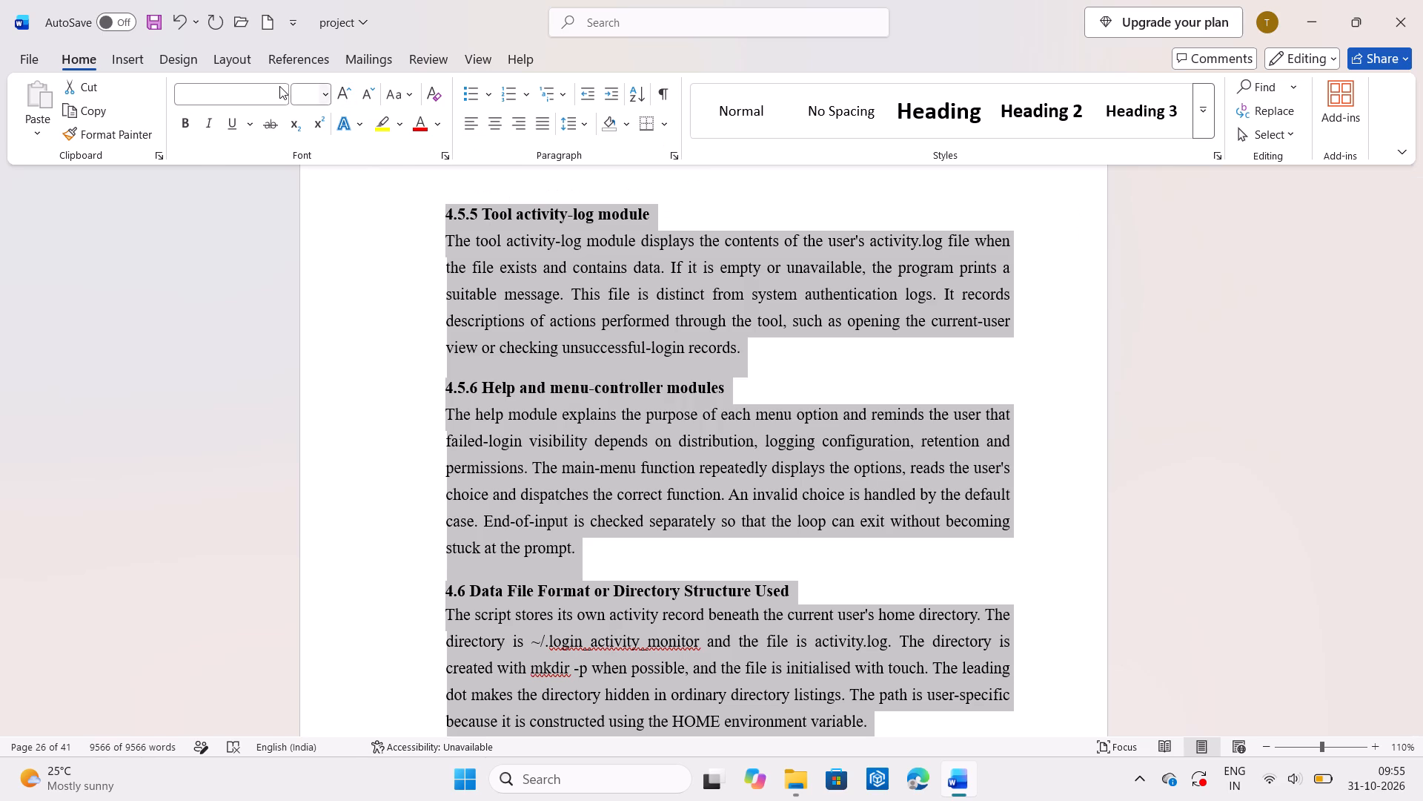
left_click(279, 86)
left_click(266, 218)
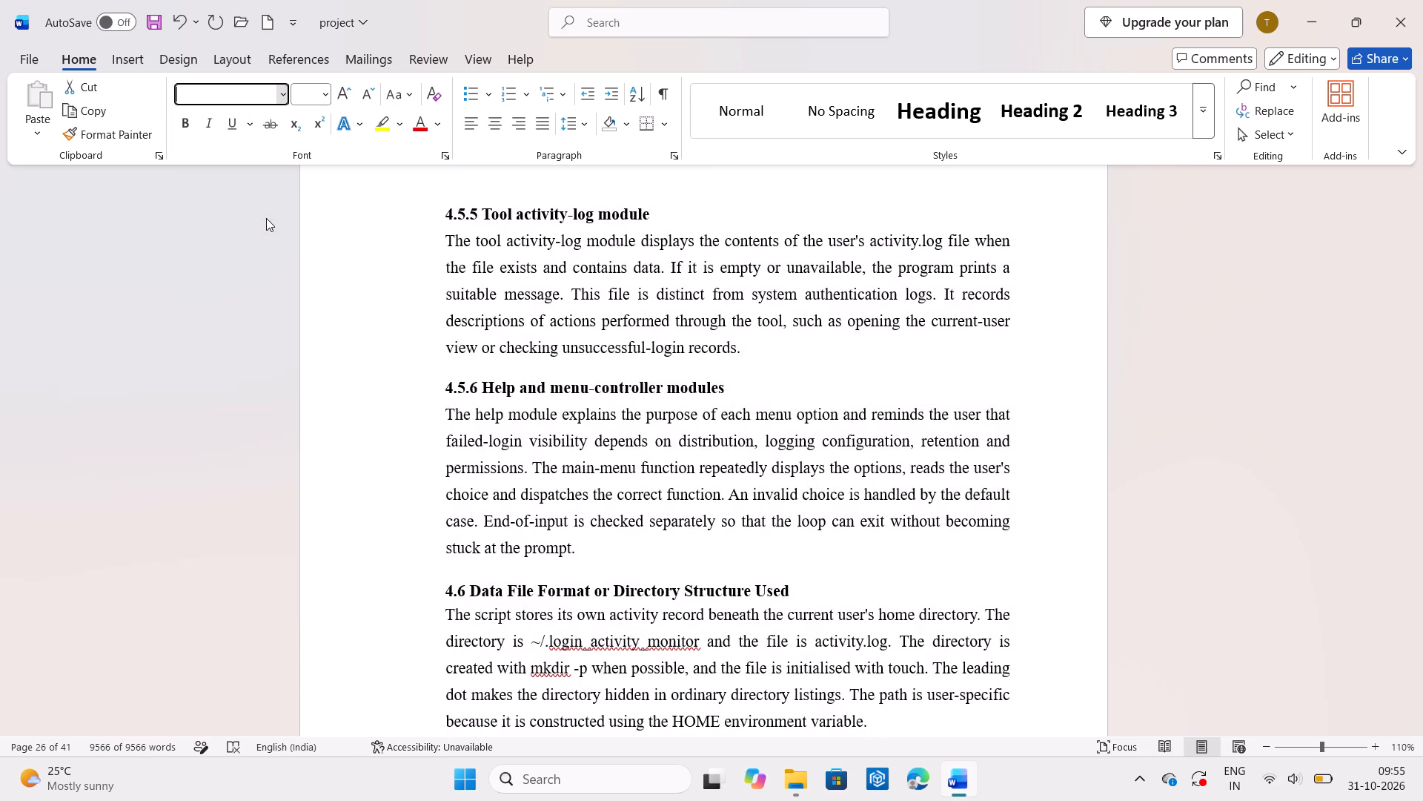
left_click(368, 280)
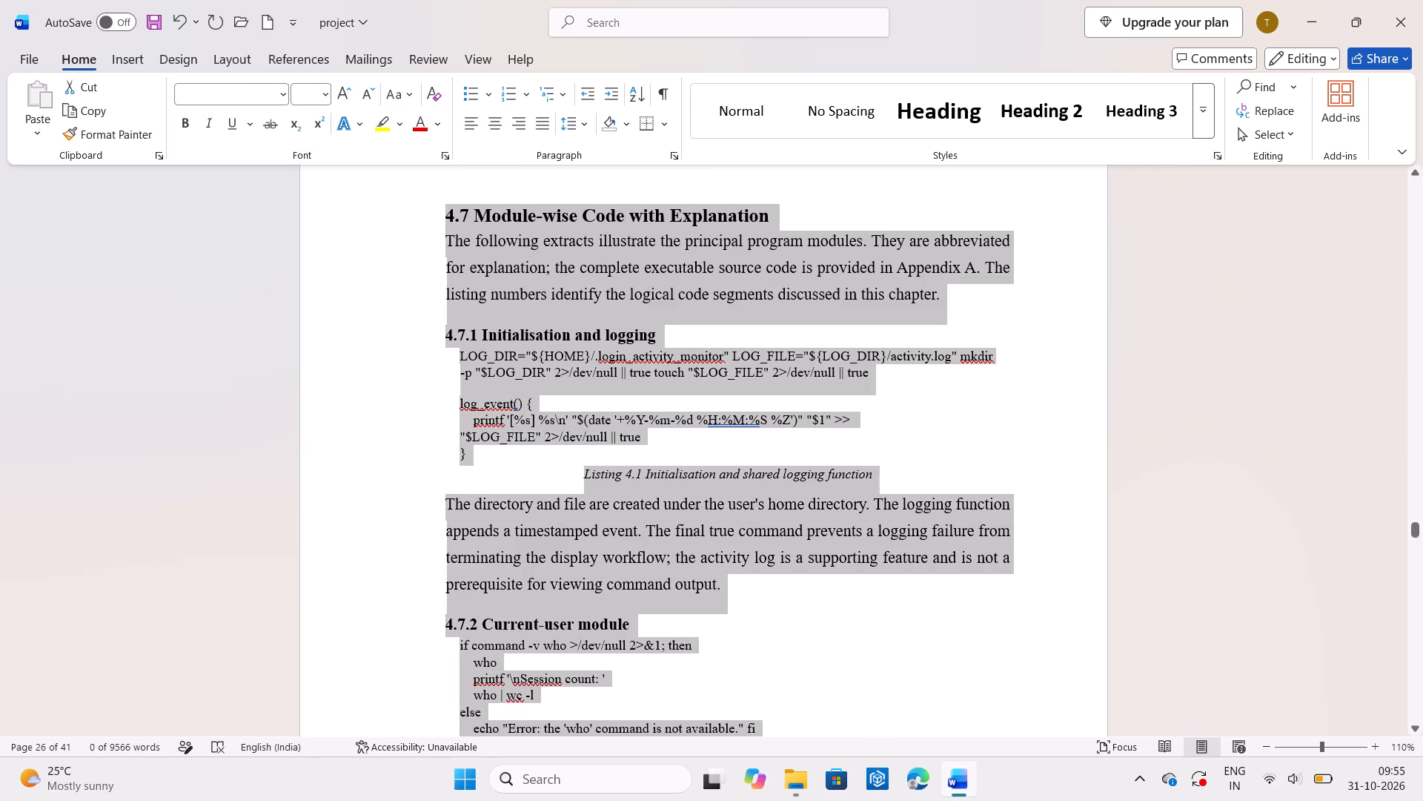
left_click(471, 395)
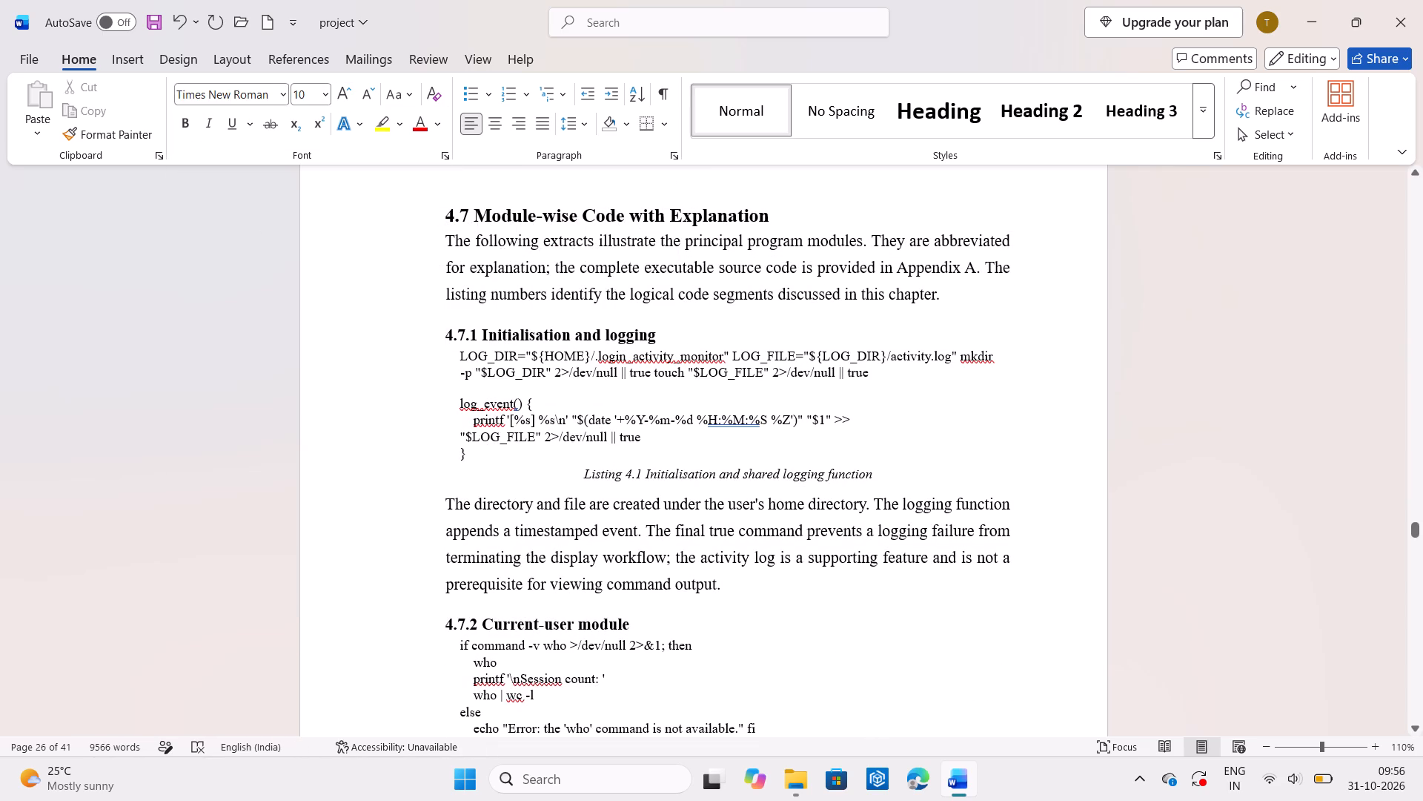
Review the text and page breaks from section 4.7 Module-wise Code with Explanation through to the Chapter 5 heading.
scroll(477, 422, "down", 1)
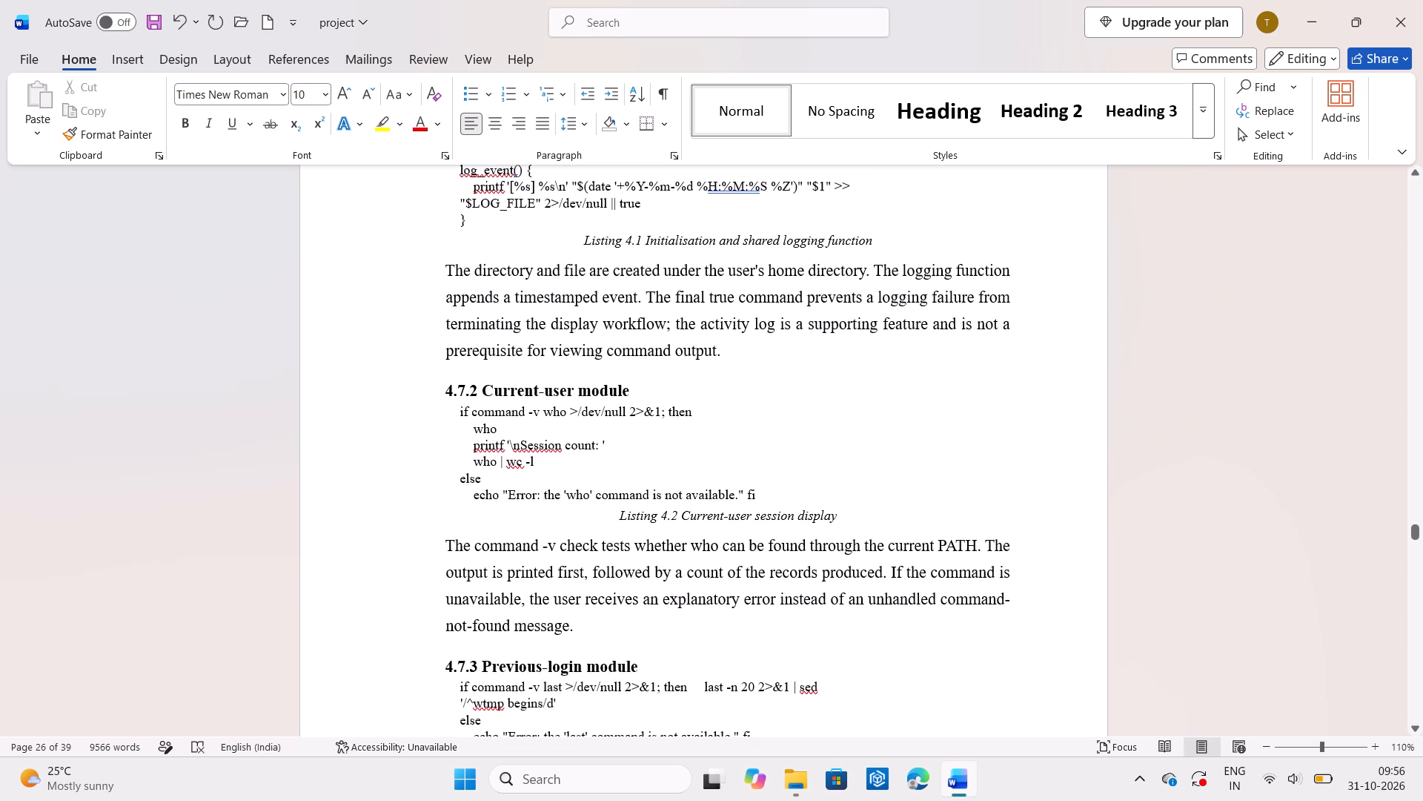
scroll(477, 422, "down", 1)
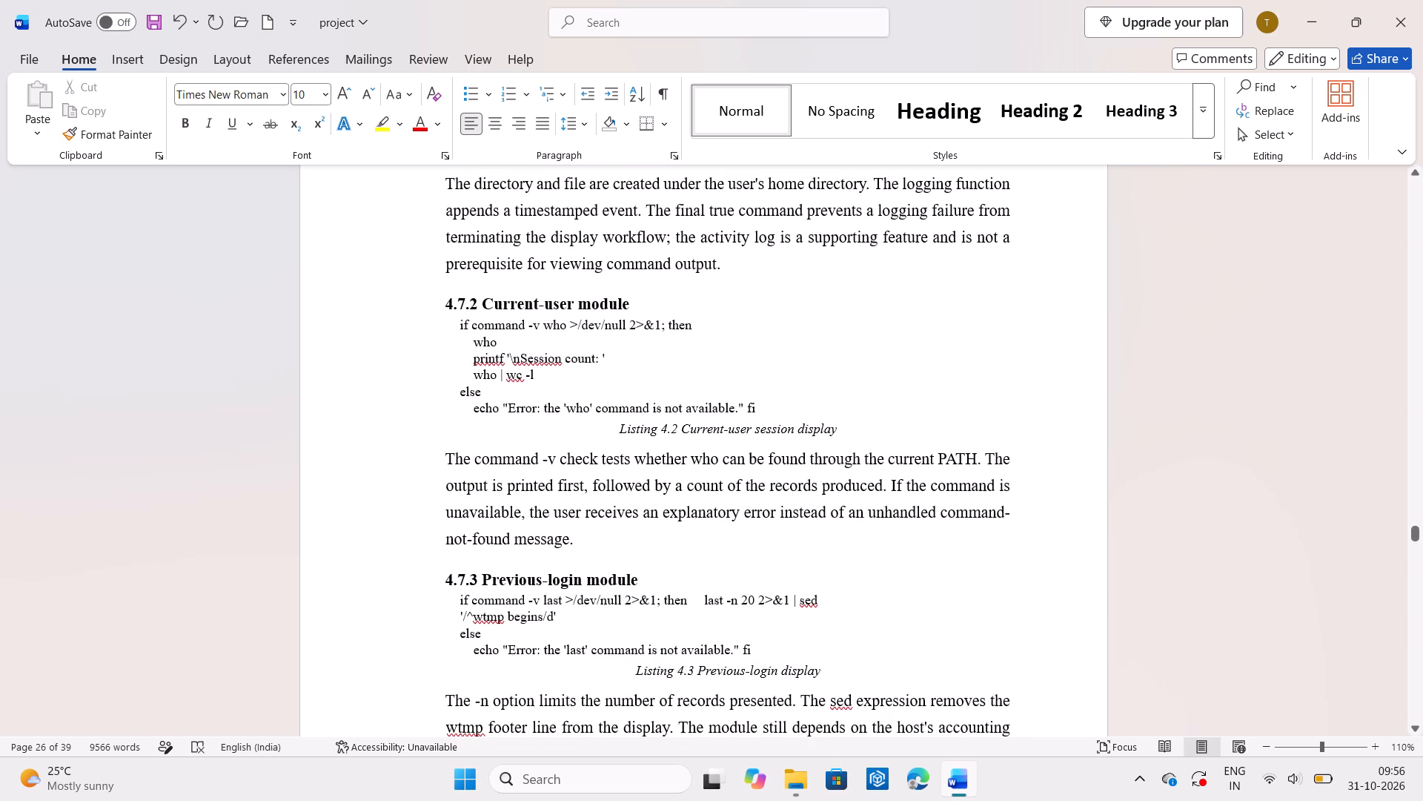
scroll(477, 422, "down", 1)
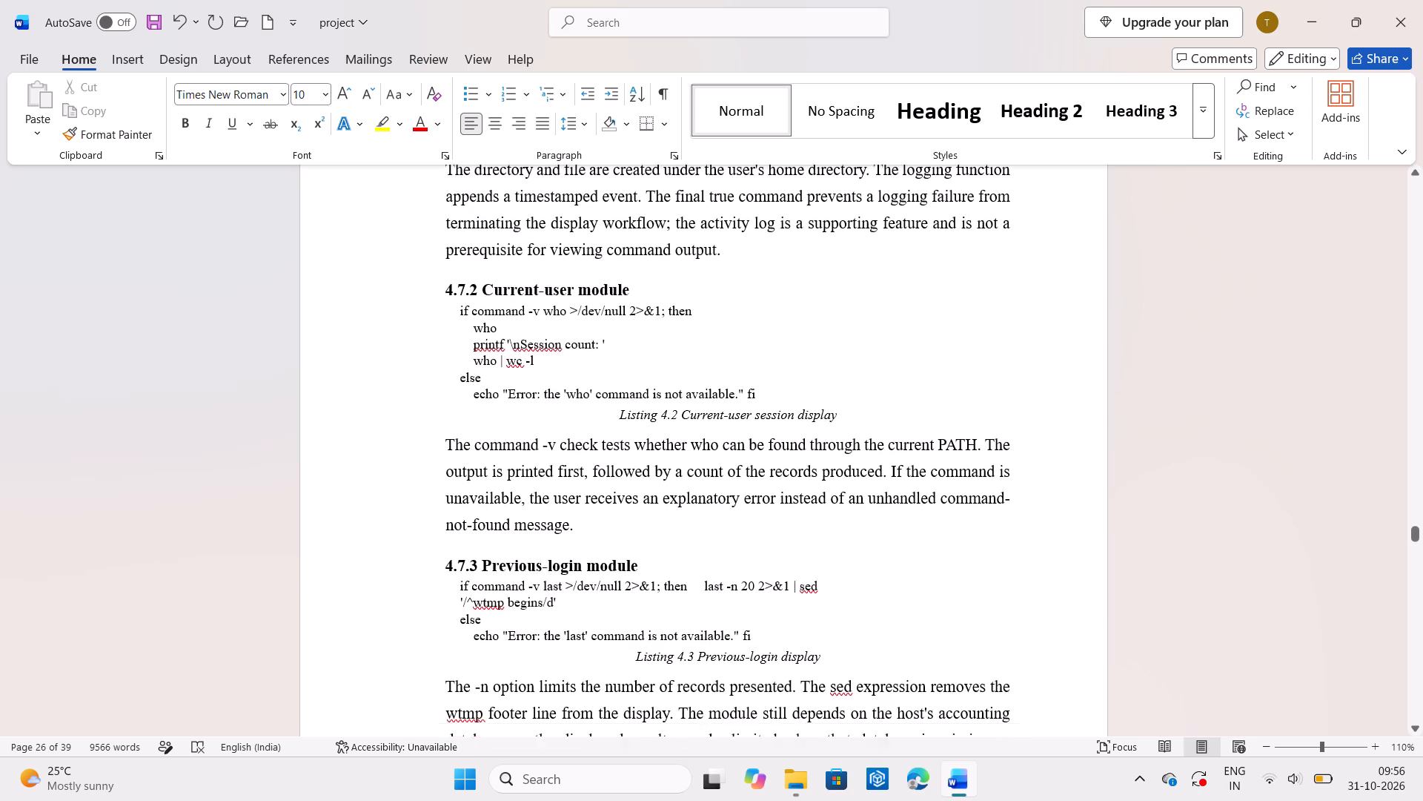
scroll(477, 422, "down", 2)
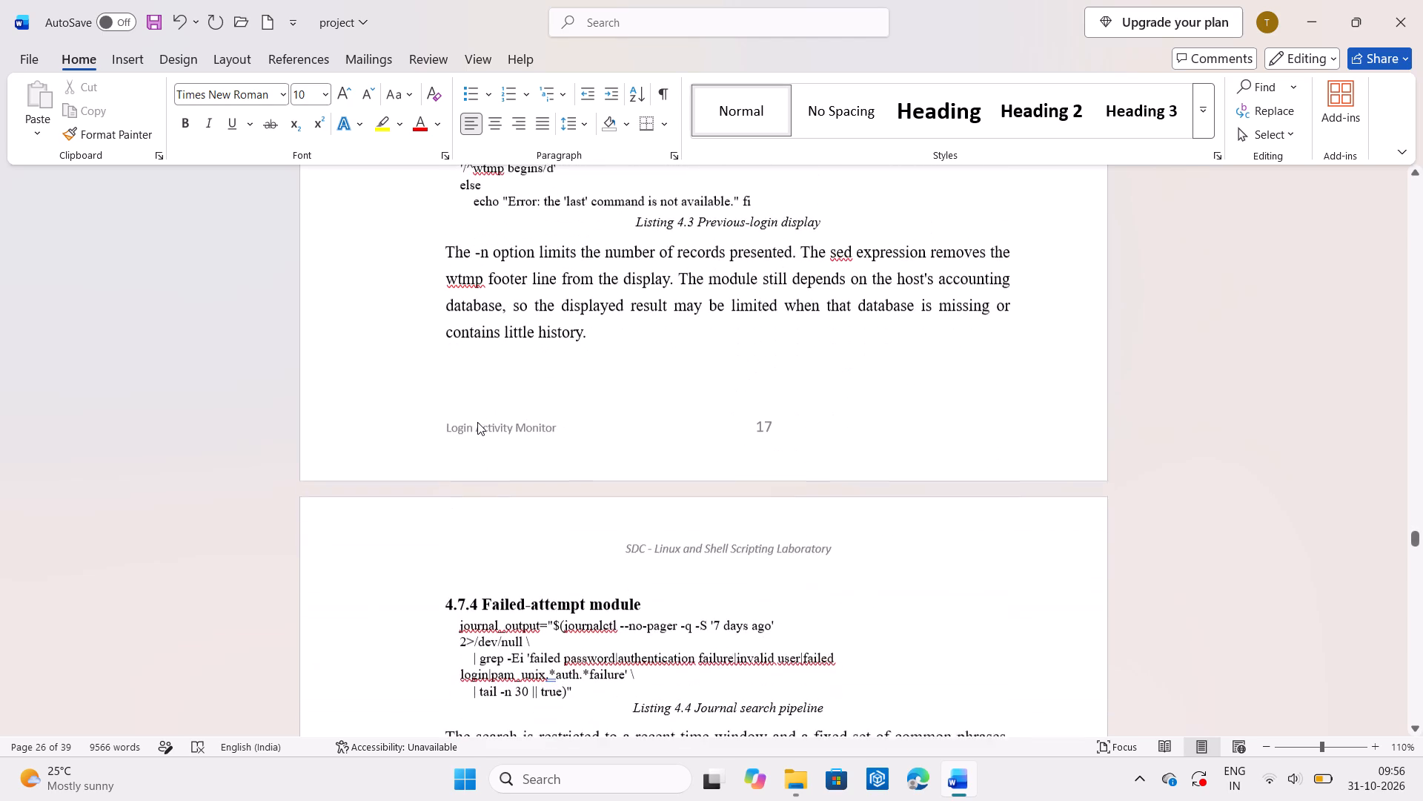
scroll(477, 422, "down", 2)
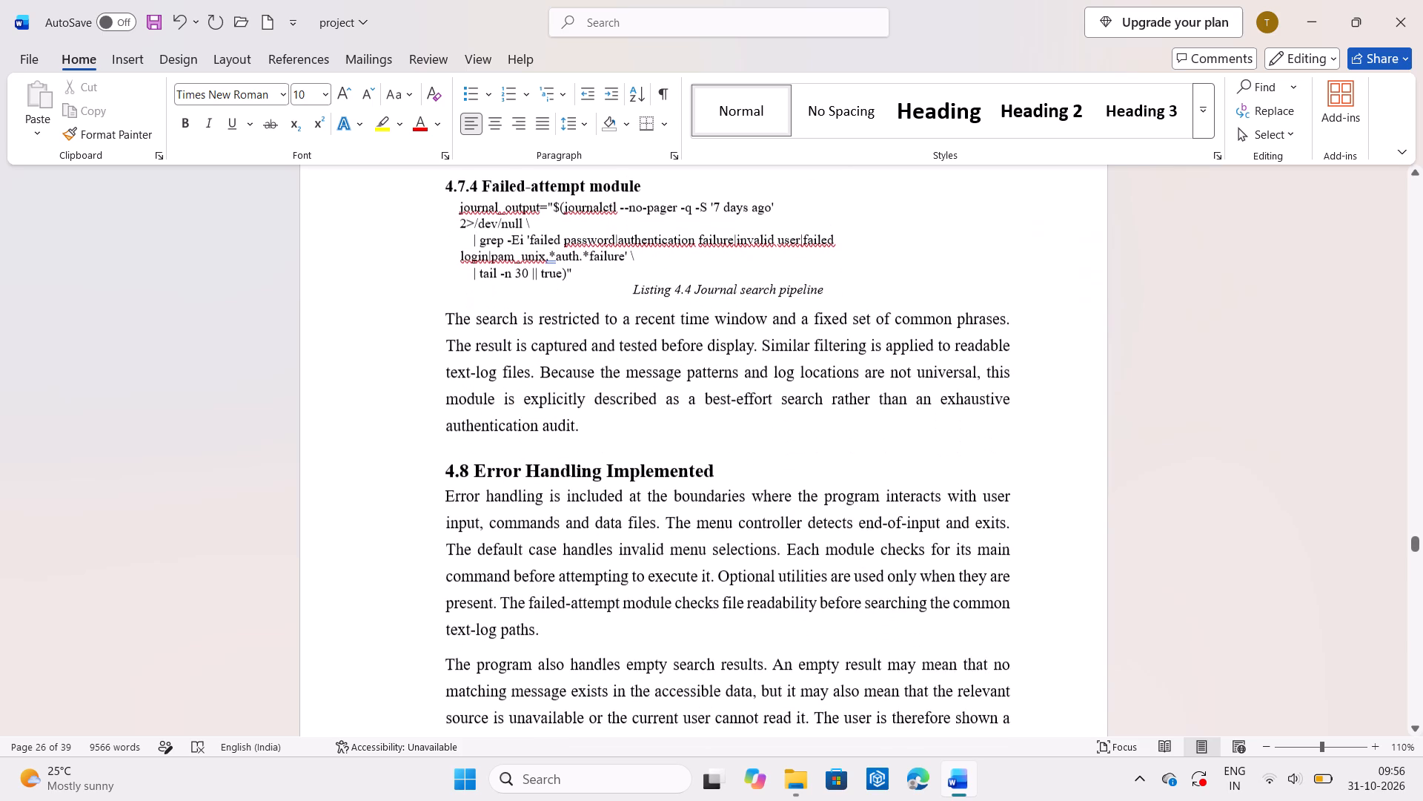
scroll(477, 422, "down", 1)
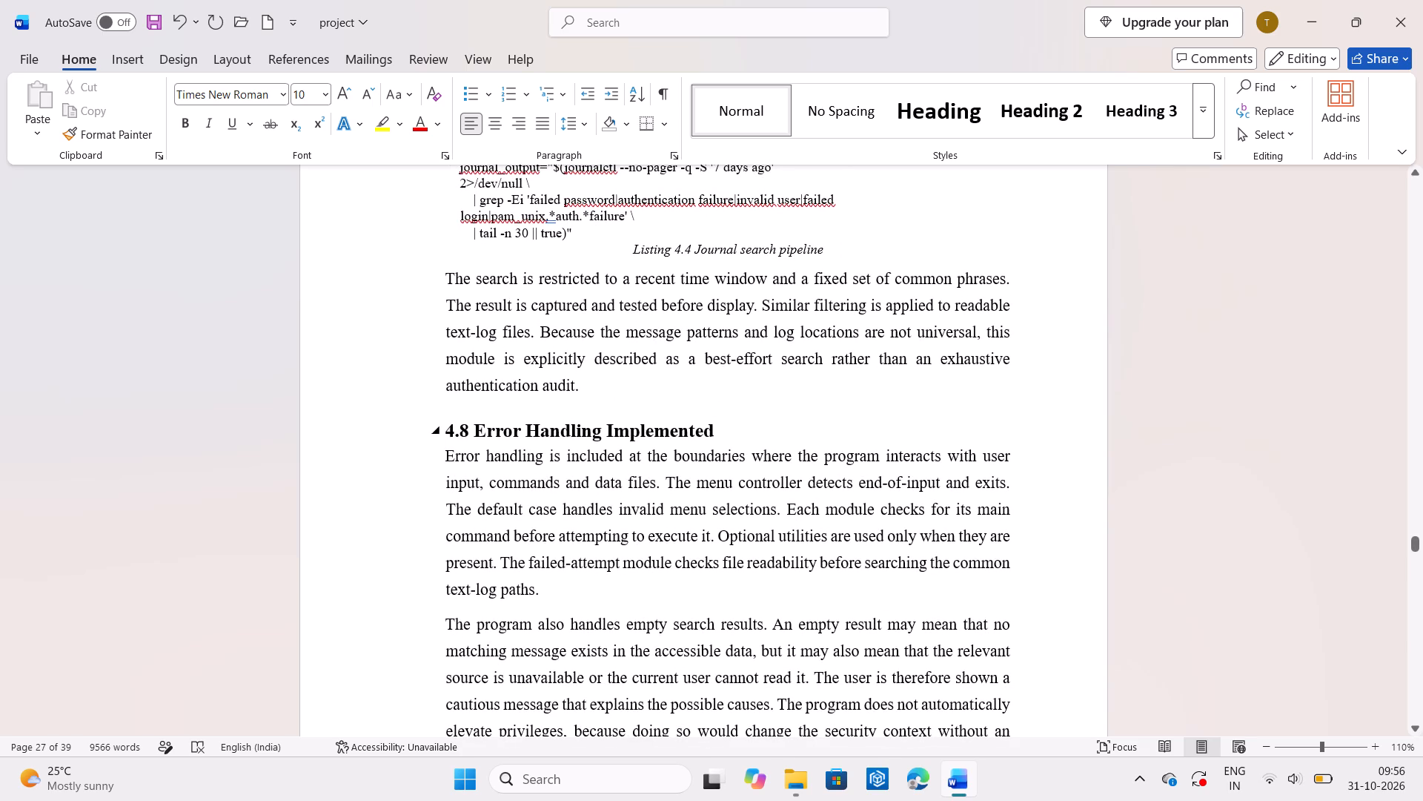
scroll(477, 422, "down", 1)
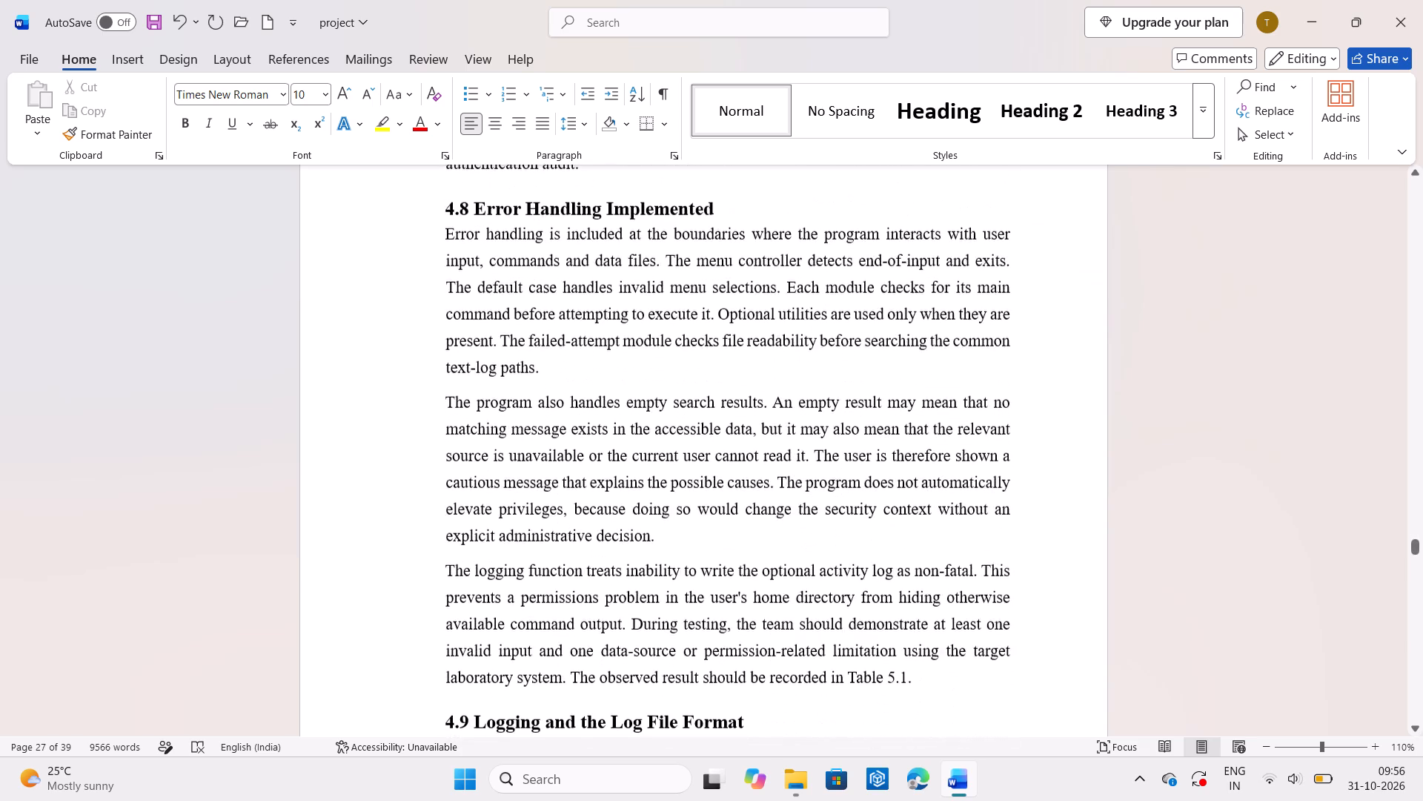
scroll(477, 422, "down", 1)
left_click_drag(449, 405, 757, 503)
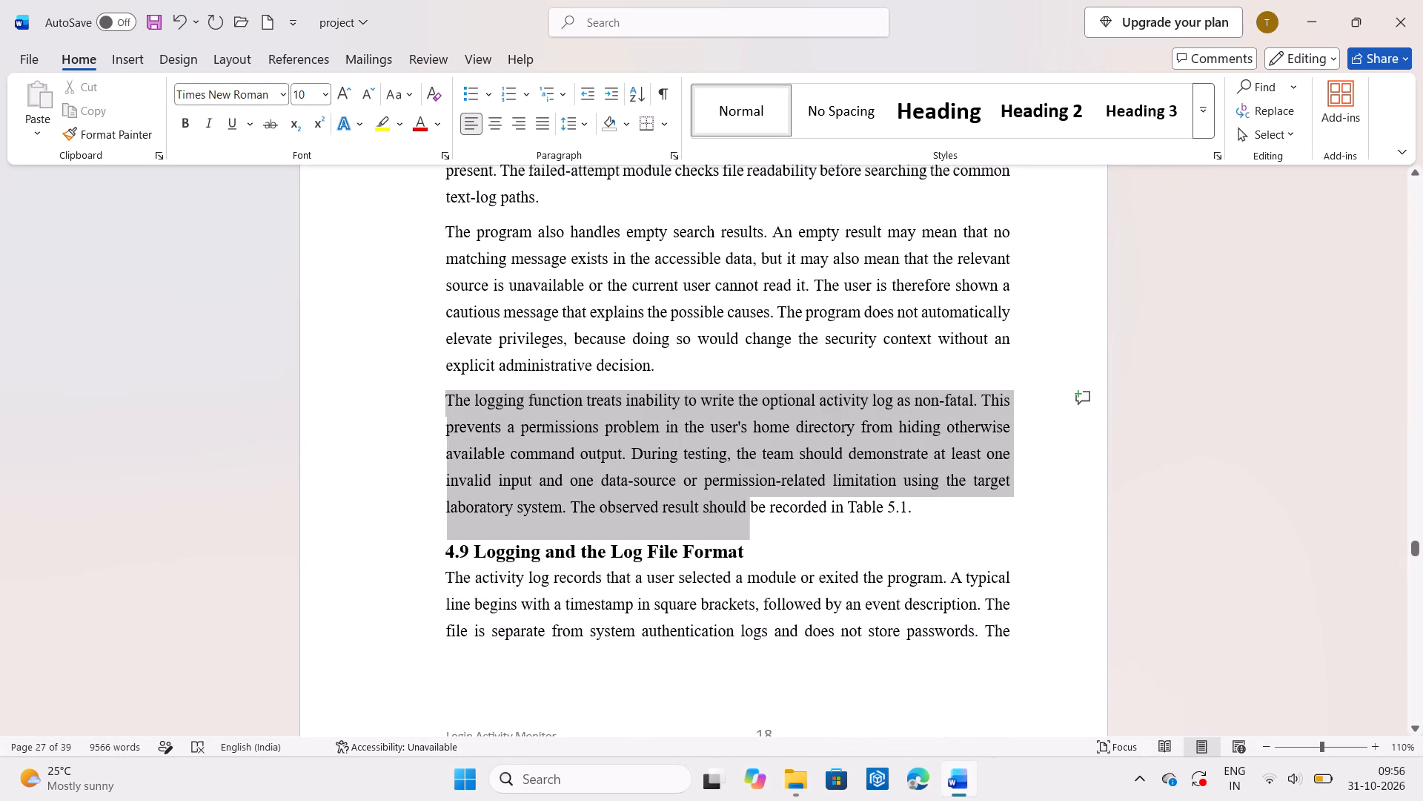
left_click_drag(757, 503, 915, 510)
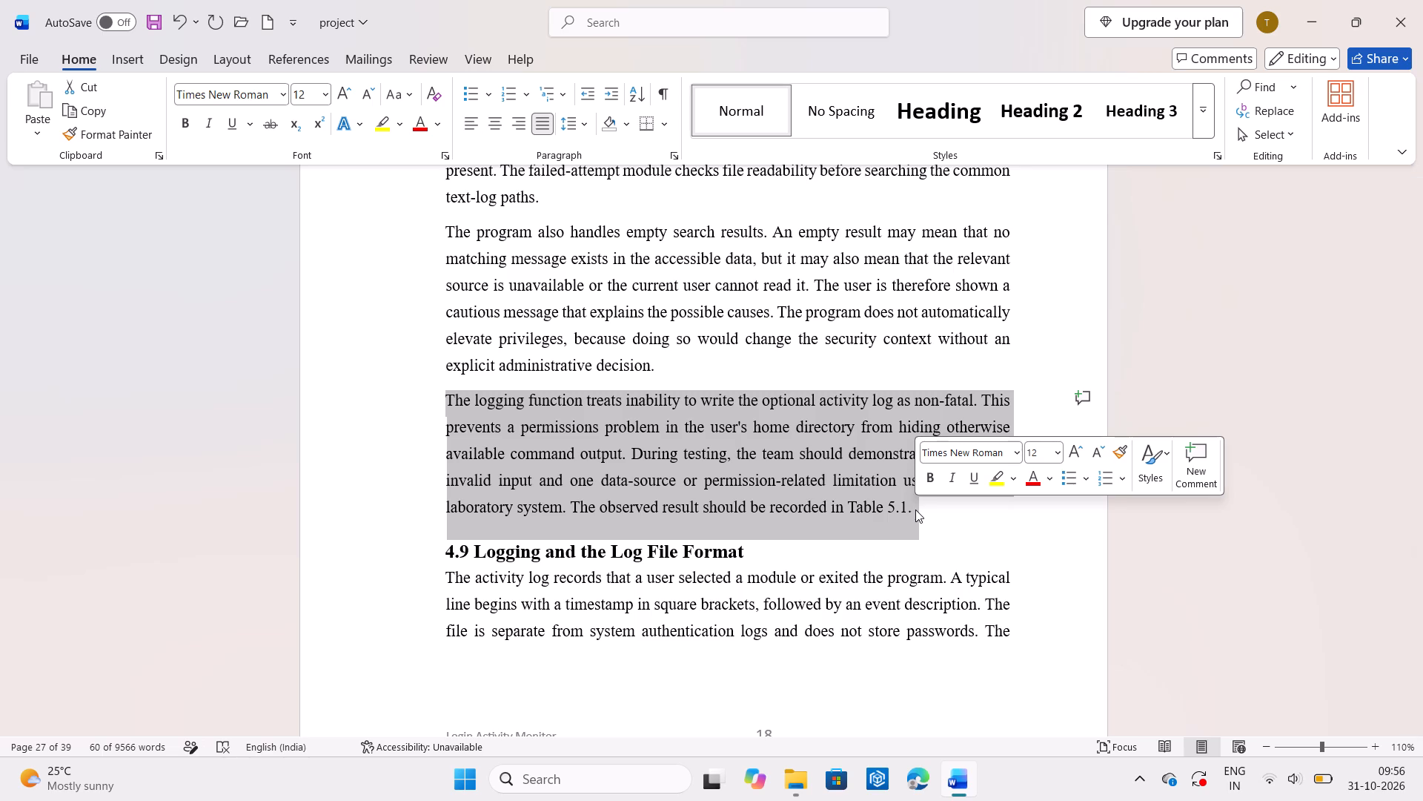
left_click(869, 568)
scroll(869, 568, "down", 1)
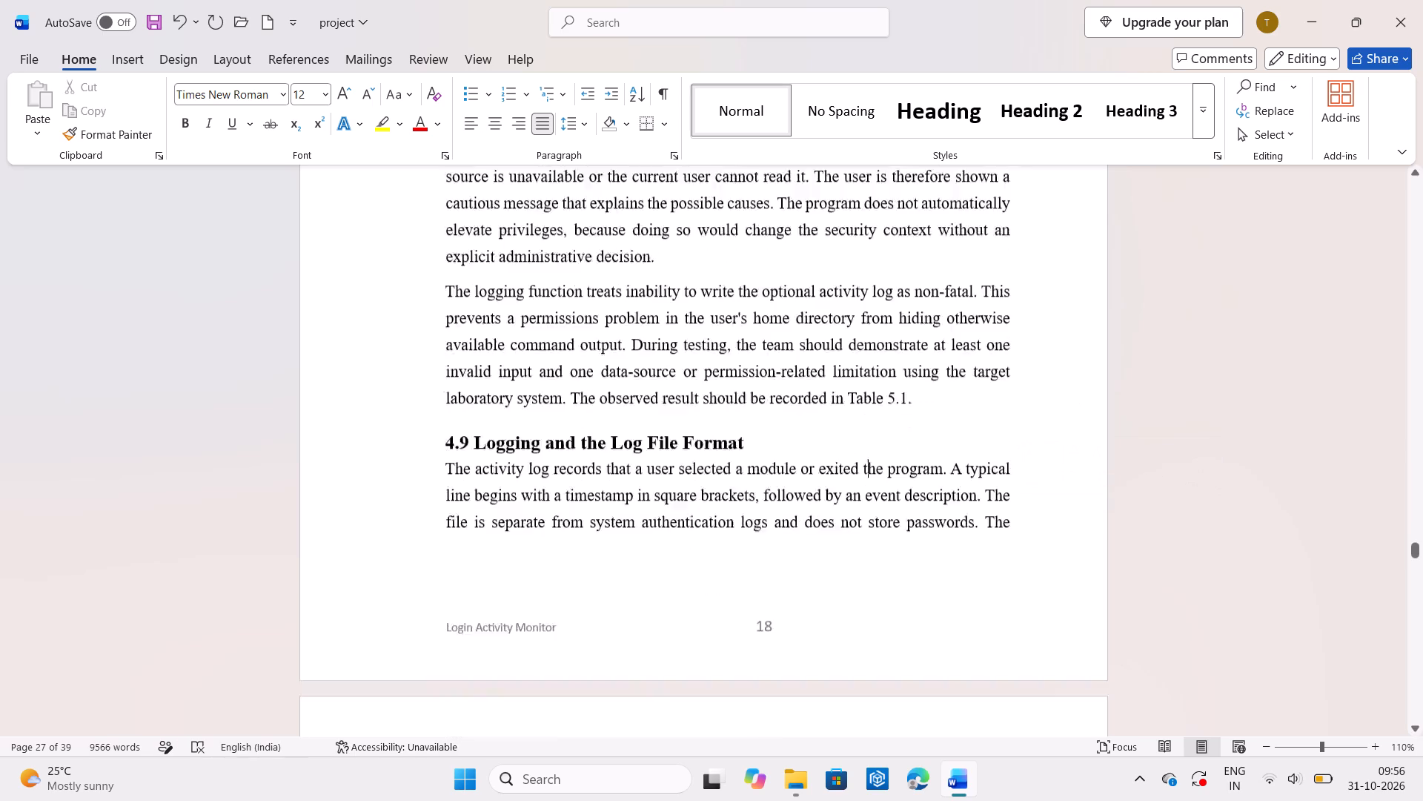
scroll(869, 568, "down", 3)
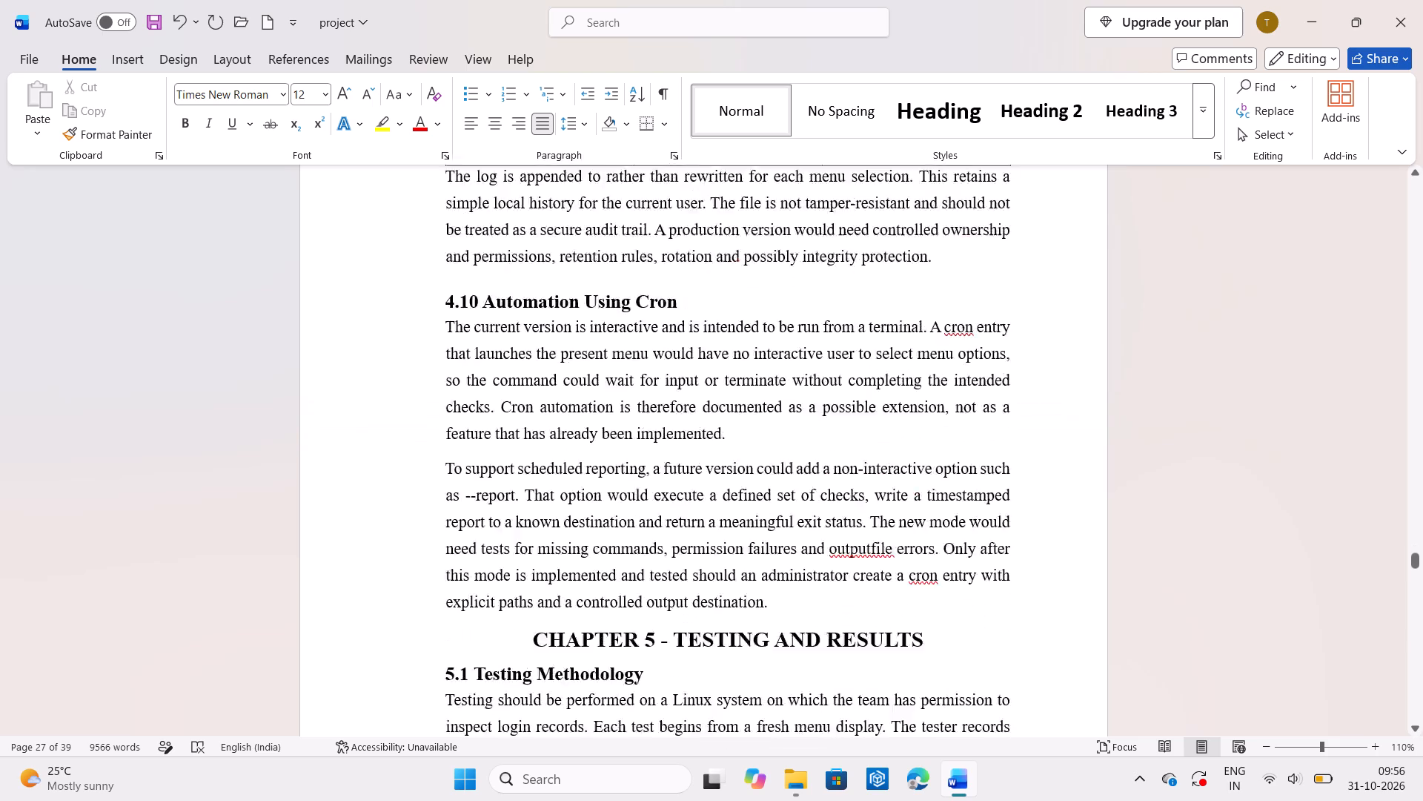
Delete the second paragraph of section 4.10 Automation Using Cron, which begins "To support scheduled reporting".
scroll(869, 568, "up", 1)
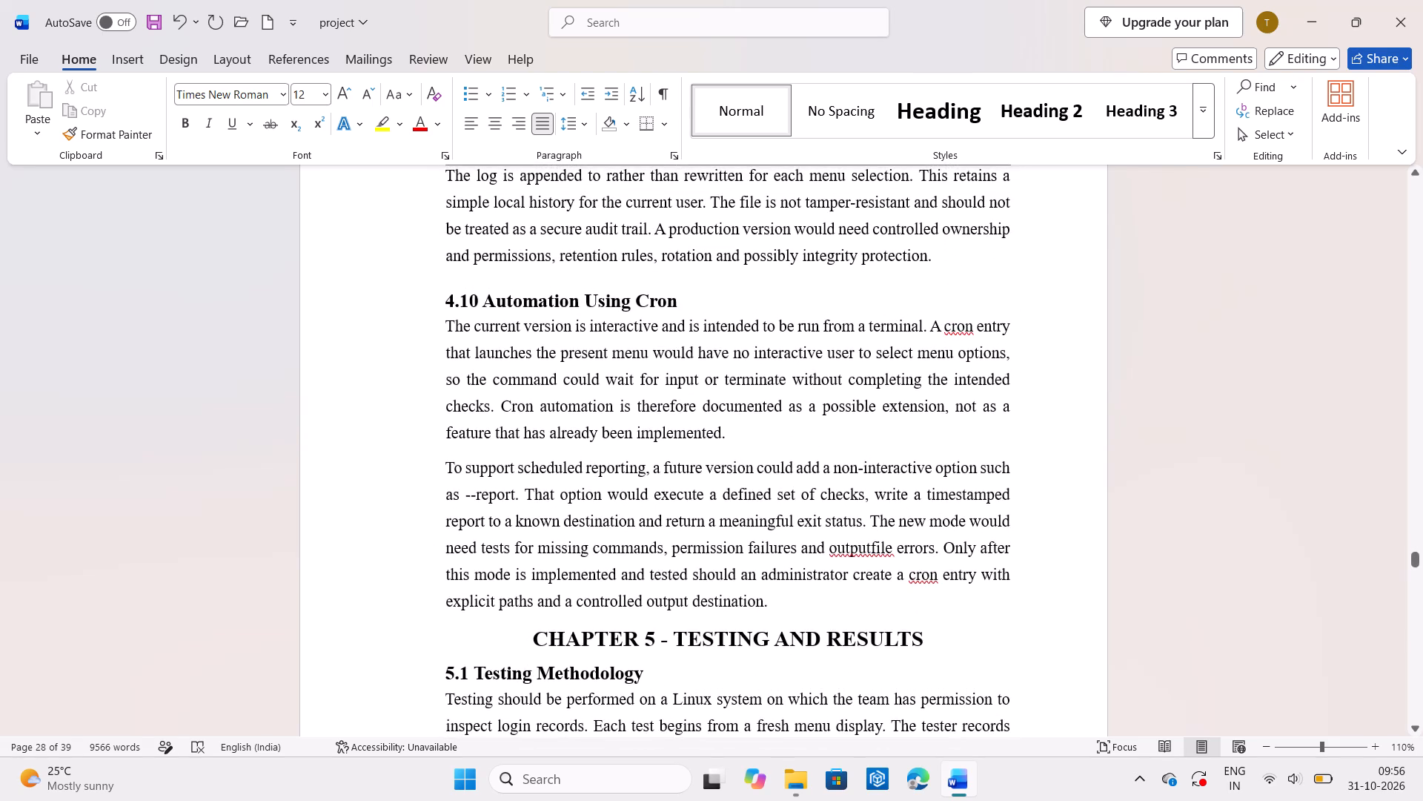
scroll(869, 568, "up", 1)
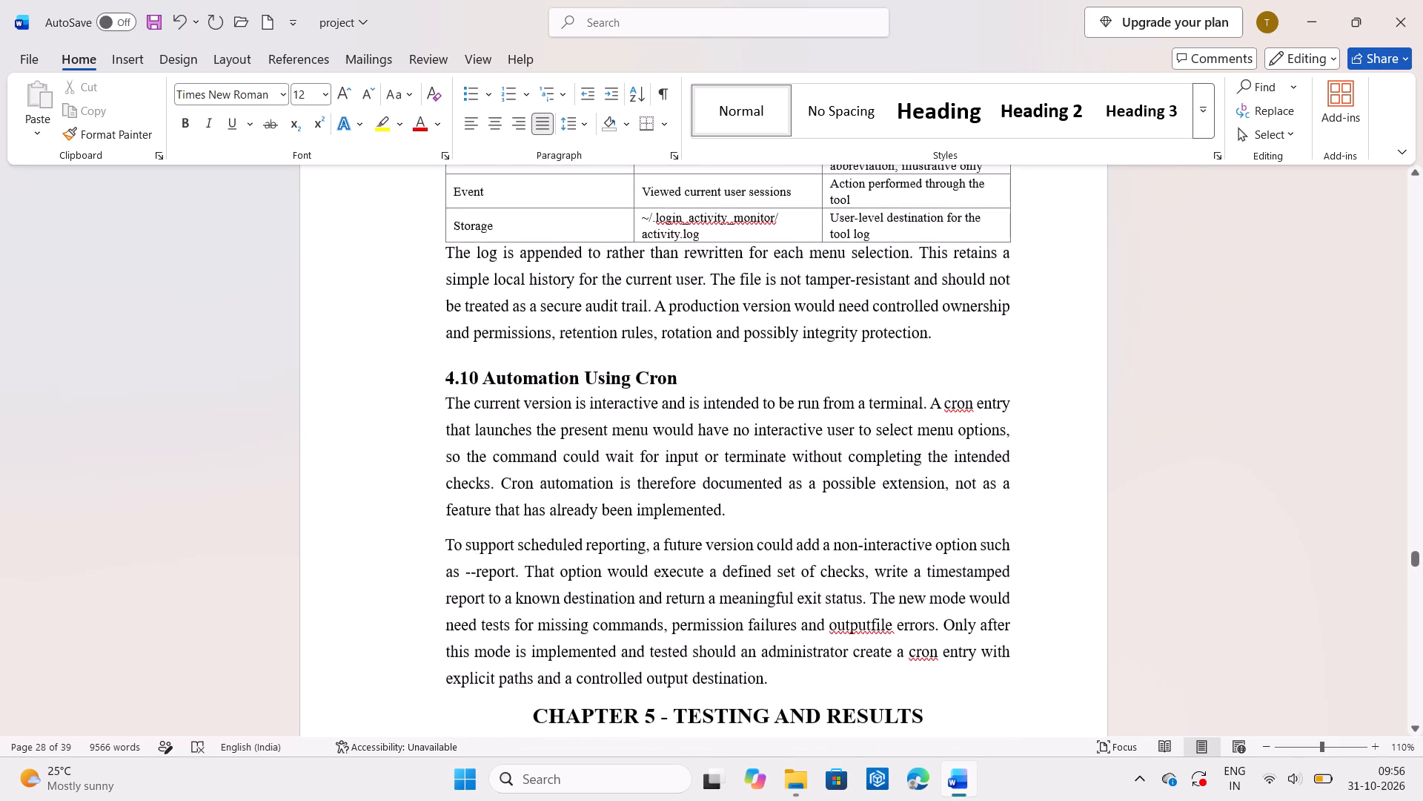
left_click_drag(442, 543, 778, 672)
key("BackSpace")
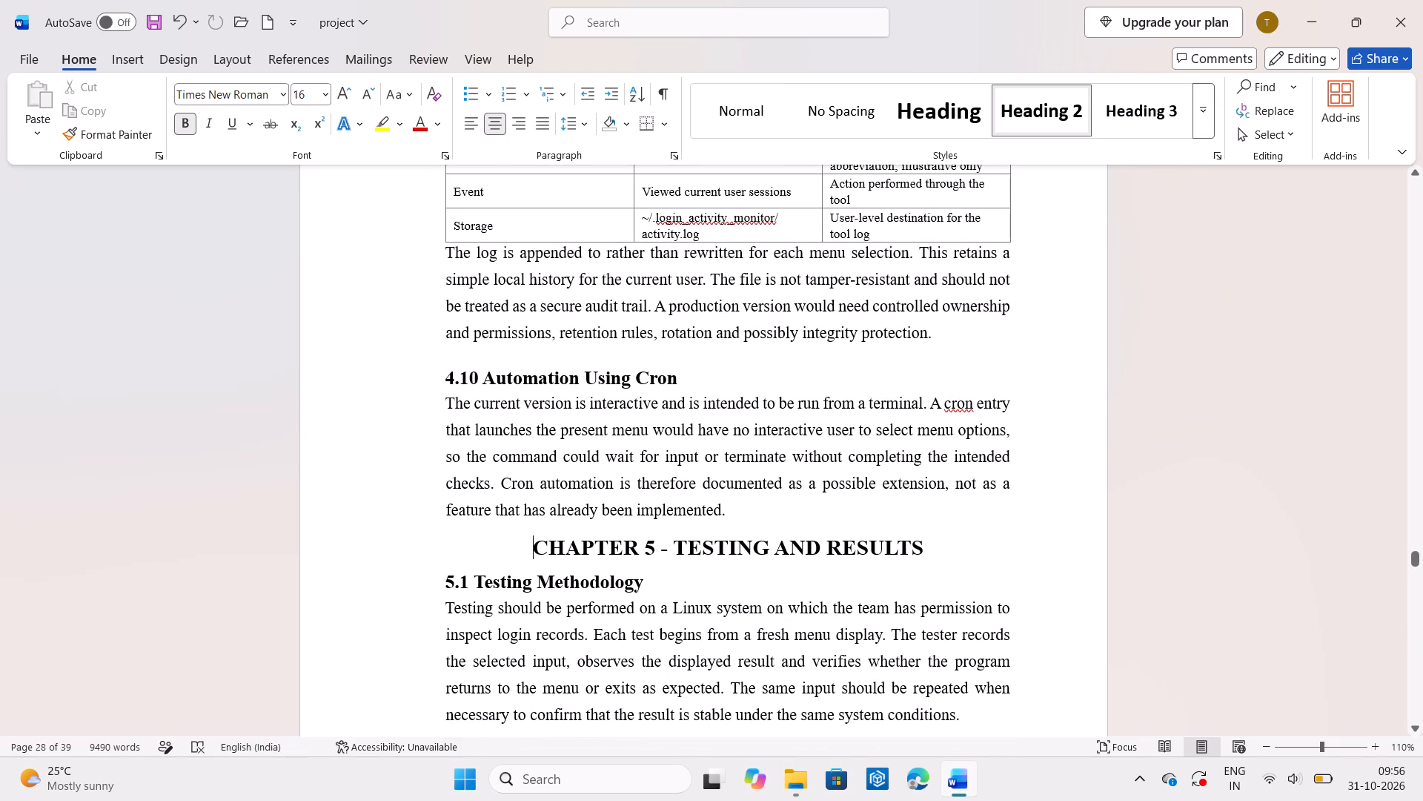
Insert ten empty paragraphs before the "CHAPTER 5 - TESTING AND RESULTS" heading to push it onto the next page.
key("Return")
key("Return")
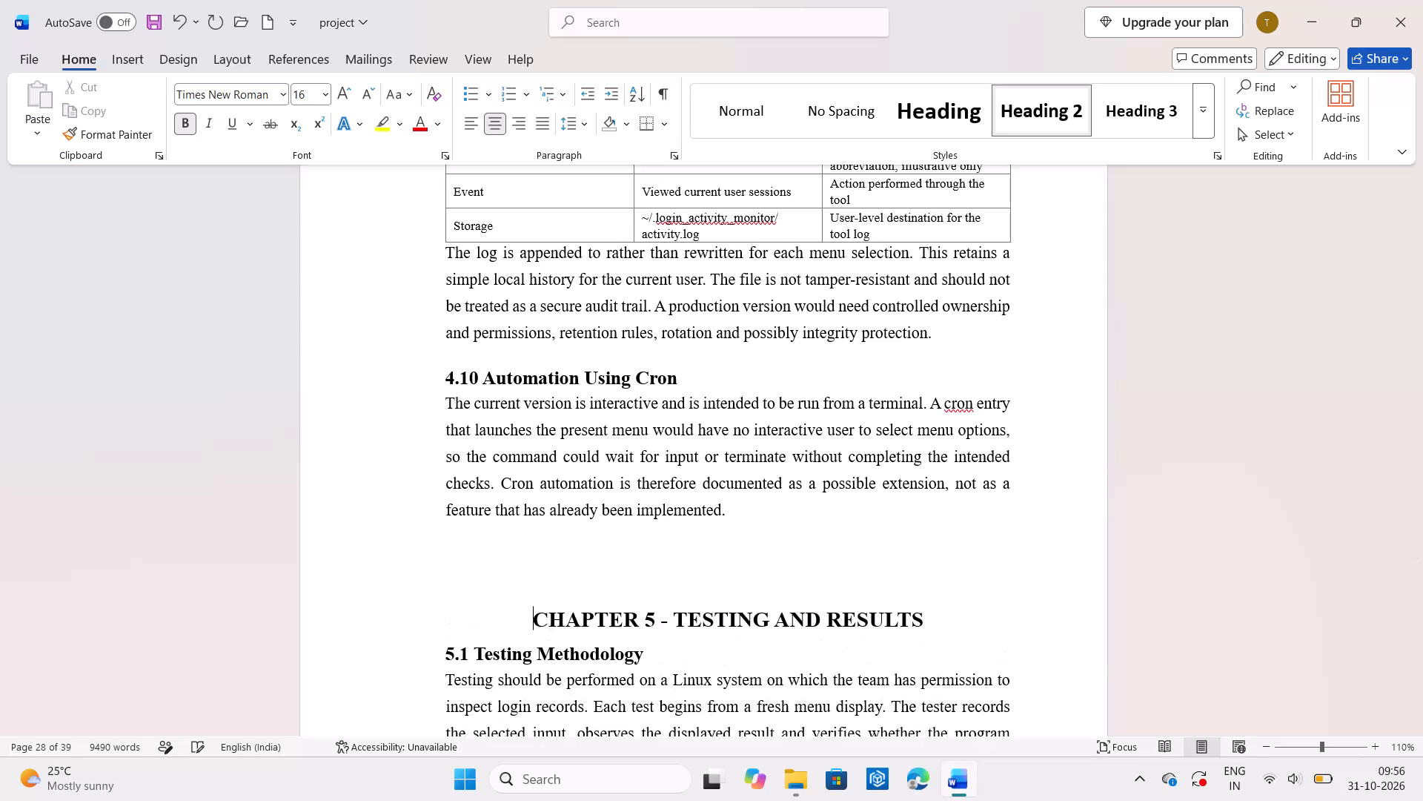
key("Return")
key("Return")
key("Return")
key("Return")
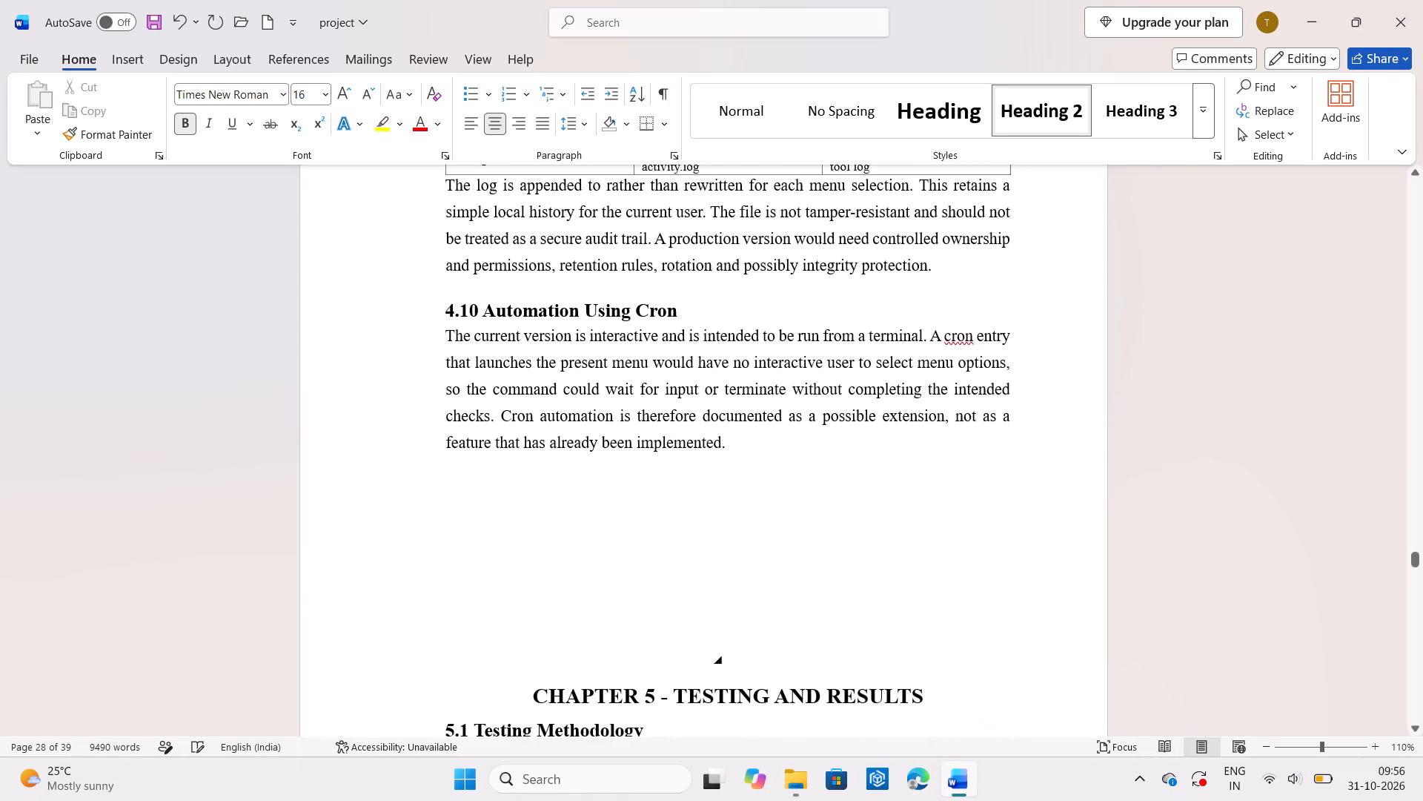
key("Return")
key("Return")
key("Return")
key("Return")
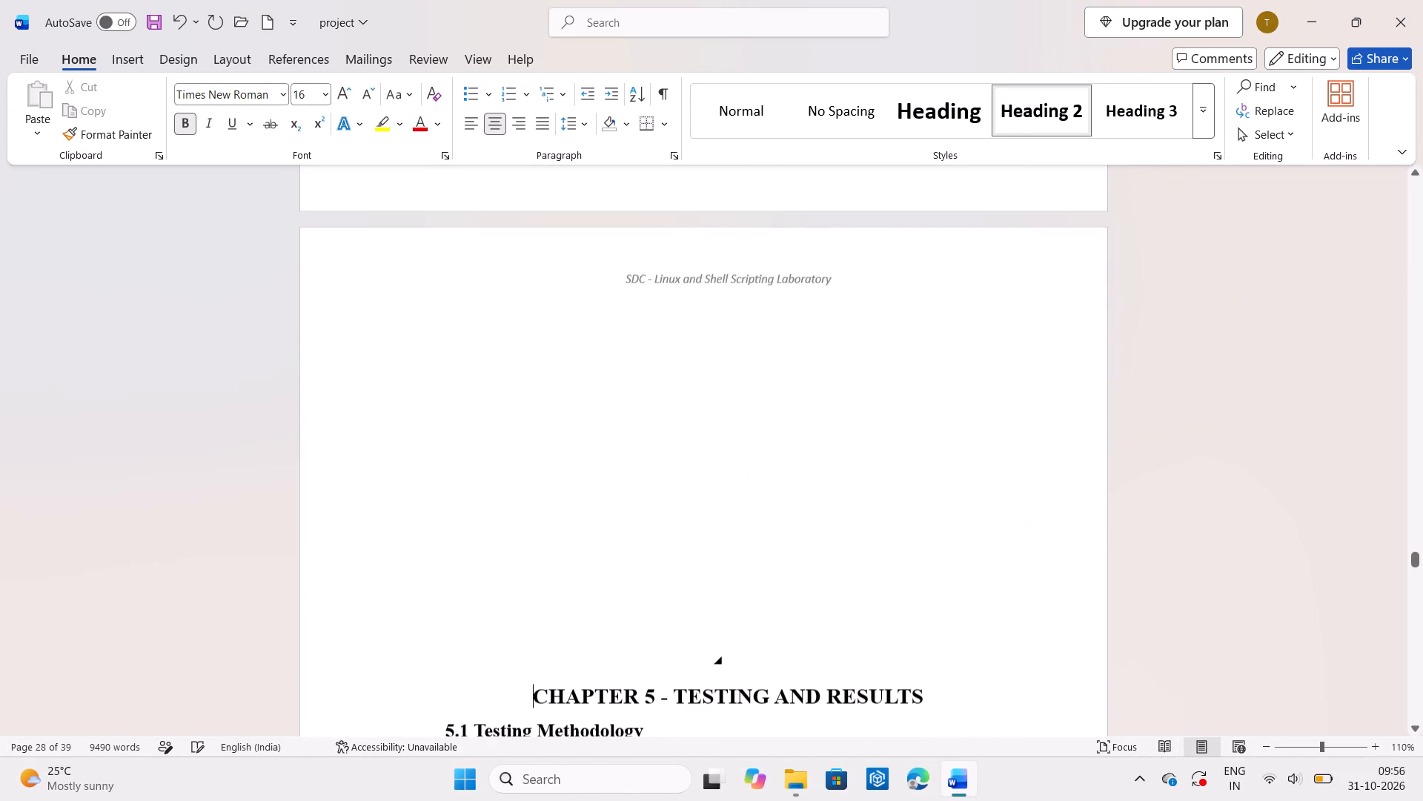
Insert two empty paragraphs before the "4.9 Logging and the Log File Format" heading to push it onto the next page.
scroll(778, 672, "up", 5)
scroll(778, 672, "down", 1)
scroll(778, 672, "up", 1)
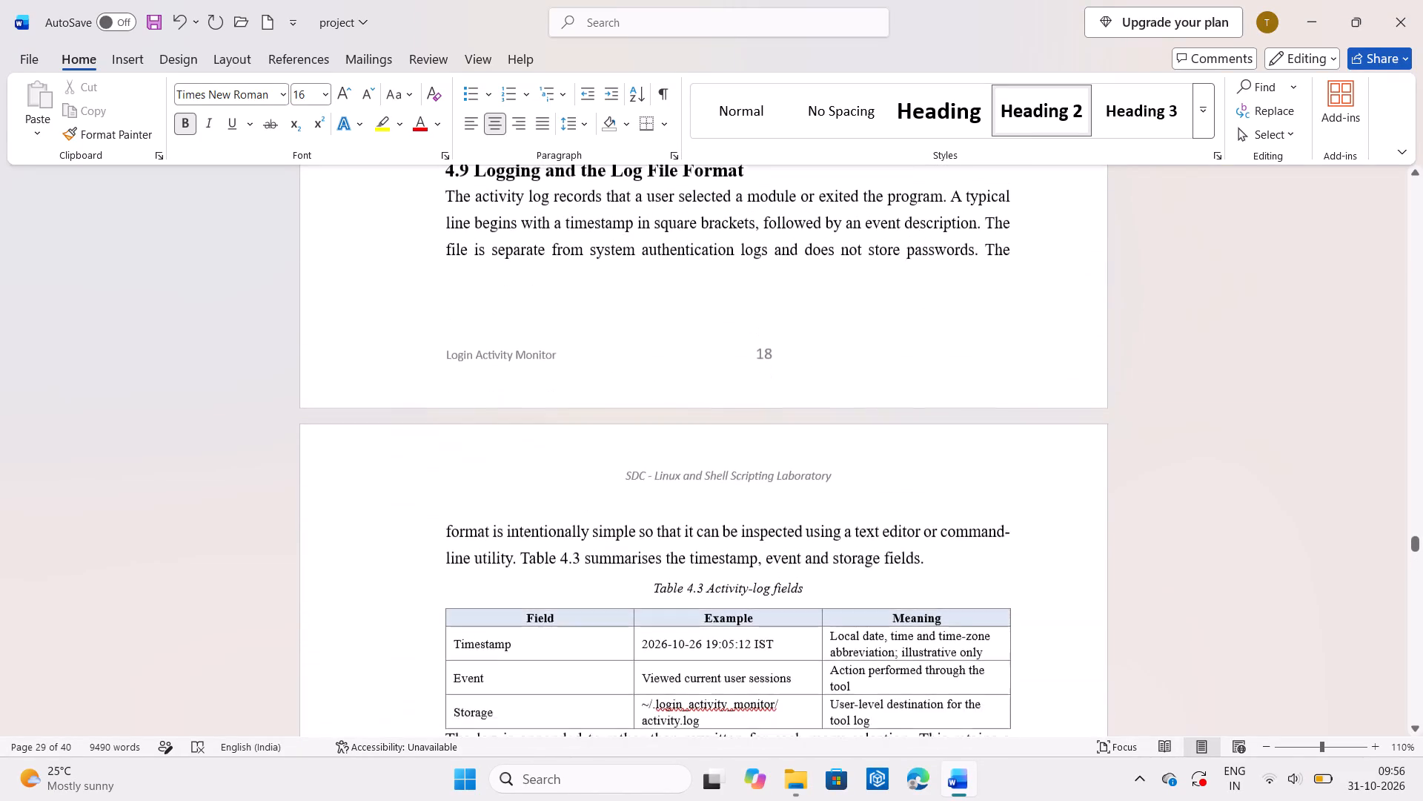
scroll(778, 672, "up", 1)
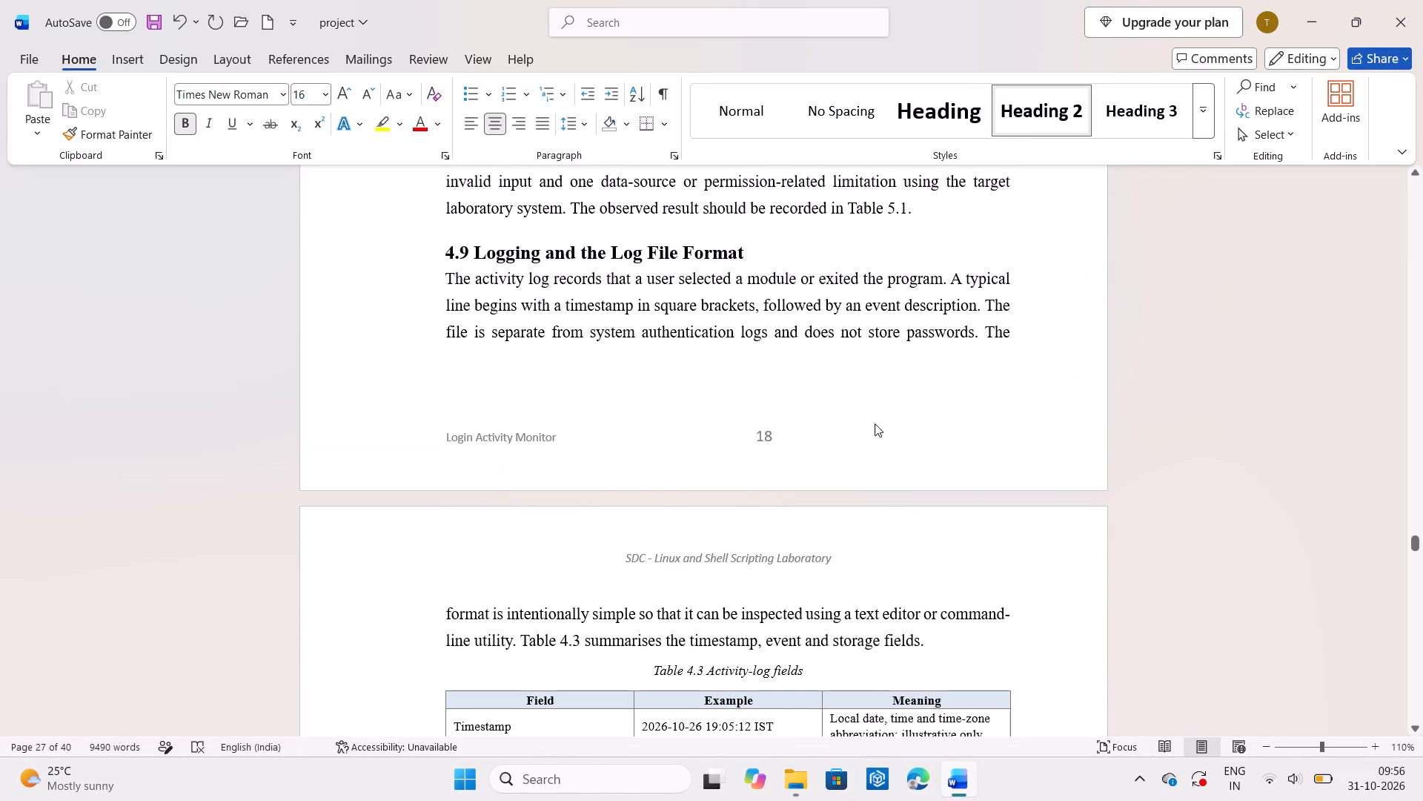
left_click(916, 209)
key("backslash")
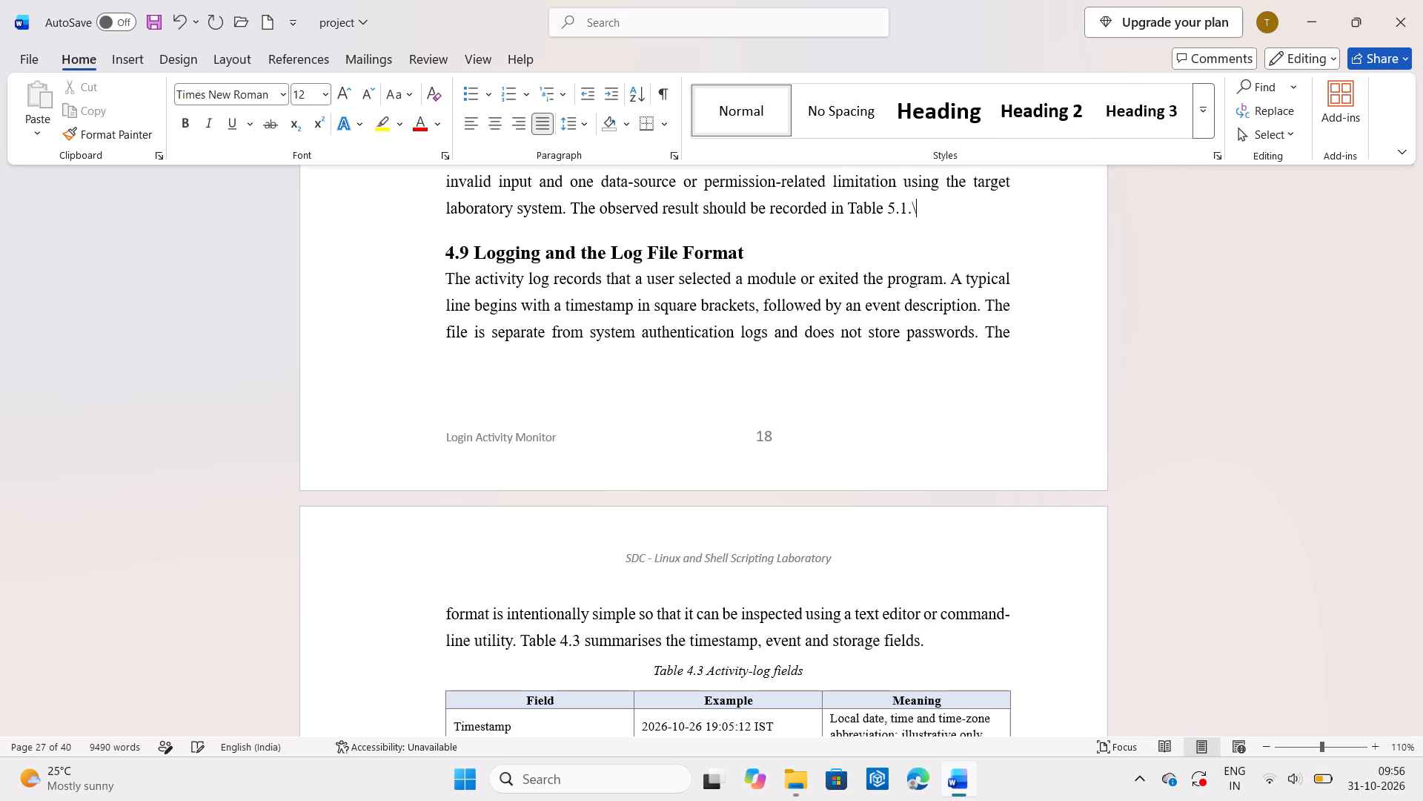
key("Delete")
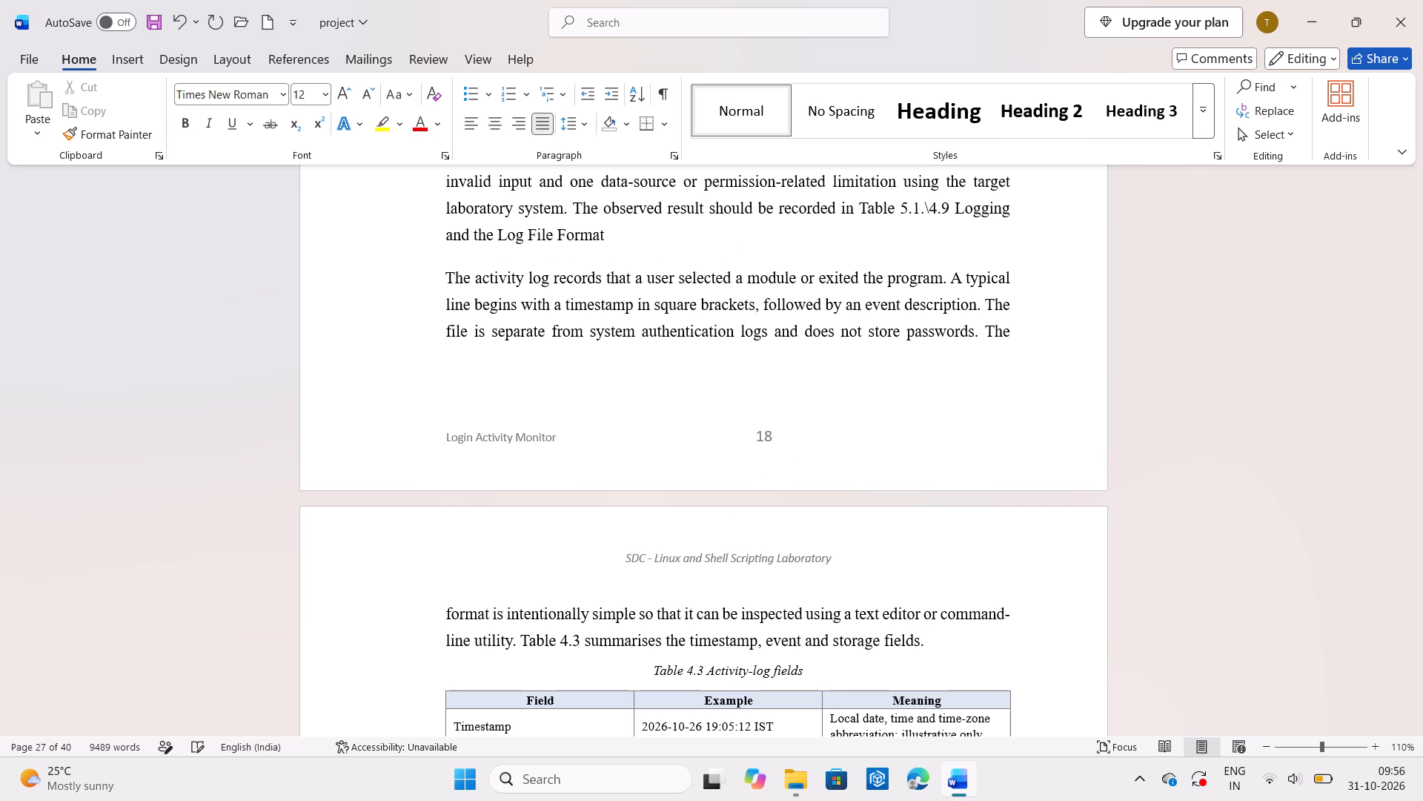
key("ctrl+z")
key("ctrl+z")
key("Return")
key("Return")
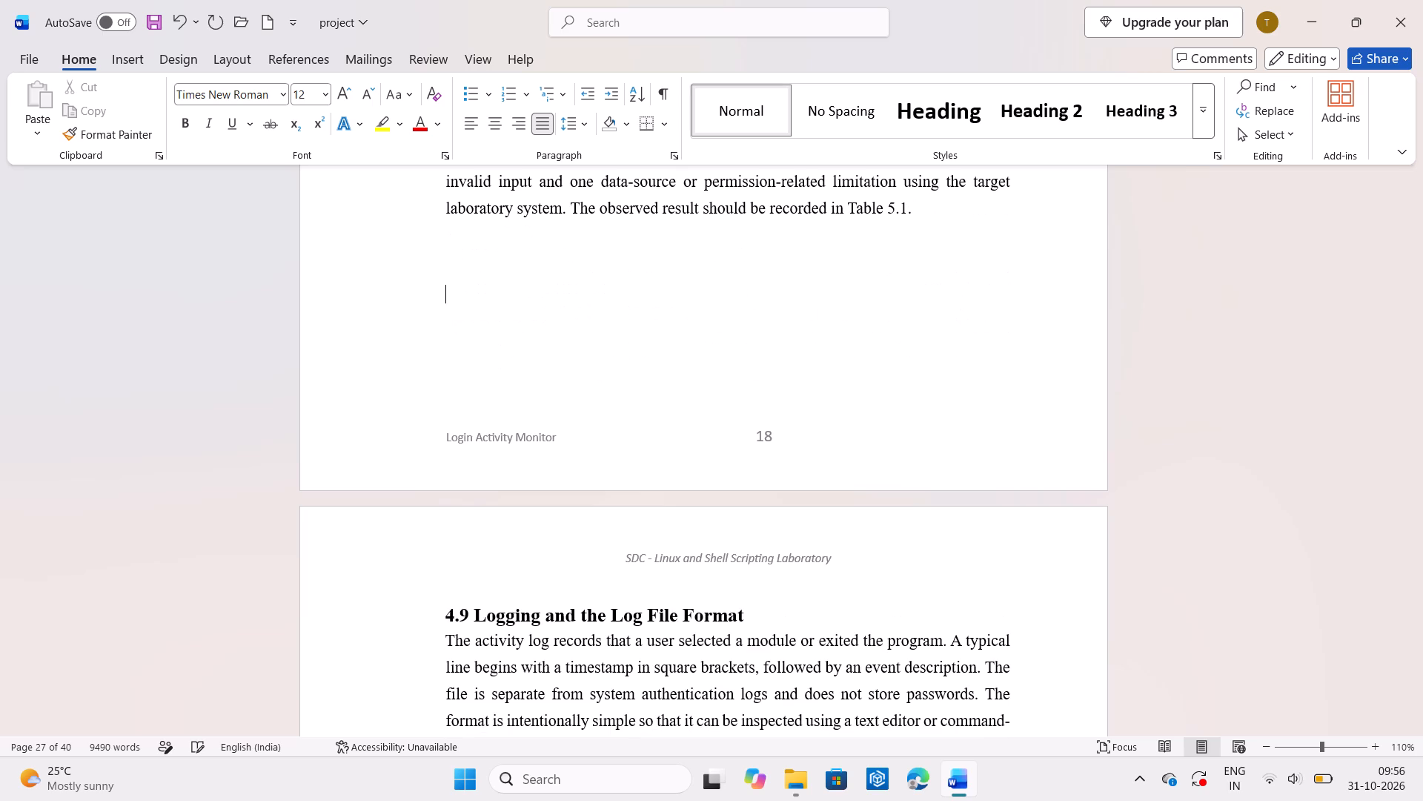
Review the layout and page breaks from the end of Chapter 4 through the Fig. 5.1 and Fig. 5.2 screenshot placeholders.
scroll(916, 209, "down", 3)
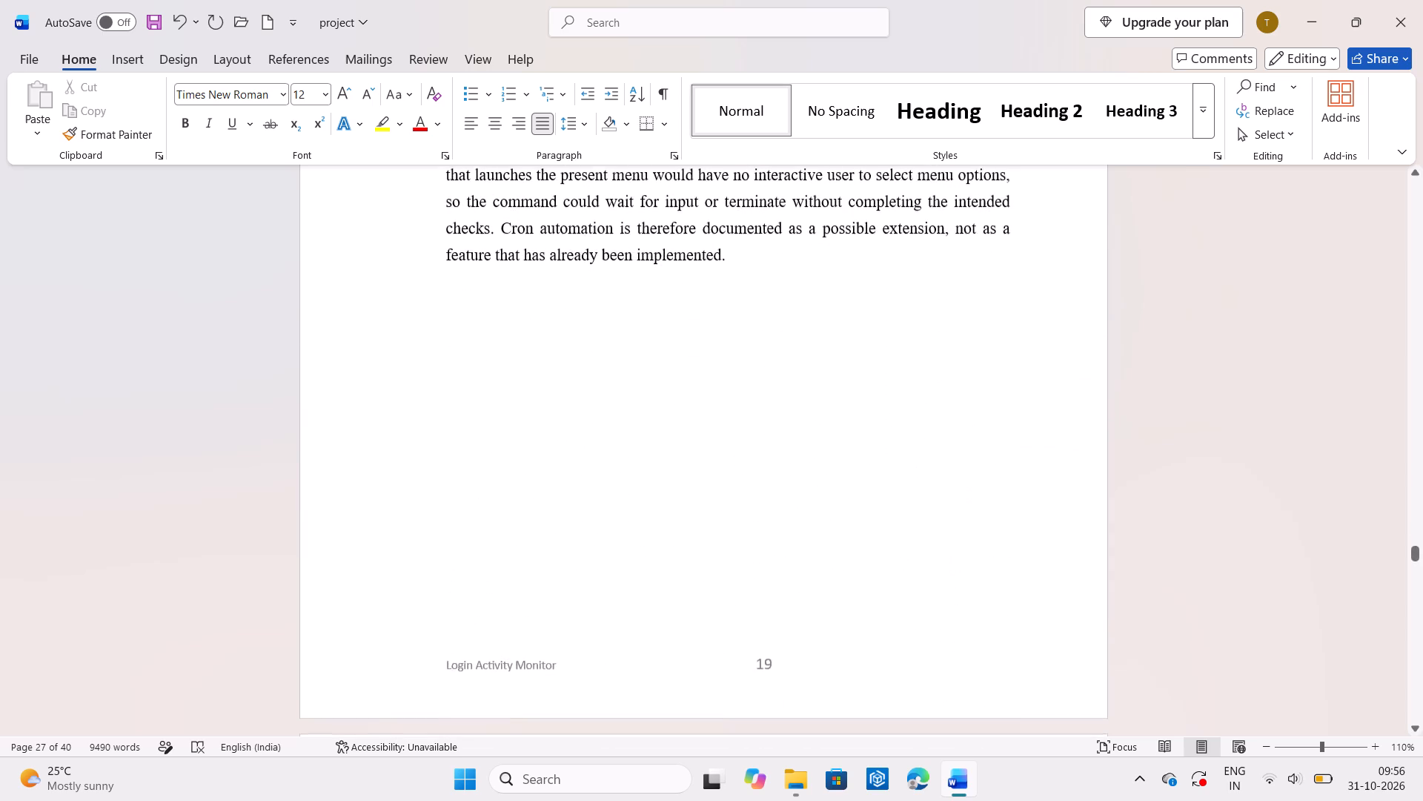
scroll(916, 209, "down", 4)
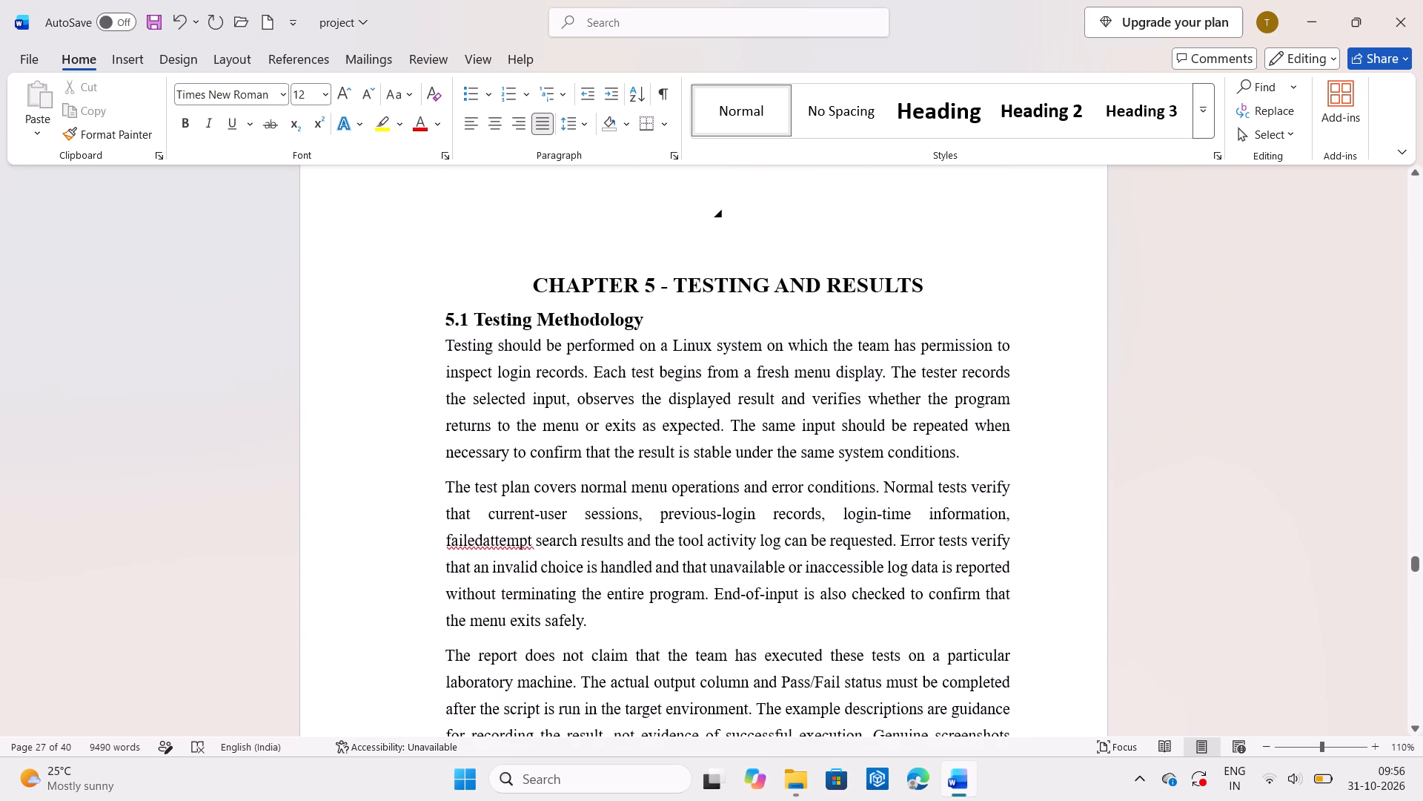
scroll(916, 209, "down", 2)
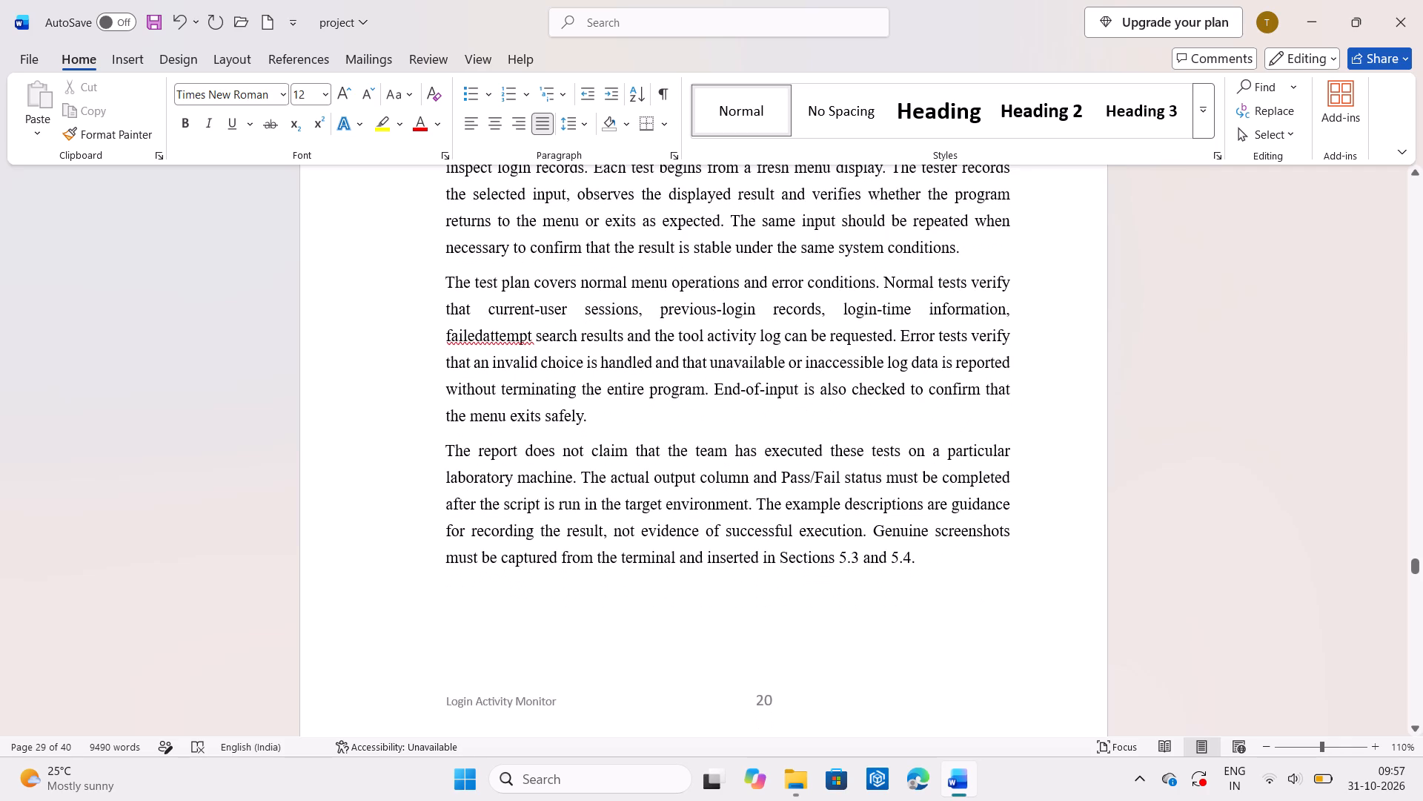
scroll(916, 209, "down", 2)
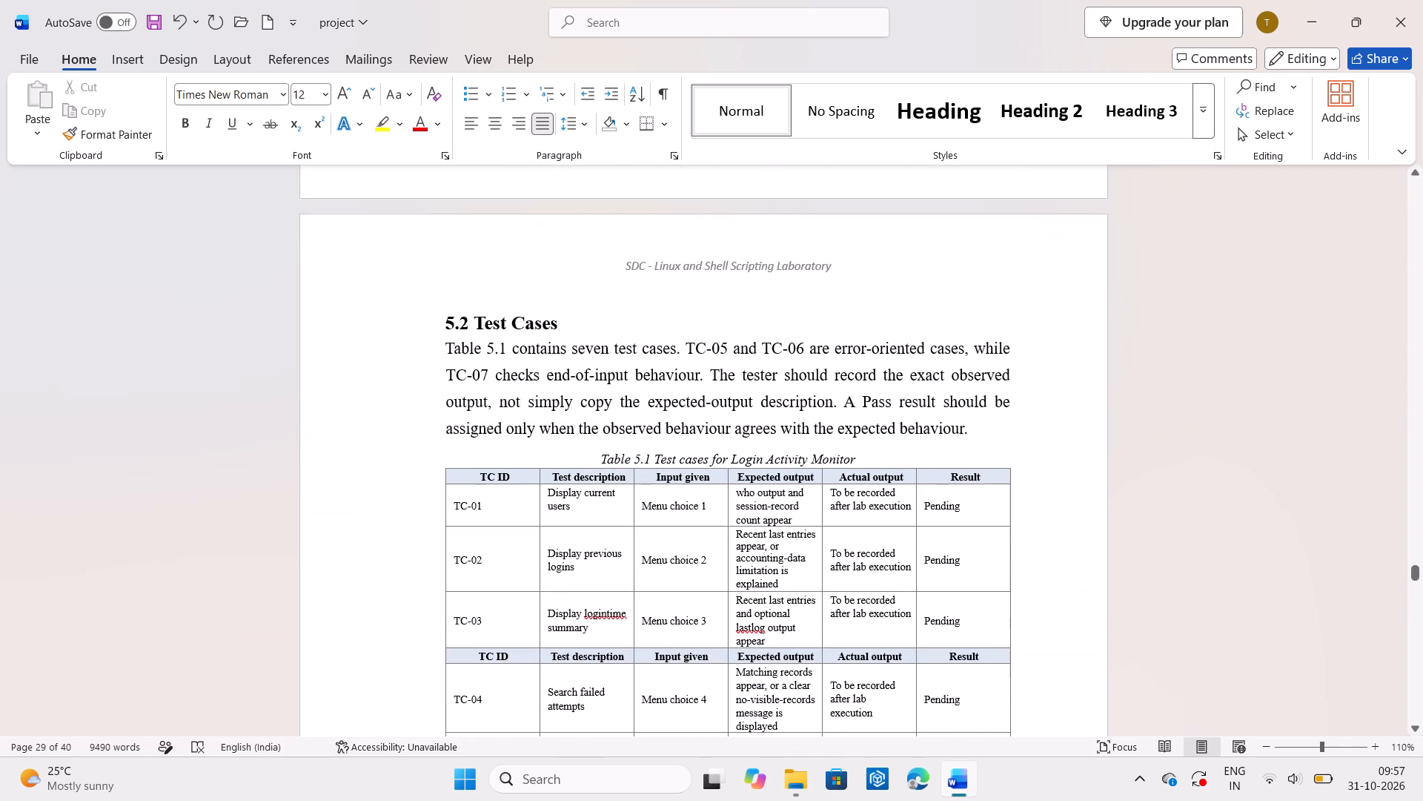
scroll(916, 209, "down", 1)
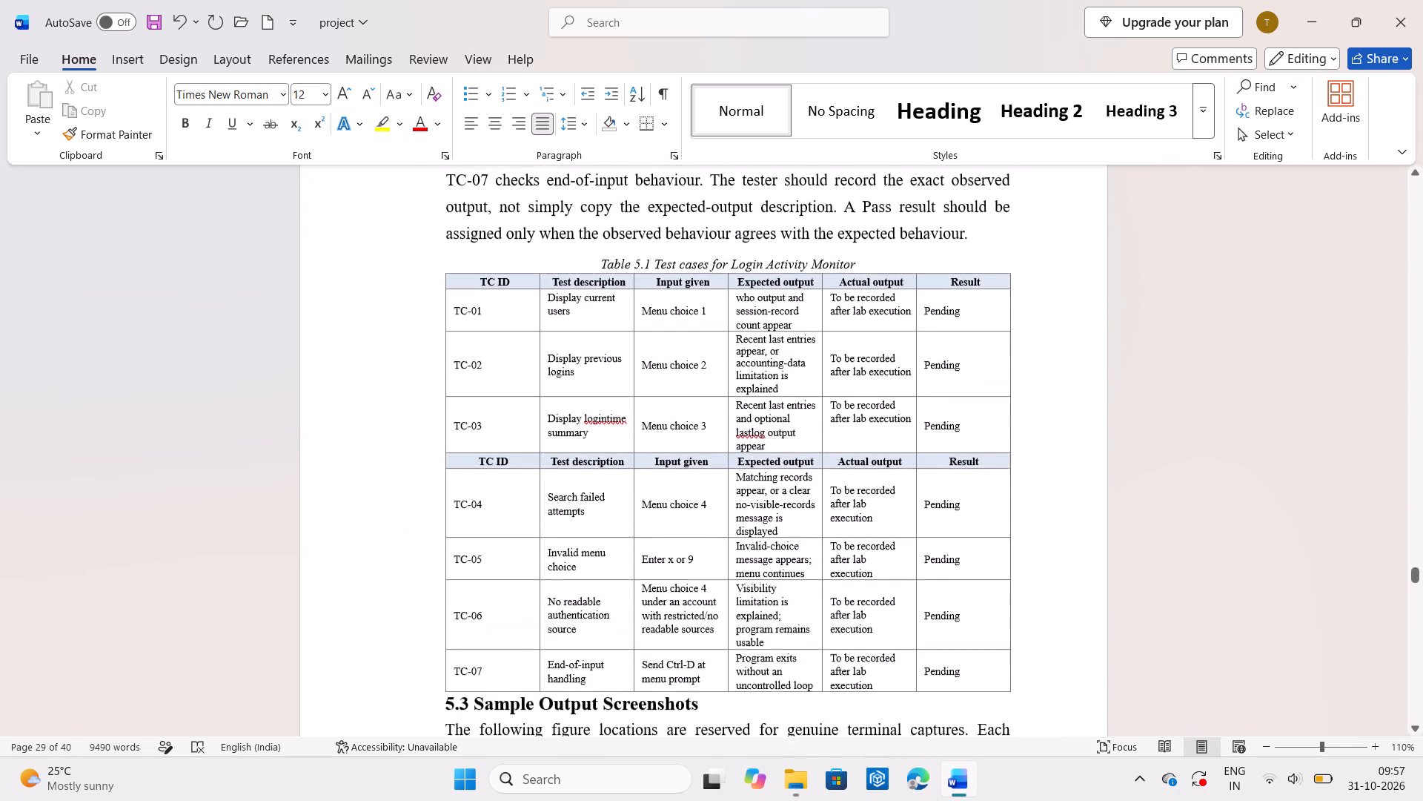
scroll(916, 209, "down", 1)
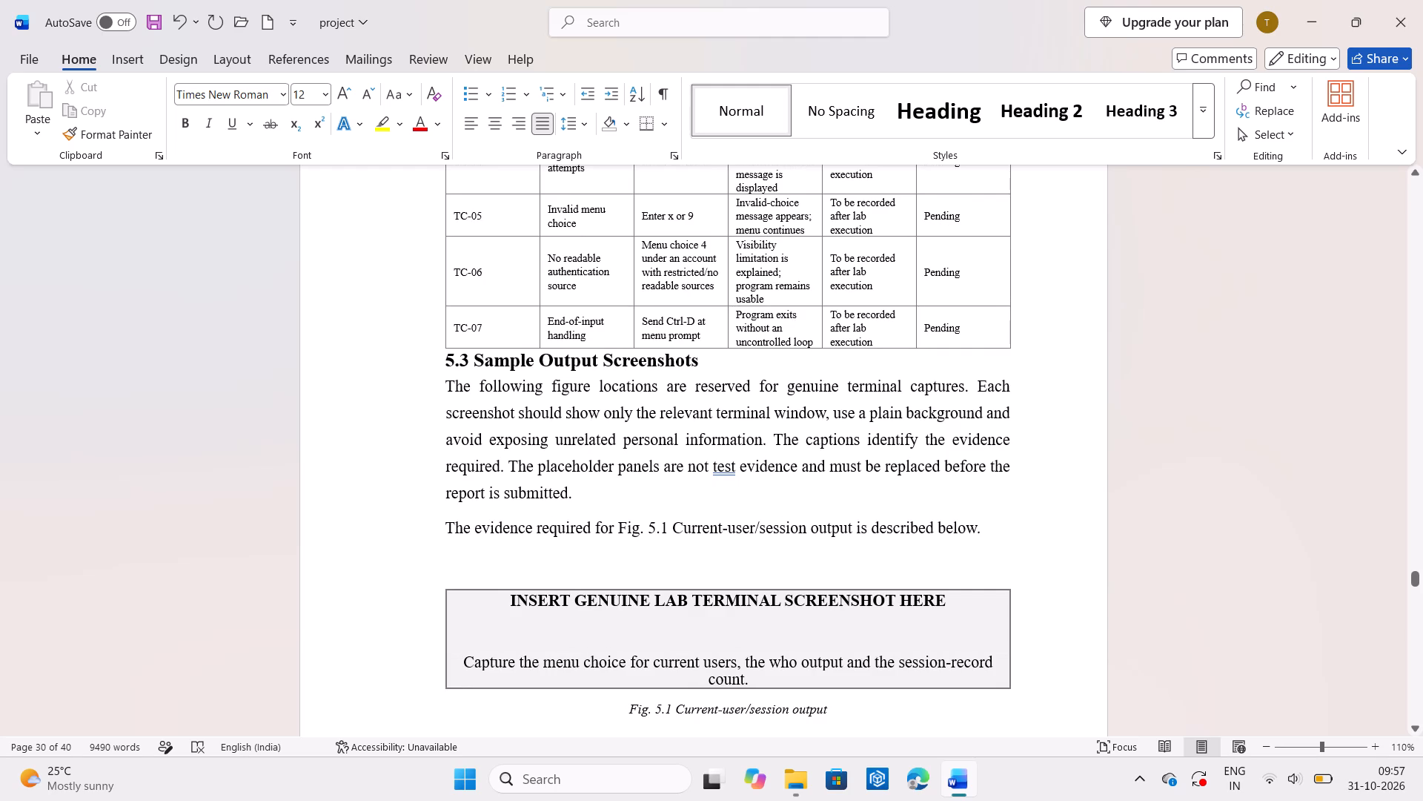
scroll(916, 209, "down", 3)
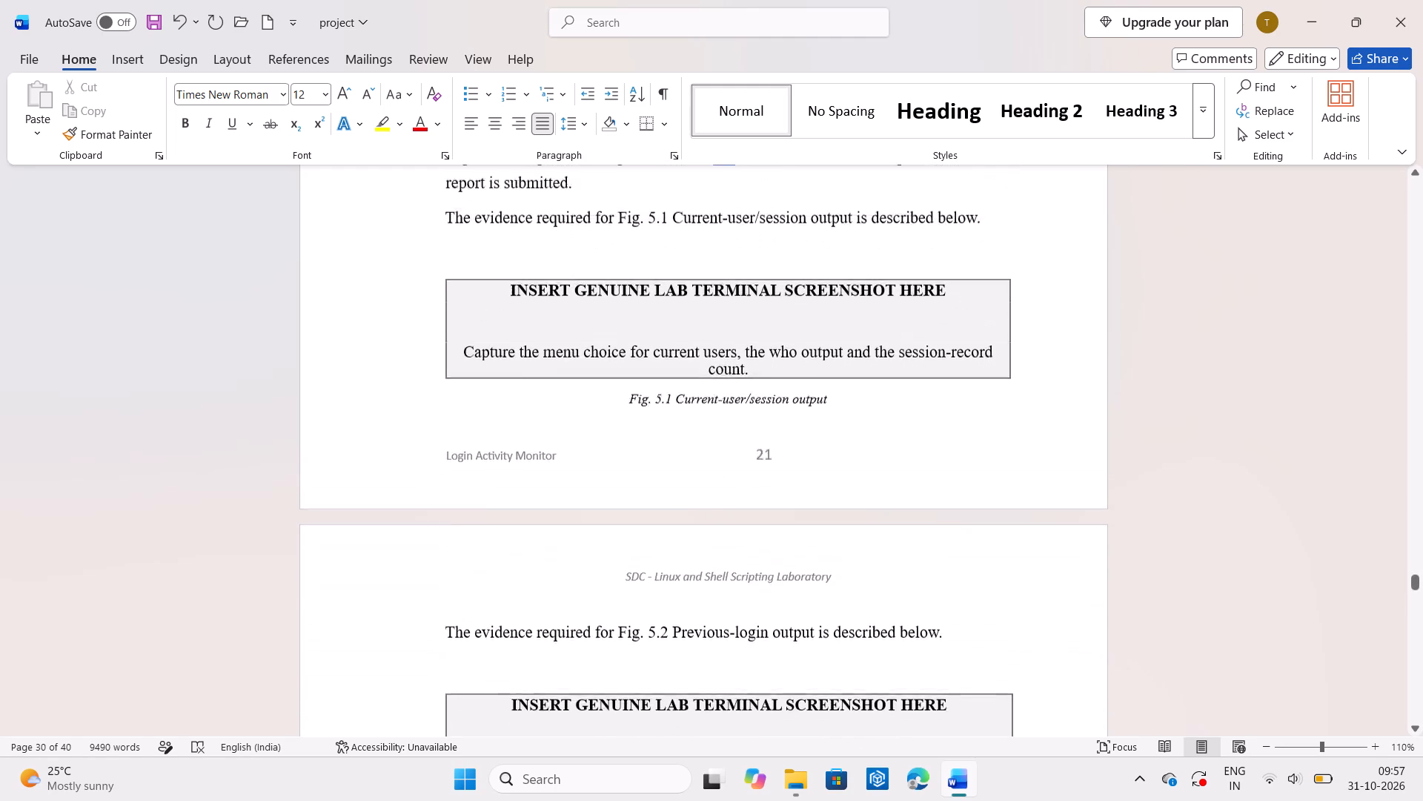
scroll(916, 209, "down", 1)
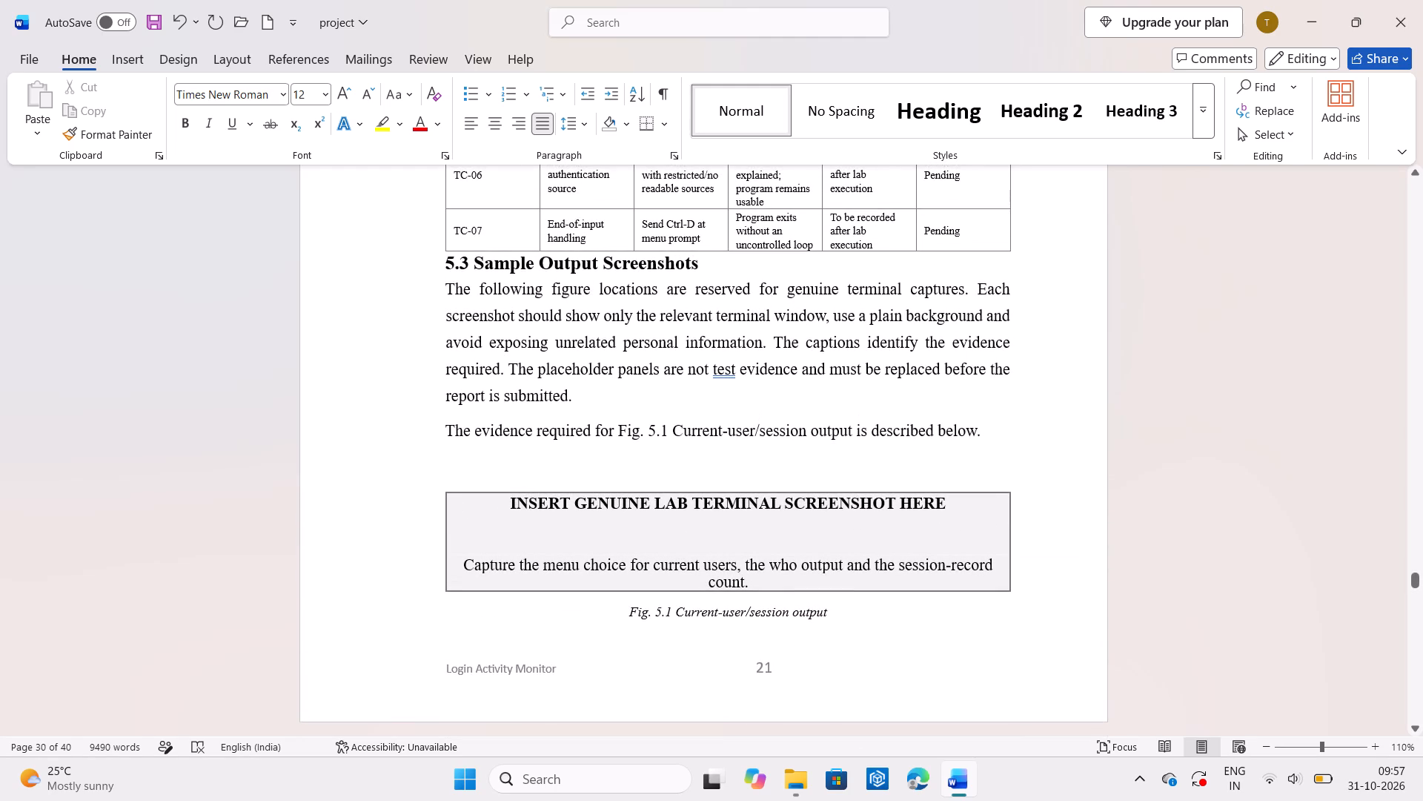
scroll(916, 209, "down", 1)
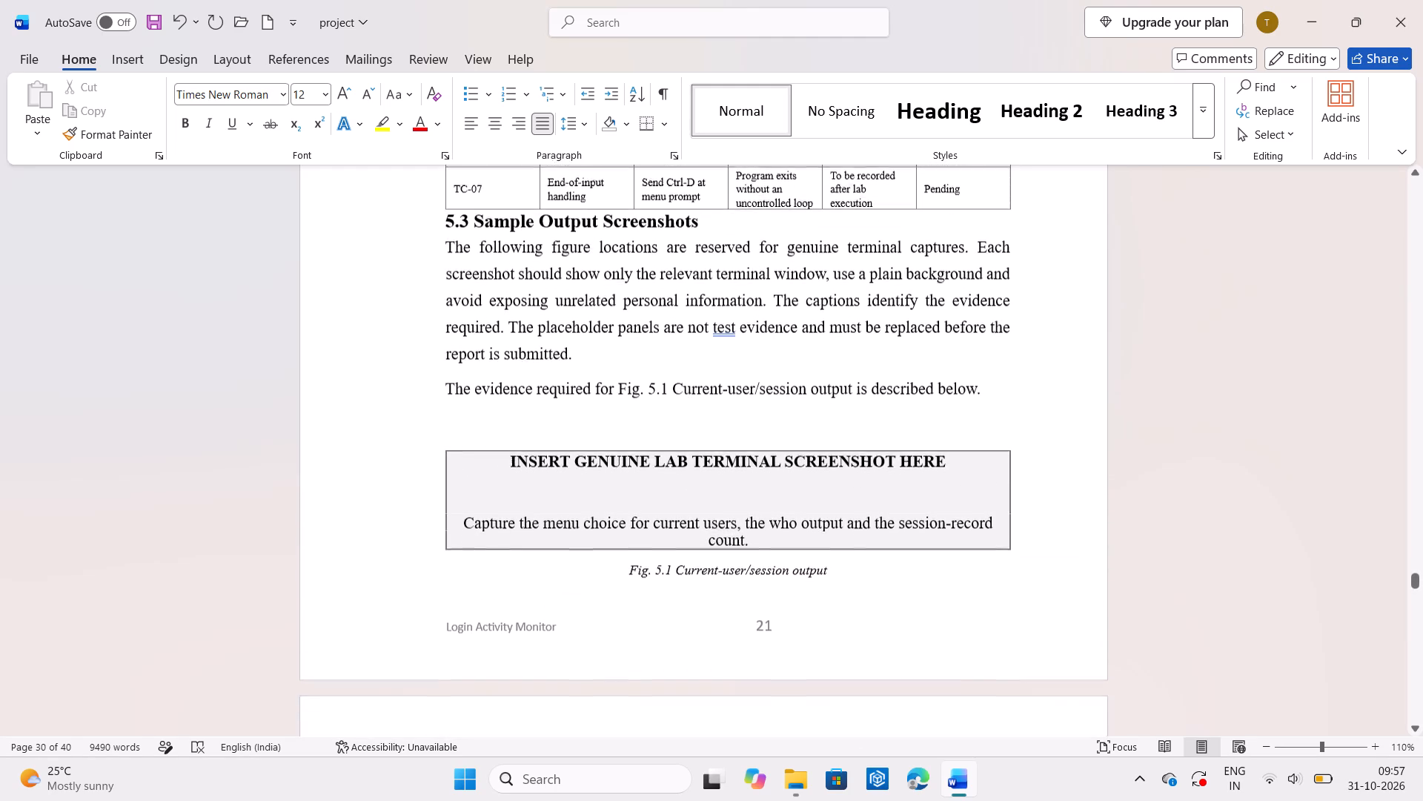
scroll(916, 209, "down", 2)
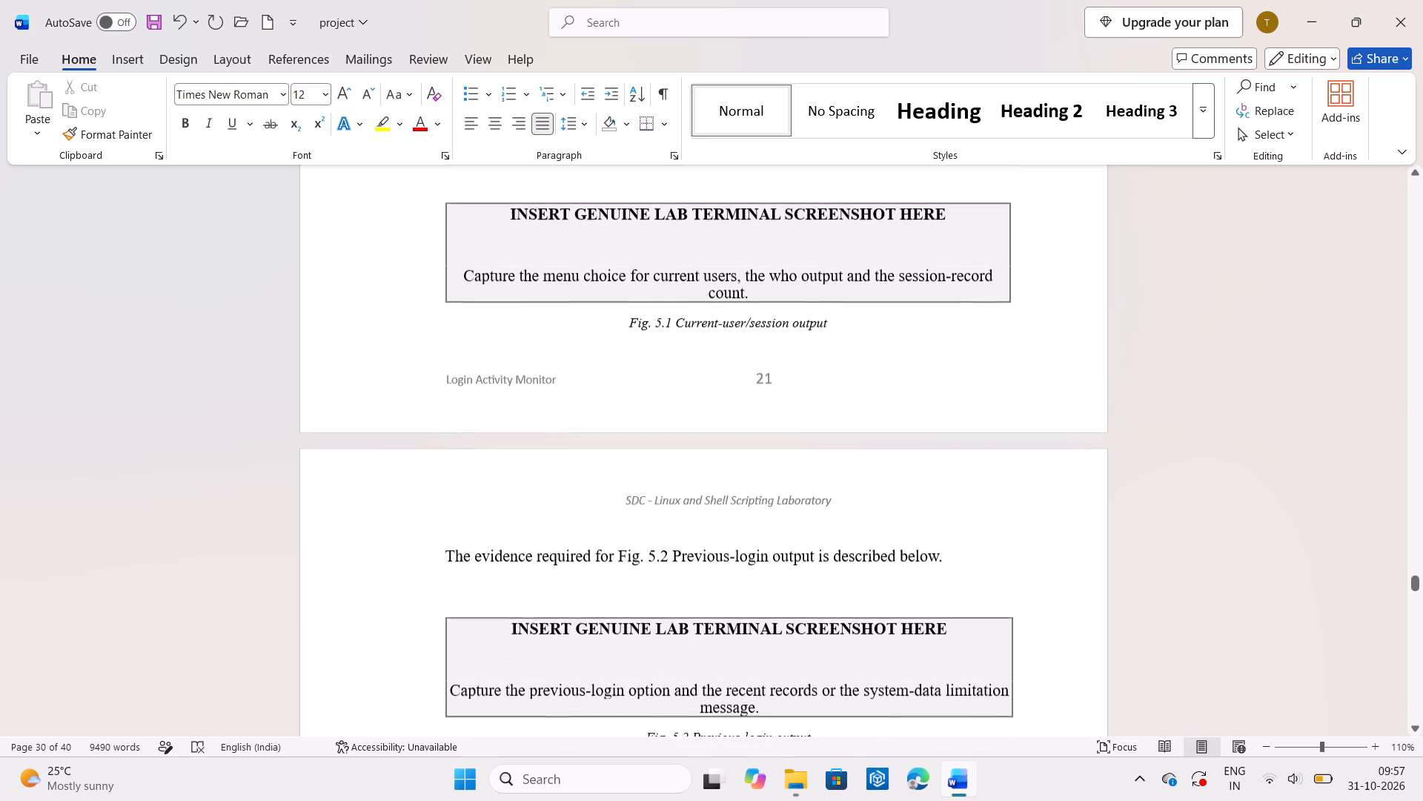
scroll(916, 209, "down", 1)
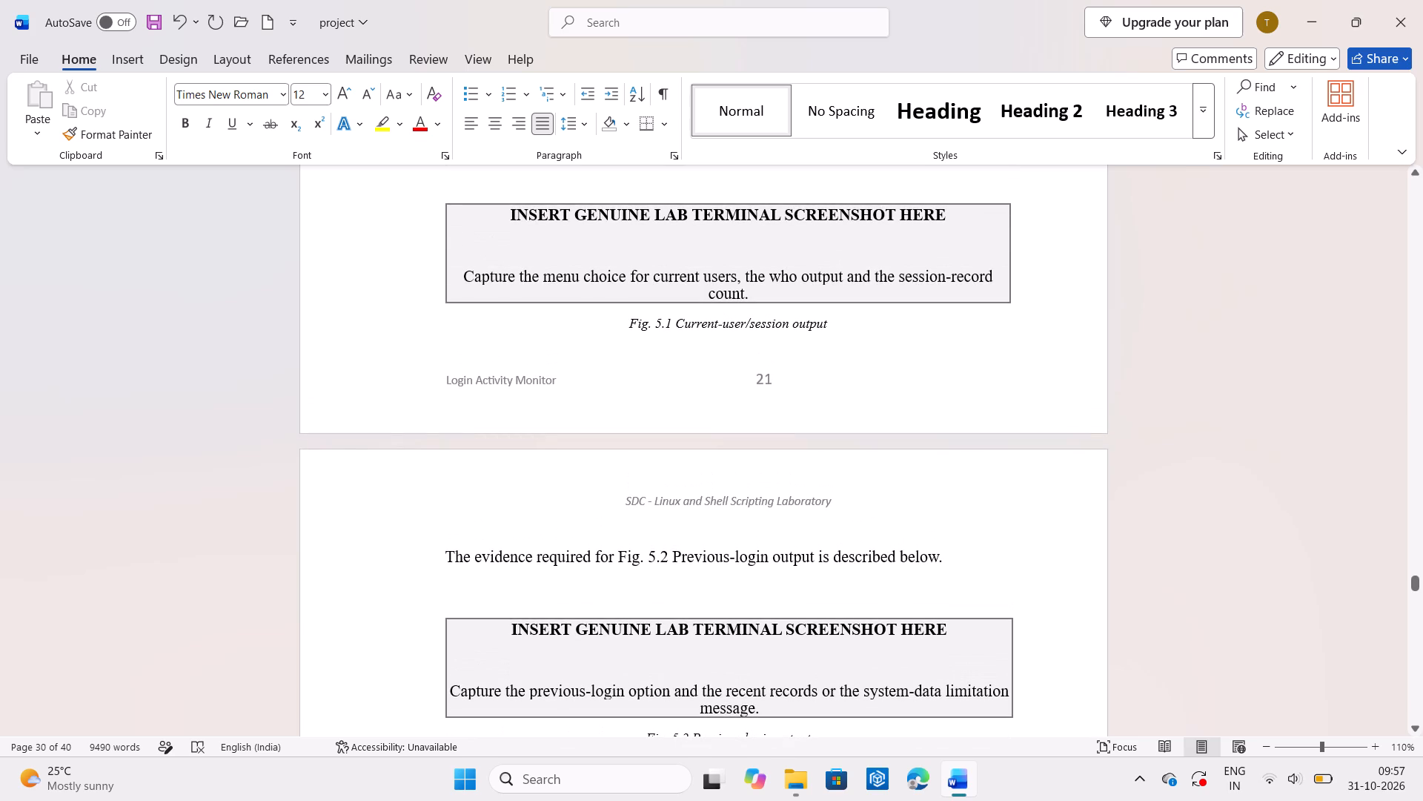
scroll(916, 209, "down", 1)
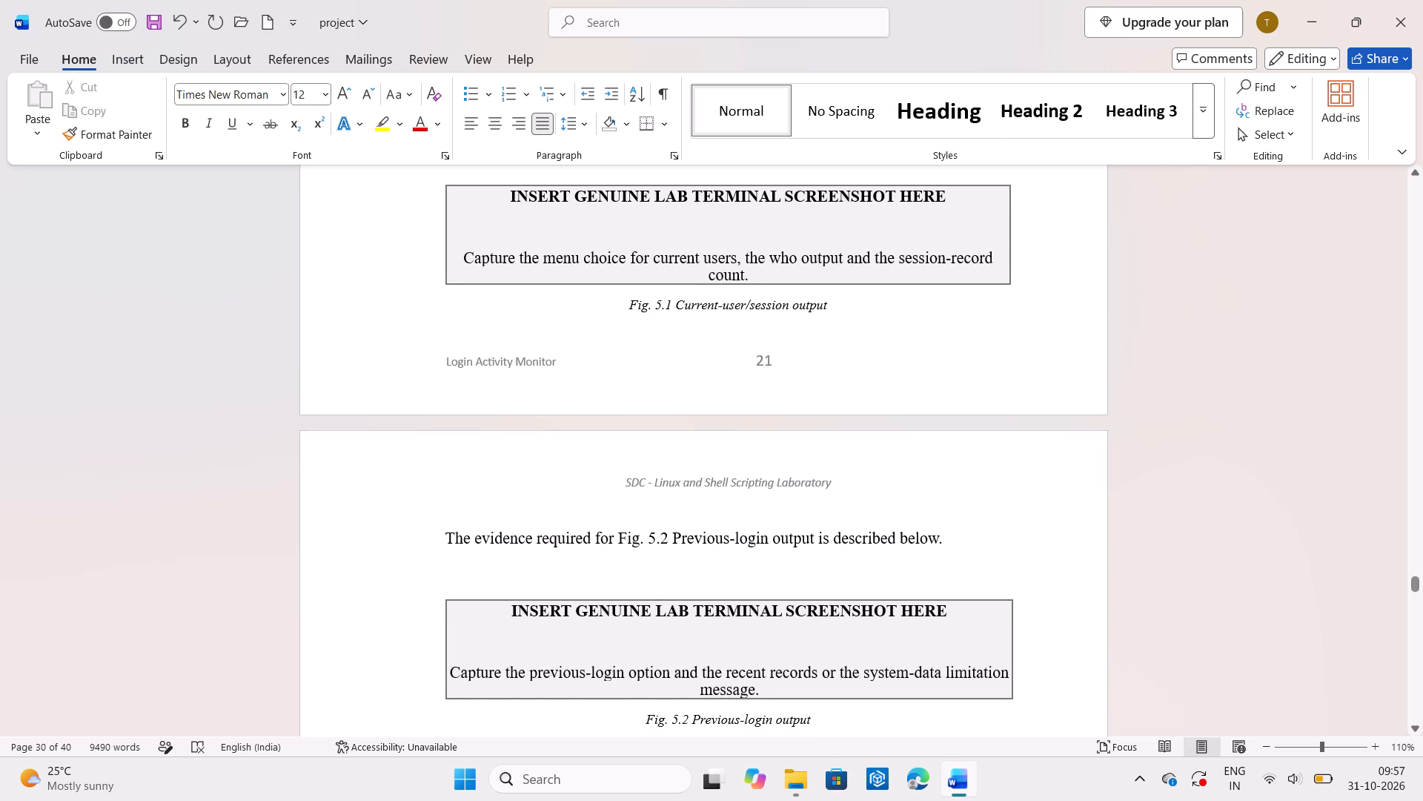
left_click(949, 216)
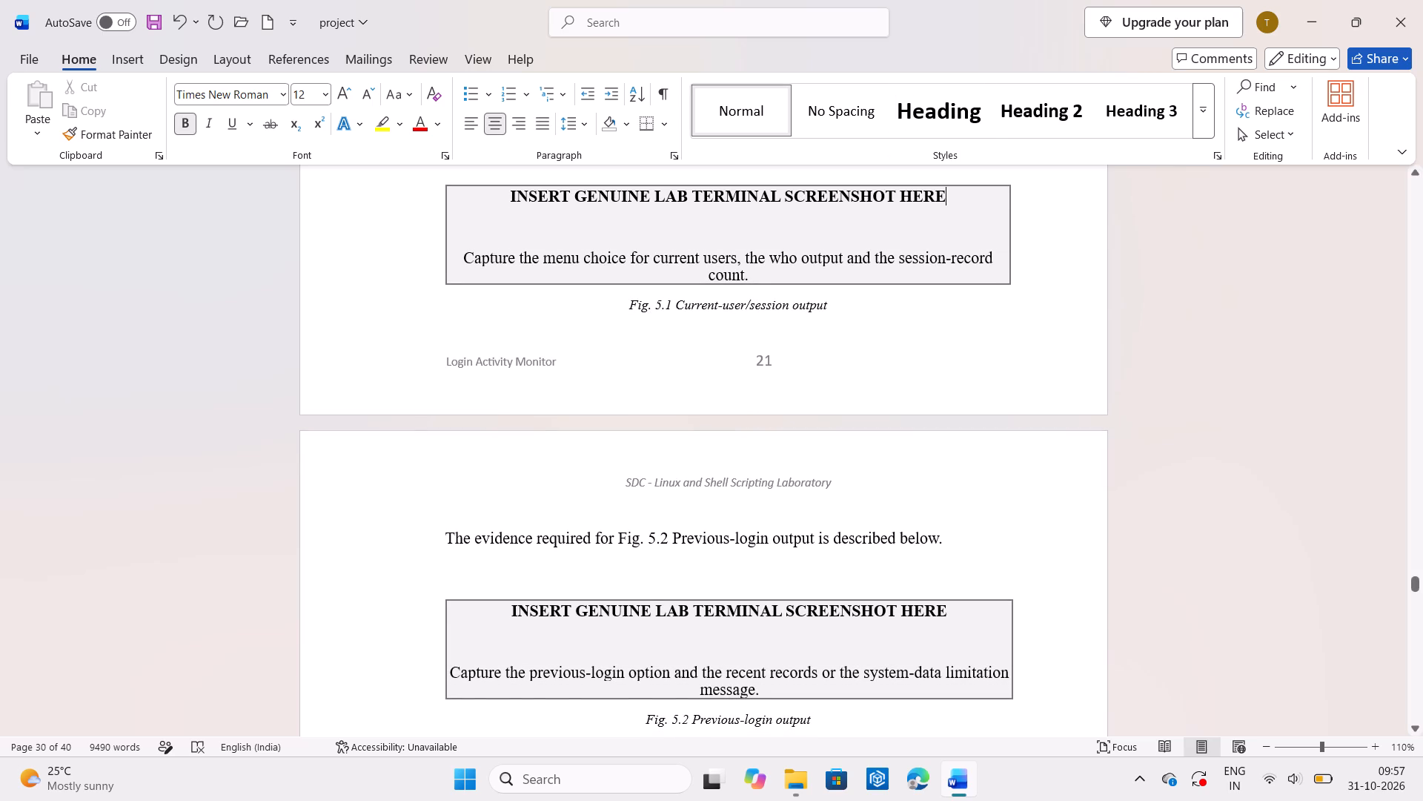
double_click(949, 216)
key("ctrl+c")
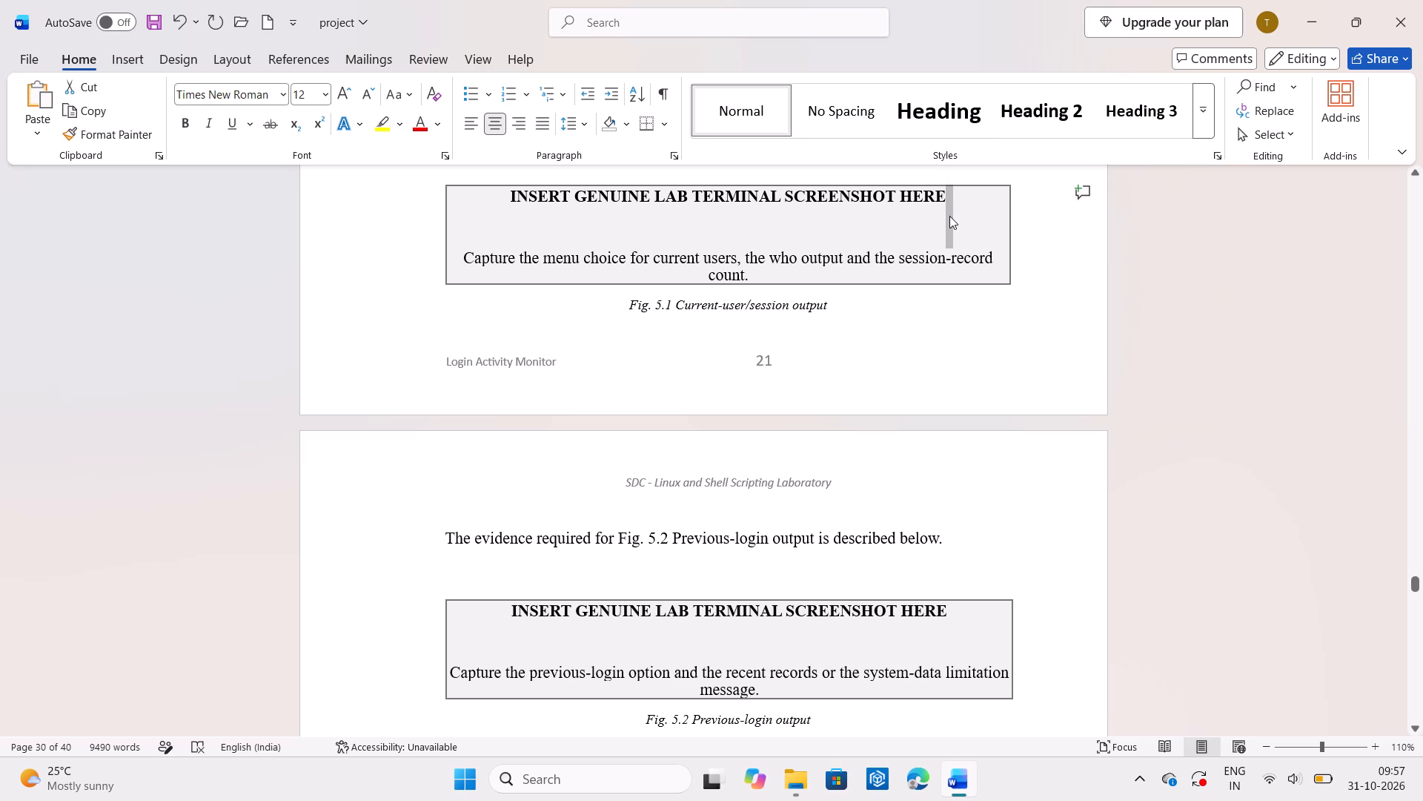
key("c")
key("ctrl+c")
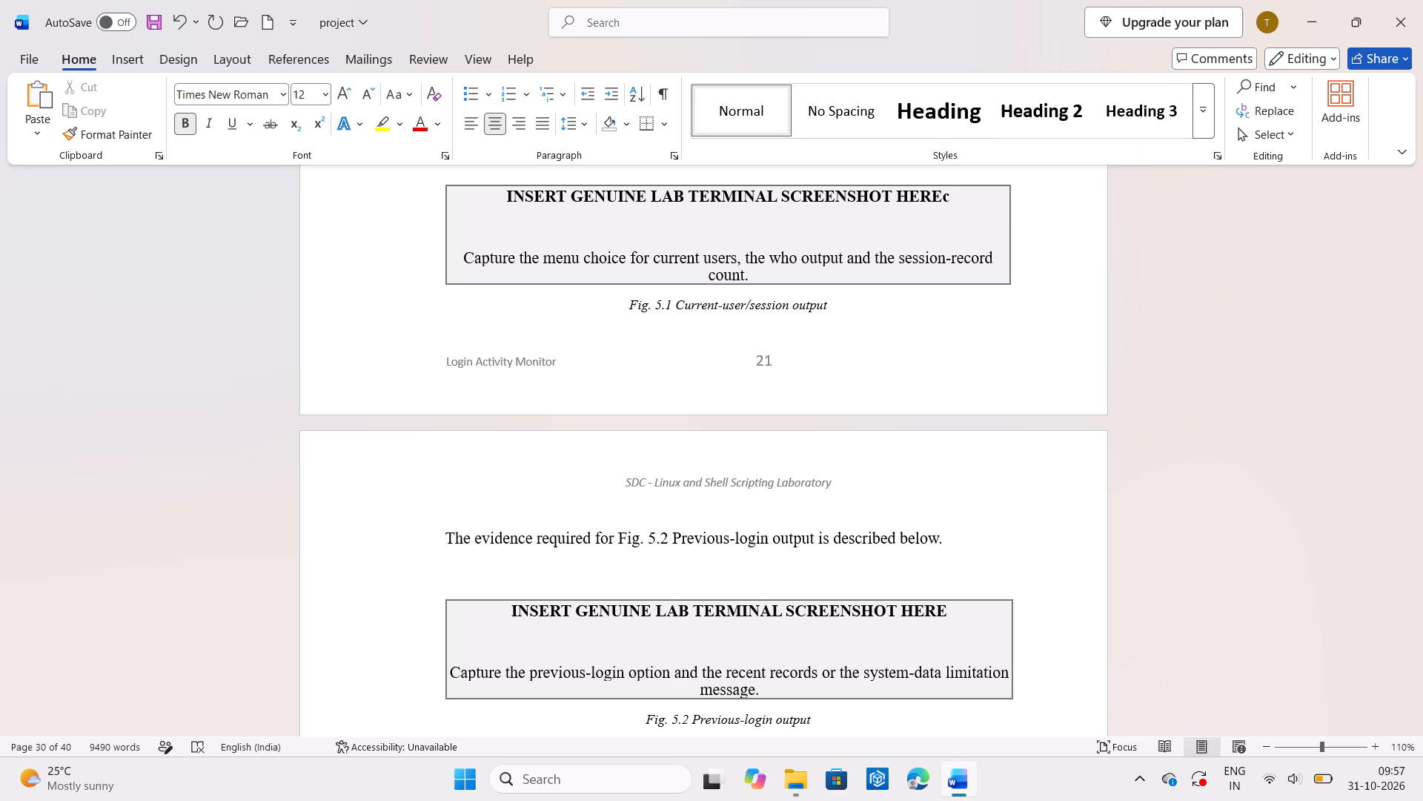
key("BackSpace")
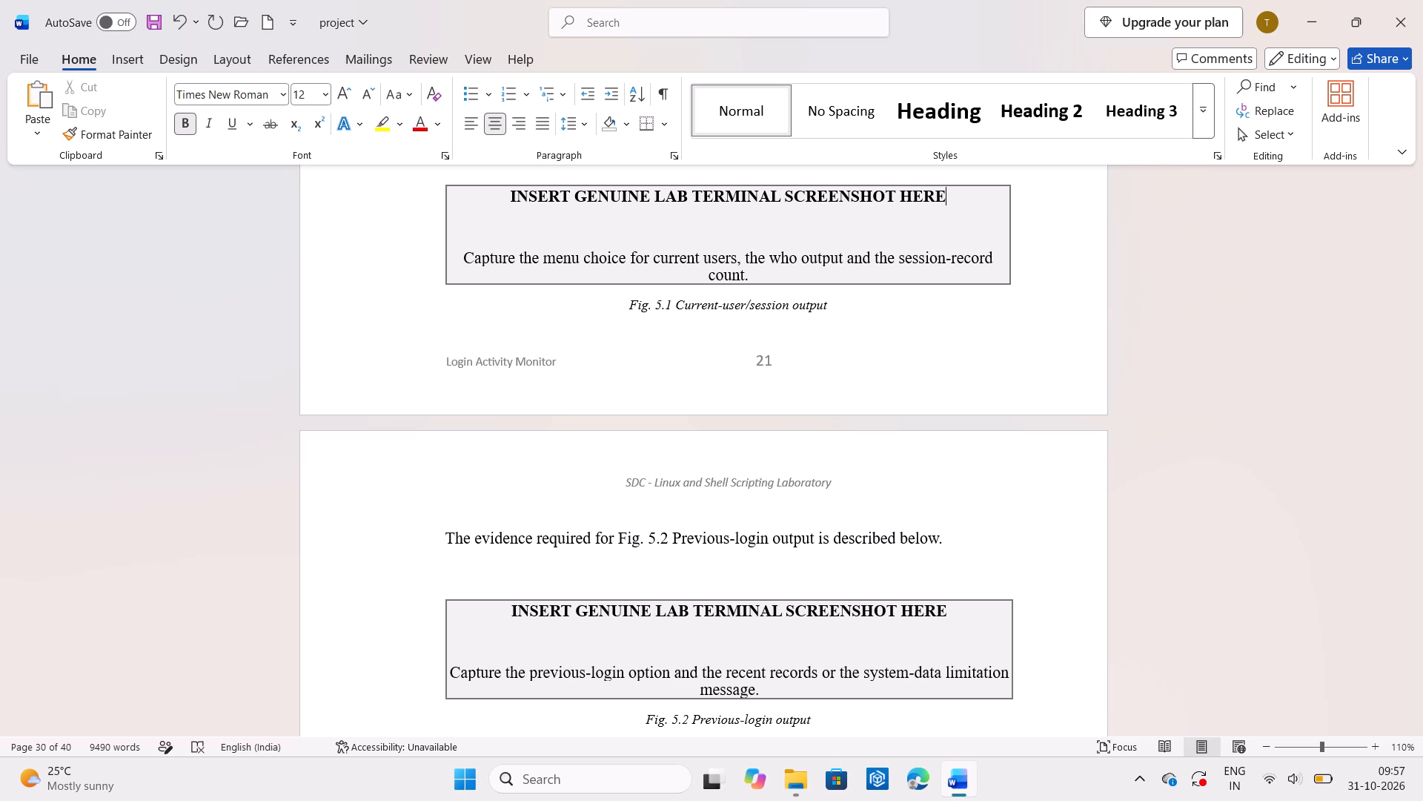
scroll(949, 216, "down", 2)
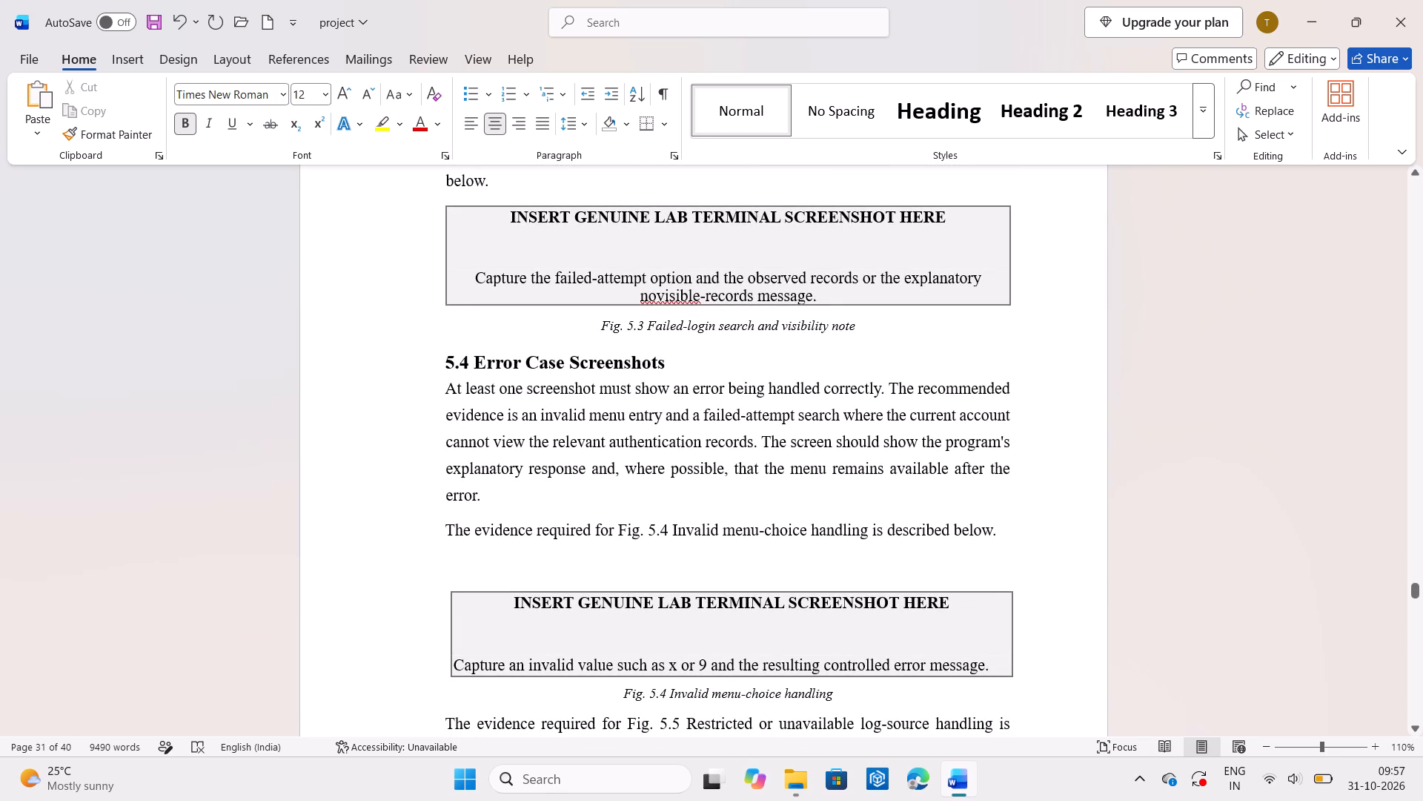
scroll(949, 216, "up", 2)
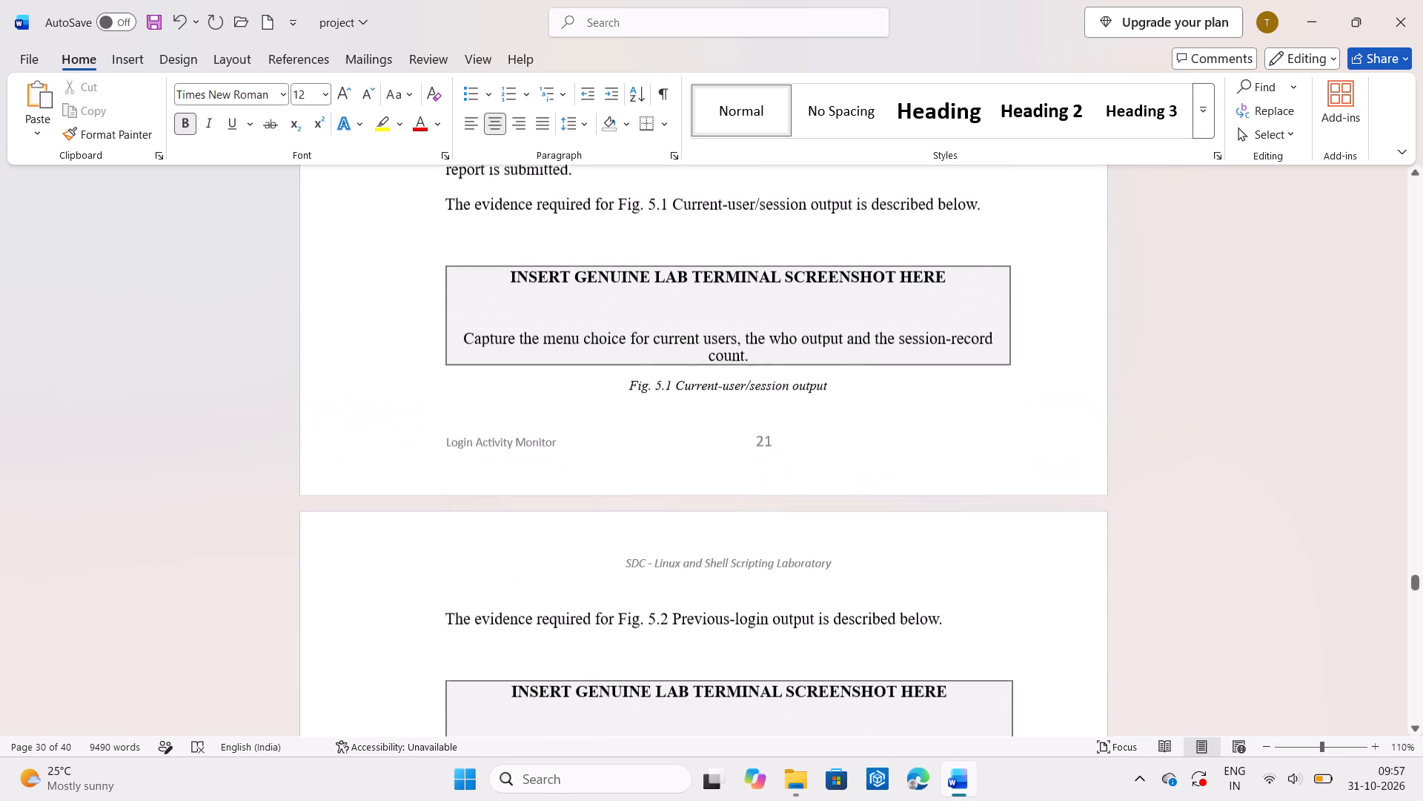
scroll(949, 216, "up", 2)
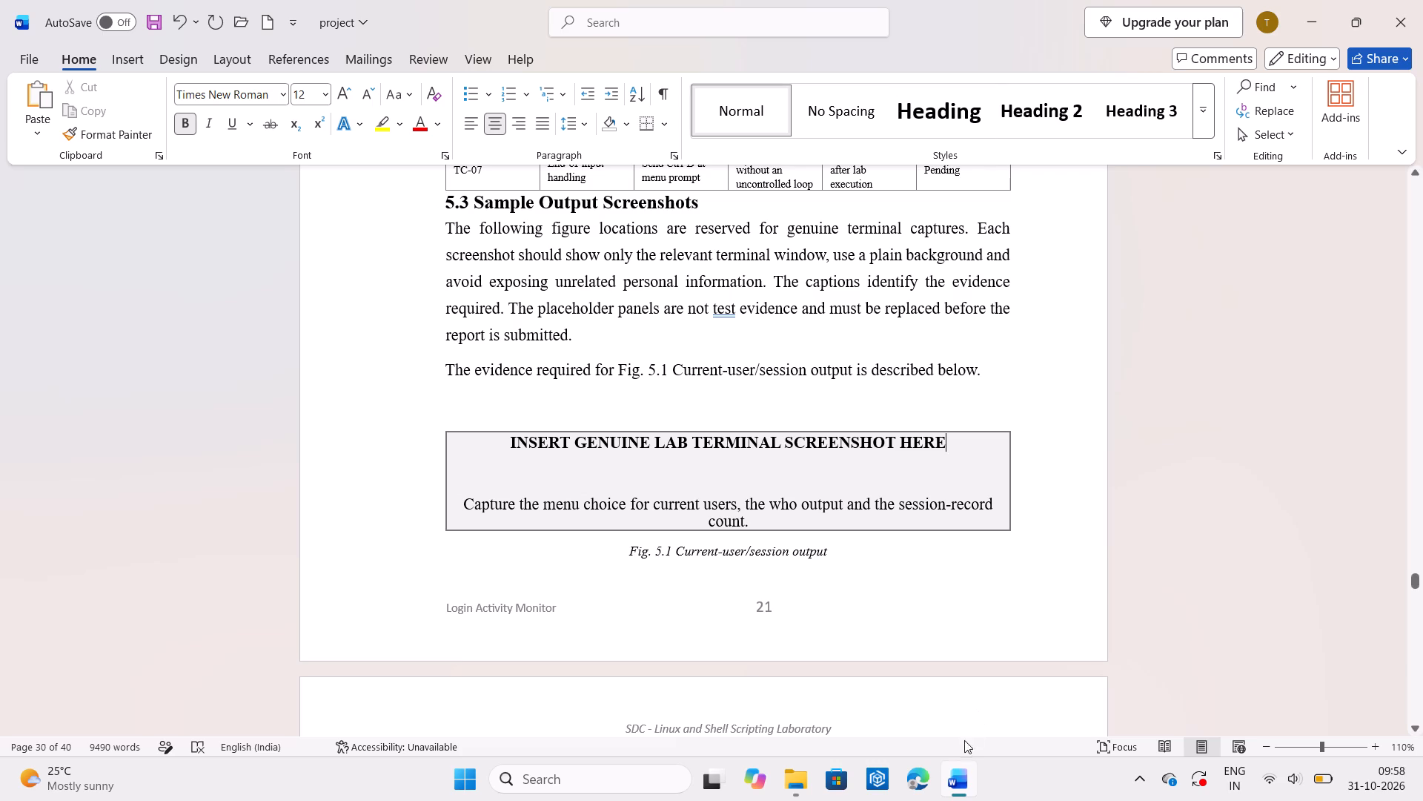
Launch WhatsApp.
left_click(462, 796)
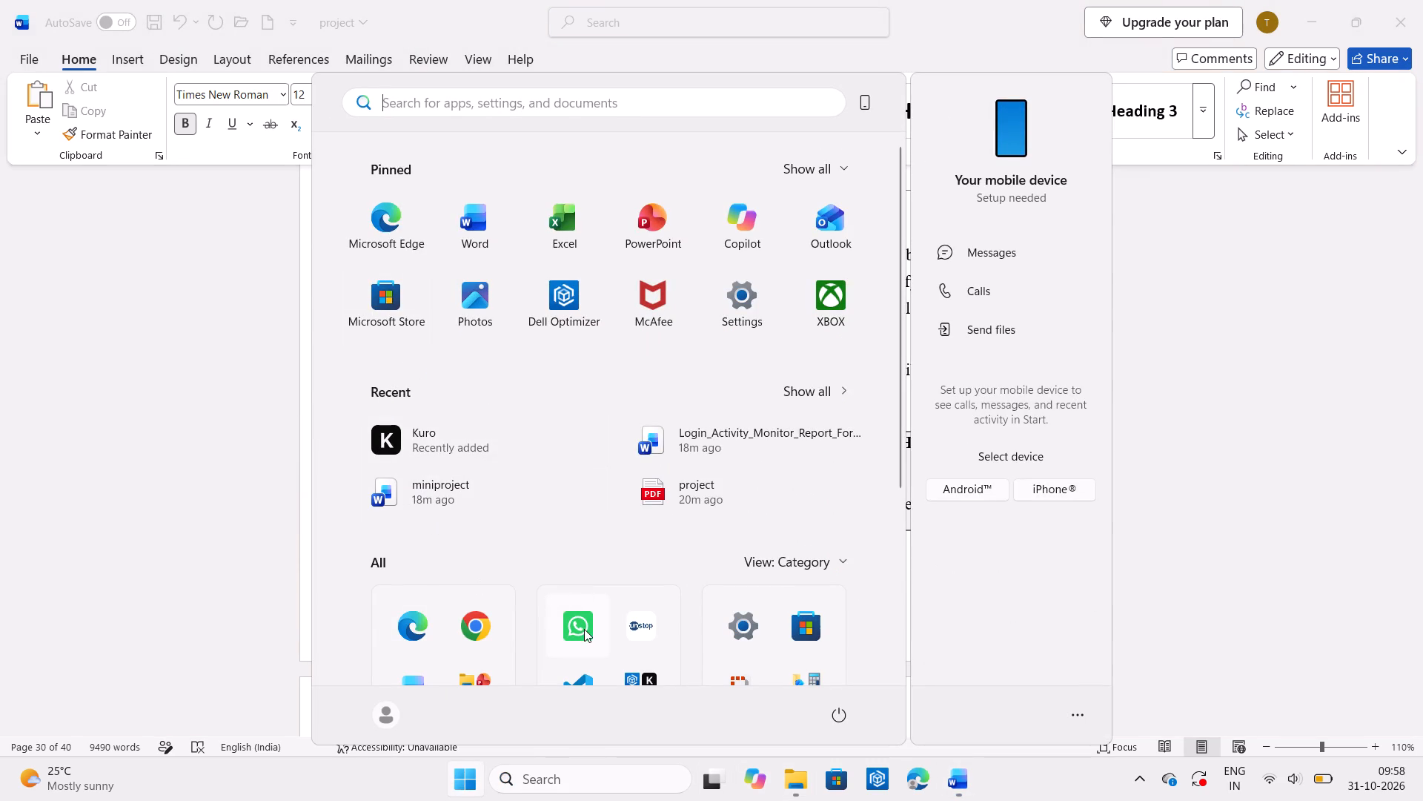
left_click(584, 629)
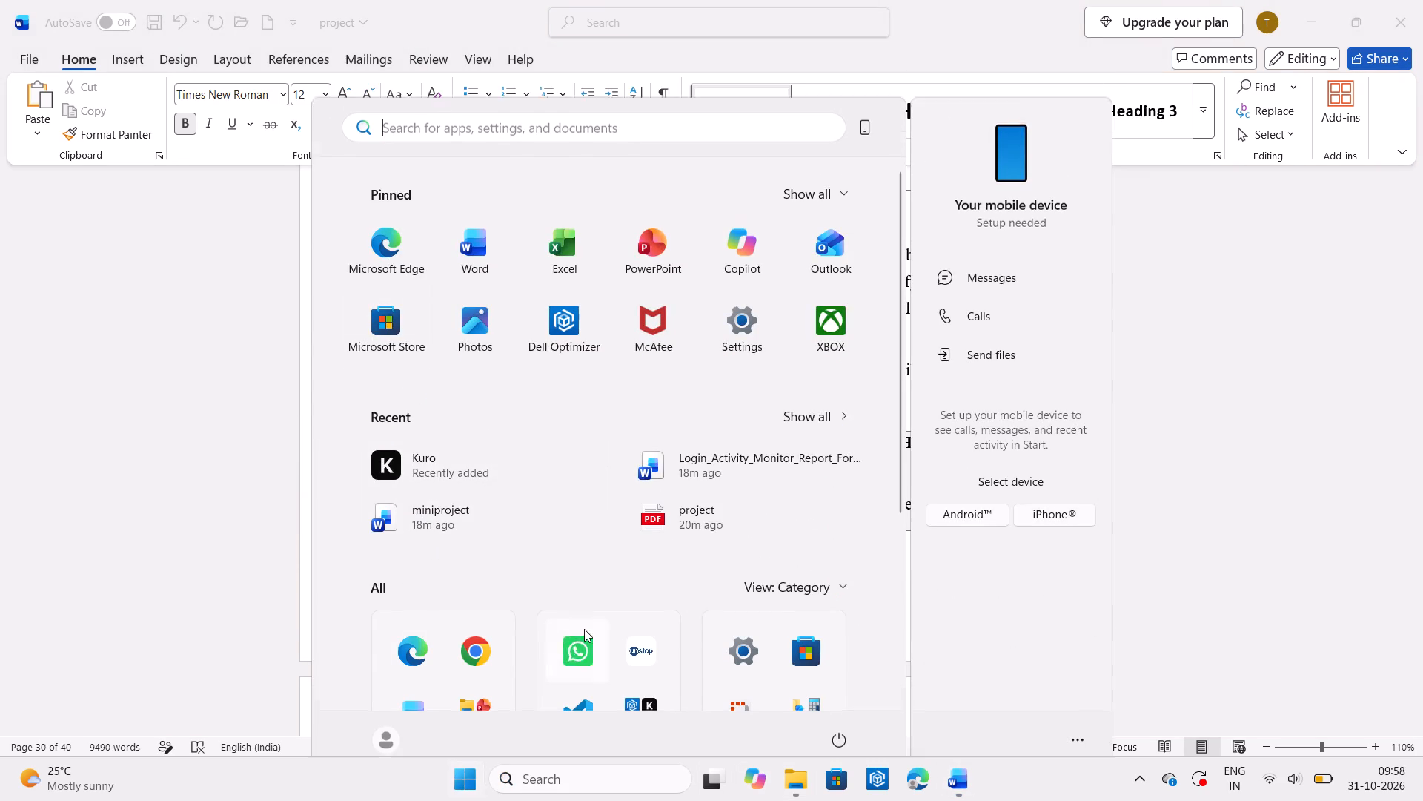
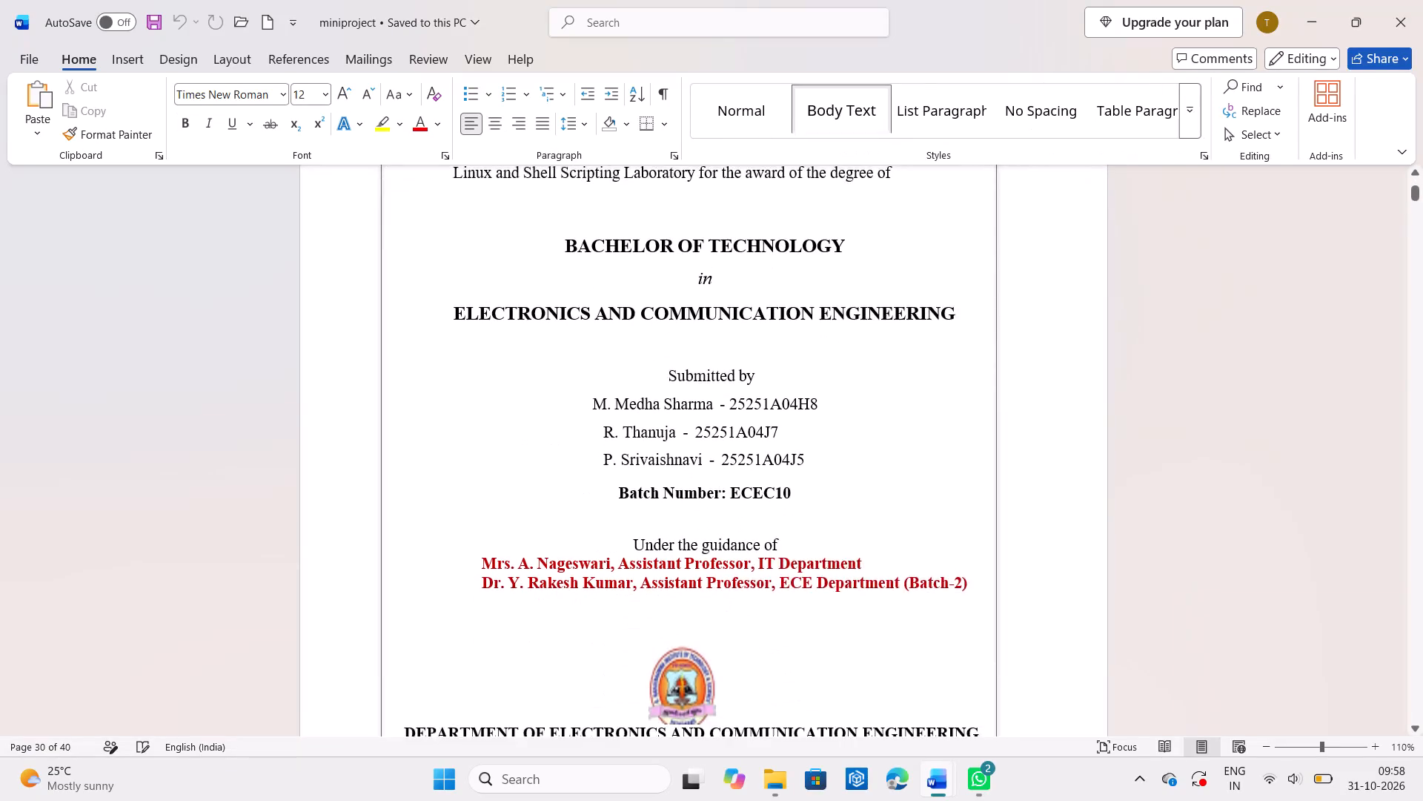
Find the terminal screenshots under "5.3 Sample Output Screenshots" in the miniproject document.
double_click(1420, 578)
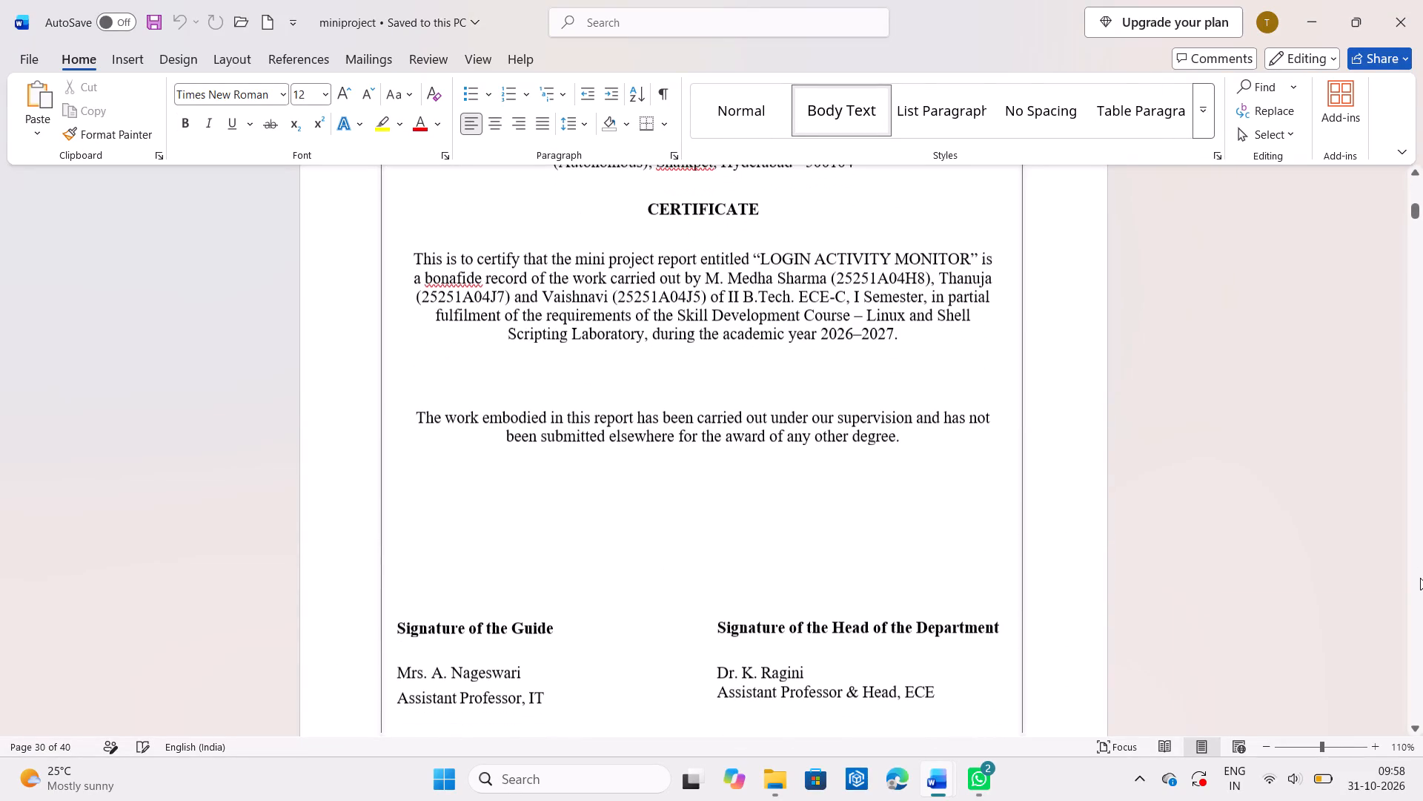
left_click(1420, 578)
left_click_drag(1420, 578, 1408, 583)
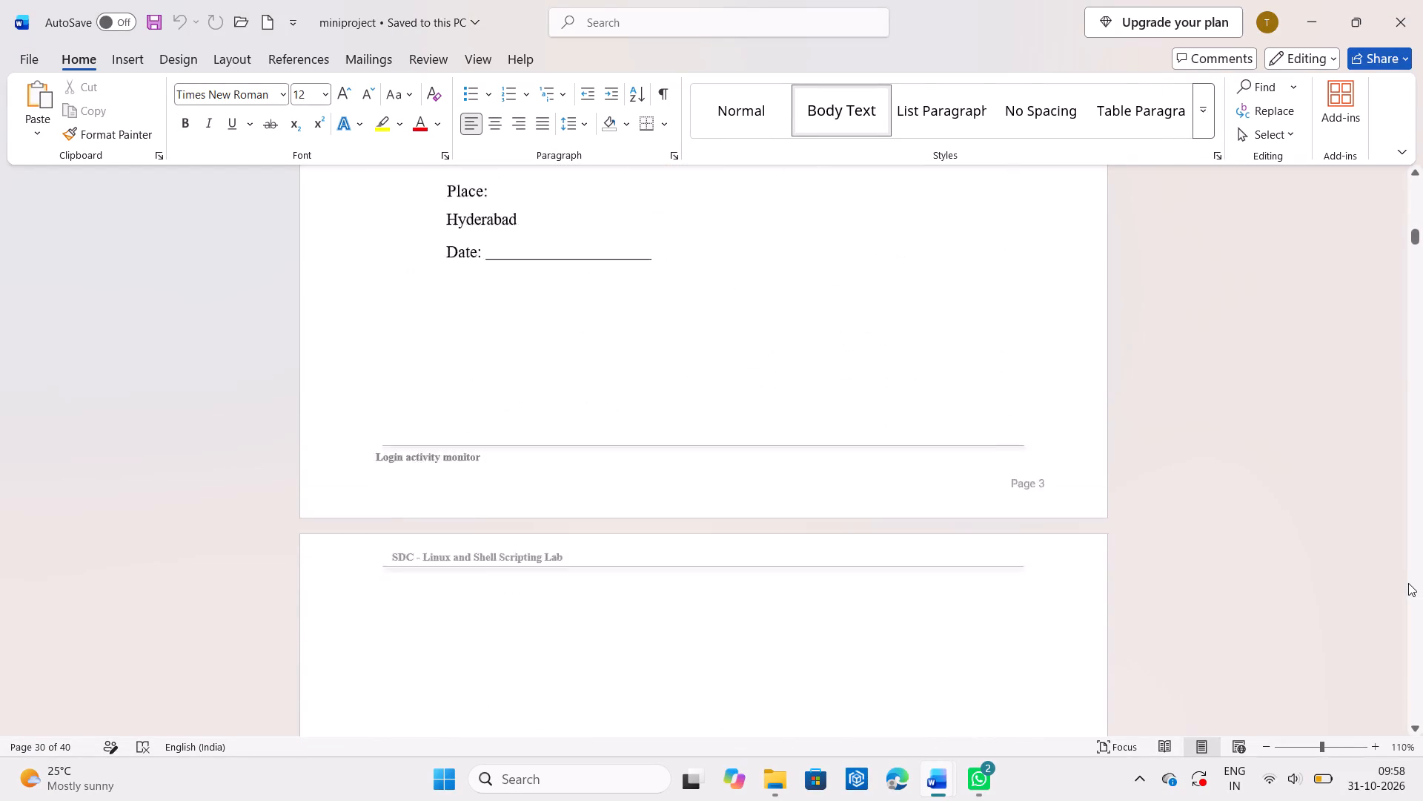
left_click(1422, 593)
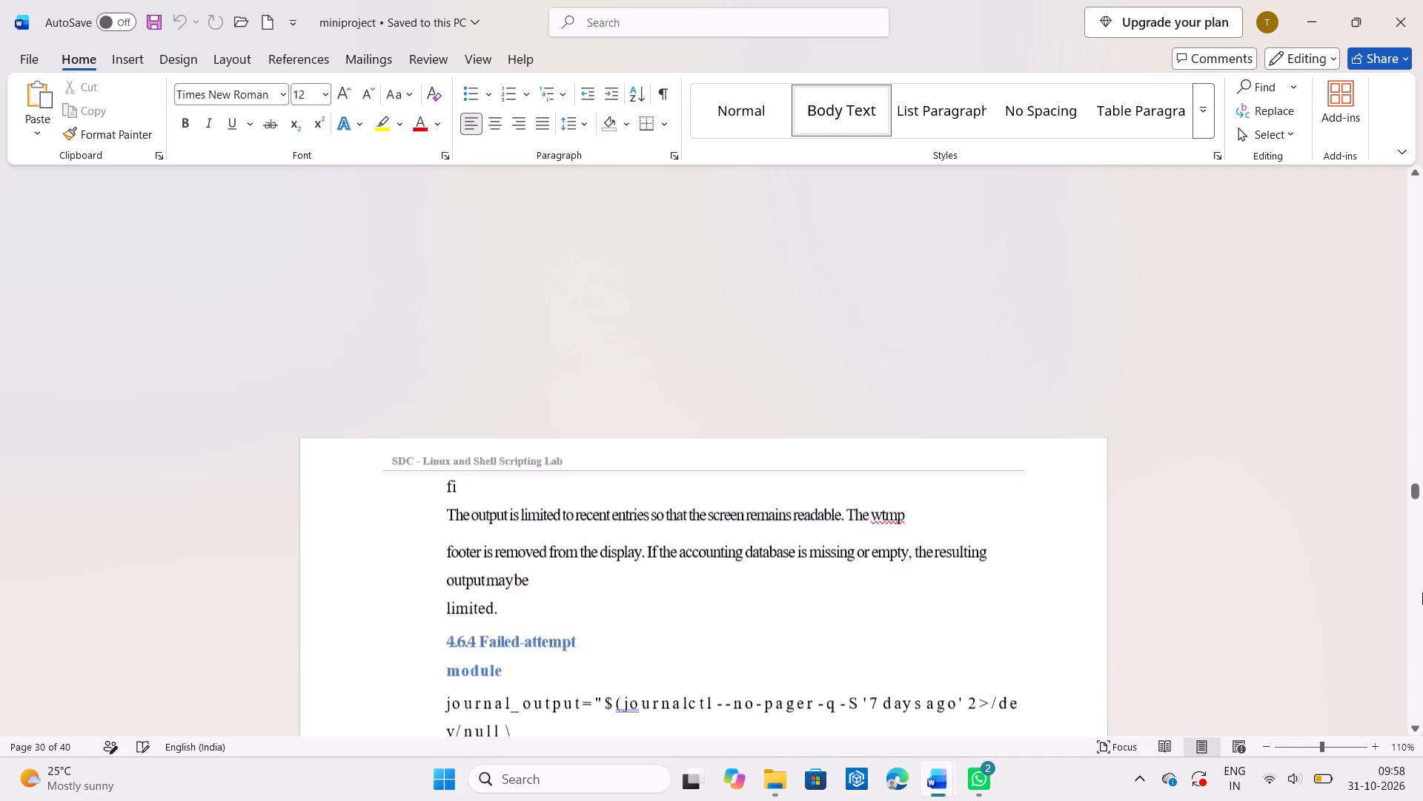
scroll(1046, 461, "down", 3)
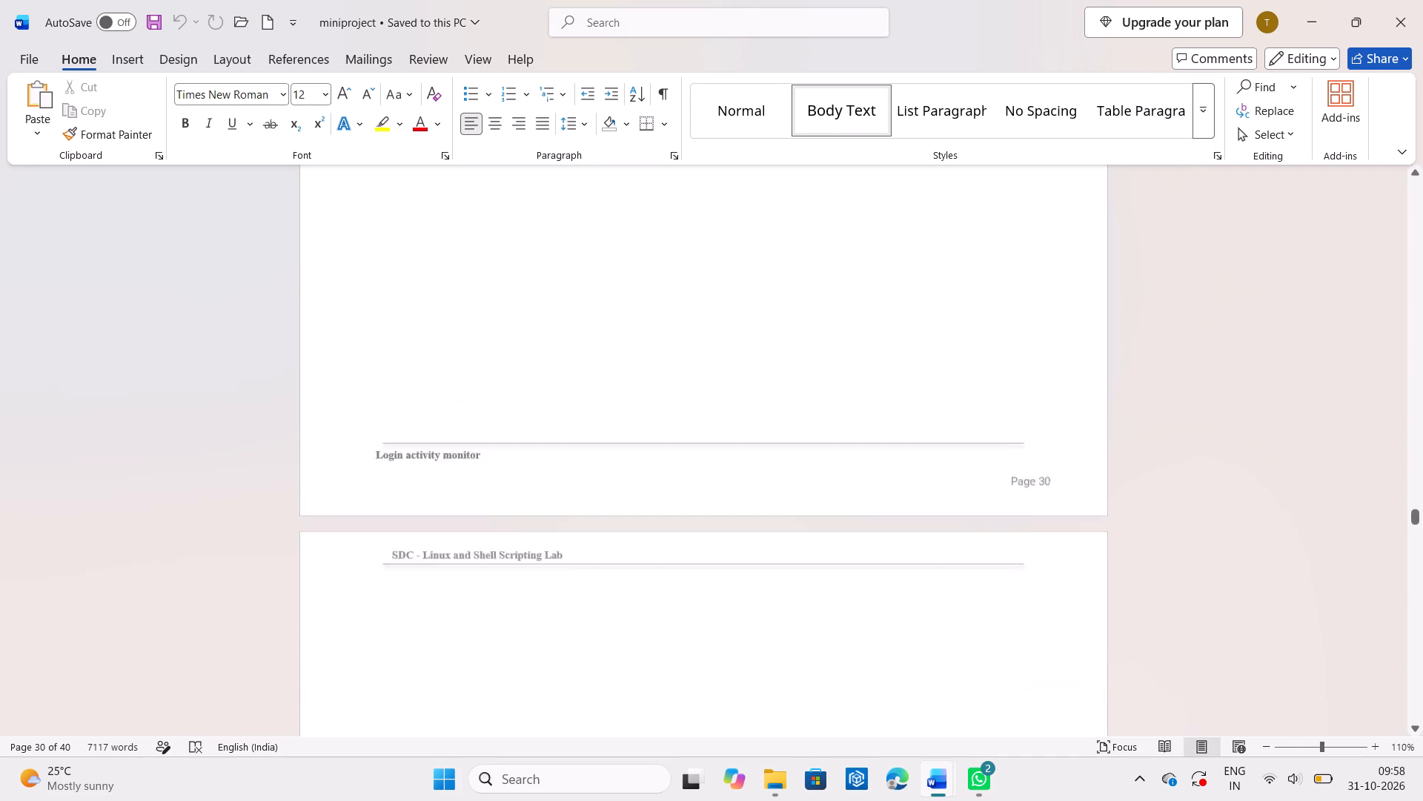
scroll(1046, 461, "down", 8)
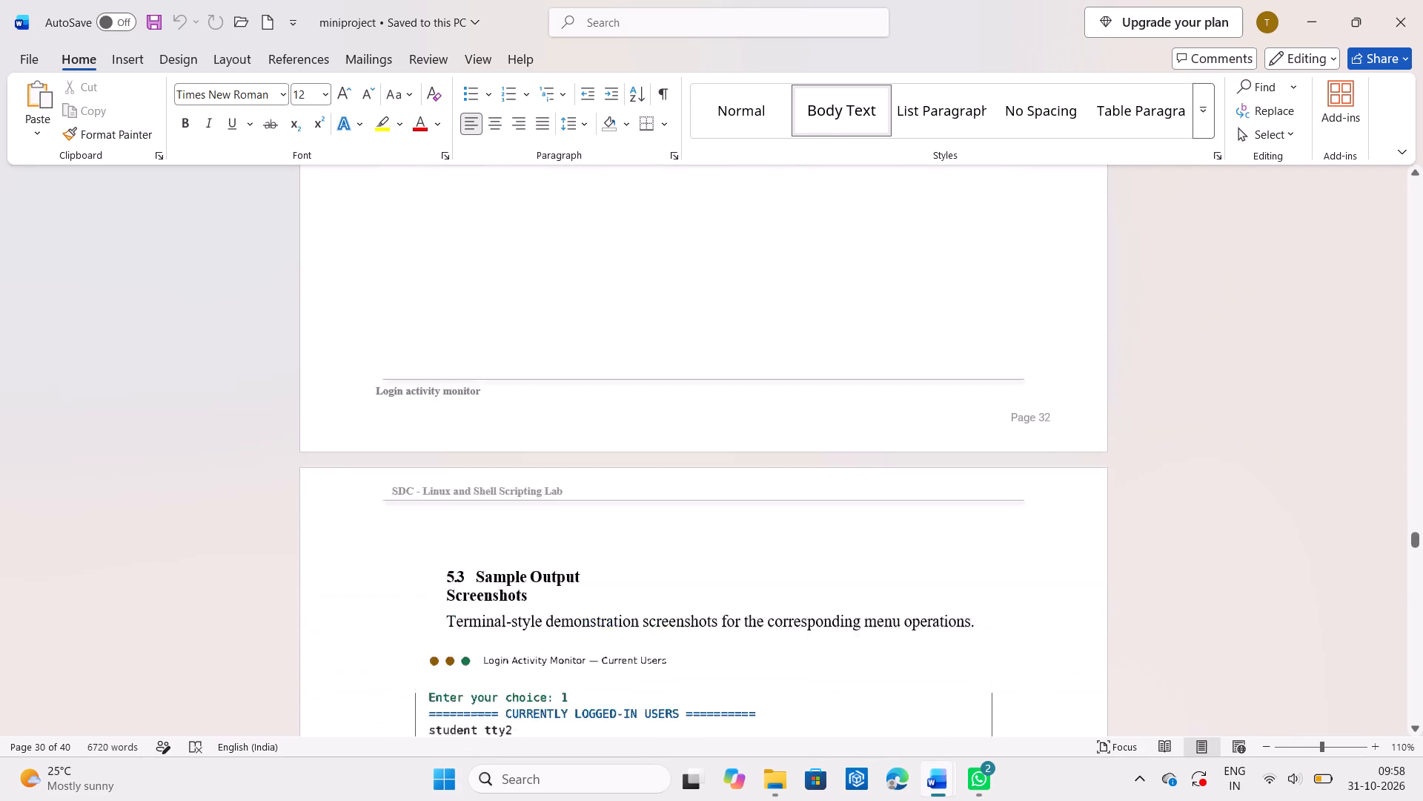
scroll(1046, 461, "down", 1)
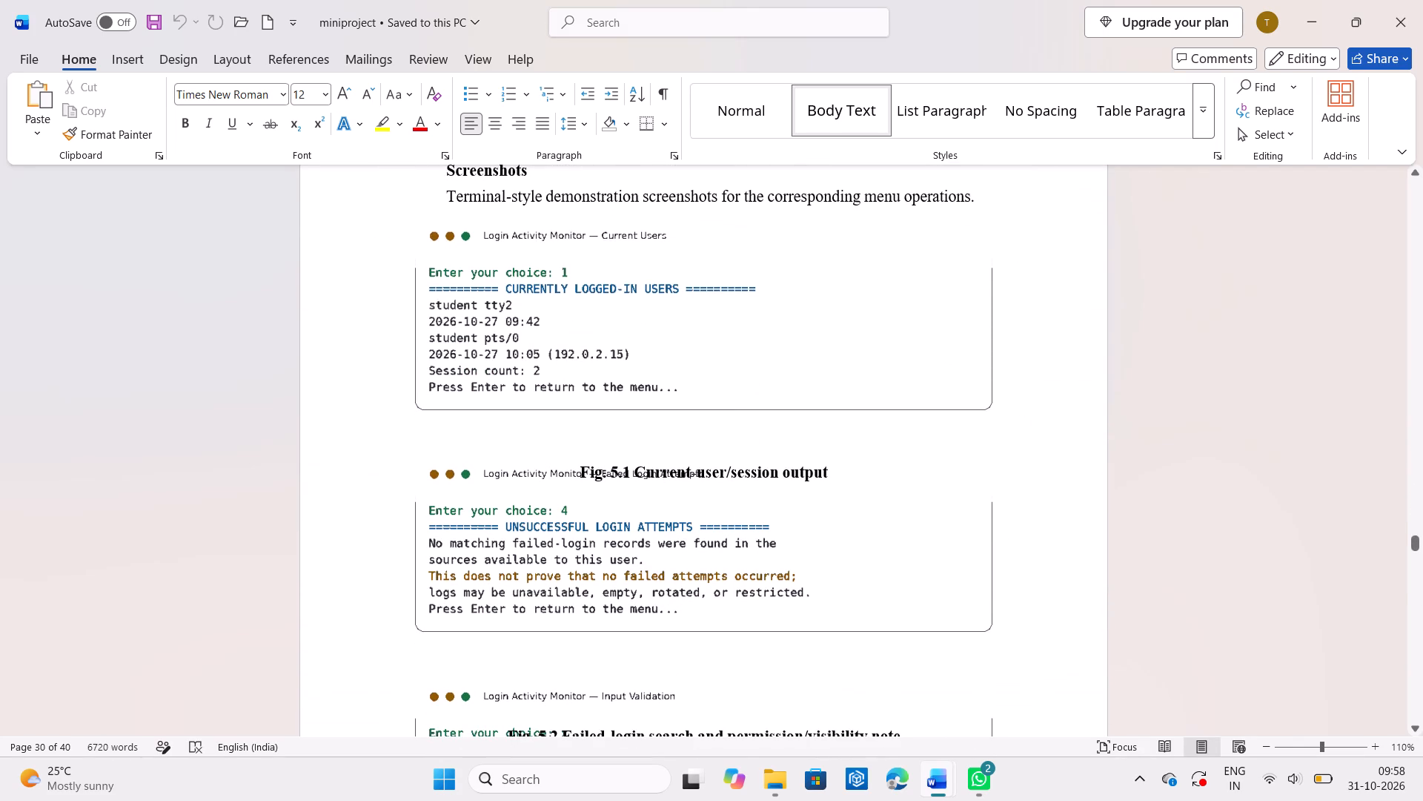
left_click_drag(414, 264, 685, 591)
left_click(685, 591)
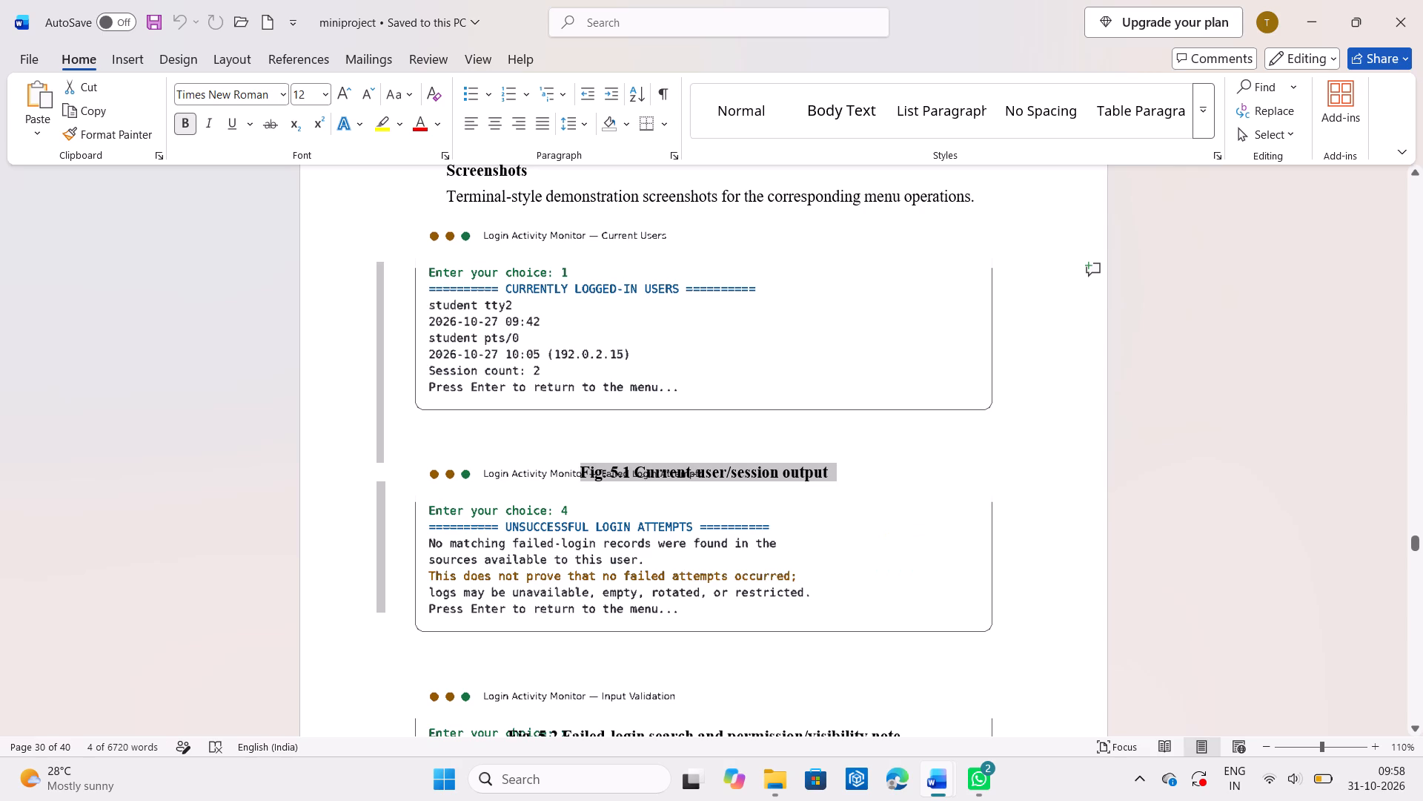
Examine the miniproject document's pages from section 4.9 through the 5.2 test-case table to the 5.3 screenshots.
scroll(685, 591, "up", 5)
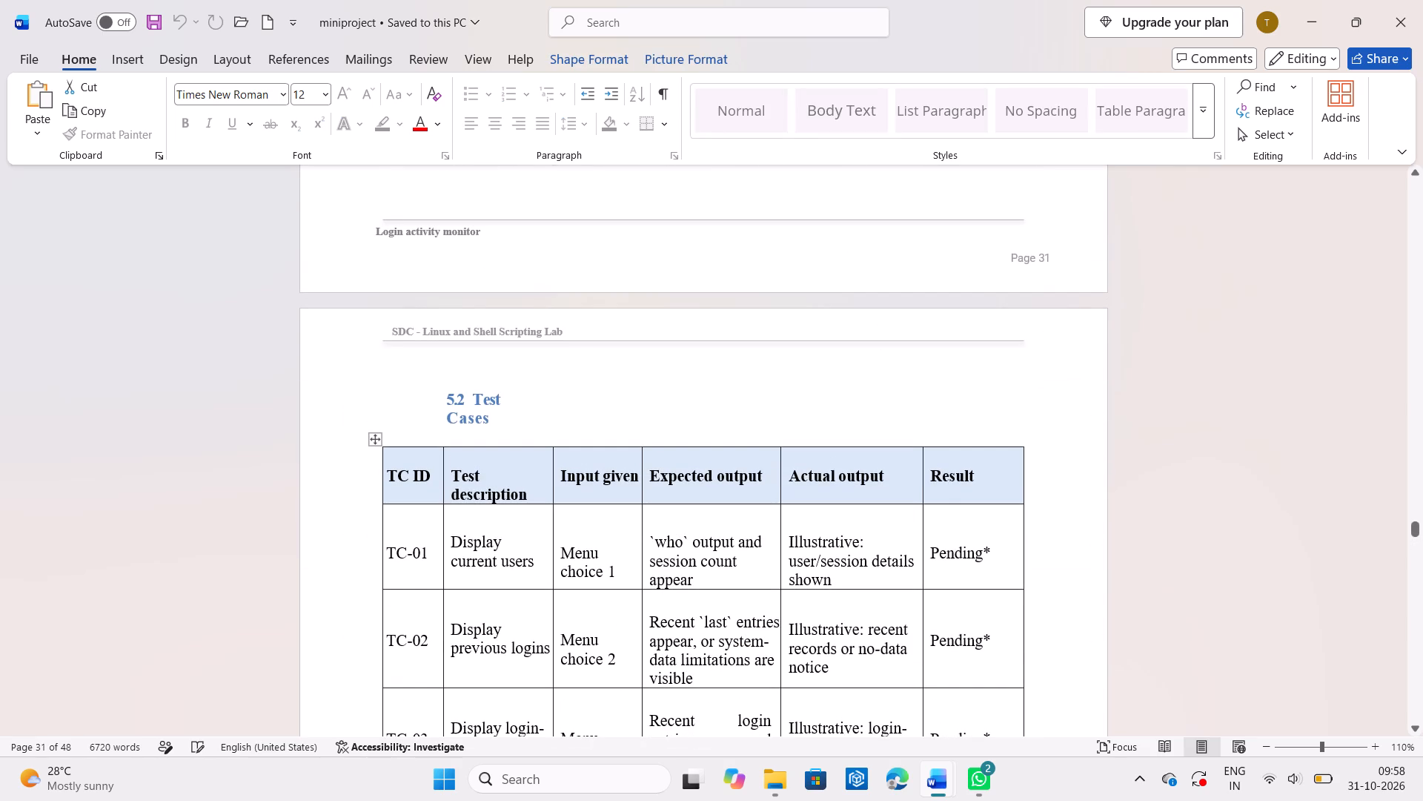
scroll(685, 591, "up", 4)
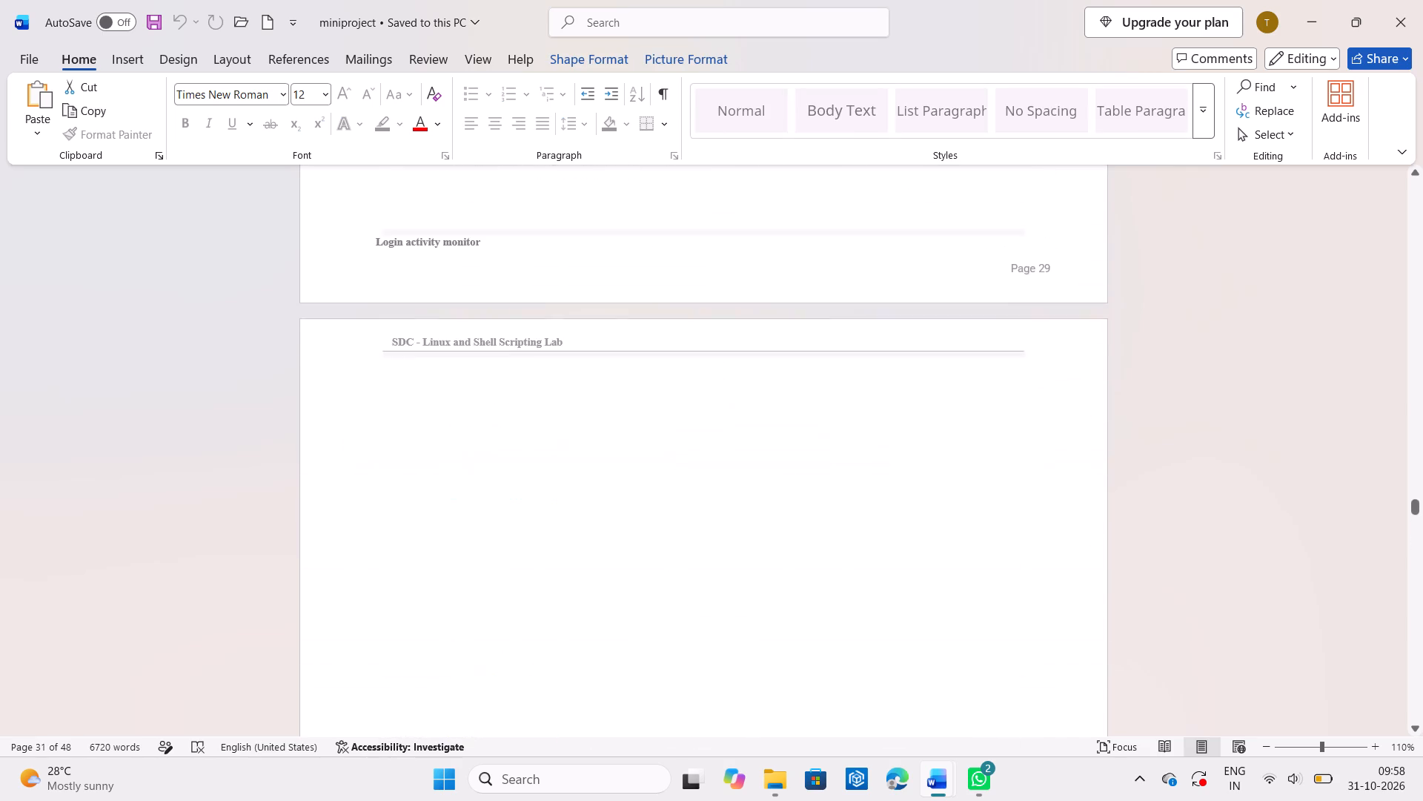
scroll(685, 591, "up", 3)
scroll(685, 591, "down", 1)
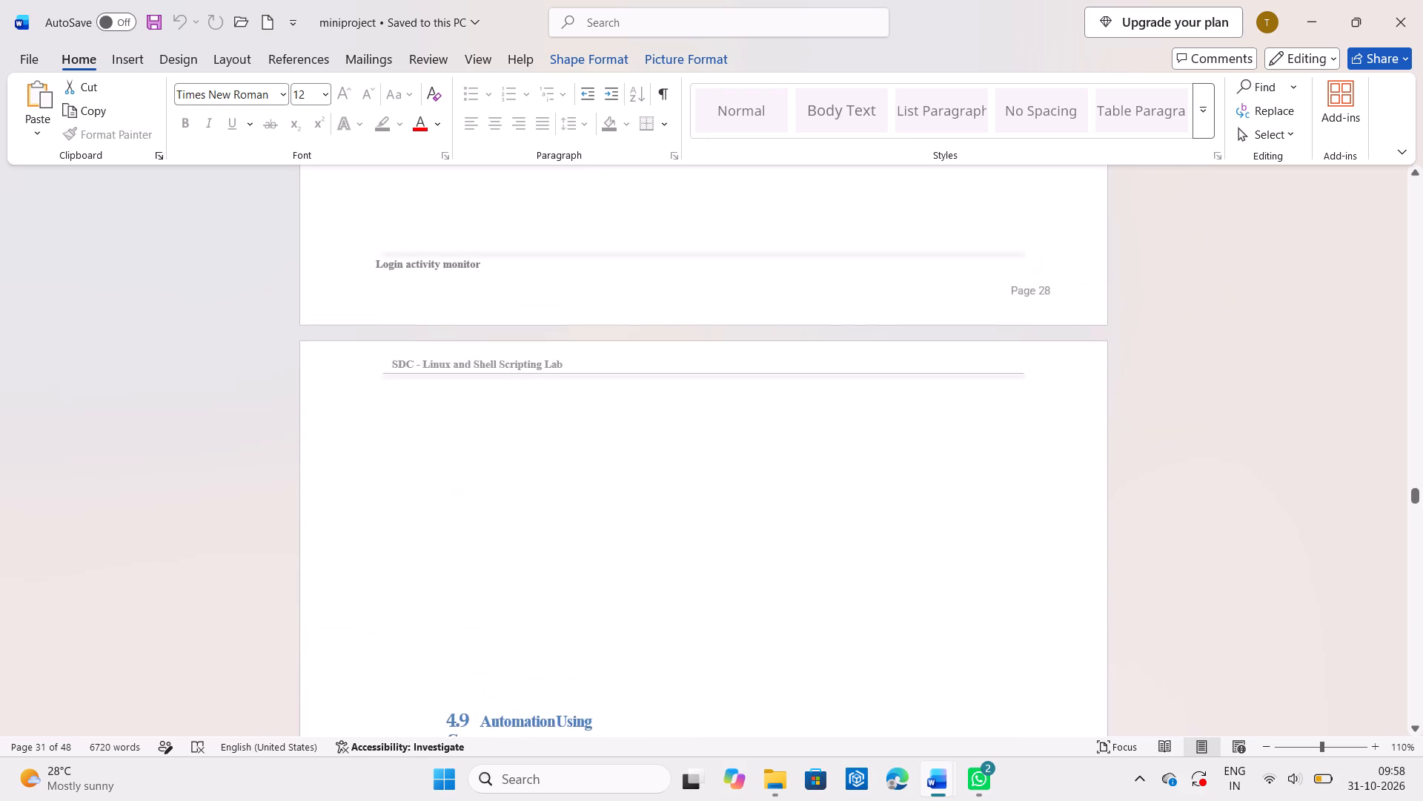
scroll(685, 591, "down", 4)
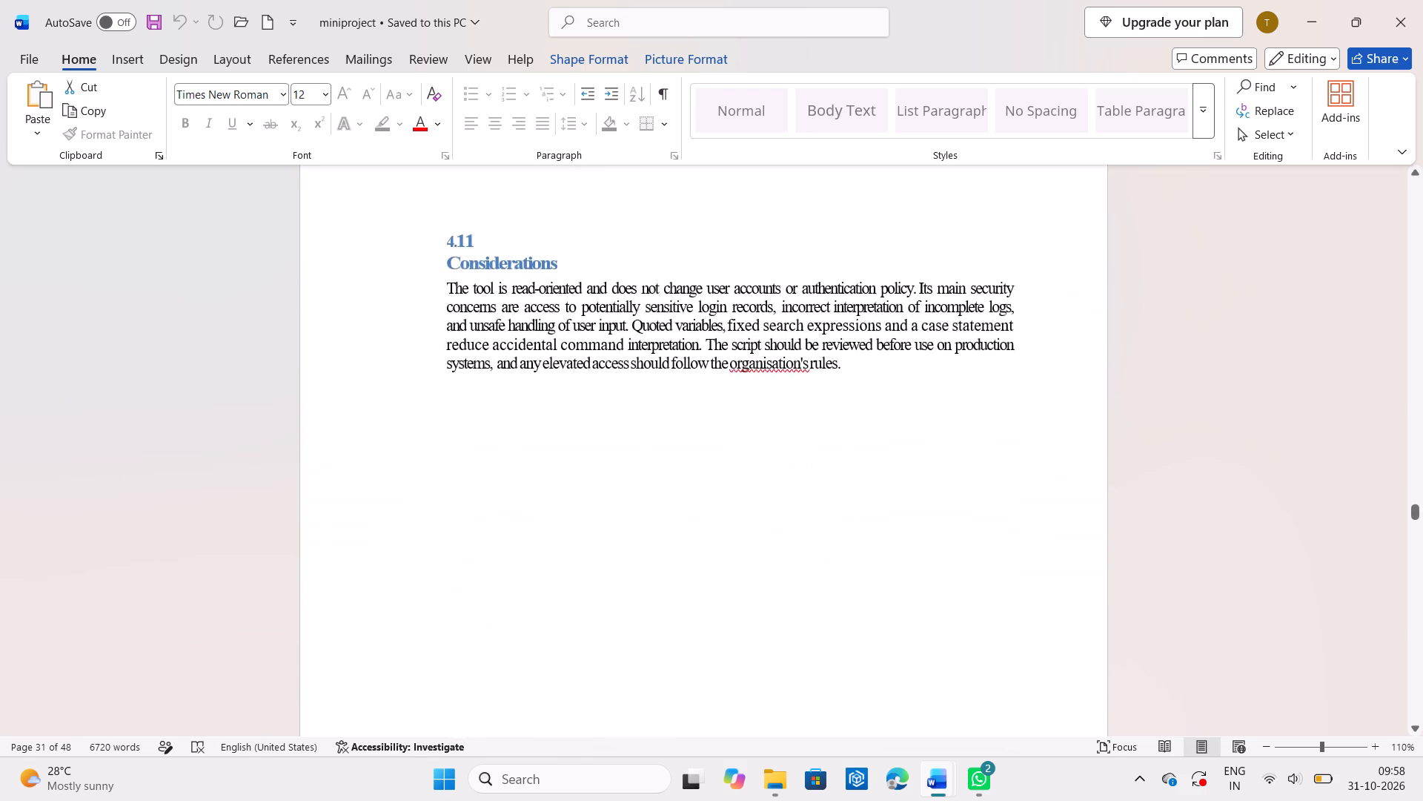
scroll(685, 591, "down", 6)
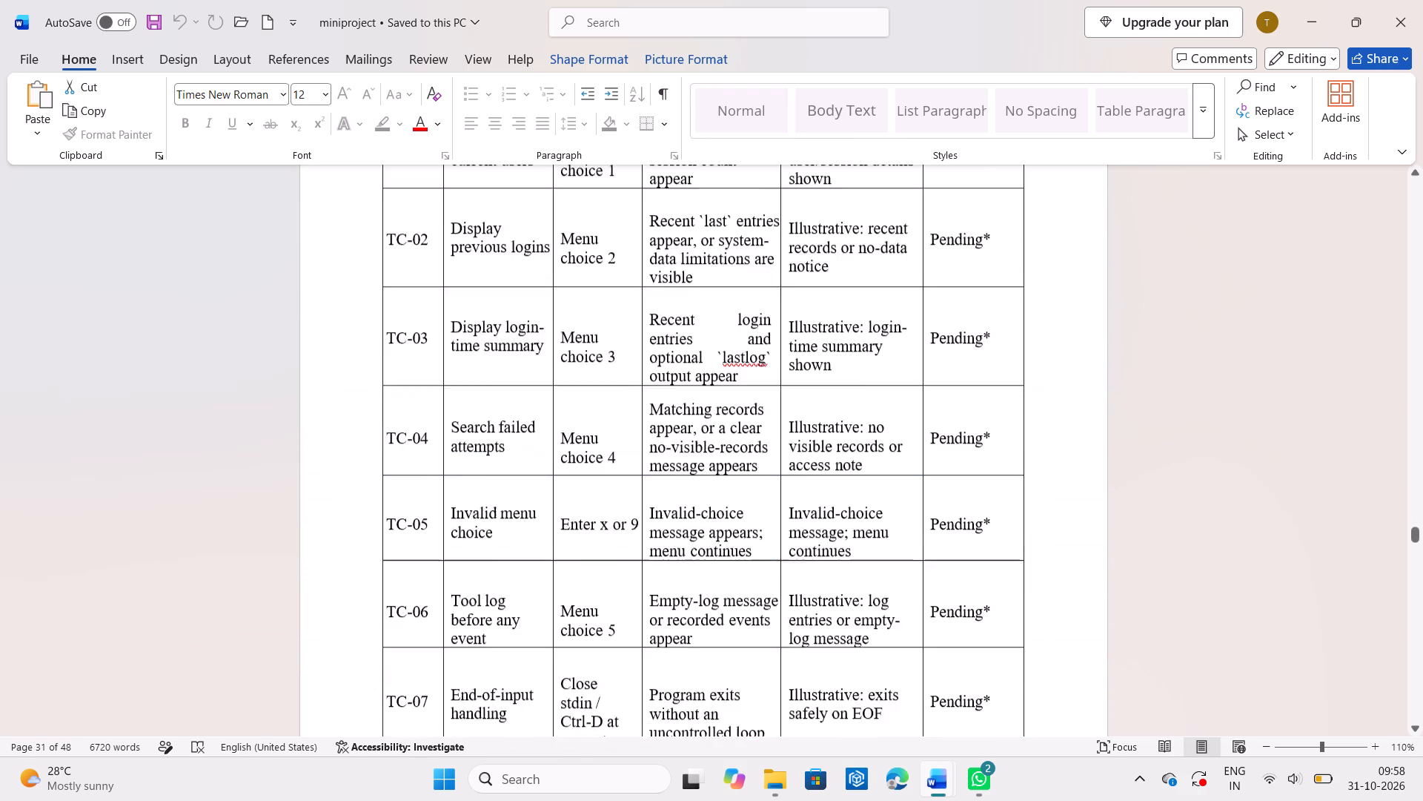
scroll(685, 591, "down", 2)
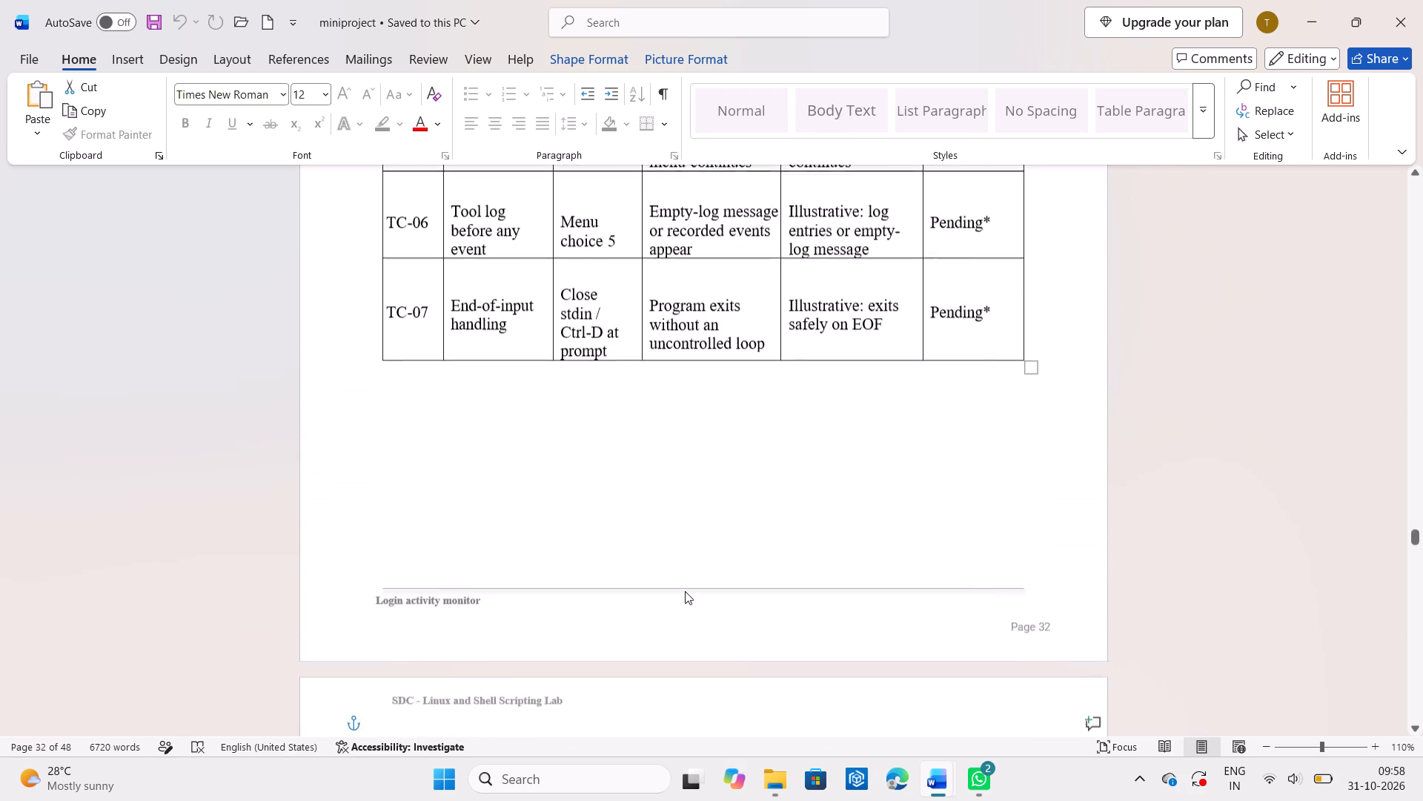
scroll(685, 591, "down", 4)
scroll(685, 591, "up", 2)
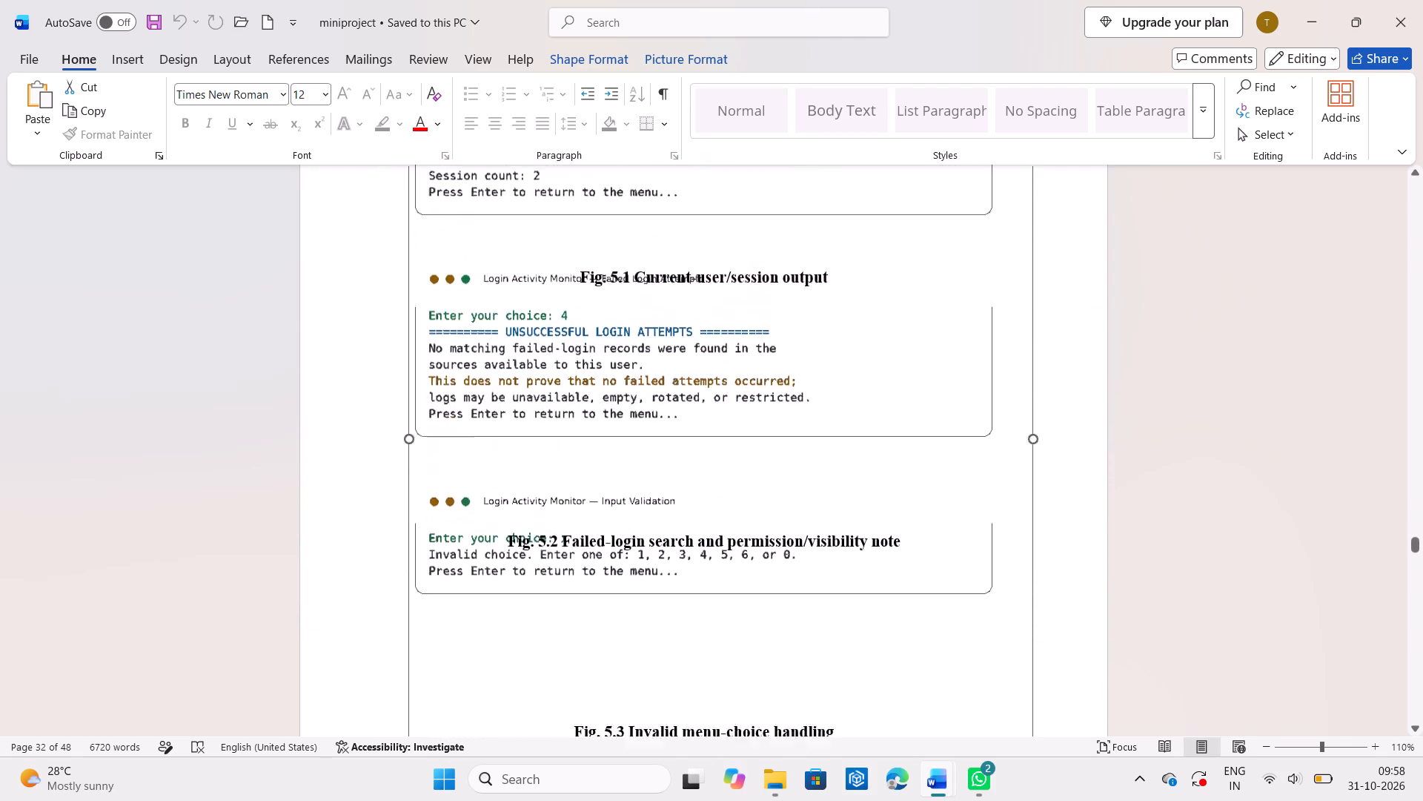
scroll(685, 591, "up", 2)
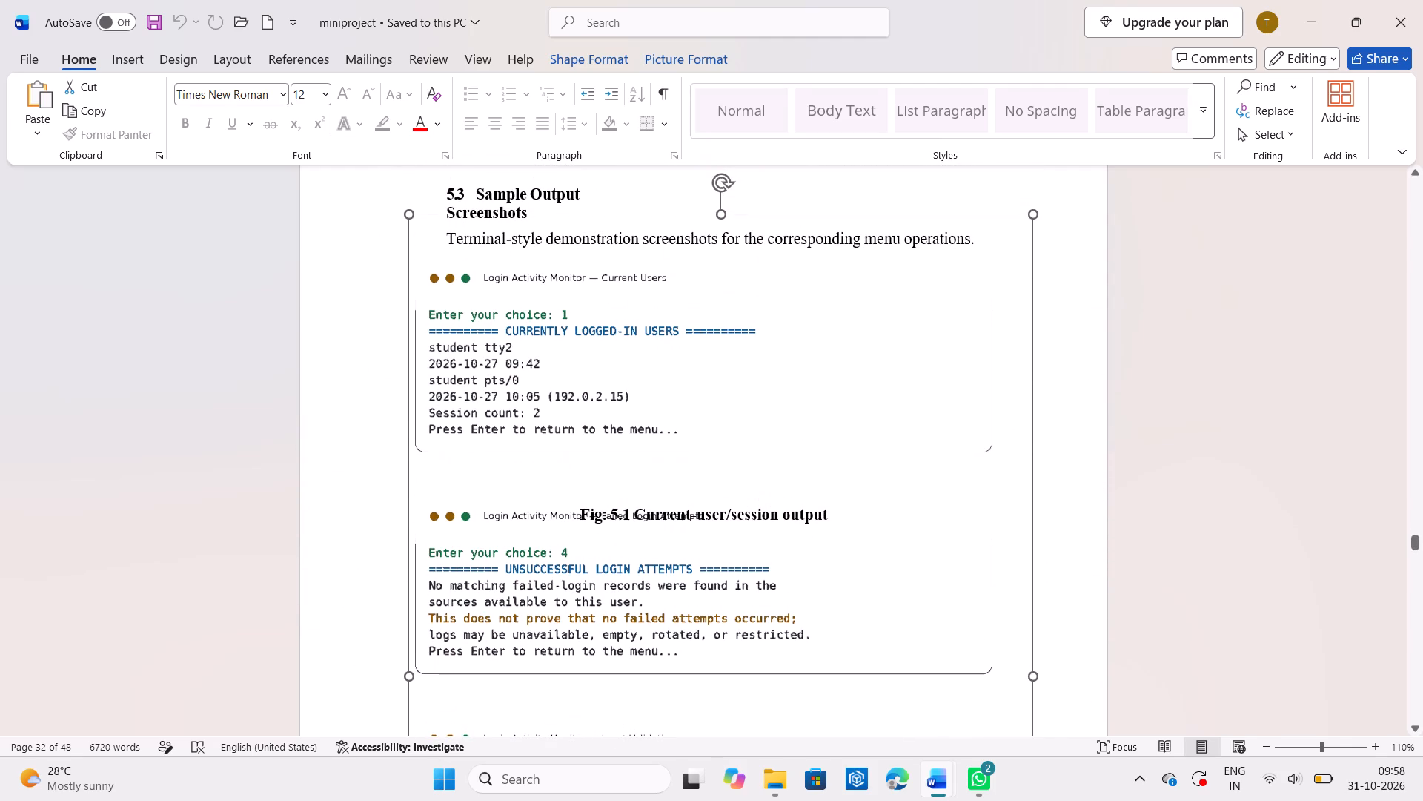
Copy the Current Users terminal screenshot from miniproject into the Fig. 5.1 placeholder of the project document.
left_click(694, 355)
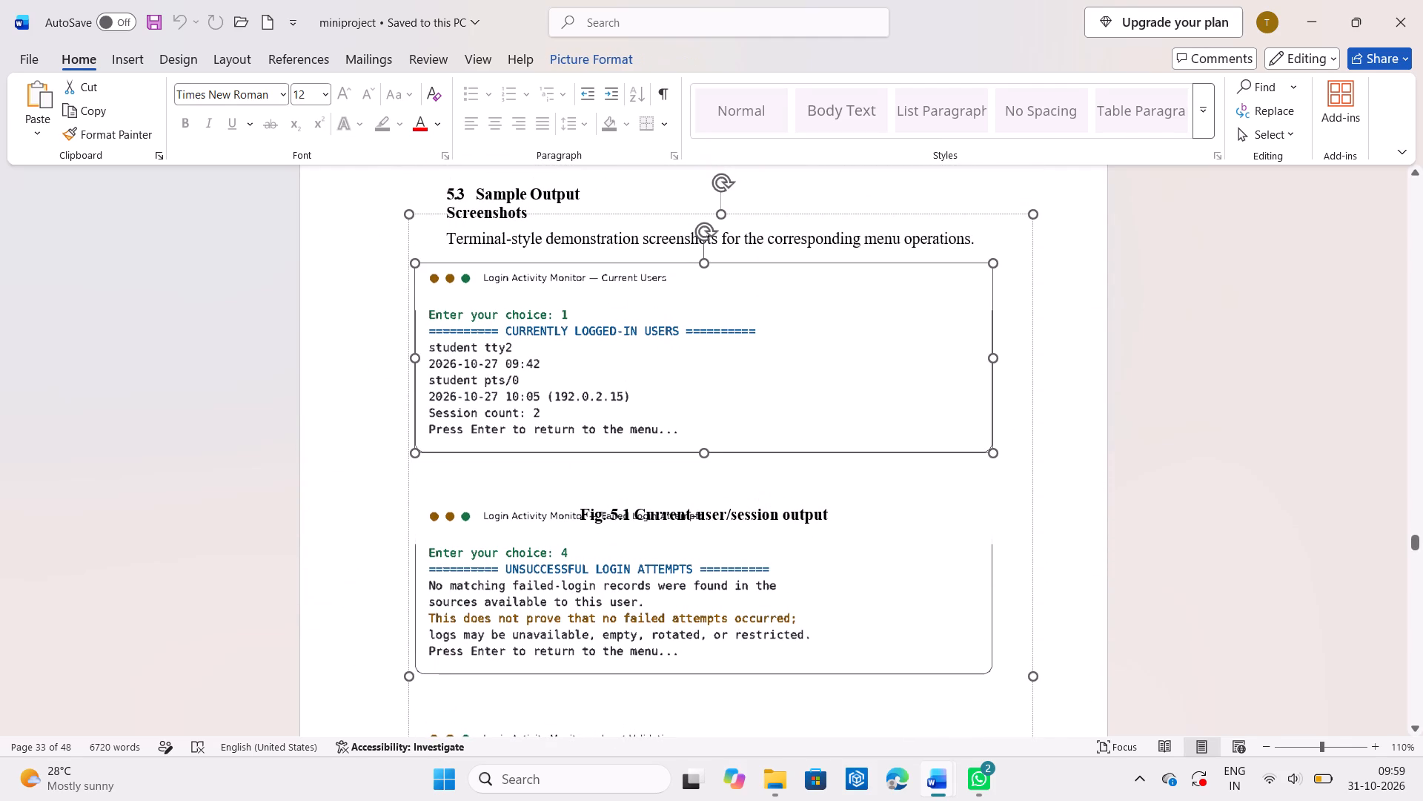
key("ctrl+c")
key("ctrl+c")
key("ctrl+c")
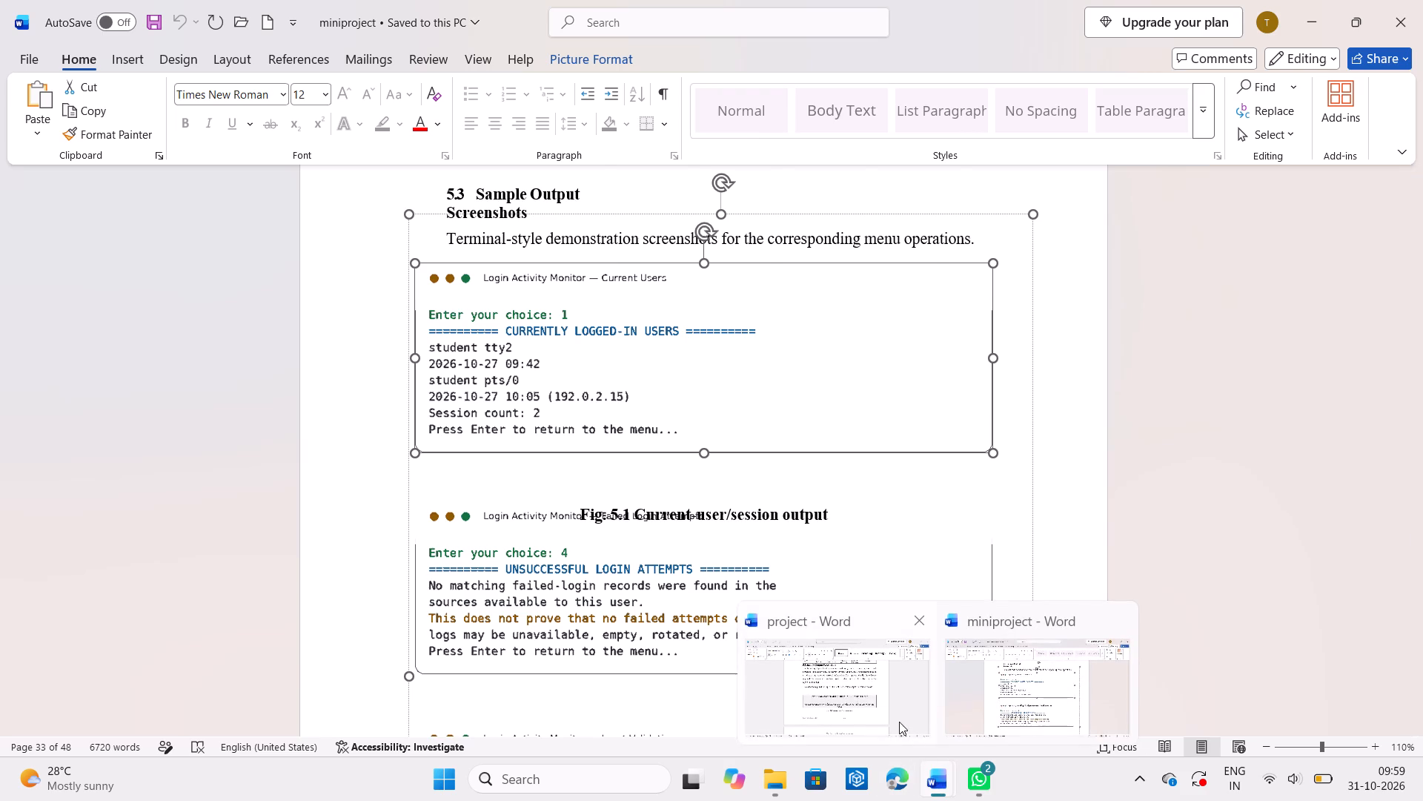
left_click(899, 722)
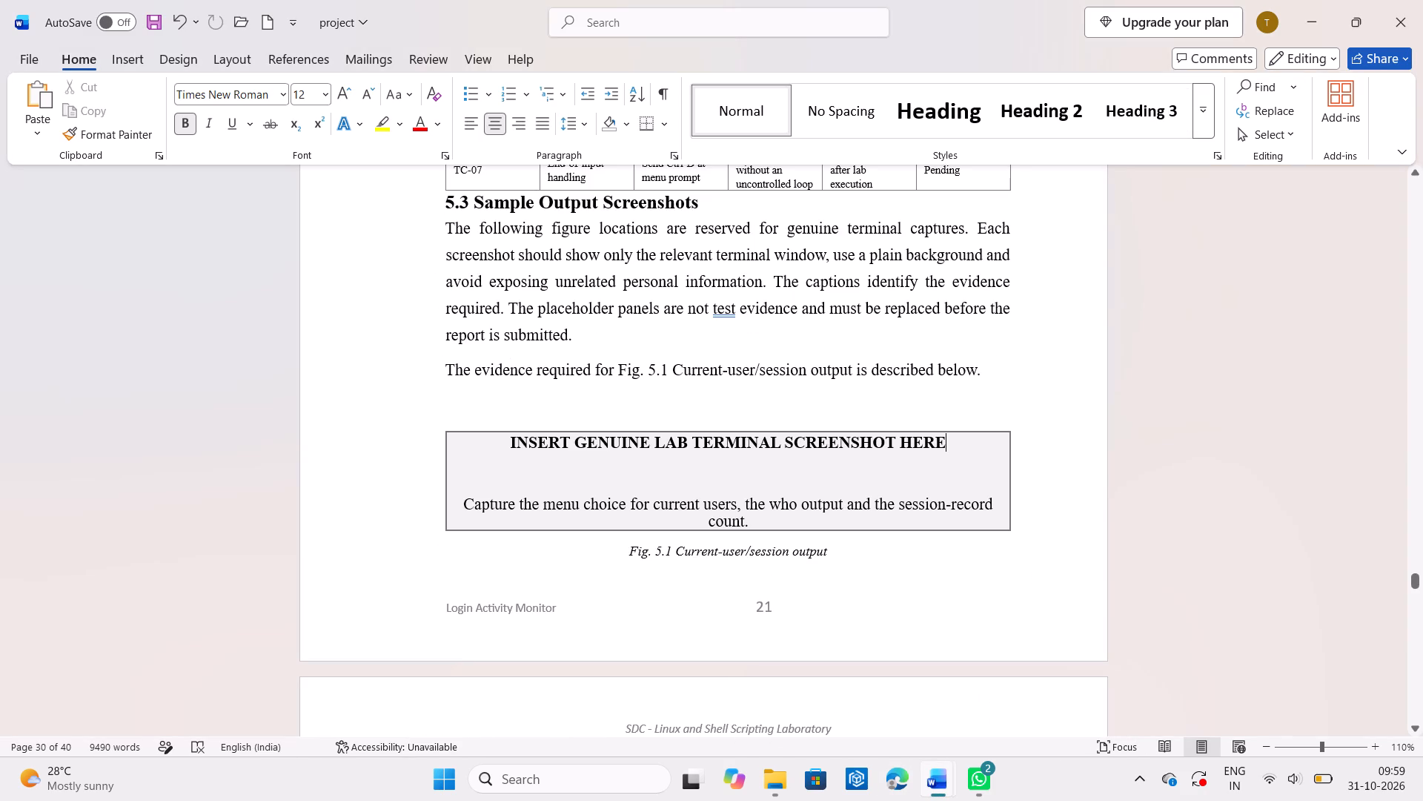
key("ctrl+c")
key("ctrl+v")
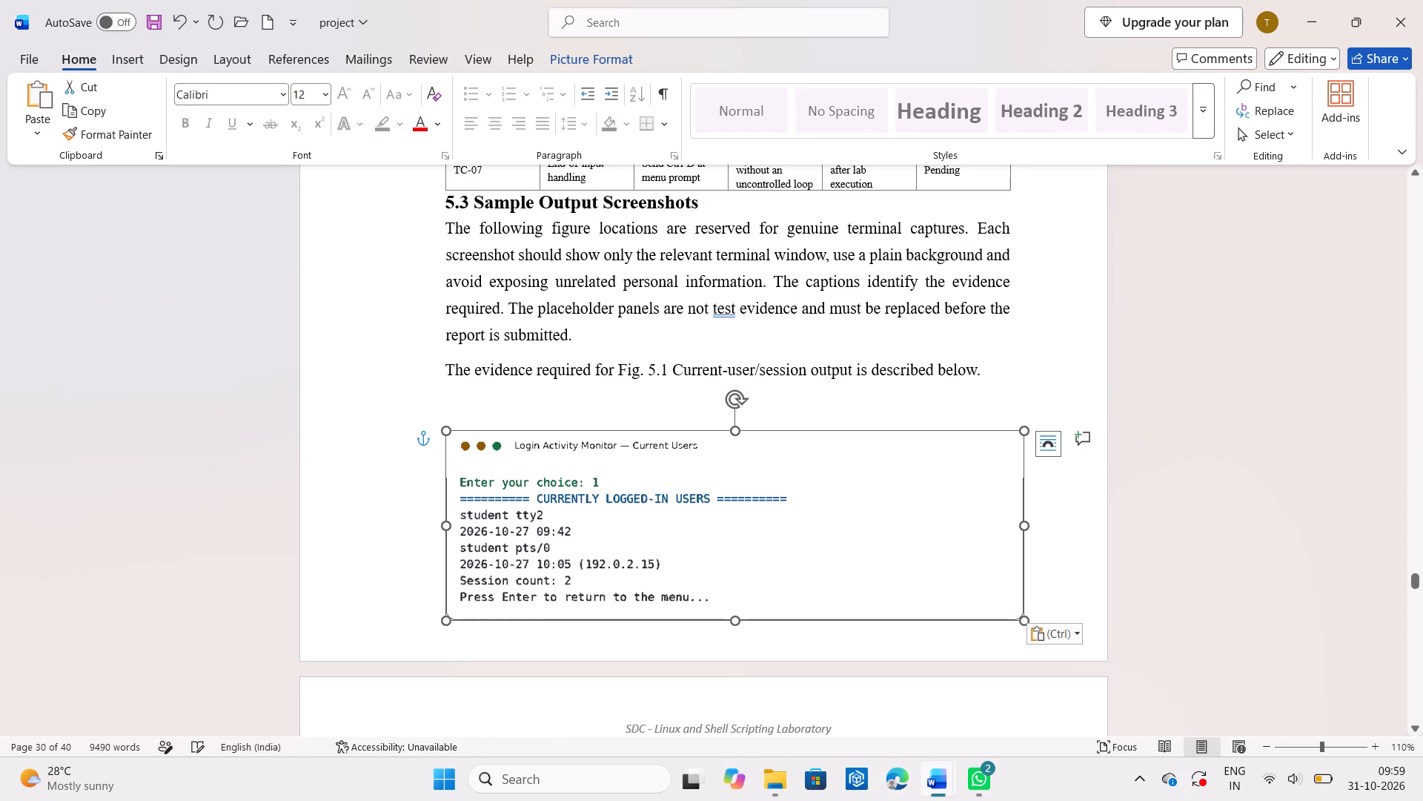
scroll(917, 500, "up", 2)
scroll(917, 500, "down", 3)
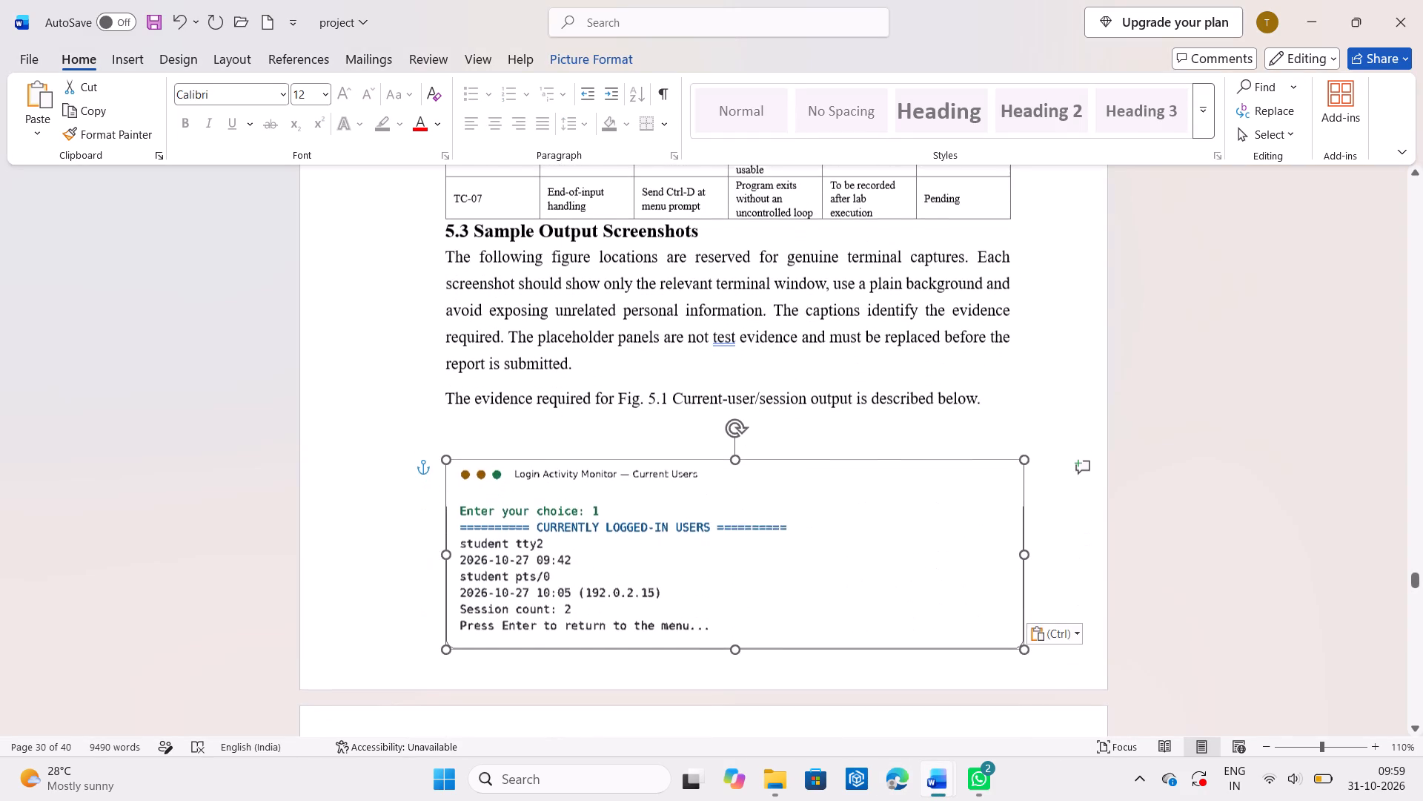
scroll(689, 540, "down", 1)
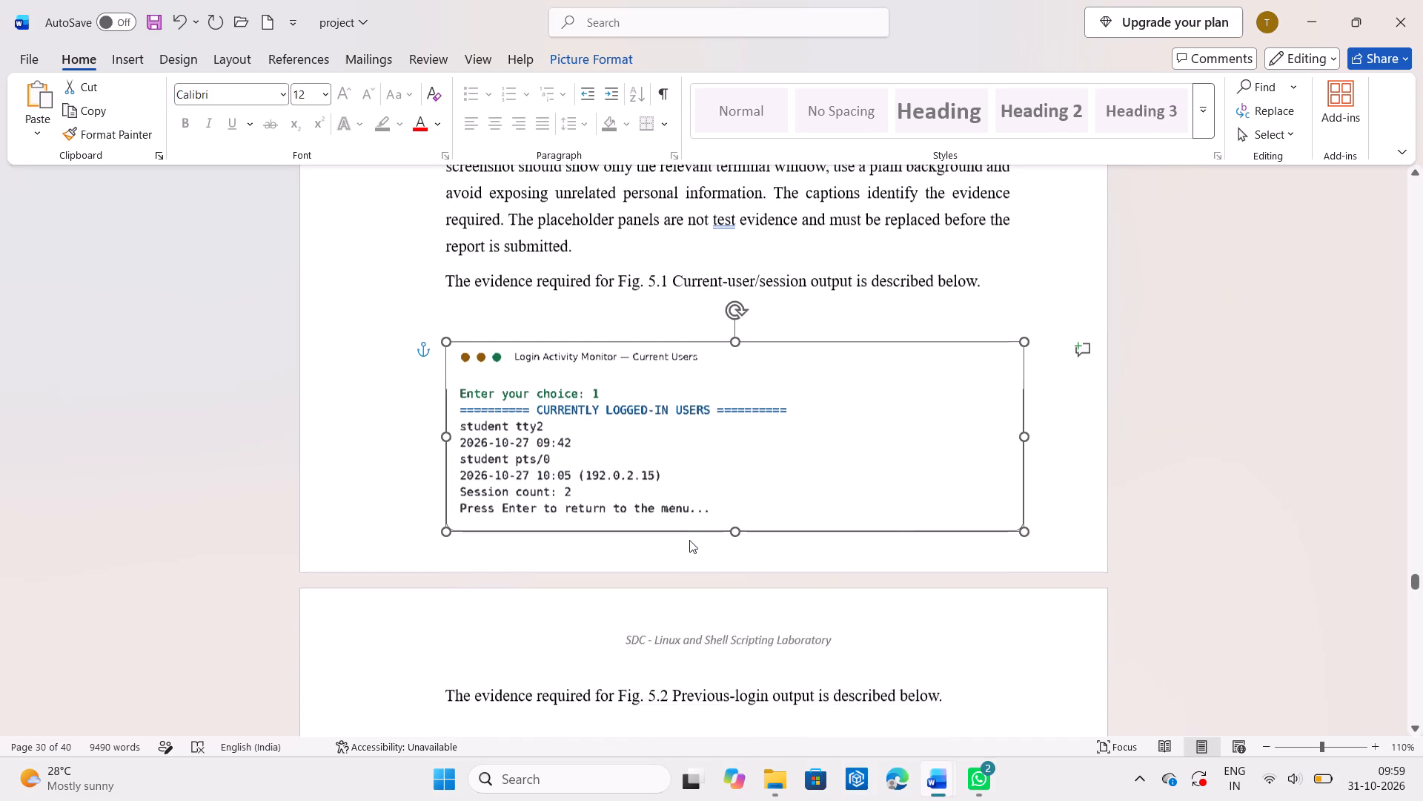
scroll(689, 540, "down", 1)
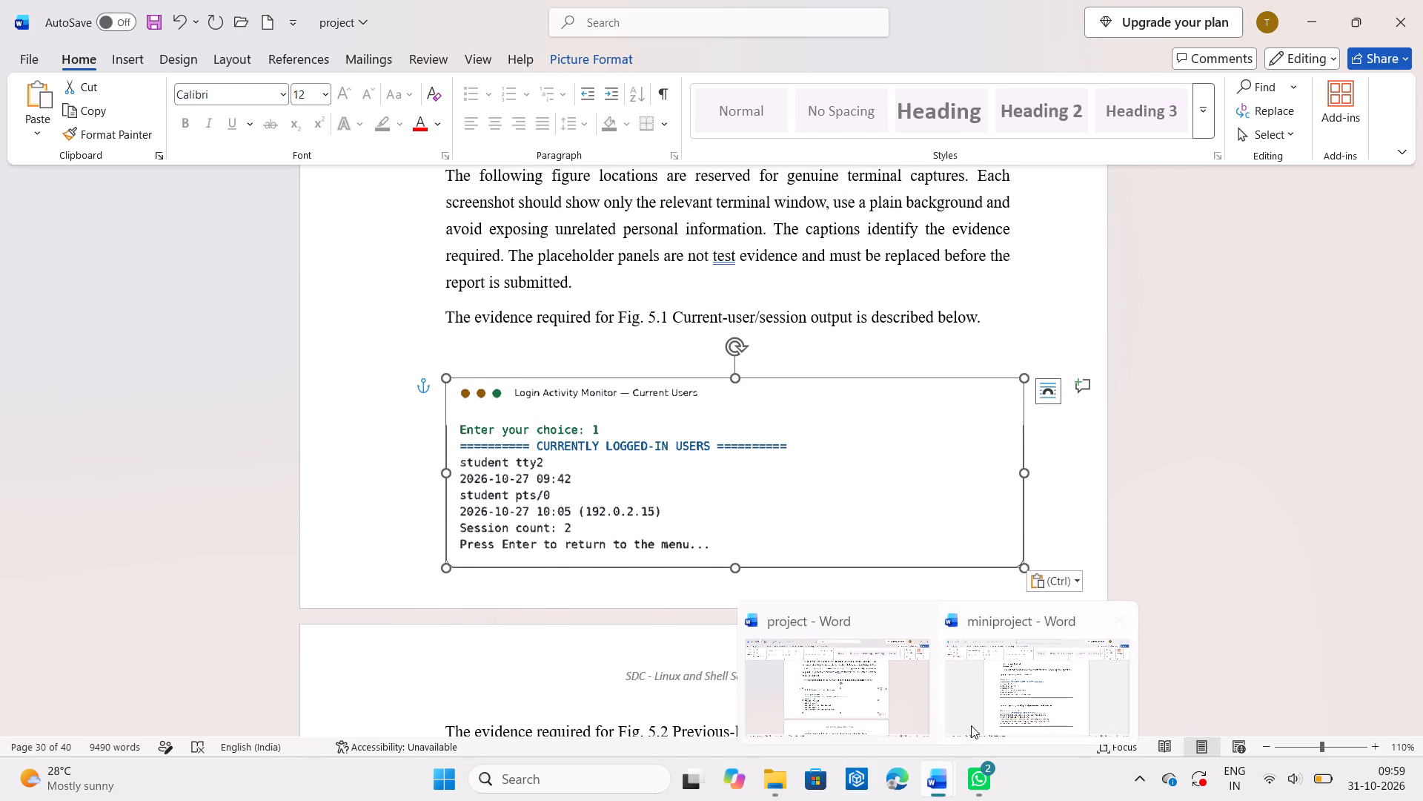
Copy the Failed Login Attempts terminal screenshot from miniproject into the Fig. 5.2 placeholder of the project document.
left_click(981, 705)
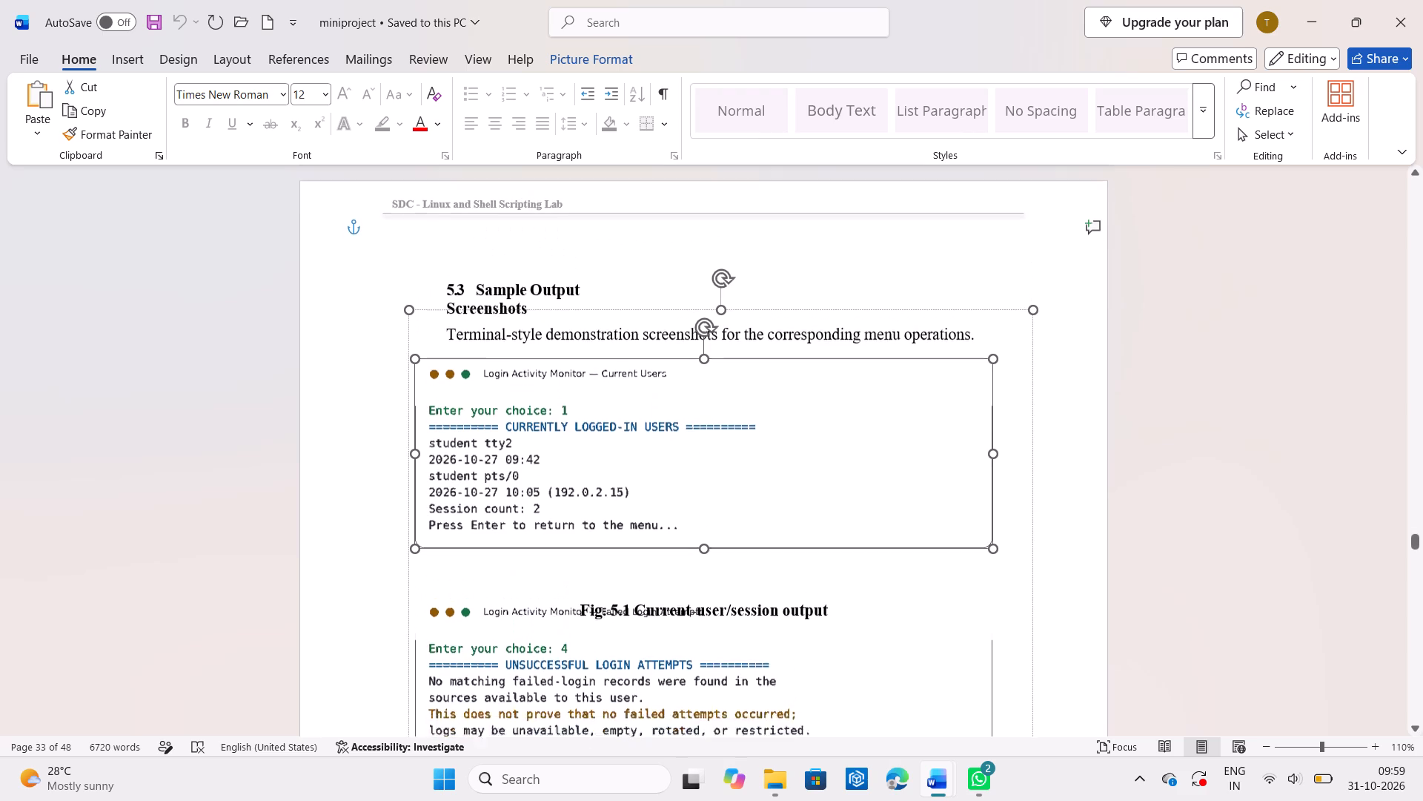
scroll(837, 553, "up", 2)
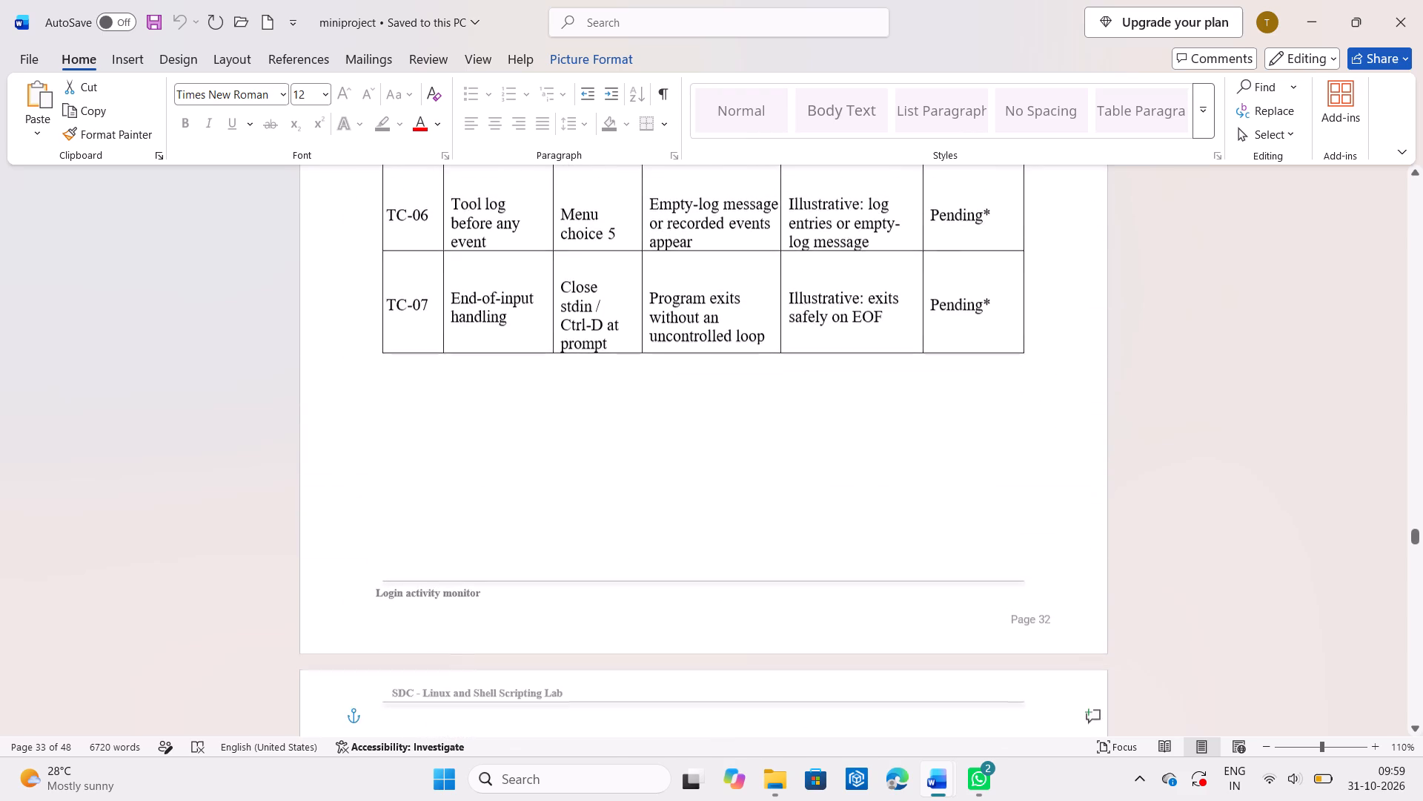
scroll(837, 553, "up", 1)
scroll(837, 553, "down", 1)
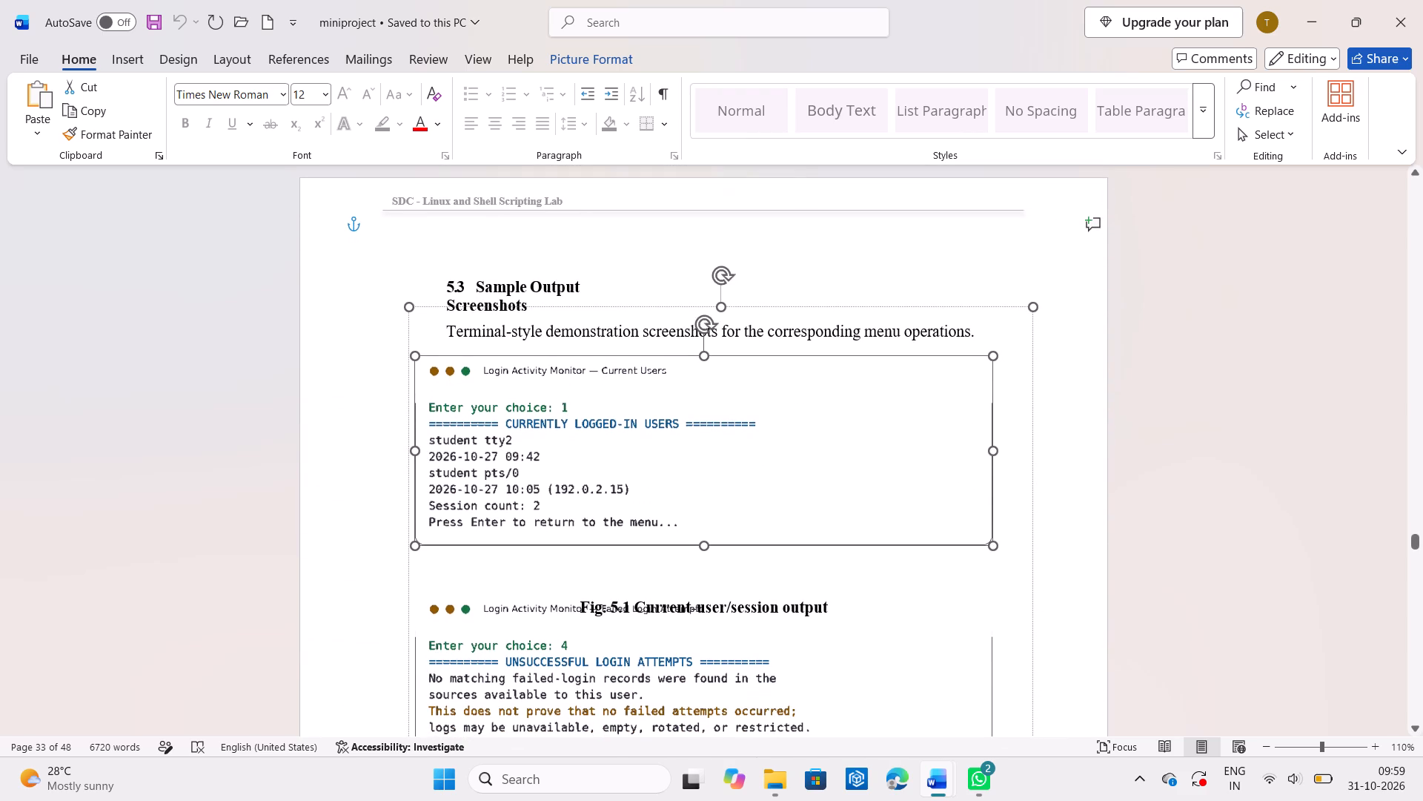
left_click(677, 638)
scroll(677, 638, "down", 1)
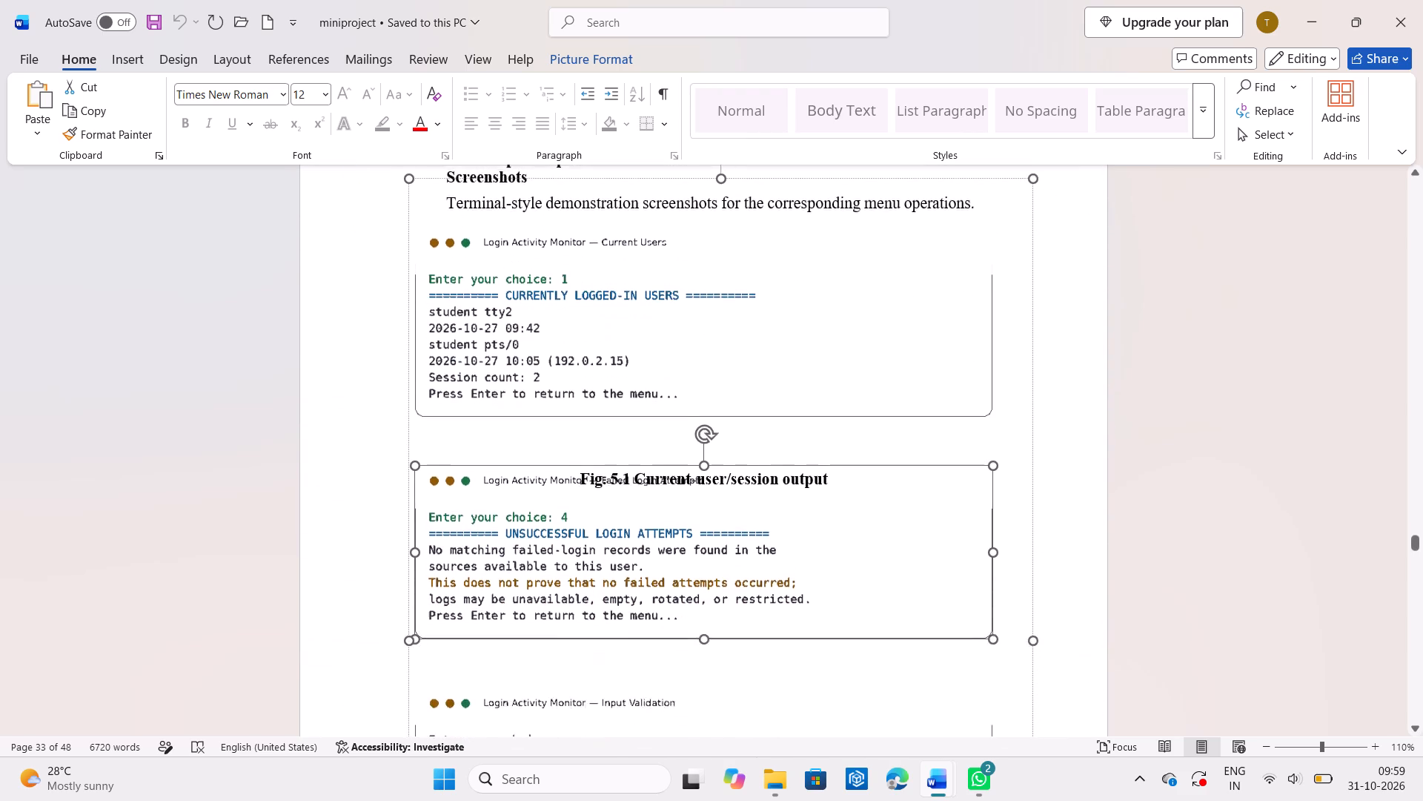
scroll(677, 638, "down", 1)
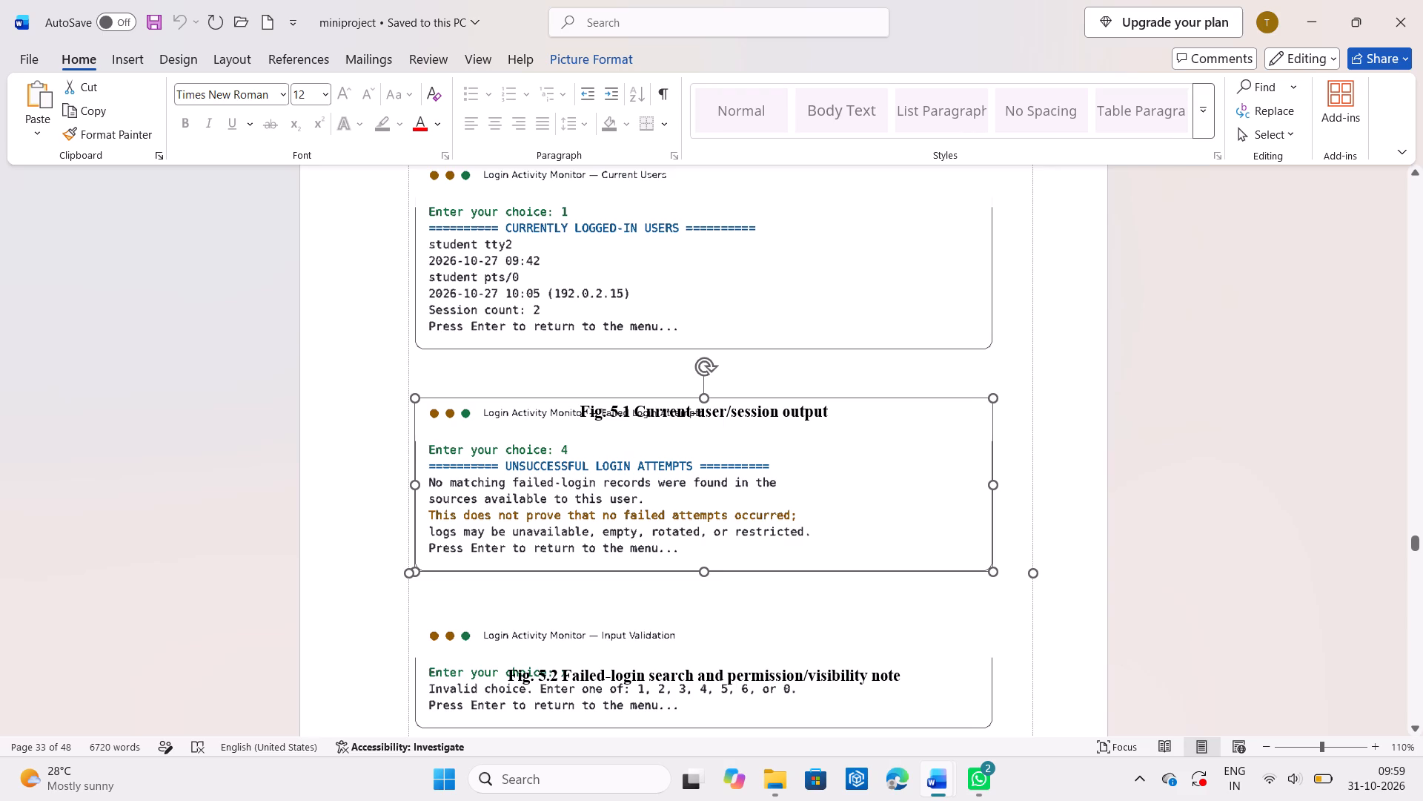
key("ctrl+c")
left_click(857, 697)
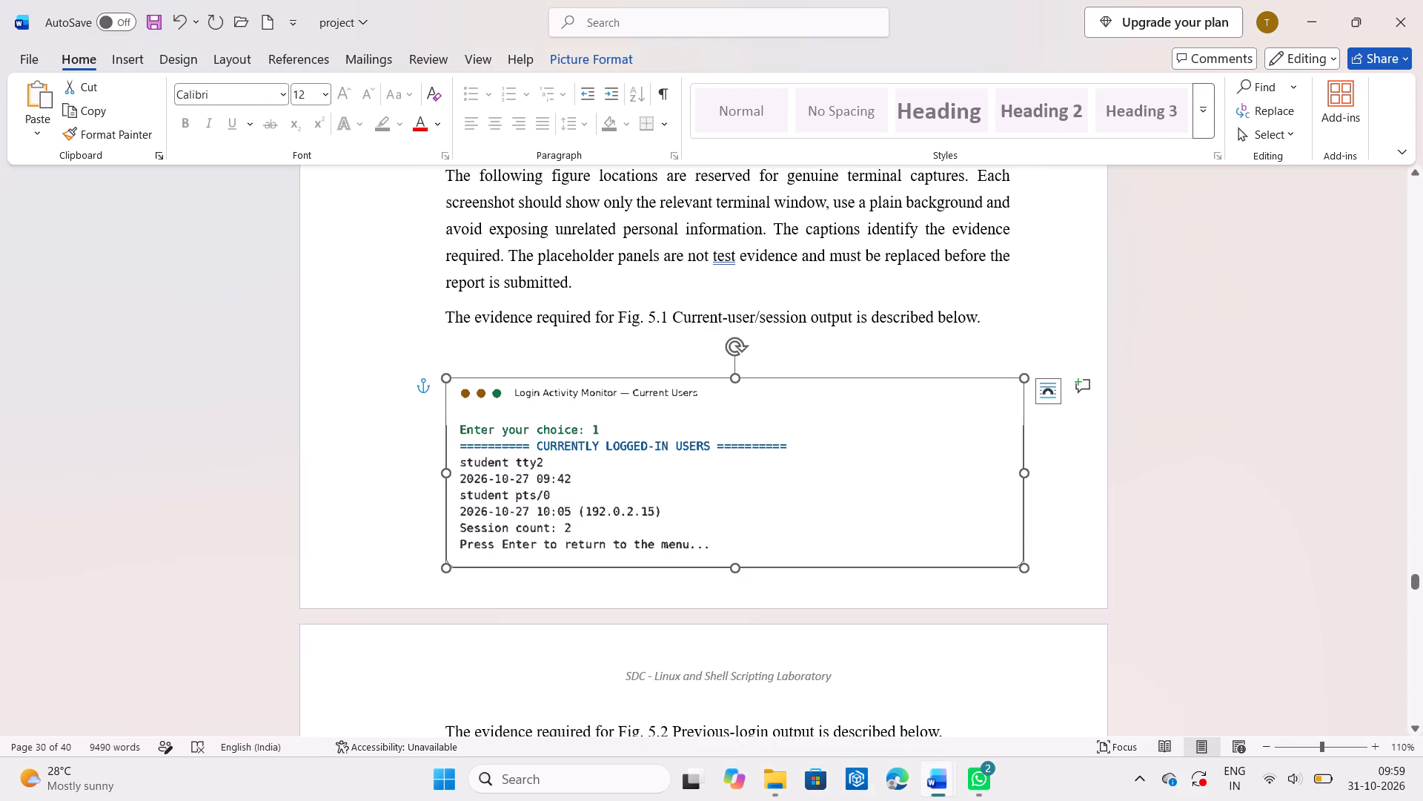
scroll(769, 549, "down", 2)
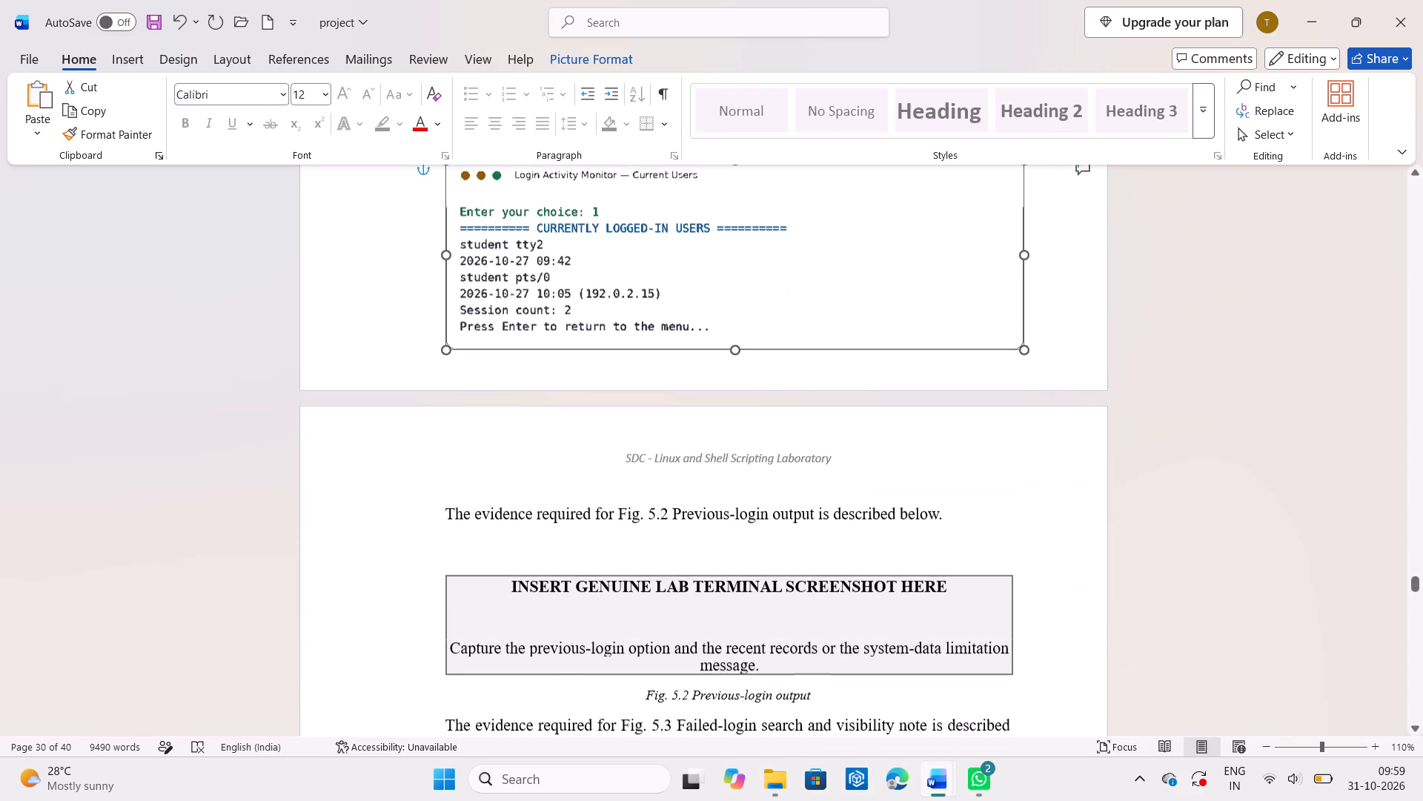
left_click(977, 605)
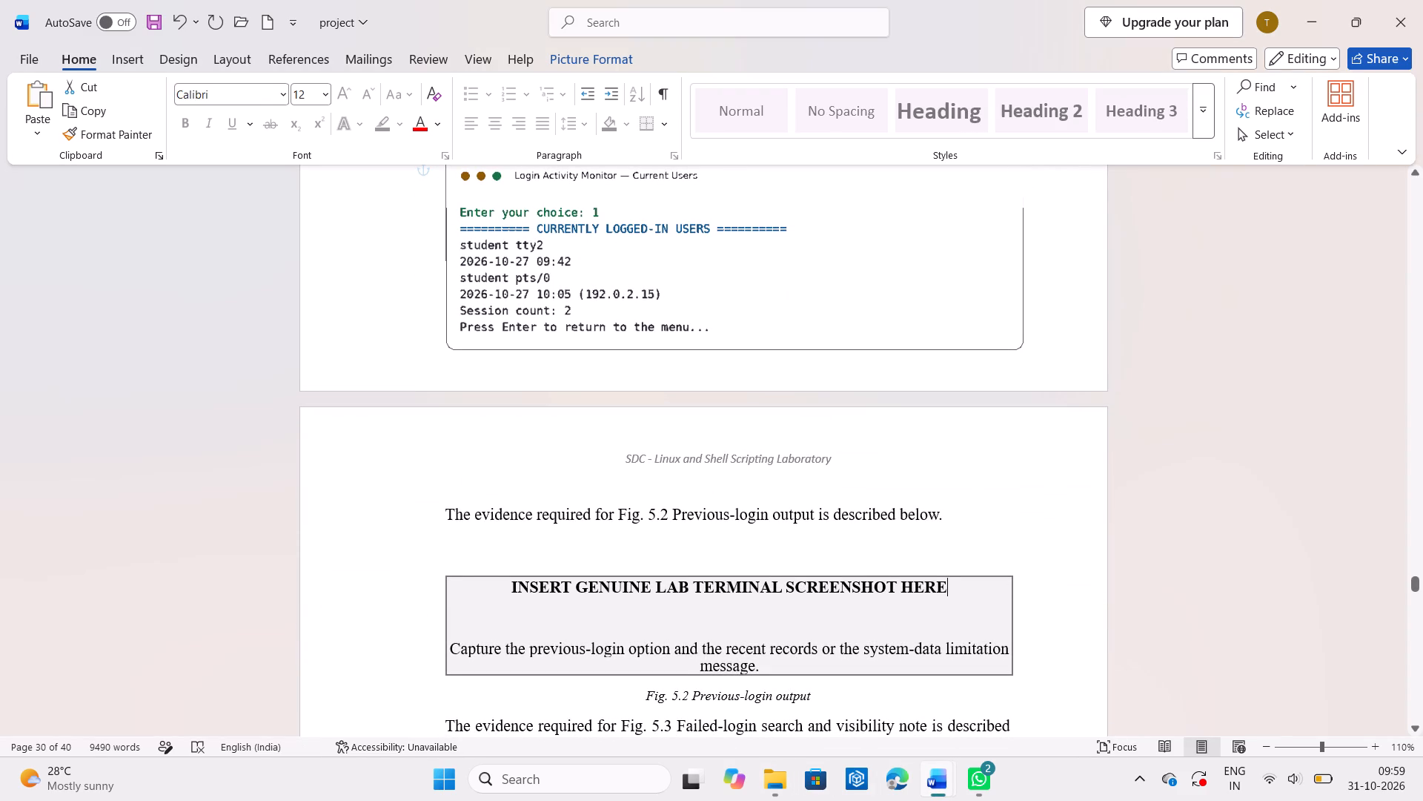
key("ctrl+v")
Copy the Input Validation terminal screenshot above the Fig. 5.4 caption, under section 5.4 of the miniproject document.
scroll(977, 605, "down", 1)
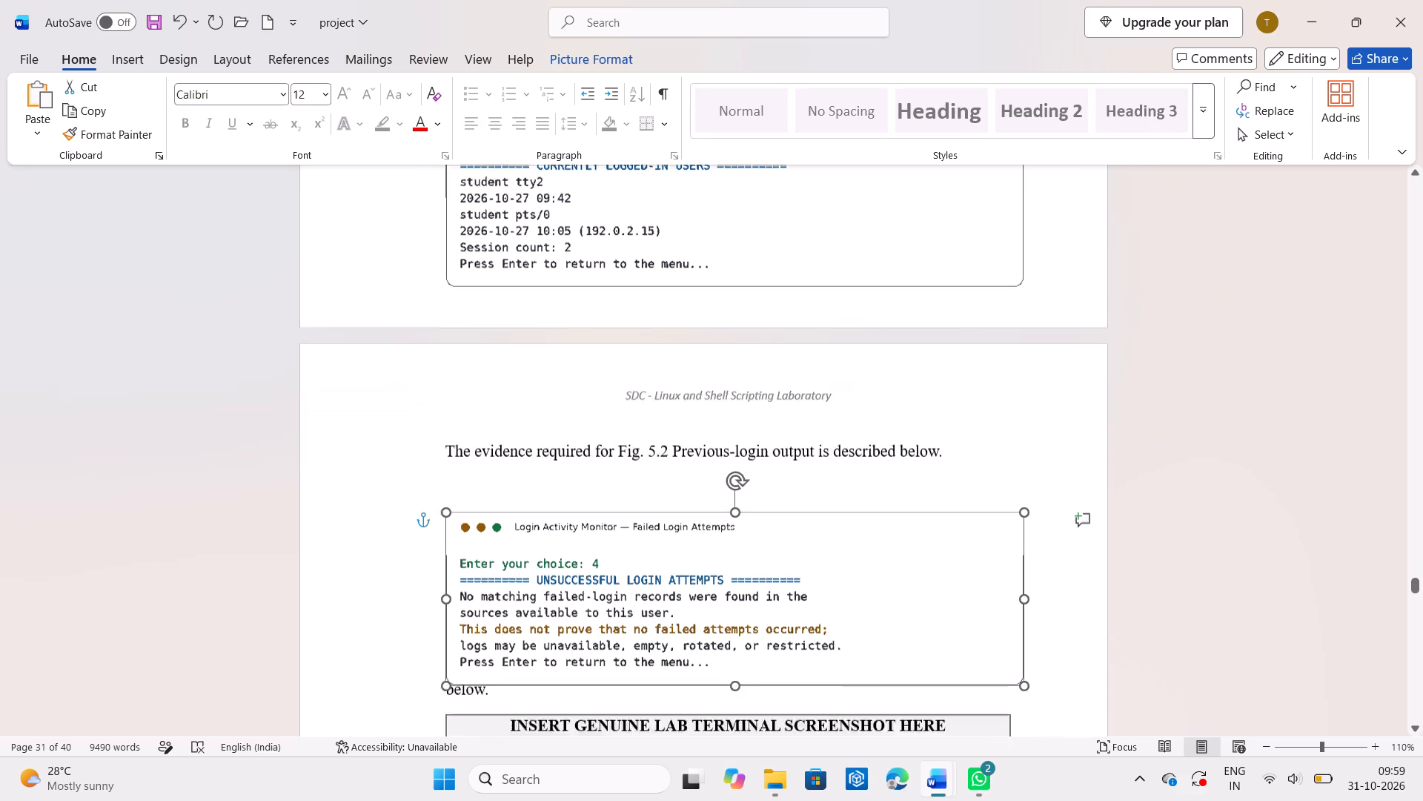
scroll(977, 605, "down", 1)
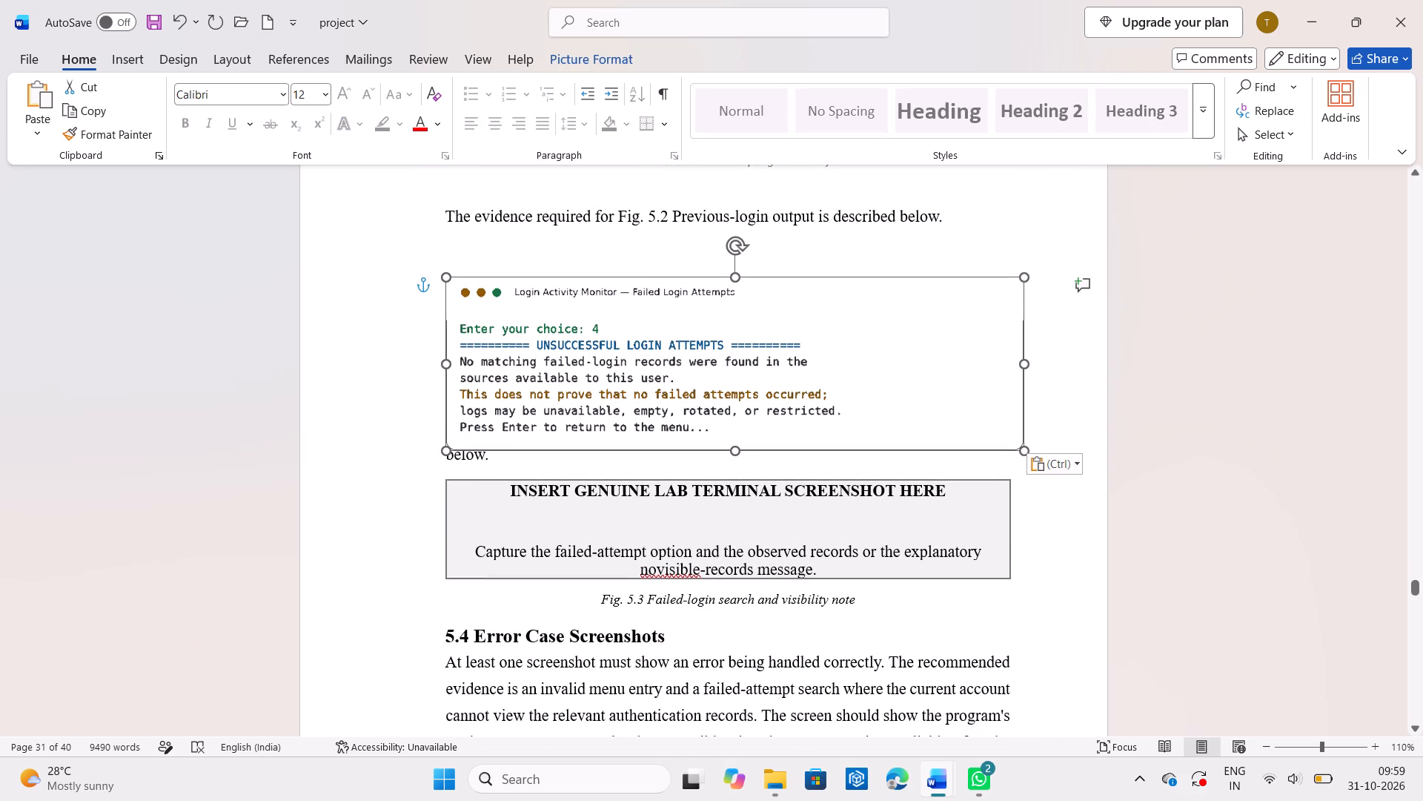
left_click(938, 500)
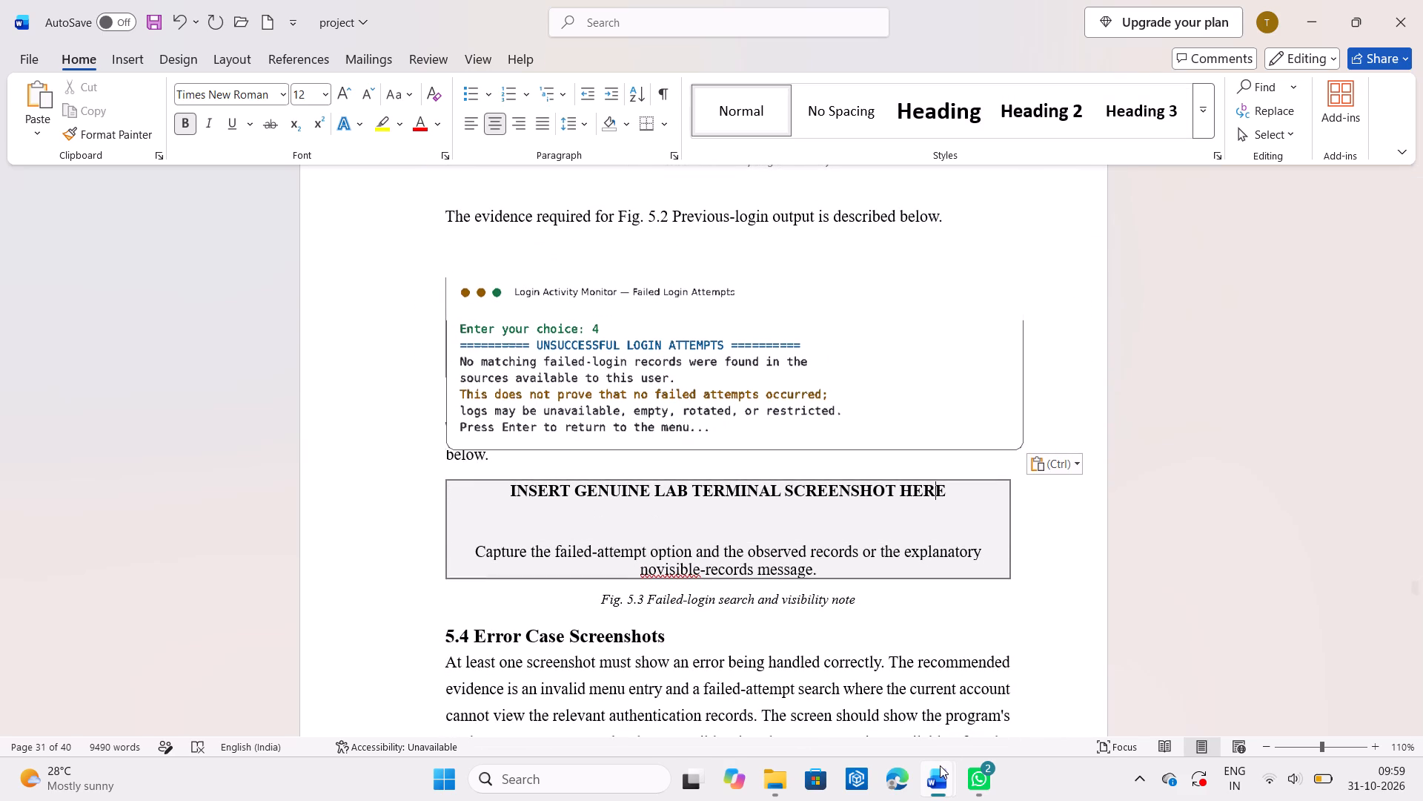
left_click(1008, 676)
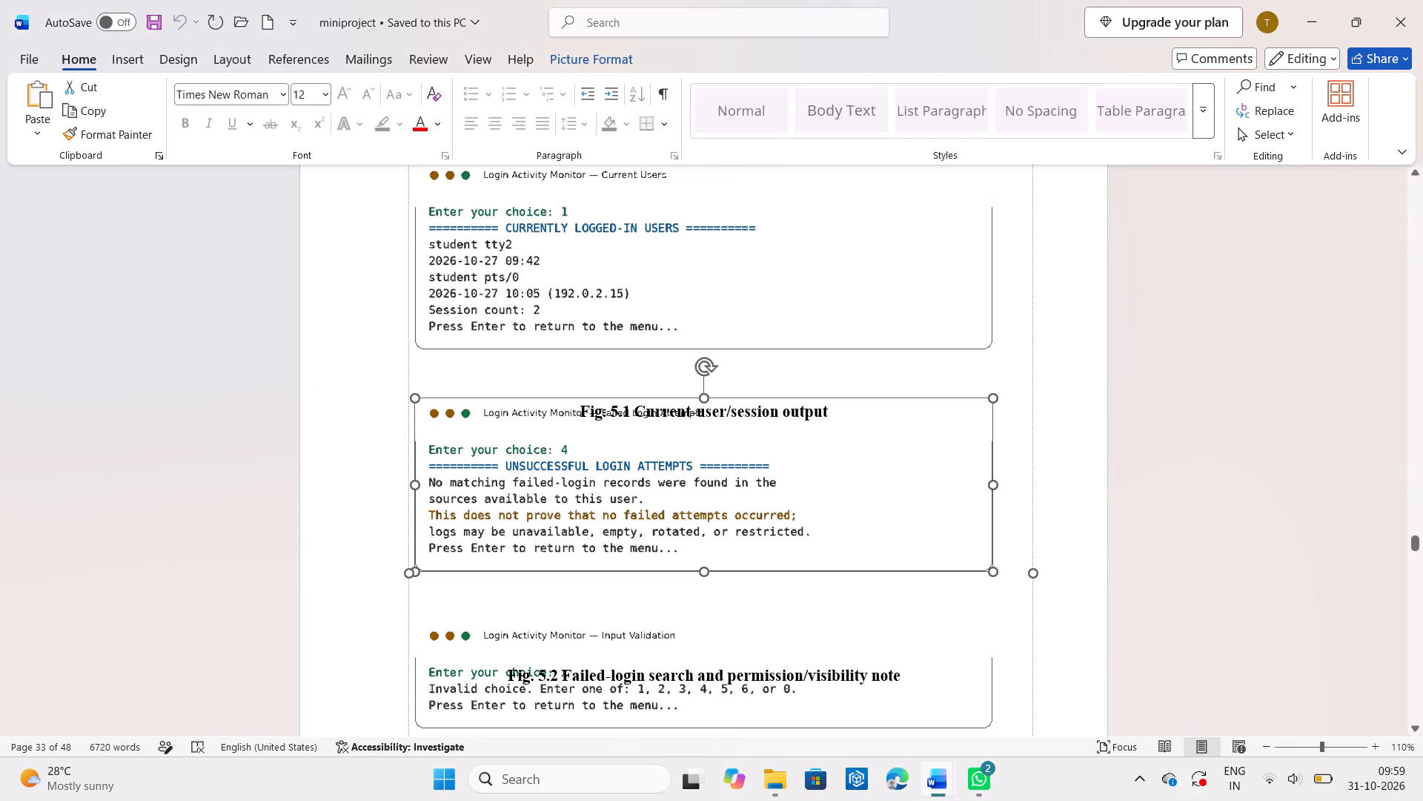
scroll(865, 543, "down", 2)
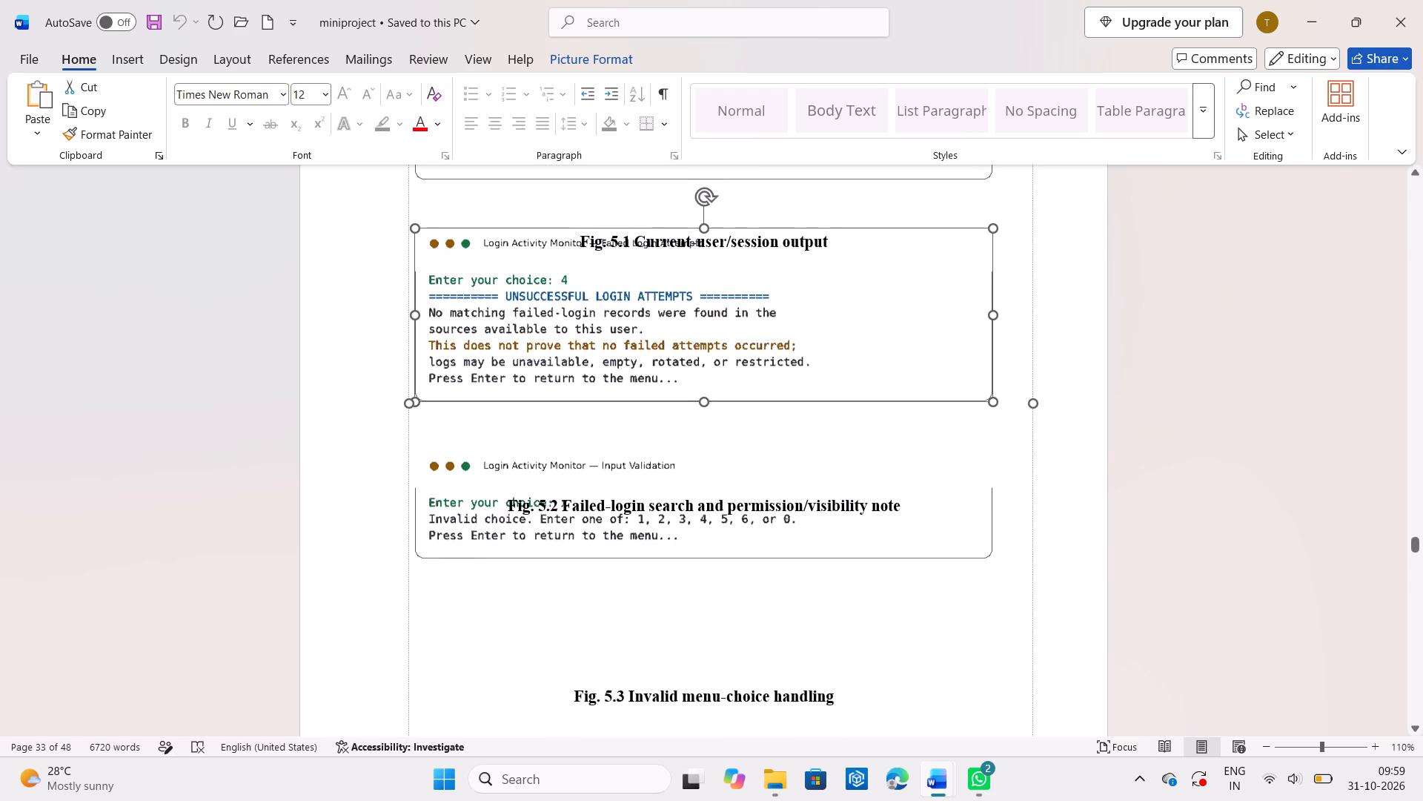
scroll(865, 543, "up", 3)
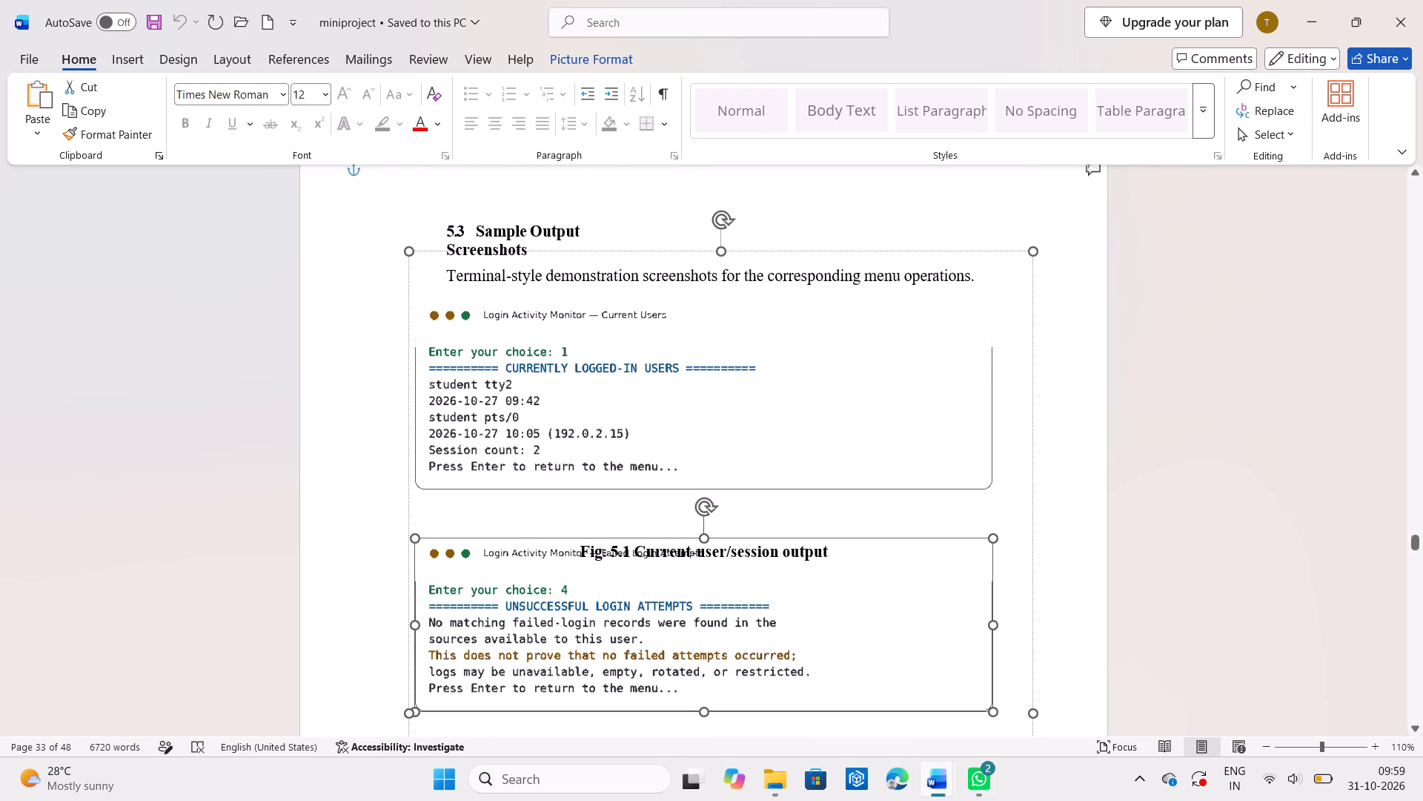
scroll(865, 543, "down", 3)
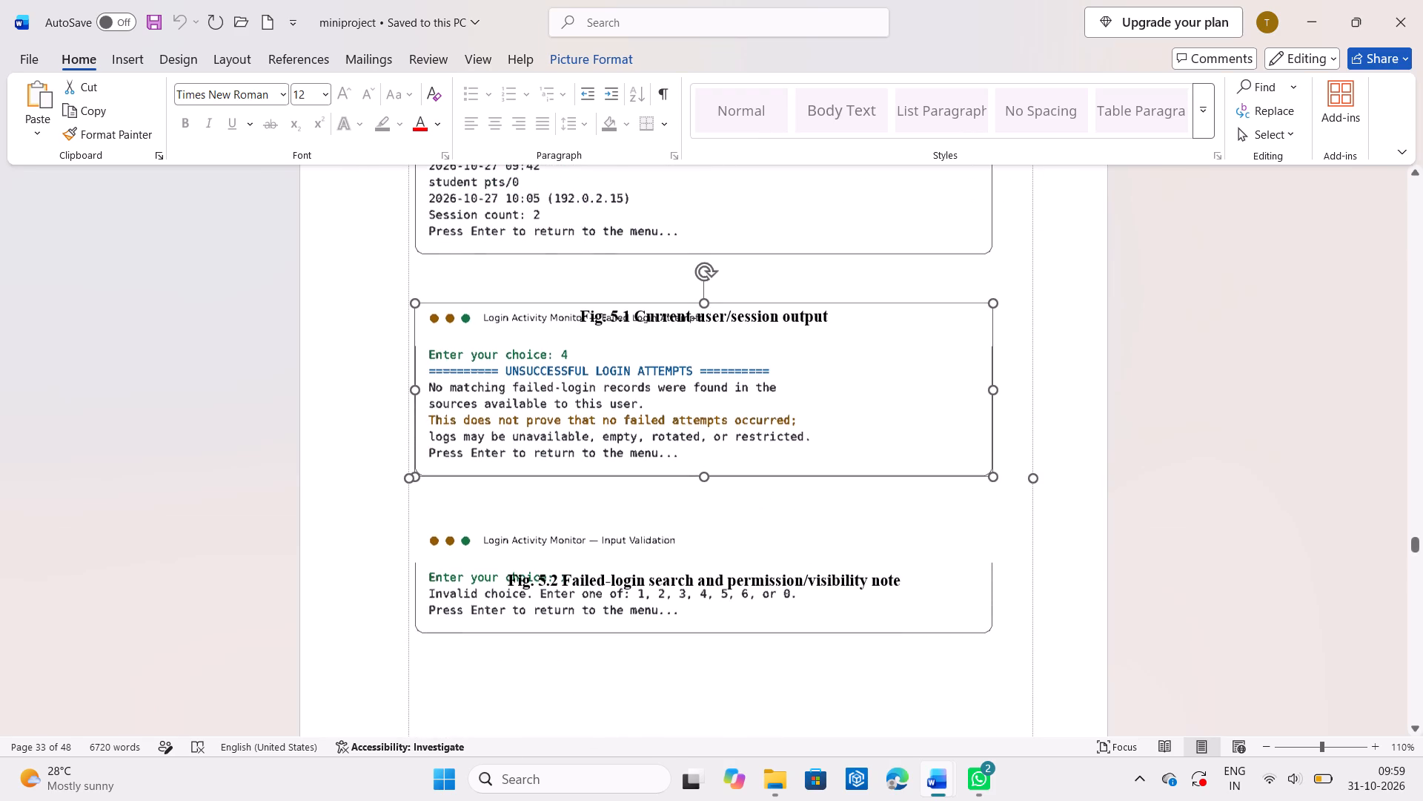
scroll(865, 543, "down", 1)
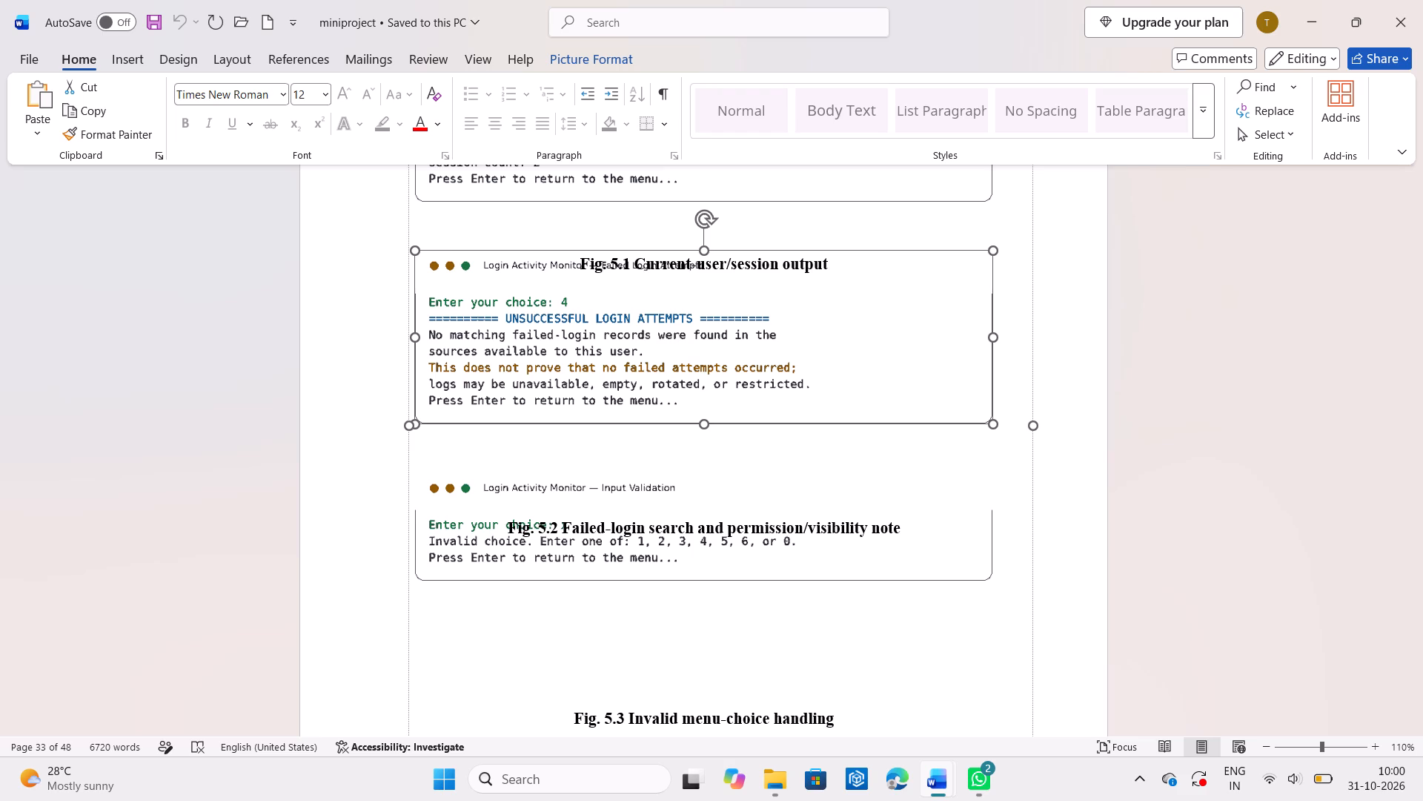
scroll(852, 642, "down", 5)
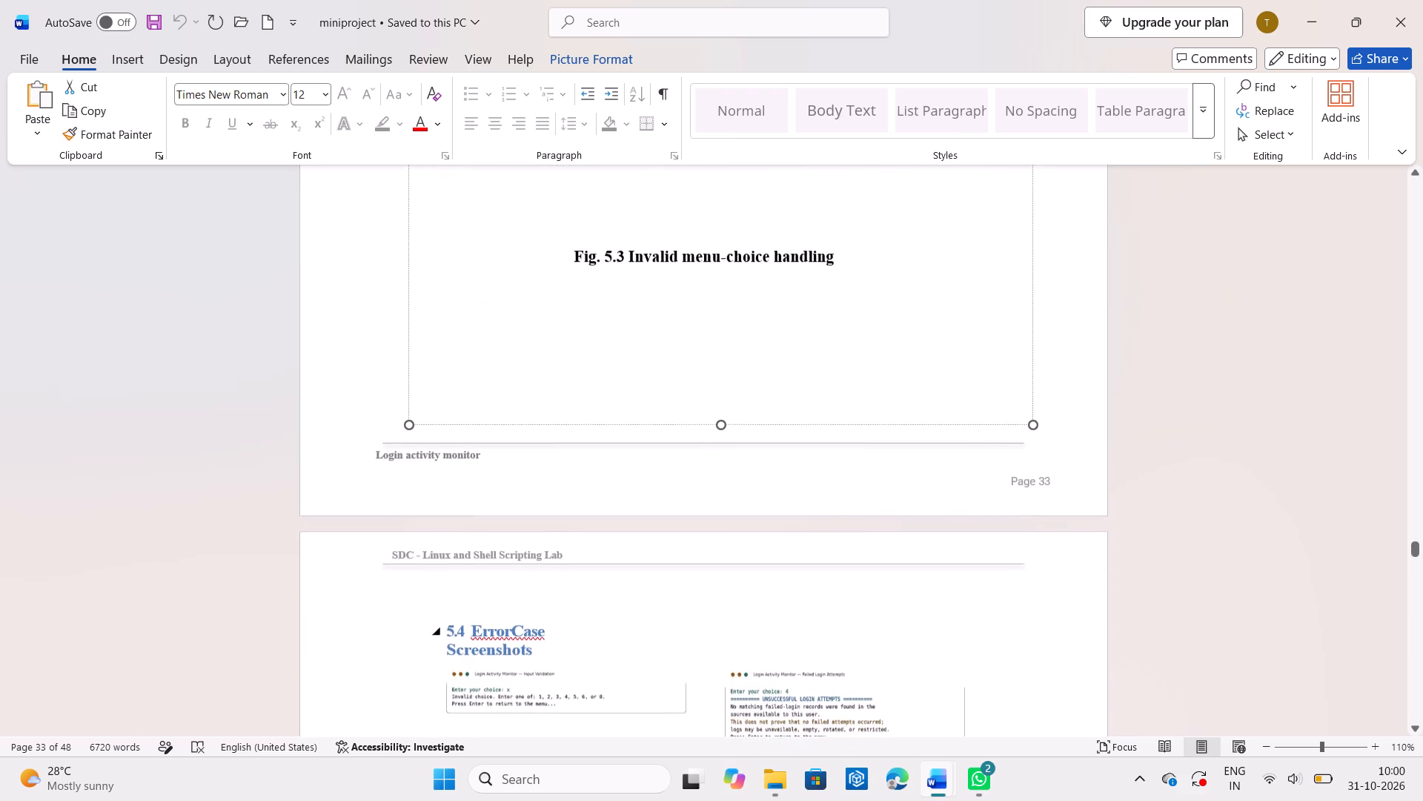
scroll(852, 642, "down", 2)
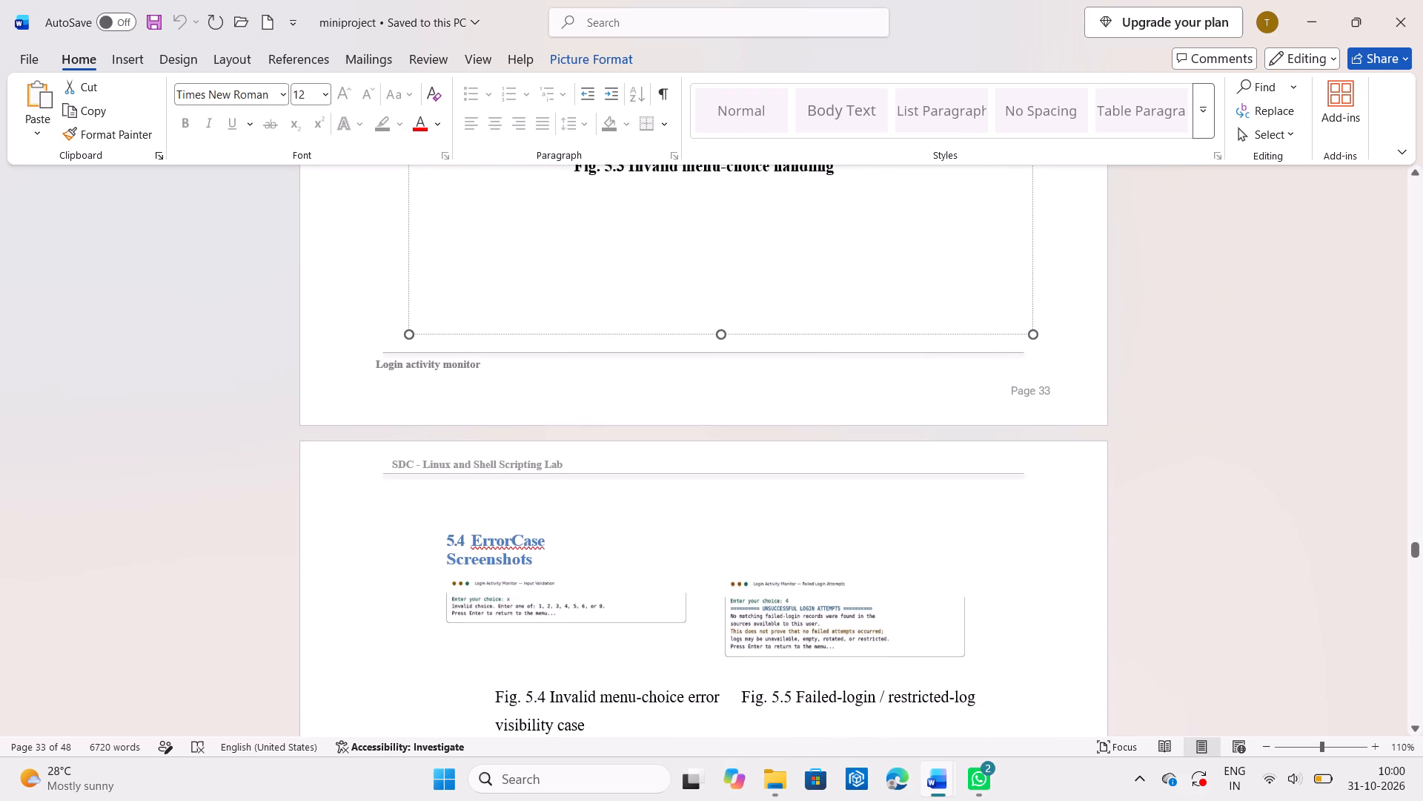
left_click(548, 602)
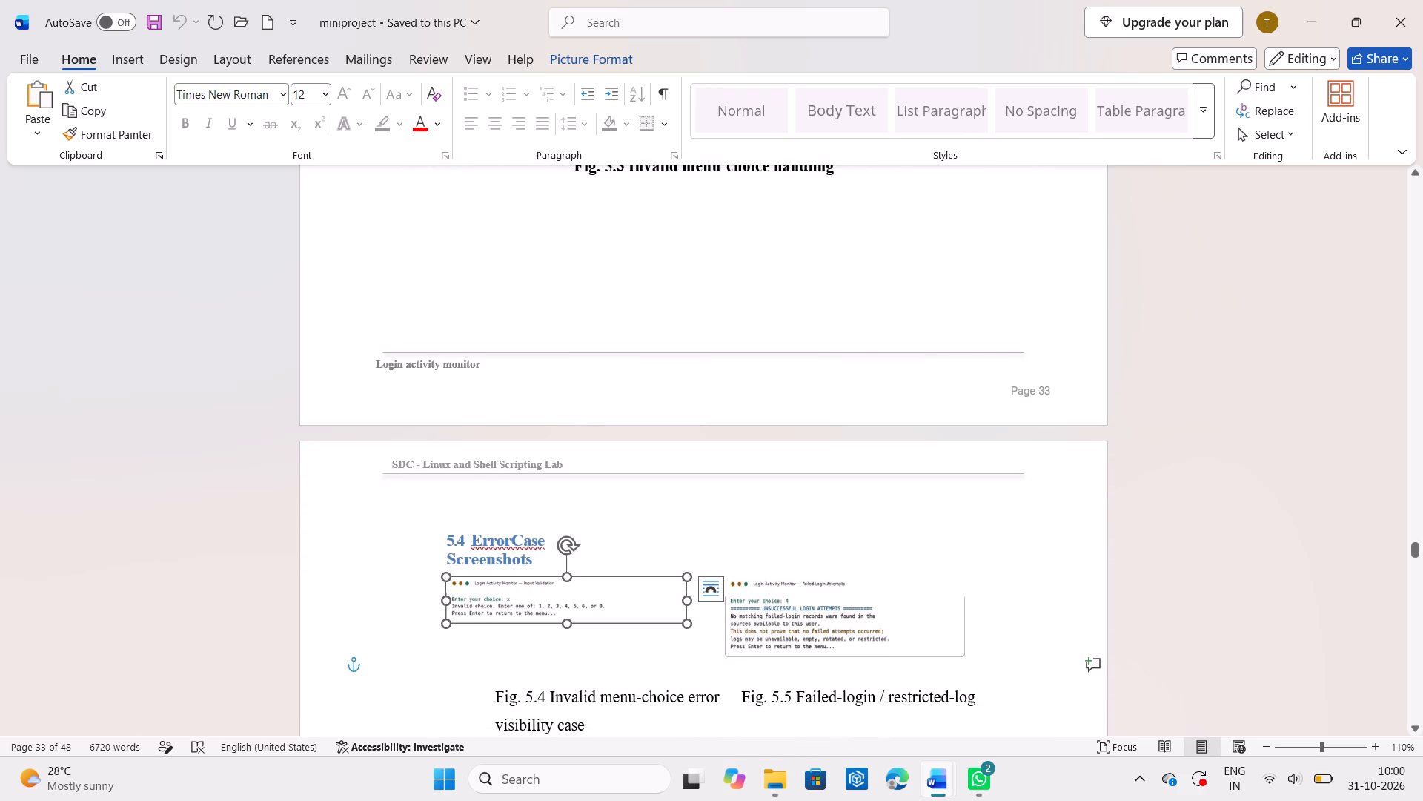
key("ctrl+c")
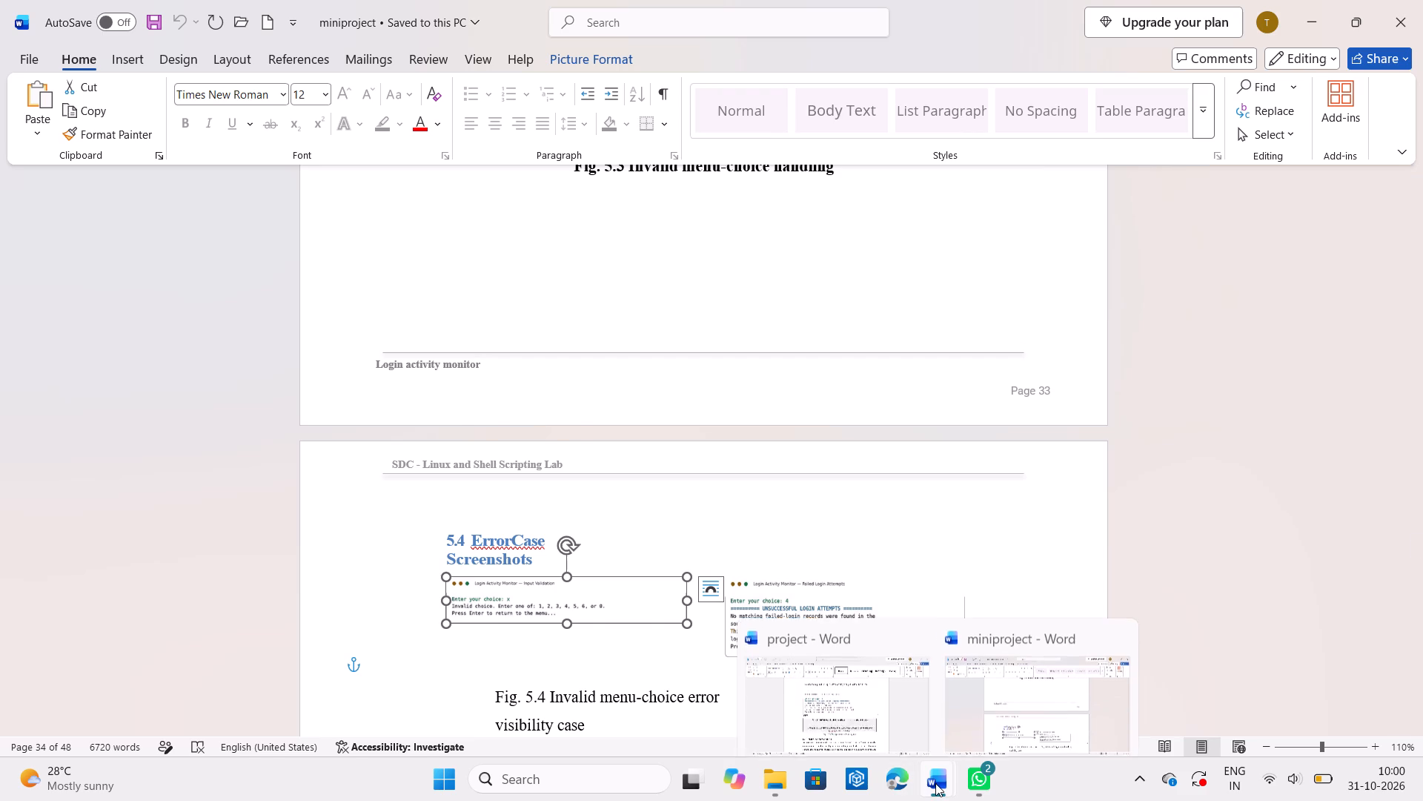
Switch to the project document and examine the Chapter 5 figure placeholders and pasted screenshots from Fig. 5.1 through Fig. 5.5.
left_click(898, 709)
scroll(770, 531, "down", 1)
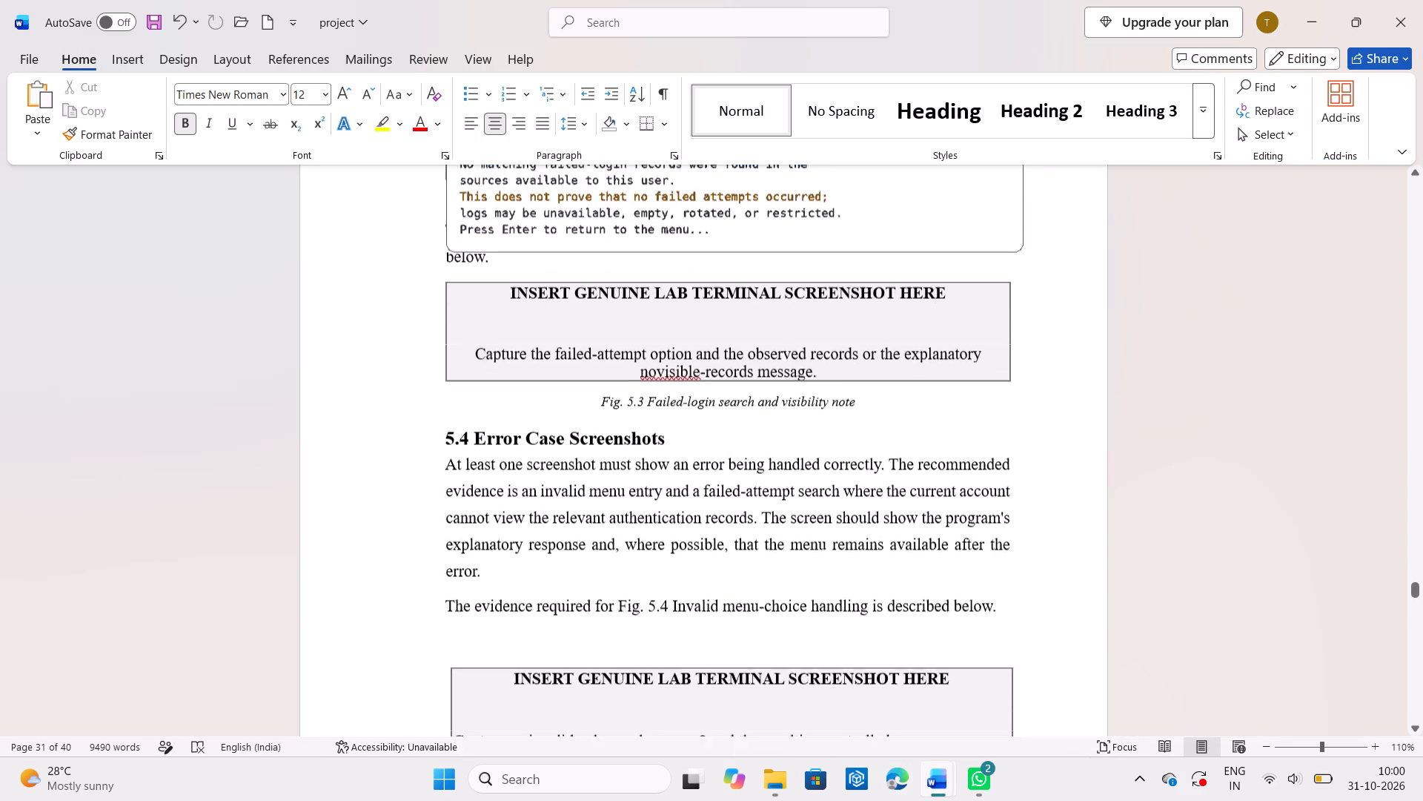
scroll(770, 531, "down", 3)
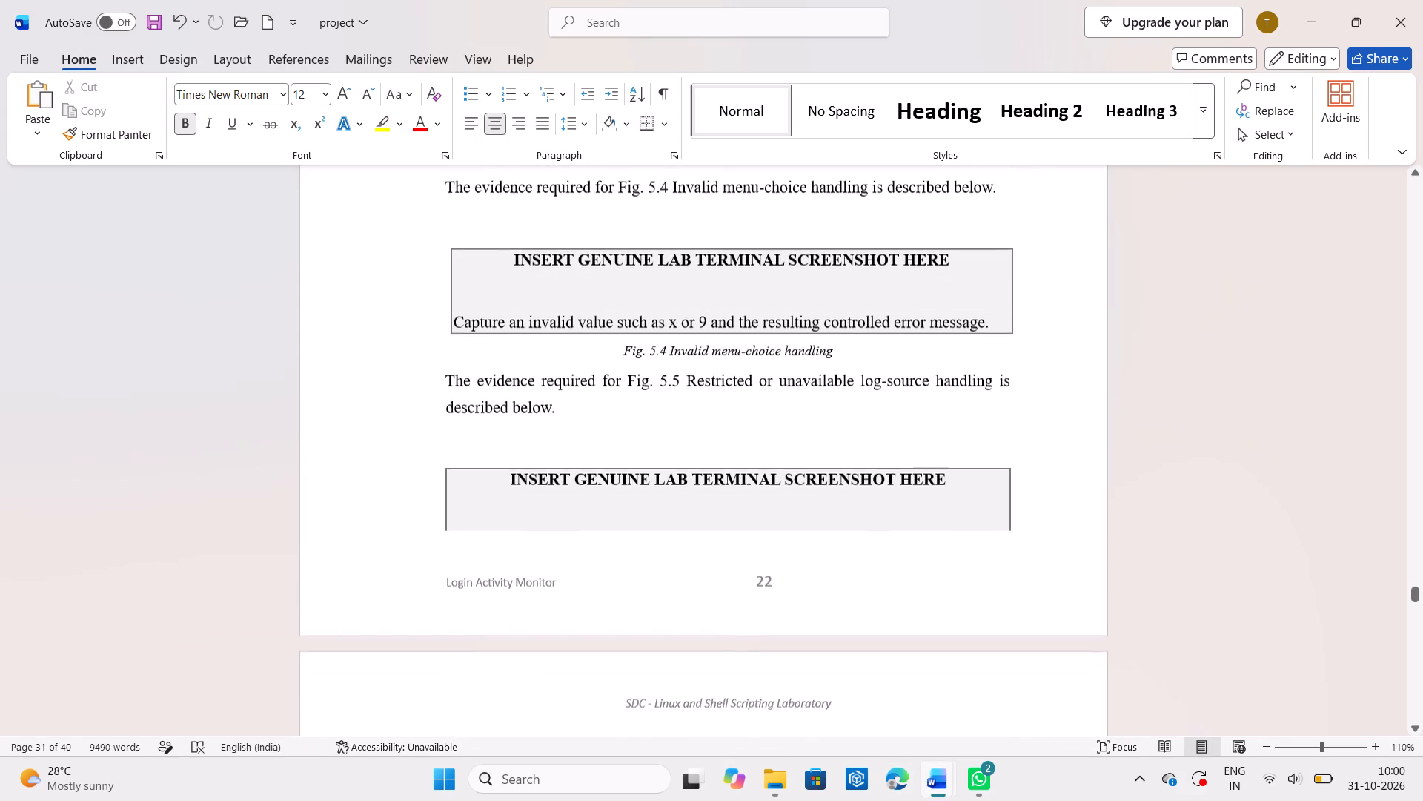
scroll(770, 531, "down", 3)
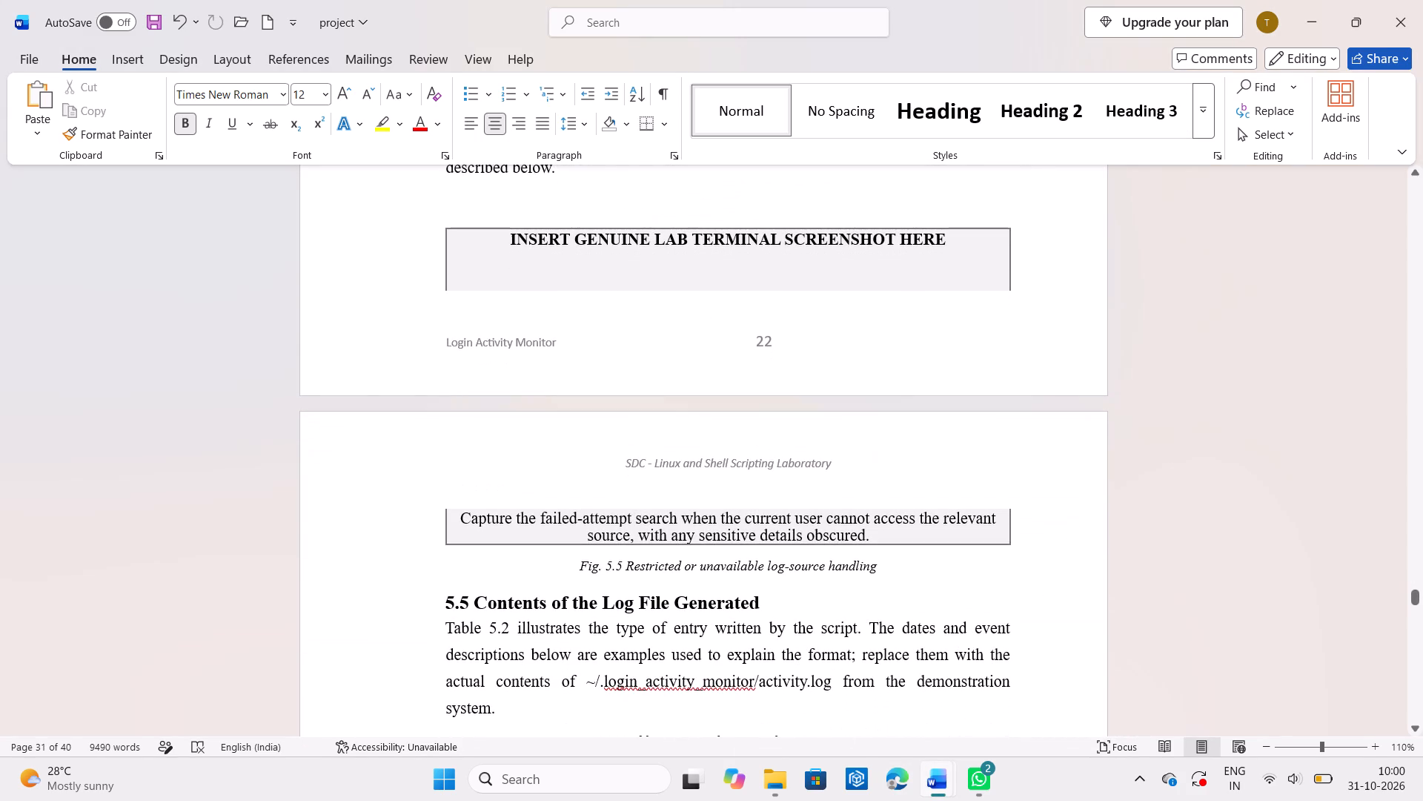
scroll(770, 531, "down", 2)
scroll(770, 531, "up", 7)
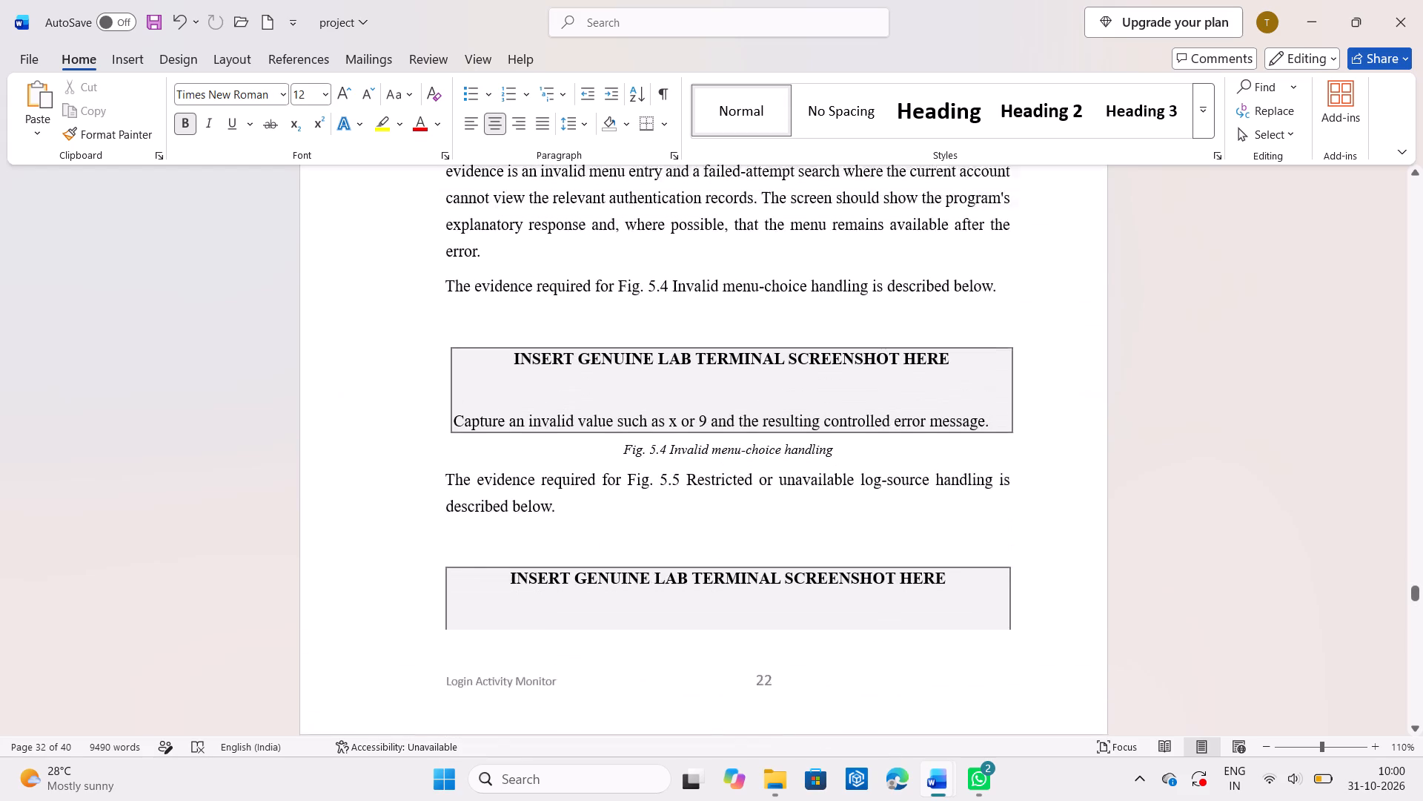
scroll(770, 531, "up", 3)
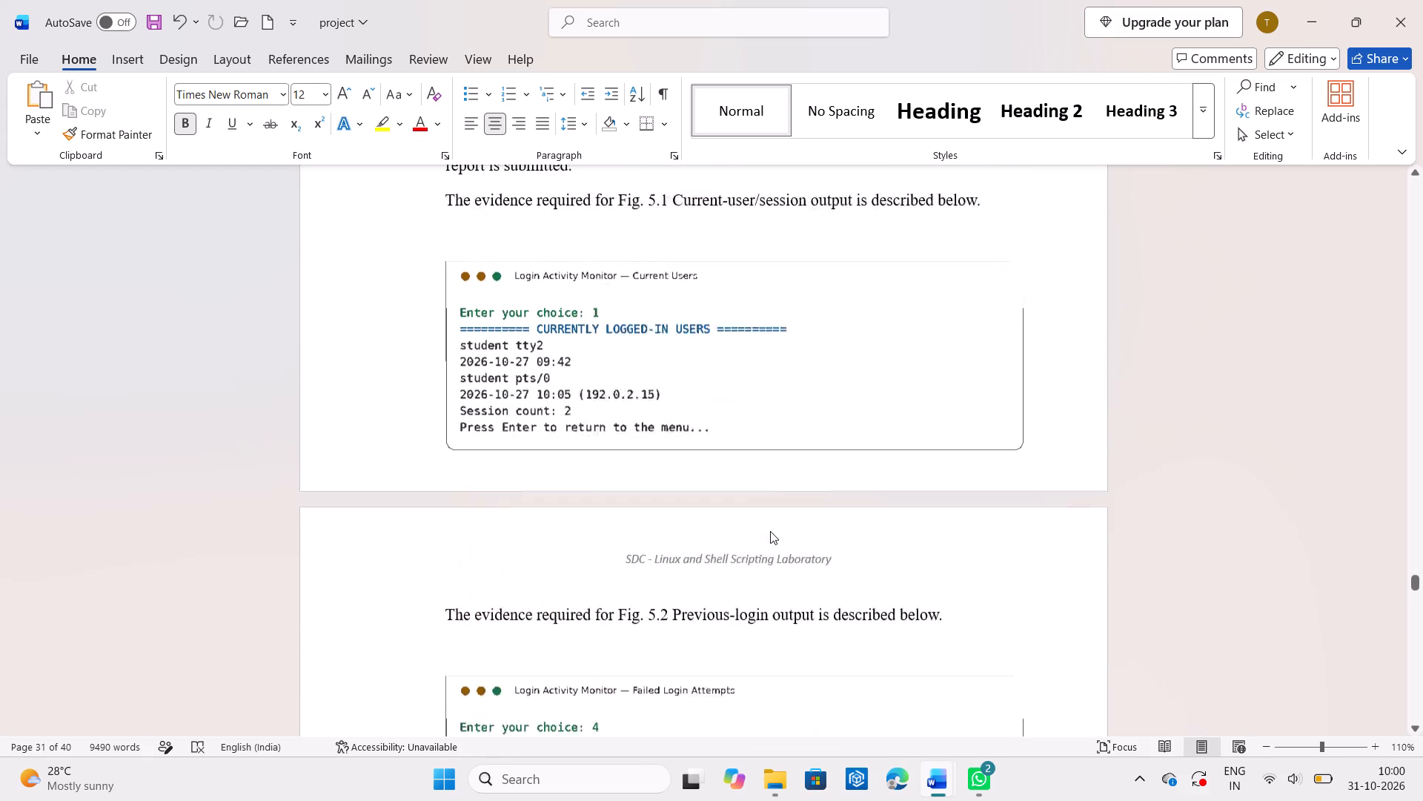
scroll(770, 531, "up", 2)
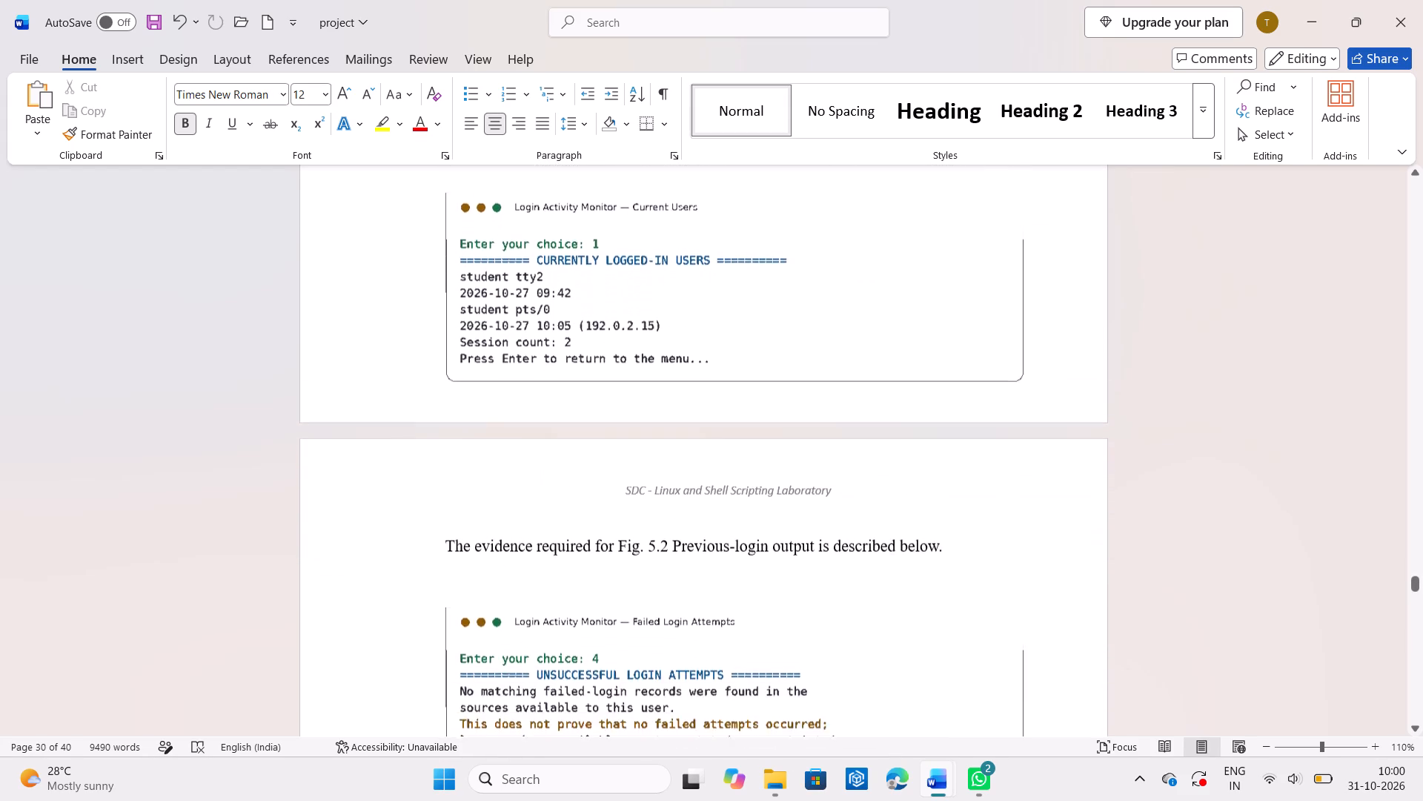
scroll(770, 531, "up", 1)
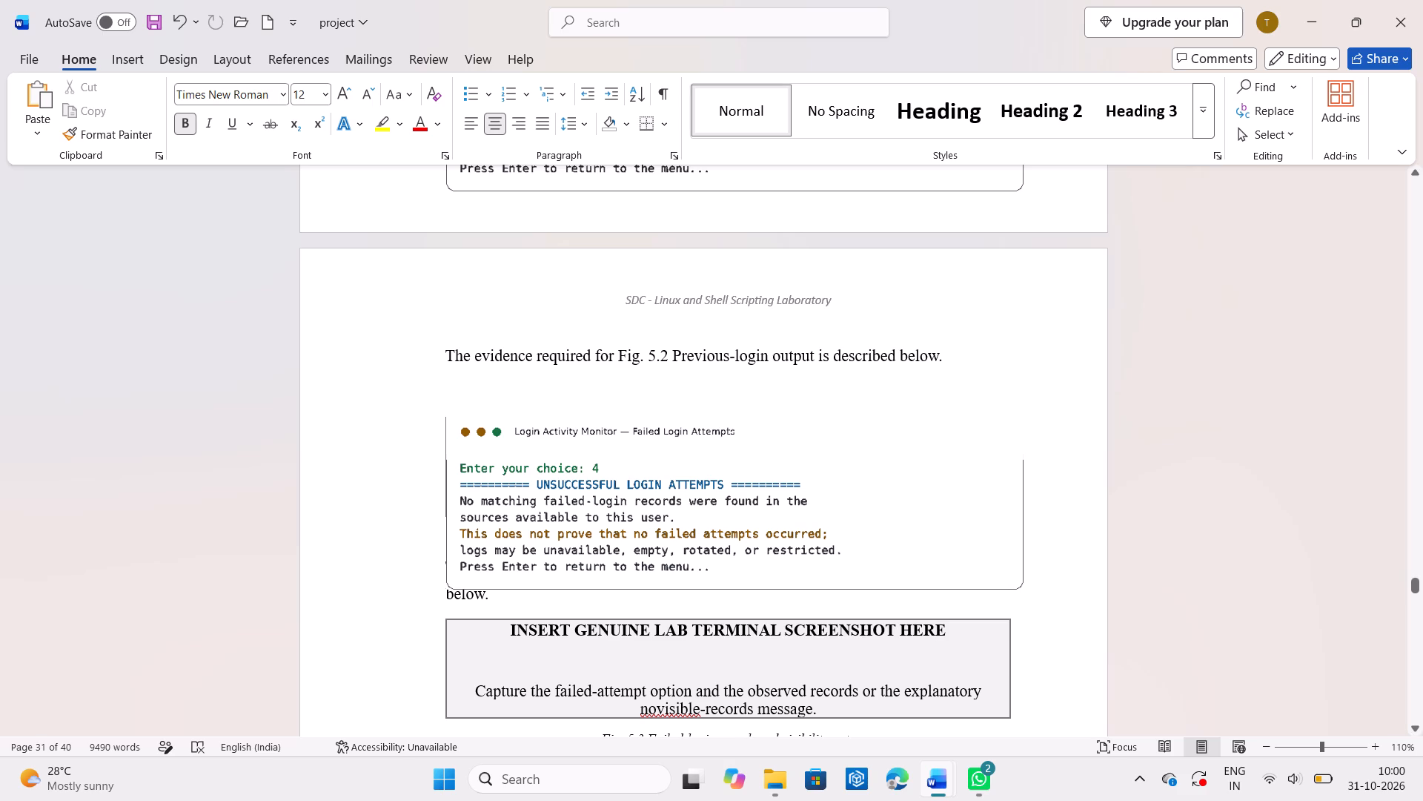
scroll(905, 359, "up", 1)
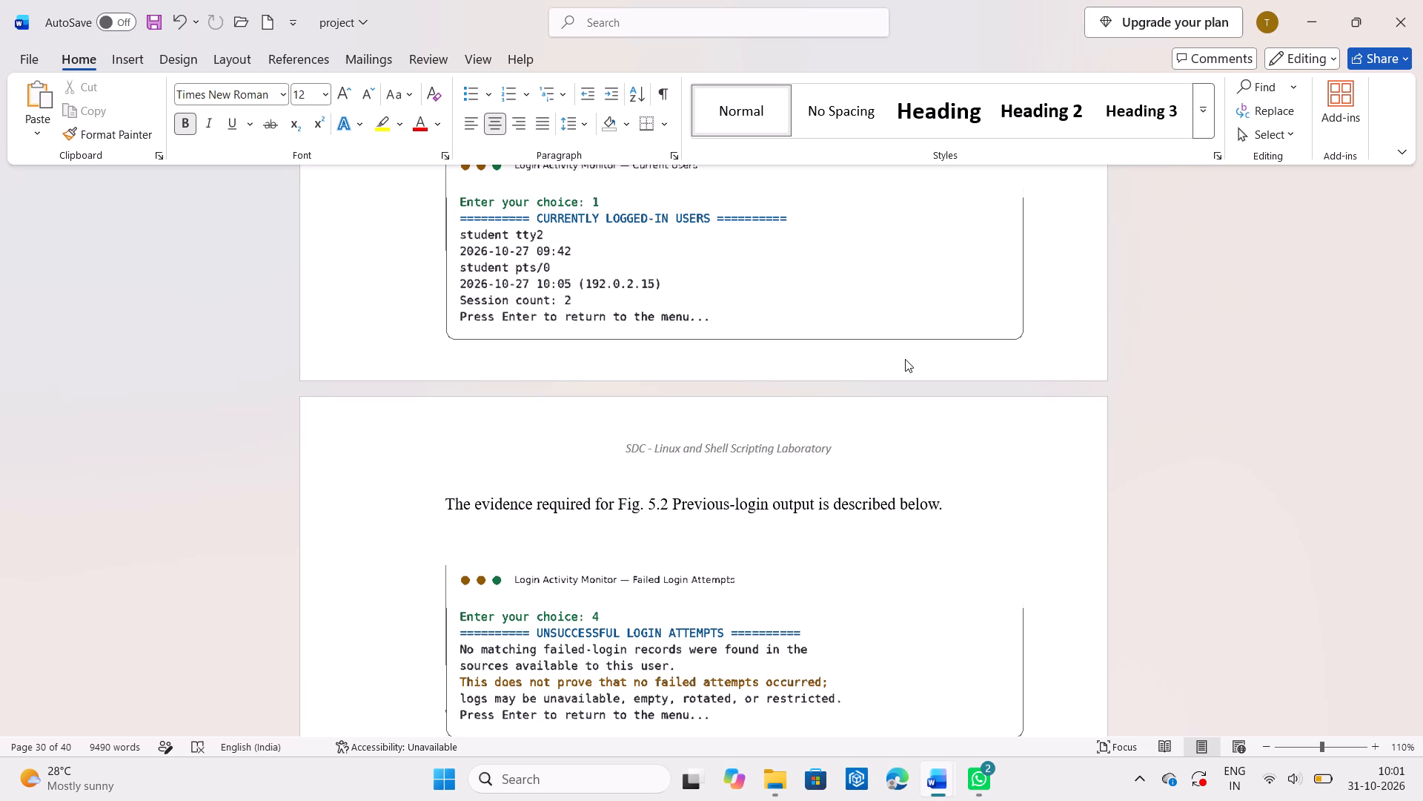
scroll(905, 377, "up", 1)
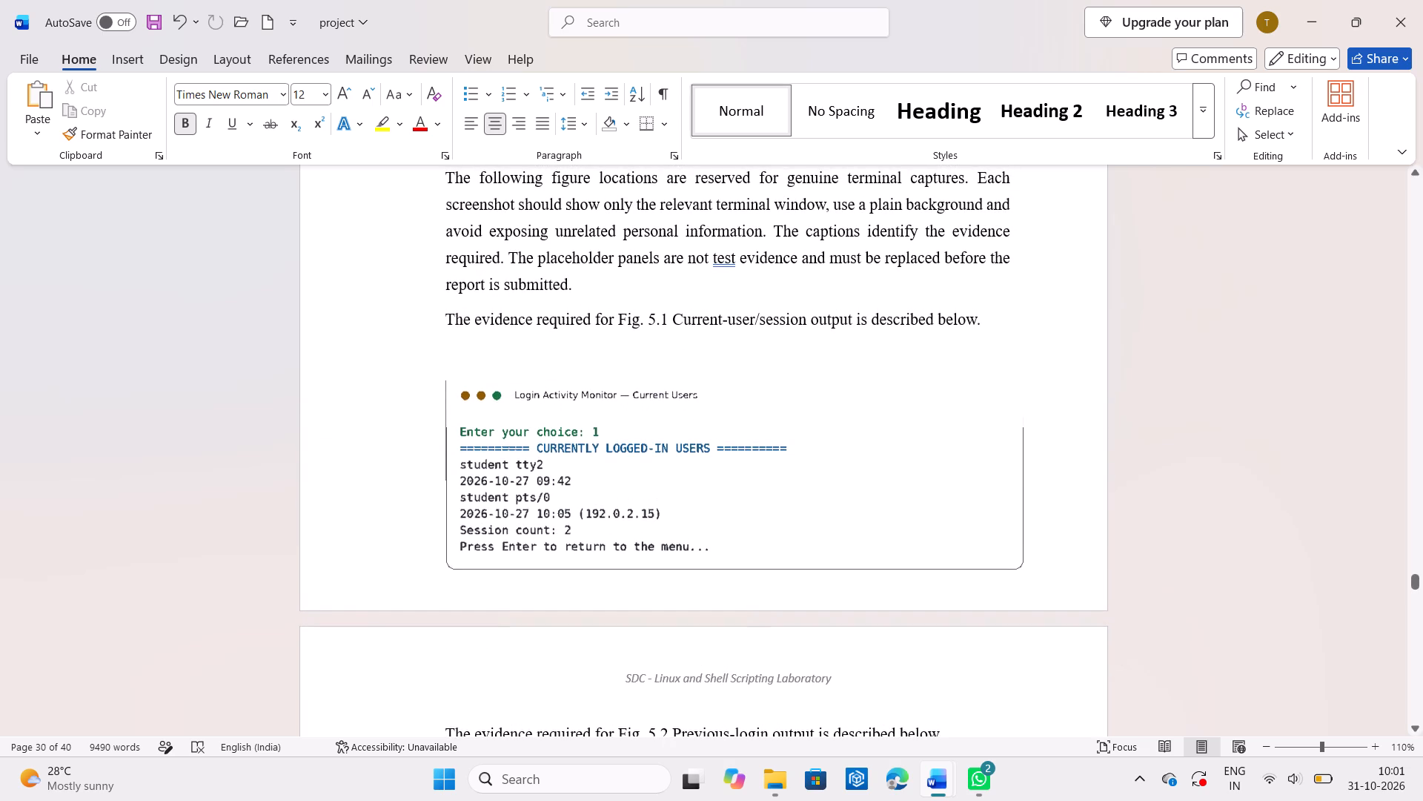
scroll(905, 377, "down", 4)
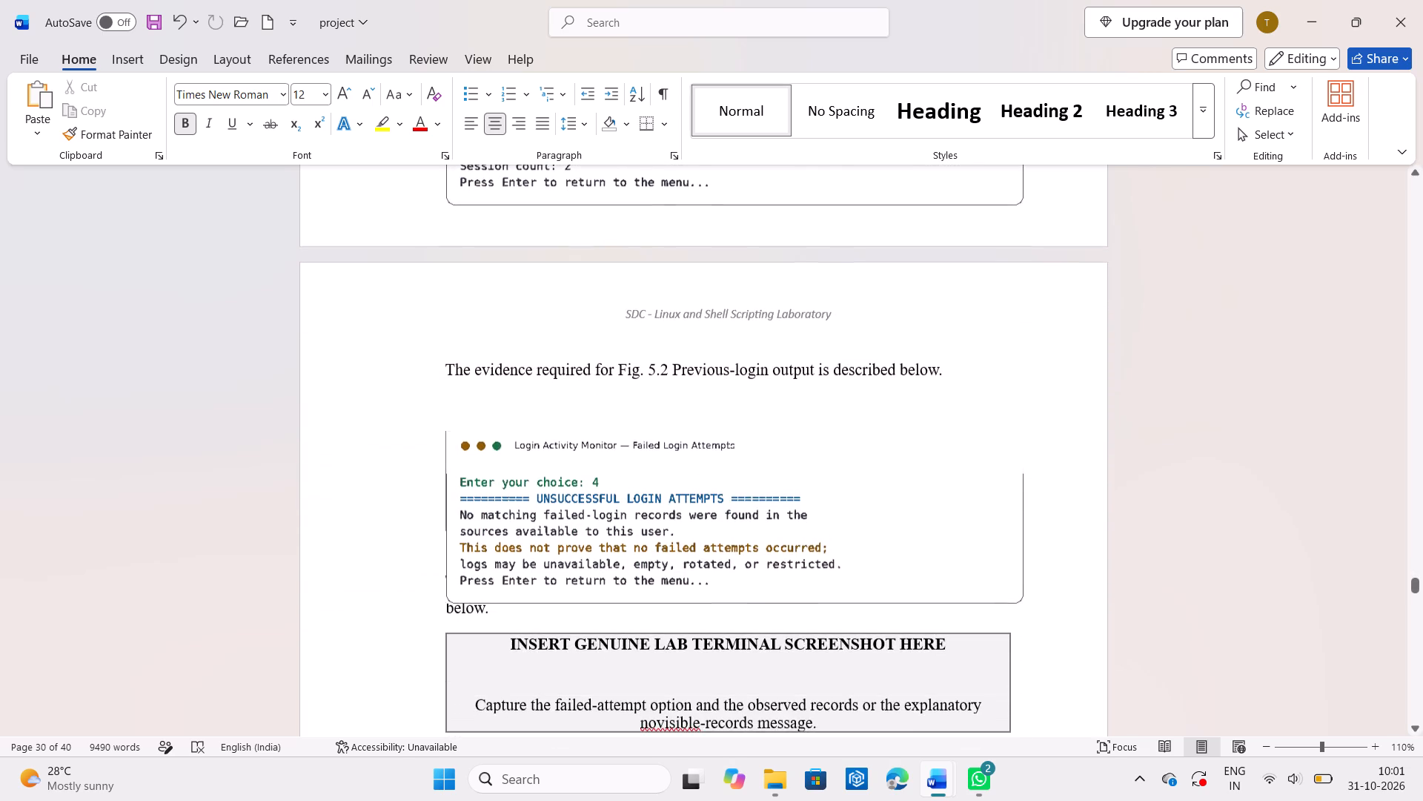
scroll(905, 377, "down", 4)
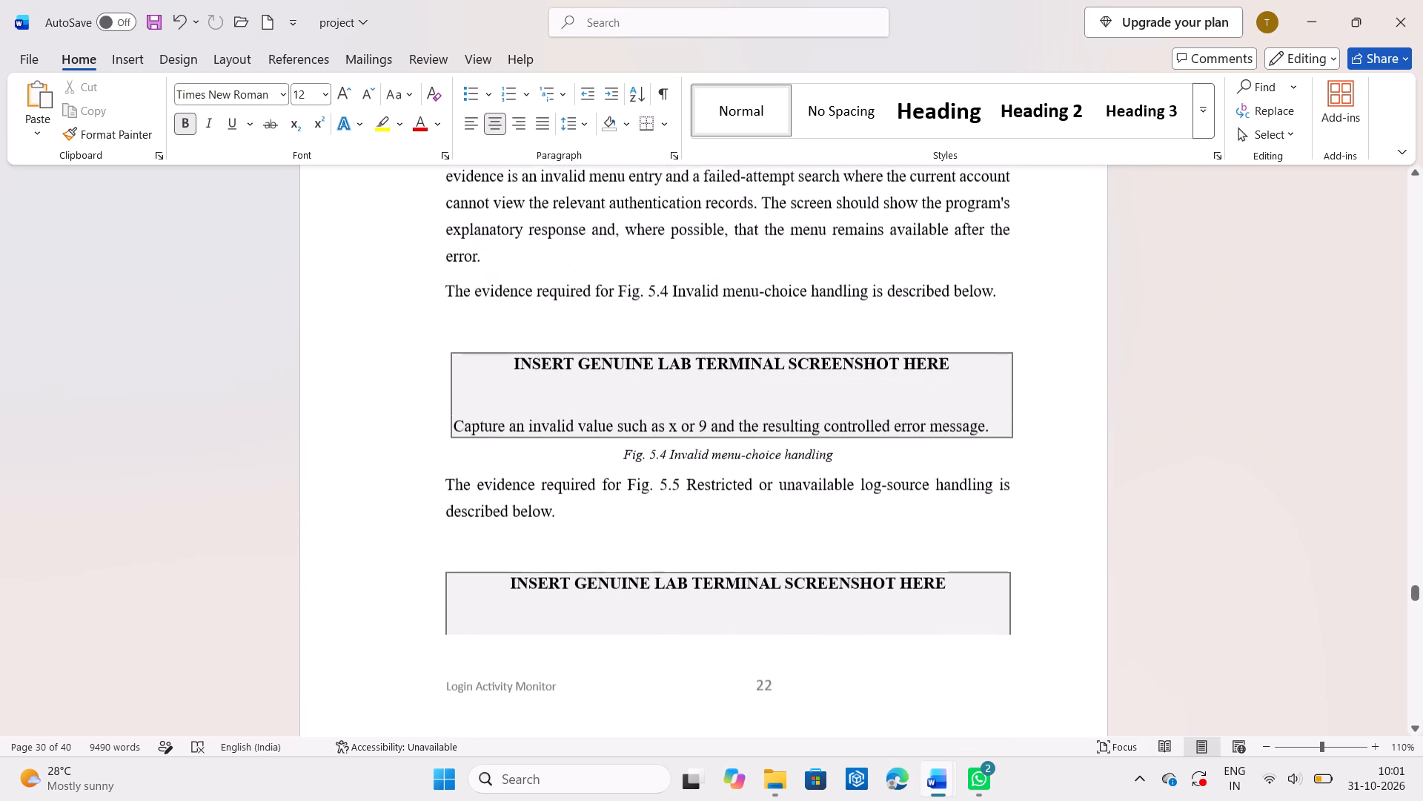
scroll(905, 377, "up", 2)
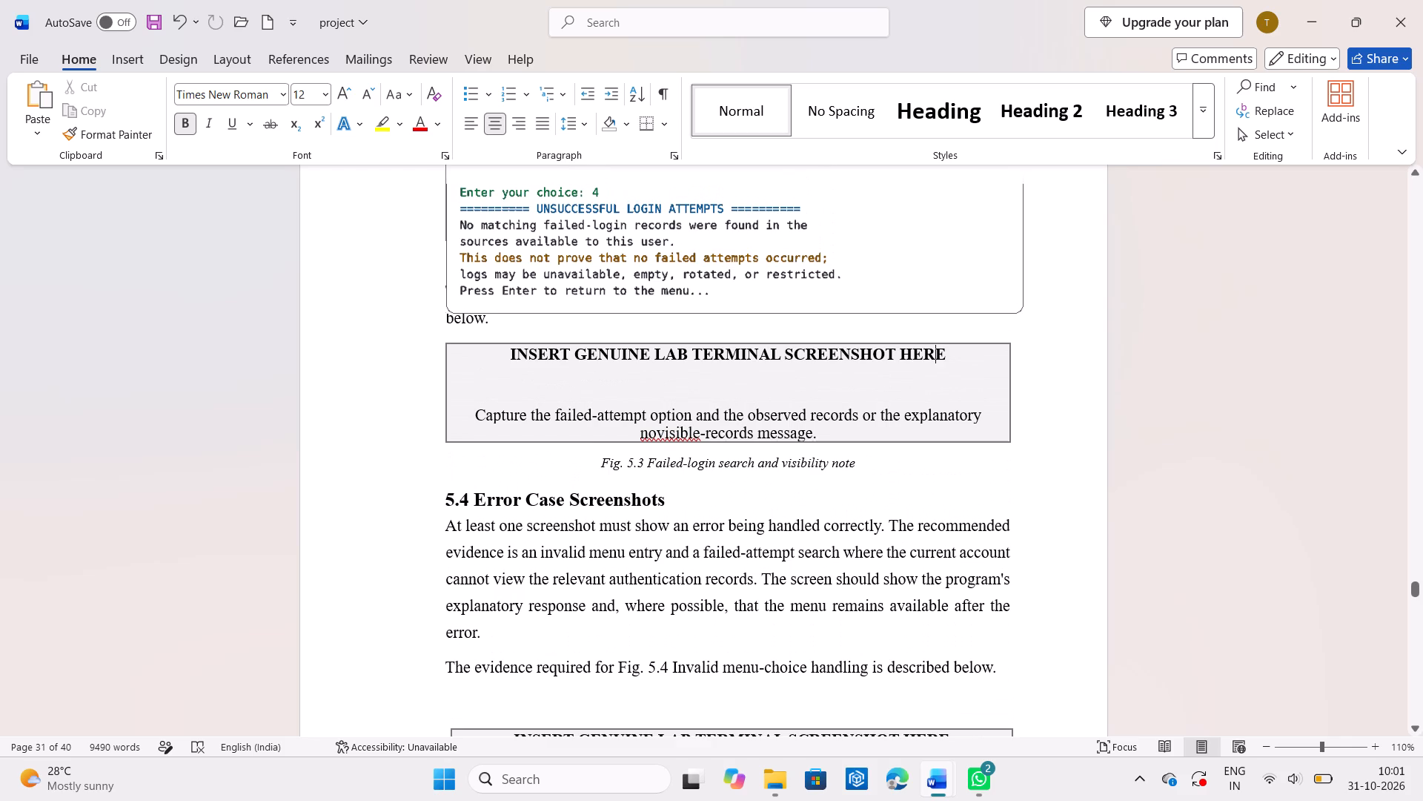
scroll(905, 377, "up", 1)
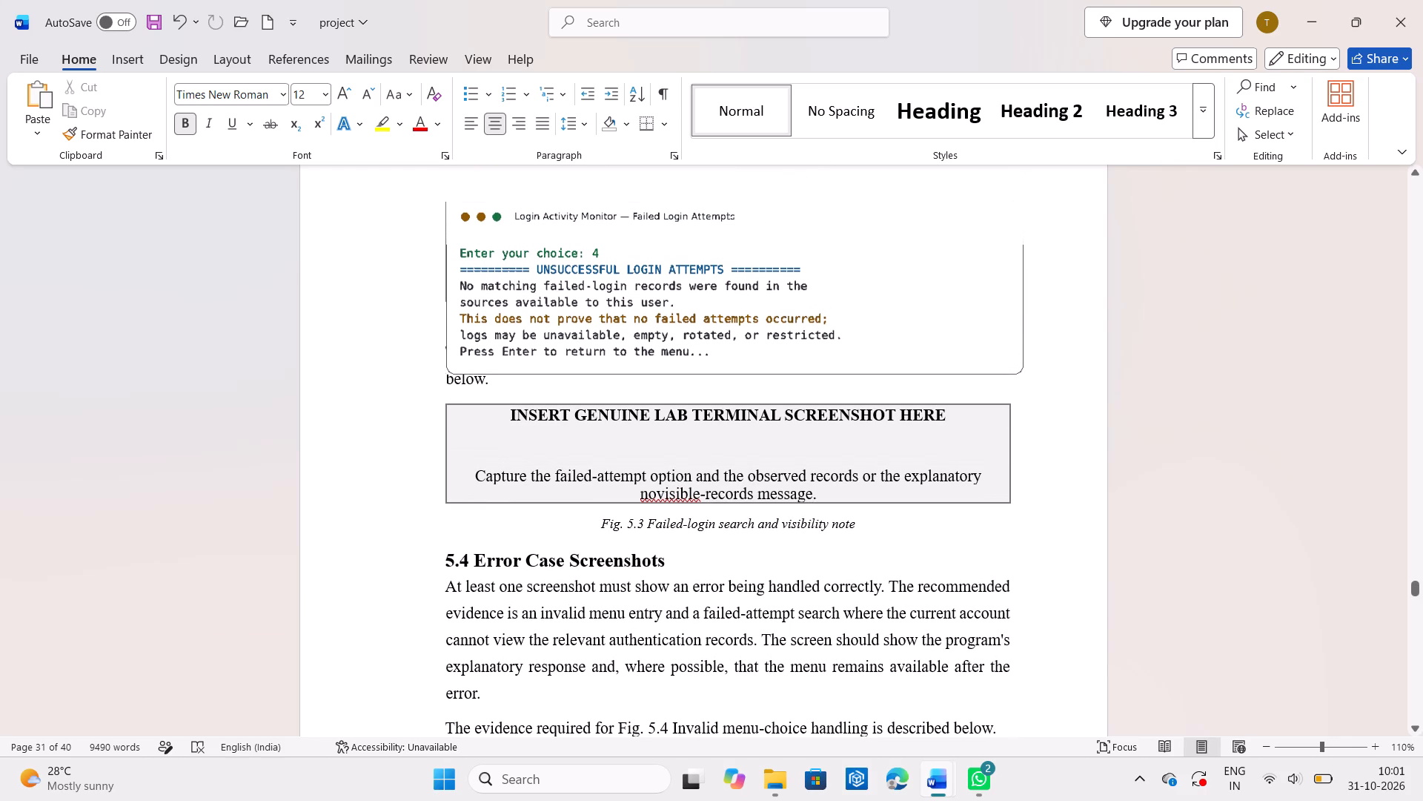
scroll(905, 377, "up", 1)
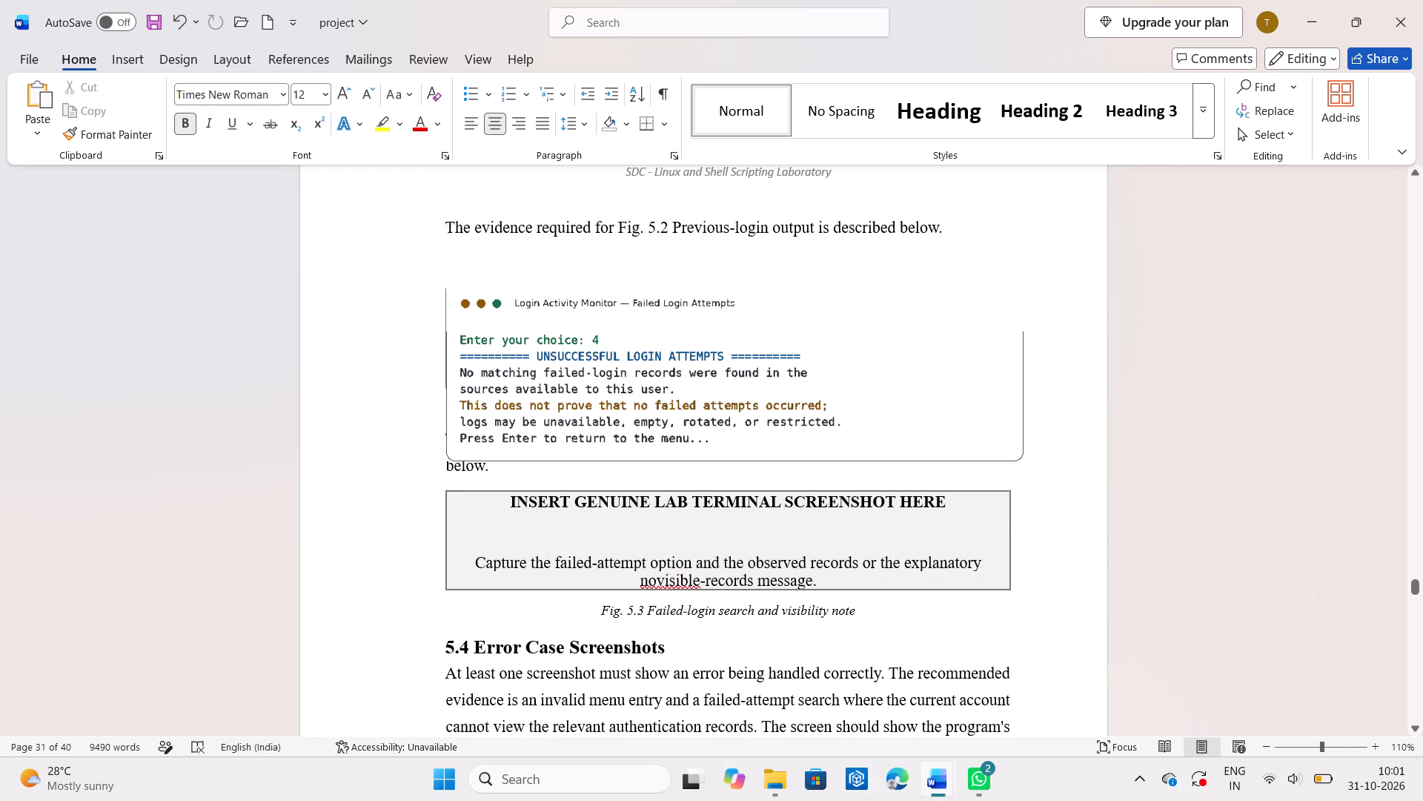
Delete the leftover word "below." between the Failed Login Attempts screenshot and the Fig. 5.3 placeholder.
left_click(504, 466)
key("BackSpace")
key("BackSpace")
key("BackSpace")
key("BackSpace")
key("BackSpace")
key("BackSpace")
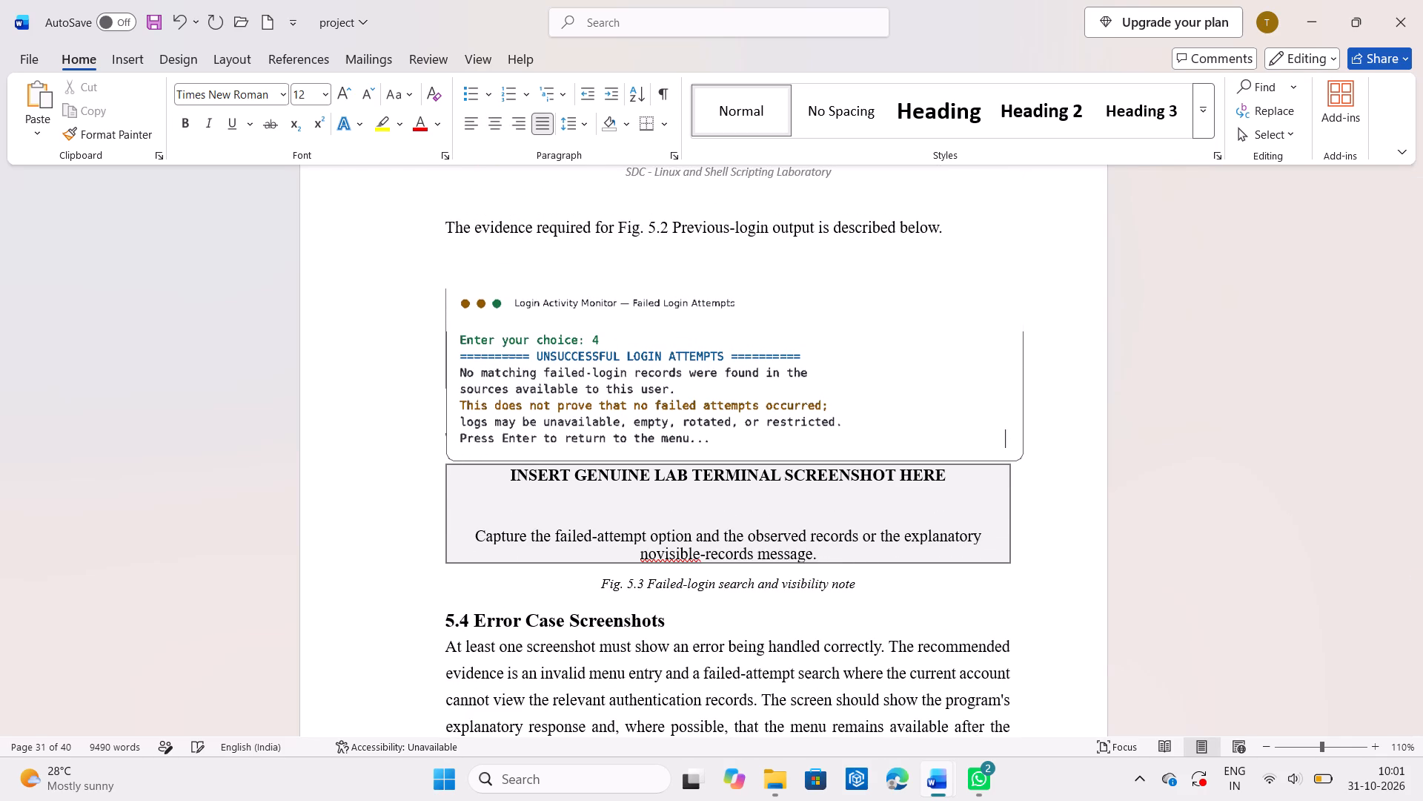
Check the layout of the pasted Fig. 5.1 and Fig. 5.2 screenshots down to the Fig. 5.3 placeholder.
scroll(504, 466, "up", 1)
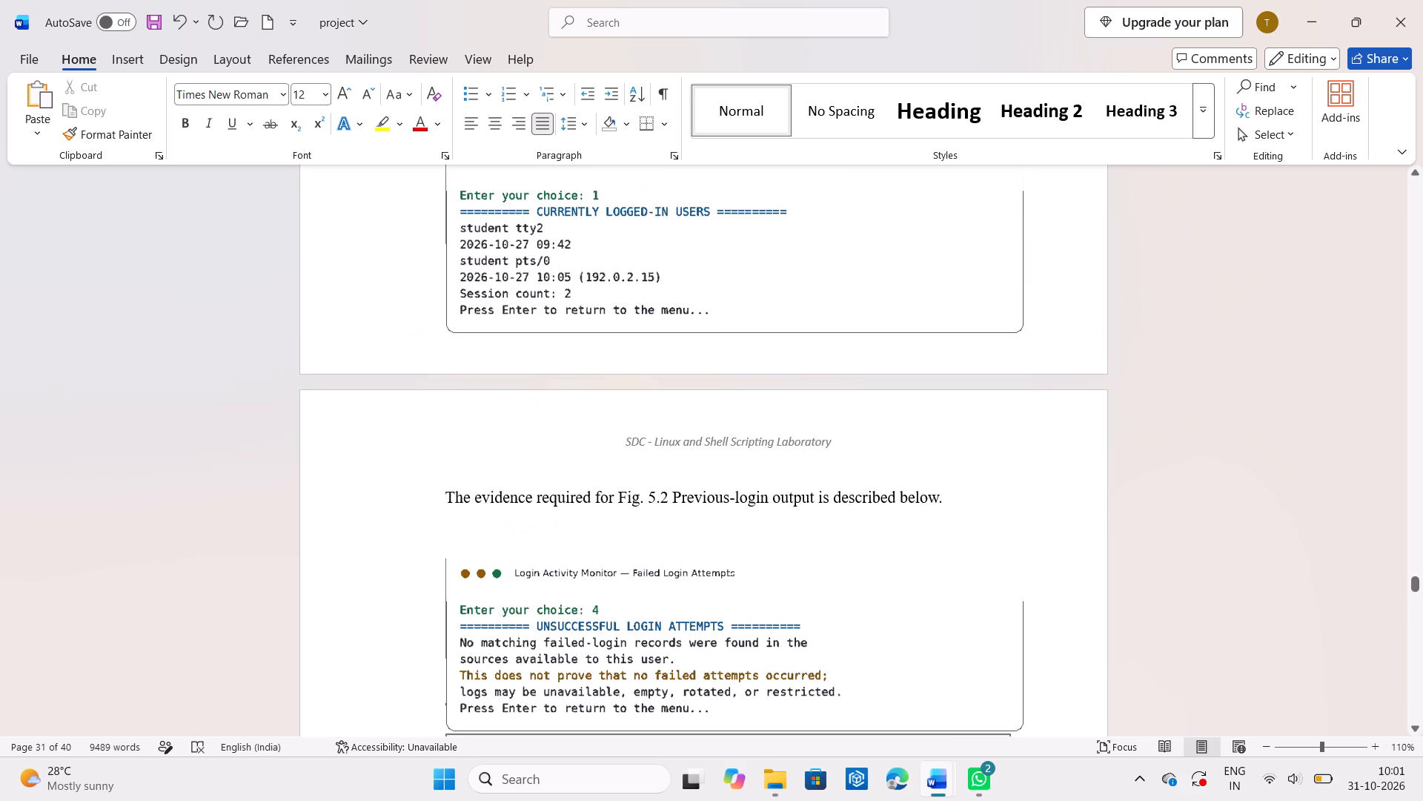
scroll(504, 466, "up", 2)
scroll(504, 466, "down", 1)
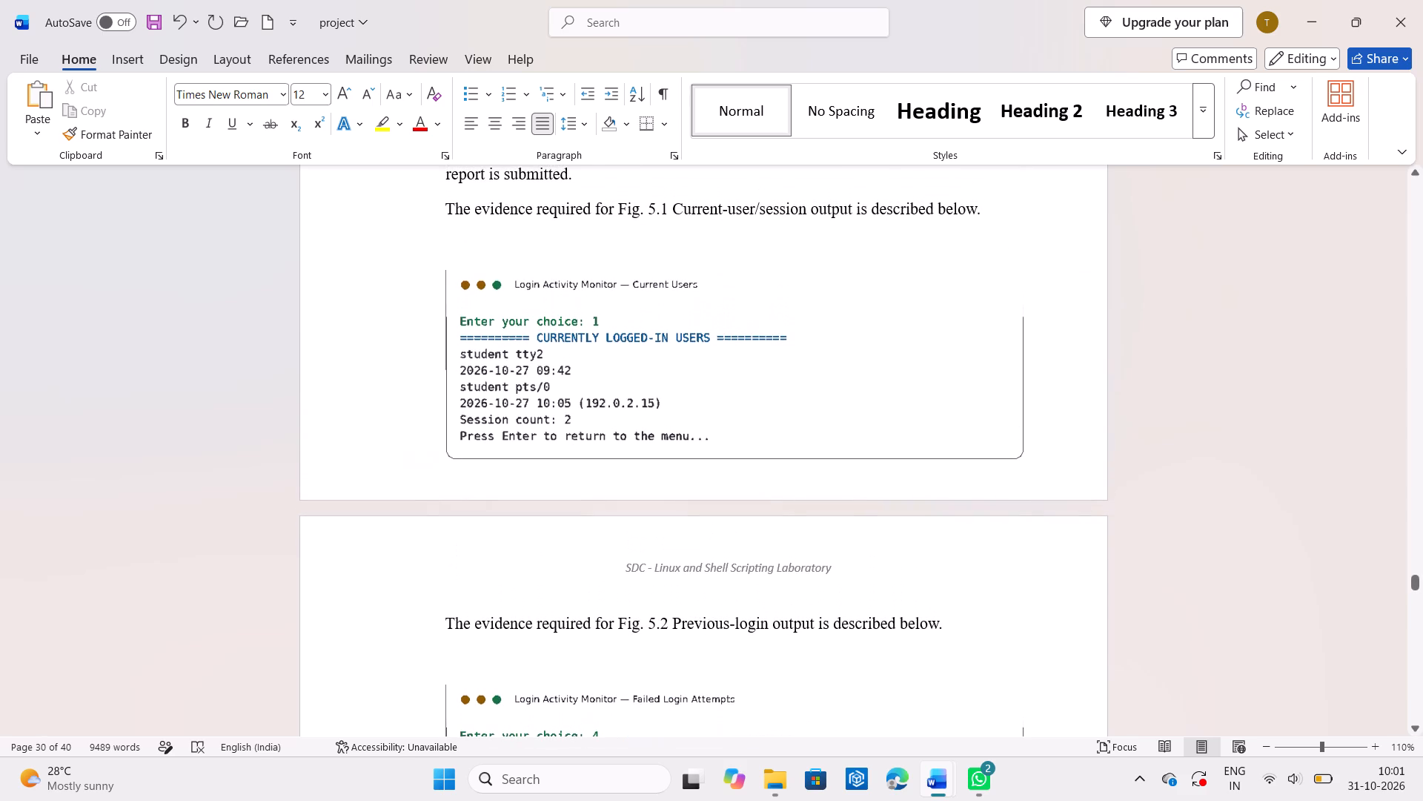
scroll(504, 466, "down", 1)
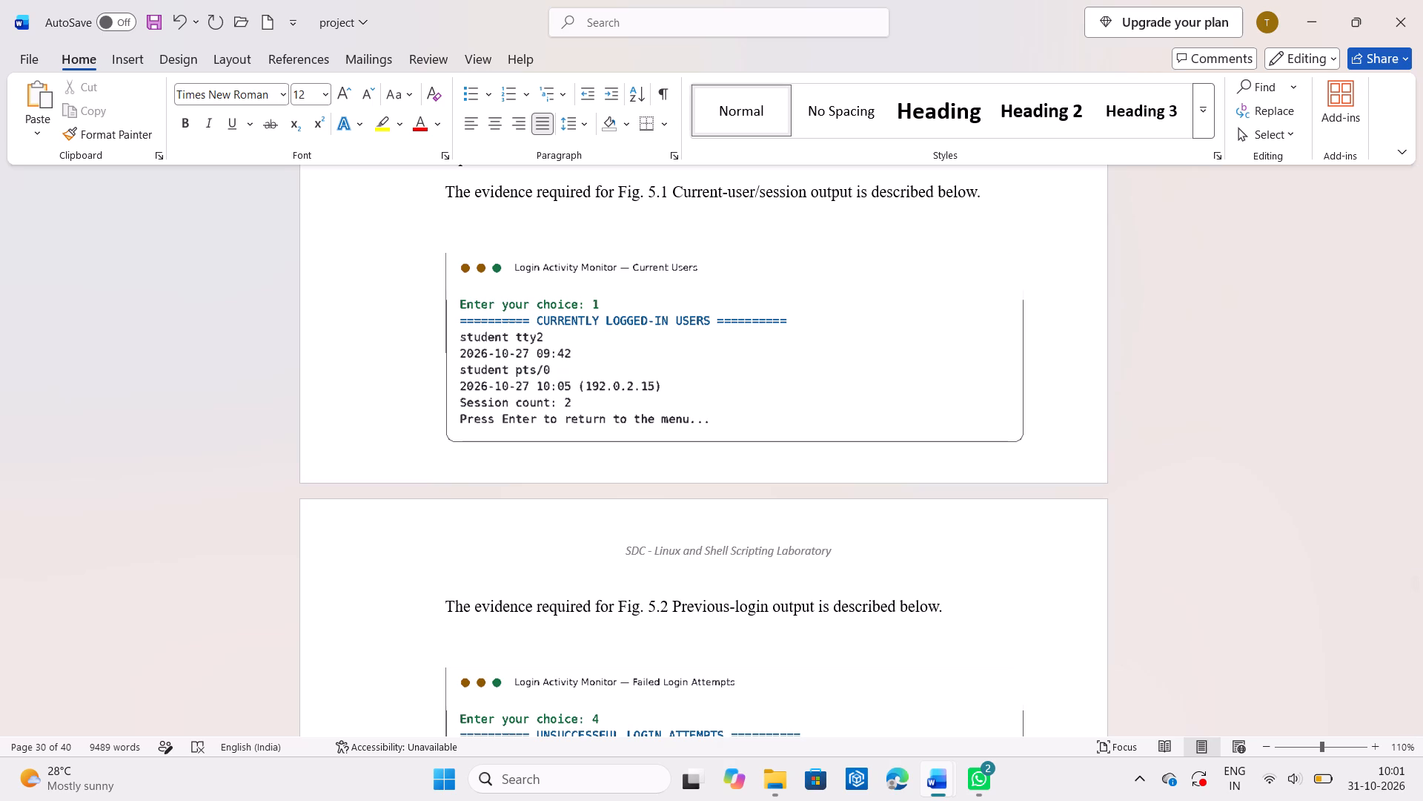
scroll(647, 524, "down", 2)
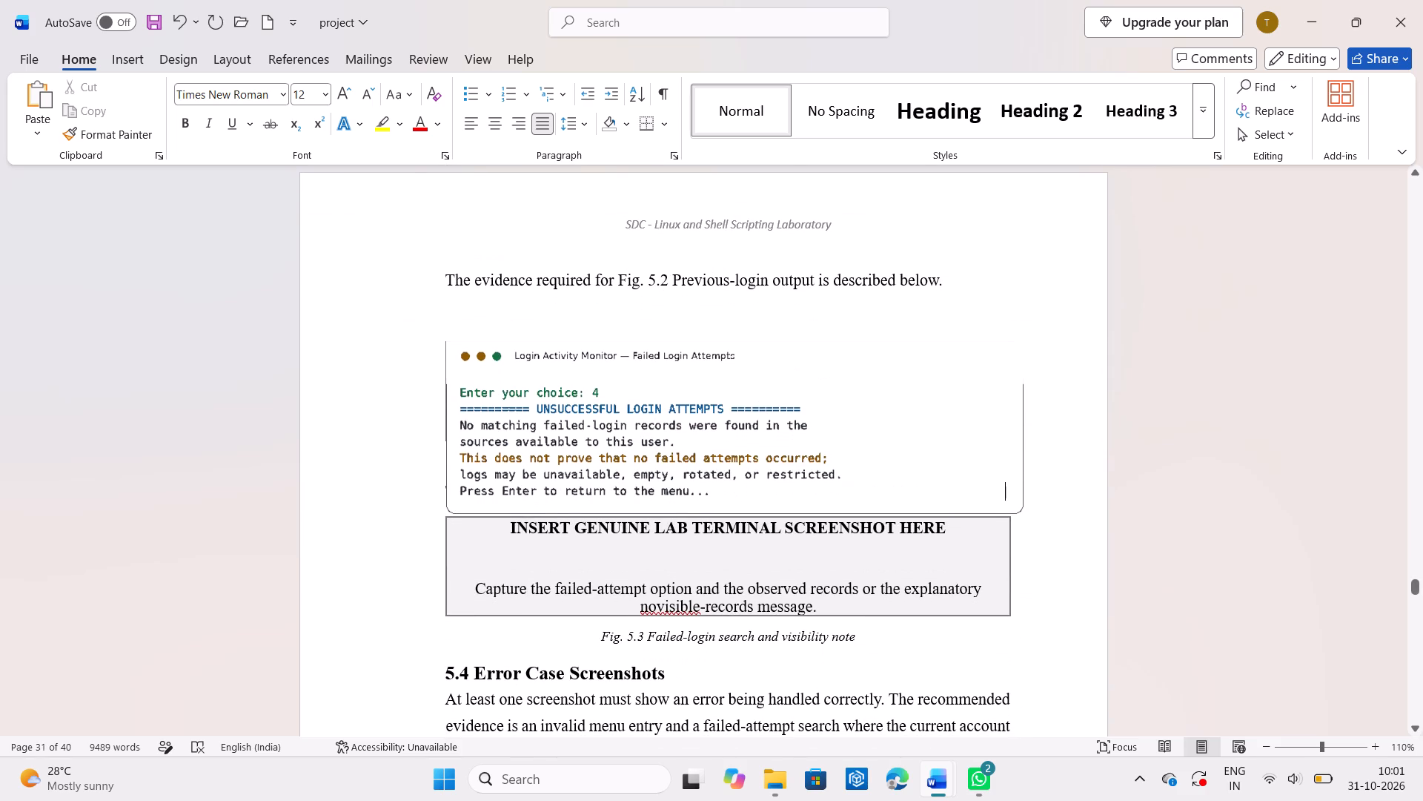
scroll(647, 524, "down", 1)
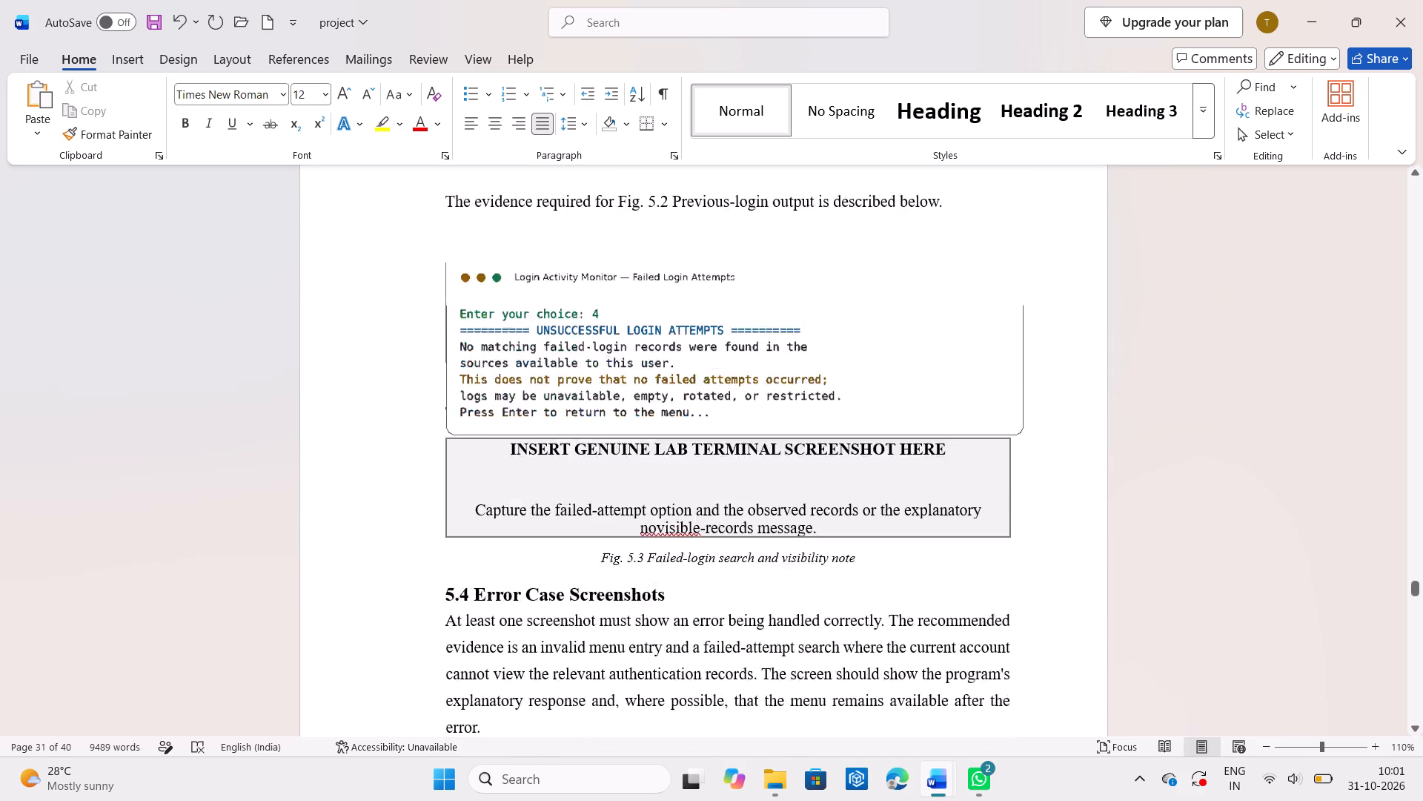
Compare the Fig. 5.3 placeholder in the project document with the terminal screenshots and captions for Fig. 5.1 to Fig. 5.4 in miniproject.
scroll(647, 524, "down", 1)
scroll(647, 524, "up", 1)
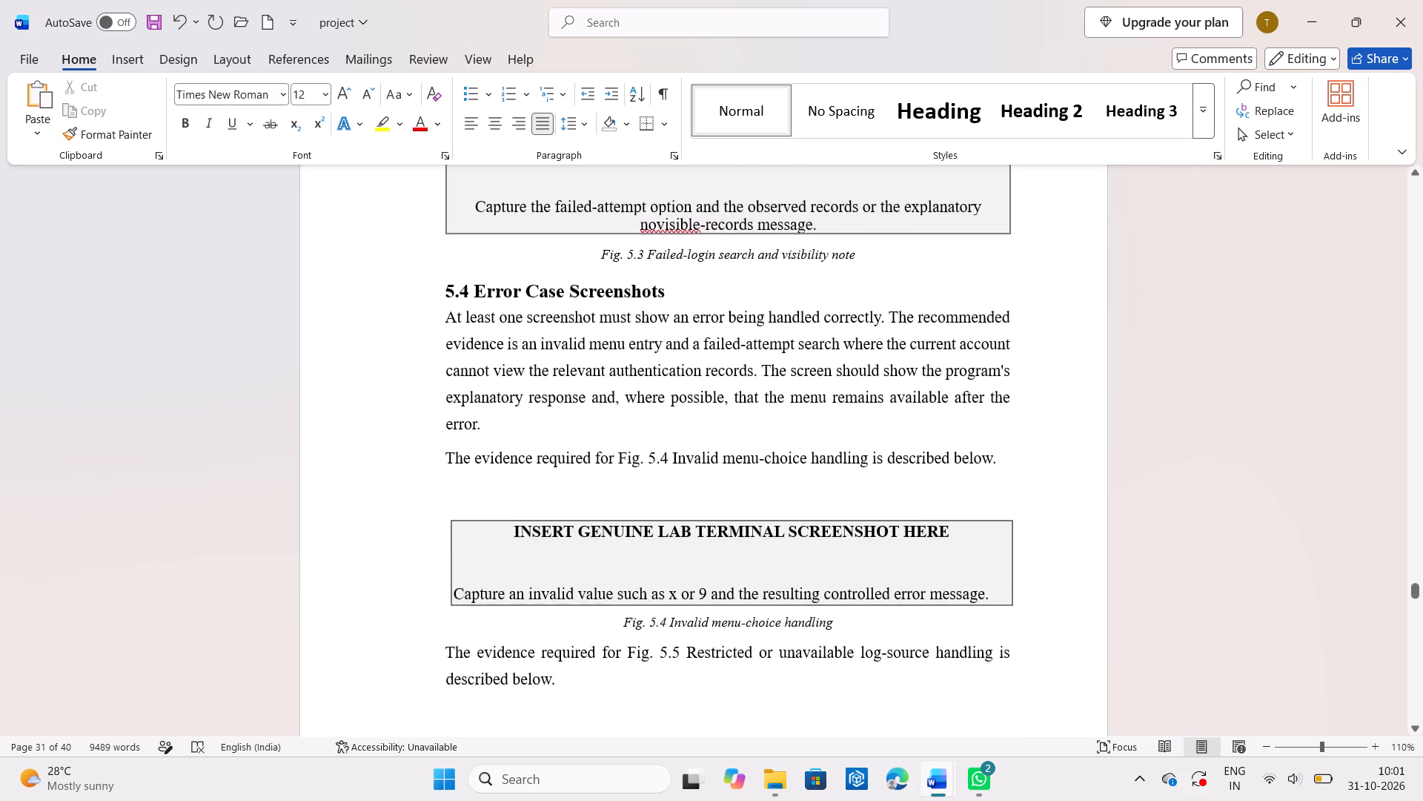
scroll(647, 524, "up", 1)
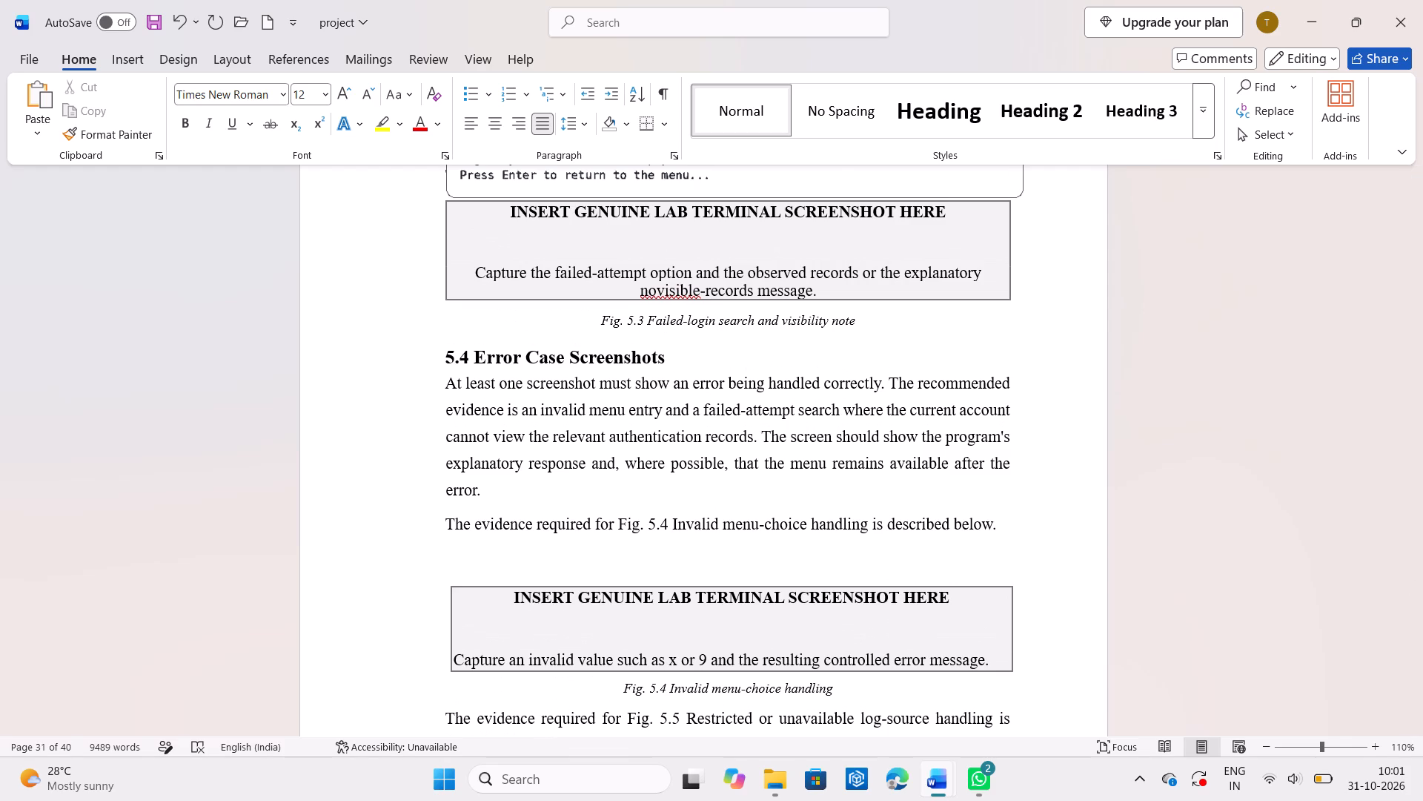
scroll(647, 524, "up", 2)
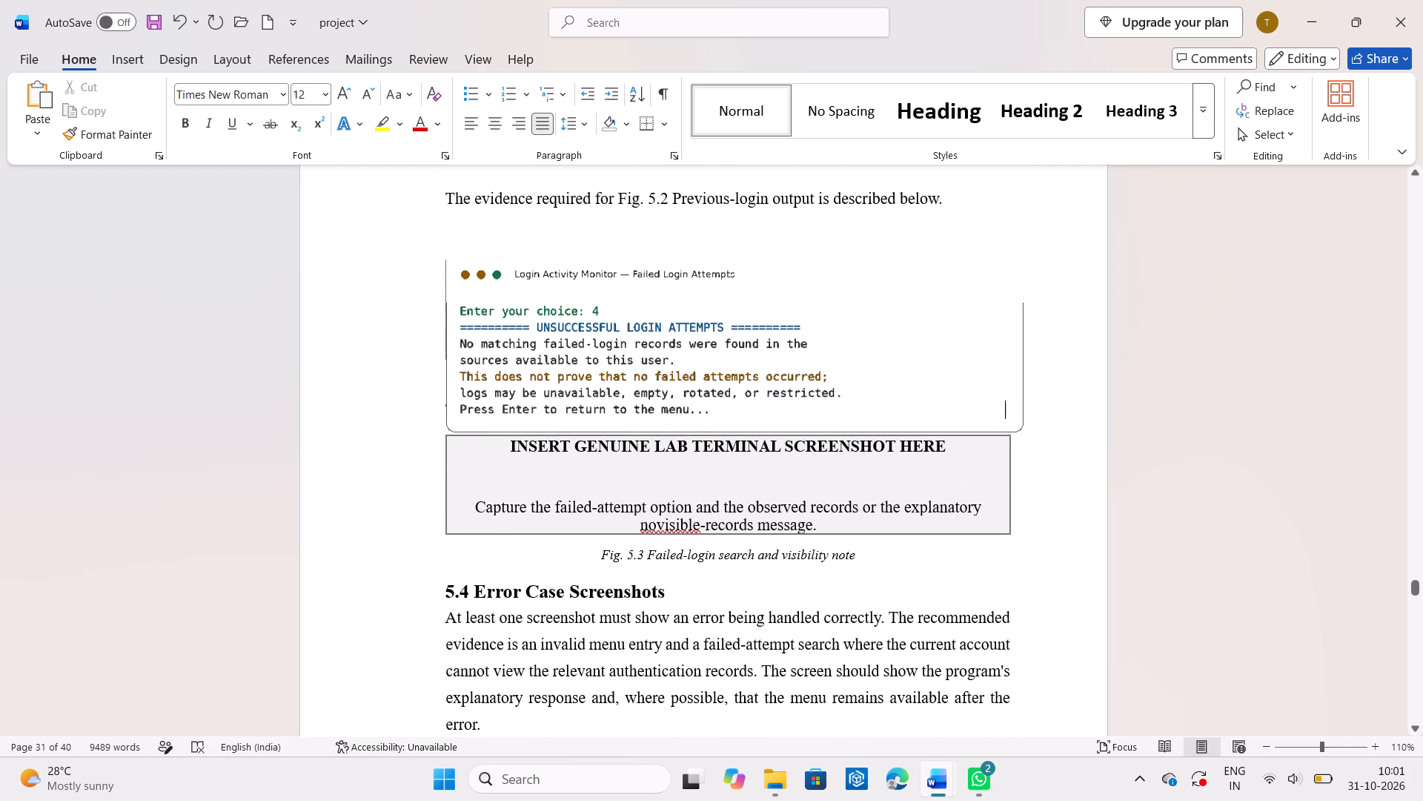
left_click(947, 449)
left_click(1004, 713)
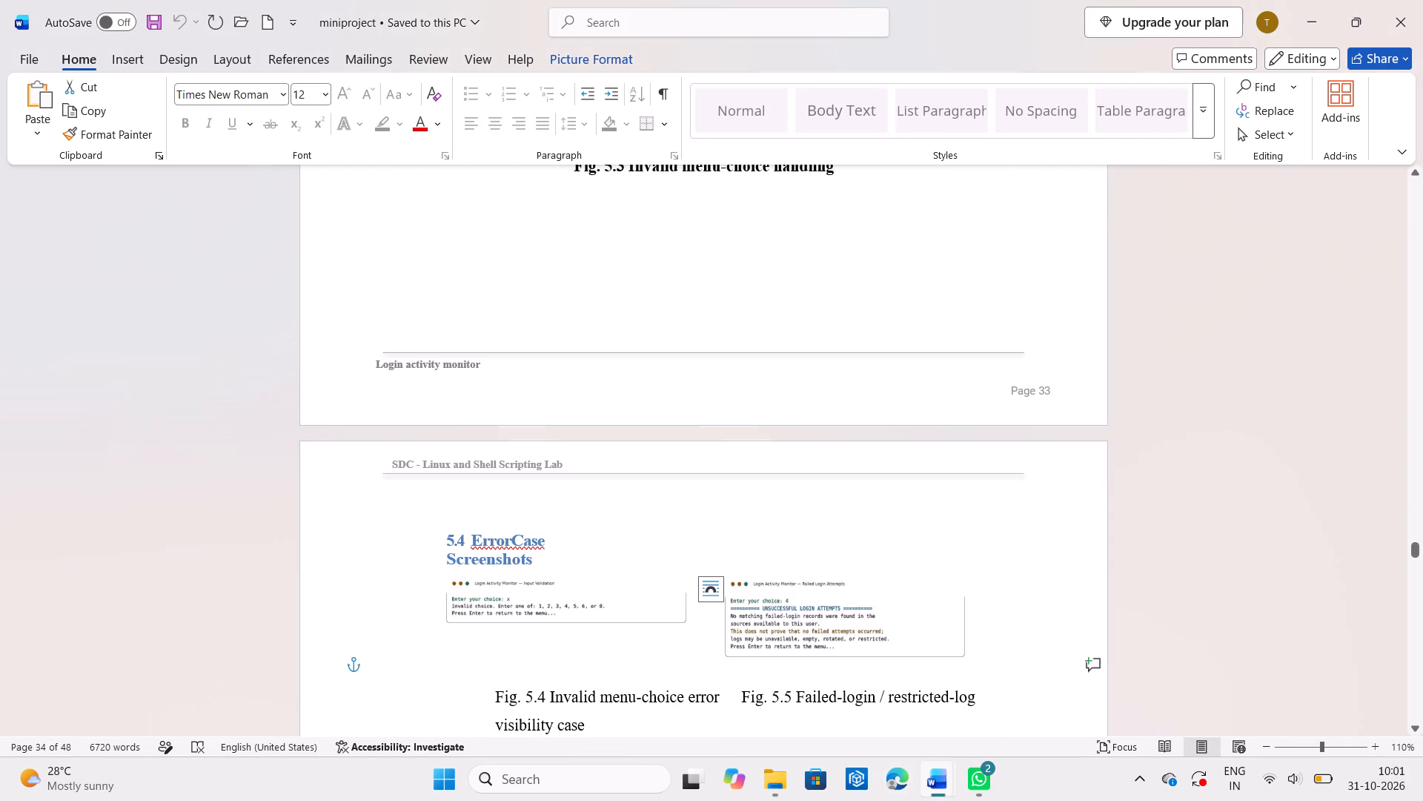
scroll(883, 504, "up", 3)
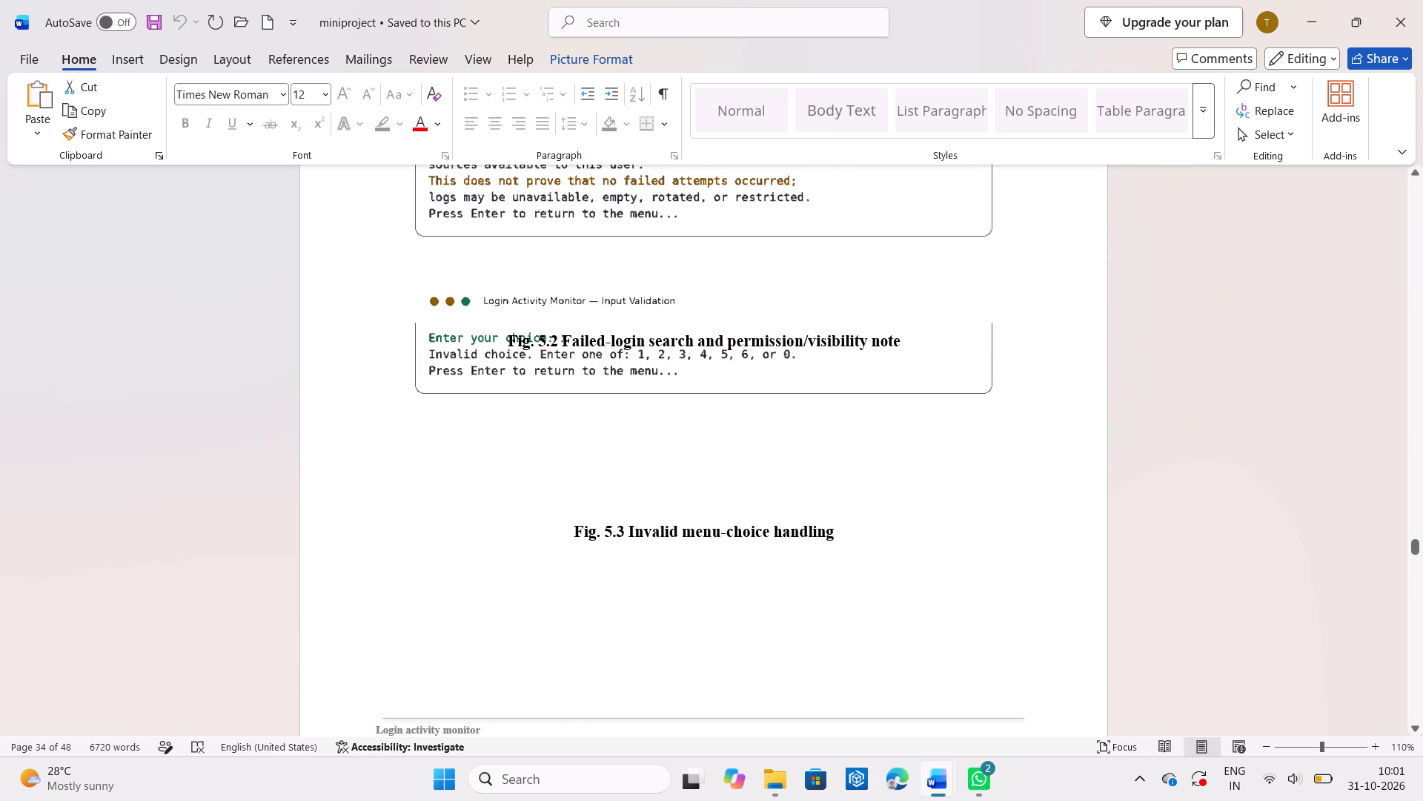
left_click(738, 370)
left_click(744, 336)
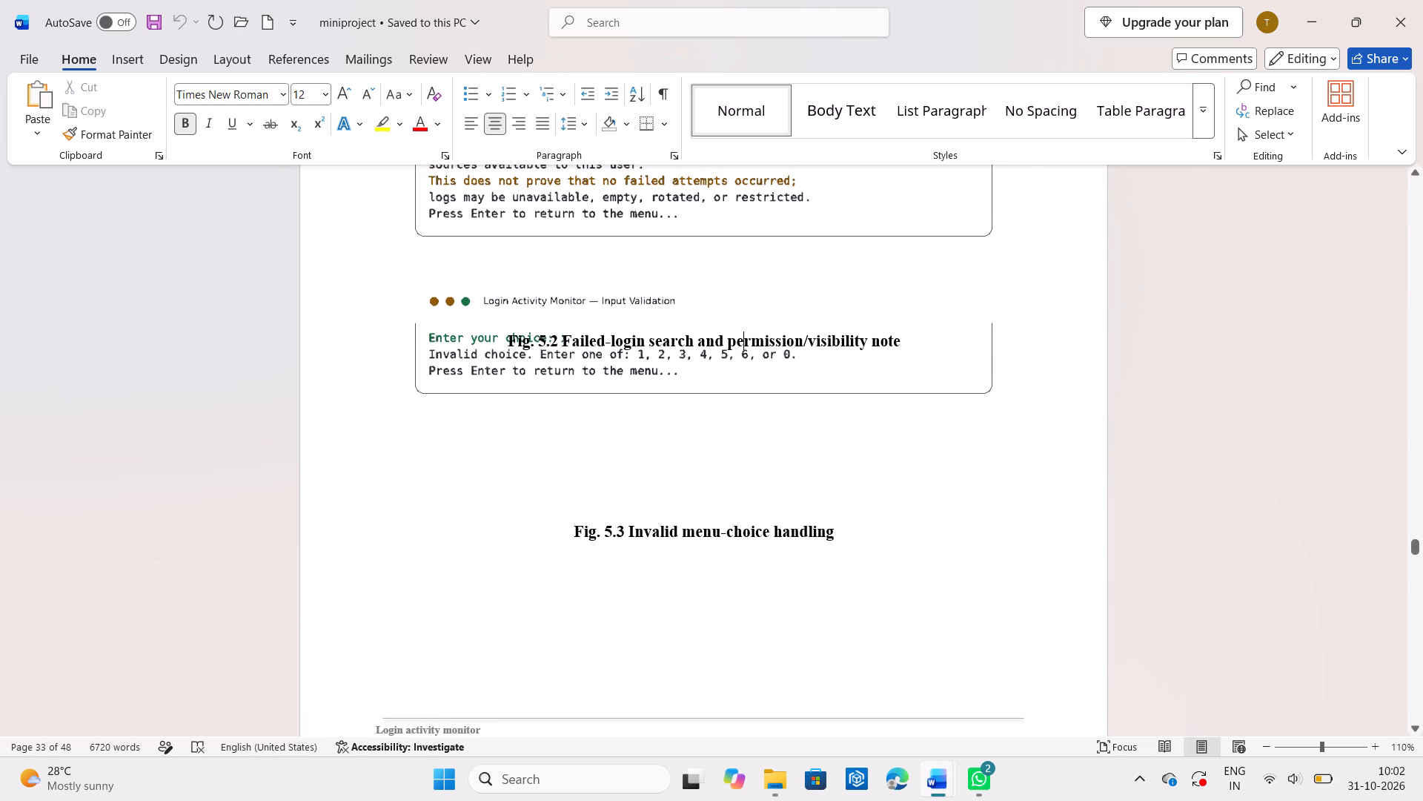
left_click(734, 349)
left_click(705, 355)
scroll(670, 366, "up", 1)
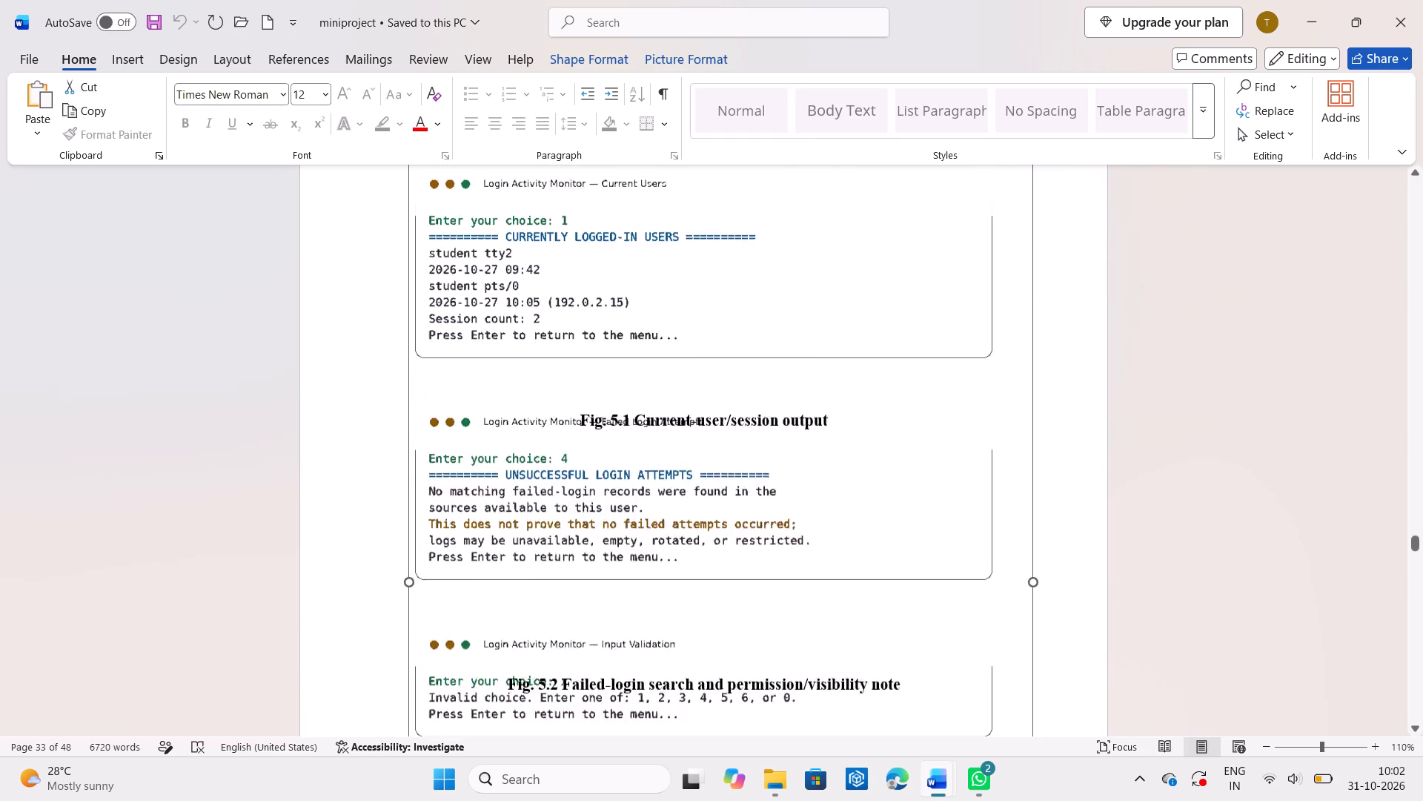
scroll(670, 366, "up", 2)
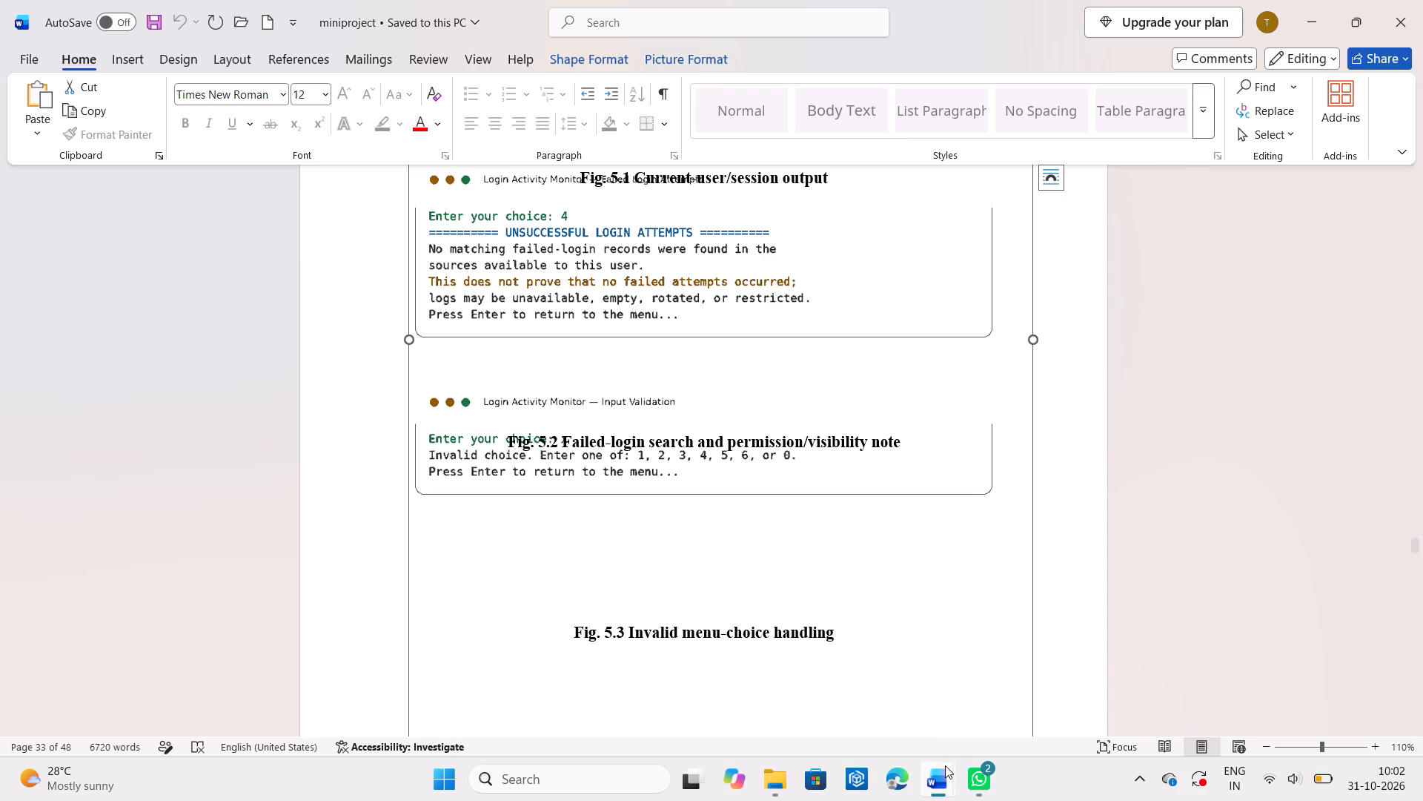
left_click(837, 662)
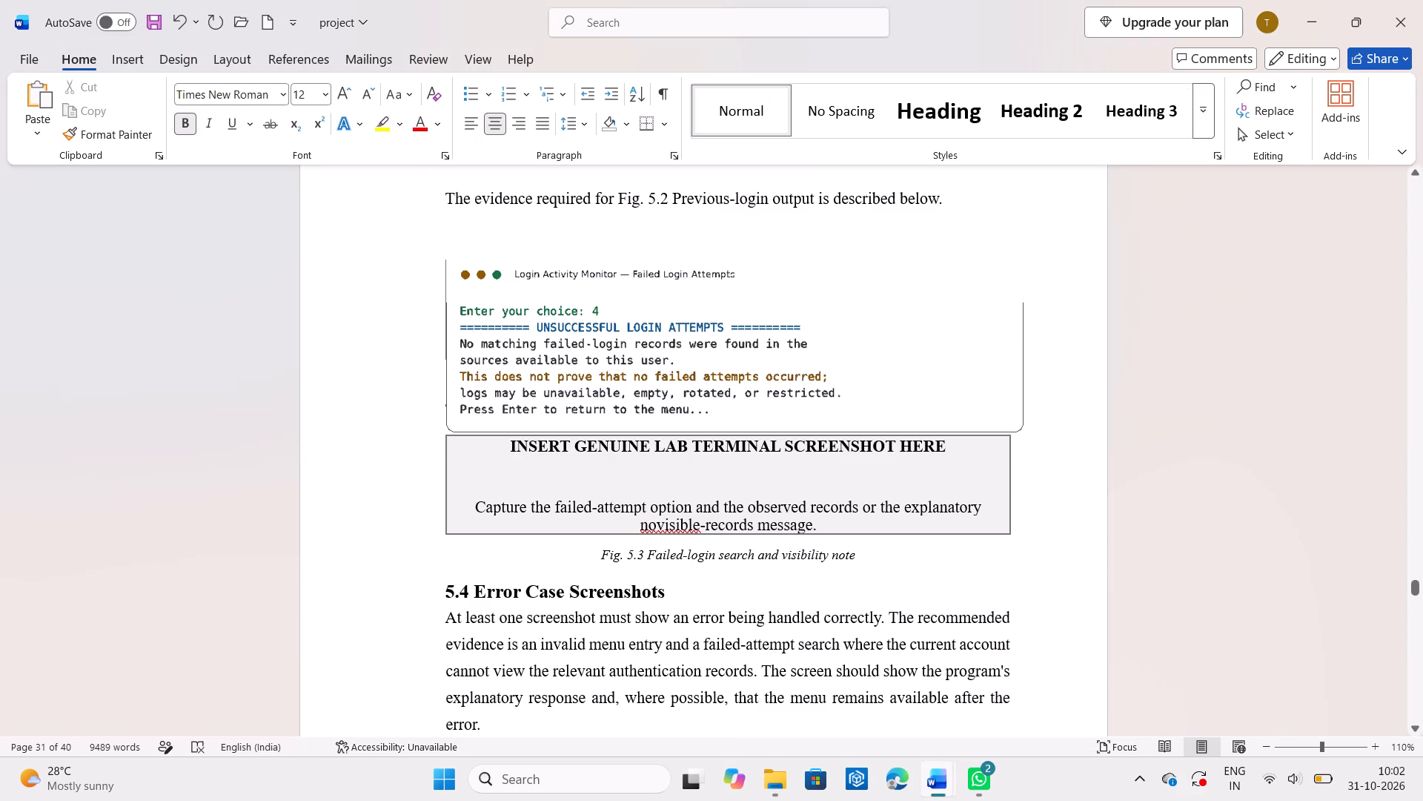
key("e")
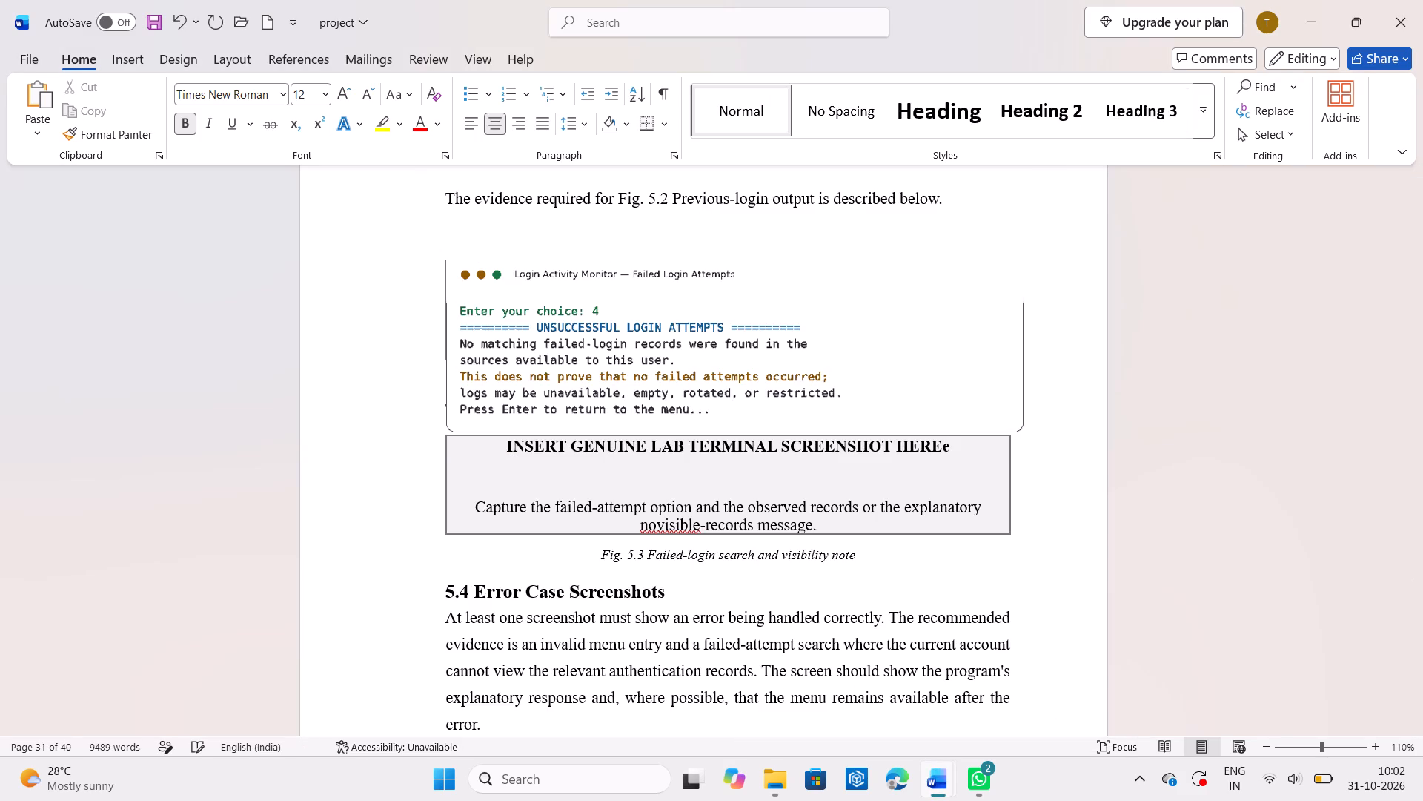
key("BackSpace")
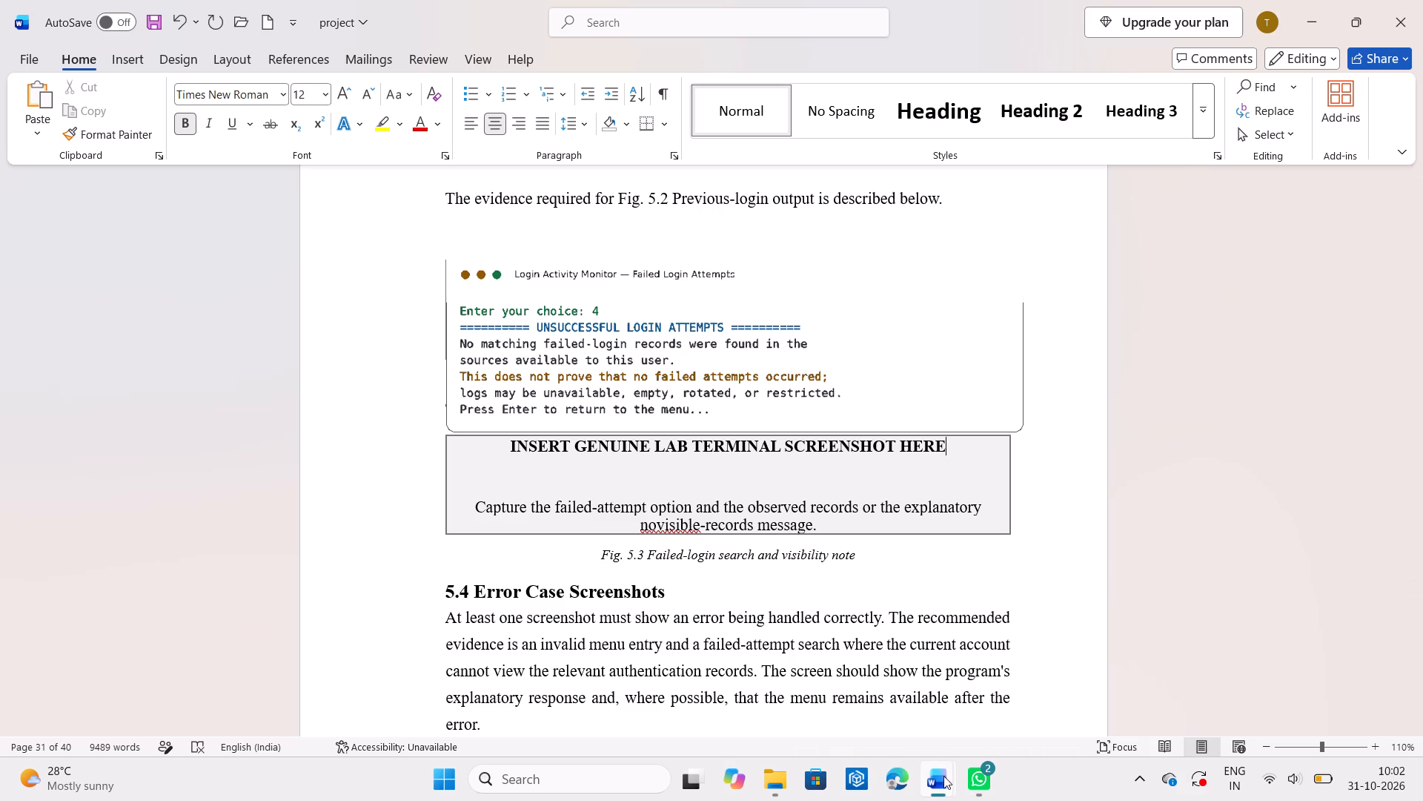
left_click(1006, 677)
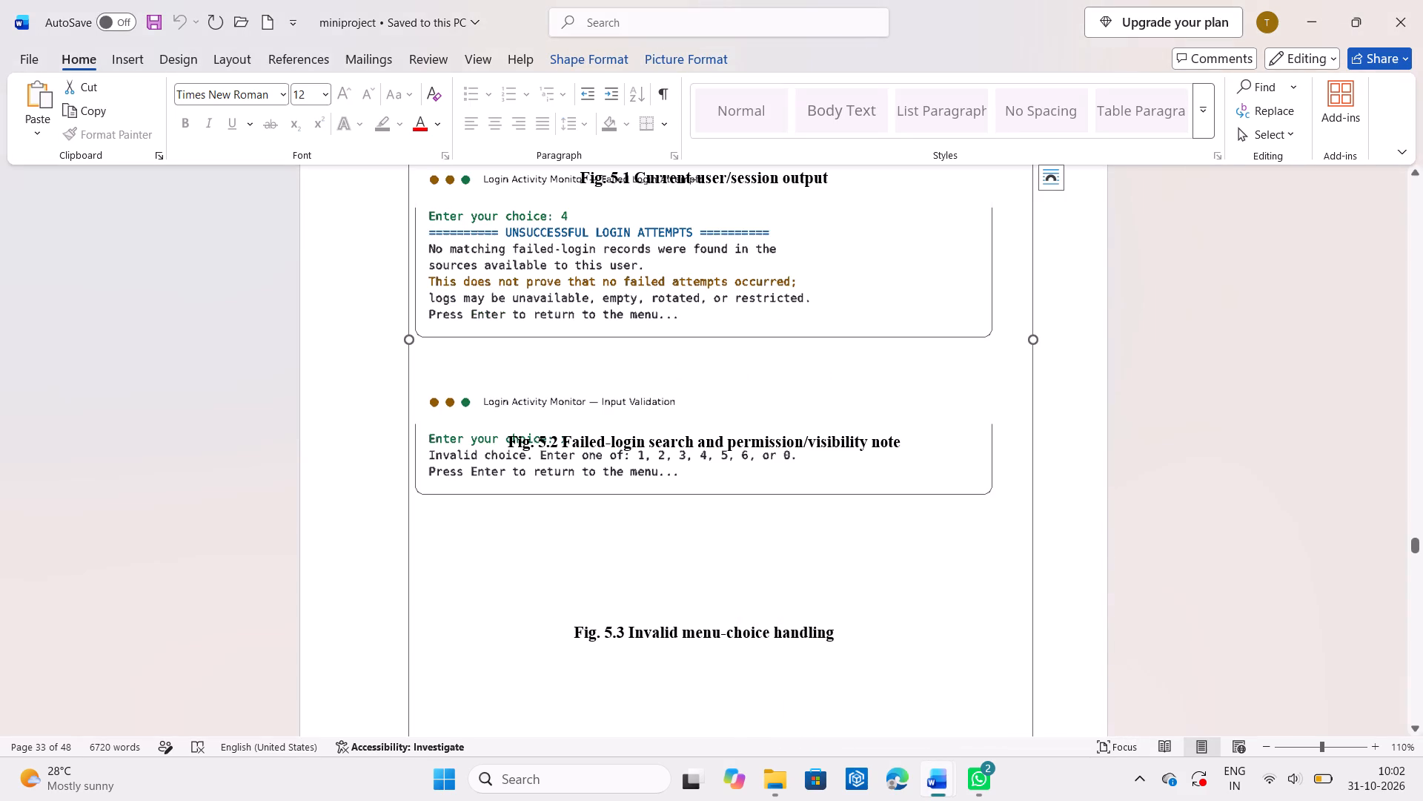
Delete the whole Fig. 5.2 caption that overlaps the Input Validation terminal screenshot in the miniproject document.
left_click_drag(556, 447, 662, 450)
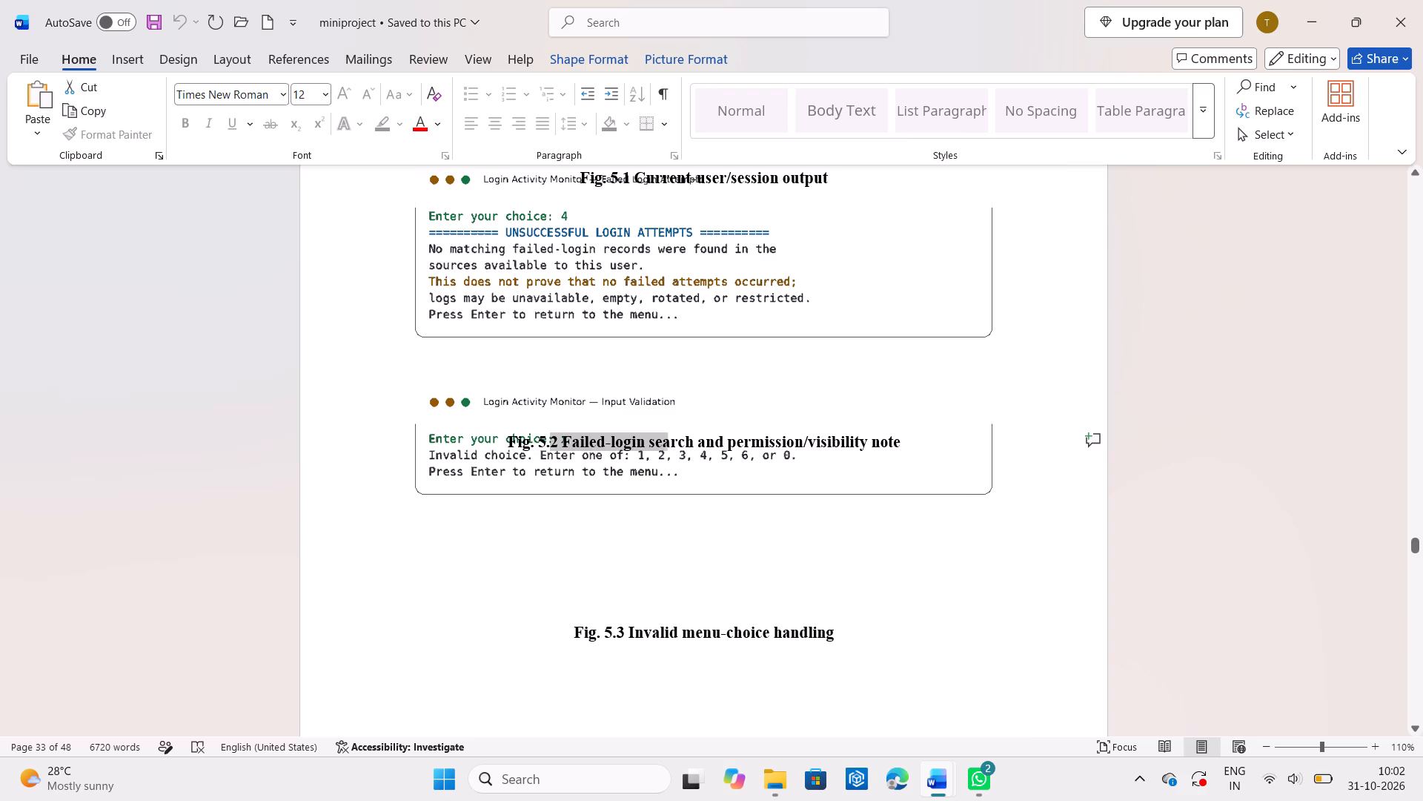
left_click_drag(662, 450, 847, 439)
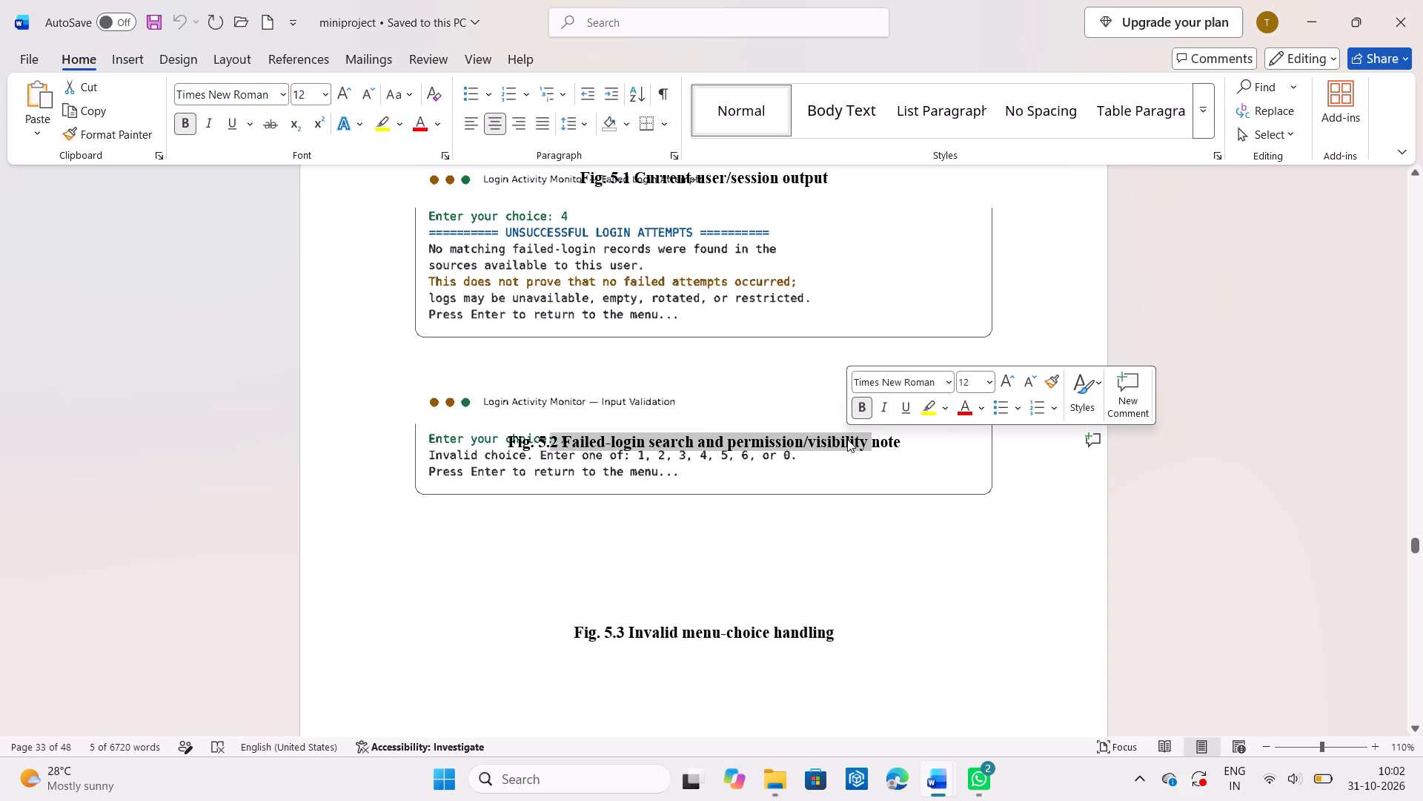
key("BackSpace")
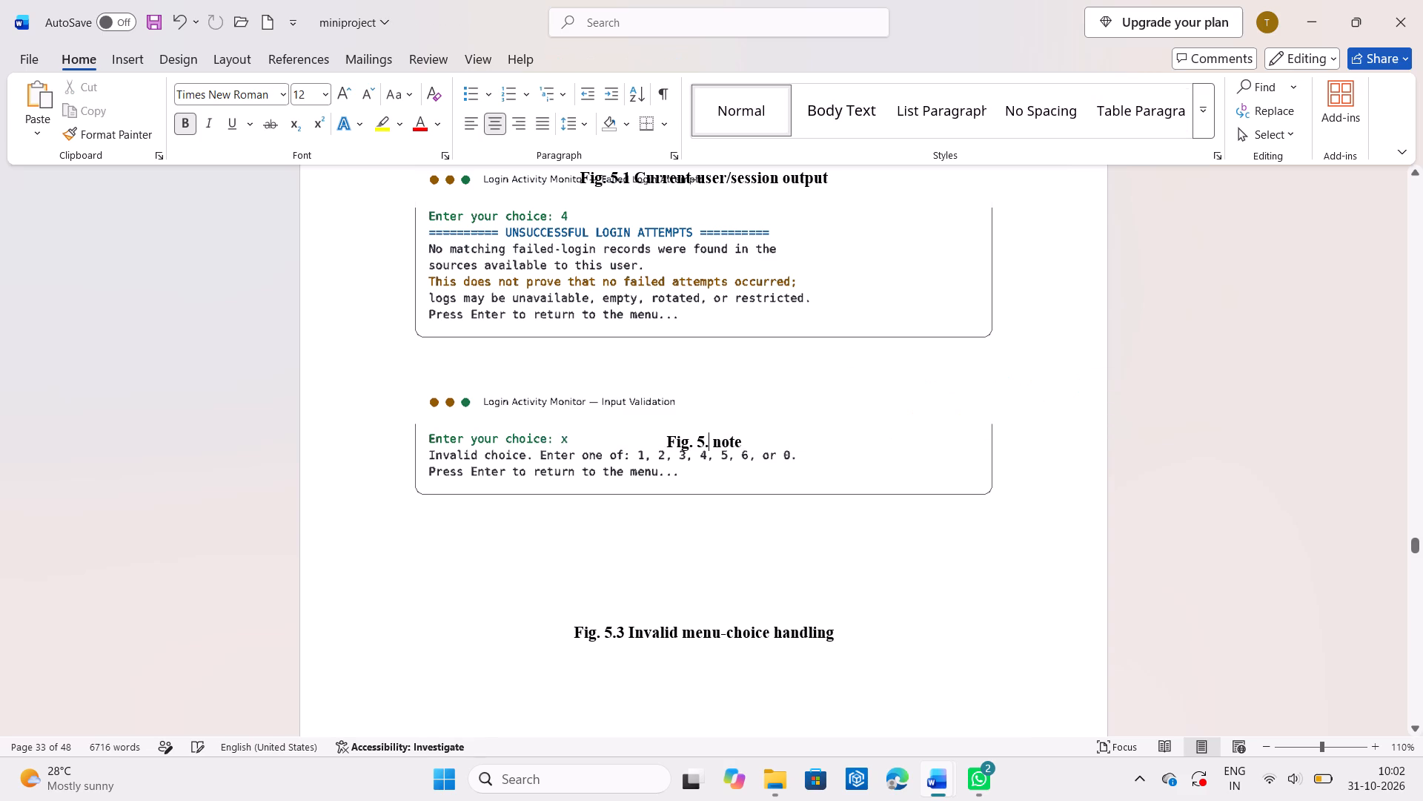
key("Delete")
key("Delete")
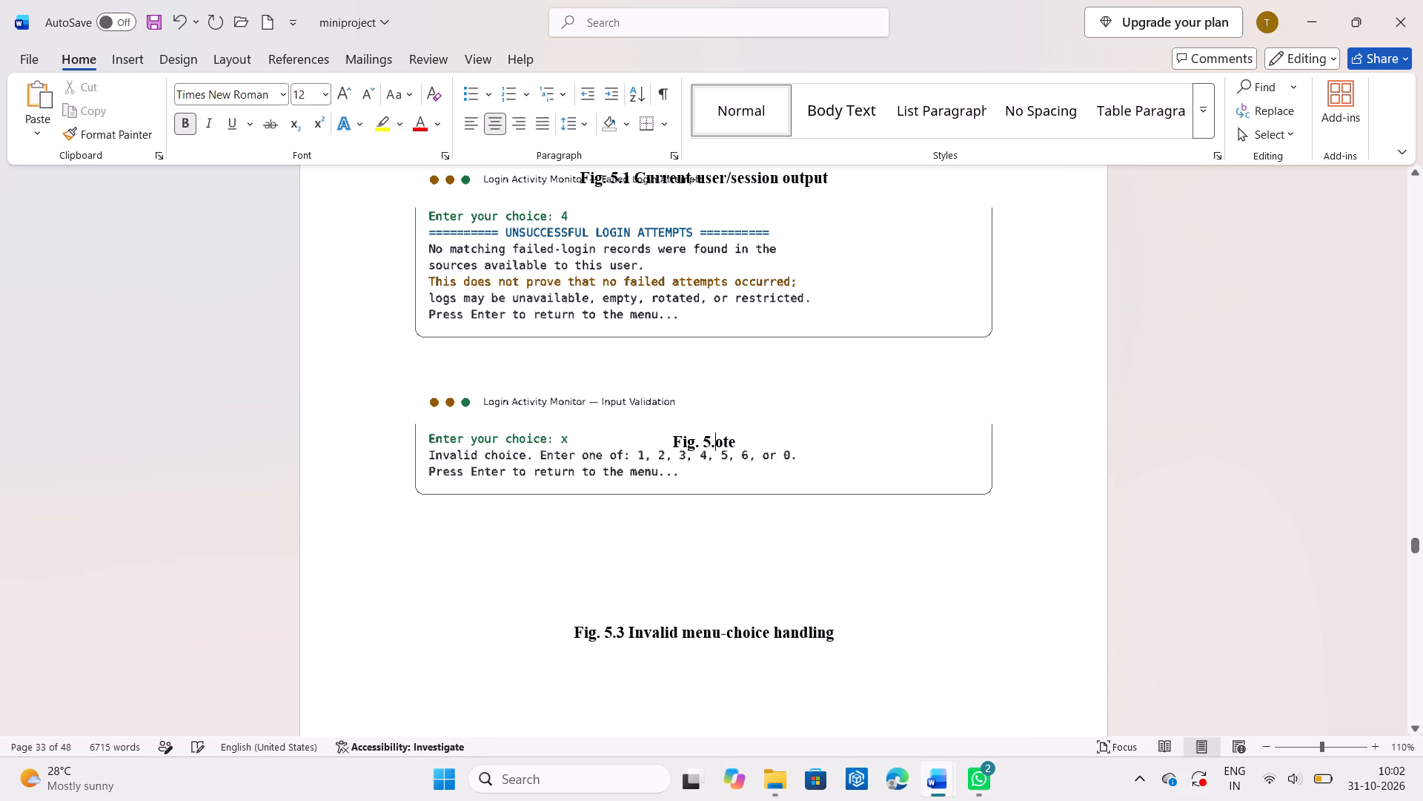
key("Delete")
key("Delete")
key("Delete")
key("BackSpace")
key("BackSpace")
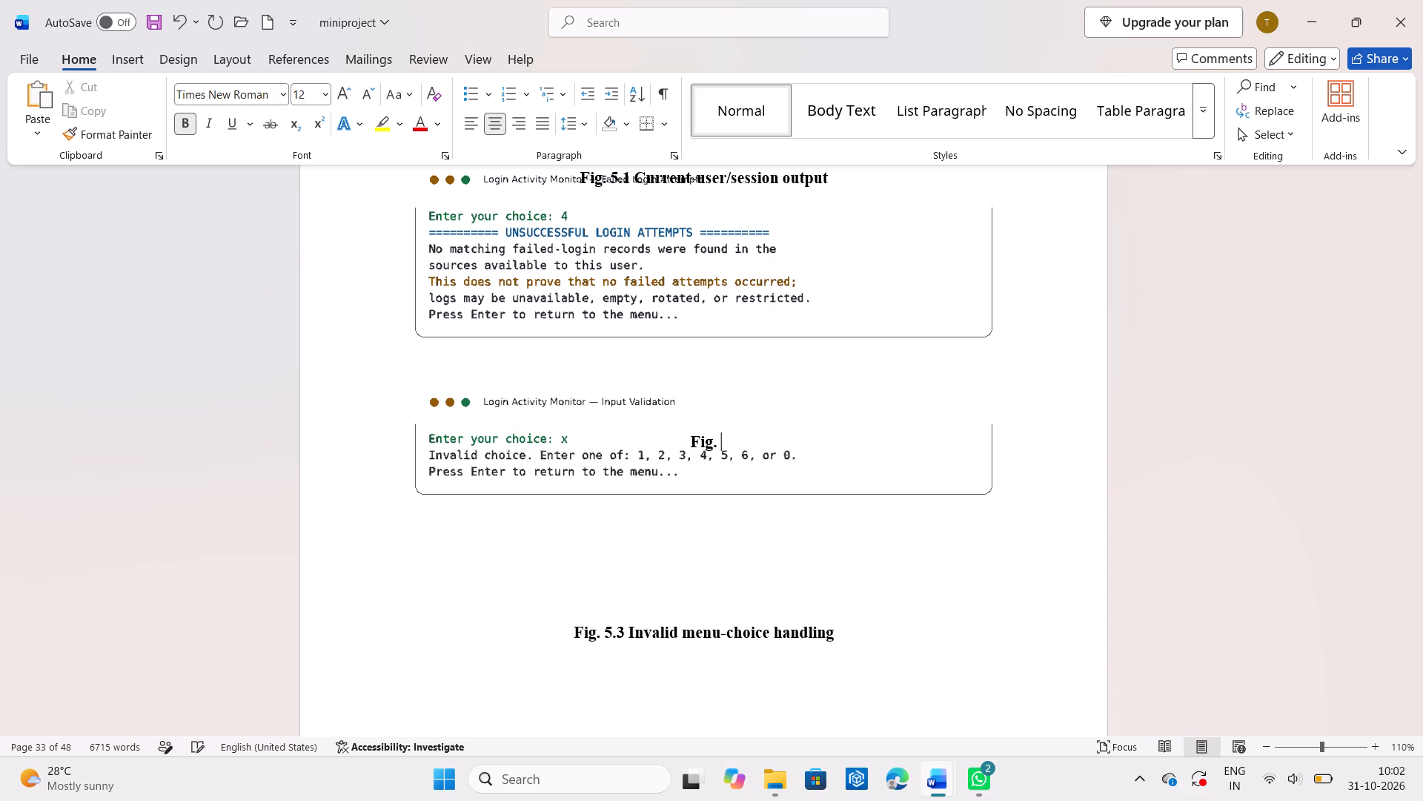
key("BackSpace")
key("BackSpace")
key("BackSpace")
key("BackSpace")
key("BackSpace")
Copy the Input Validation terminal screenshot above the Fig. 5.3 caption in miniproject and switch to the project document.
left_click_drag(428, 441, 674, 463)
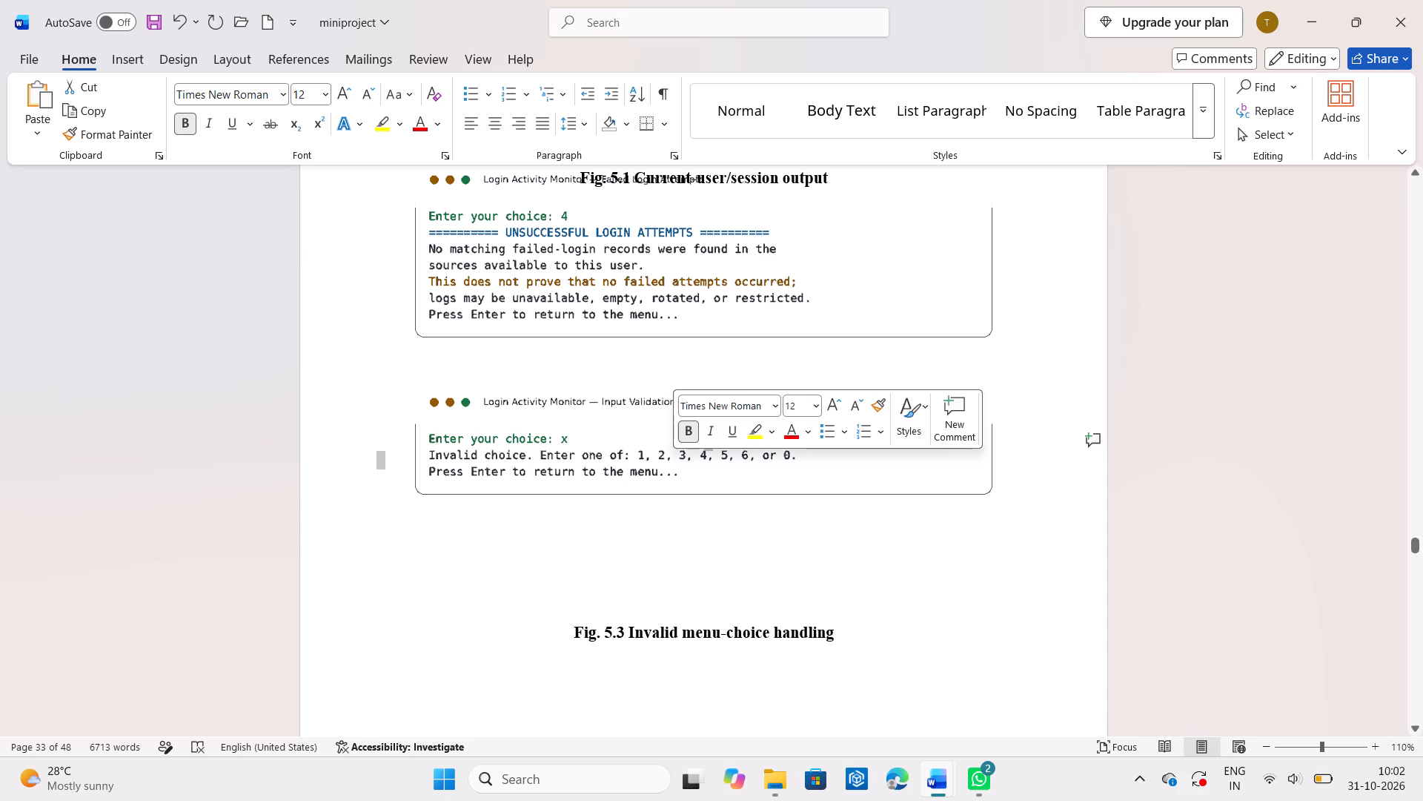
left_click(558, 441)
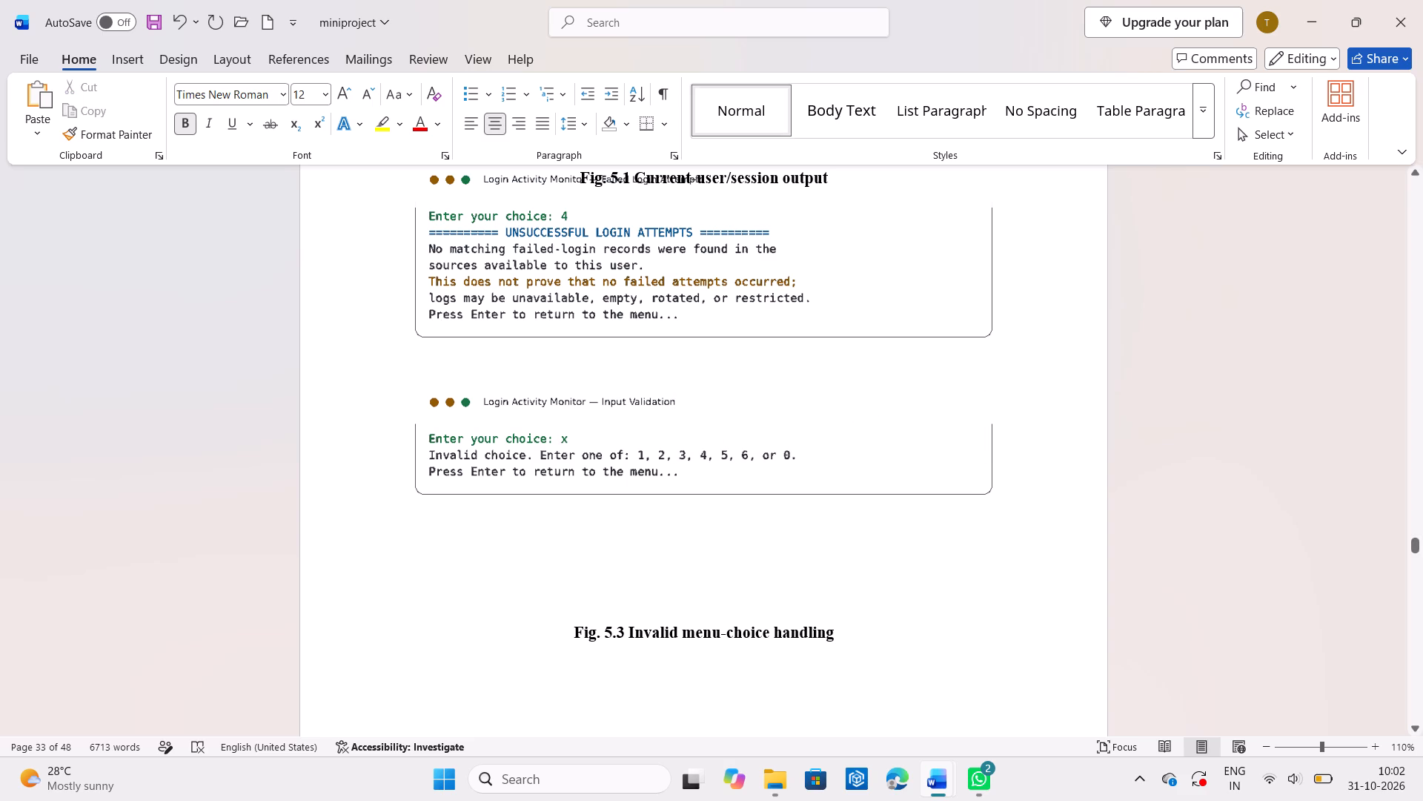
double_click(440, 441)
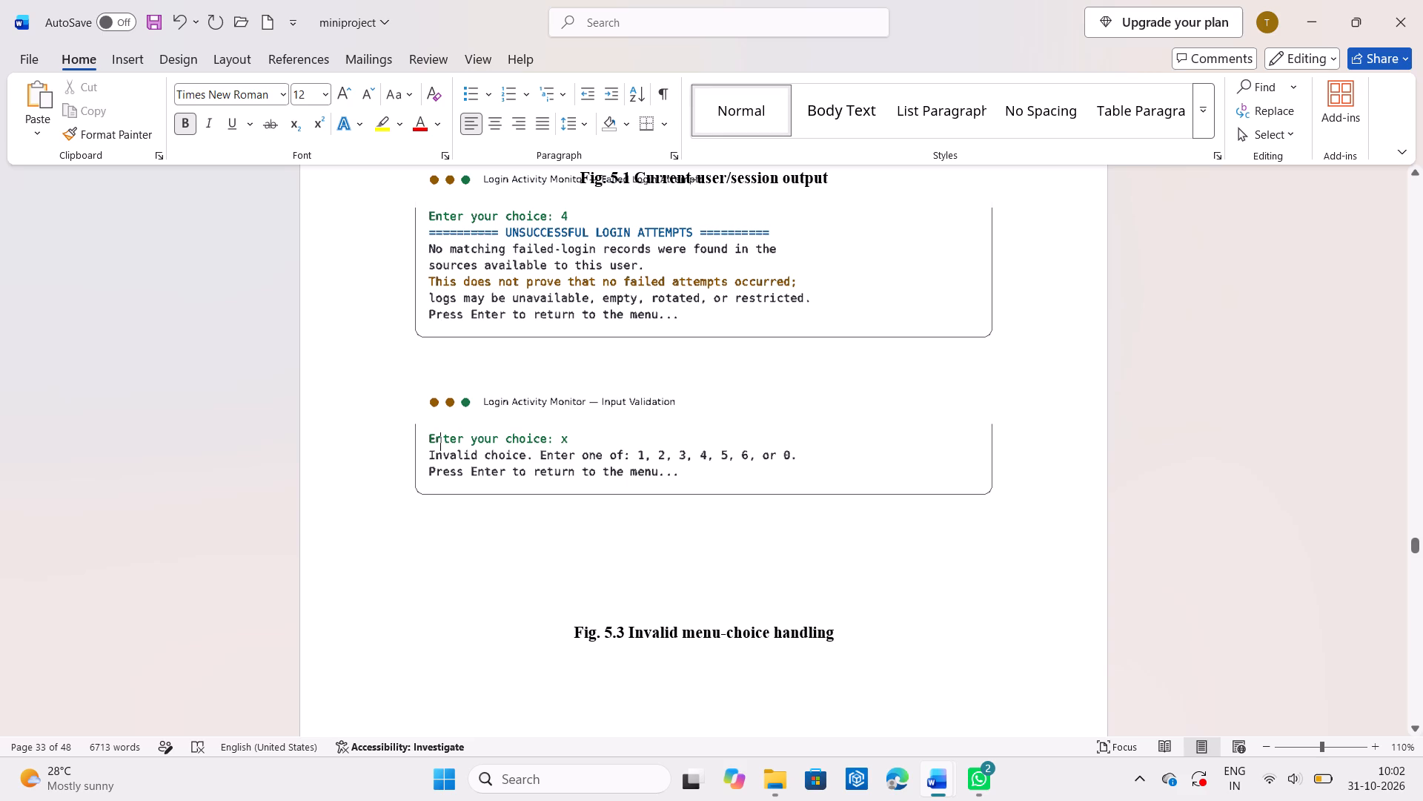
triple_click(439, 444)
left_click(455, 452)
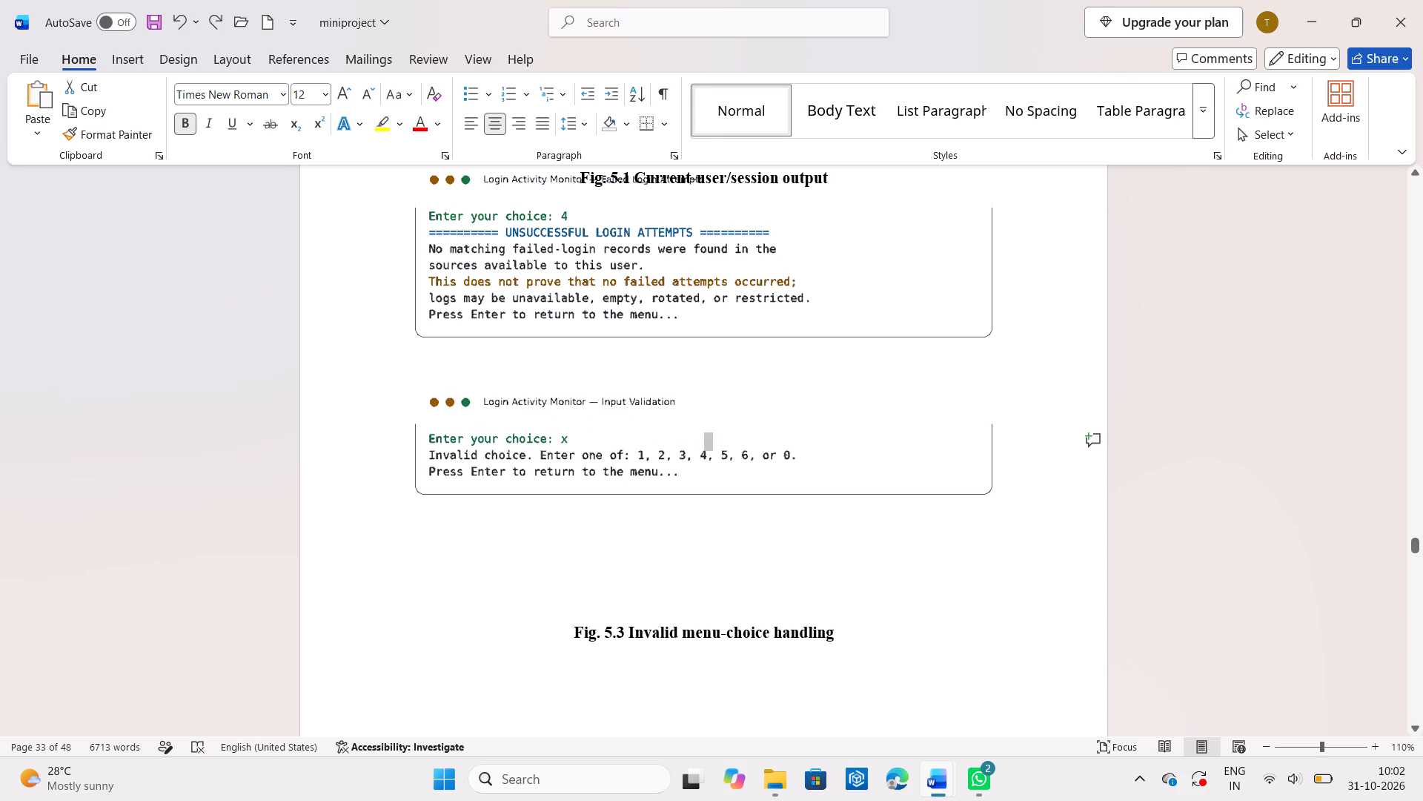
left_click(455, 452)
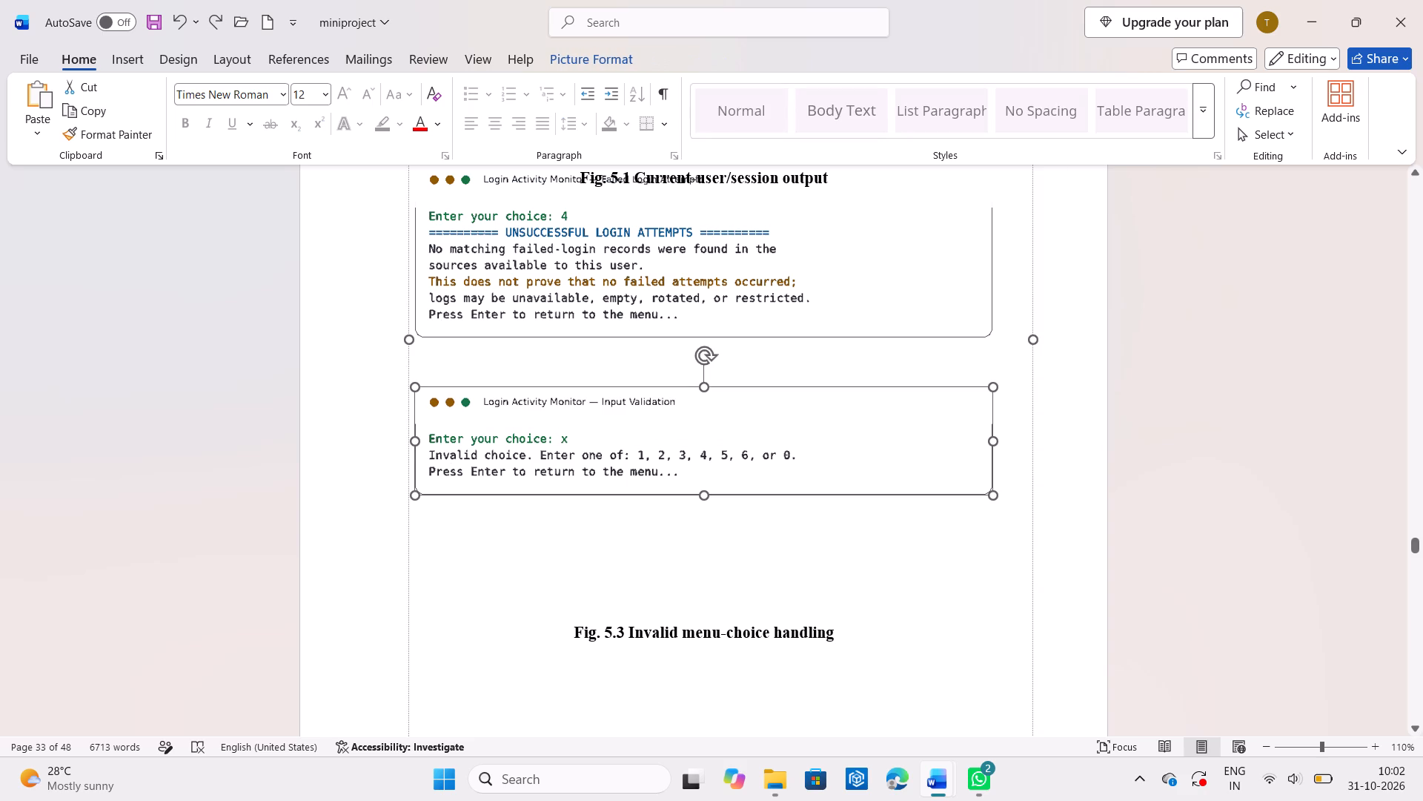
key("ctrl+c")
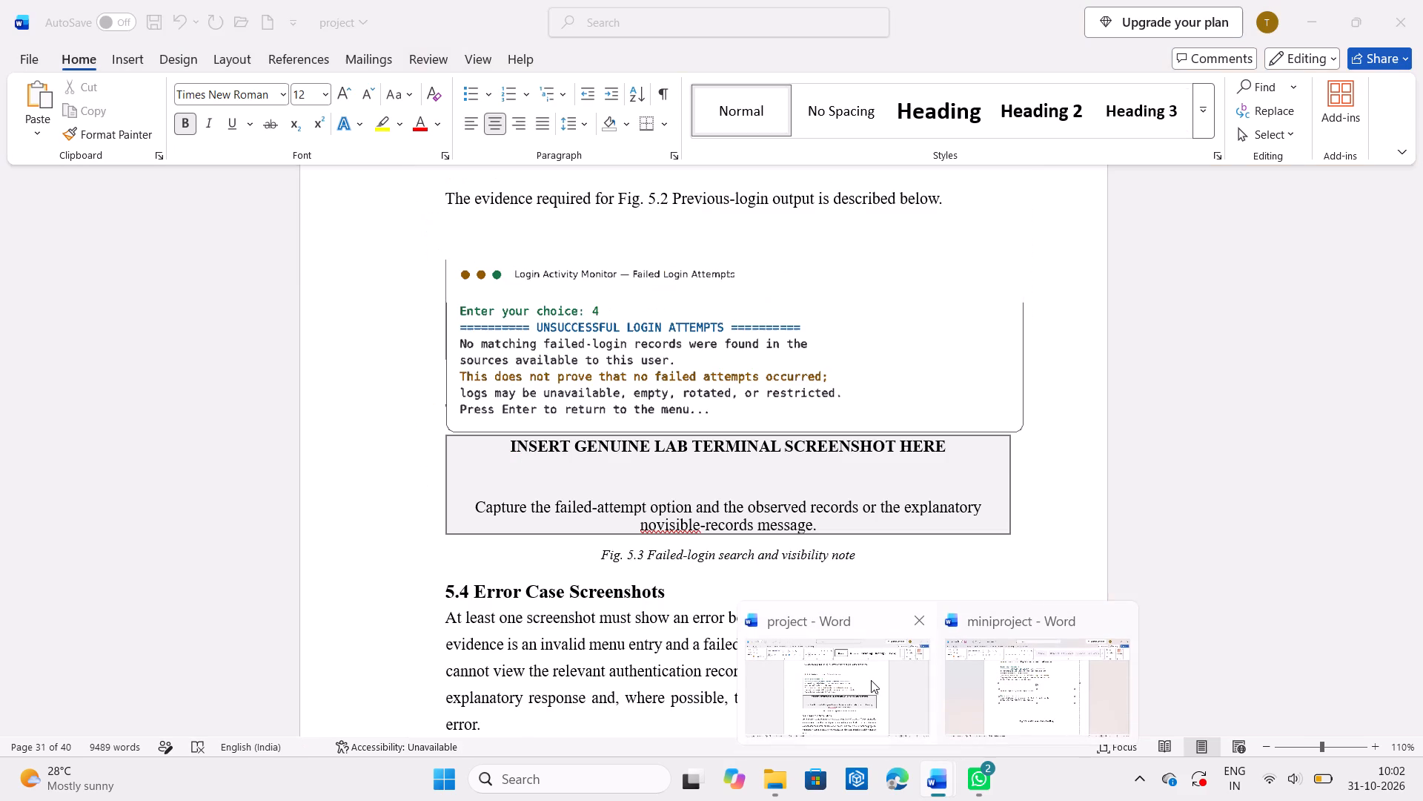
left_click(871, 680)
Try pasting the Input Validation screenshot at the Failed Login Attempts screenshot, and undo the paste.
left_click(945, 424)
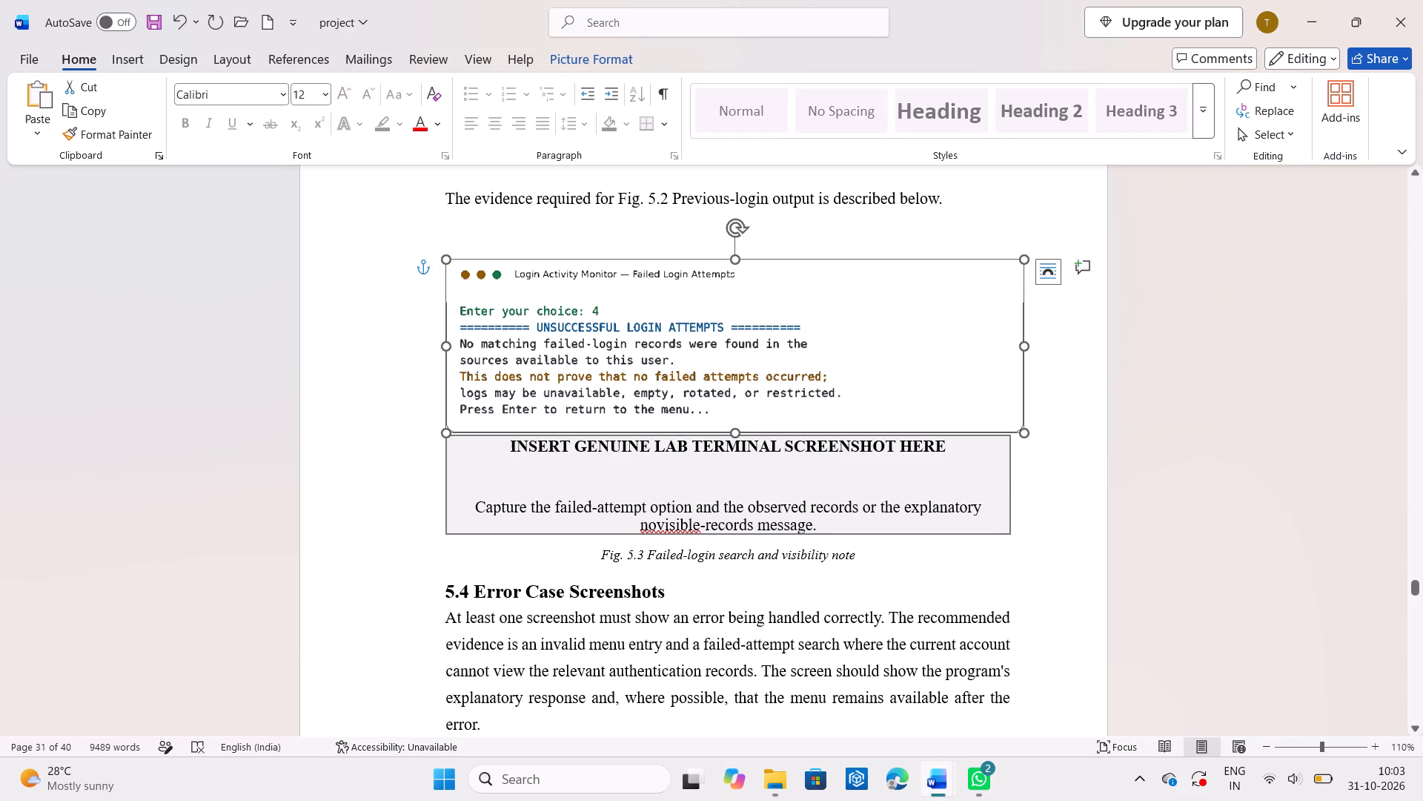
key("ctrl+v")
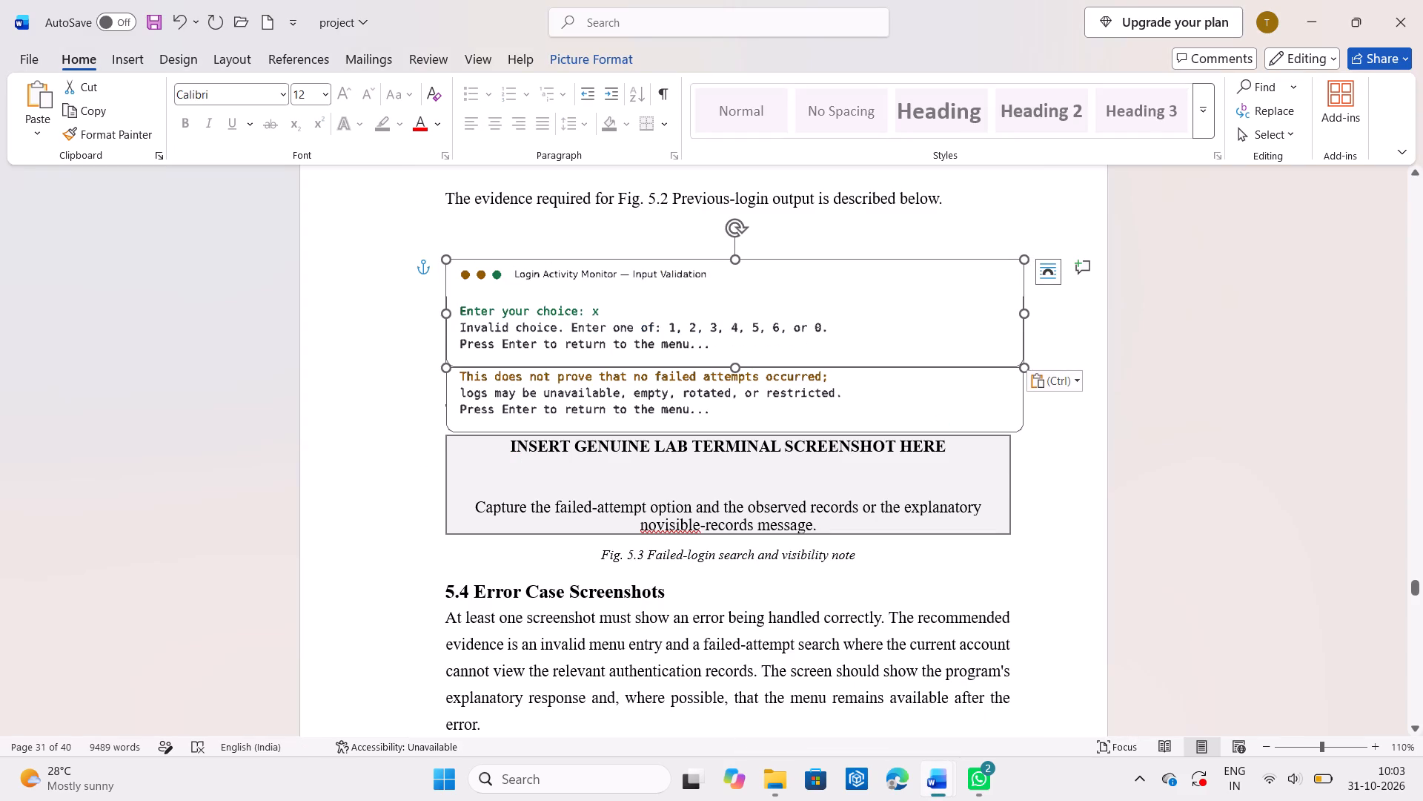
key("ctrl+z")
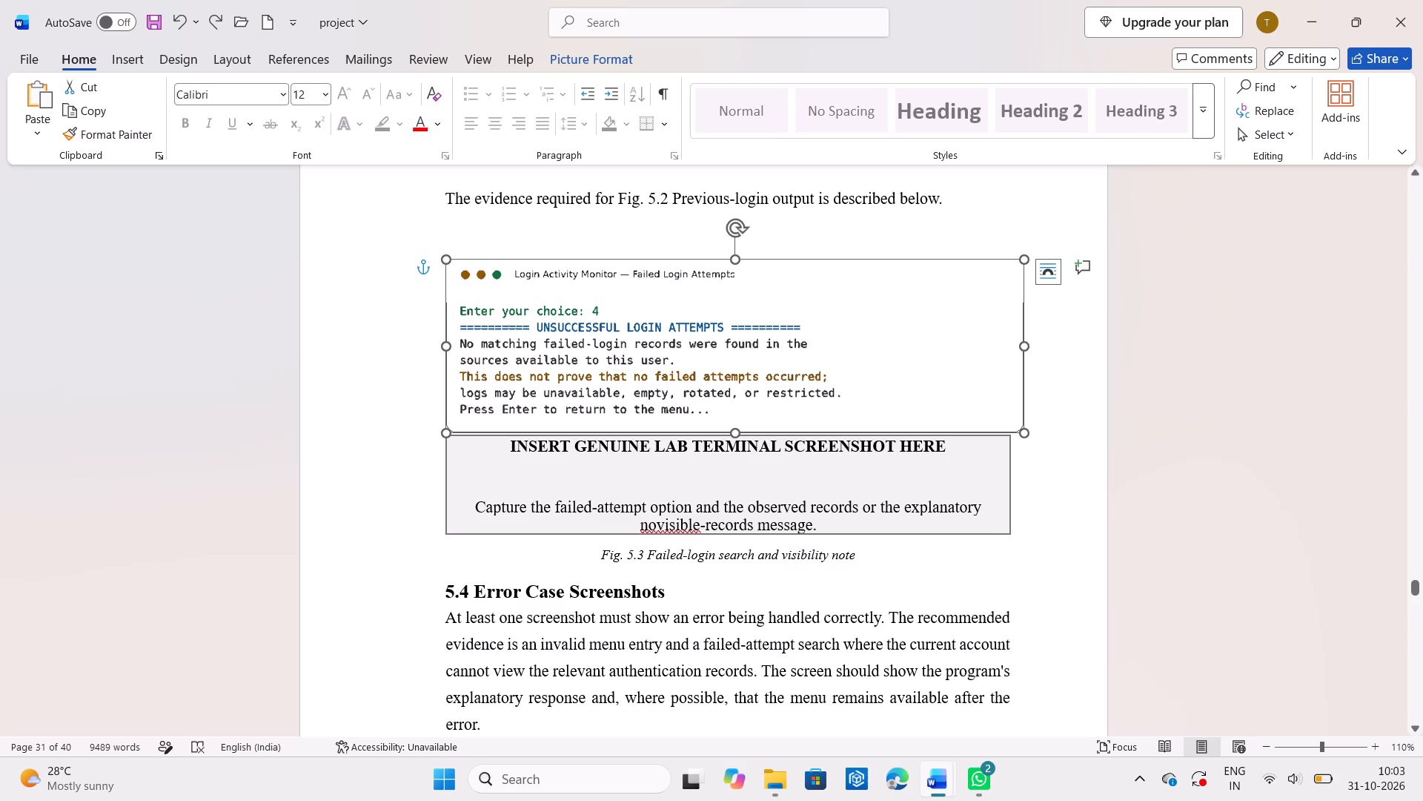
Paste the Input Validation screenshot over the Fig. 5.3 placeholder box, directly above its caption.
left_click(994, 467)
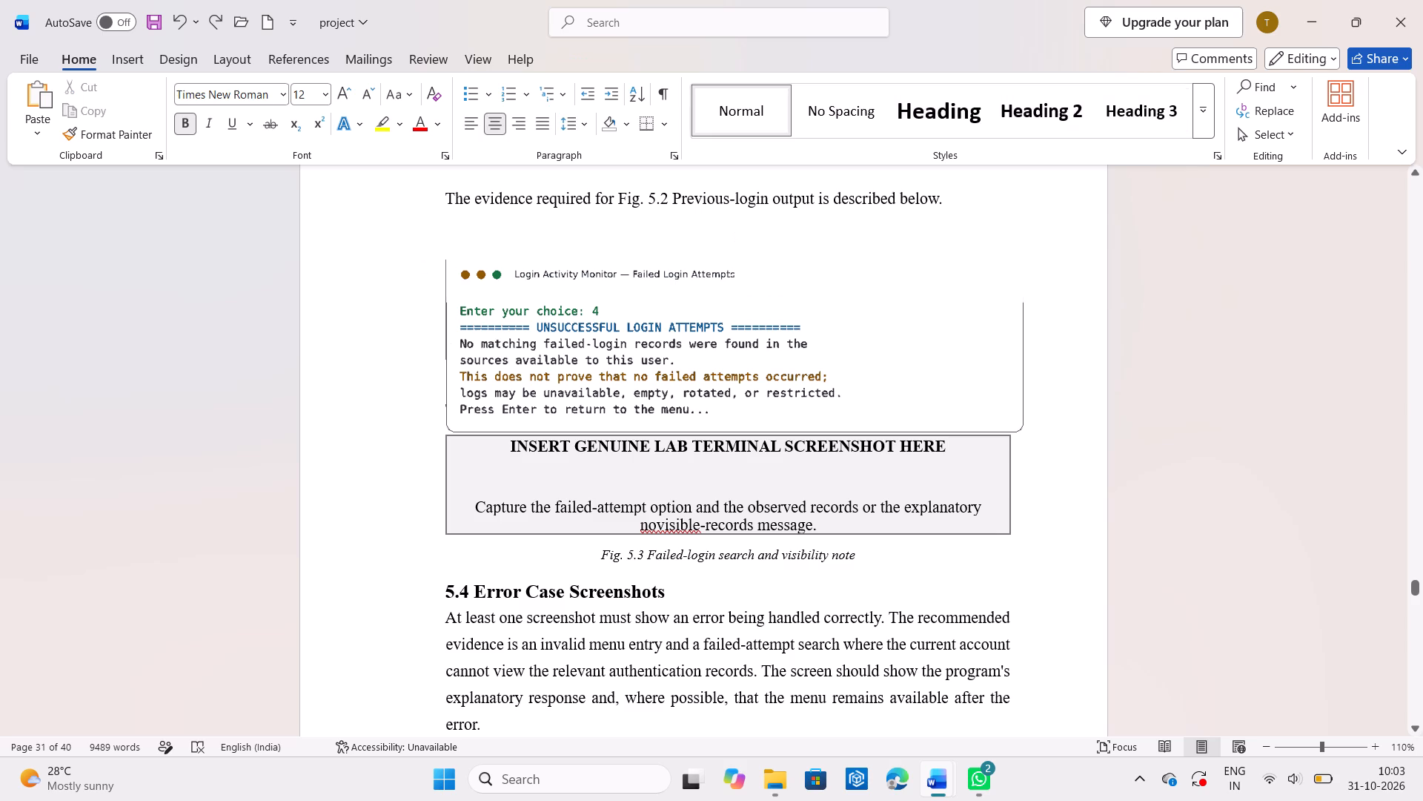
key("ctrl+v")
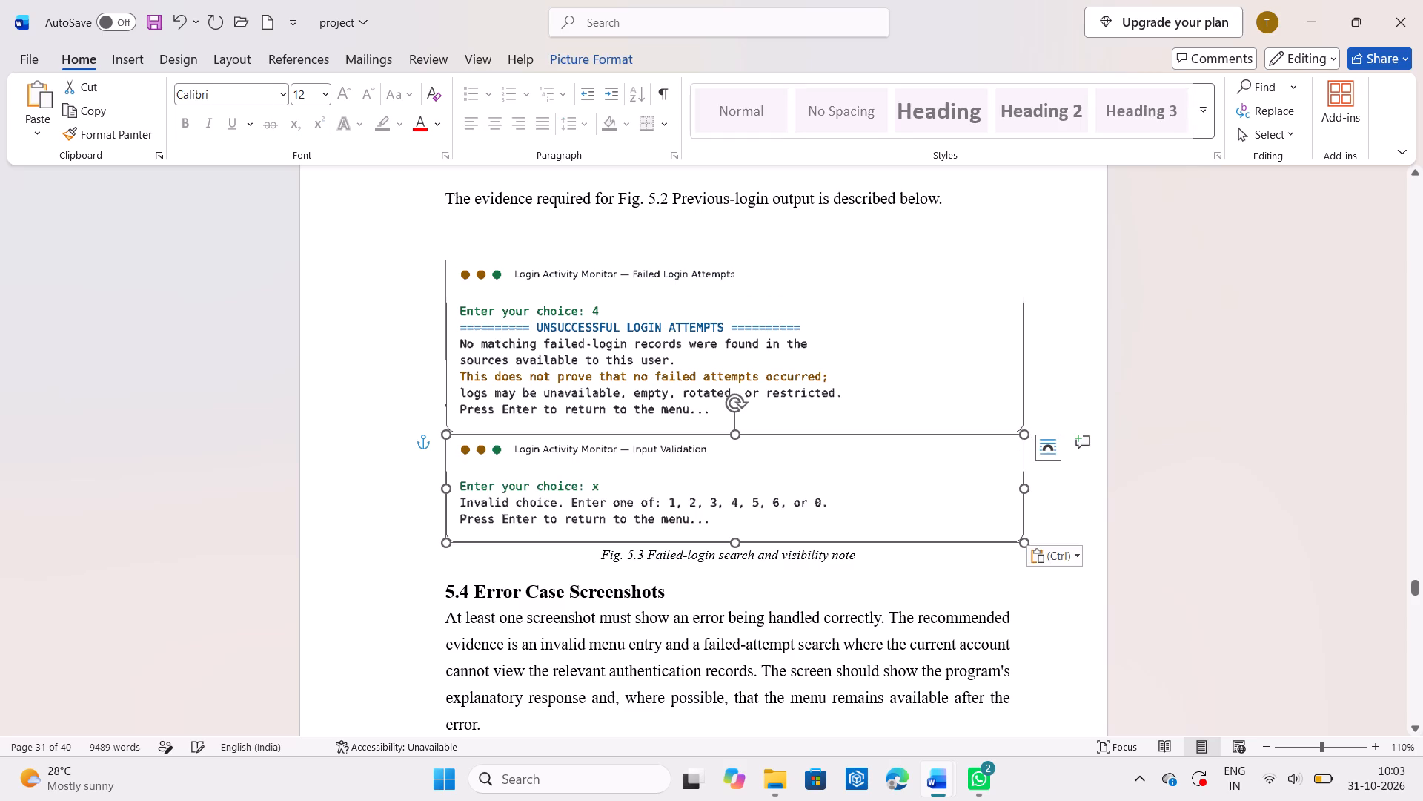
left_click(1004, 622)
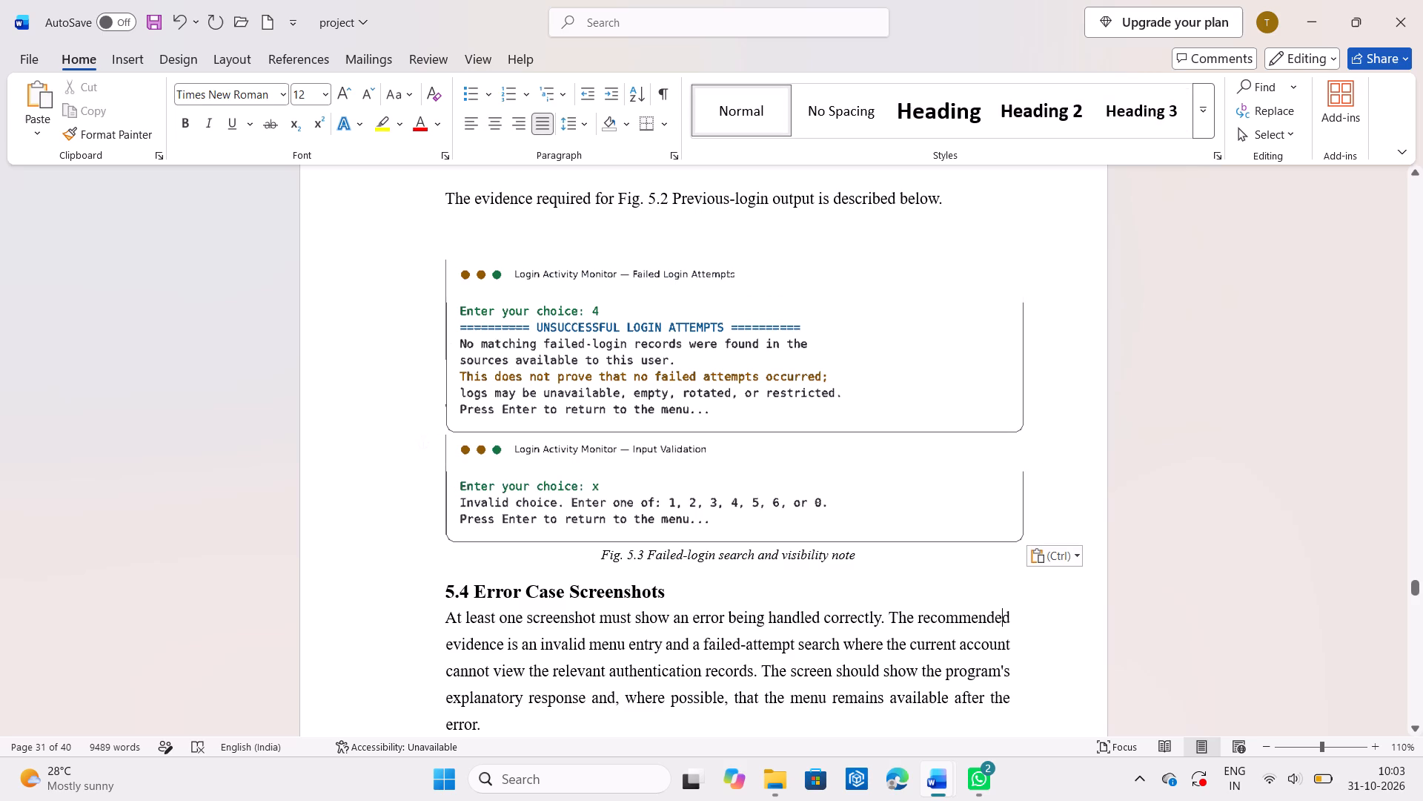
Copy the Input Validation terminal screenshot above the Fig. 5.4 caption in the miniproject document.
left_click(927, 627)
scroll(927, 627, "down", 2)
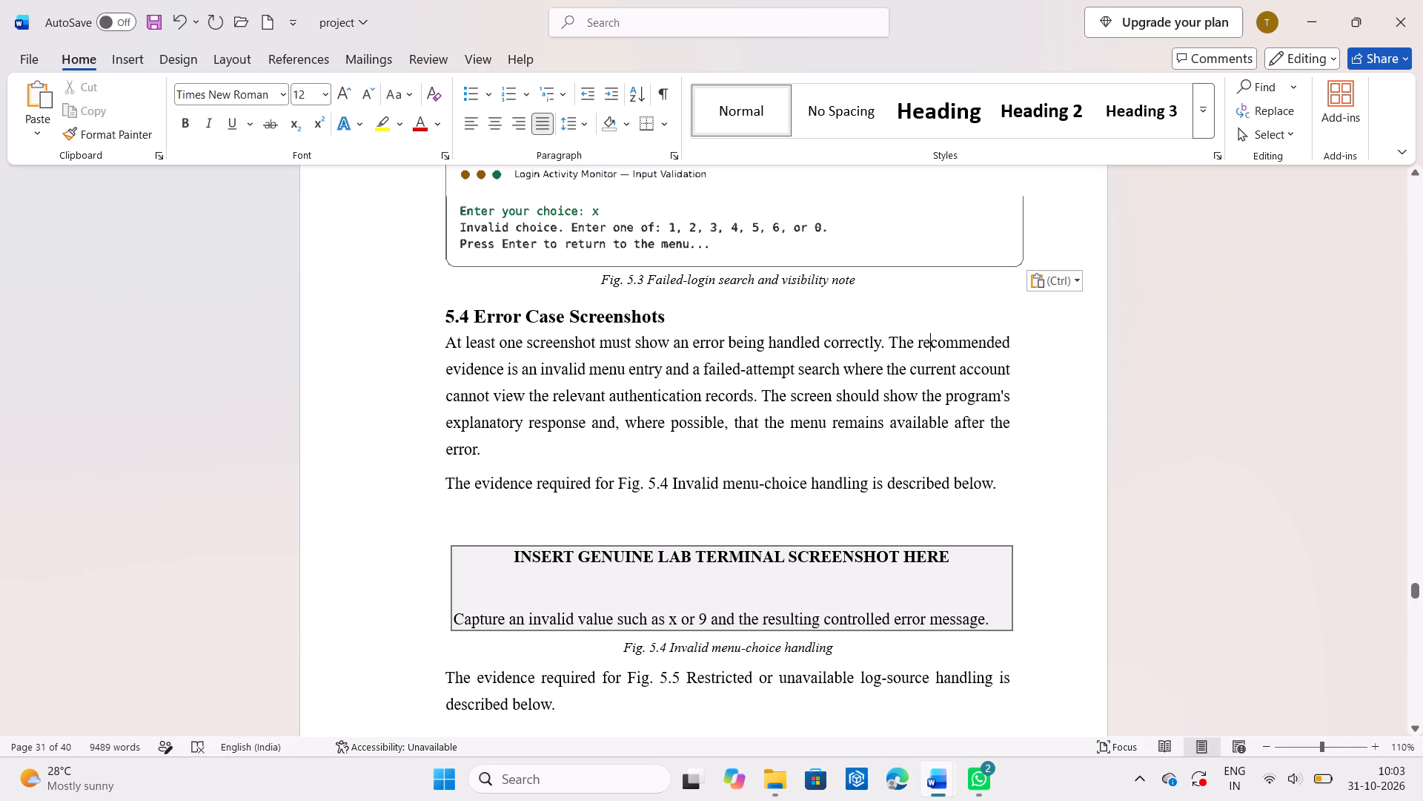
left_click(952, 567)
left_click(1021, 724)
scroll(611, 513, "down", 2)
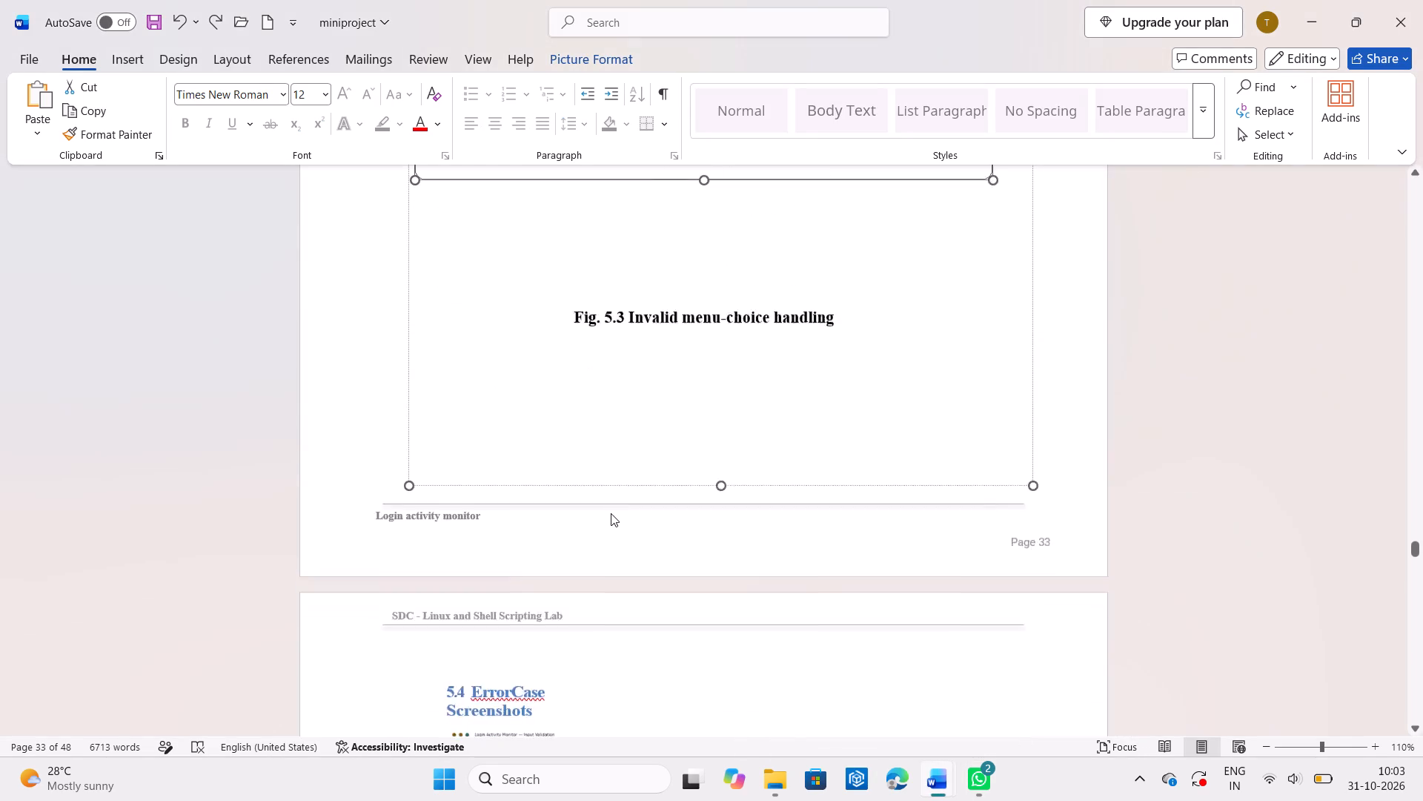
scroll(611, 513, "down", 1)
left_click(484, 468)
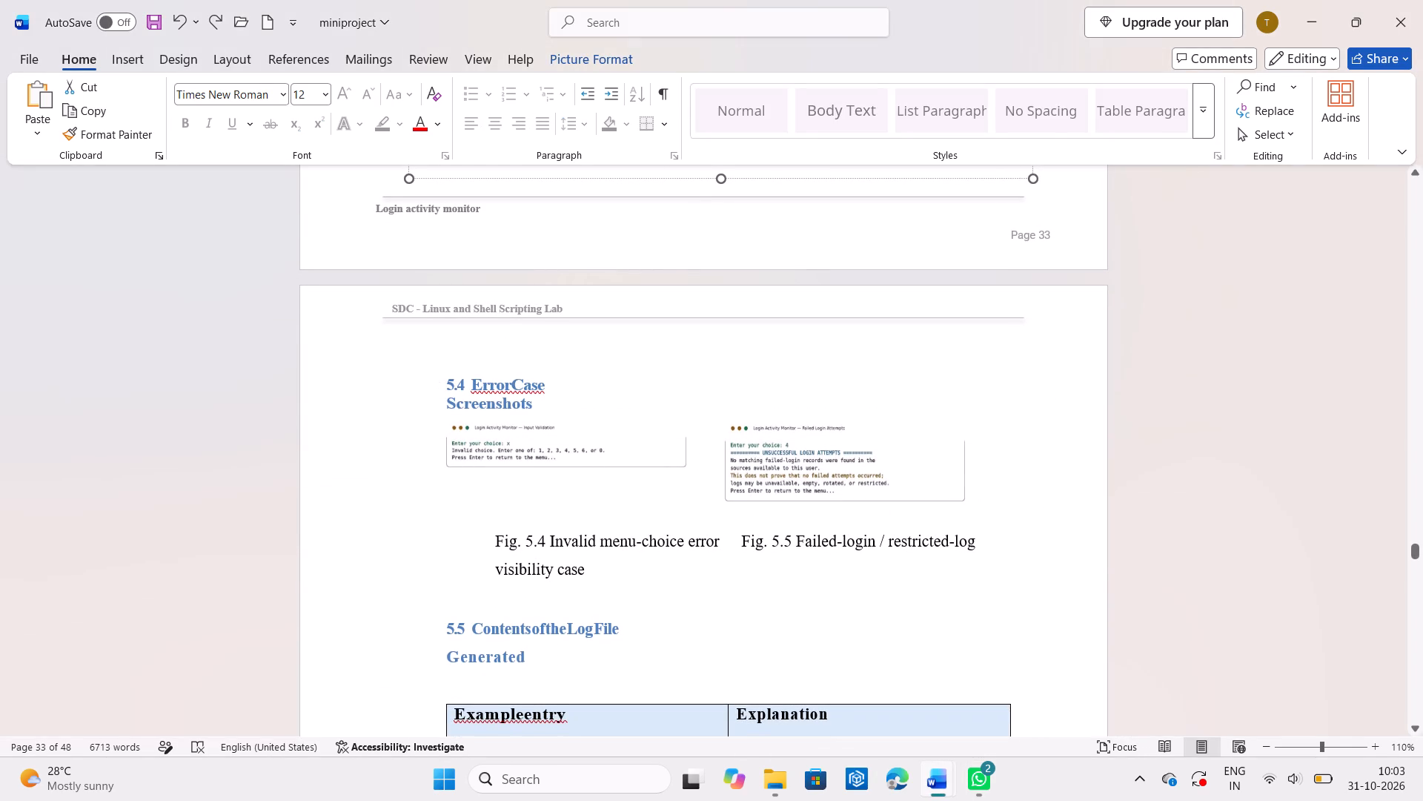
left_click(491, 440)
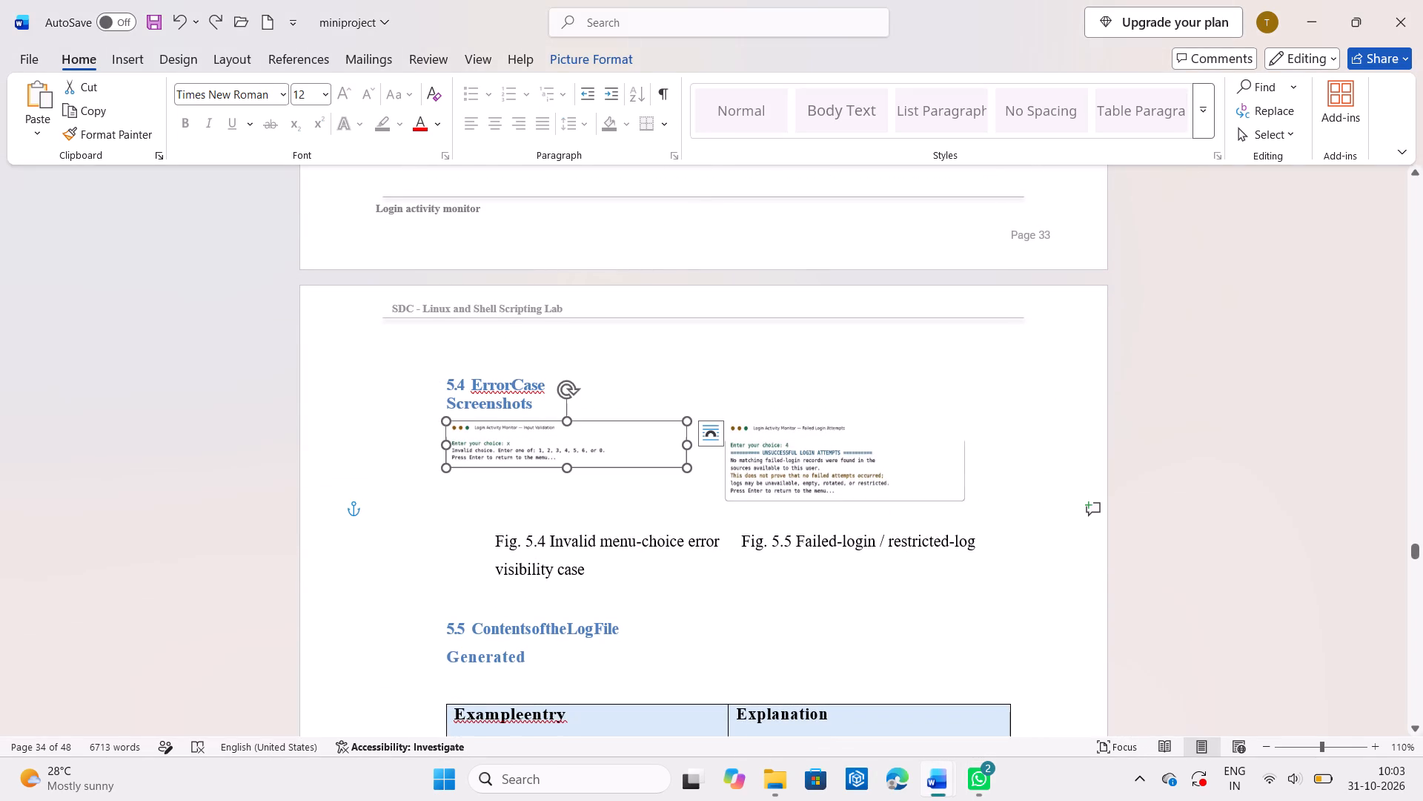
key("ctrl+c")
key("ctrl+c")
Switch to the project document and paste the Input Validation screenshot into the Fig. 5.4 placeholder box.
left_click(881, 669)
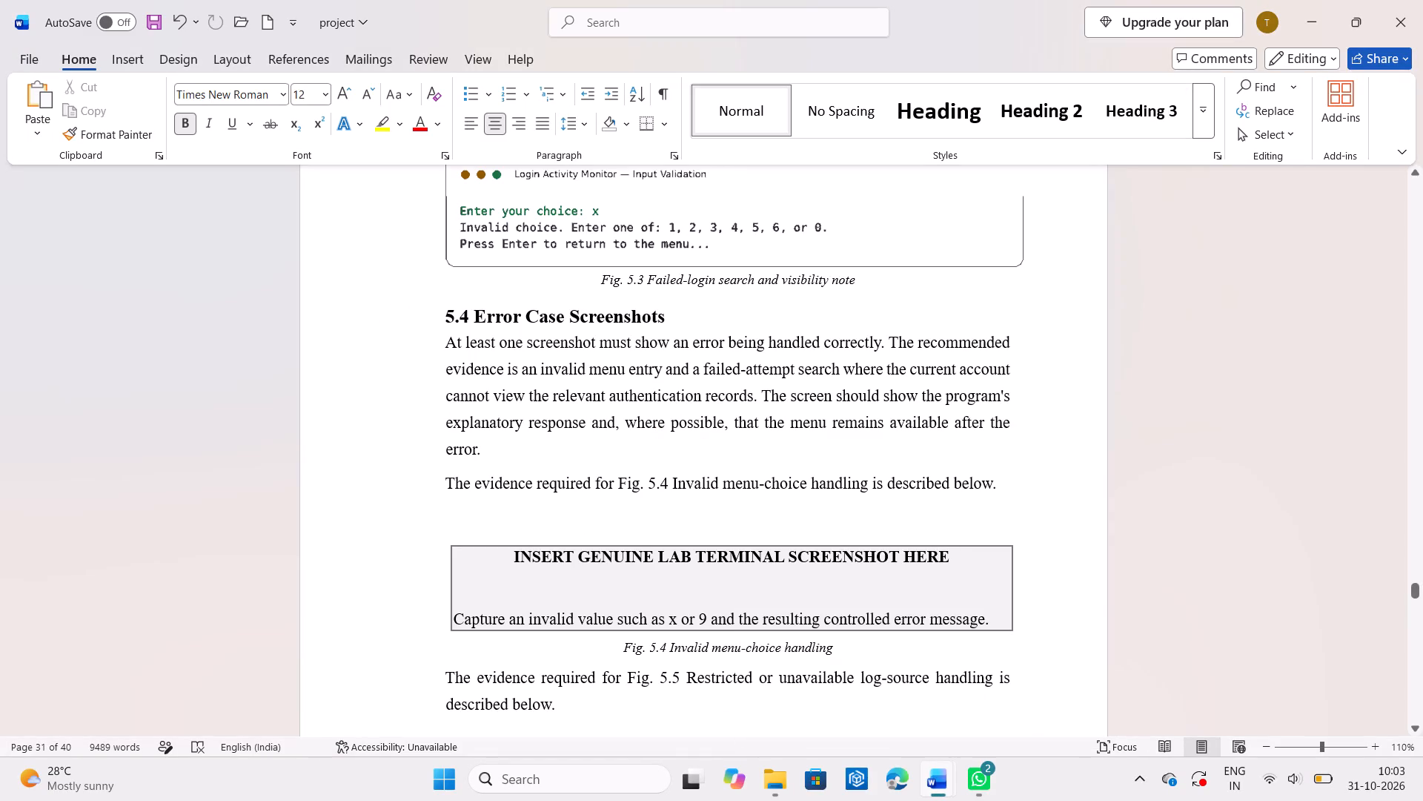
key("ctrl+v")
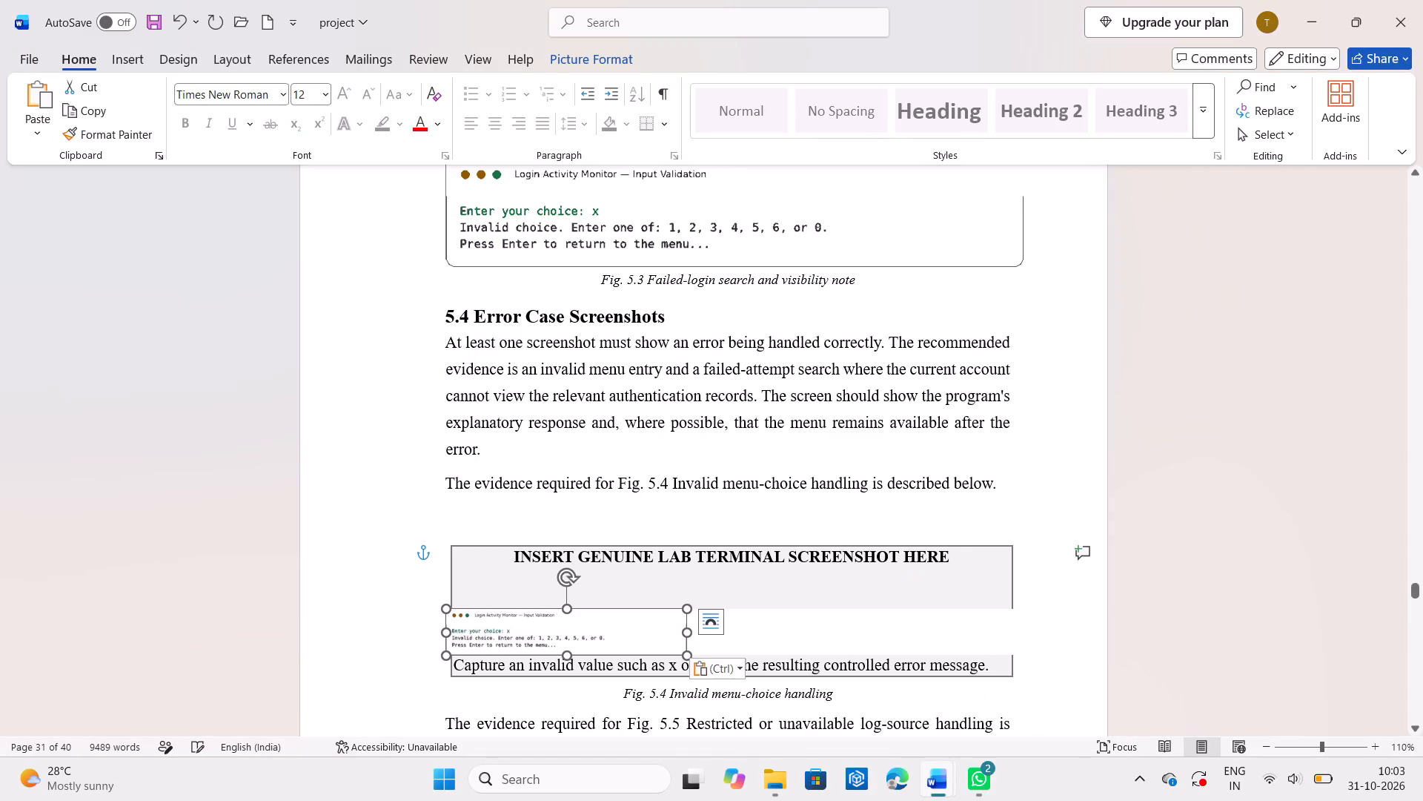
Delete the heading "INSERT GENUINE LAB TERMINAL SCREENSHOT HERE" from the Fig. 5.4 placeholder box.
left_click(975, 556)
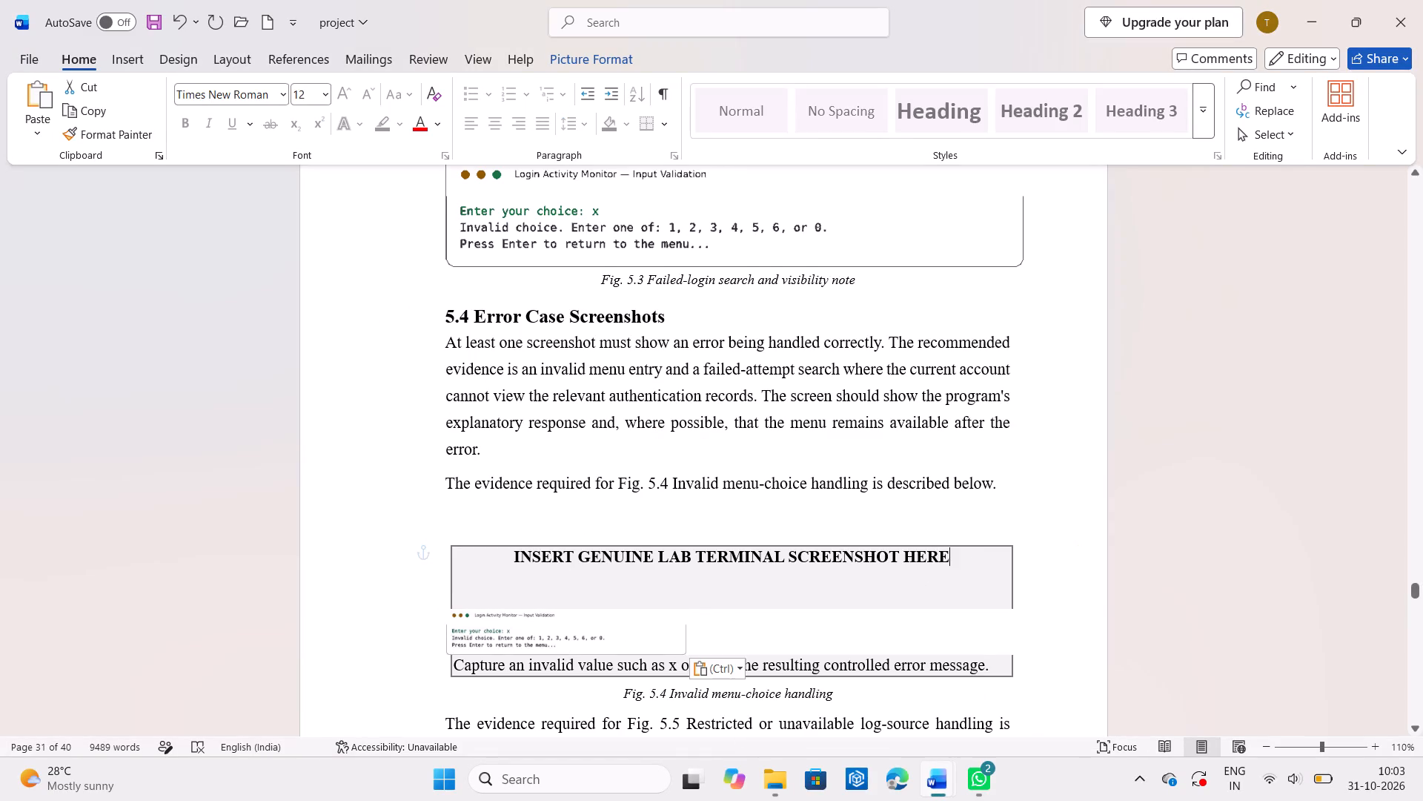
scroll(975, 556, "down", 1)
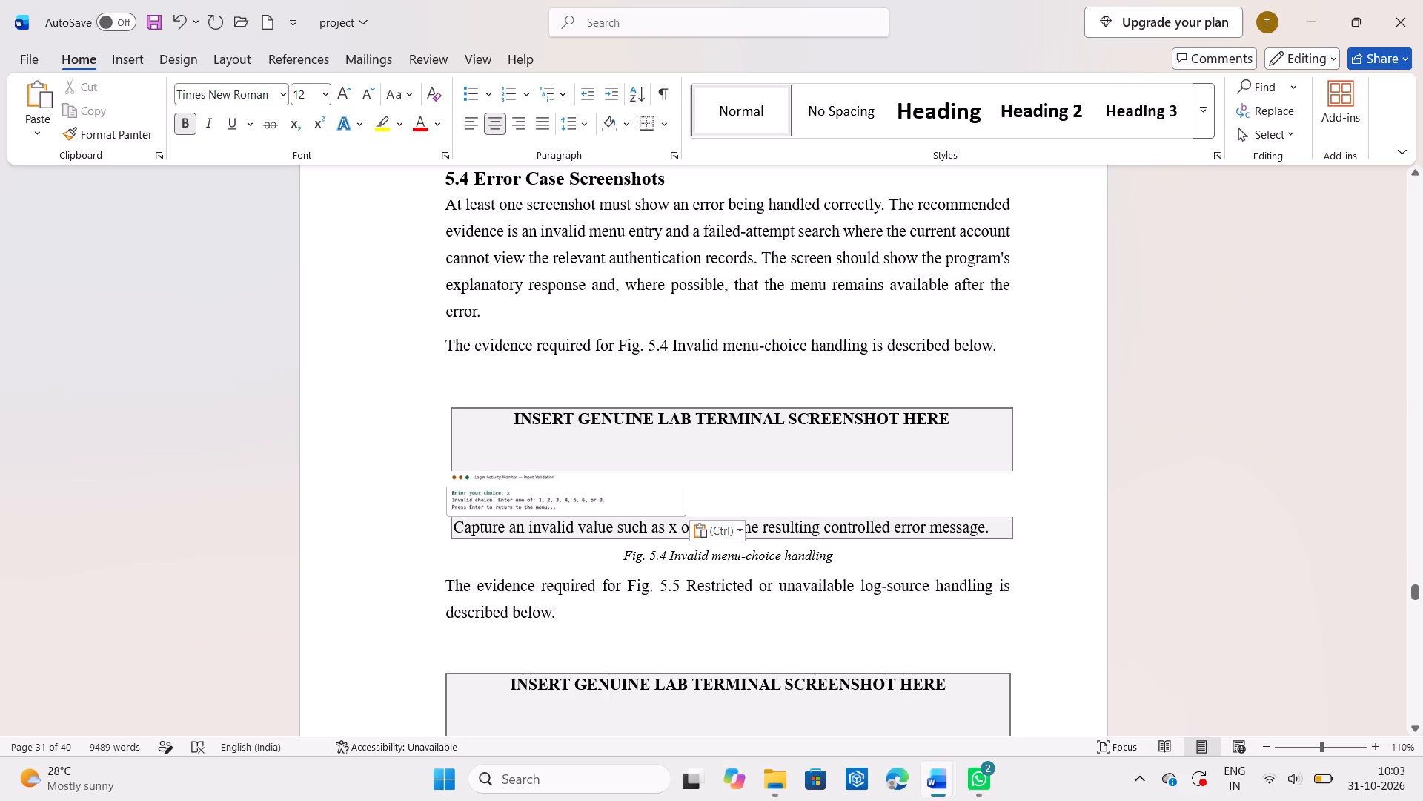
left_click(976, 427)
key("BackSpace")
key("BackSpace")
key("BackSpace")
key("BackSpace")
key("BackSpace")
key("BackSpace")
key("BackSpace")
key("BackSpace")
key("BackSpace")
key("BackSpace")
key("BackSpace")
key("BackSpace")
key("BackSpace")
key("BackSpace")
key("BackSpace")
key("BackSpace")
key("BackSpace")
key("BackSpace")
key("BackSpace")
key("BackSpace")
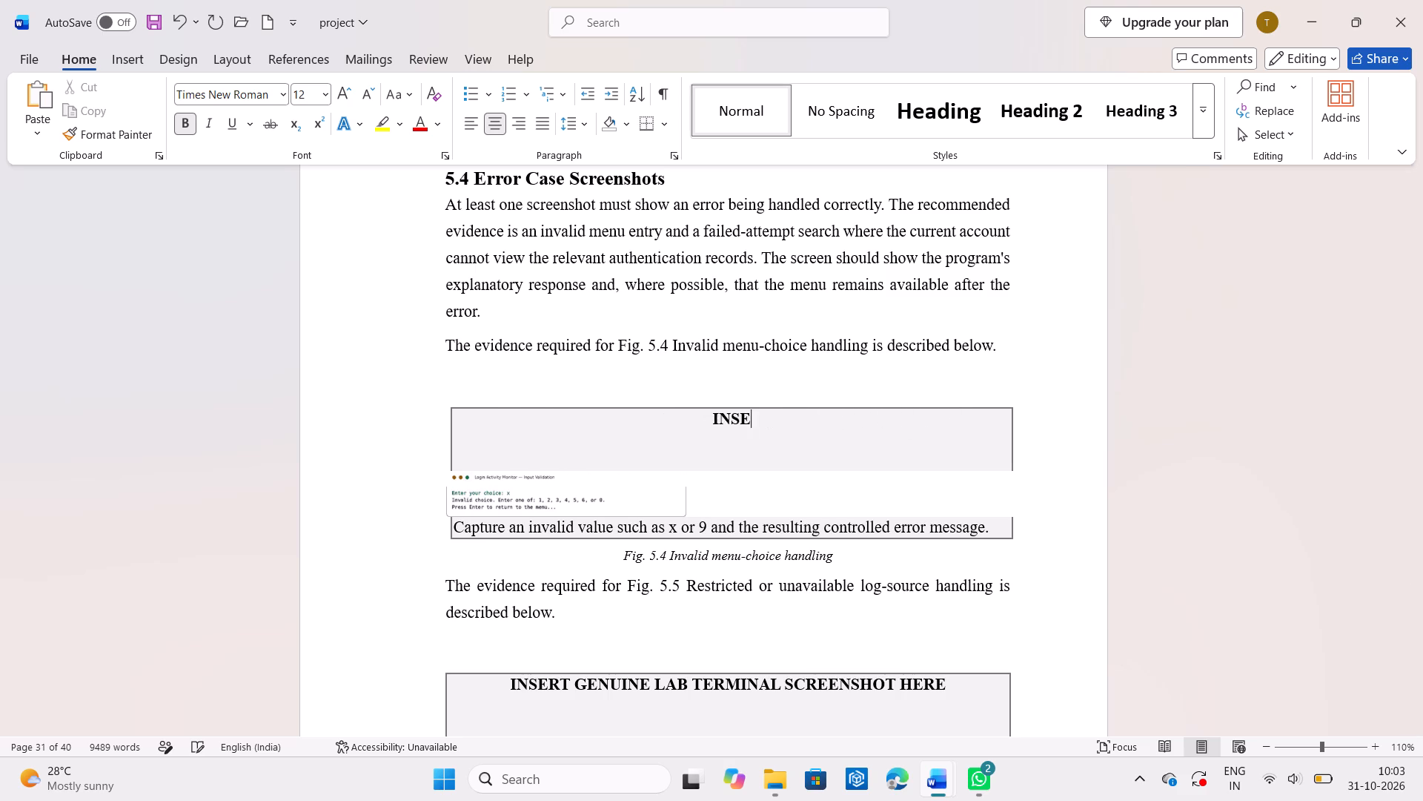
key("BackSpace")
key("BackSpace")
key("BackSpace")
key("BackSpace")
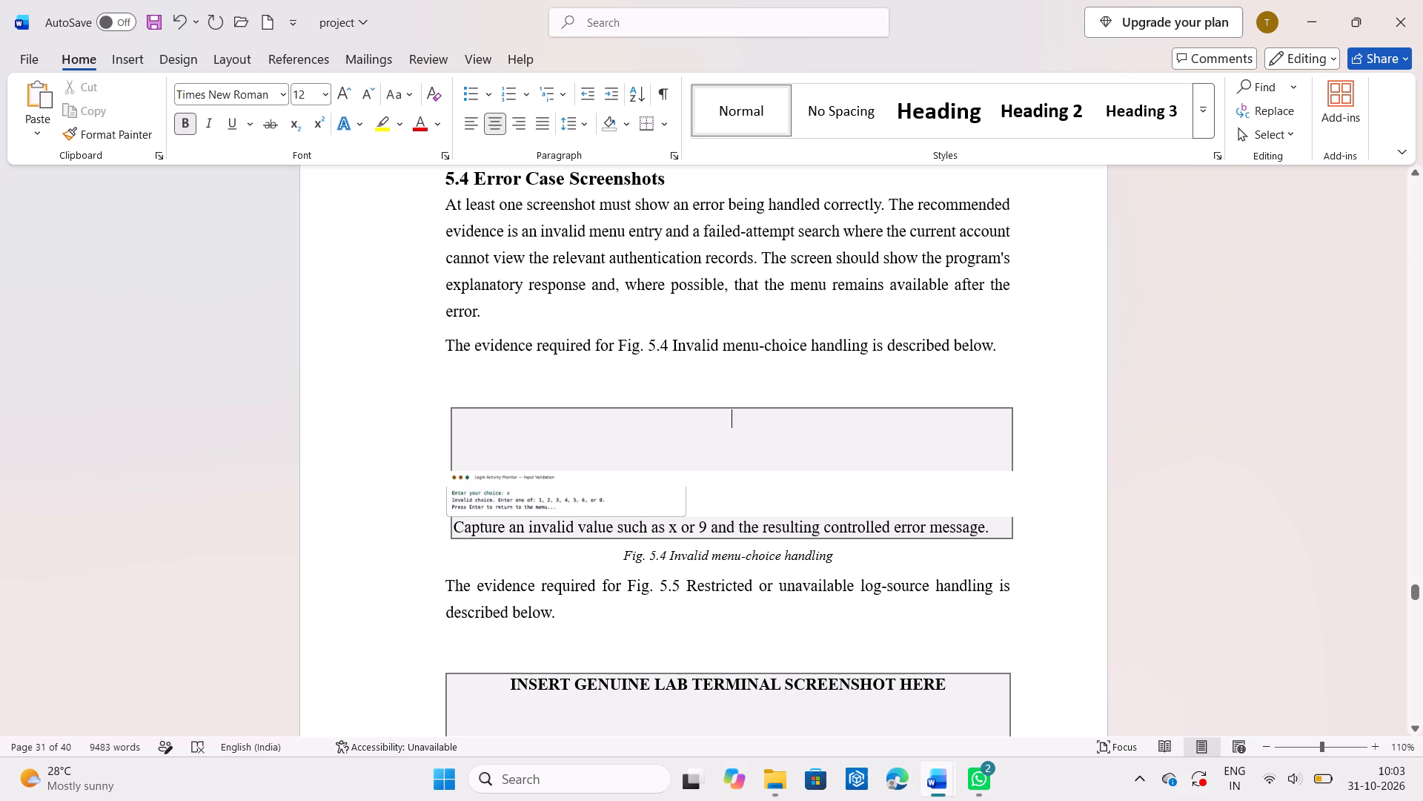
Enlarge the pasted Input Validation screenshot for Fig. 5.4 to about 9.4 cm wide and 2.5 cm high.
left_click(674, 502)
left_click_drag(674, 502, 691, 497)
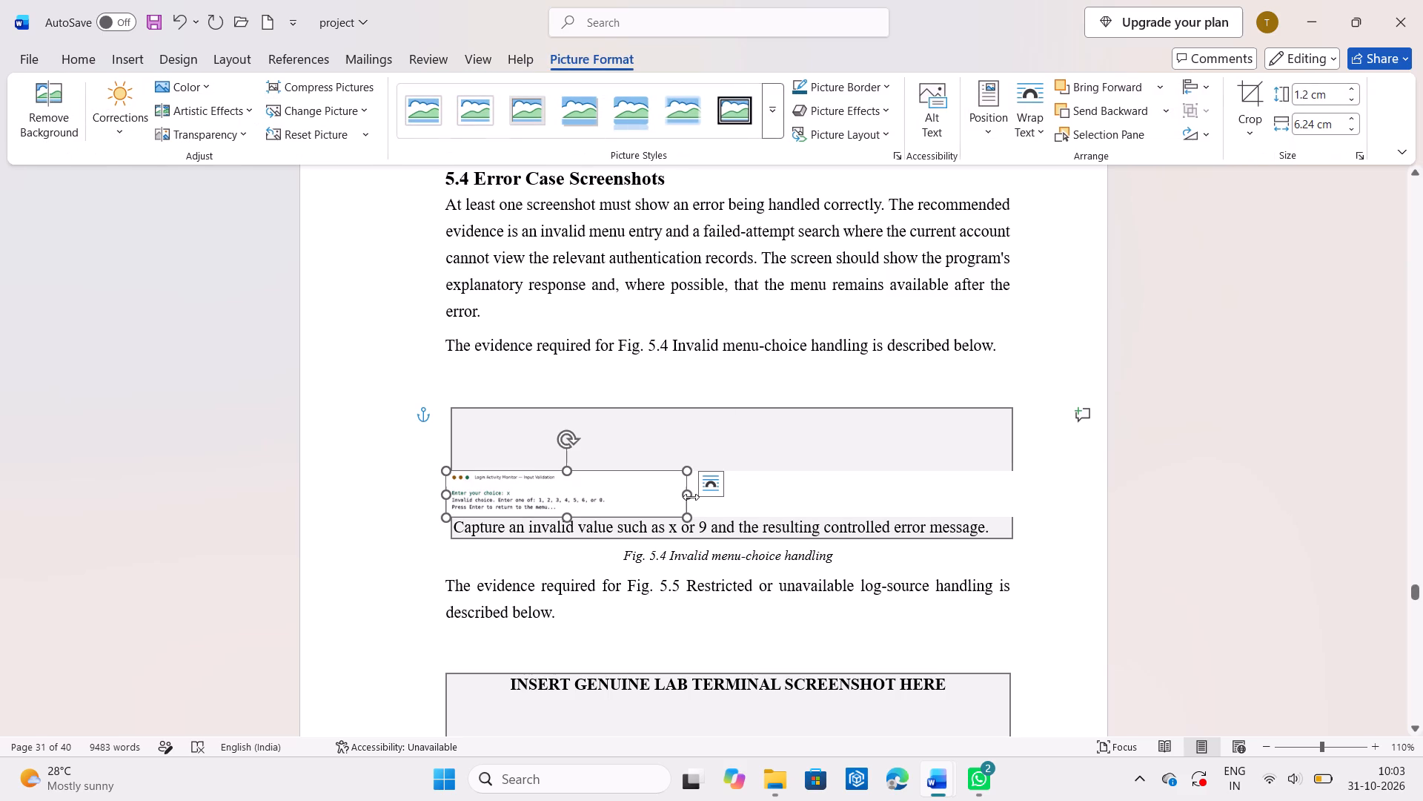
left_click_drag(688, 468, 780, 440)
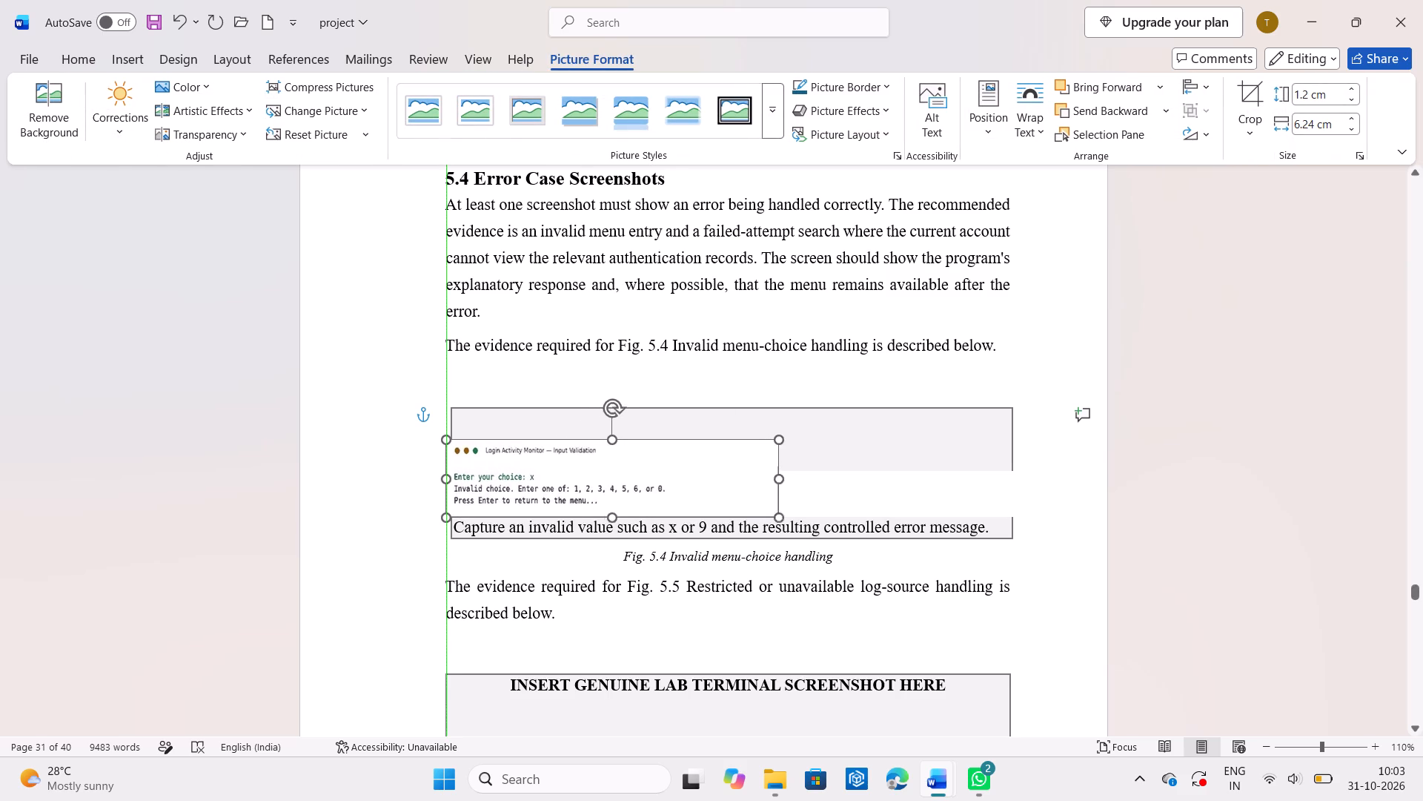
left_click_drag(780, 440, 809, 419)
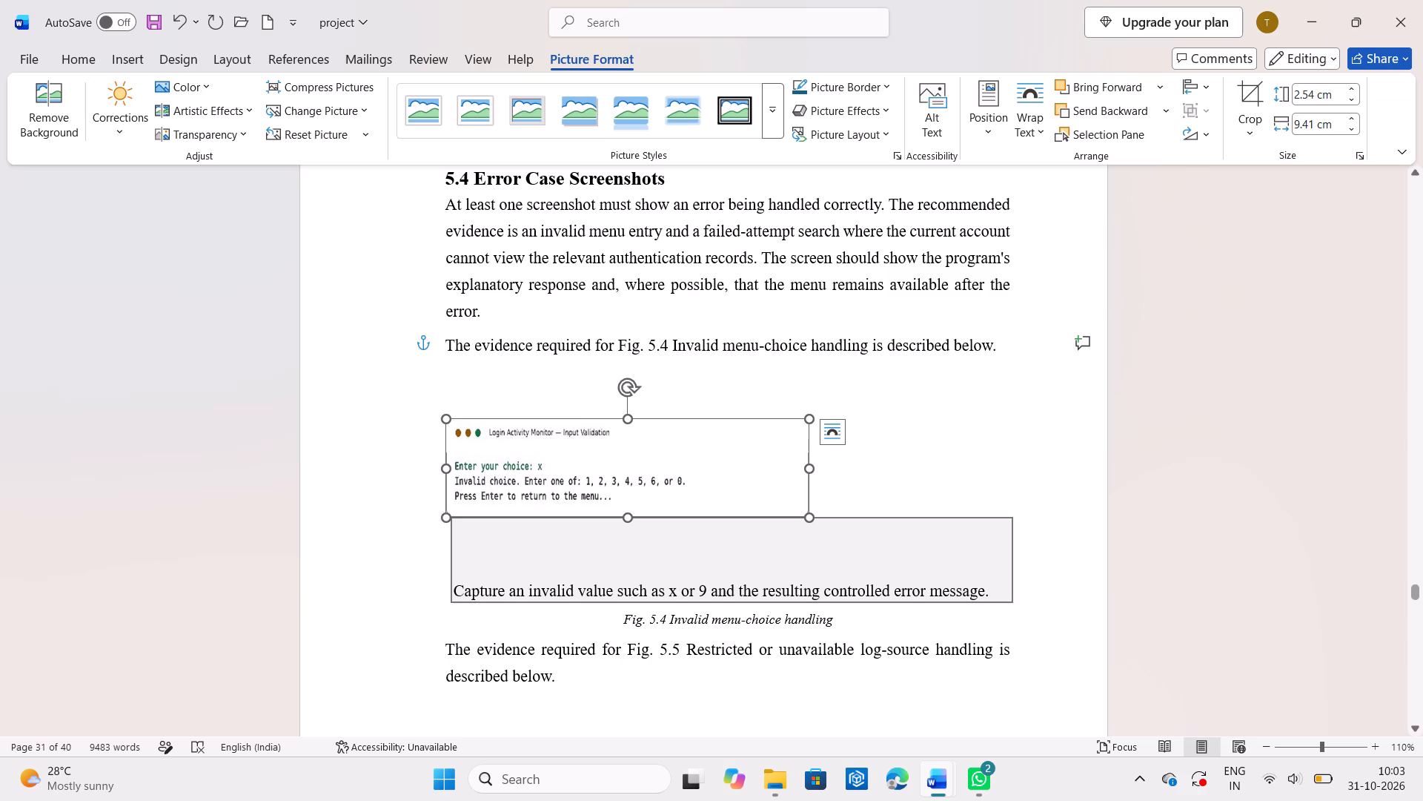
Delete the "Capture an invalid value" instruction and the emptied placeholder box between the screenshot and the Fig. 5.4 caption.
scroll(782, 595, "up", 2)
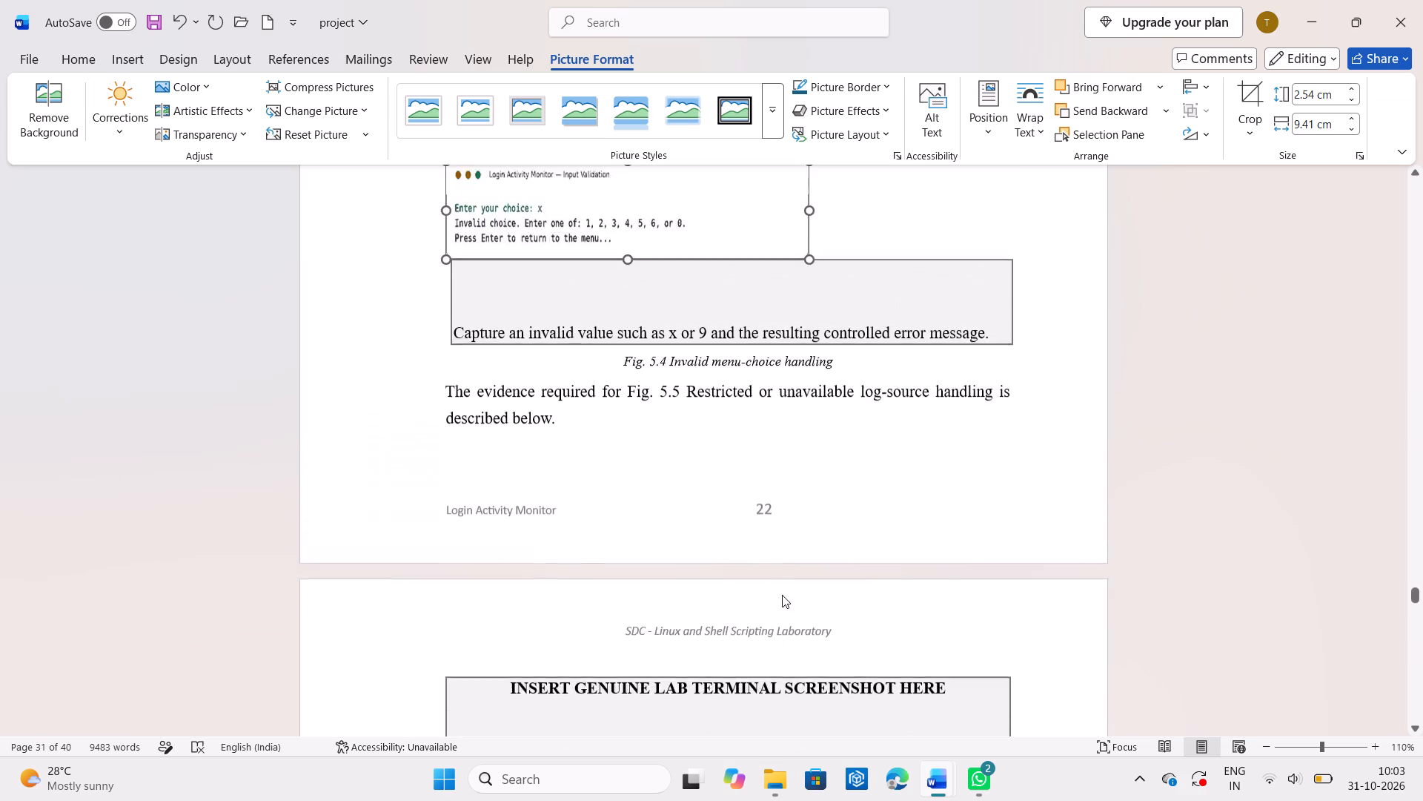
scroll(782, 595, "up", 1)
left_click(997, 495)
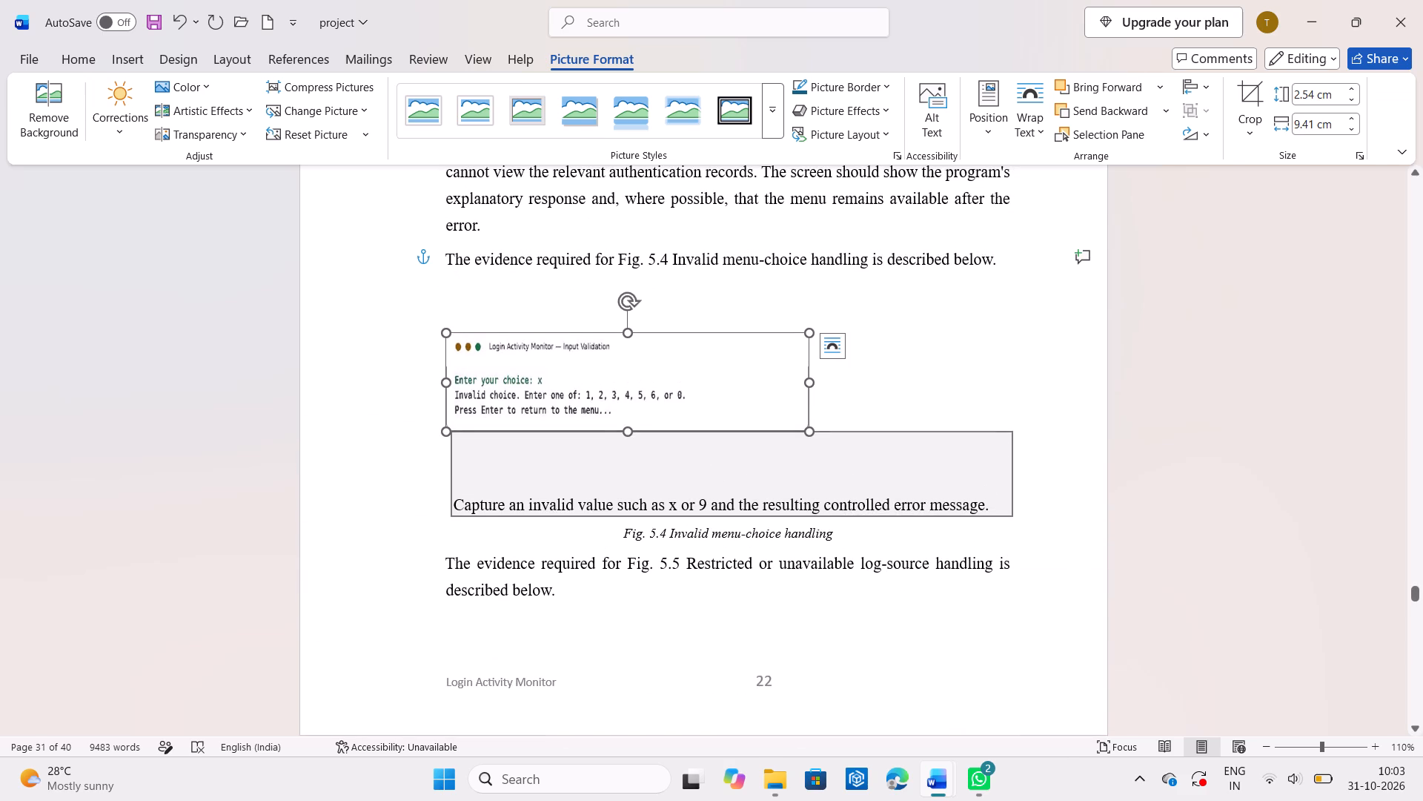
key("BackSpace")
key("BackSpace")
key("BackSpace")
key("BackSpace")
key("BackSpace")
key("BackSpace")
key("BackSpace")
key("BackSpace")
key("BackSpace")
key("BackSpace")
key("BackSpace")
key("BackSpace")
key("BackSpace")
key("BackSpace")
key("BackSpace")
key("BackSpace")
key("BackSpace")
key("BackSpace")
key("BackSpace")
key("BackSpace")
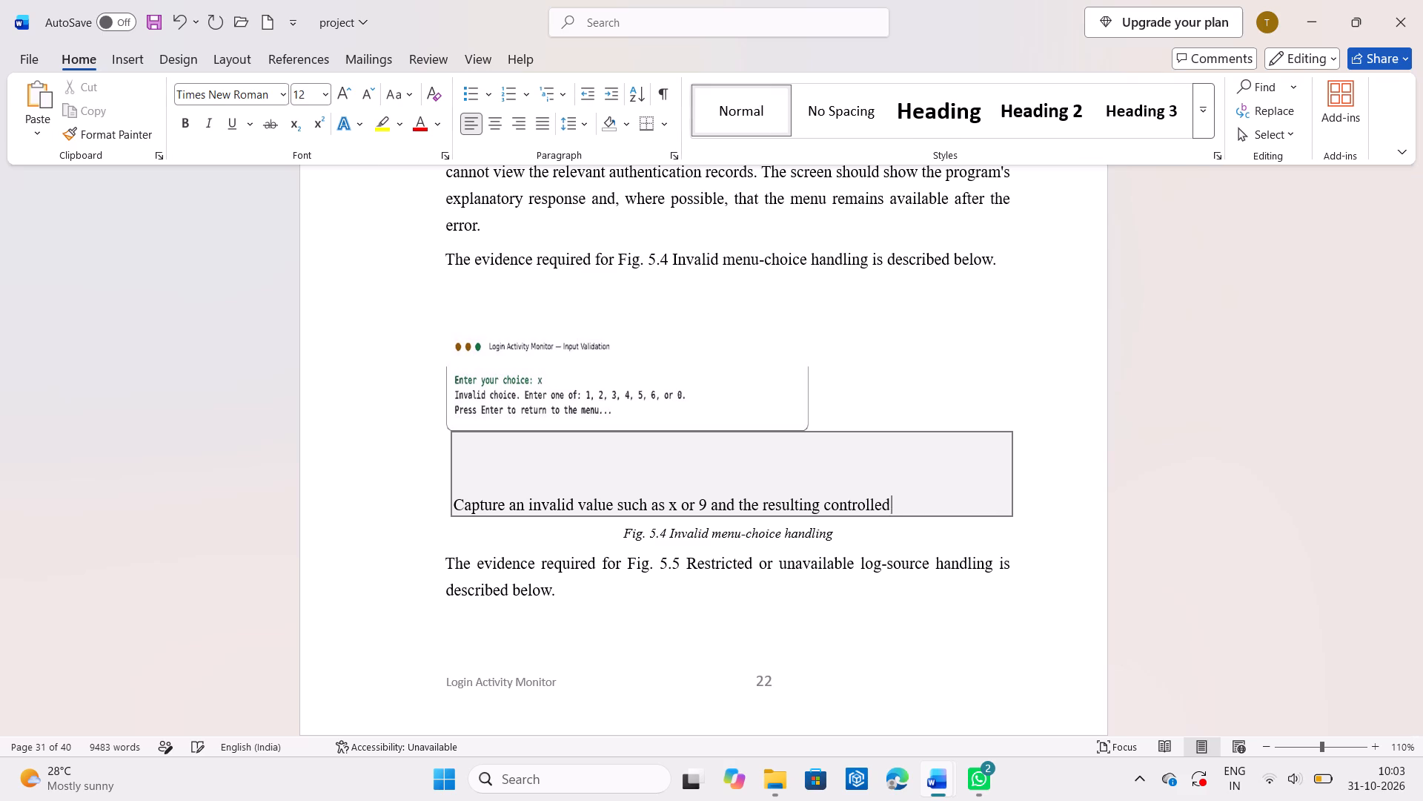
key("BackSpace")
key("BackSpace")
key("BackSpace")
key("BackSpace")
key("BackSpace")
key("BackSpace")
key("BackSpace")
key("BackSpace")
key("BackSpace")
key("BackSpace")
key("BackSpace")
key("BackSpace")
key("BackSpace")
key("BackSpace")
key("BackSpace")
key("BackSpace")
key("BackSpace")
key("BackSpace")
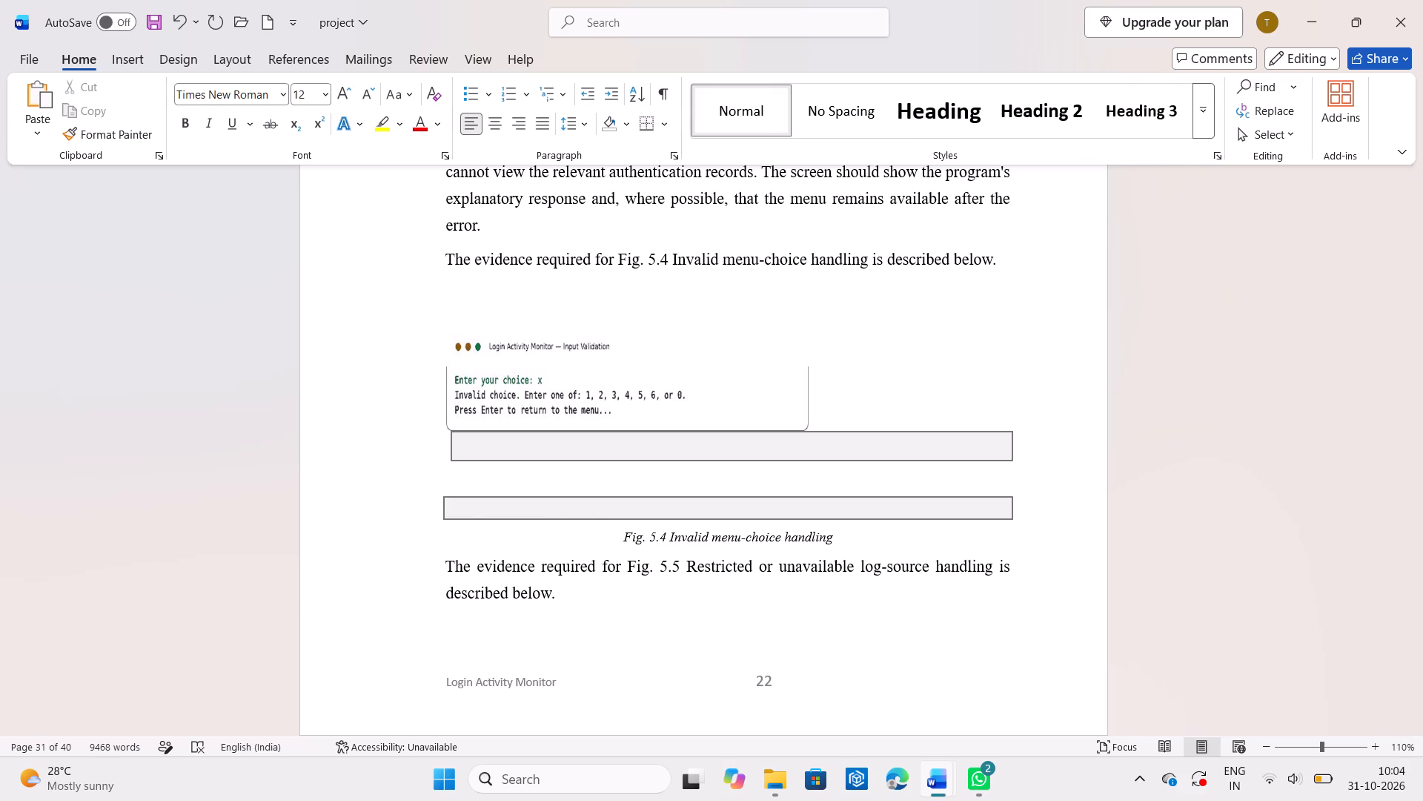
key("BackSpace")
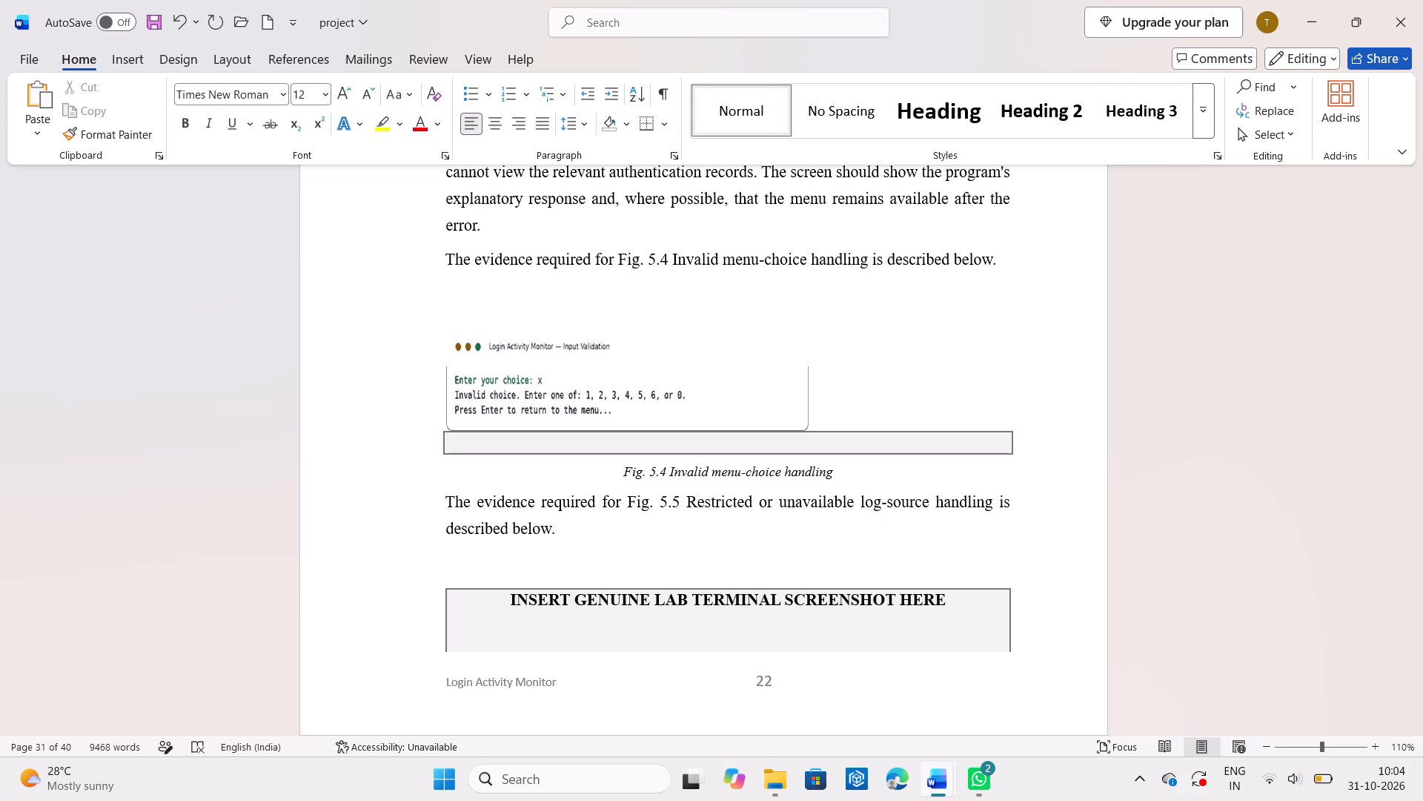
key("BackSpace")
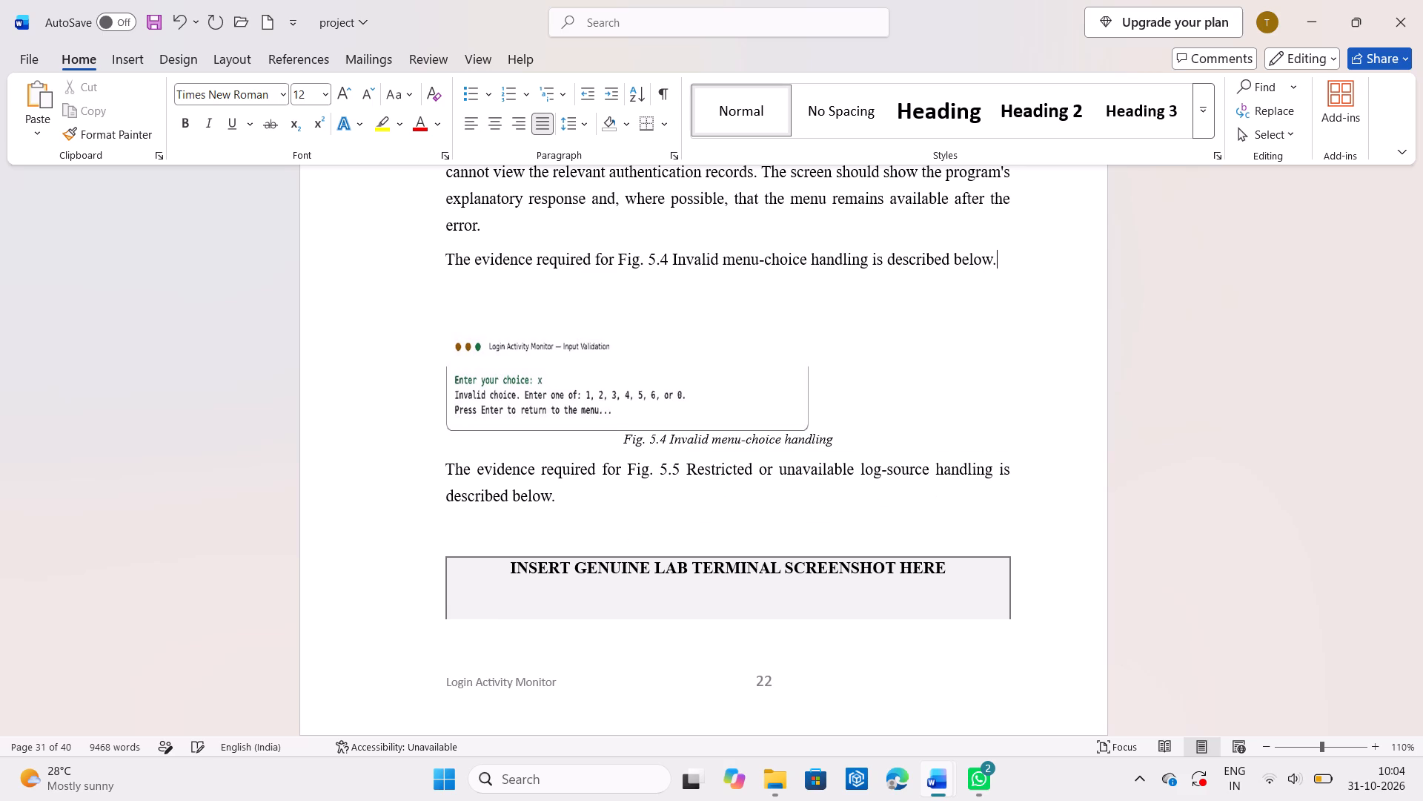
Insert a blank paragraph after the sentence introducing Fig. 5.5, above its placeholder box.
scroll(997, 495, "down", 1)
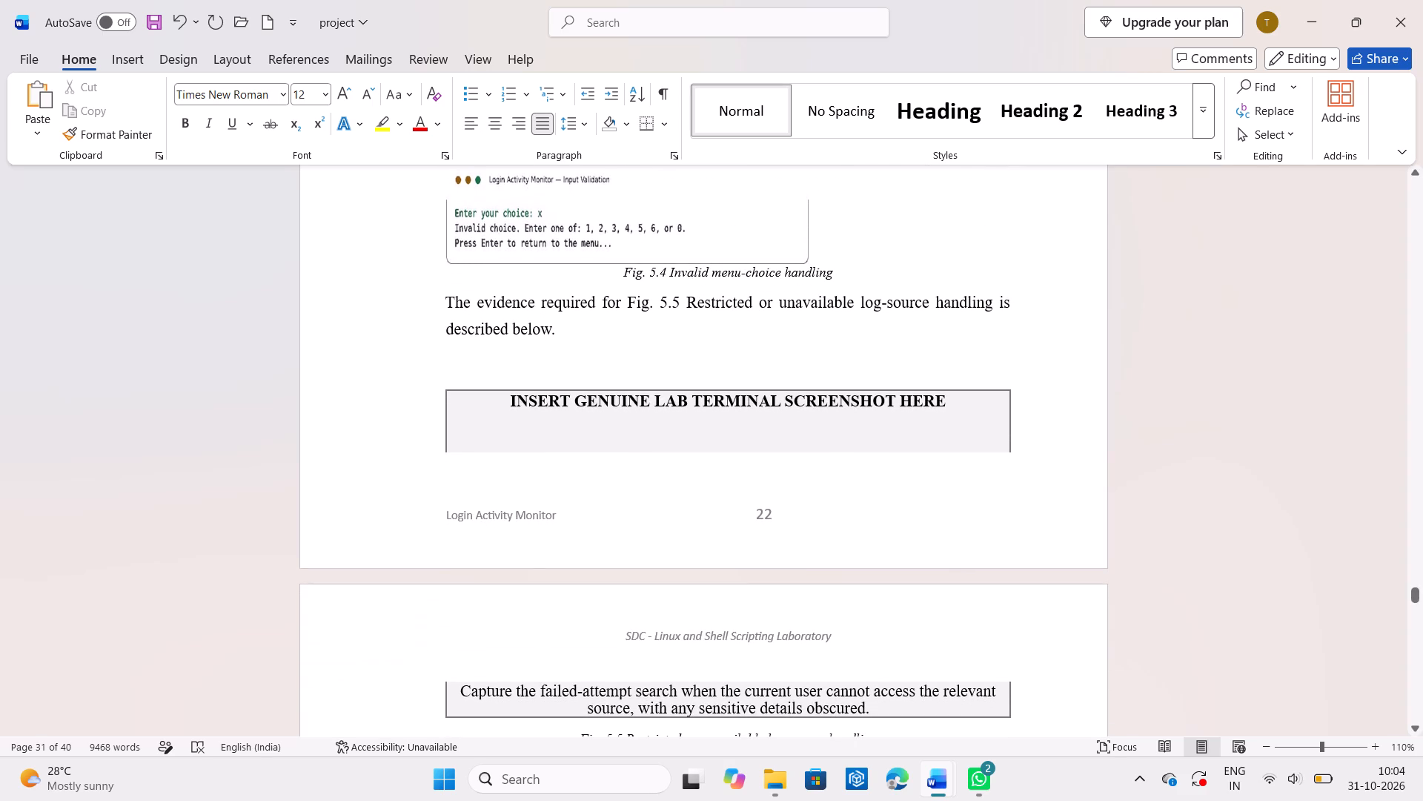
left_click(585, 343)
key("Return")
Copy the Failed Login Attempts terminal screenshot above the Fig. 5.5 caption in the miniproject document.
scroll(585, 343, "down", 1)
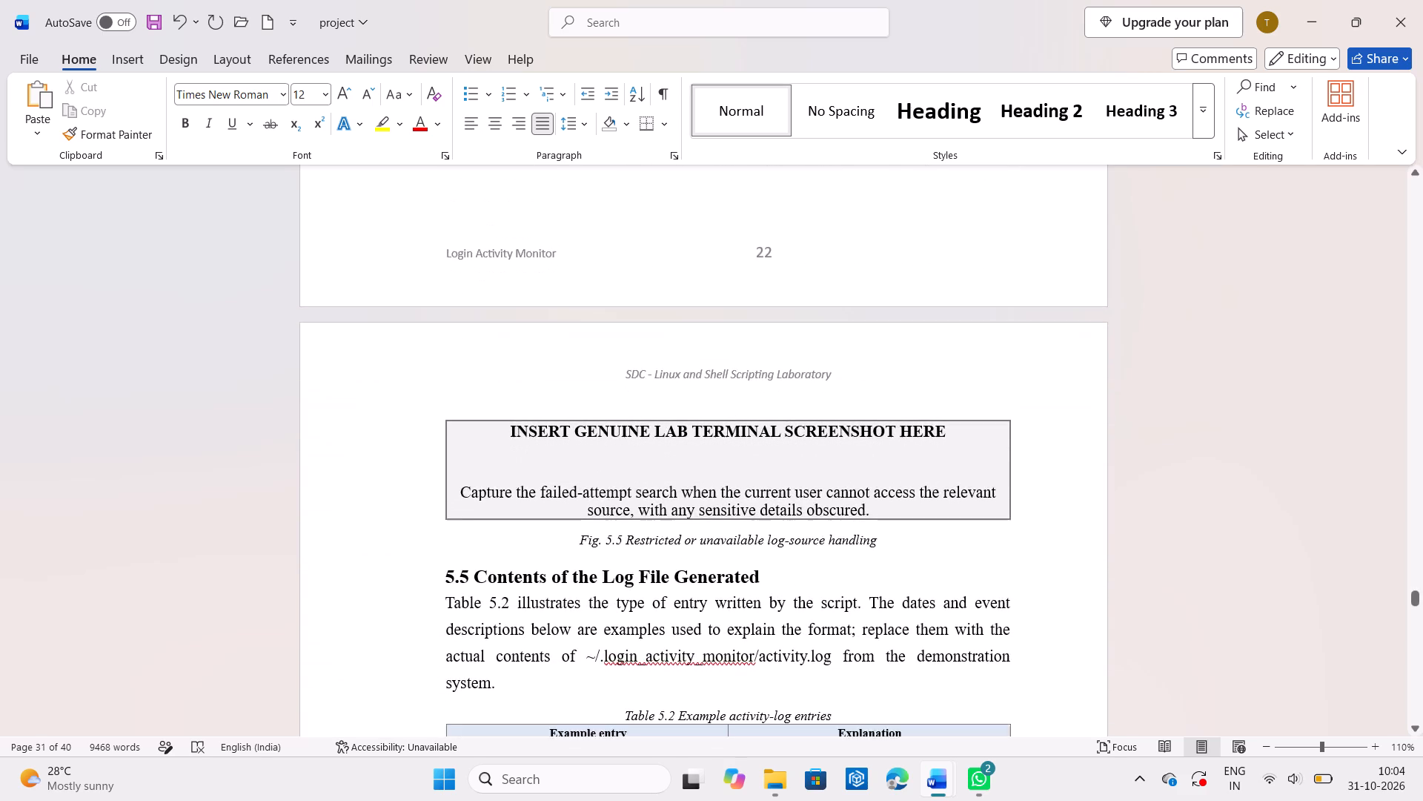
scroll(585, 343, "down", 1)
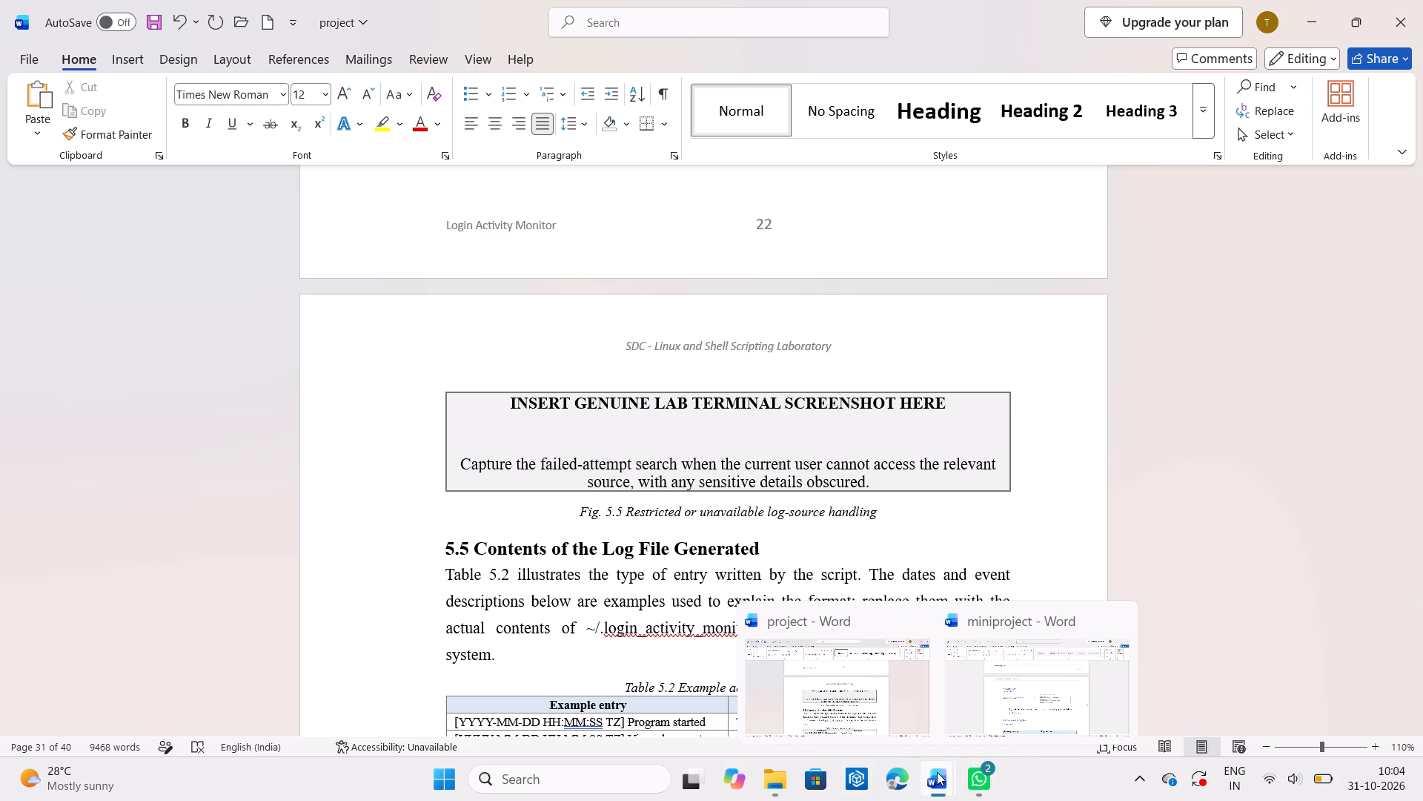
left_click(1023, 682)
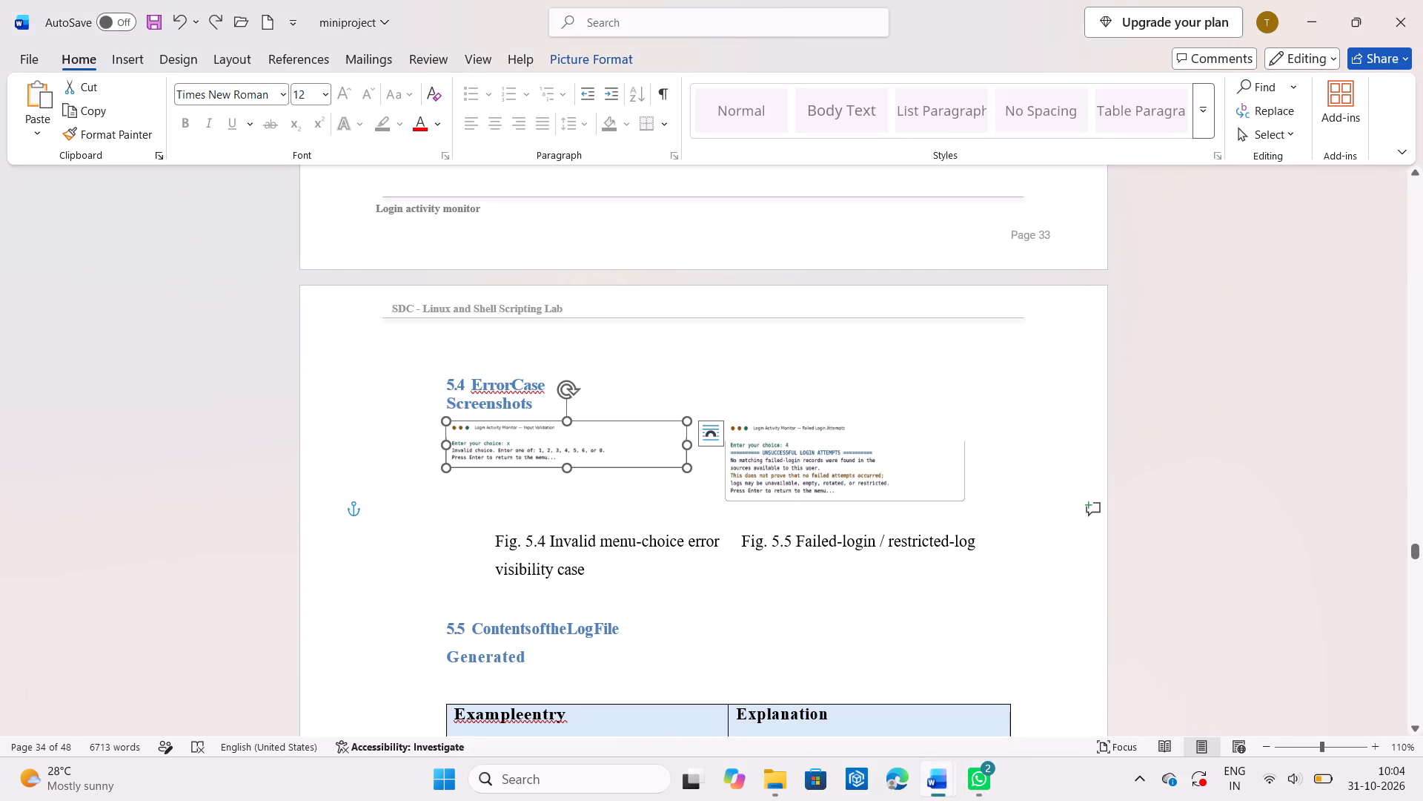
left_click(740, 436)
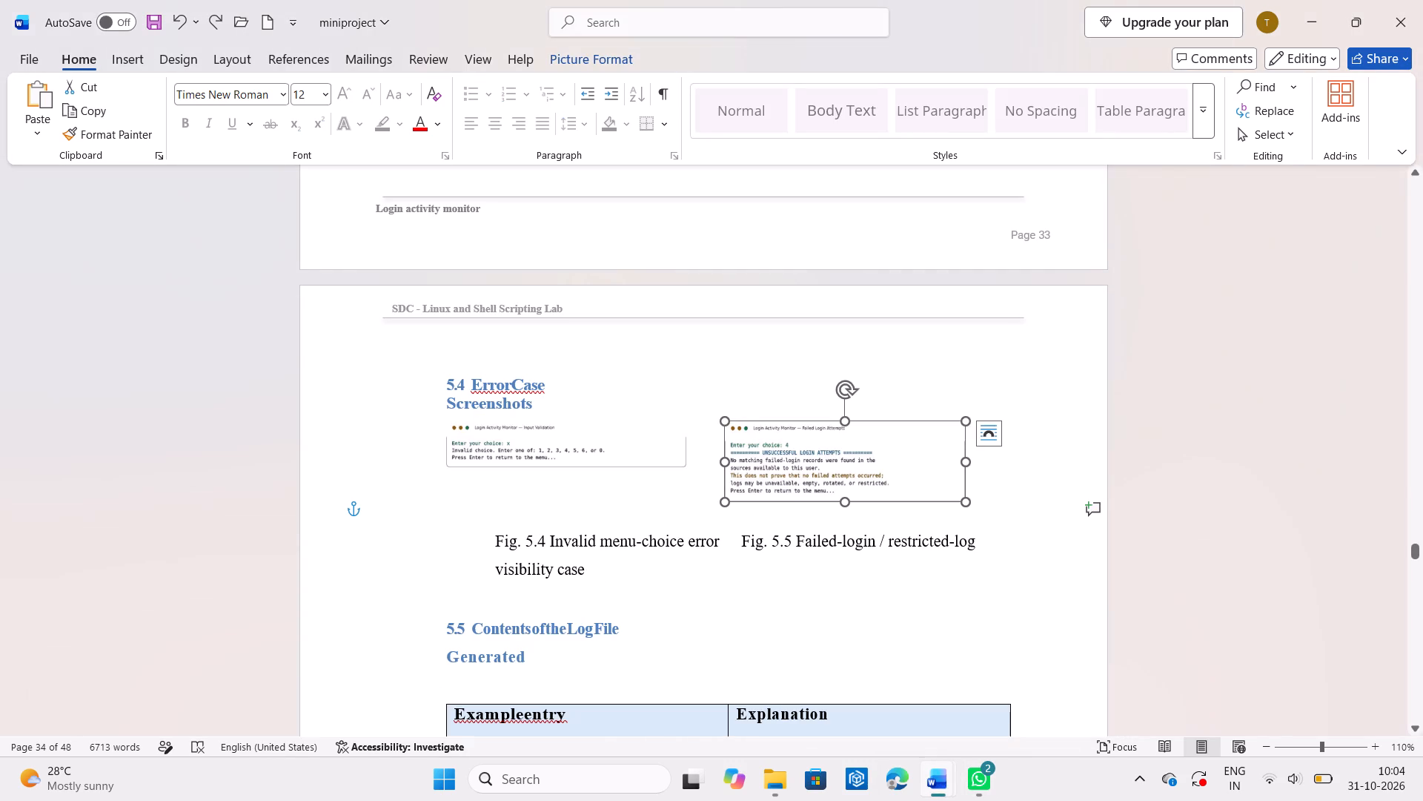
key("ctrl+c")
Switch to the project document and paste the Failed Login Attempts screenshot into the Fig. 5.5 placeholder box.
left_click(886, 724)
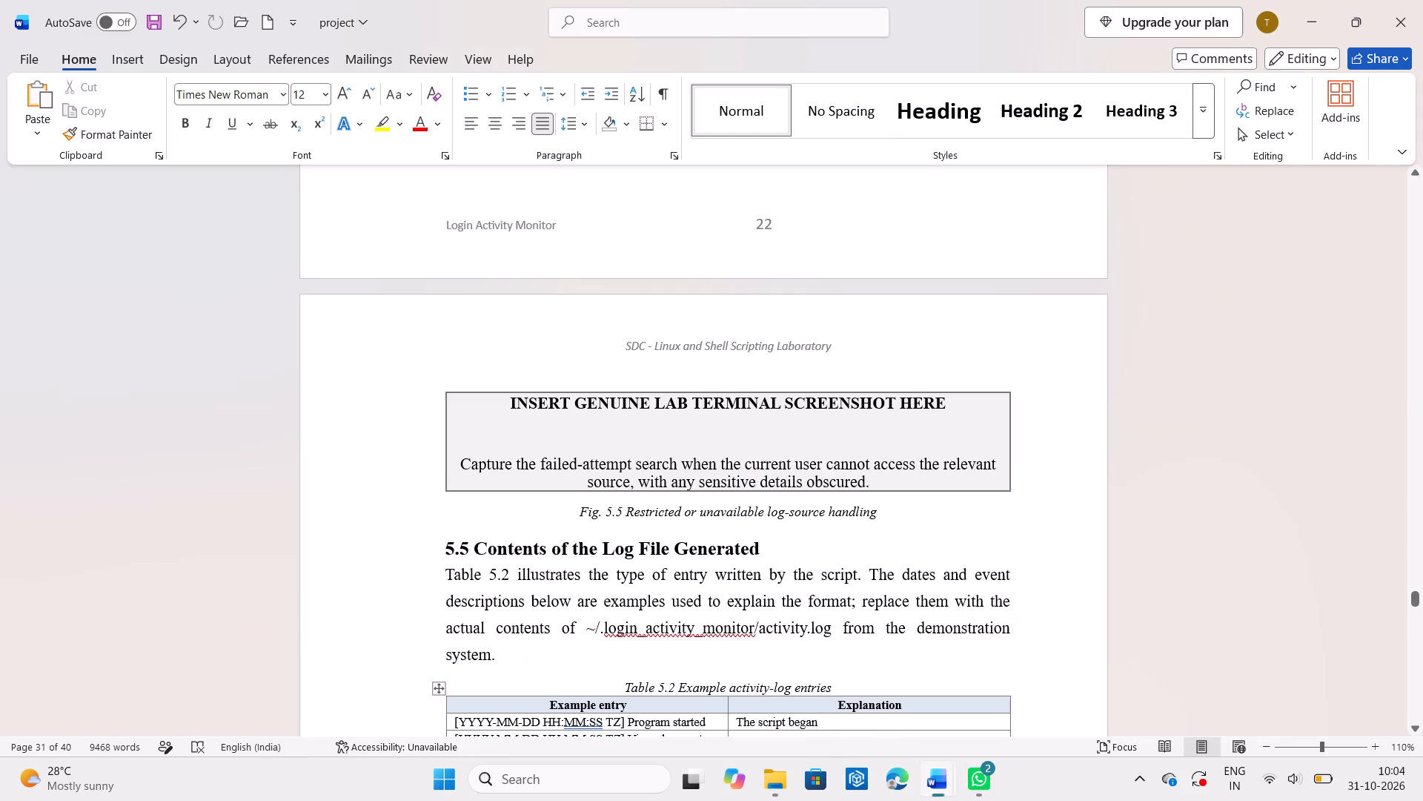
left_click(815, 458)
key("ctrl+v")
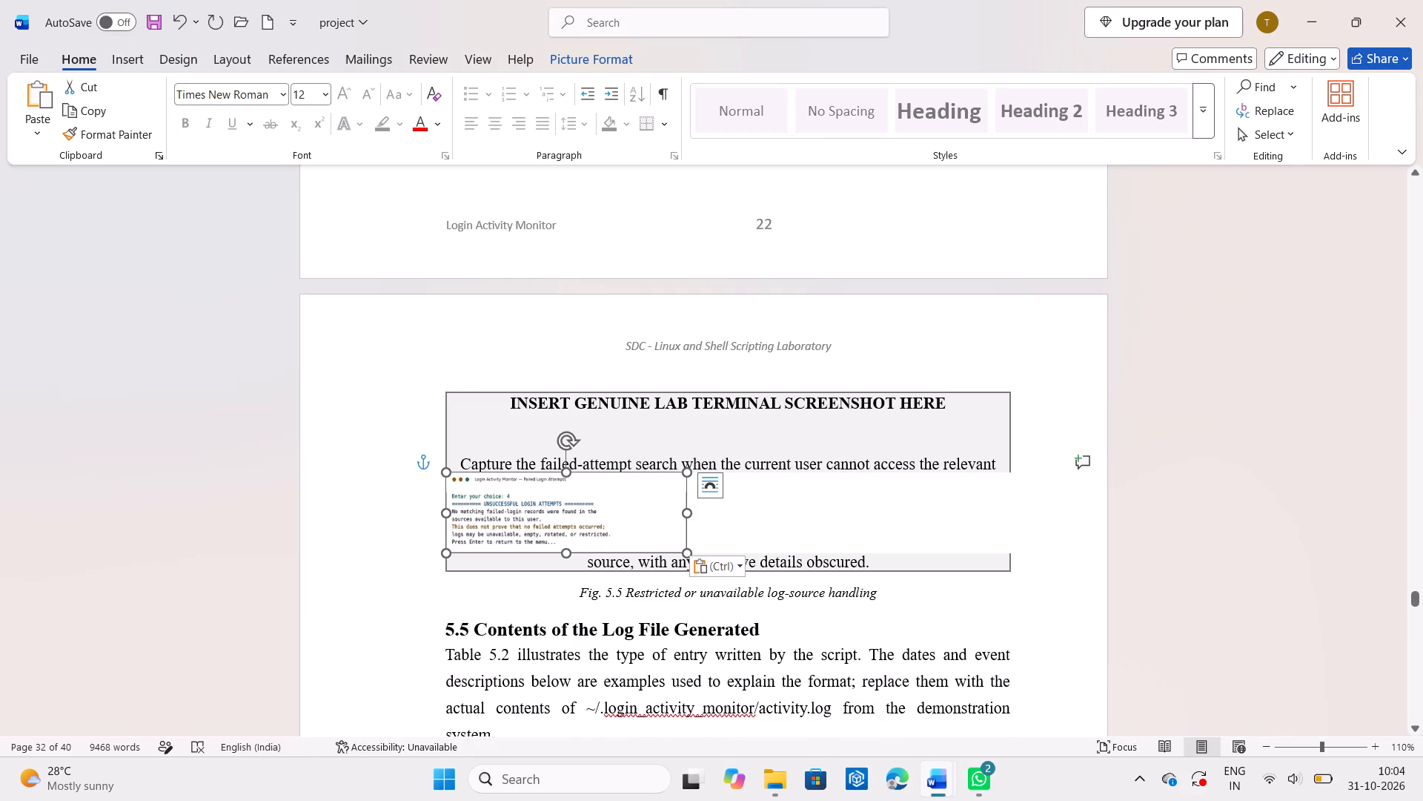
Delete the whole "Capture the failed-attempt search" instruction from the Fig. 5.5 placeholder box, up to the figure caption.
left_click(1006, 457)
key("BackSpace")
key("BackSpace")
key("BackSpace")
key("BackSpace")
key("BackSpace")
key("BackSpace")
key("BackSpace")
key("BackSpace")
key("BackSpace")
key("BackSpace")
key("BackSpace")
key("BackSpace")
key("BackSpace")
key("BackSpace")
key("BackSpace")
key("BackSpace")
key("BackSpace")
key("BackSpace")
key("BackSpace")
key("BackSpace")
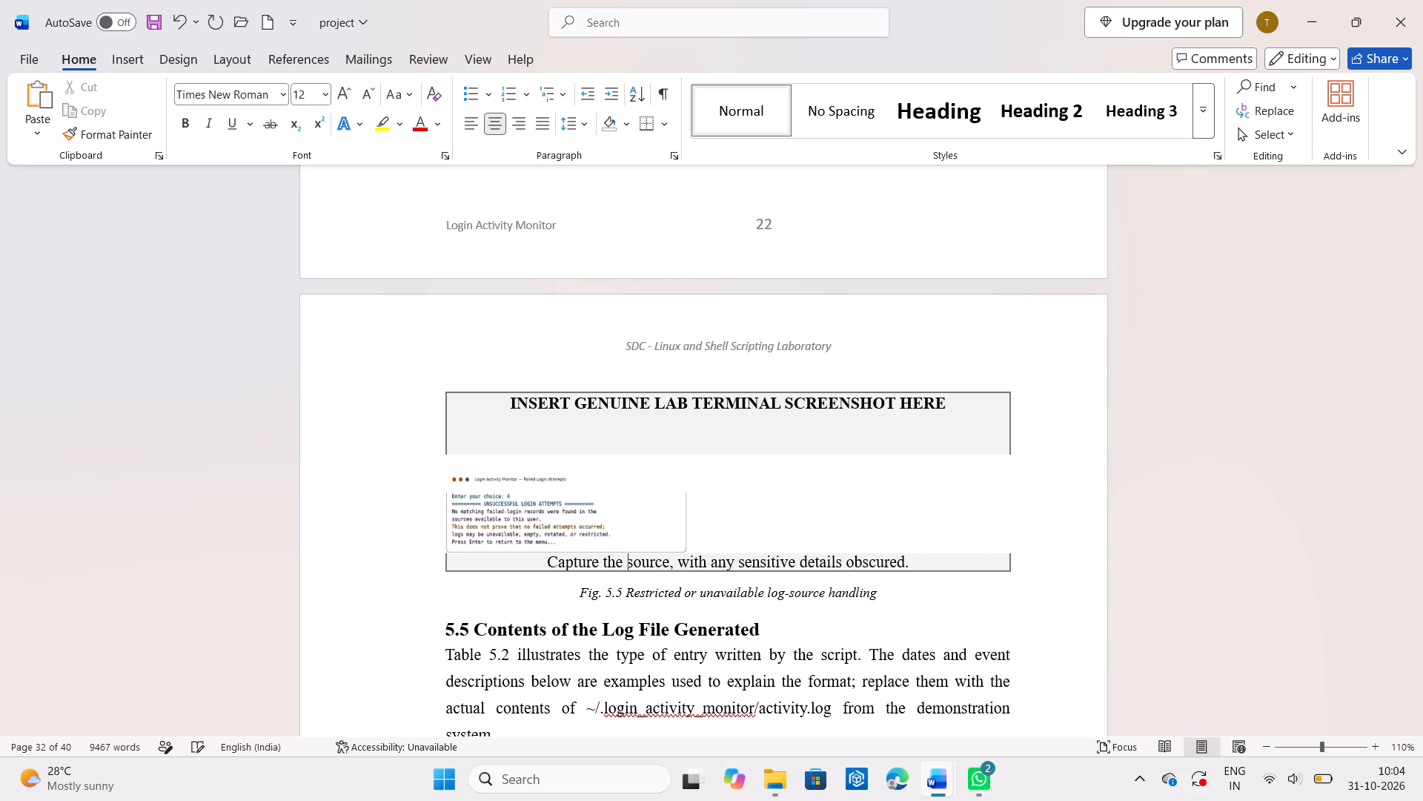
key("BackSpace")
key("BackSpace")
key("BackSpace")
key("BackSpace")
key("BackSpace")
key("BackSpace")
key("BackSpace")
key("BackSpace")
key("BackSpace")
key("BackSpace")
key("BackSpace")
key("BackSpace")
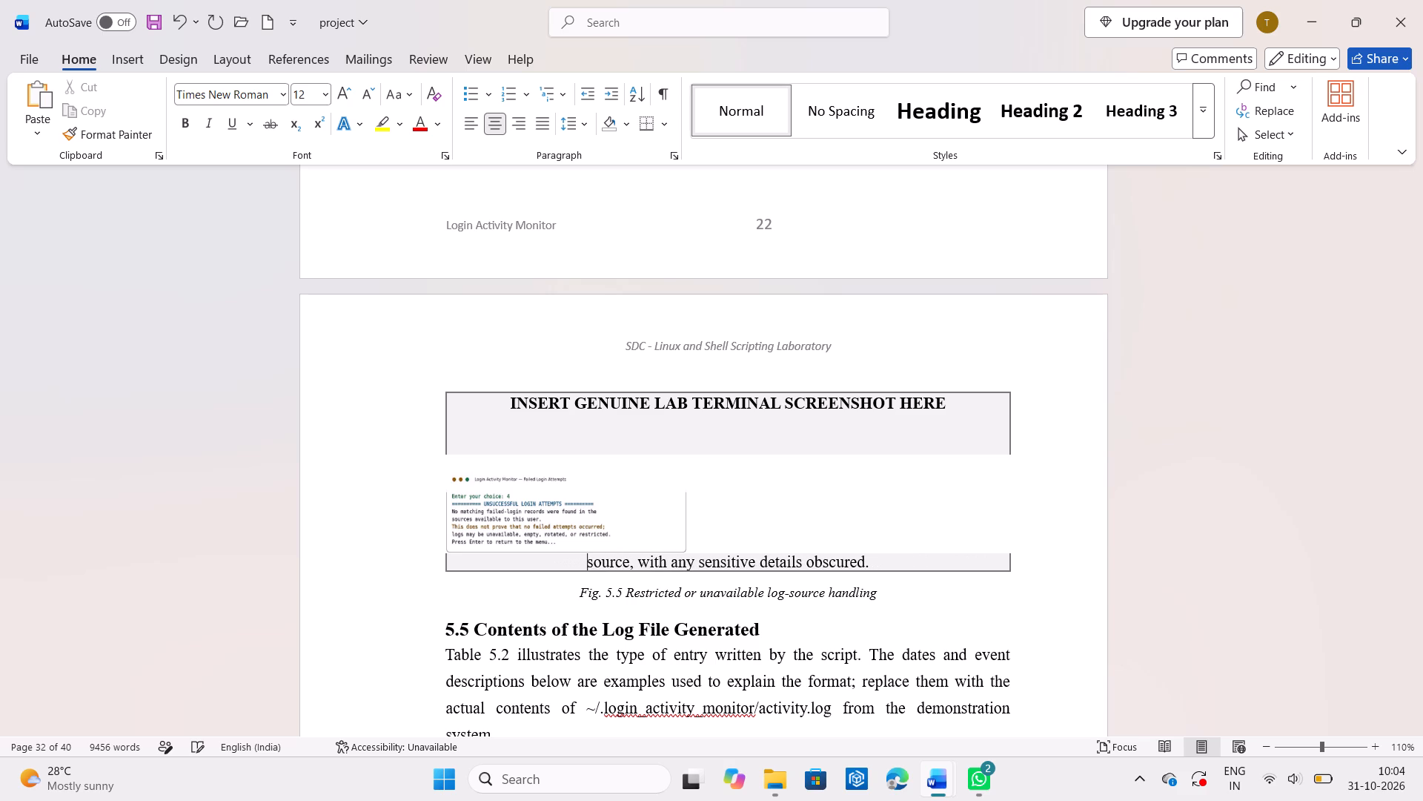
key("Delete")
key("Delete")
key("Delete")
key("Delete")
key("Delete")
key("Delete")
key("Delete")
key("Delete")
key("Delete")
key("Delete")
key("Delete")
key("Delete")
key("Delete")
key("Delete")
key("Delete")
key("Delete")
key("Delete")
key("Delete")
key("Delete")
key("Delete")
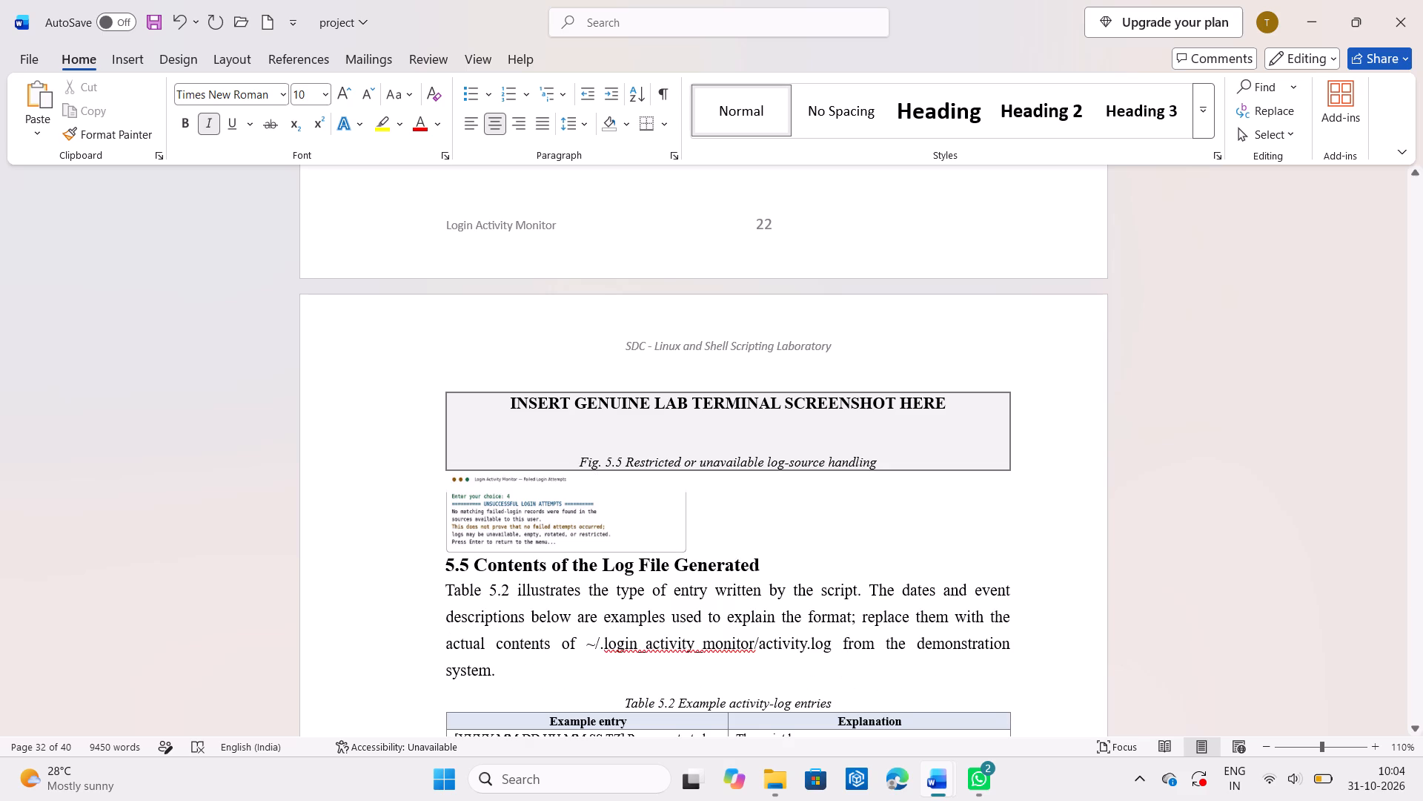
Delete the Fig. 5.5 caption and the "INSERT GENUINE LAB TERMINAL SCREENSHOT HERE" heading from the placeholder box above section 5.5.
left_click(952, 466)
key("BackSpace")
key("BackSpace")
key("BackSpace")
key("BackSpace")
key("BackSpace")
key("BackSpace")
key("BackSpace")
key("BackSpace")
key("BackSpace")
key("BackSpace")
key("BackSpace")
key("BackSpace")
key("BackSpace")
key("BackSpace")
key("BackSpace")
key("BackSpace")
key("BackSpace")
key("BackSpace")
key("BackSpace")
key("BackSpace")
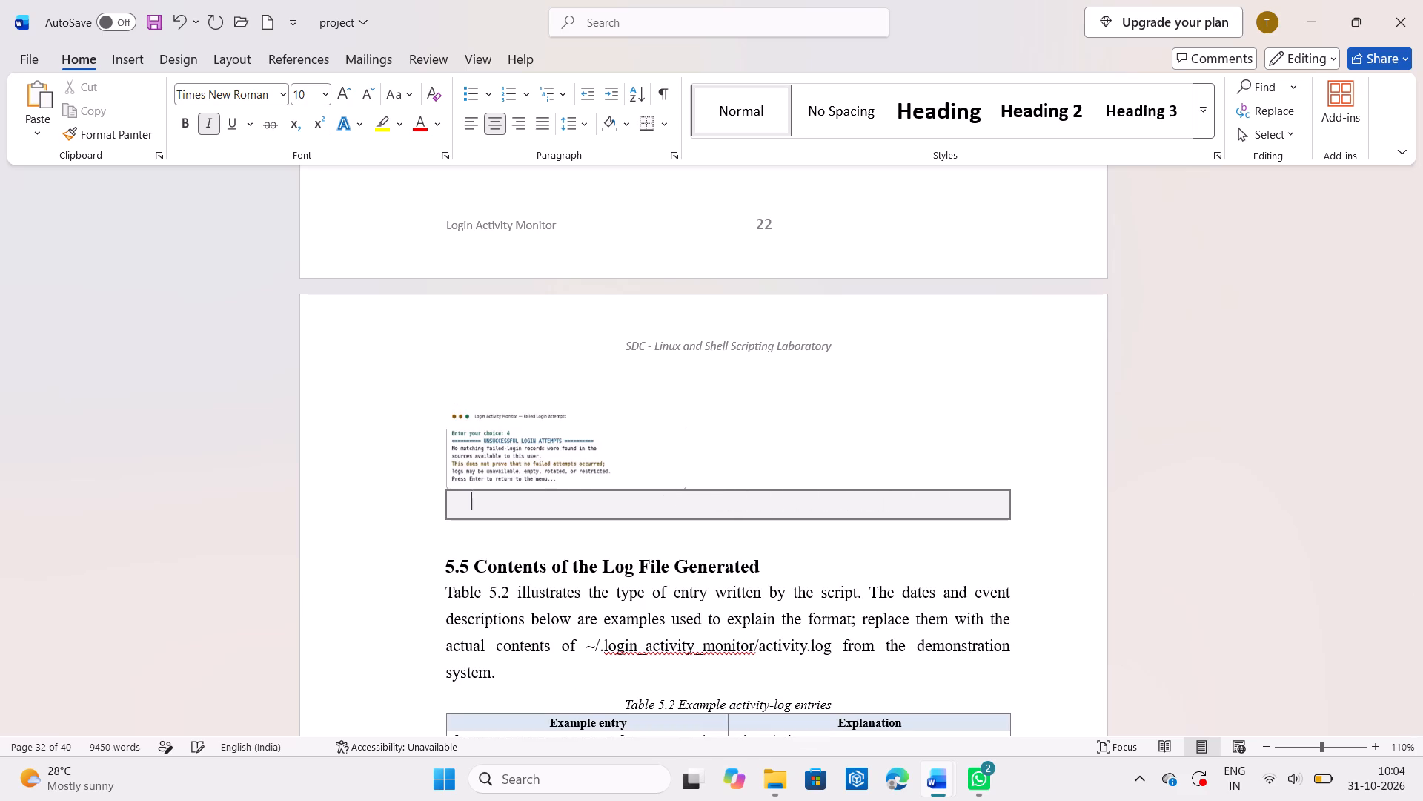
key("BackSpace")
key("BackSpace")
key("BackSpace")
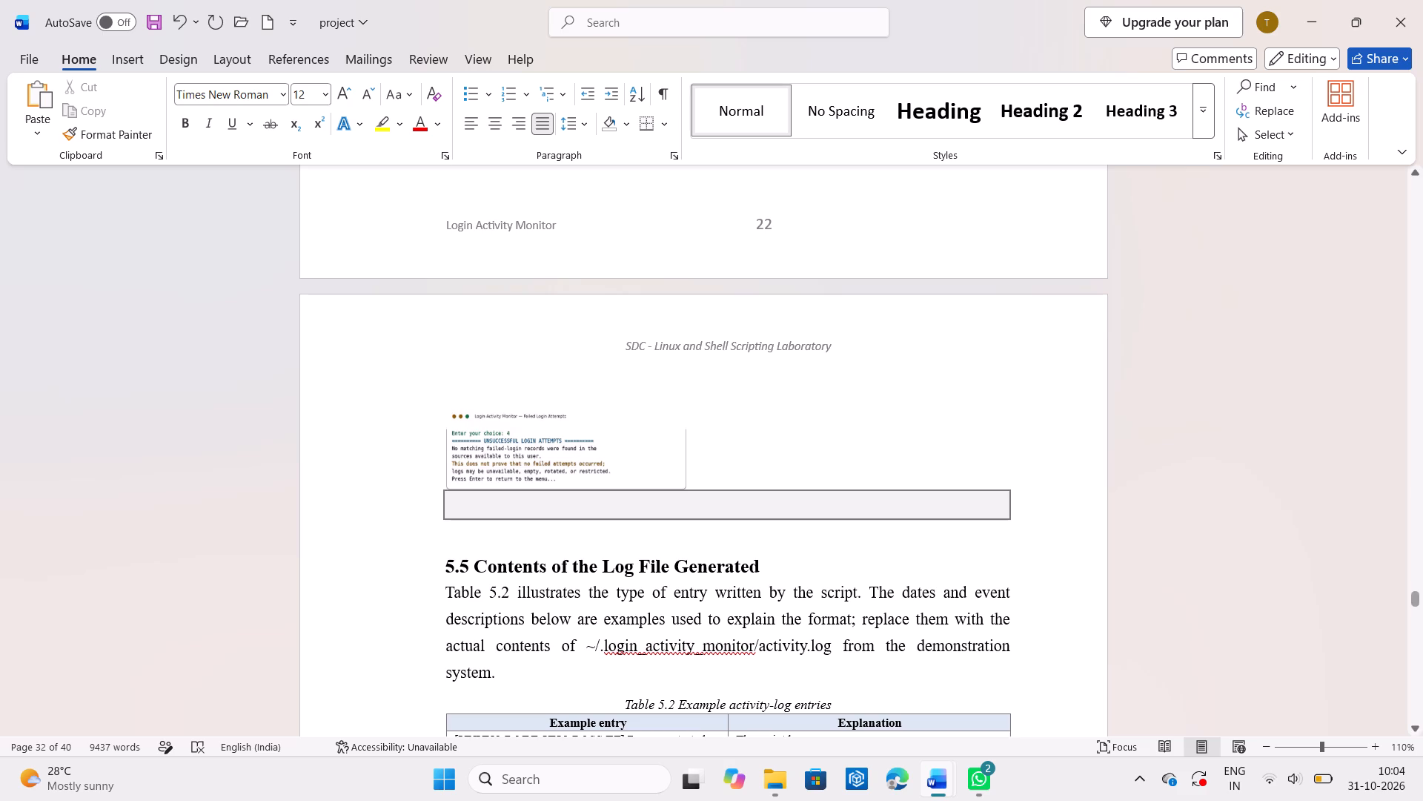
Enlarge the Failed Login Attempts screenshot above section 5.5 to about two thirds of the text width.
left_click(683, 430)
left_click_drag(686, 413, 717, 405)
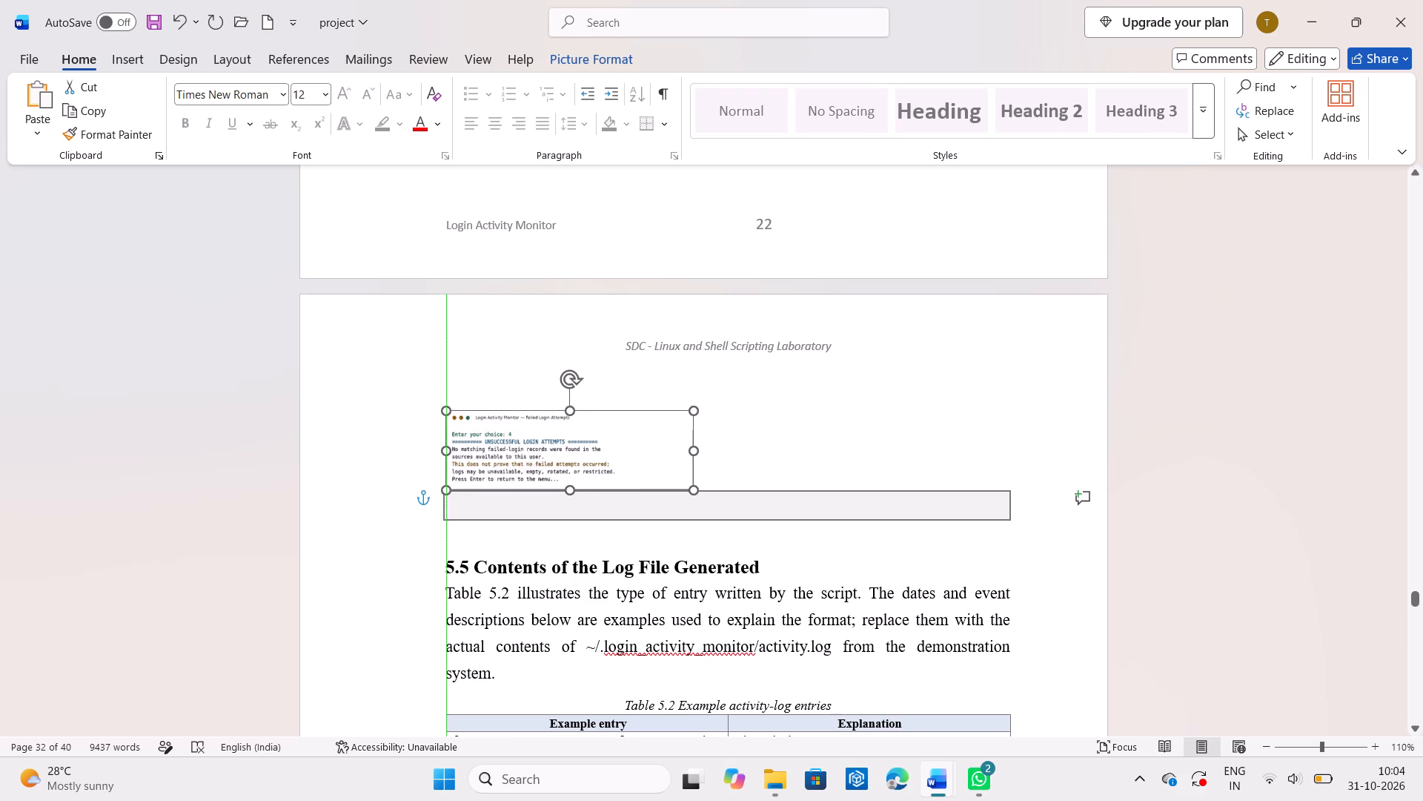
left_click_drag(717, 405, 830, 386)
left_click(757, 647)
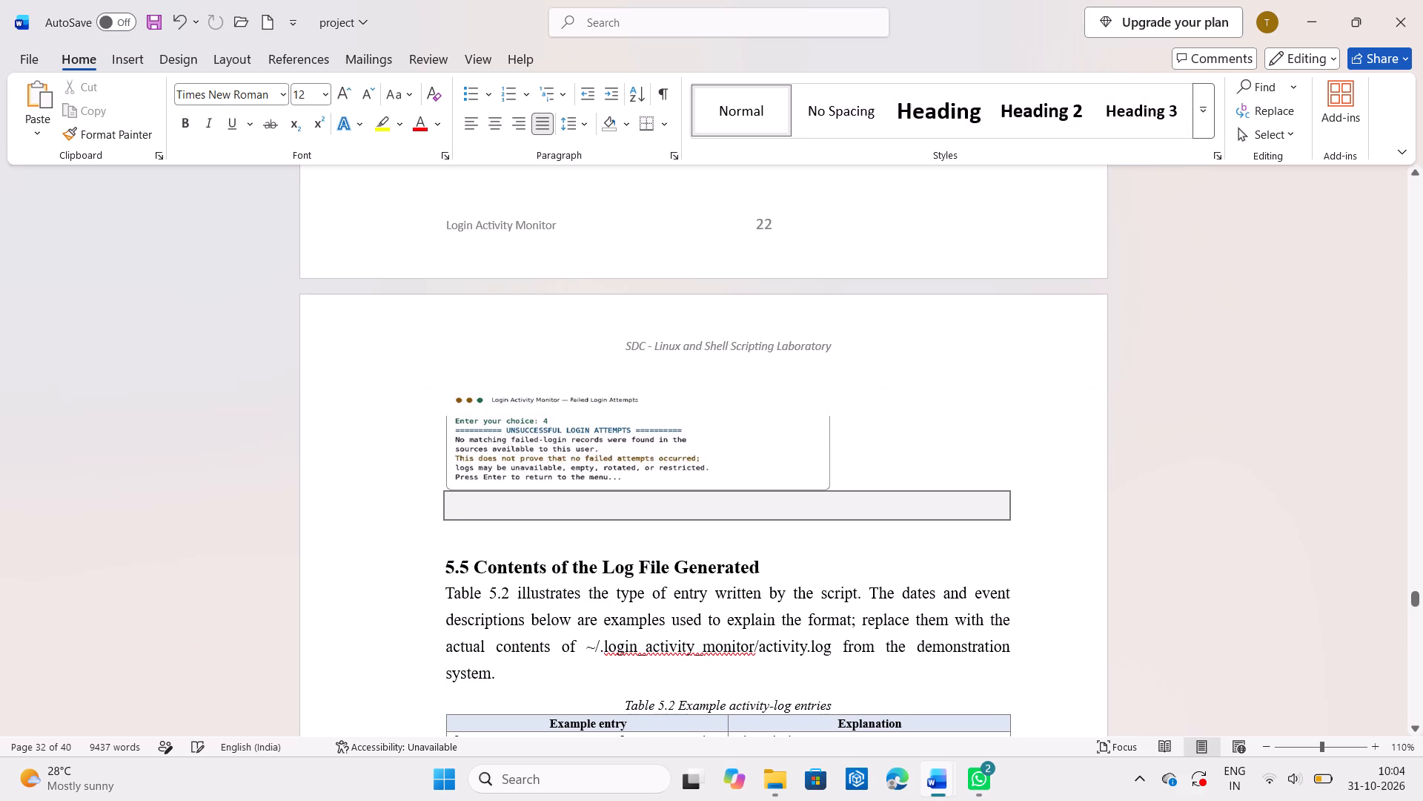
Insert two blank lines after the last paragraph of section 5.6 to push the 5.7 Performance and Usability heading onto the following page.
scroll(757, 647, "down", 1)
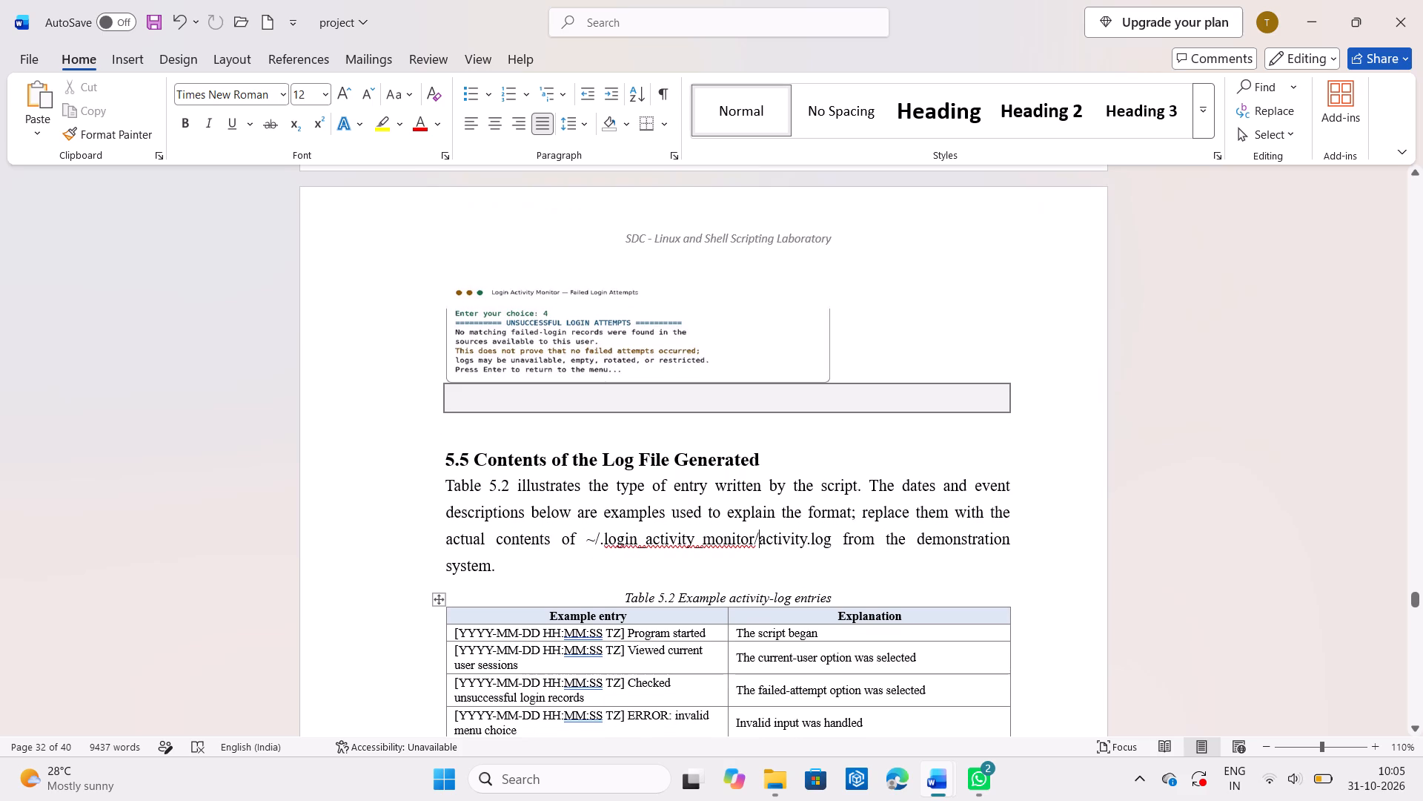
scroll(757, 647, "down", 3)
scroll(757, 647, "up", 1)
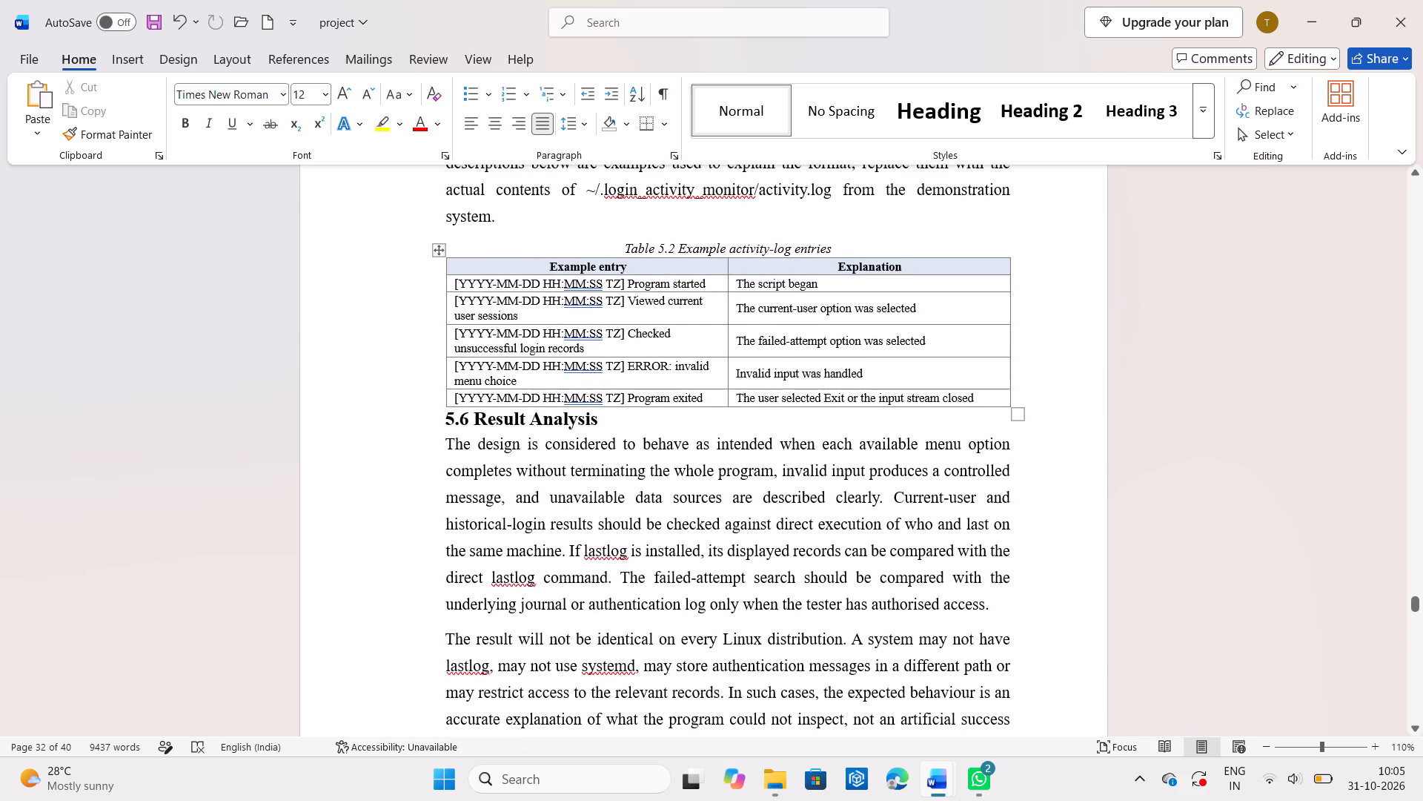
scroll(757, 647, "up", 1)
scroll(757, 647, "down", 1)
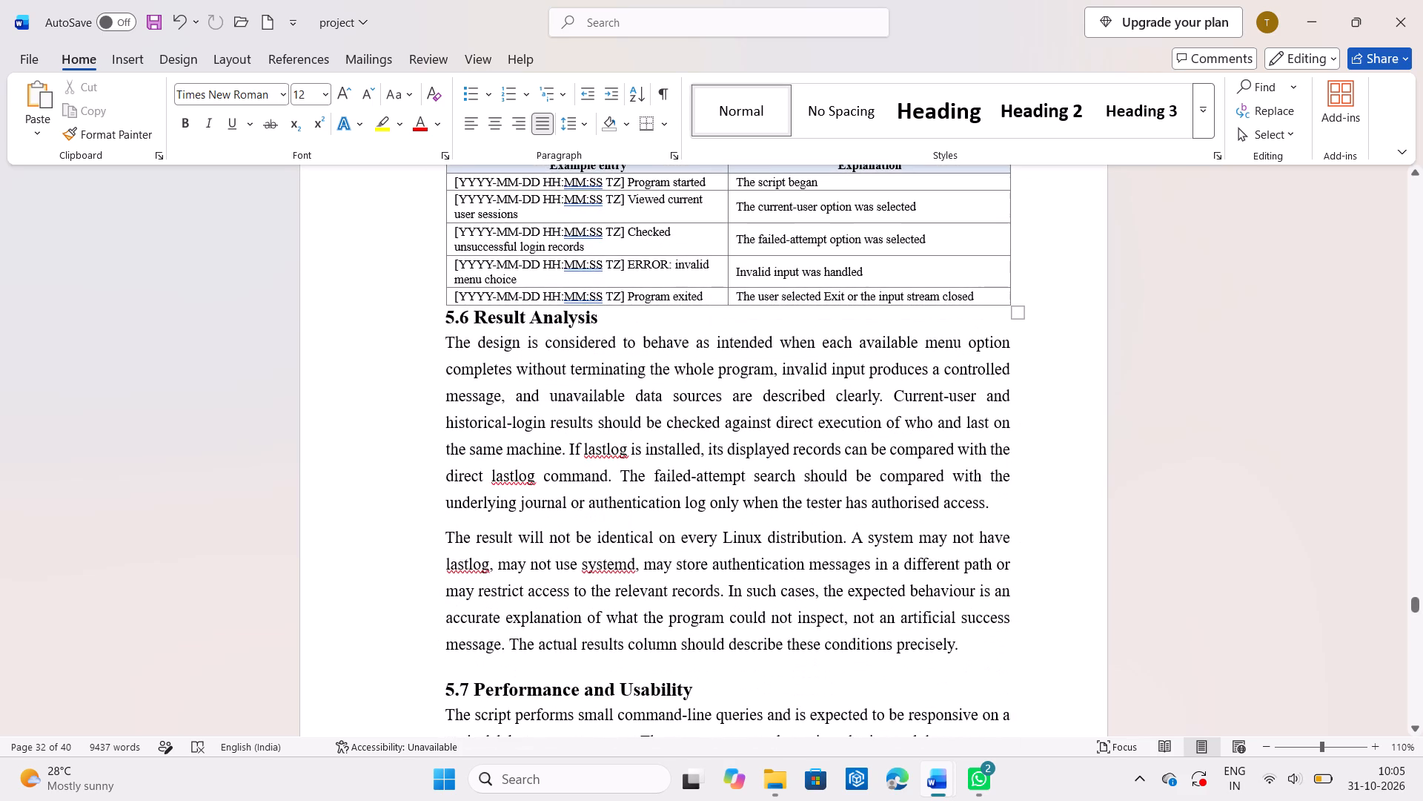
scroll(757, 647, "down", 1)
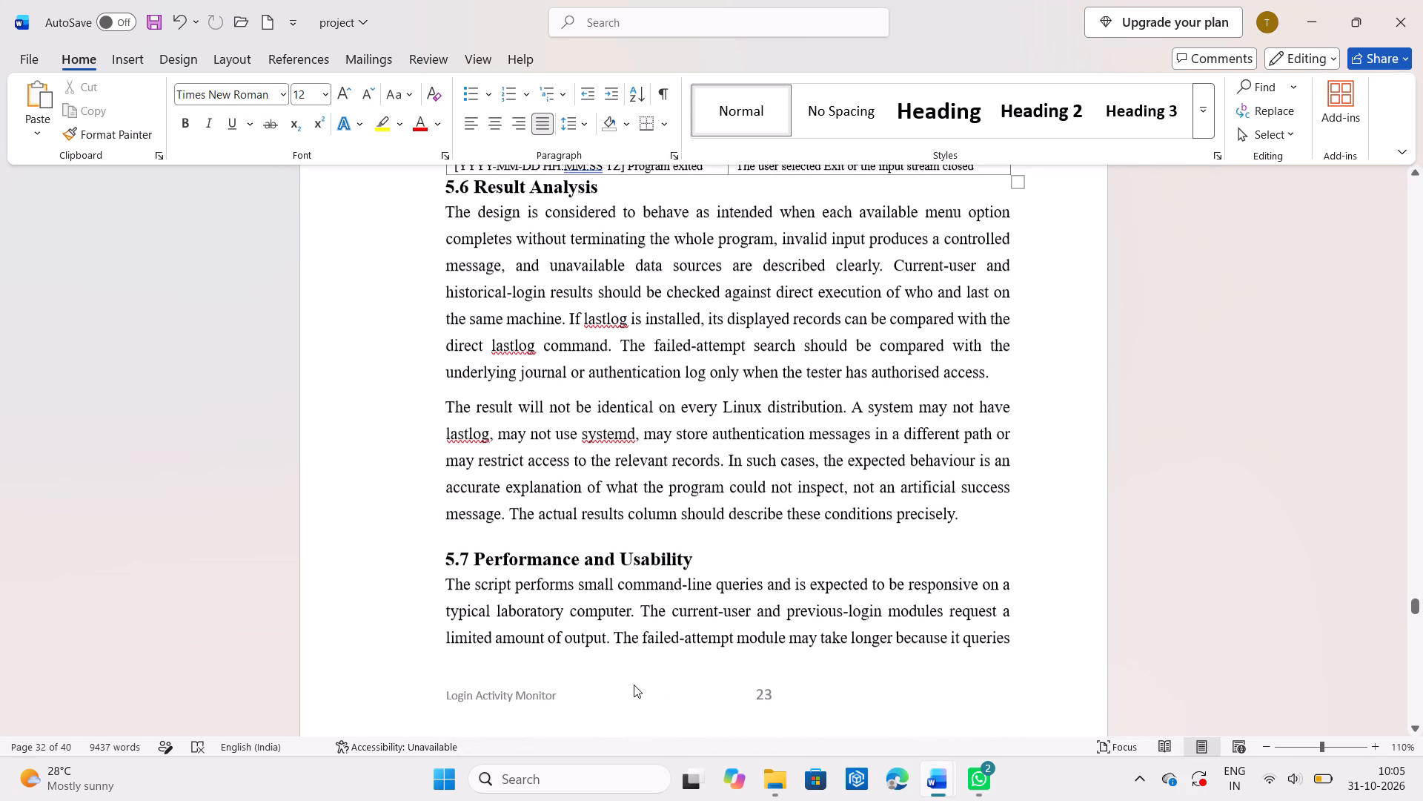
scroll(634, 685, "down", 4)
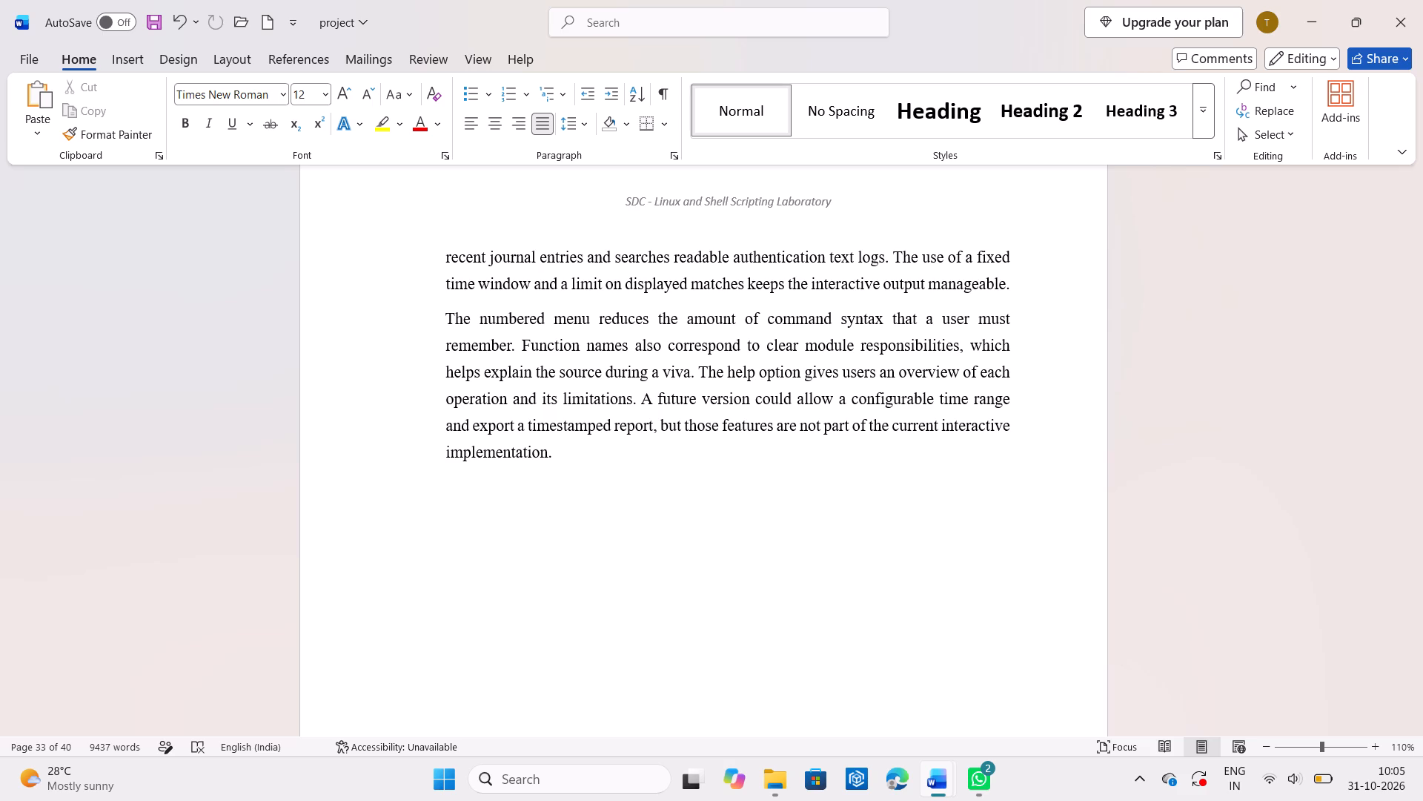
scroll(634, 685, "down", 1)
scroll(634, 685, "up", 3)
scroll(634, 685, "down", 1)
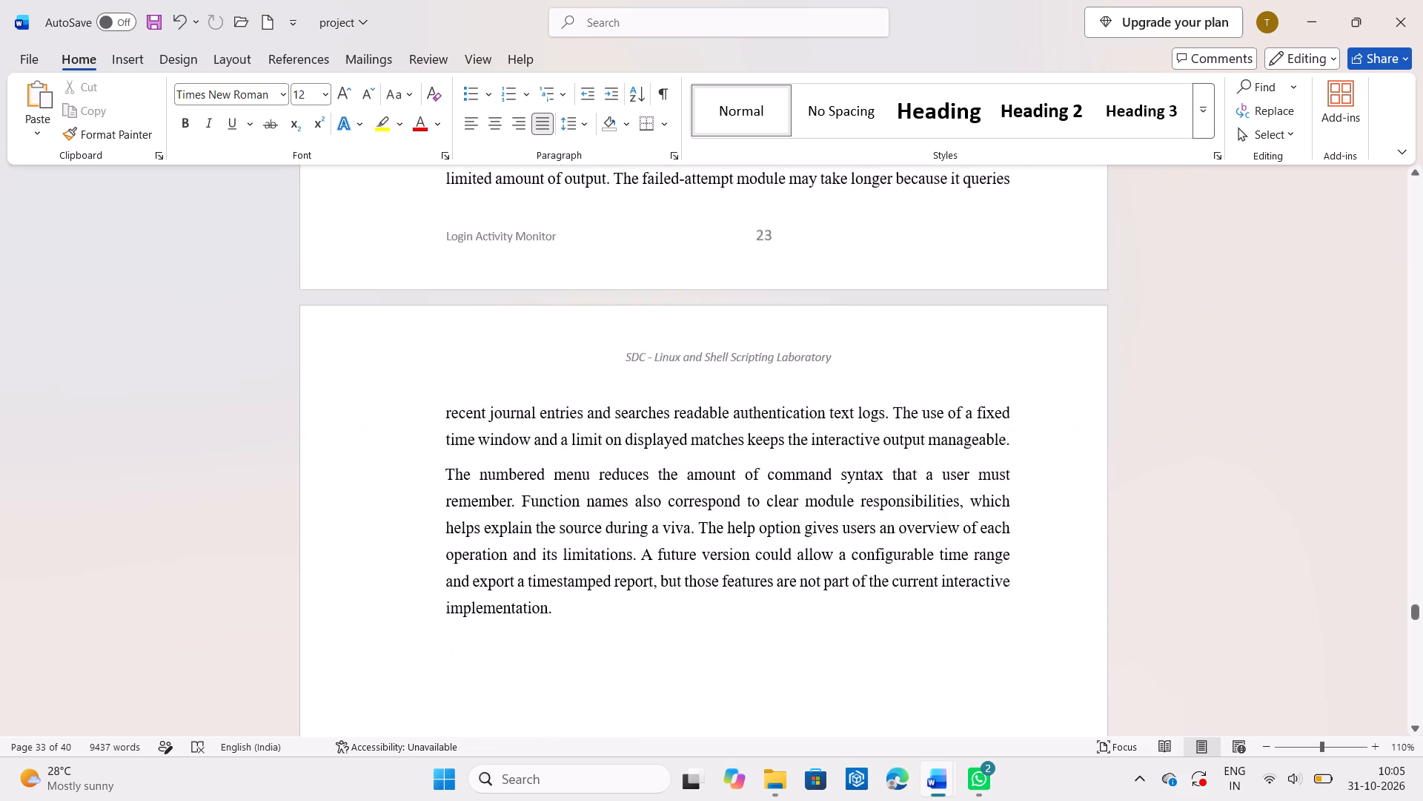
scroll(634, 685, "up", 2)
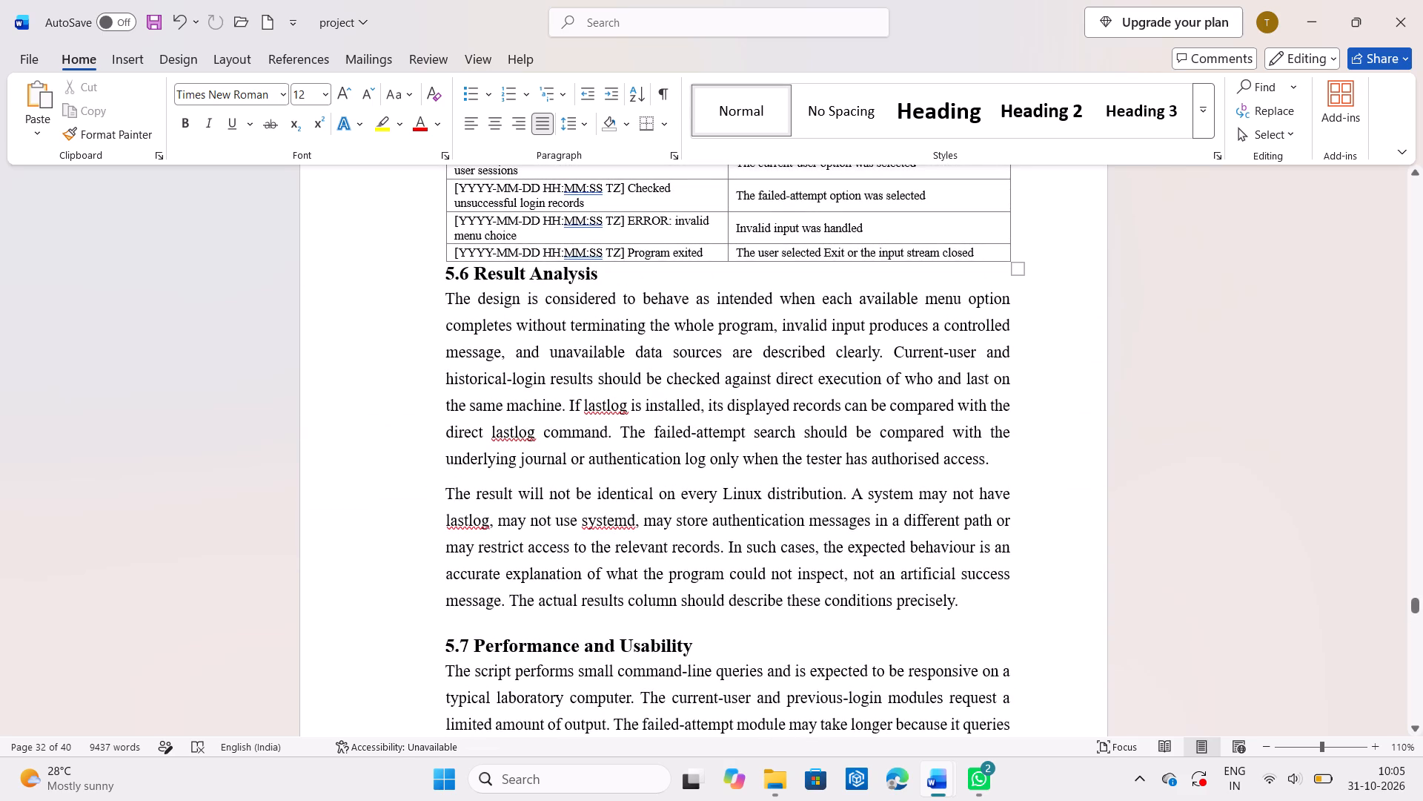
left_click(969, 592)
key("Return")
key("Return")
Review the rest of the report from section 5.7 through Chapter 6, the references and the script listing to the last page.
scroll(969, 592, "down", 3)
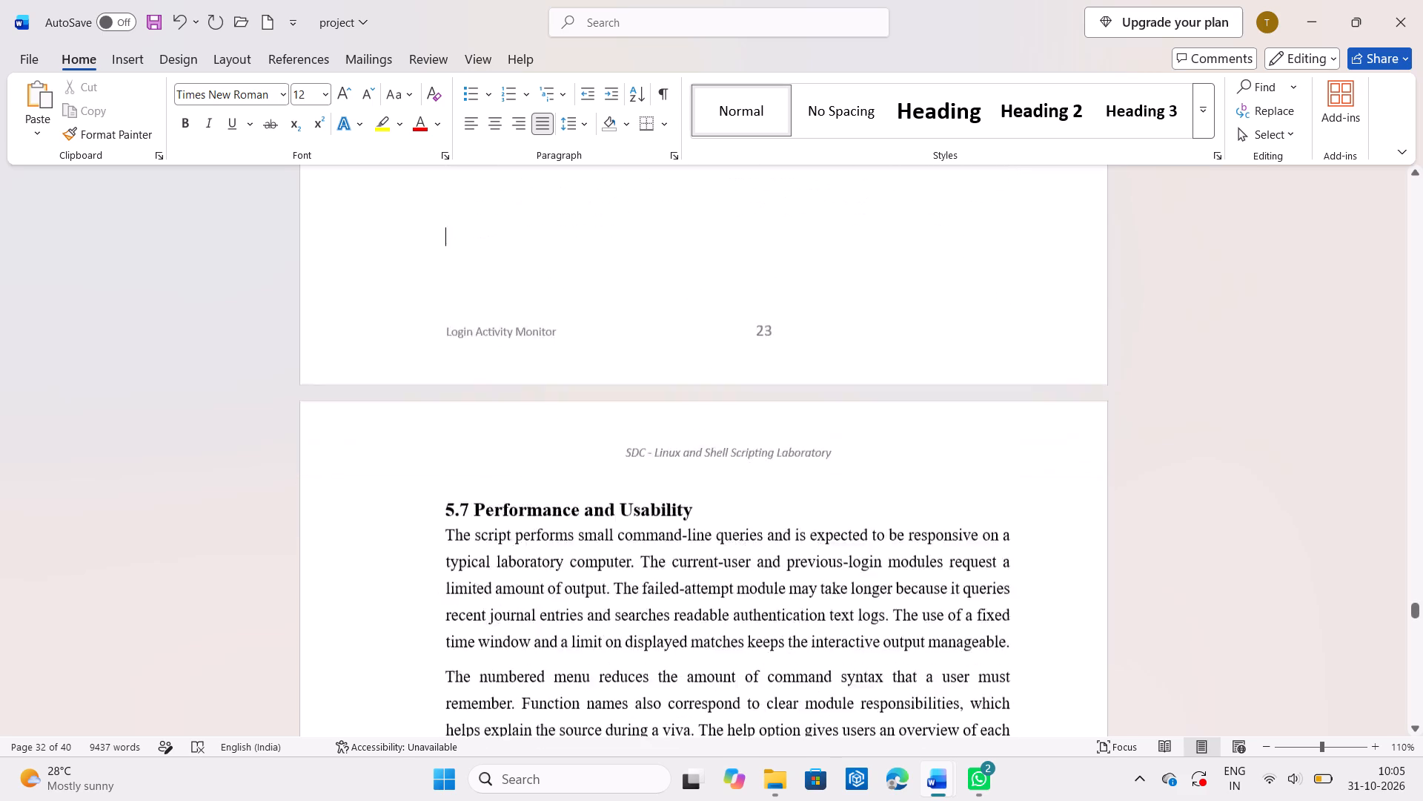
scroll(969, 592, "down", 1)
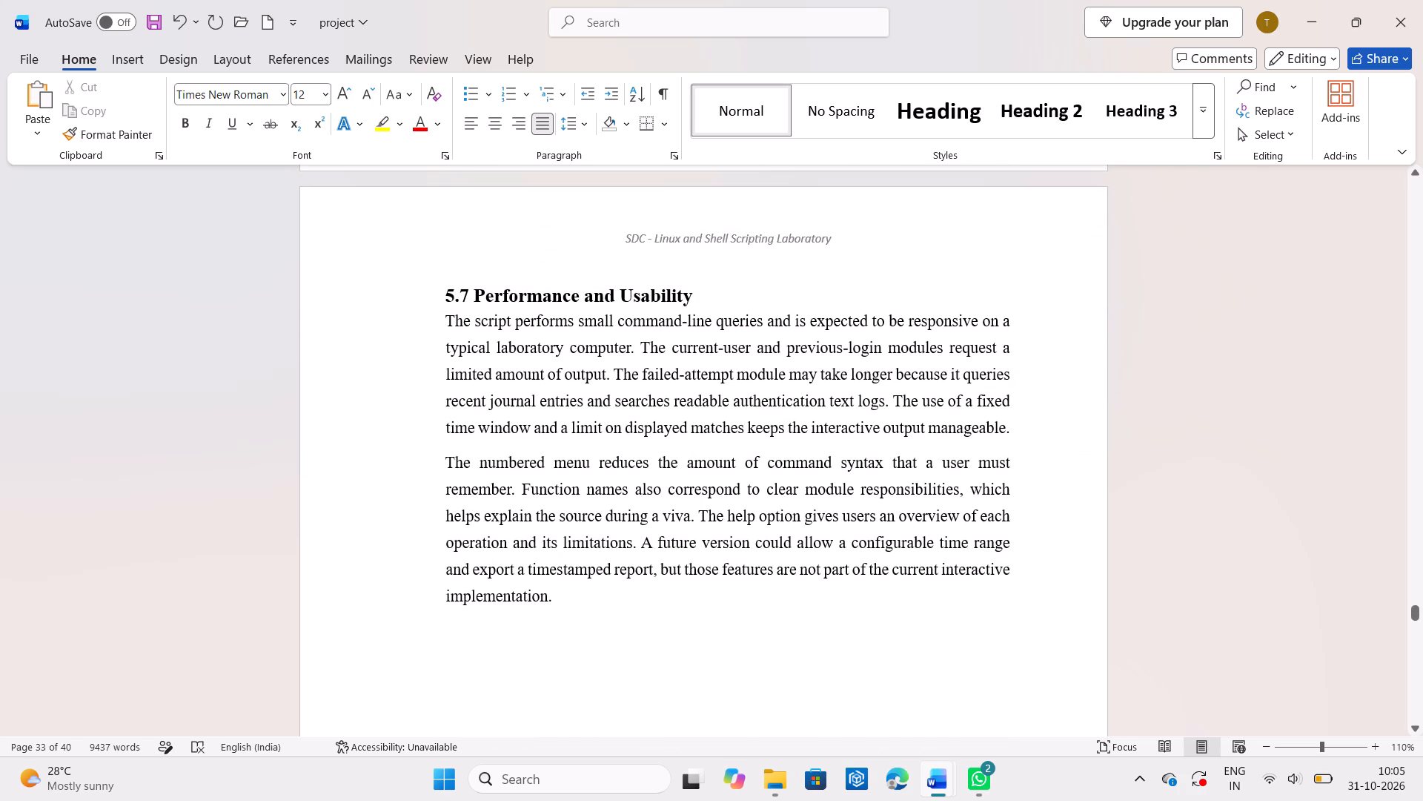
scroll(969, 592, "down", 3)
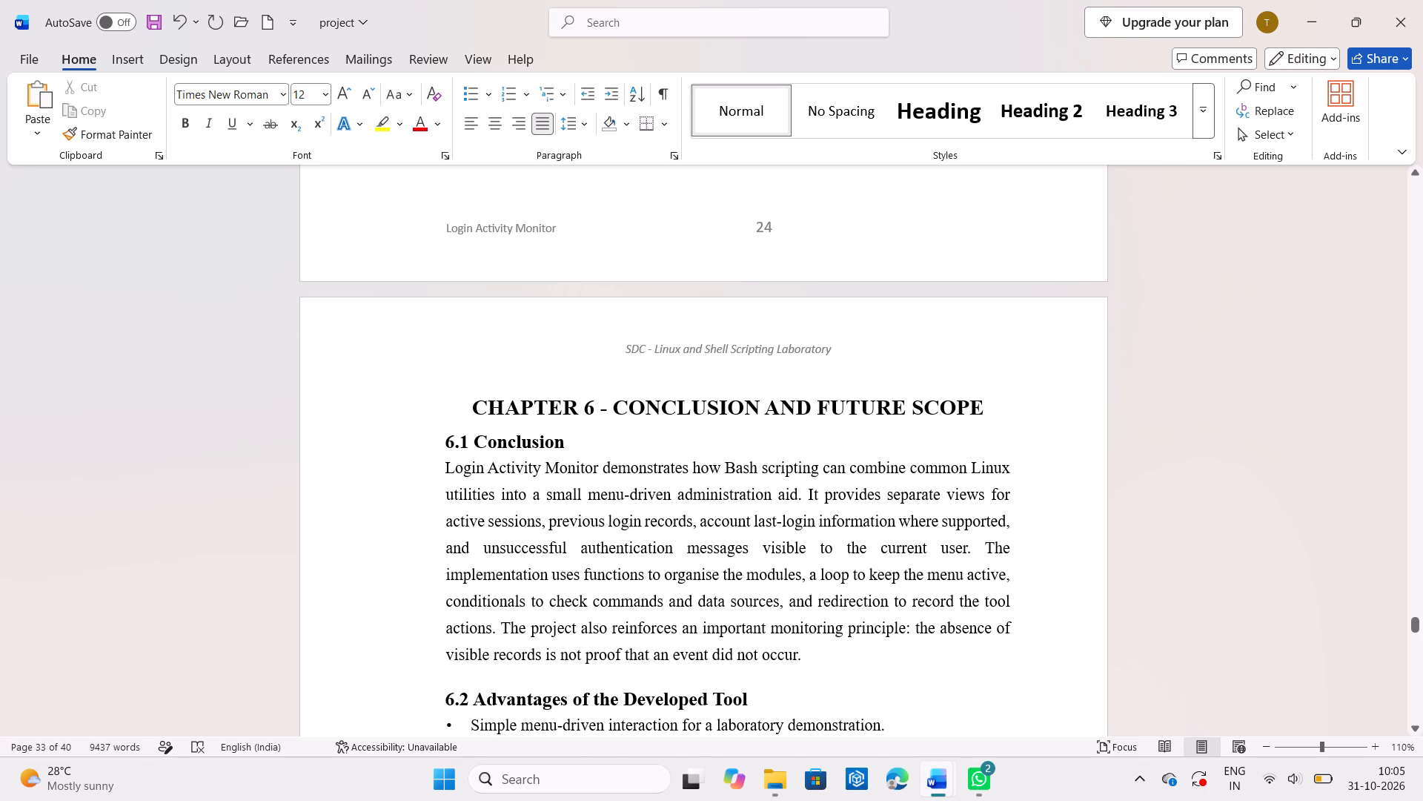
scroll(969, 592, "down", 1)
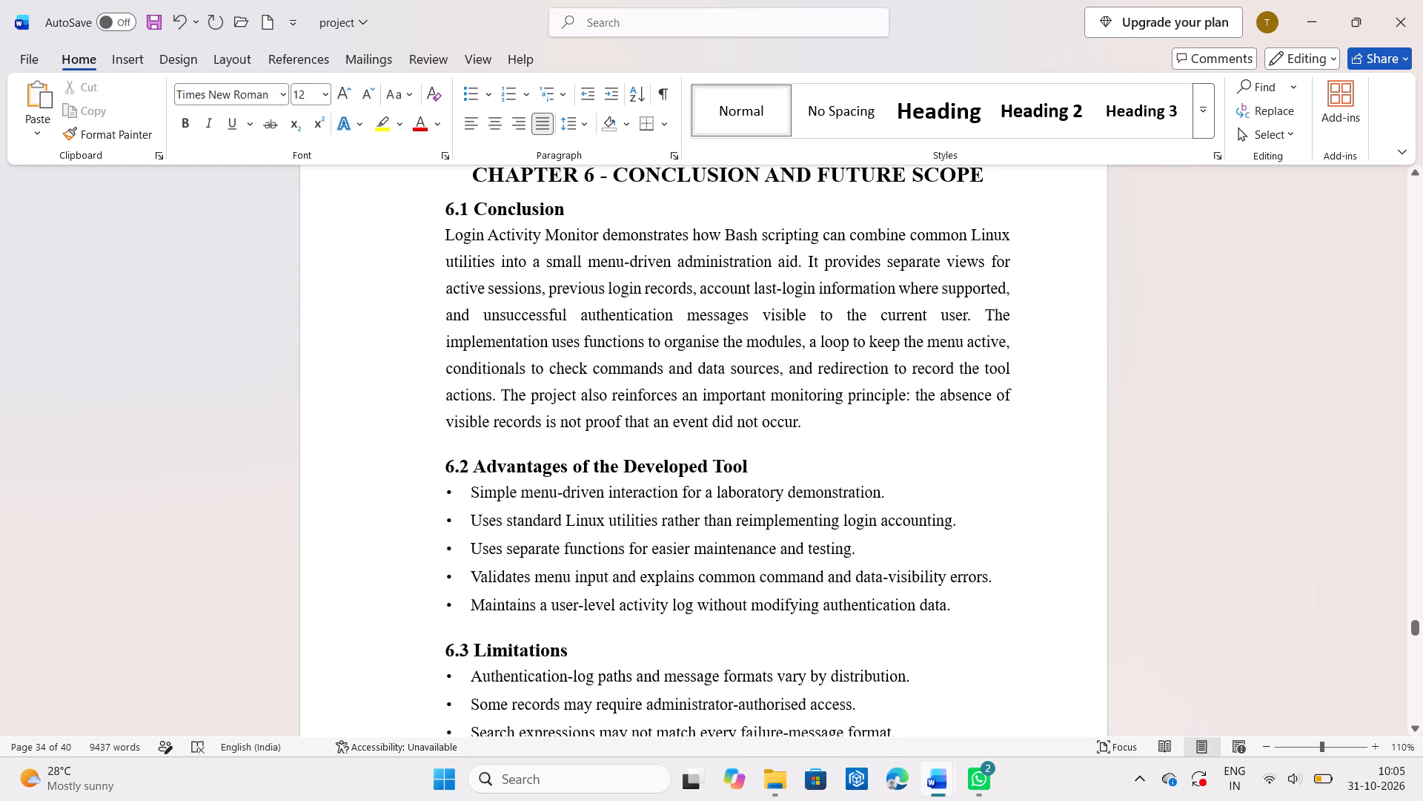
scroll(969, 592, "down", 1)
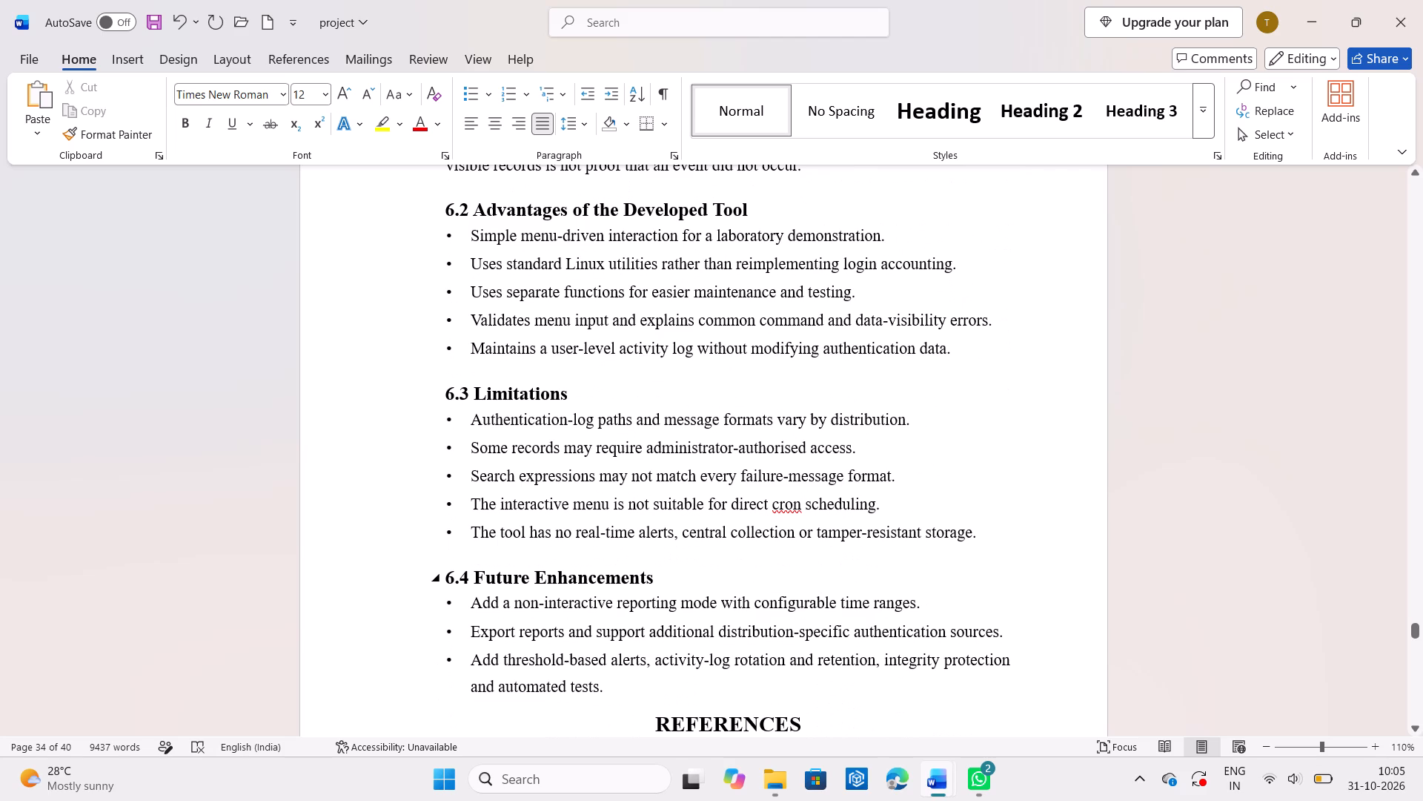
scroll(969, 592, "down", 2)
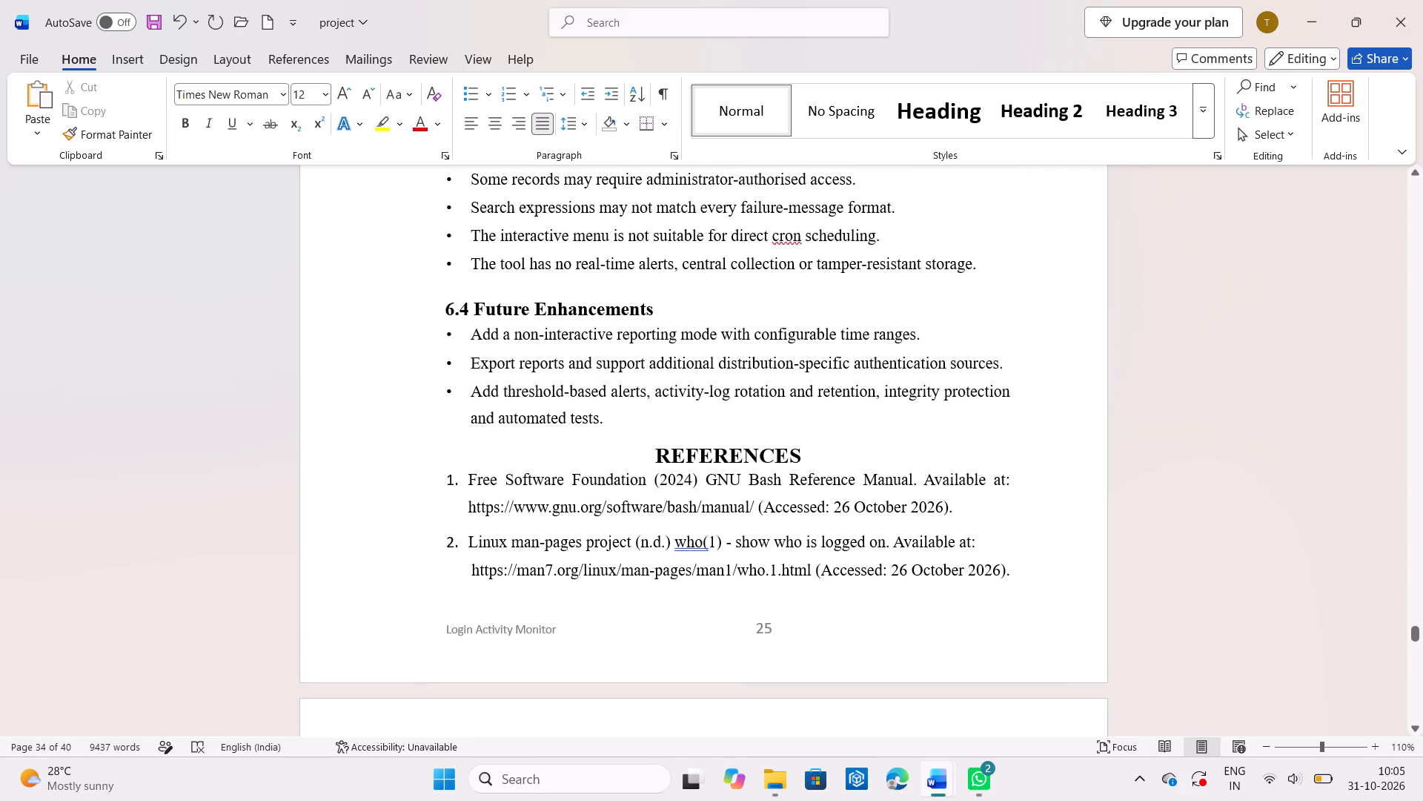
scroll(969, 592, "down", 2)
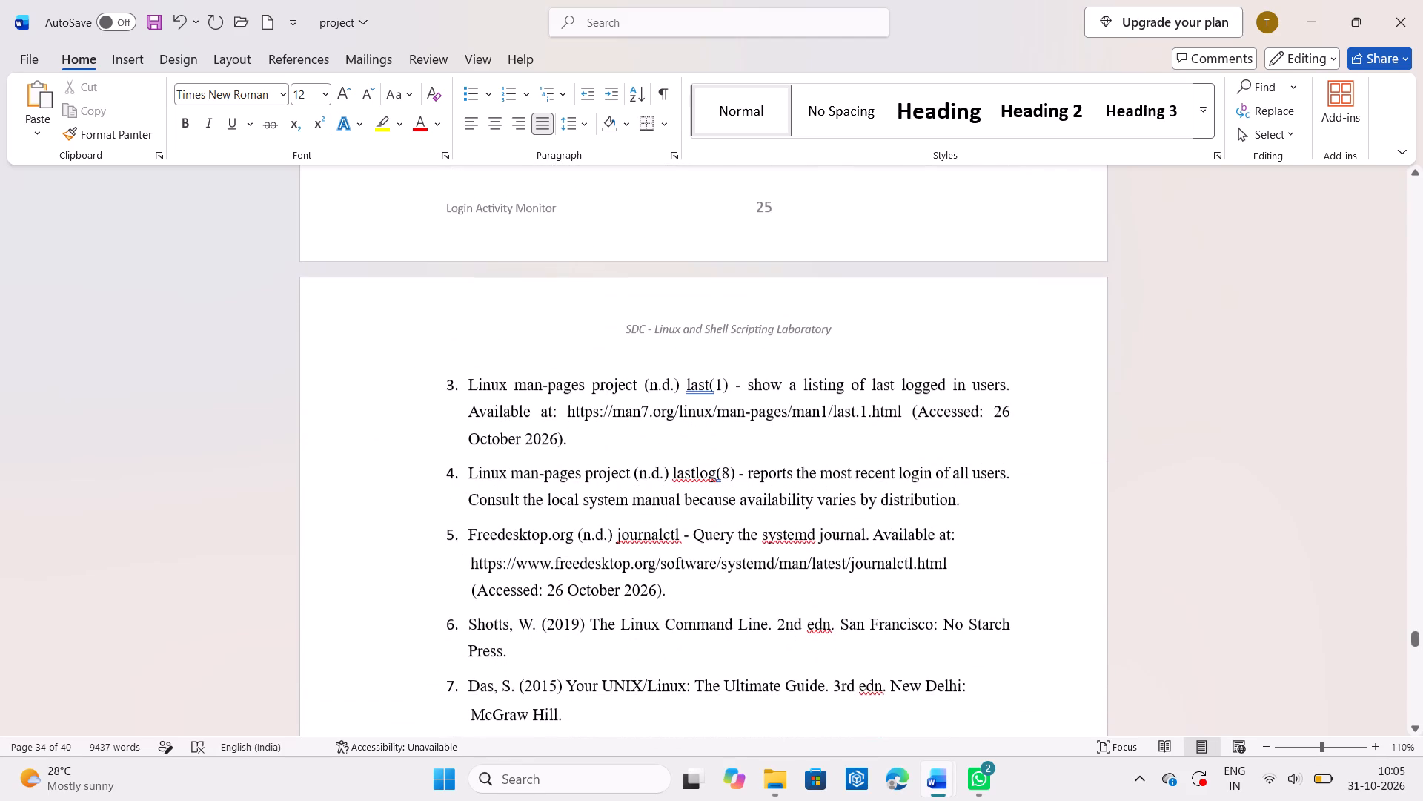
scroll(969, 592, "down", 4)
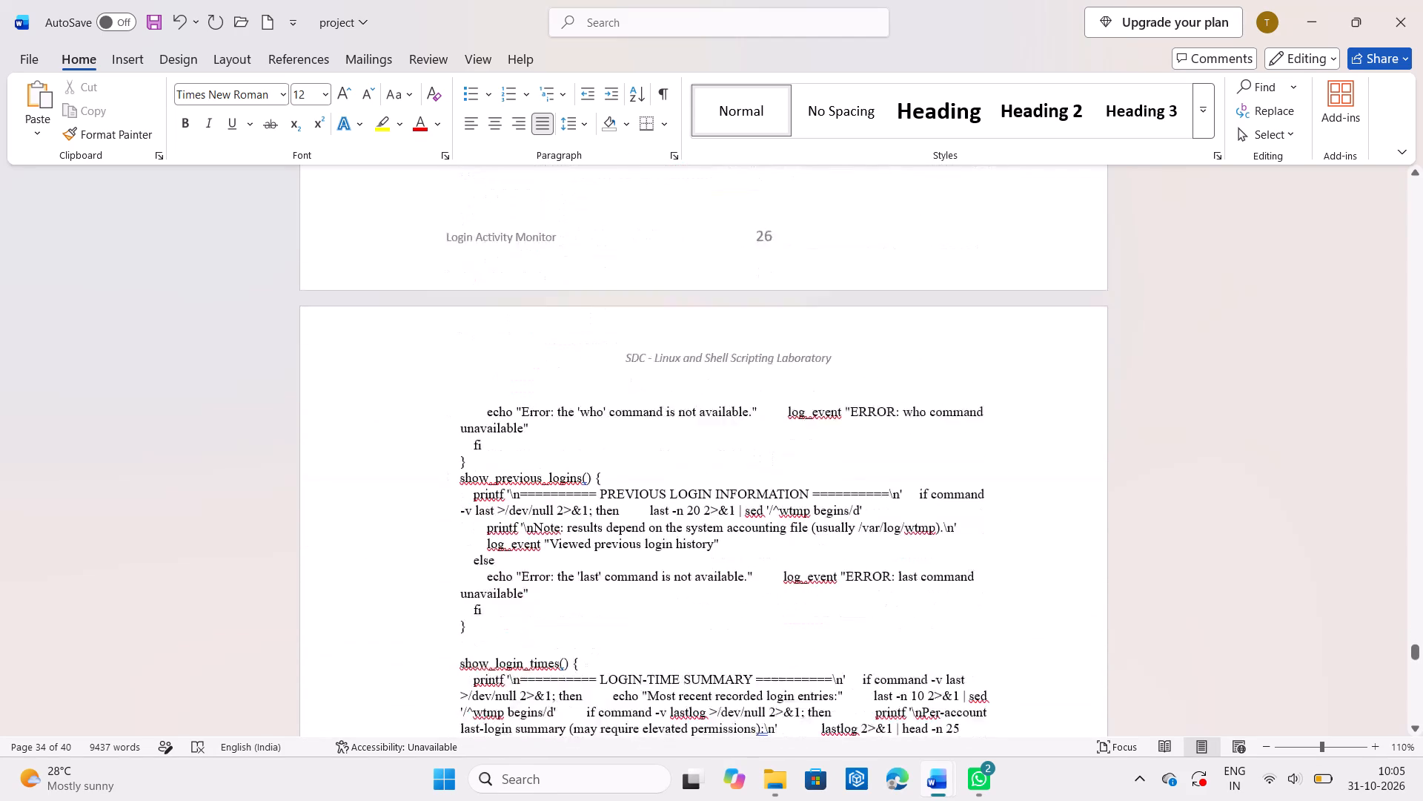
scroll(969, 592, "down", 5)
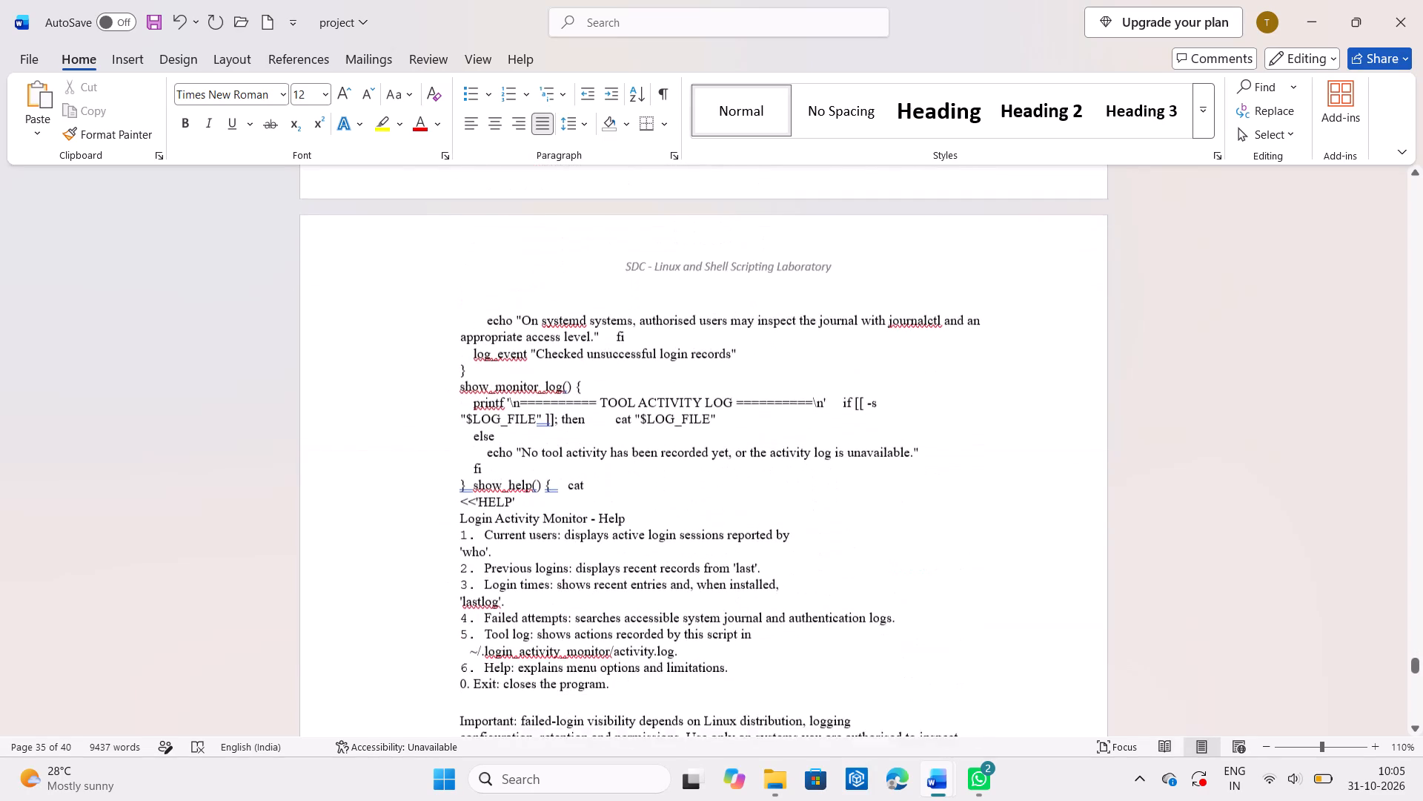
scroll(969, 592, "down", 5)
scroll(969, 592, "up", 3)
scroll(969, 592, "down", 7)
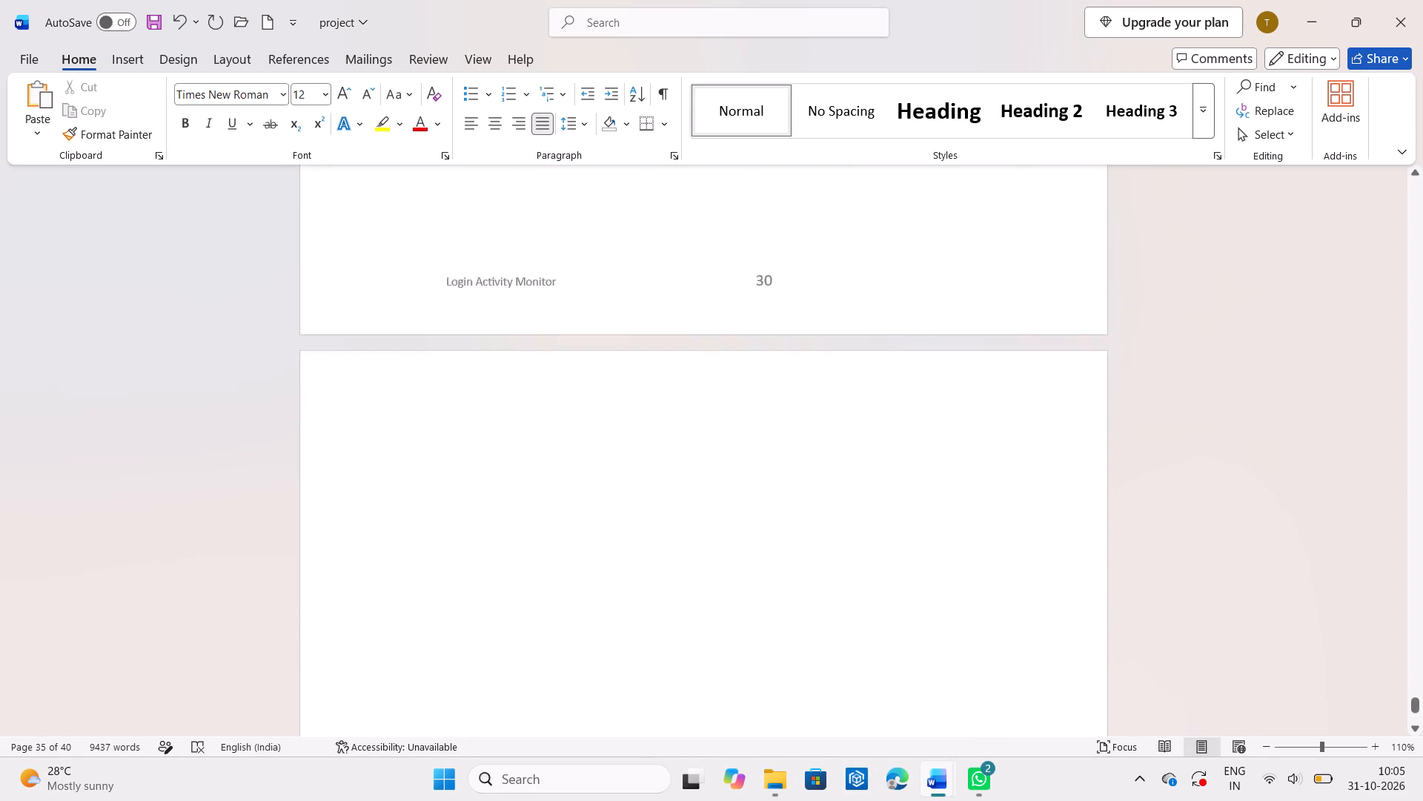
scroll(969, 592, "down", 3)
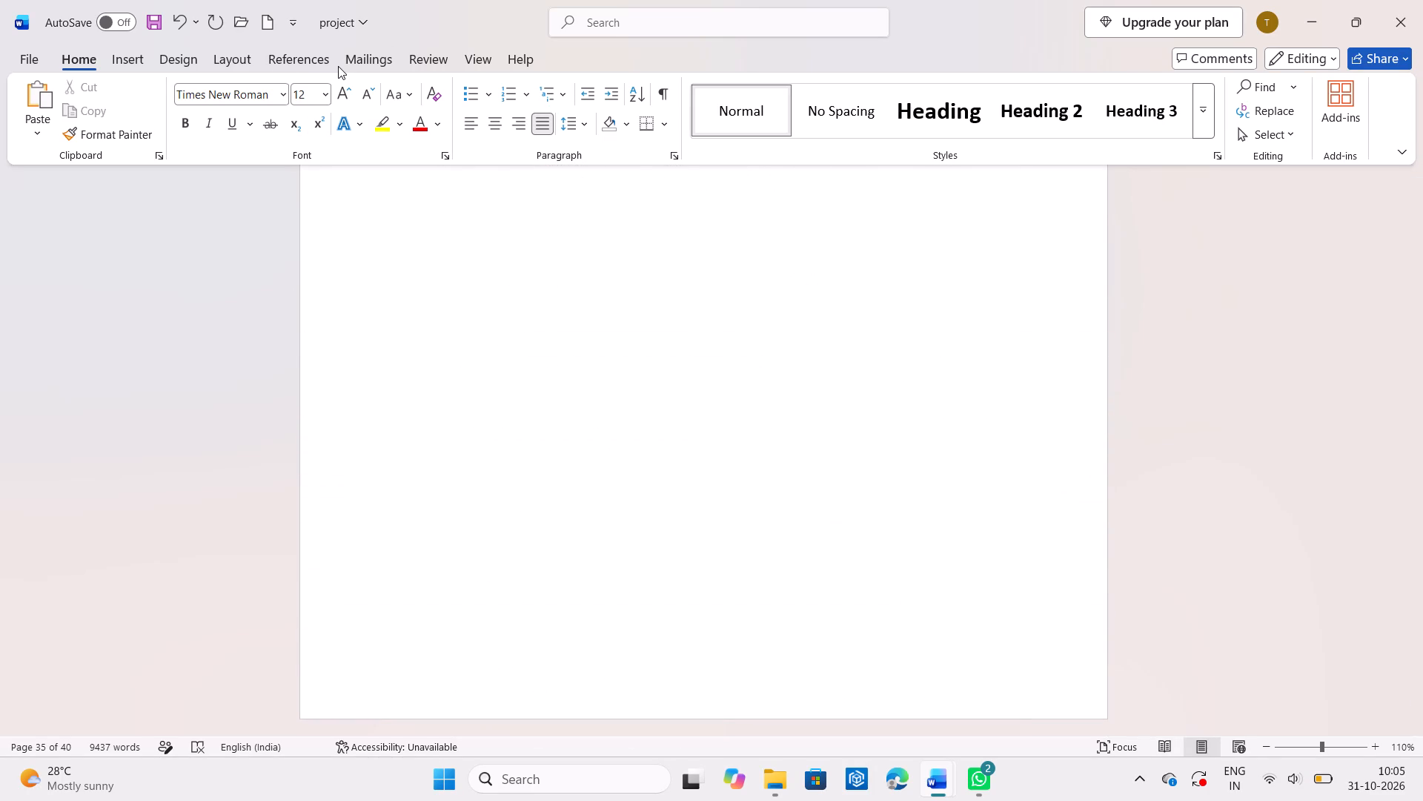
Save the report as a Word document named project1 in the personal OneDrive folder.
left_click(32, 52)
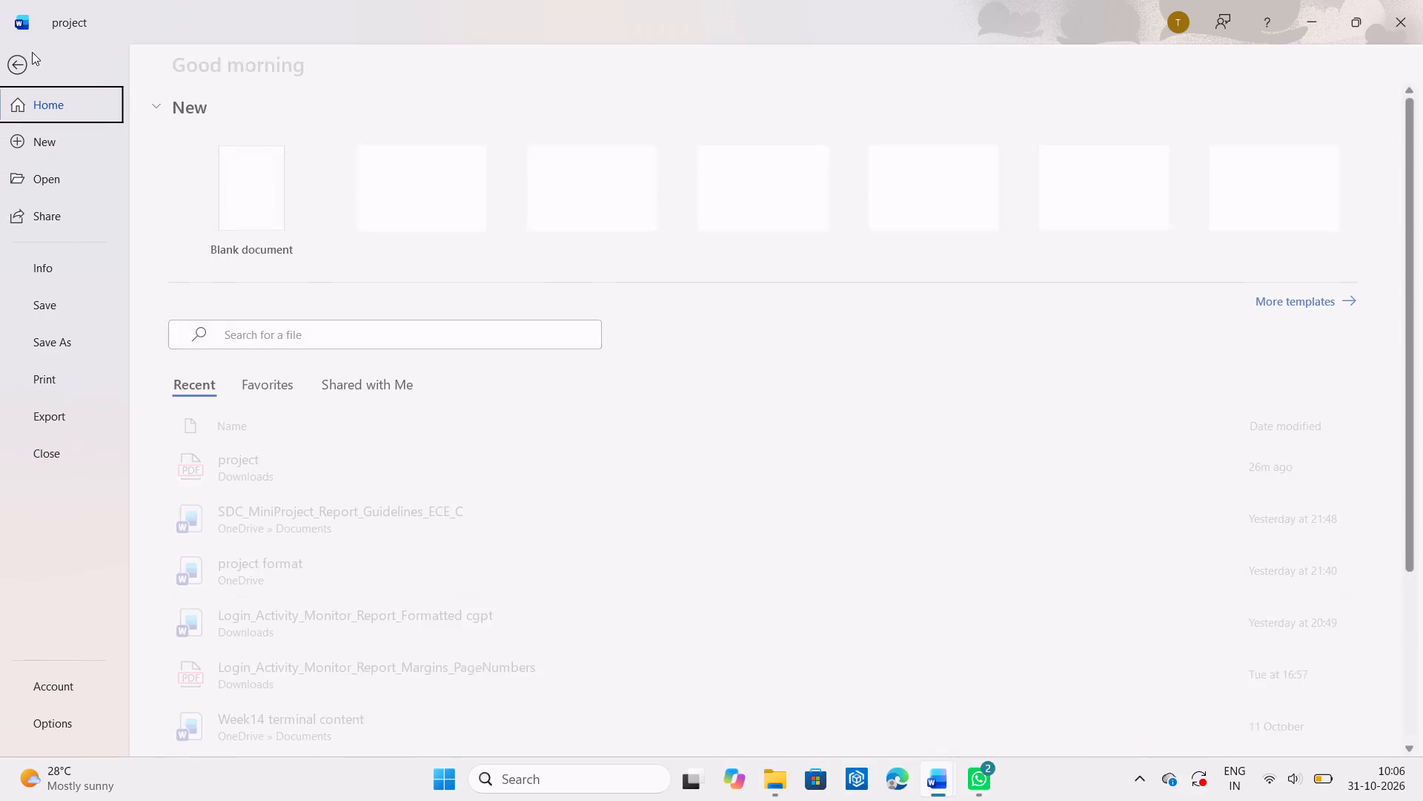
left_click(66, 340)
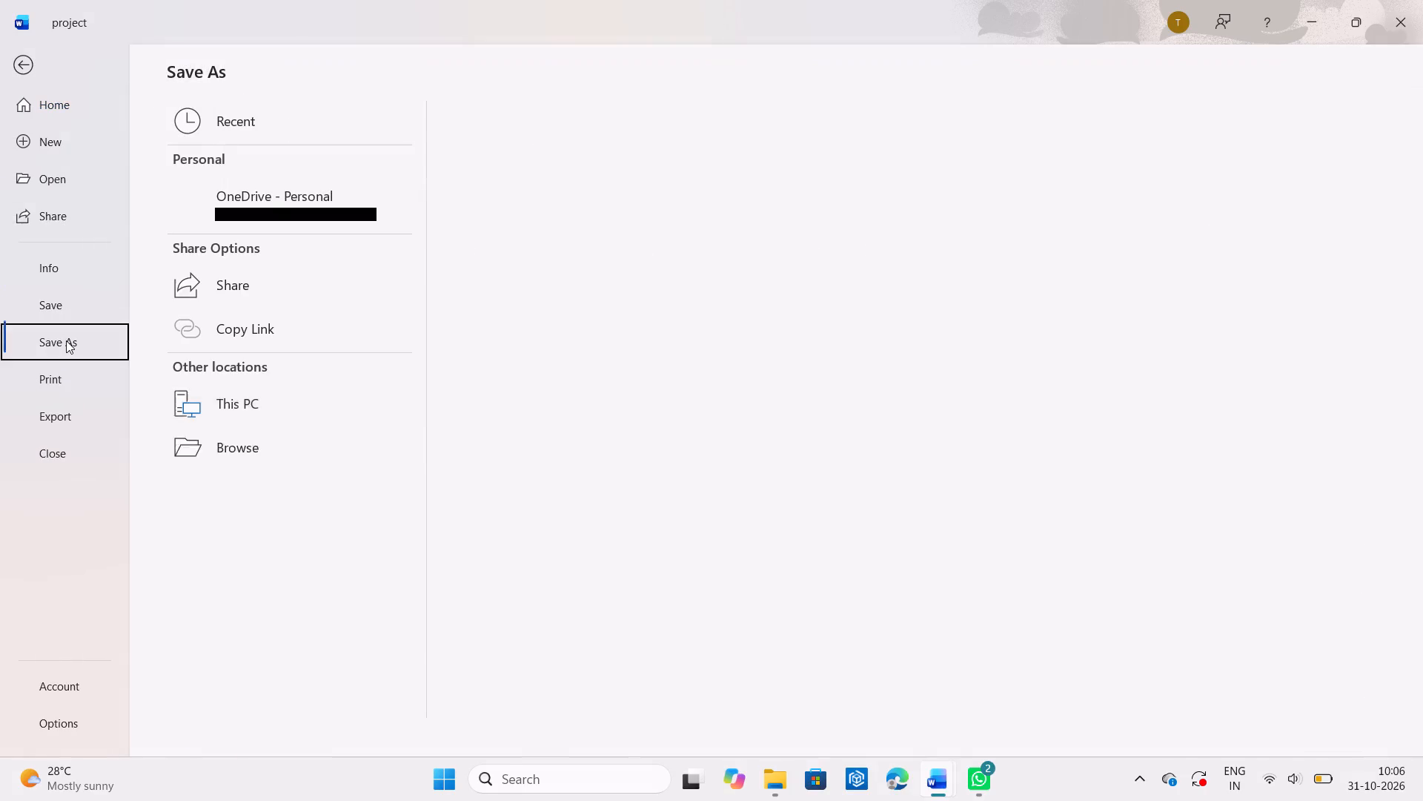
left_click(285, 403)
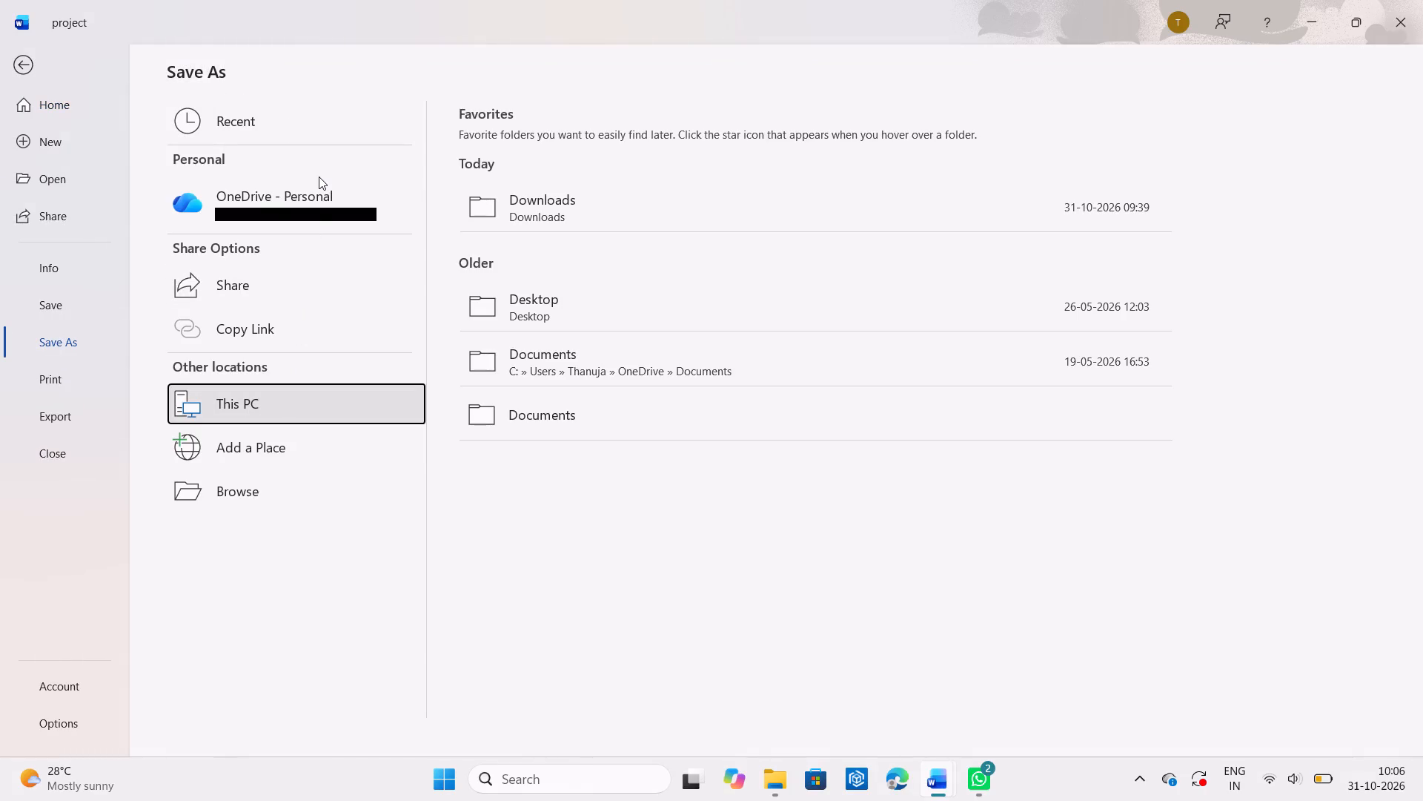
double_click(311, 205)
left_click(524, 202)
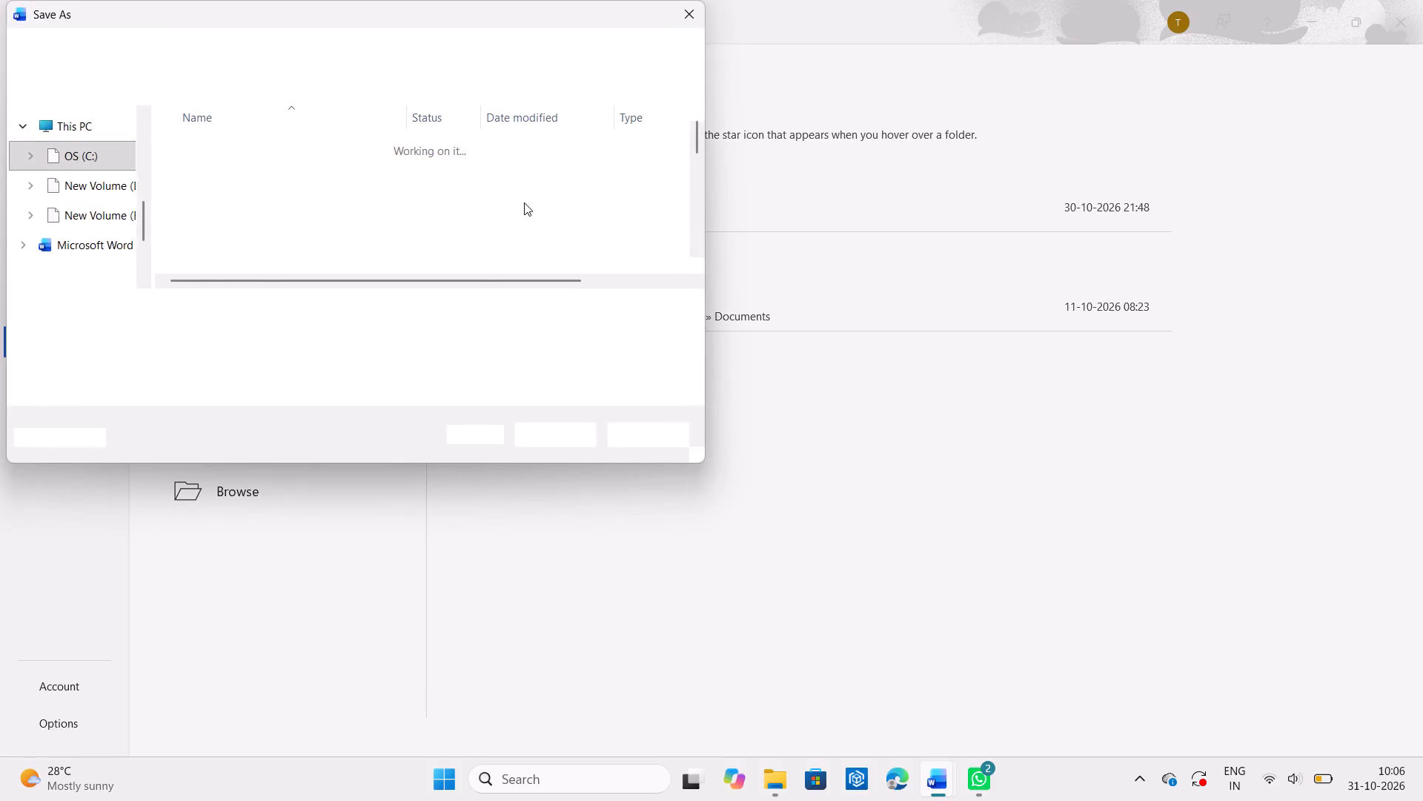
left_click(411, 314)
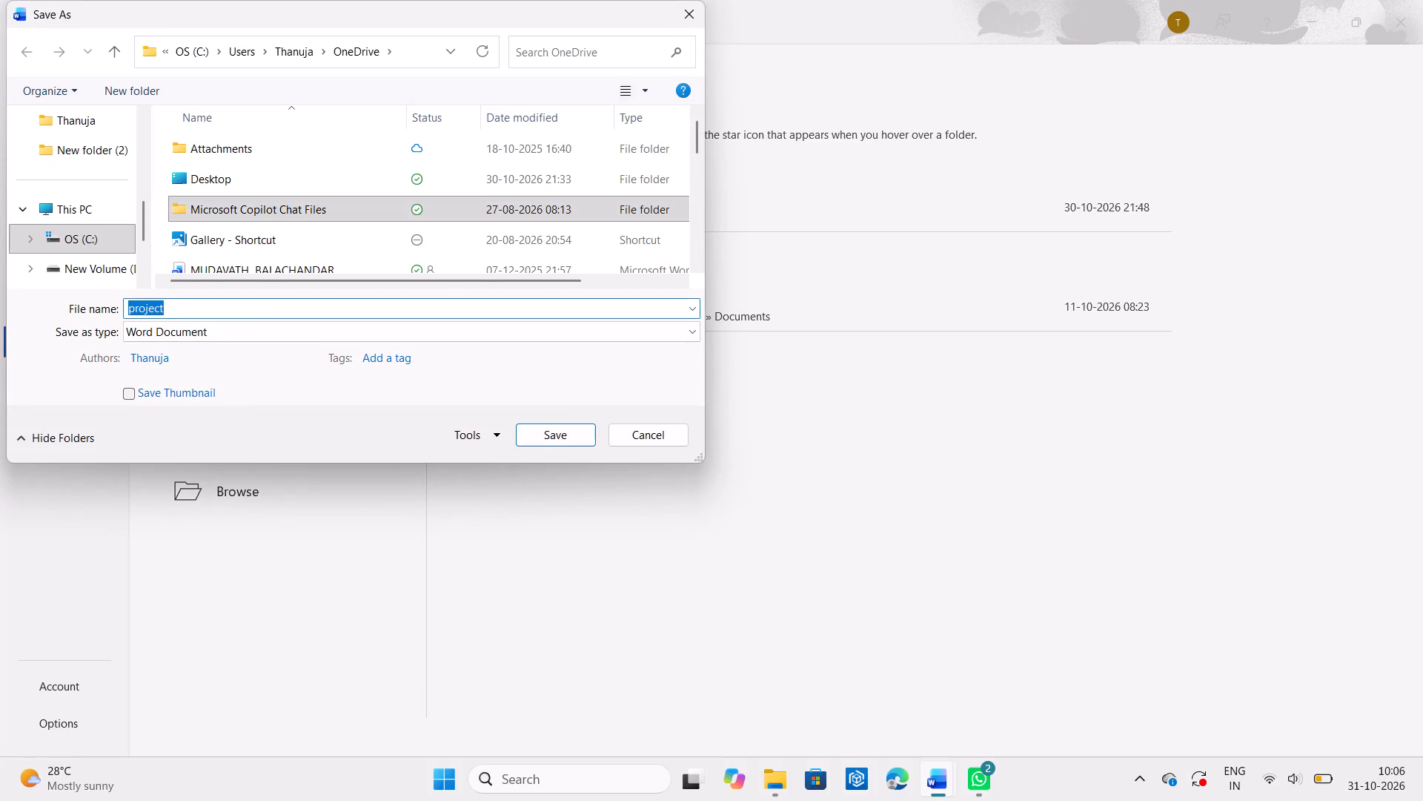
left_click(411, 314)
key("1")
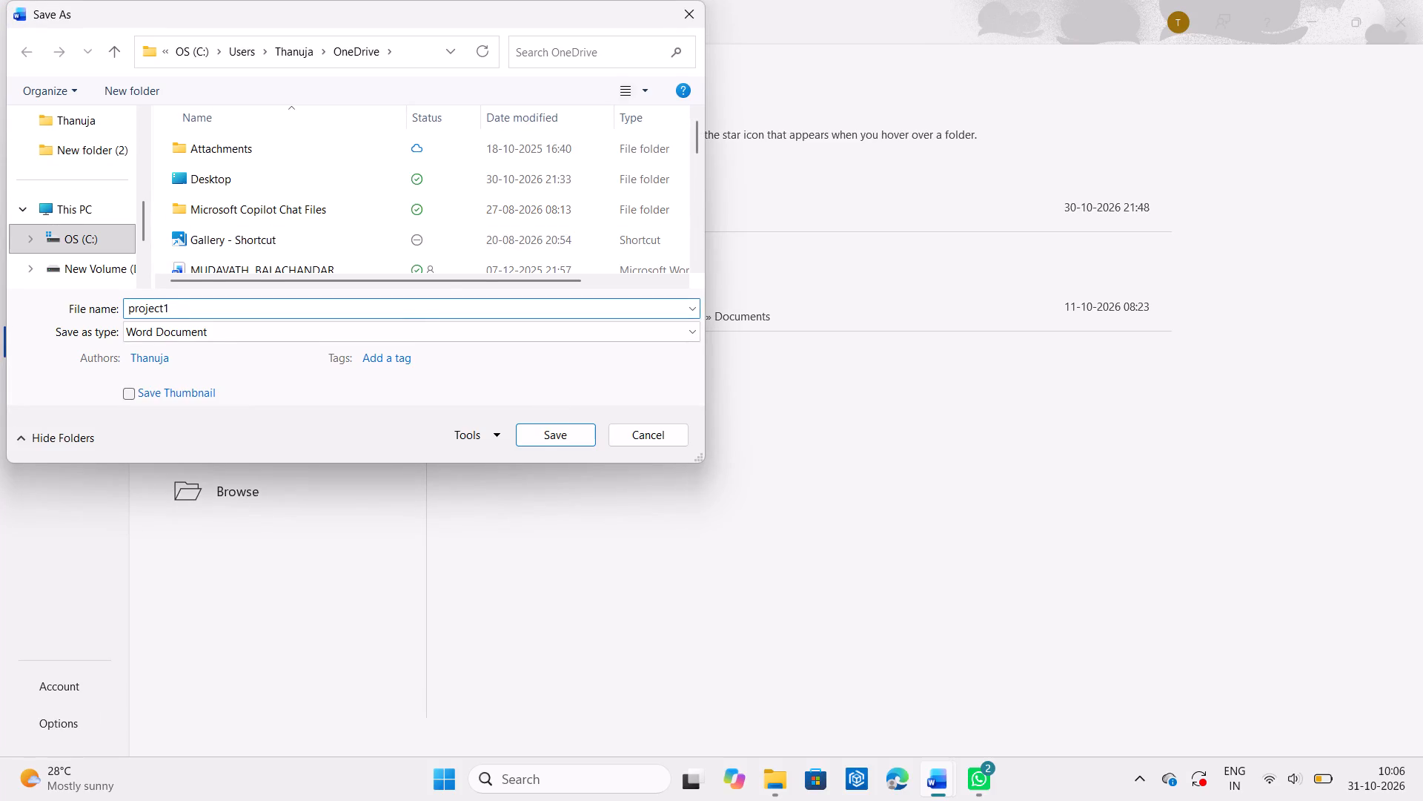
left_click(540, 428)
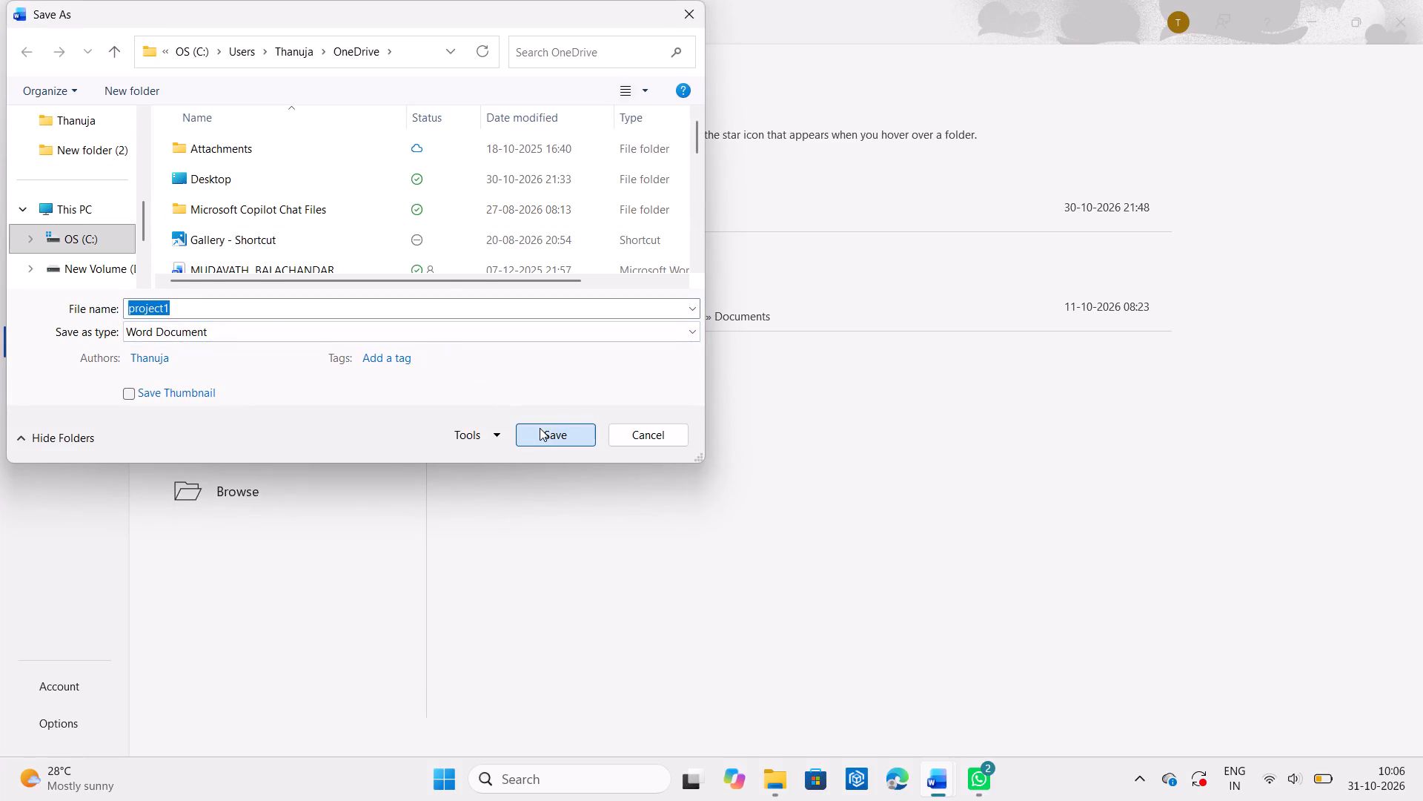
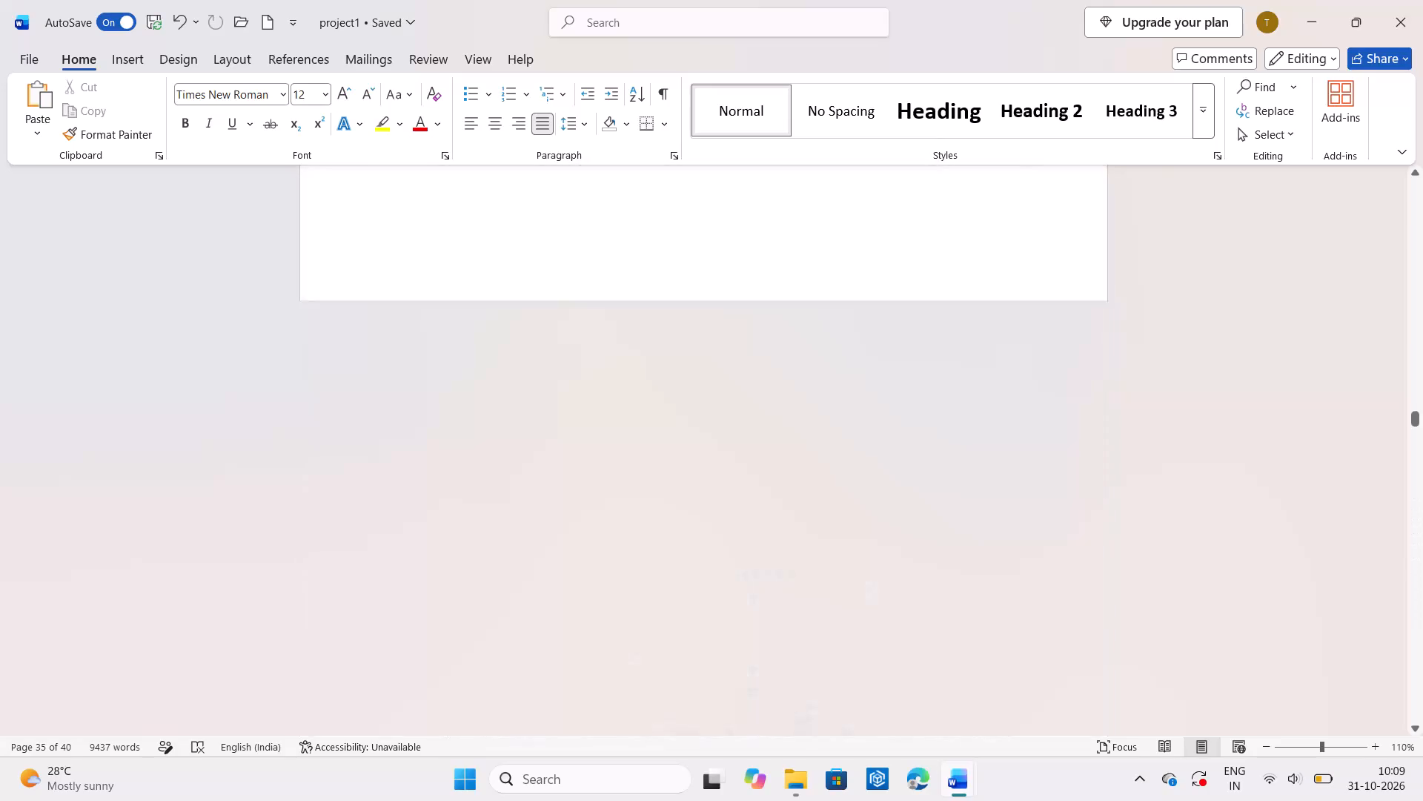
Review the saved report's page layout from the Abstract and list of tables through Chapters 1 to 4 to section 5.7.
scroll(1207, 245, "up", 10)
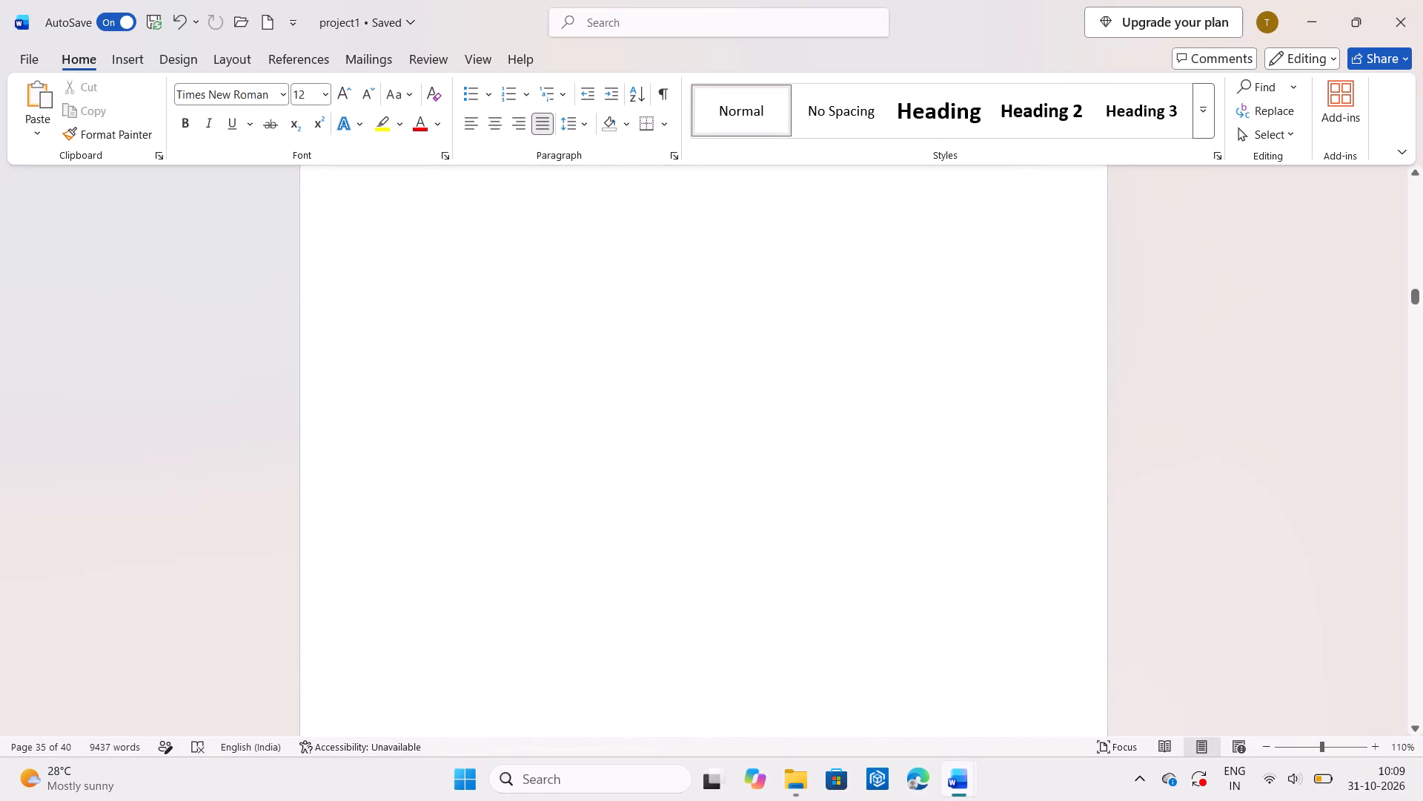
scroll(1207, 245, "up", 4)
scroll(1204, 88, "down", 8)
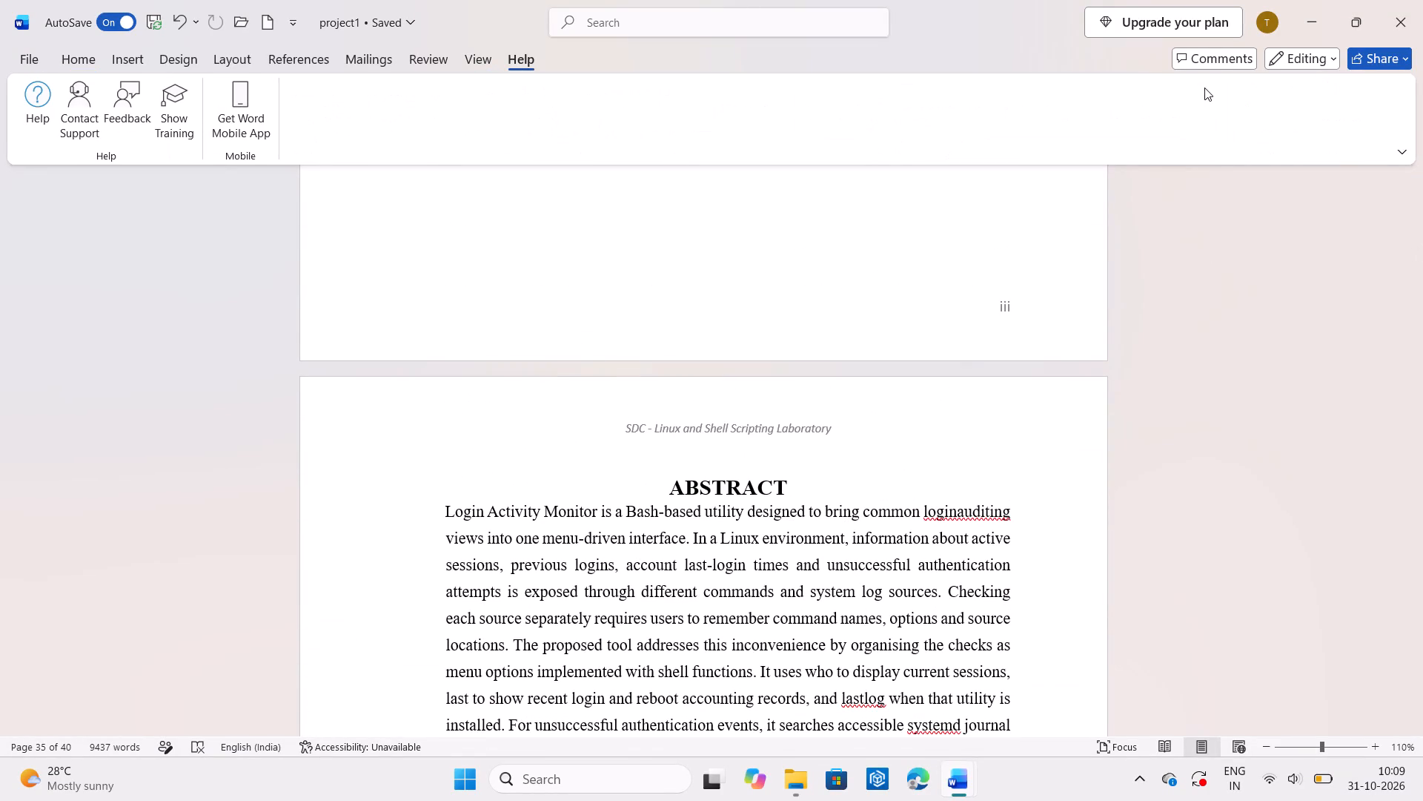
scroll(1210, 334, "down", 7)
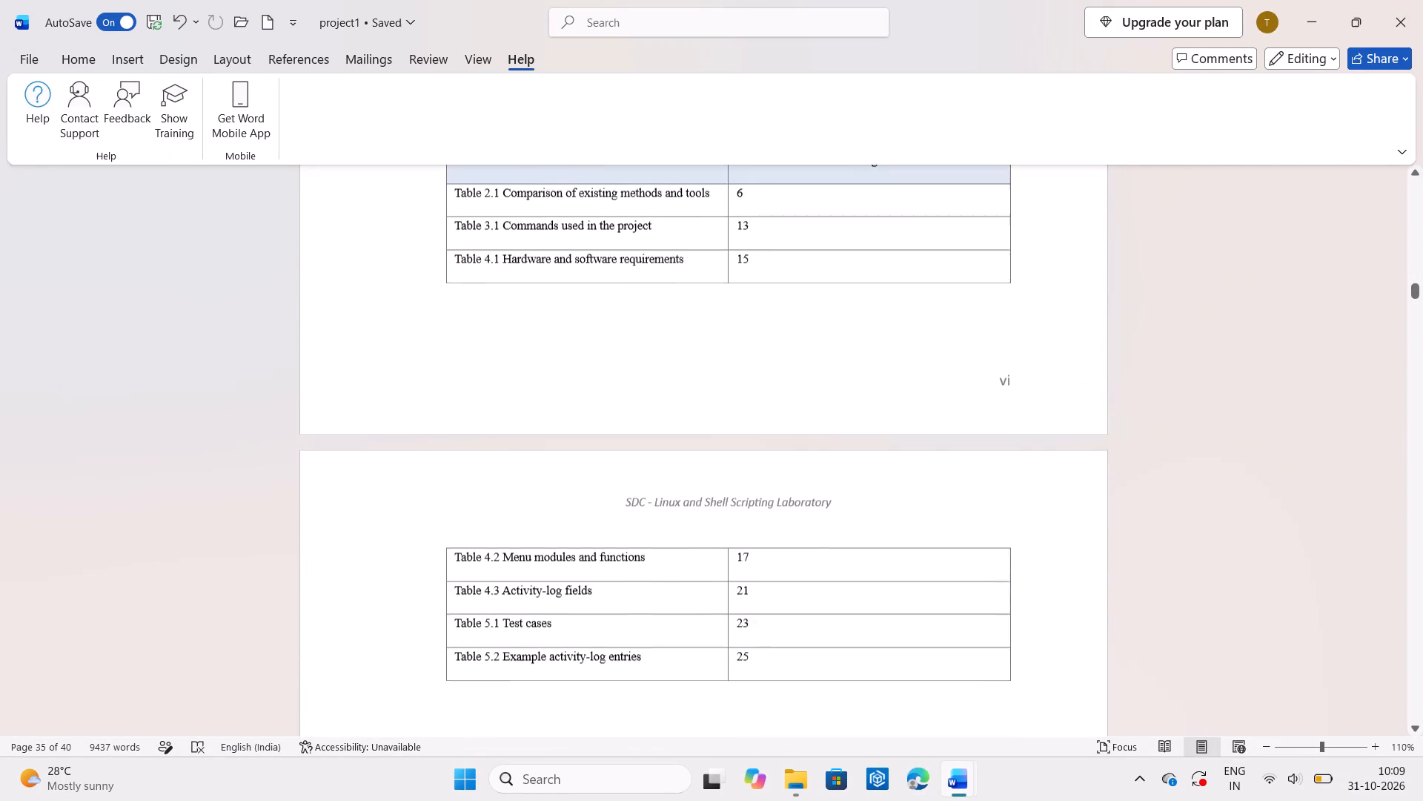
scroll(1210, 334, "down", 13)
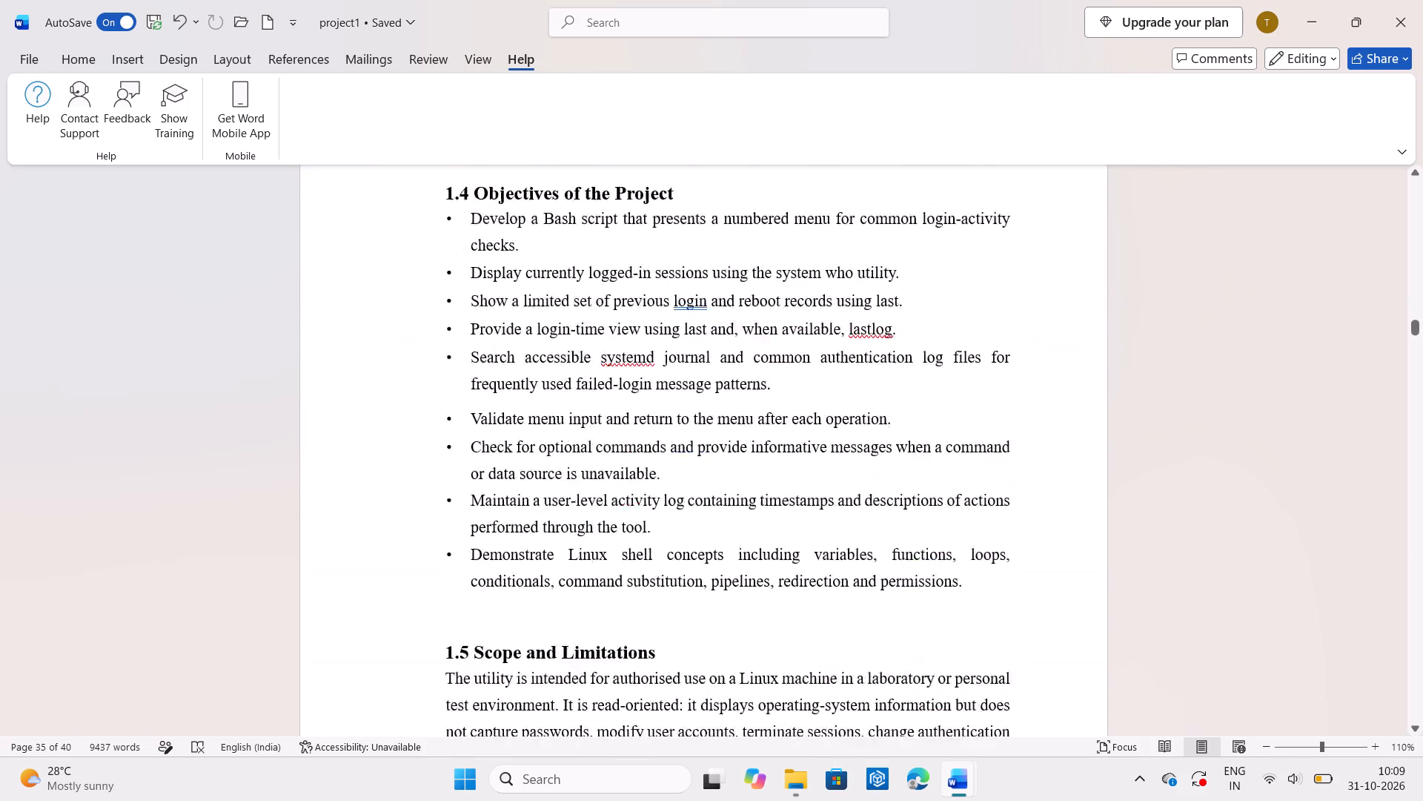
scroll(1210, 334, "down", 8)
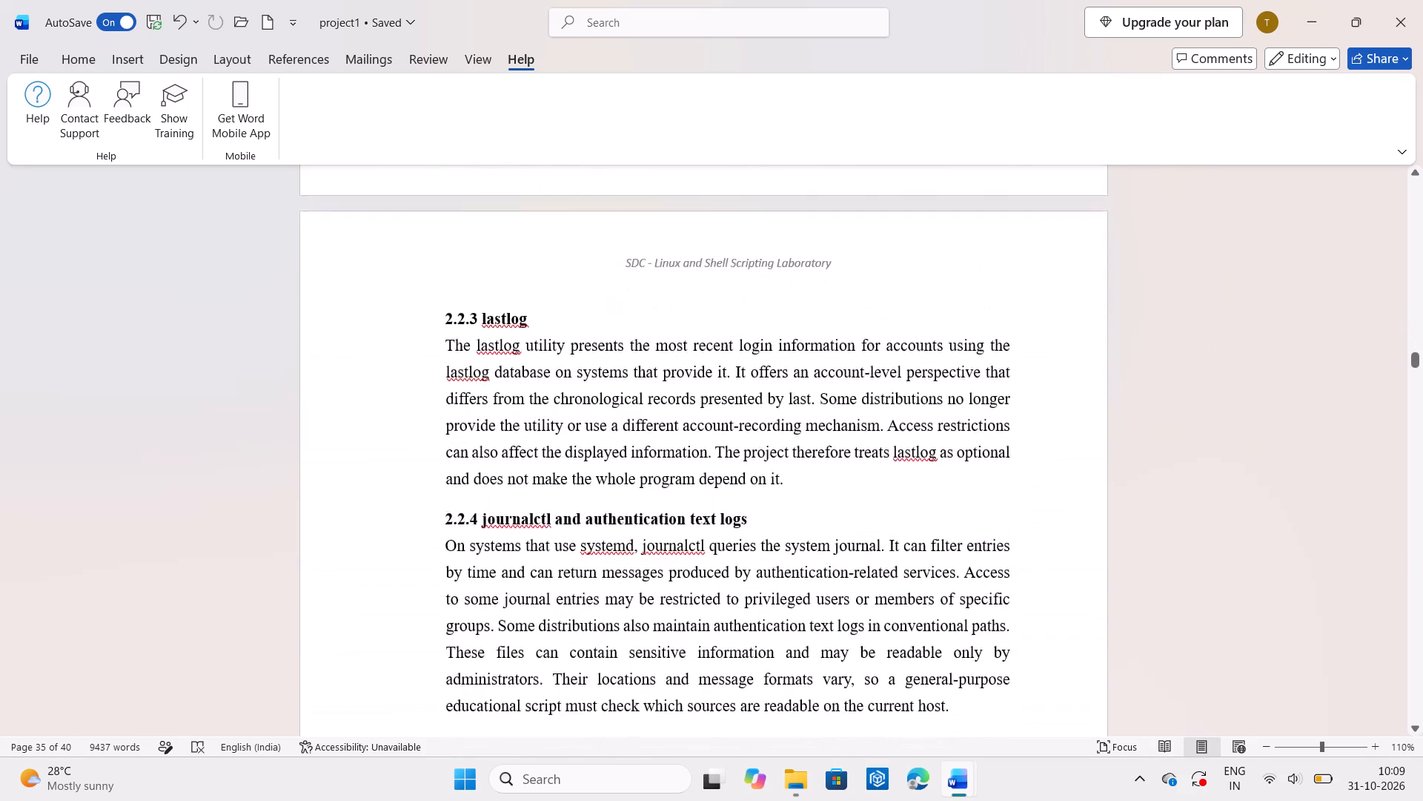
scroll(1210, 334, "down", 2)
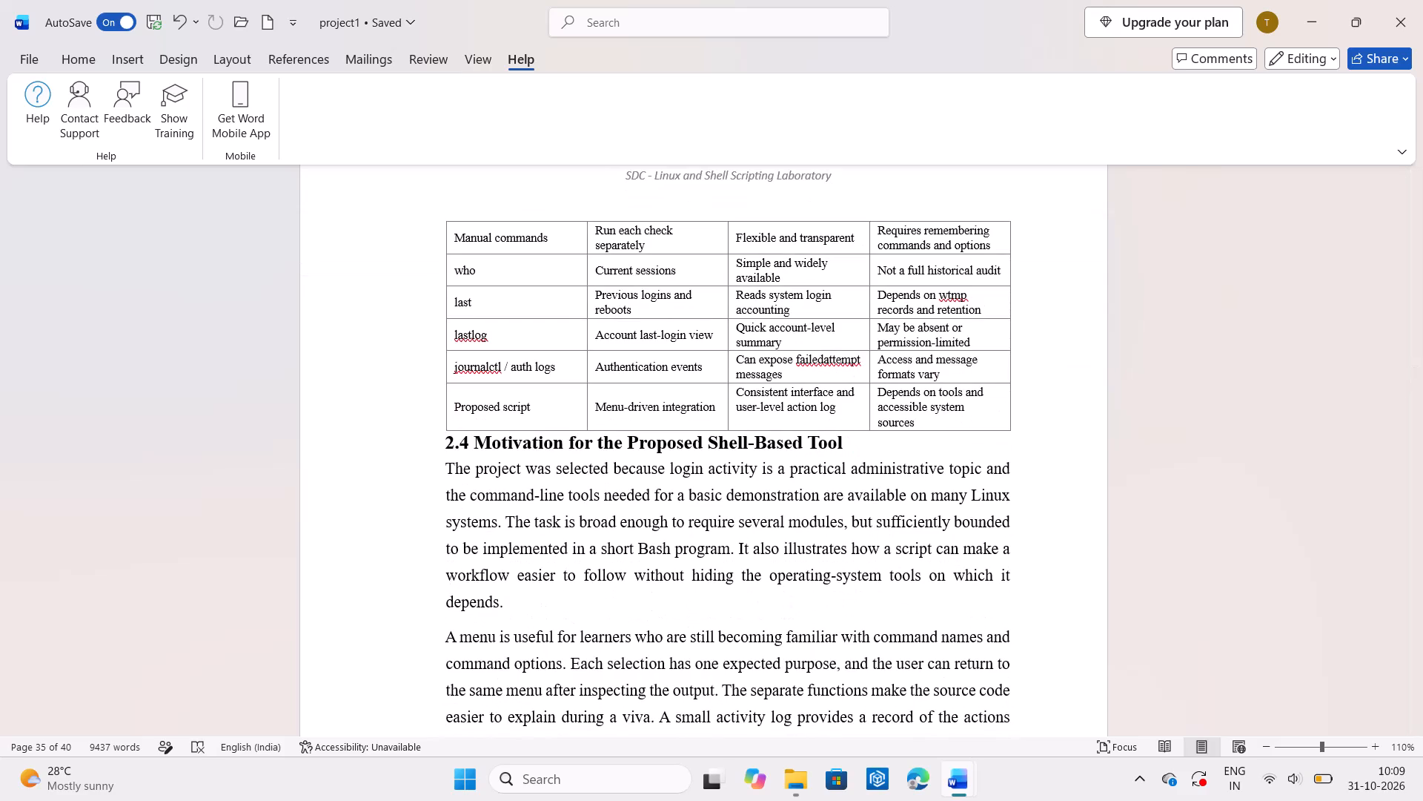
scroll(1210, 334, "down", 12)
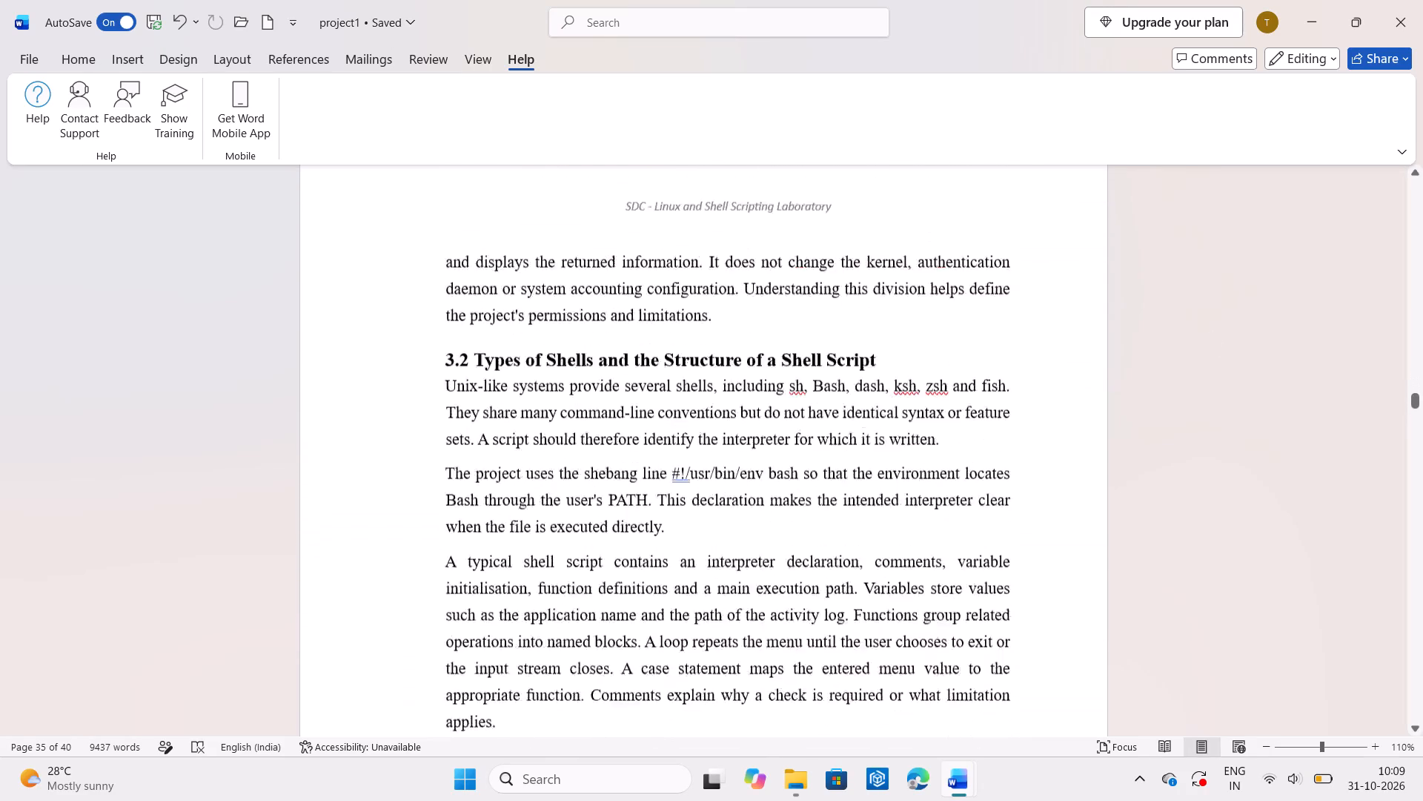
scroll(1210, 334, "down", 13)
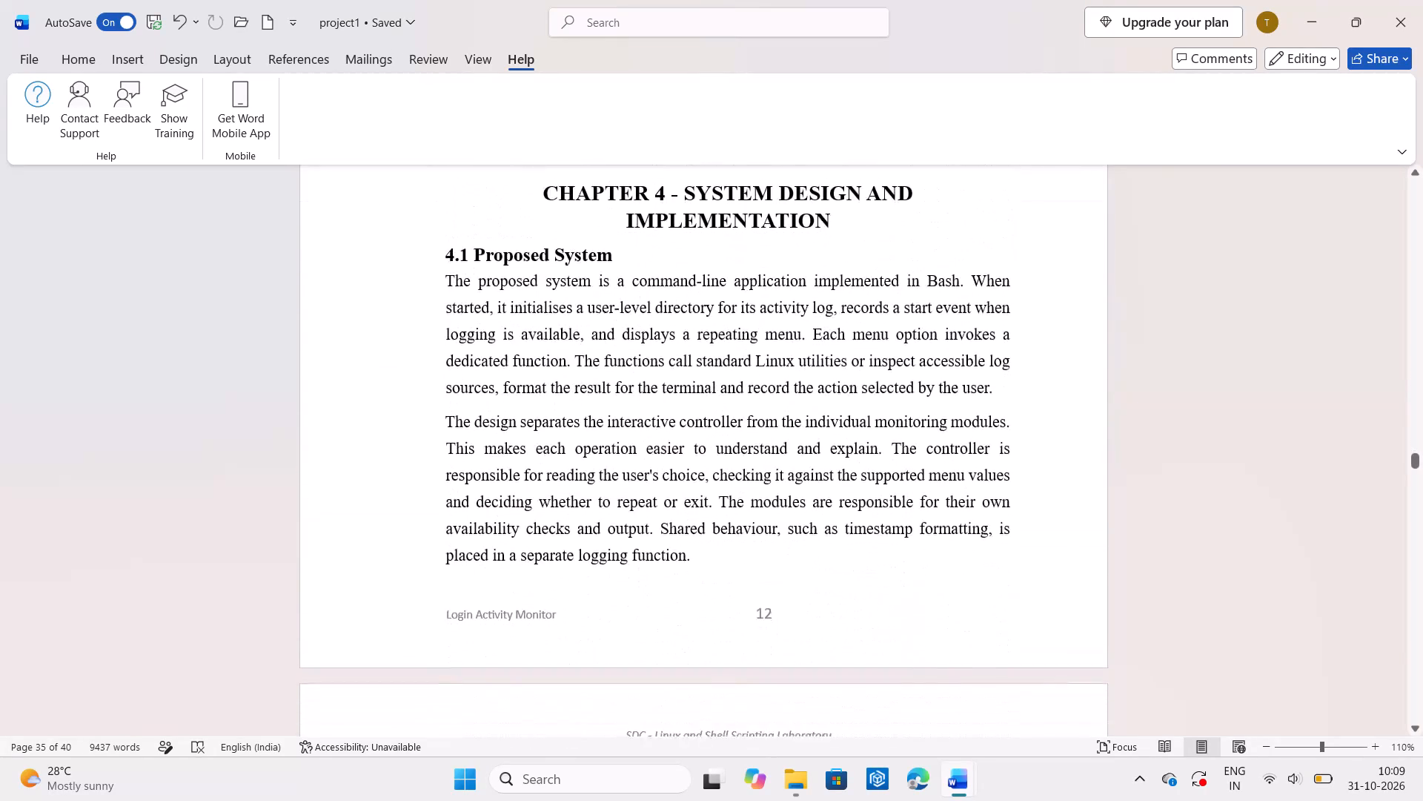
scroll(1210, 334, "down", 16)
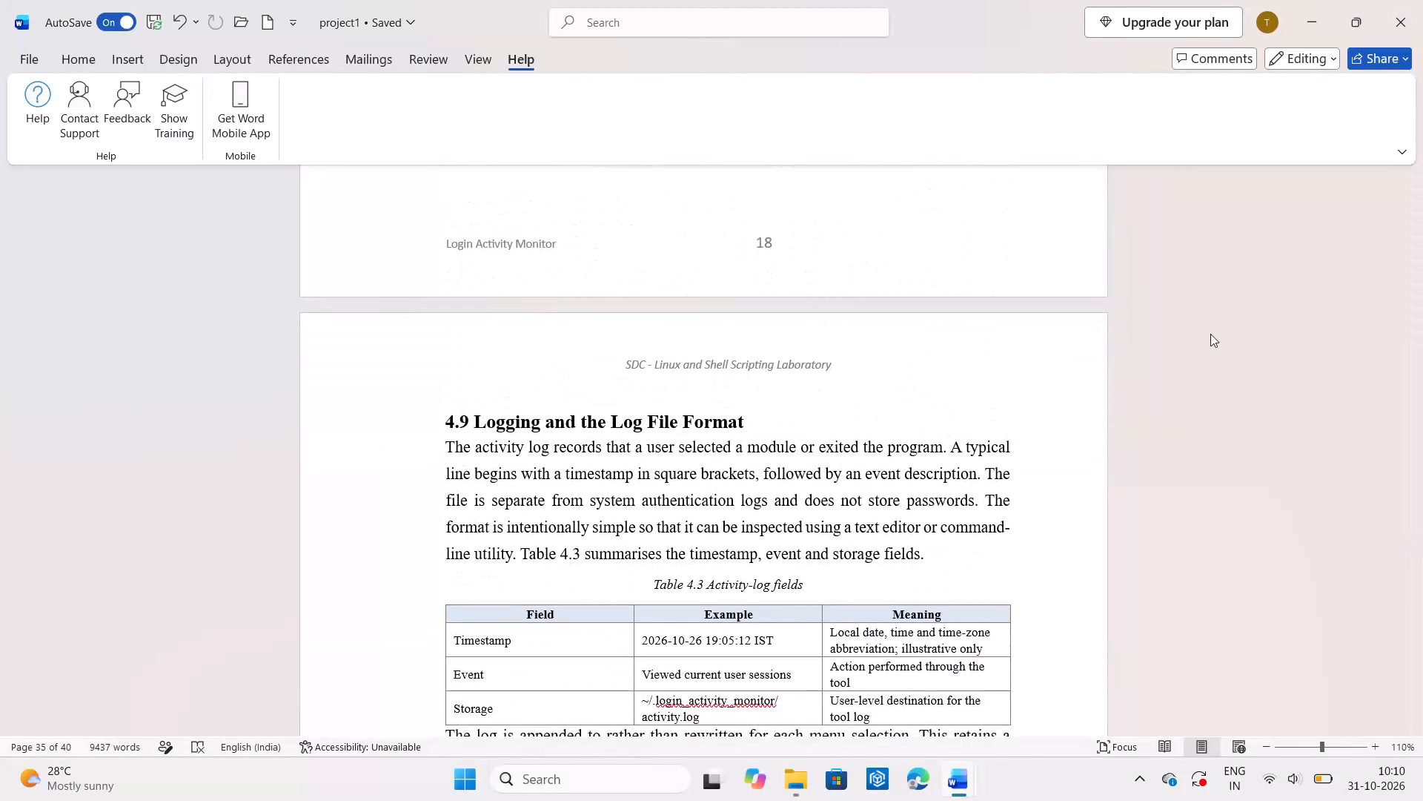
scroll(1210, 334, "down", 7)
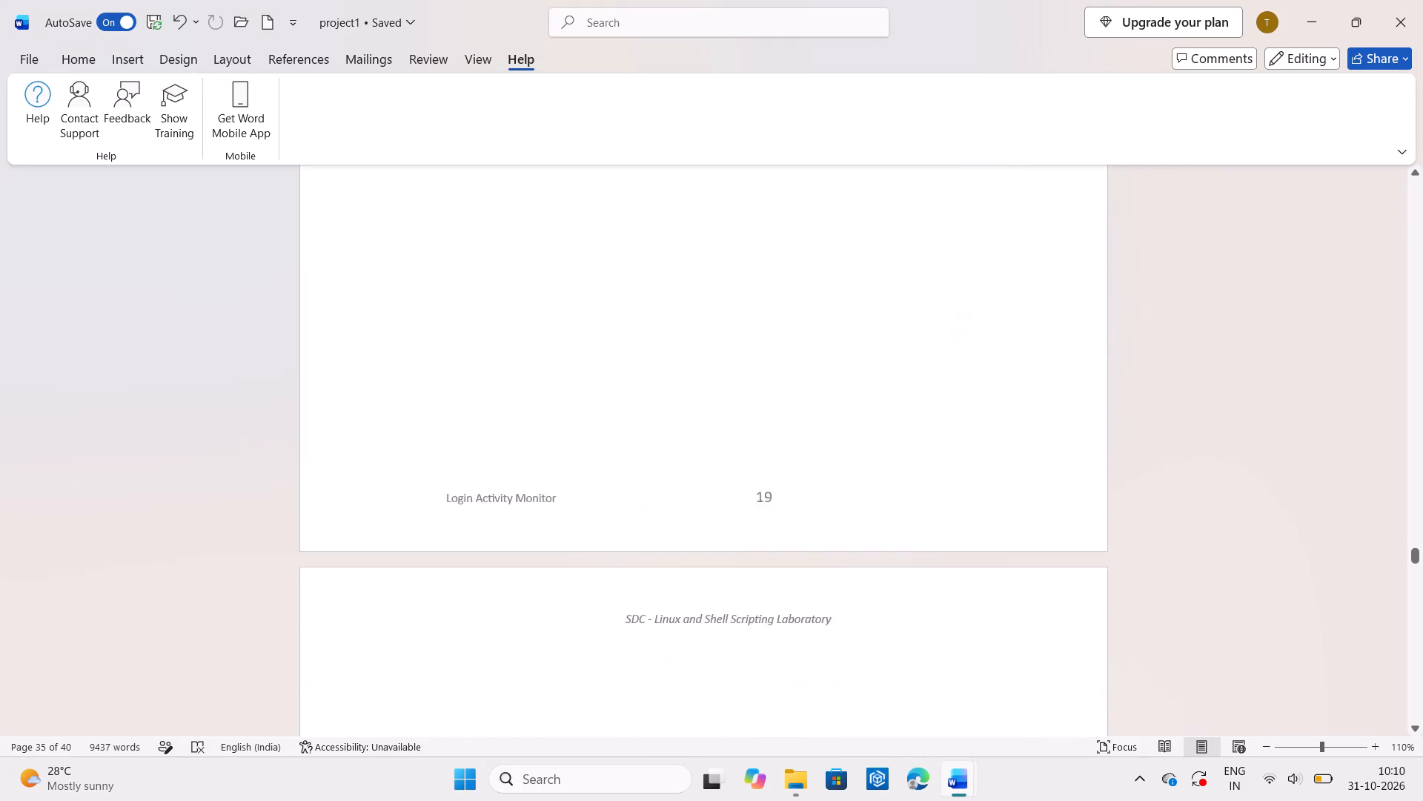
scroll(1210, 334, "down", 14)
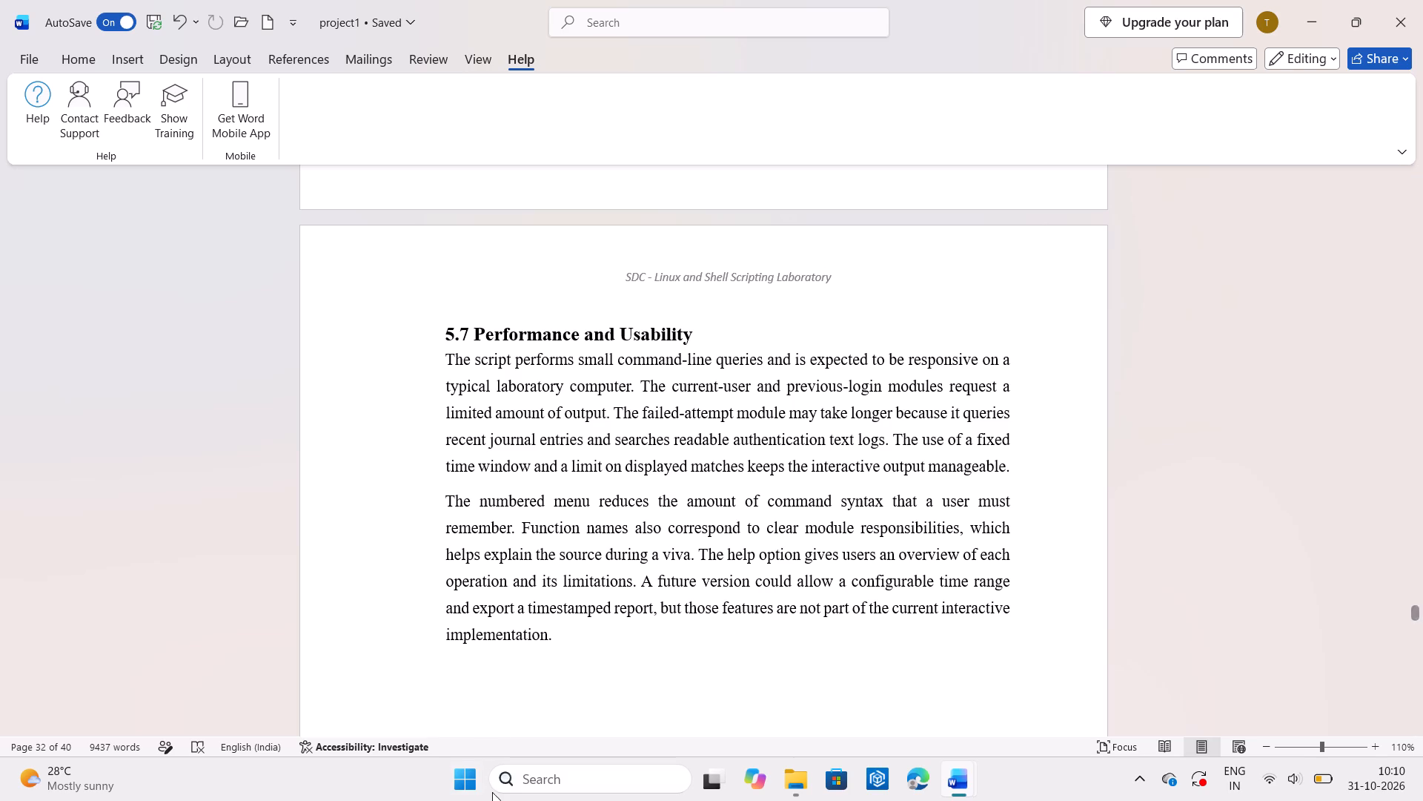
Open Windows Start to reach the installed apps and recent files.
left_click(453, 779)
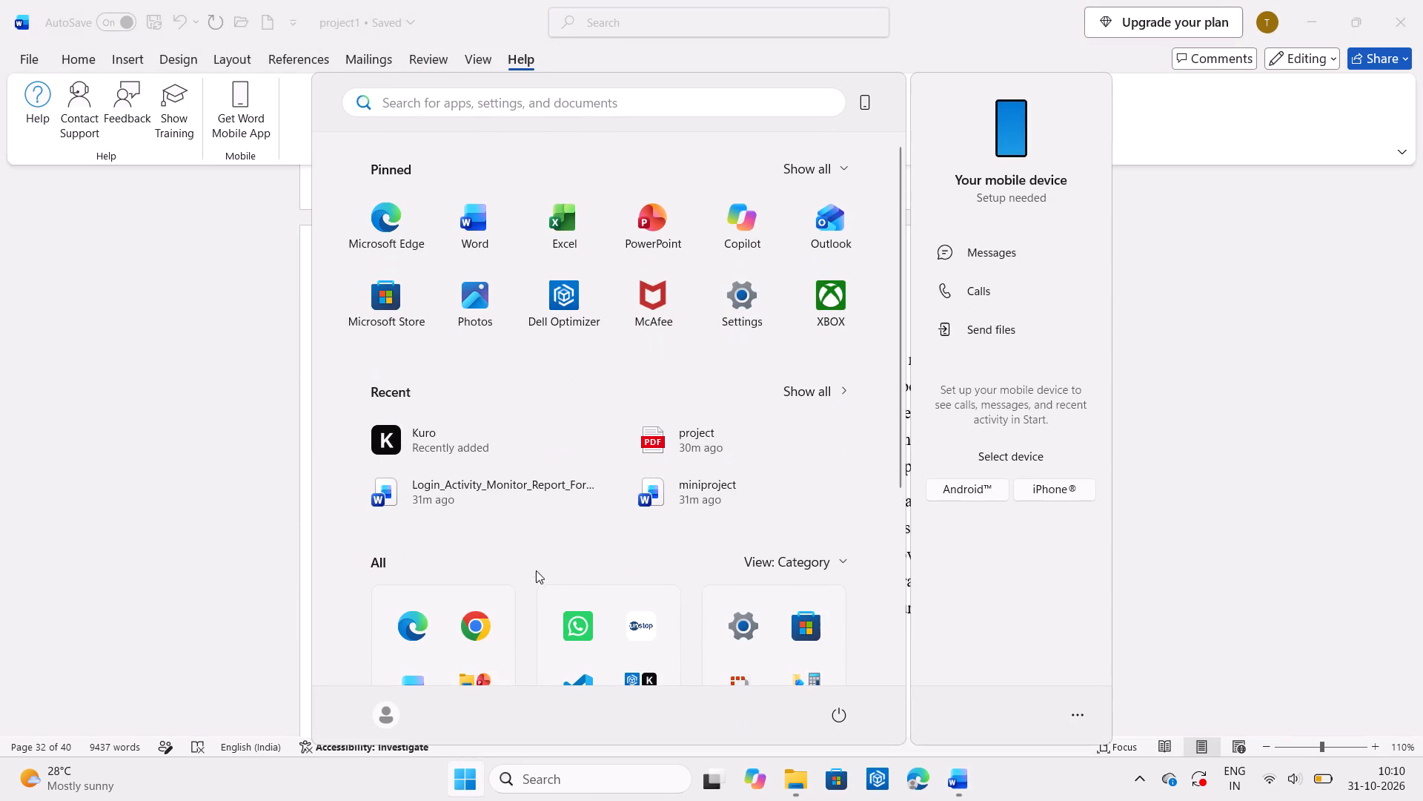
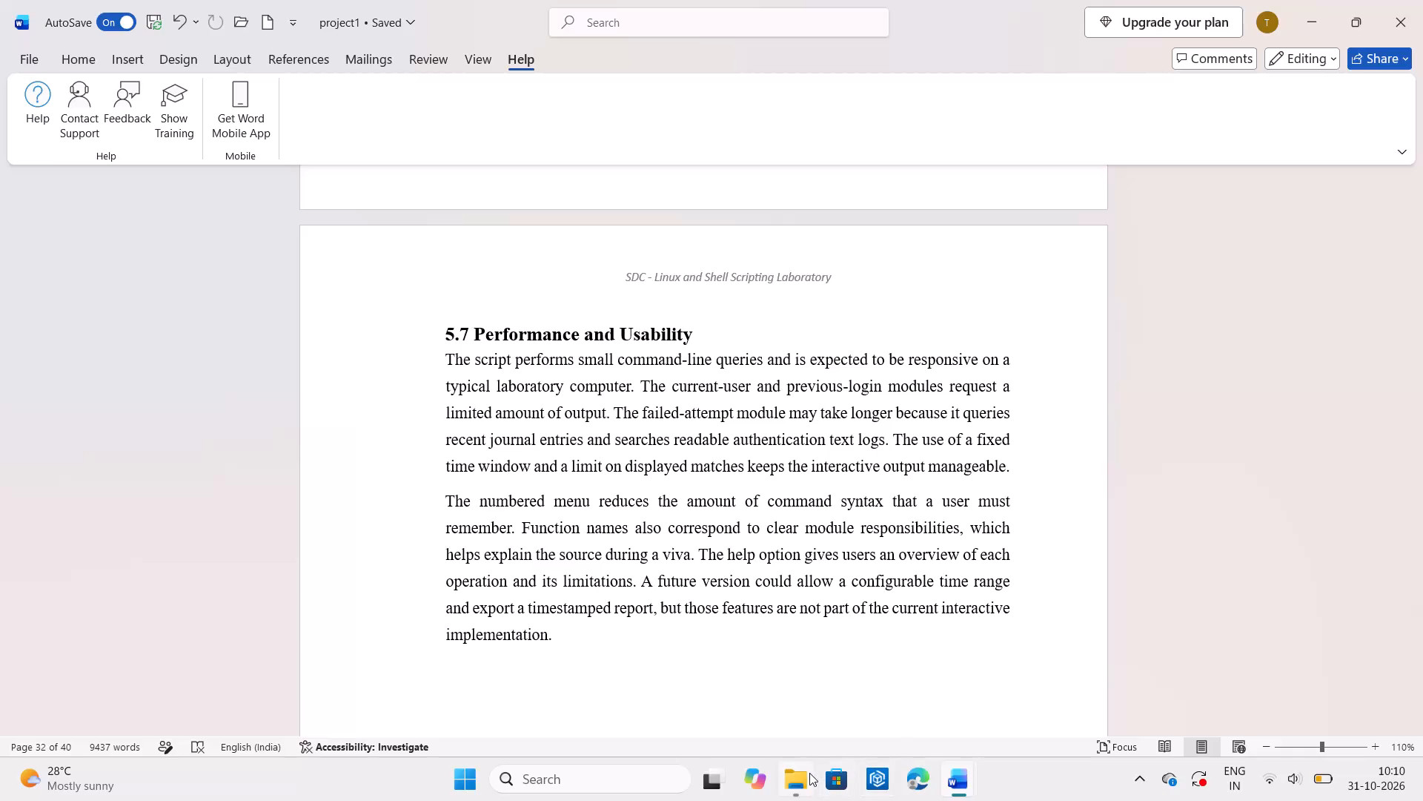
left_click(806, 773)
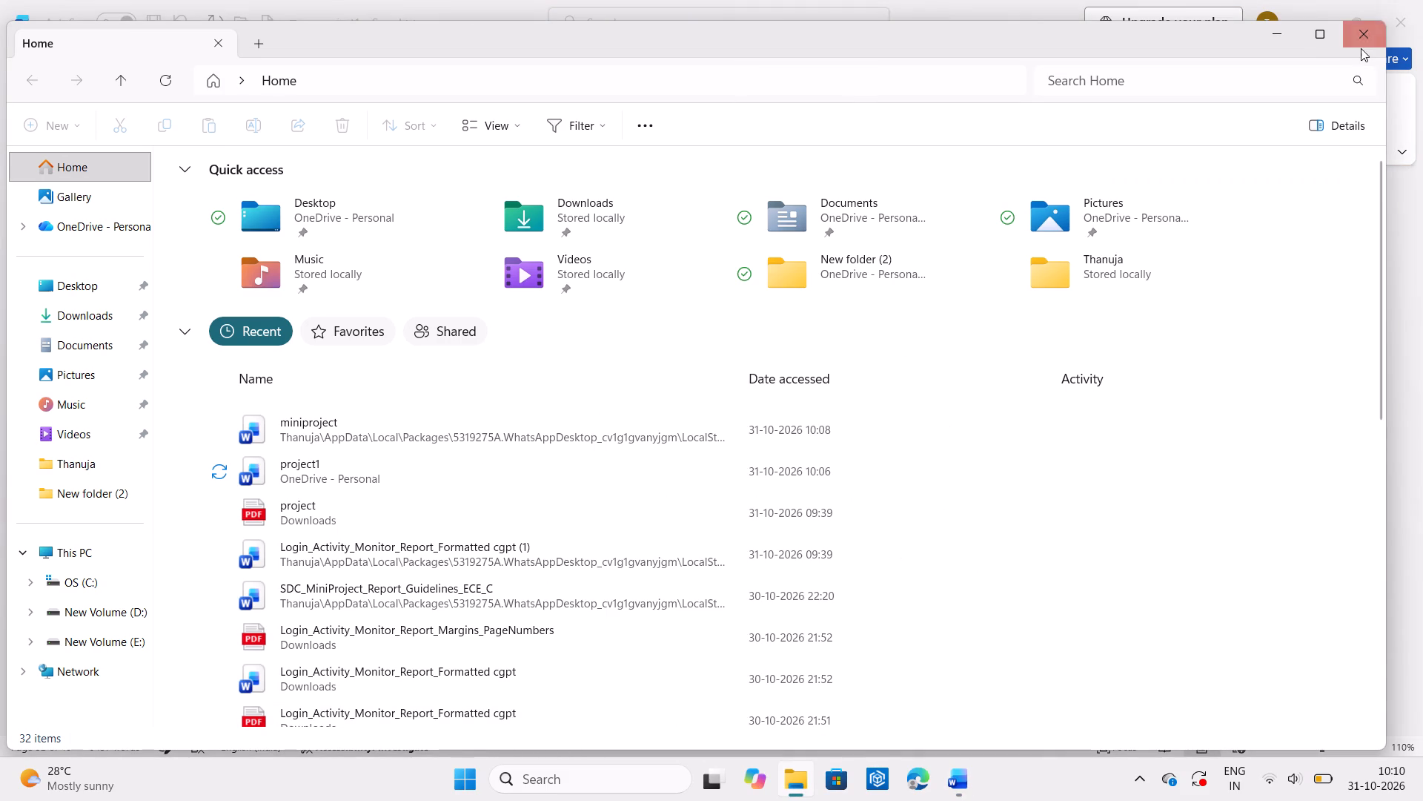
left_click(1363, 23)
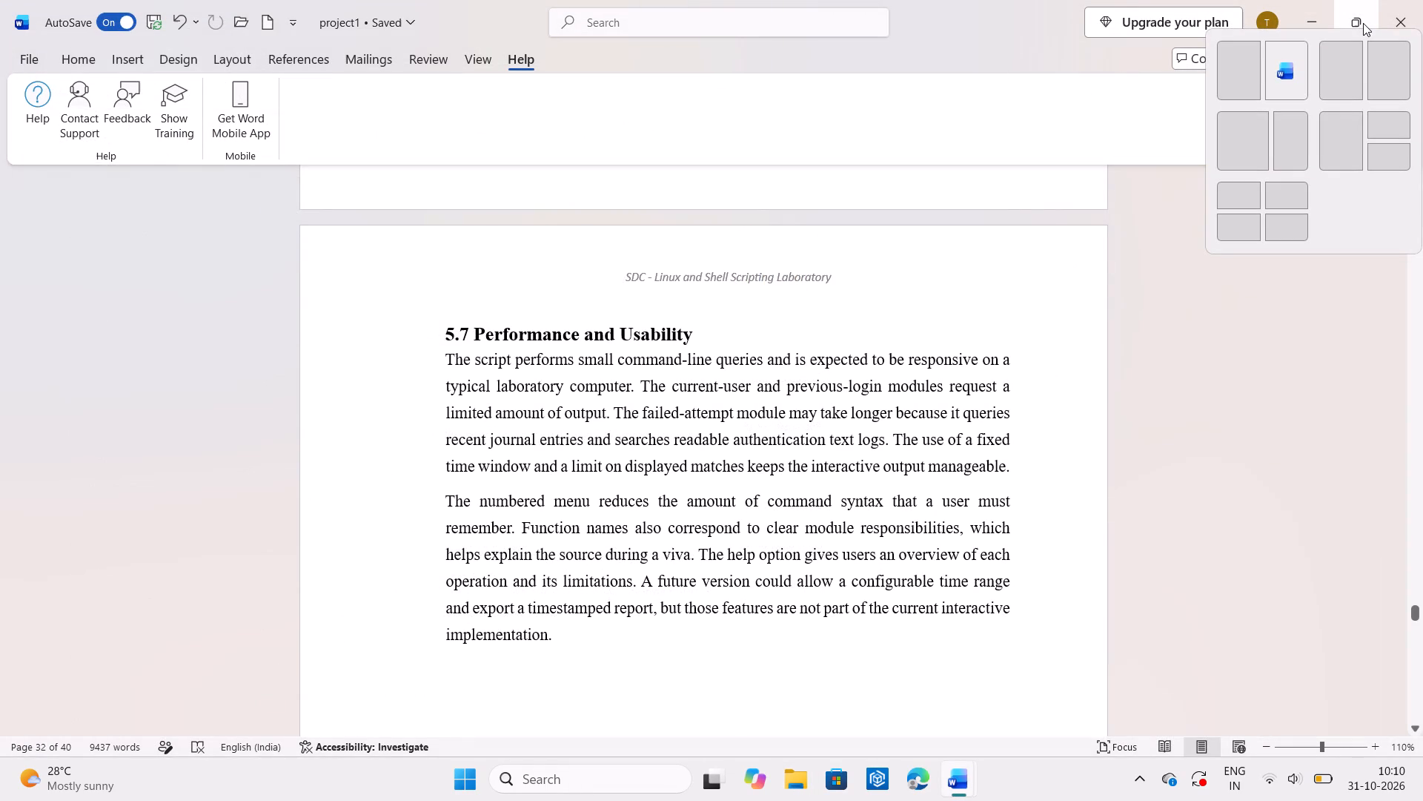
Close the project1 report and start closing the miniproject document.
left_click(1422, 0)
left_click(1422, 0)
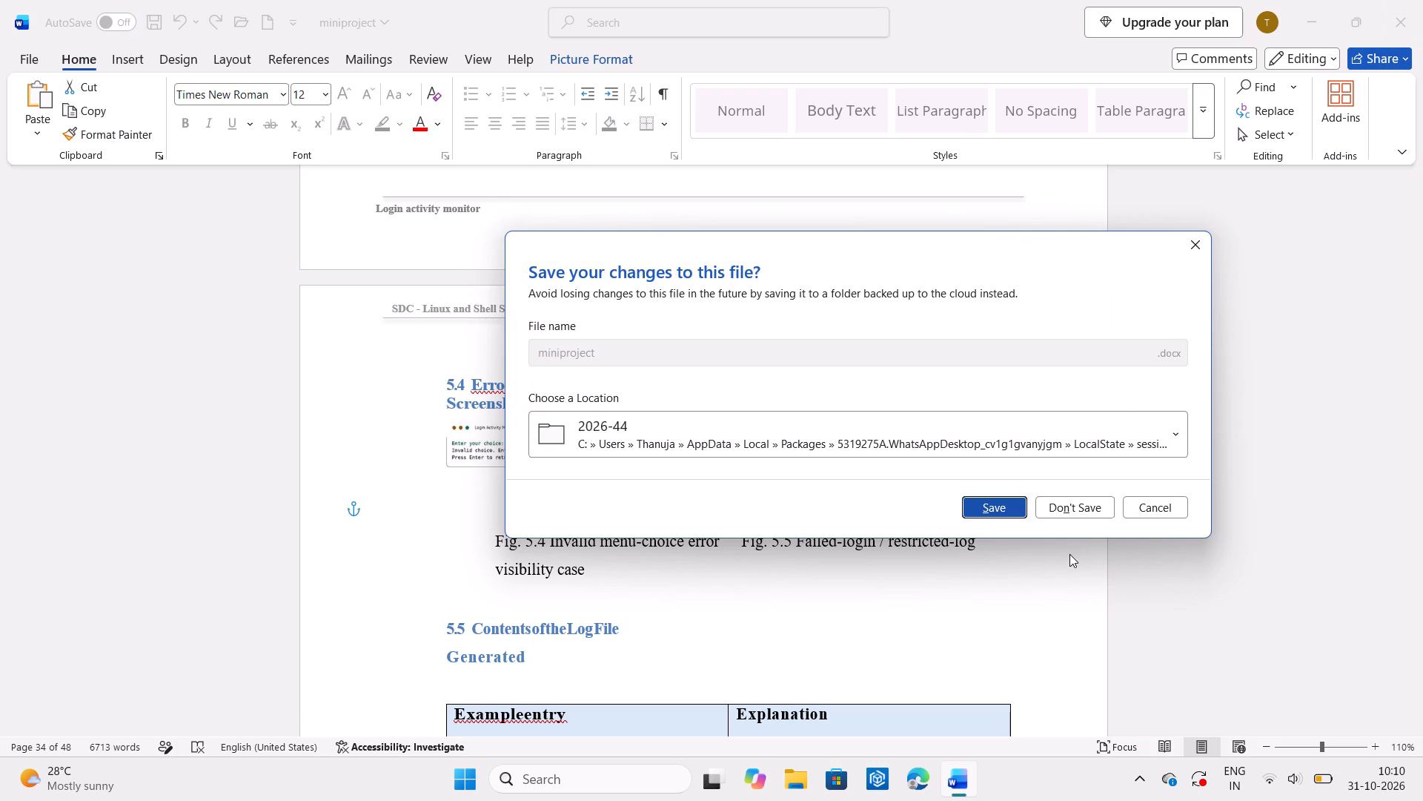
Discard the unsaved changes to the miniproject document and finish closing it.
left_click(1049, 501)
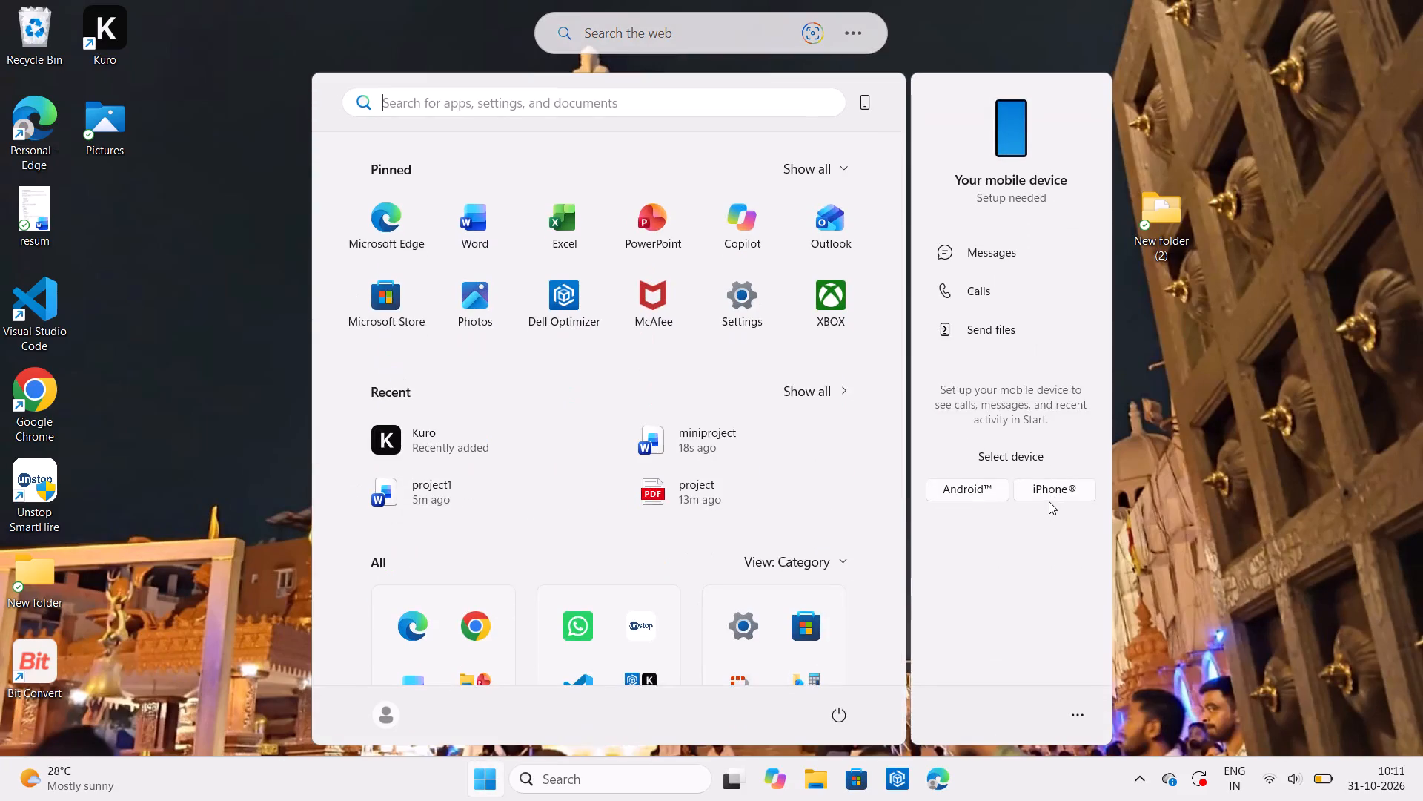
Search Windows for an app whose name starts with "wh".
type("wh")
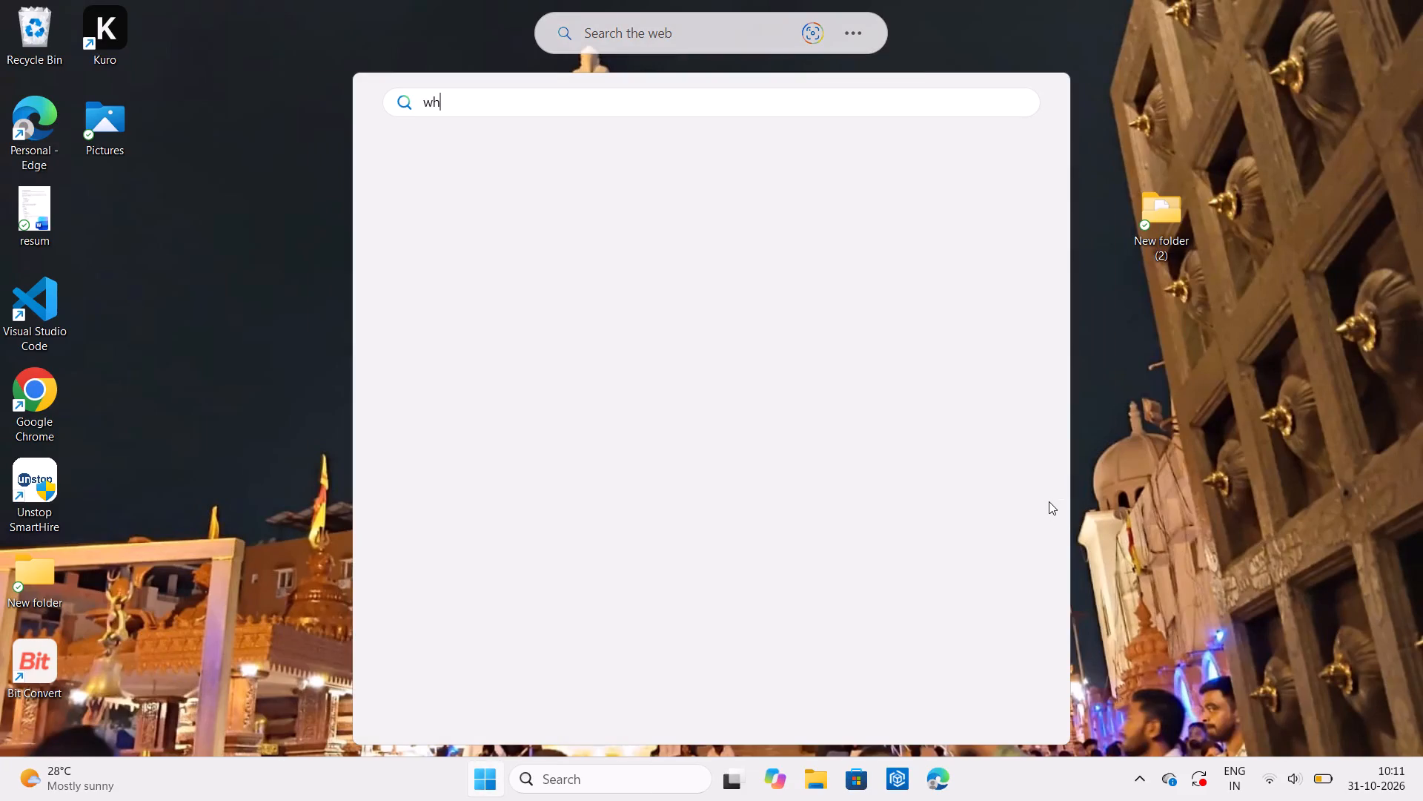
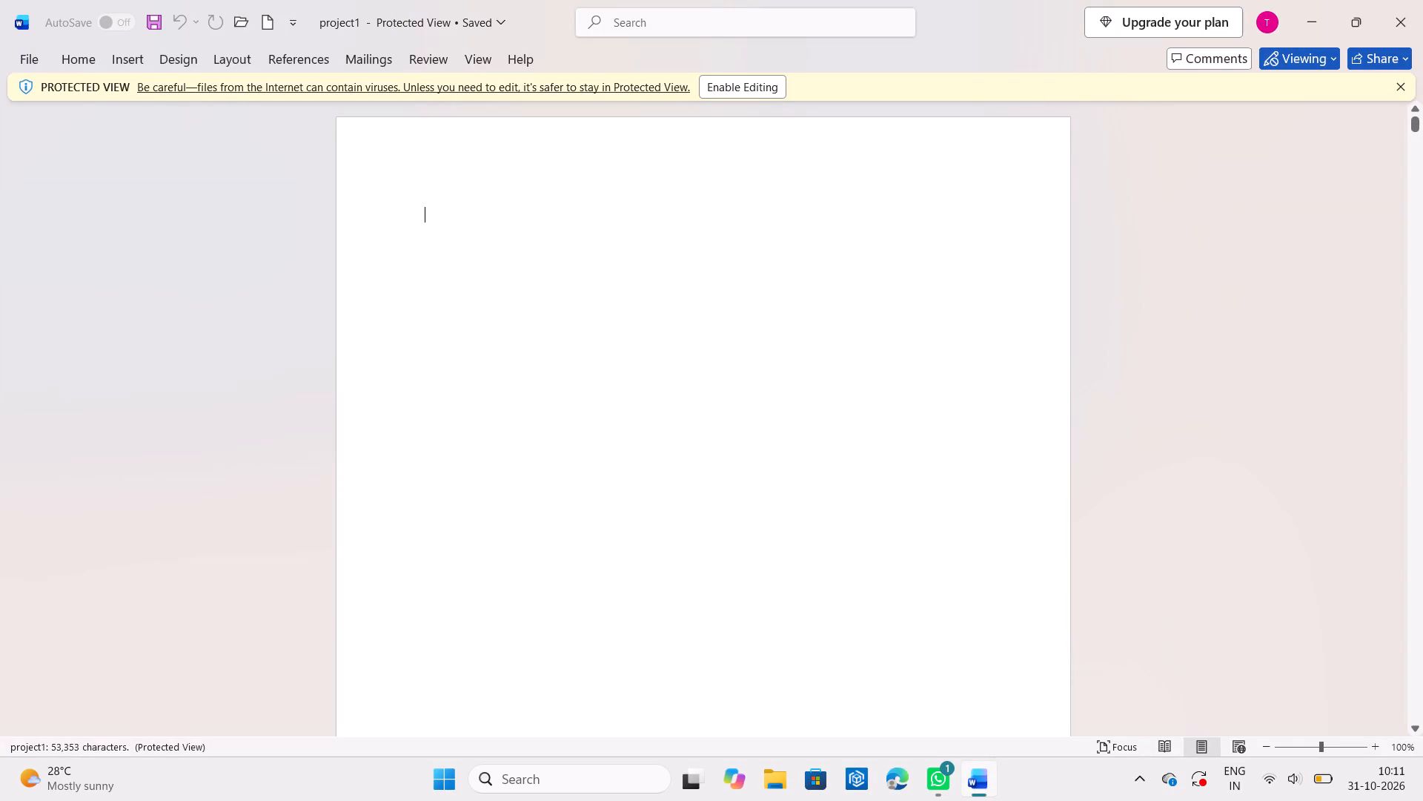
Review the reopened project1 report's front matter from the first page through the Declaration and Acknowledgement to the Abstract.
scroll(1377, 411, "down", 5)
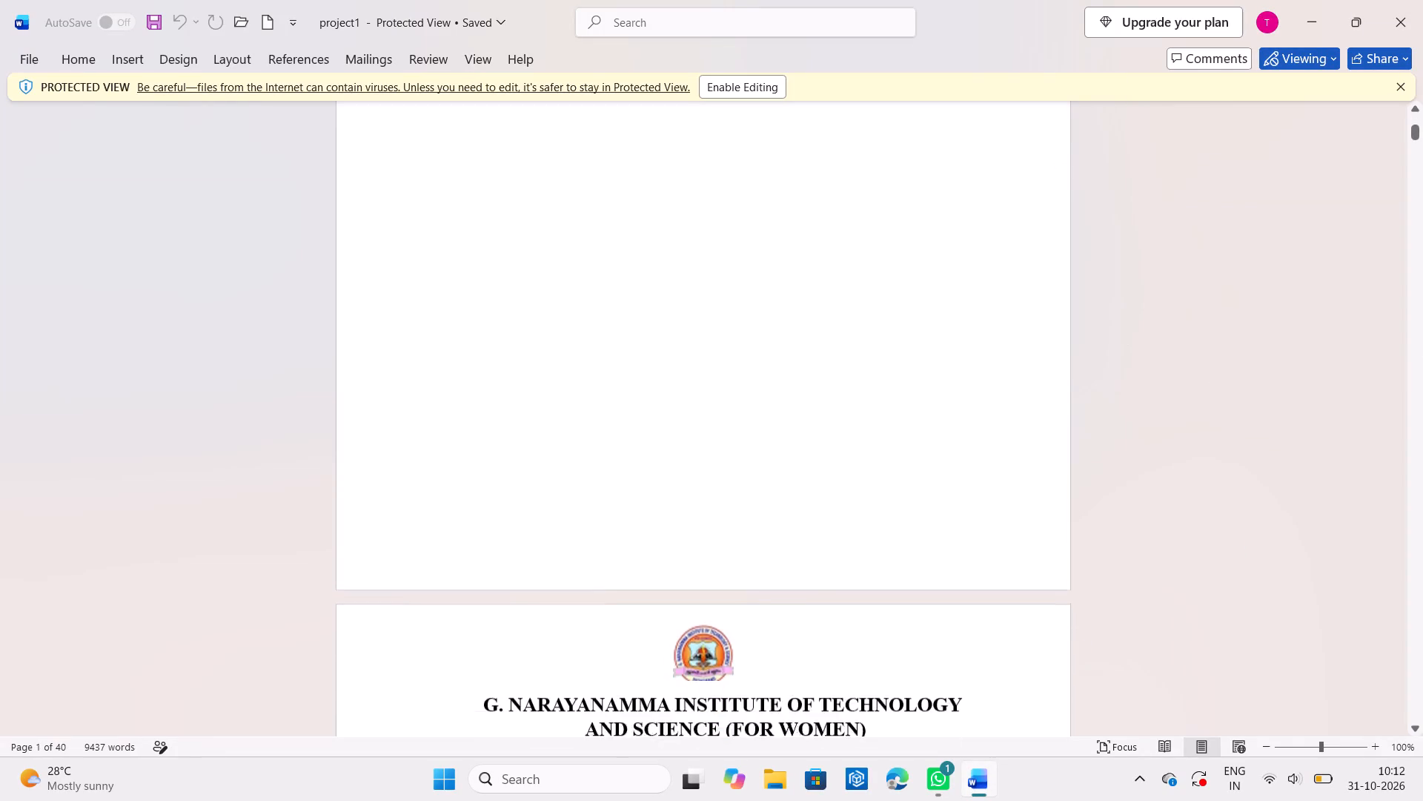
scroll(1377, 411, "down", 6)
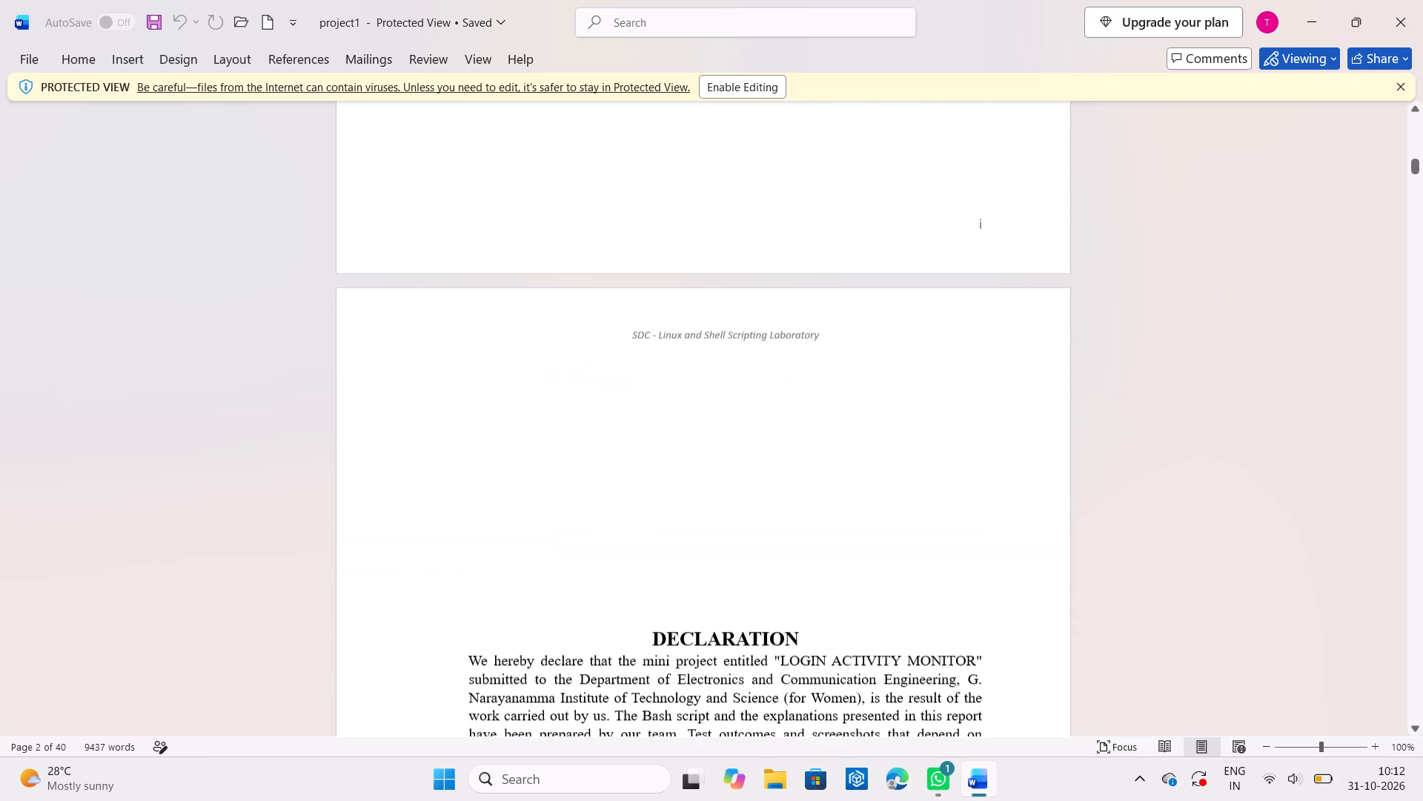
scroll(1377, 411, "down", 4)
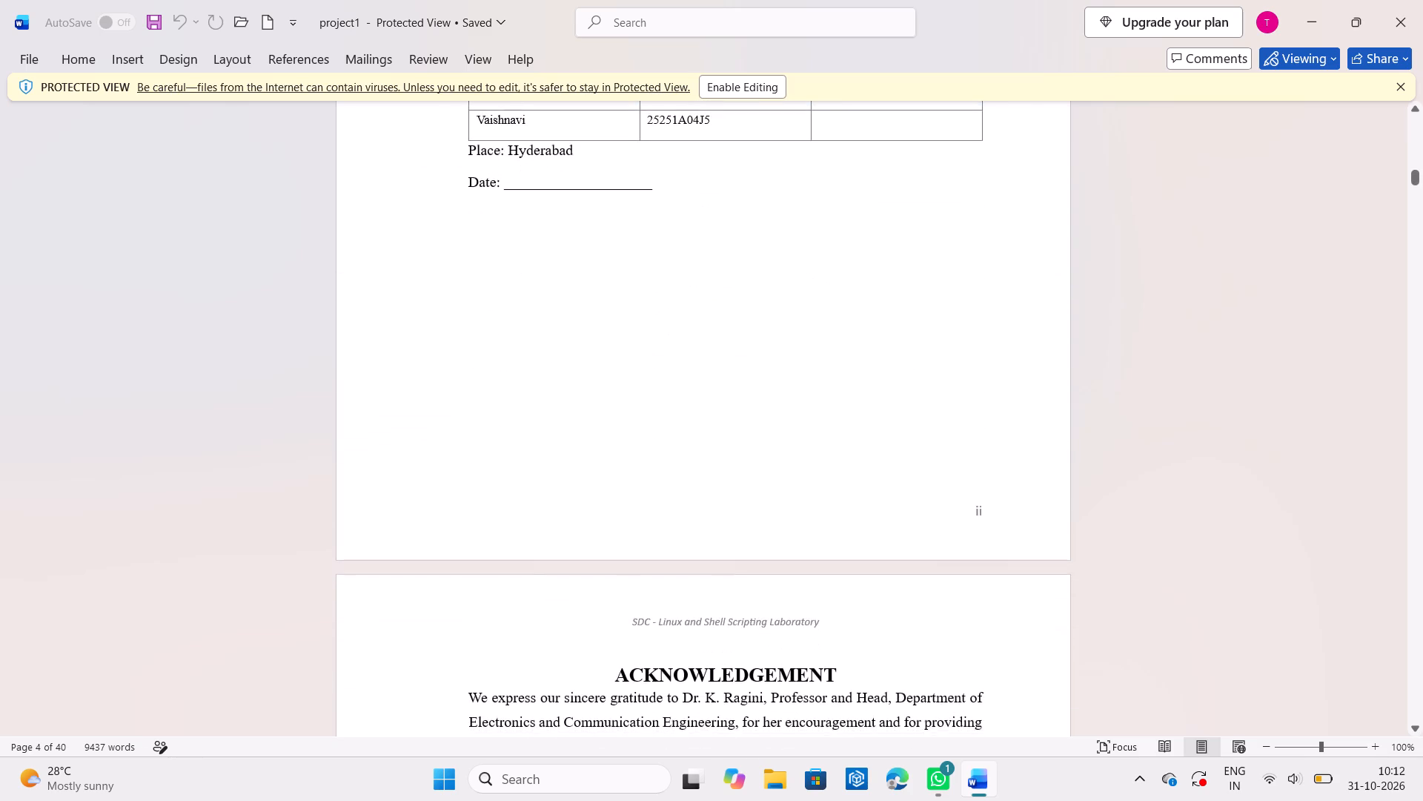
scroll(1377, 411, "down", 3)
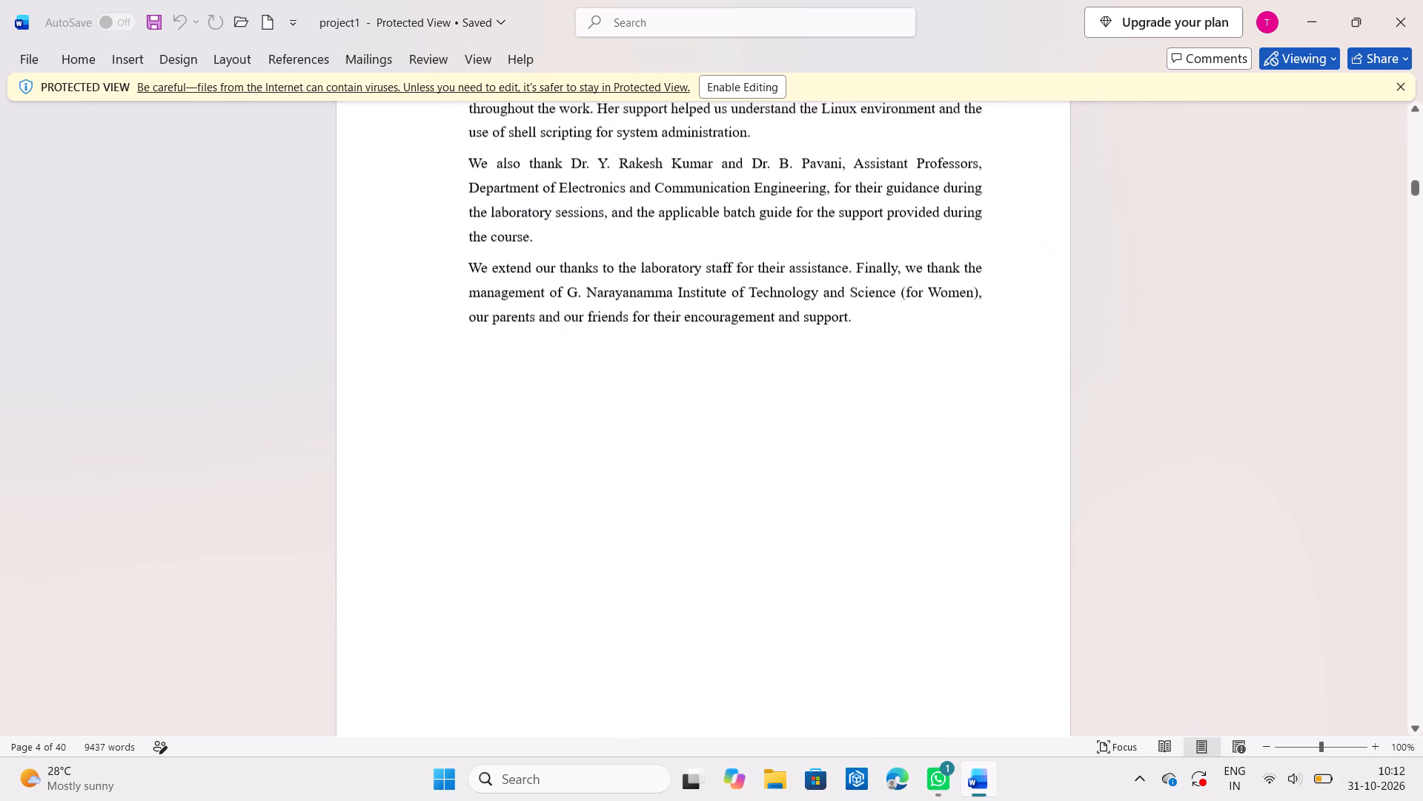
scroll(1377, 411, "down", 1)
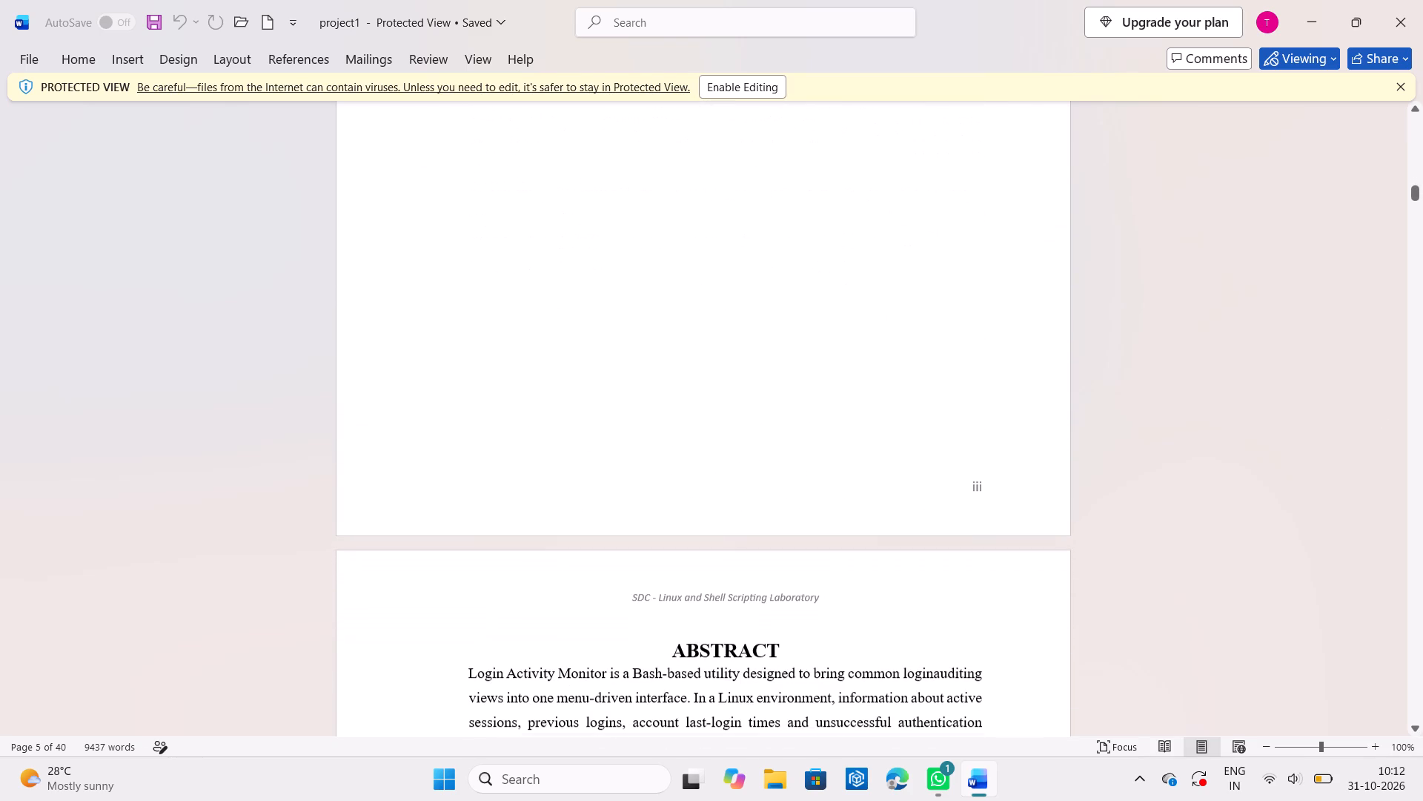
Review the front matter of the reopened project1 report, from the Abstract through the table of contents and lists of figures and tables.
scroll(1377, 411, "down", 4)
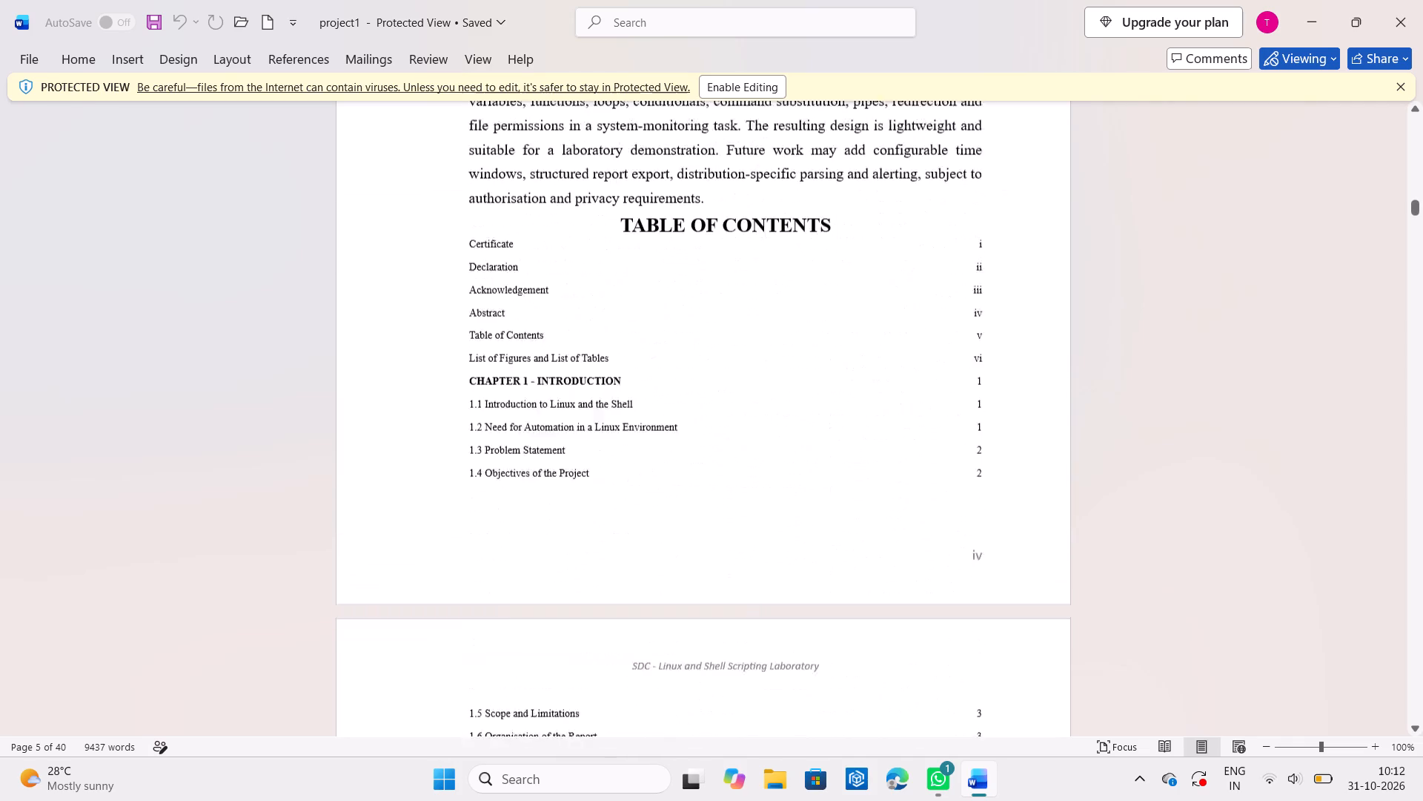
scroll(1377, 411, "down", 5)
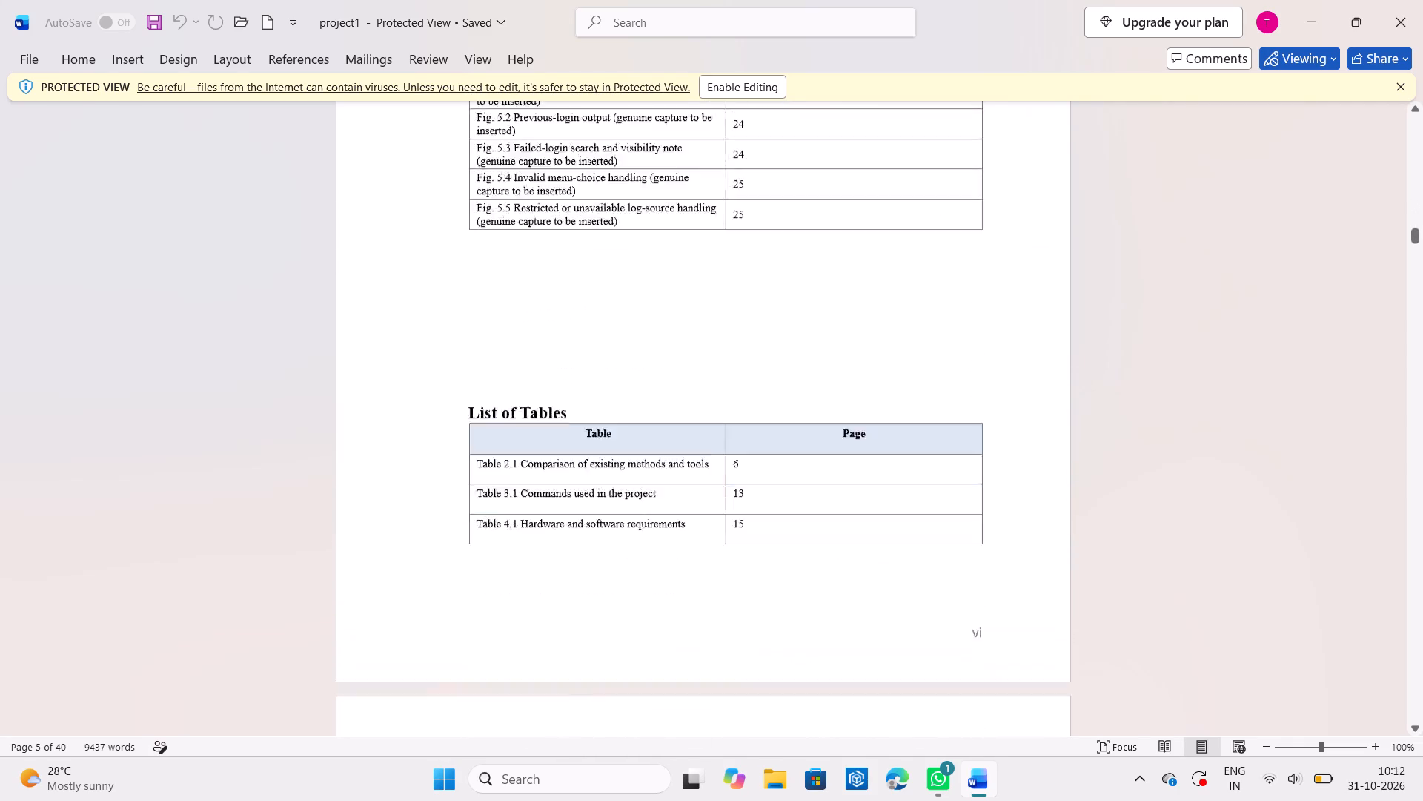
scroll(1377, 411, "down", 3)
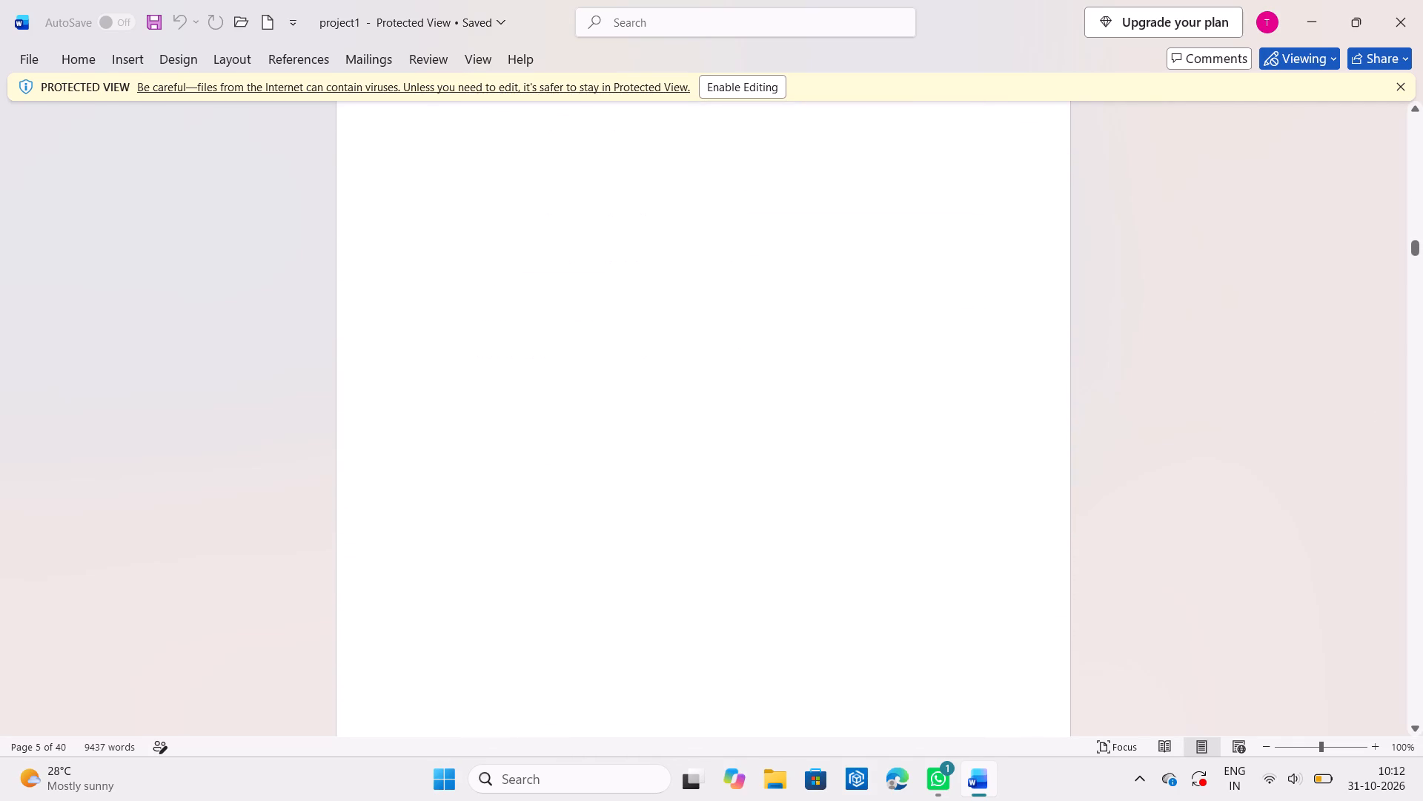
Check the text, tables and page layout of Chapters 1 and 2 in the project1 report.
scroll(1377, 411, "down", 5)
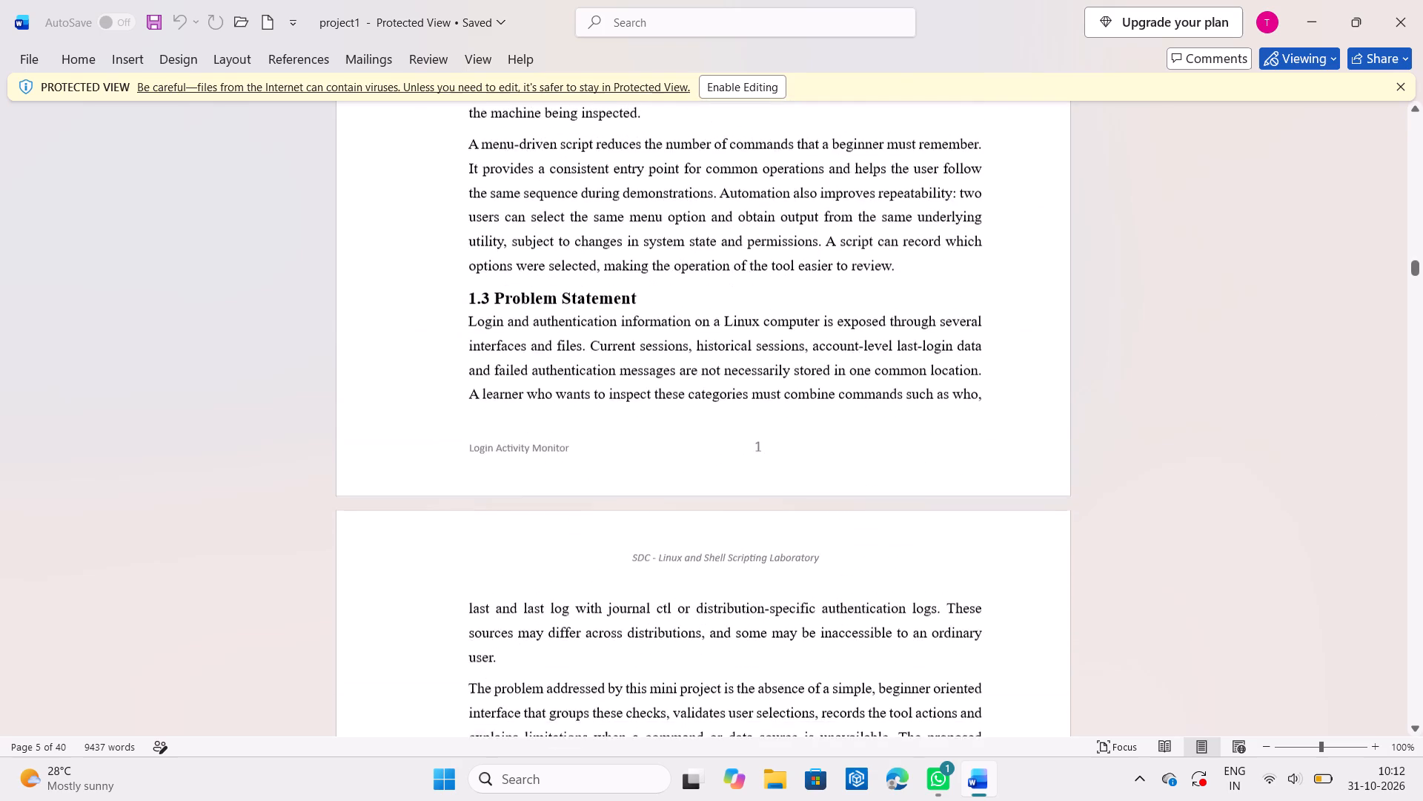
scroll(1377, 411, "down", 5)
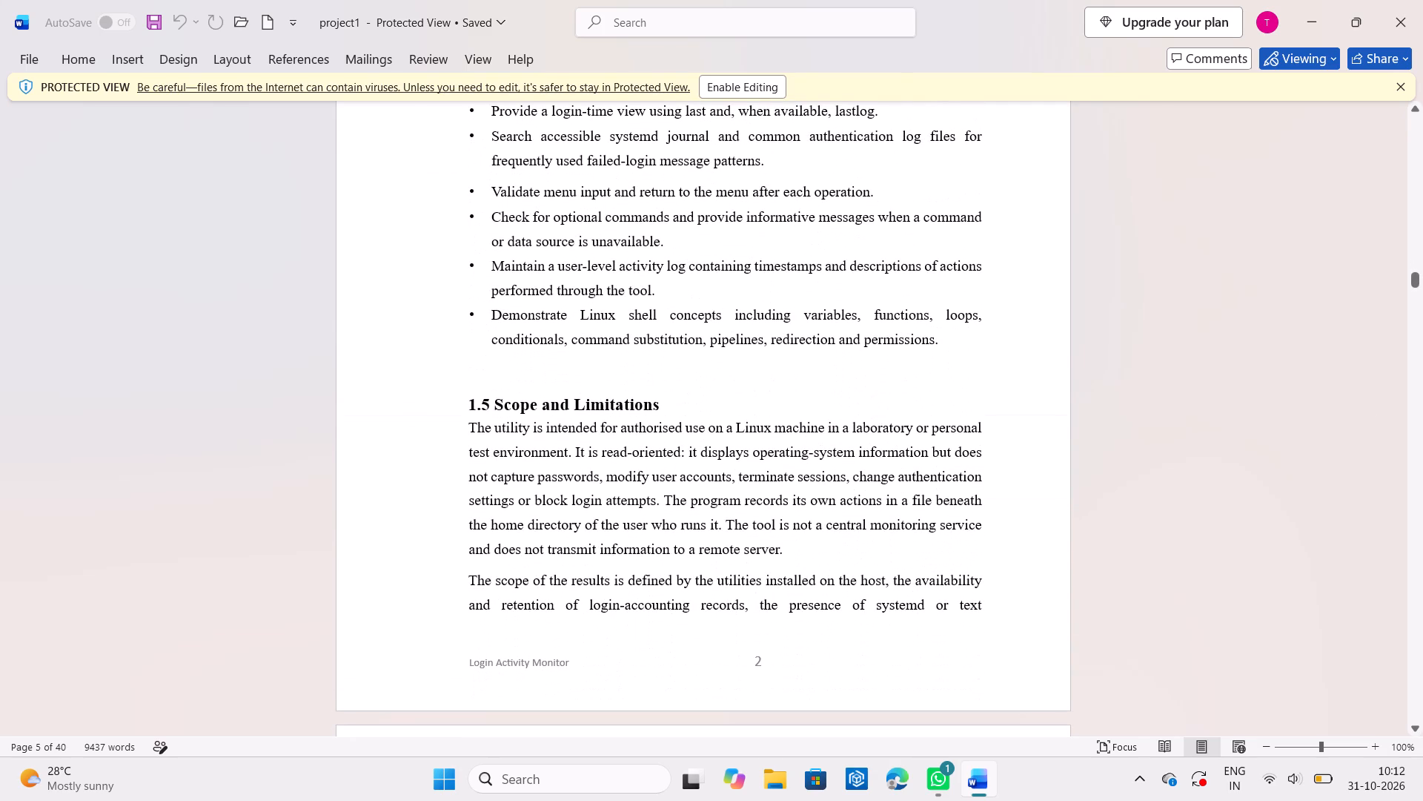
scroll(1377, 411, "down", 1)
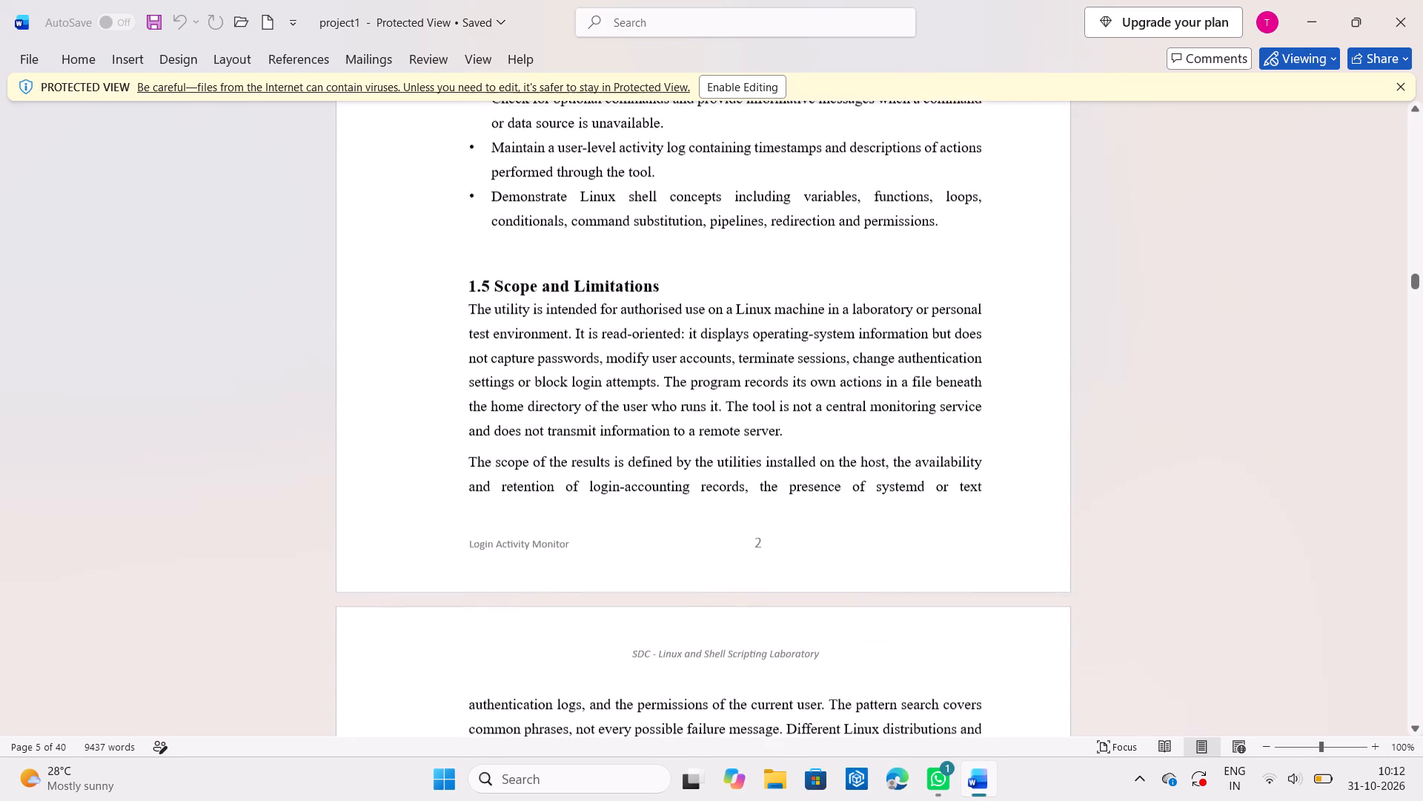
scroll(1377, 411, "down", 5)
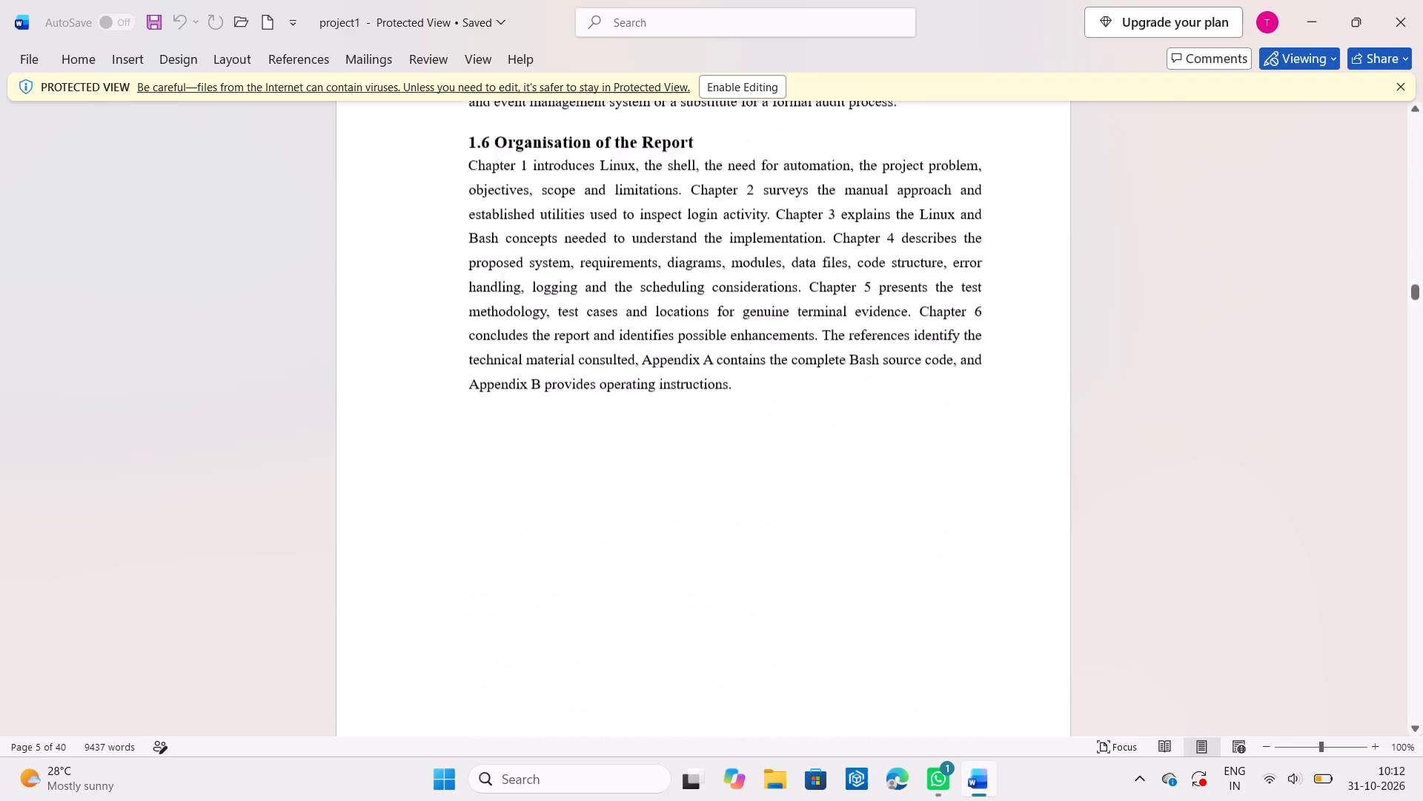
scroll(1377, 411, "down", 6)
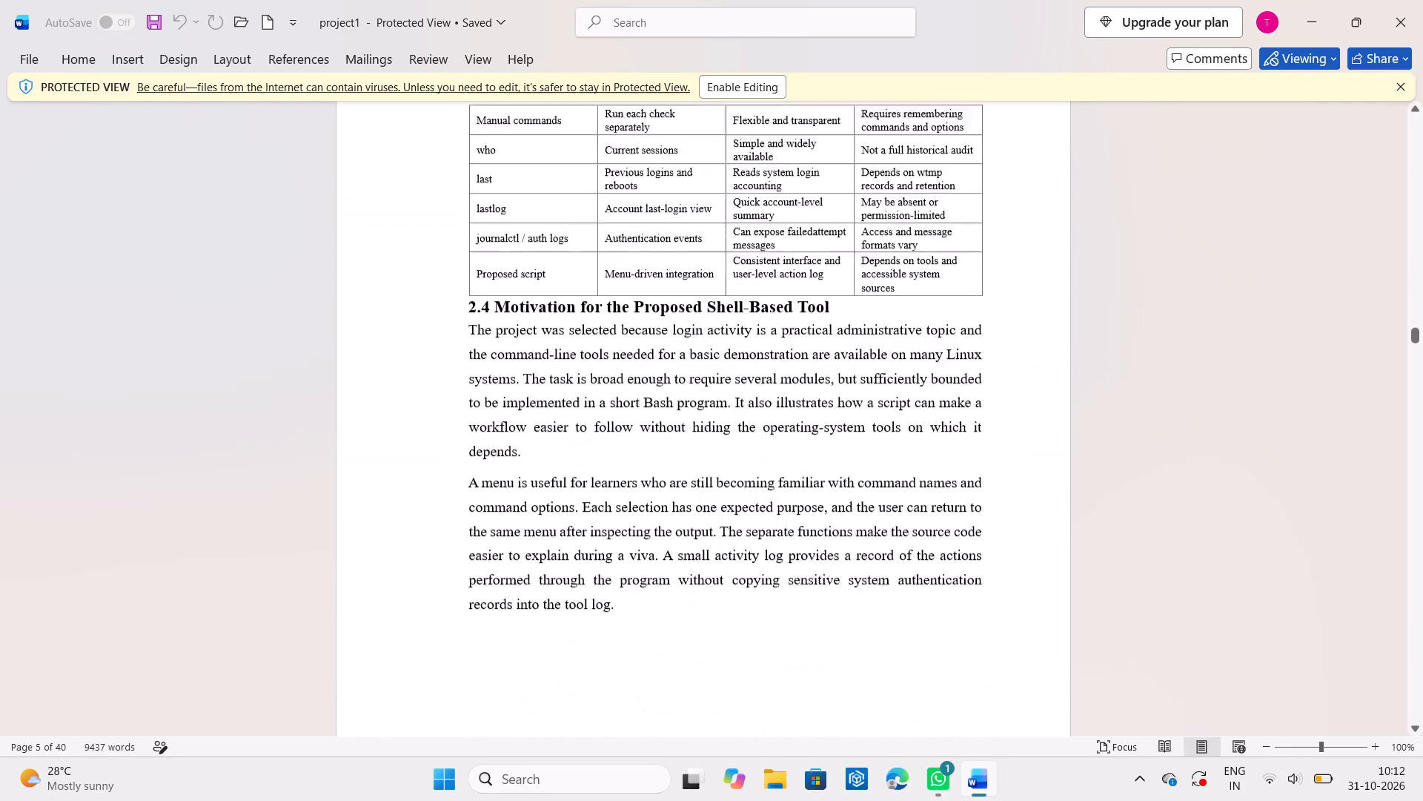
Check the page layout of Chapter 3 and where the Chapter 4 System Design and Implementation heading begins.
scroll(1377, 411, "down", 15)
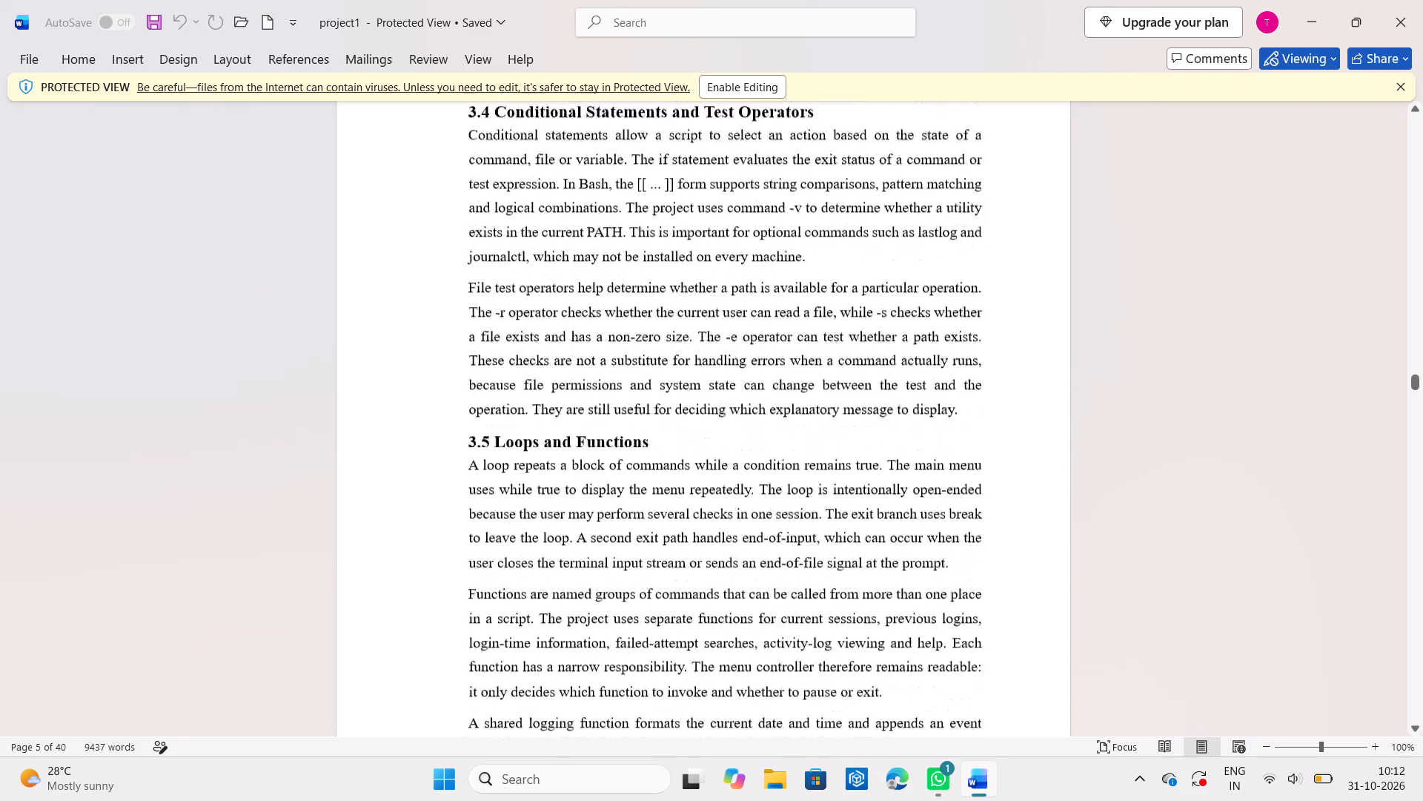
scroll(1377, 411, "down", 2)
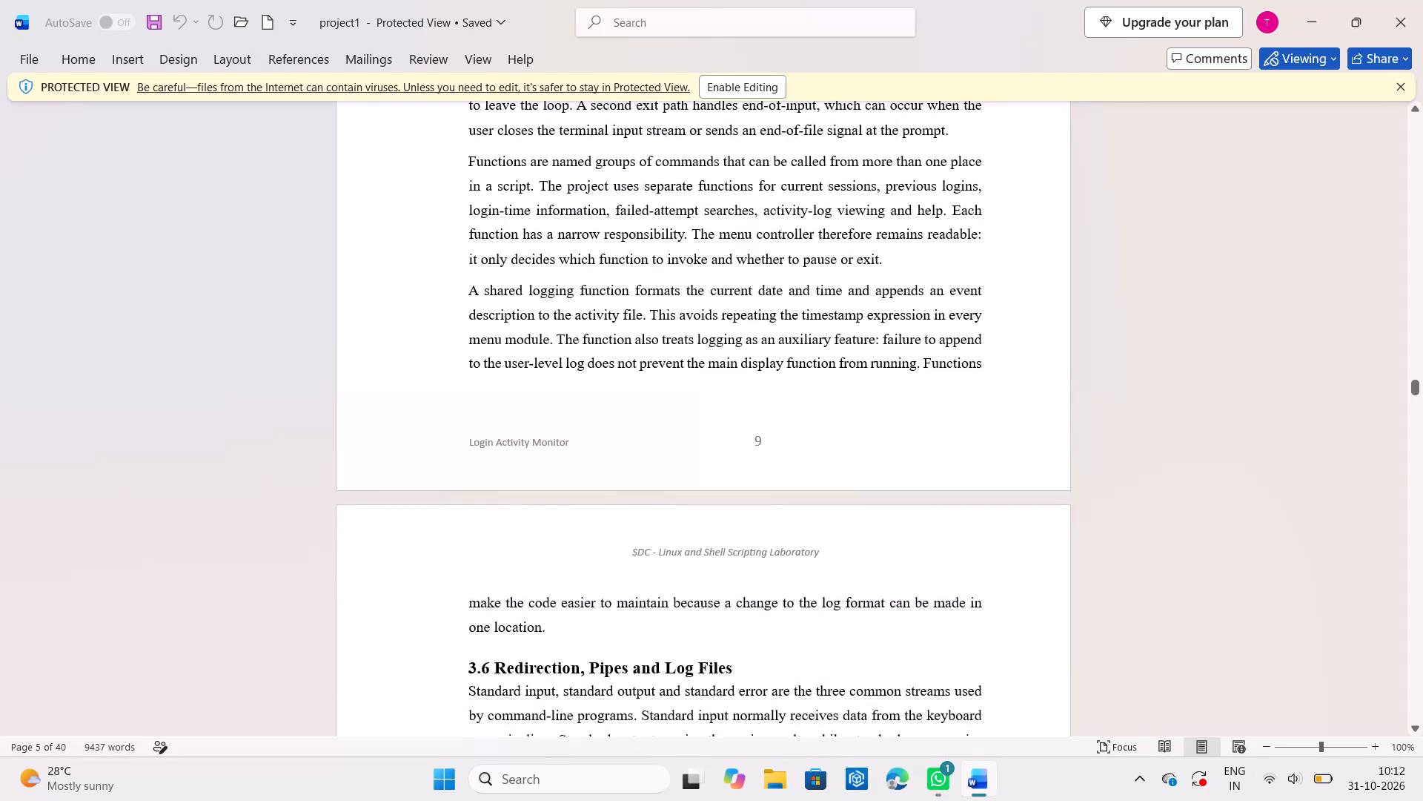
scroll(1377, 411, "down", 3)
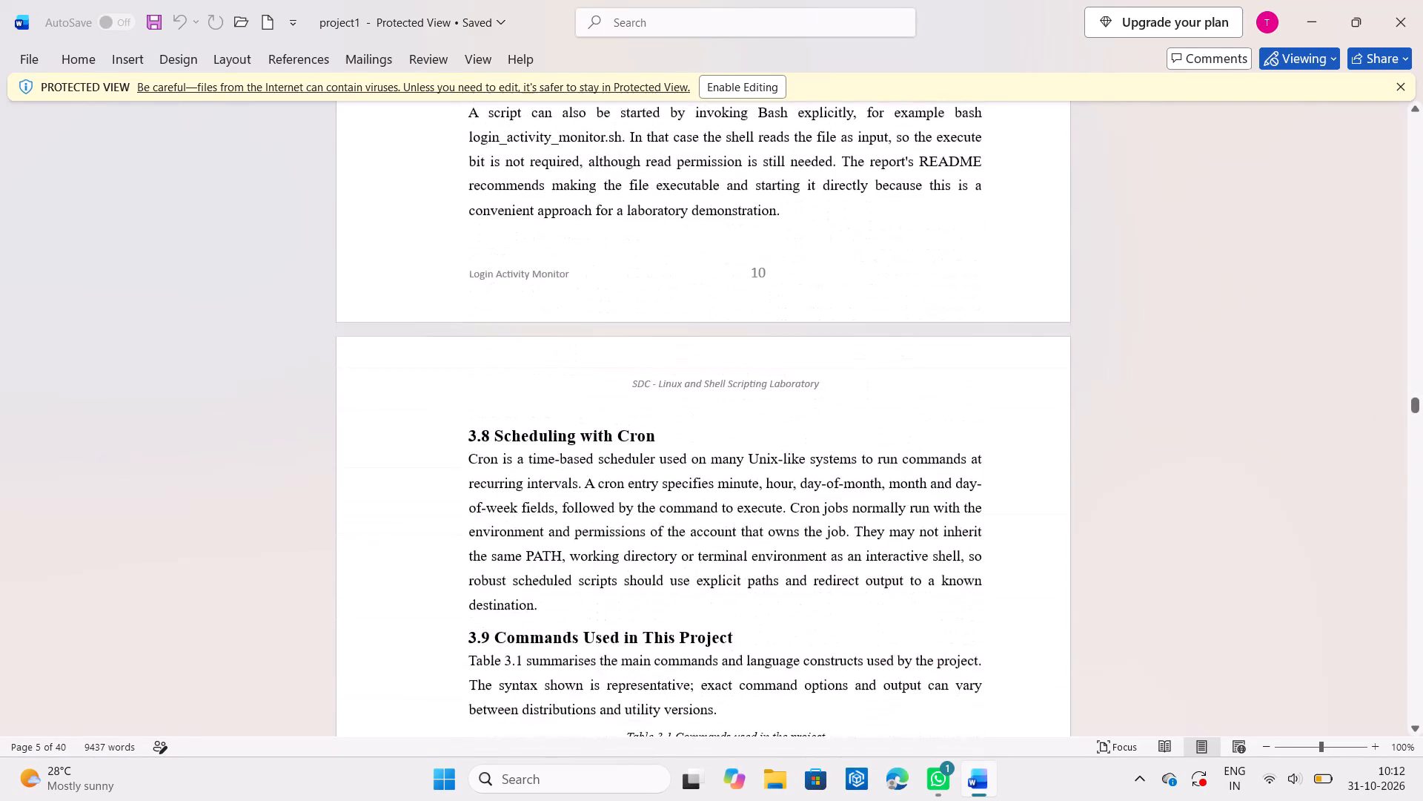
scroll(1377, 411, "down", 5)
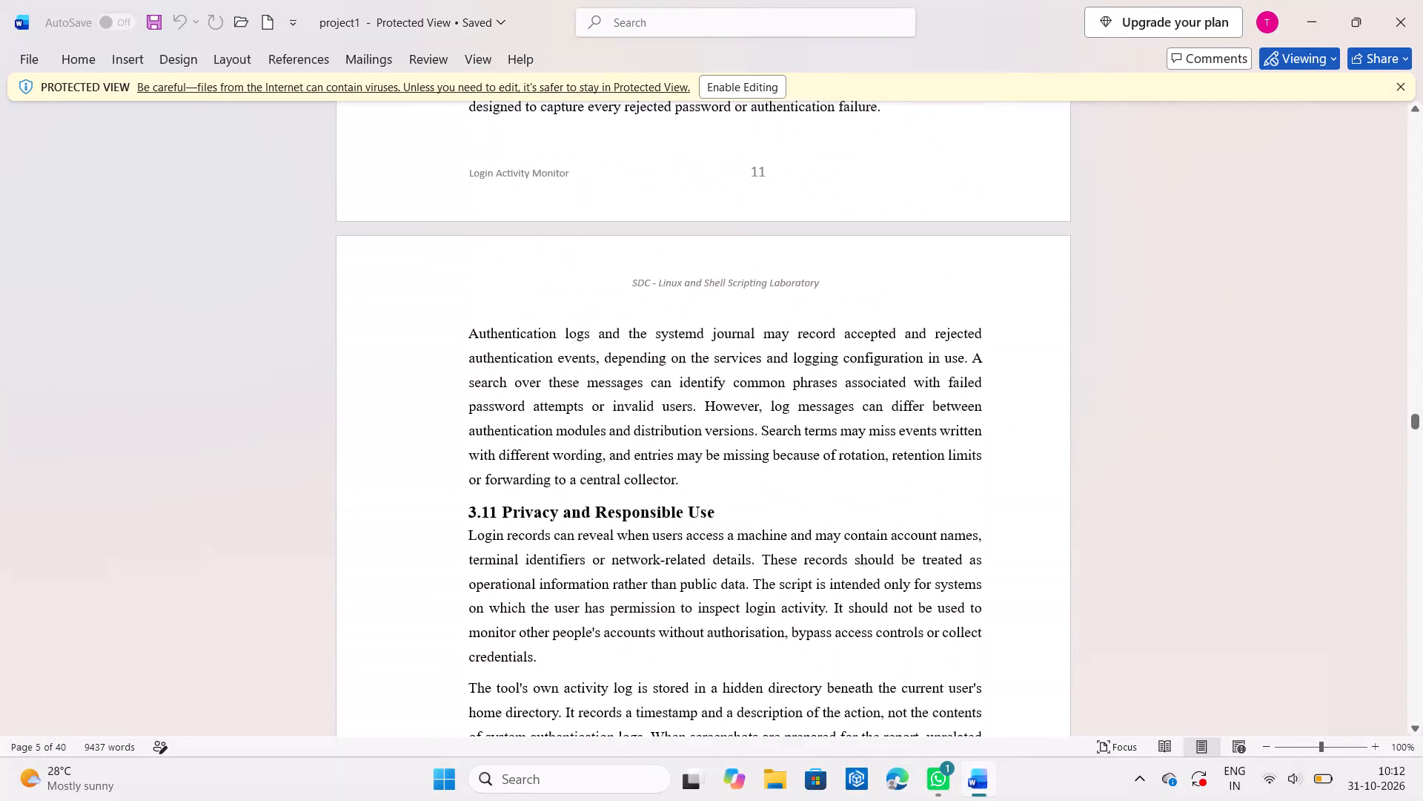
scroll(1377, 411, "down", 3)
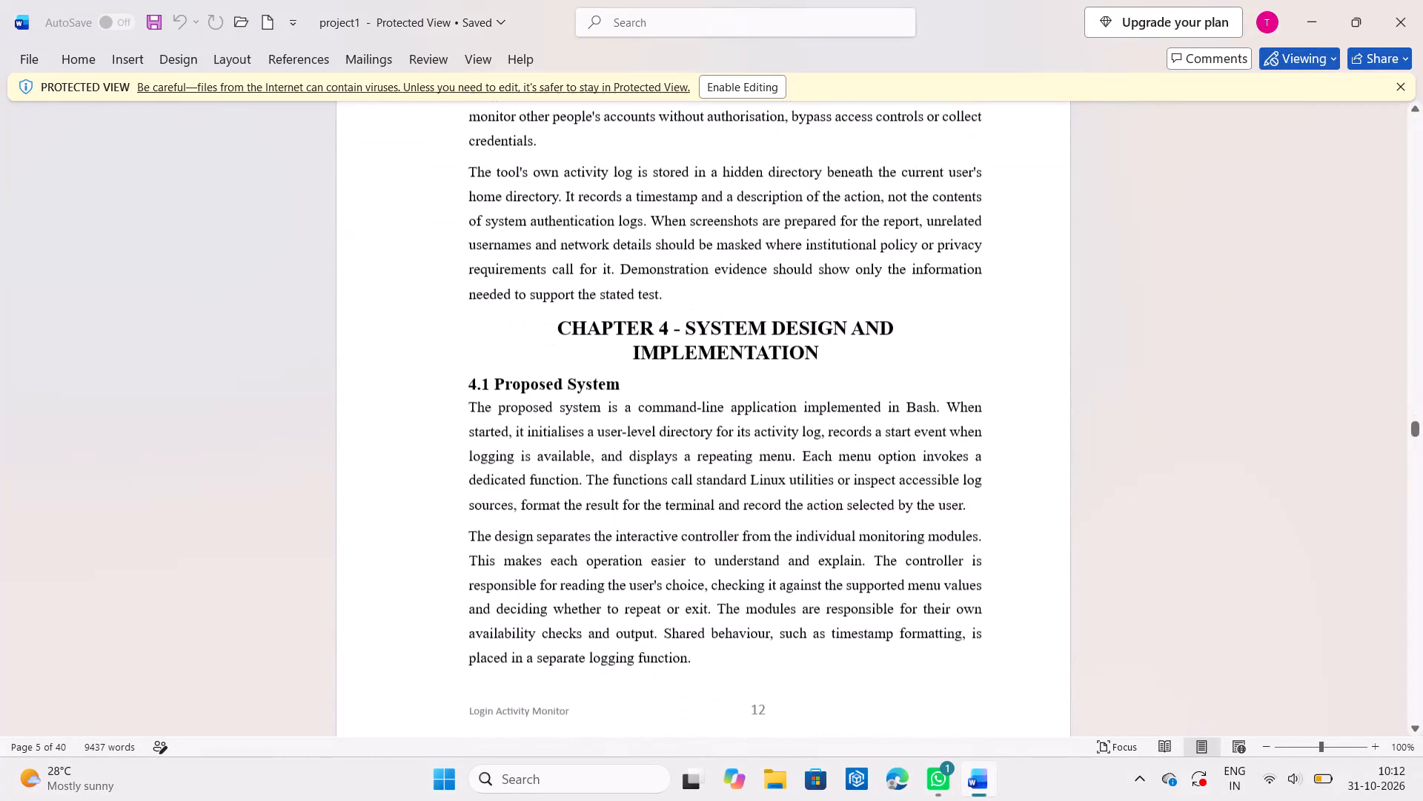
scroll(1377, 411, "down", 1)
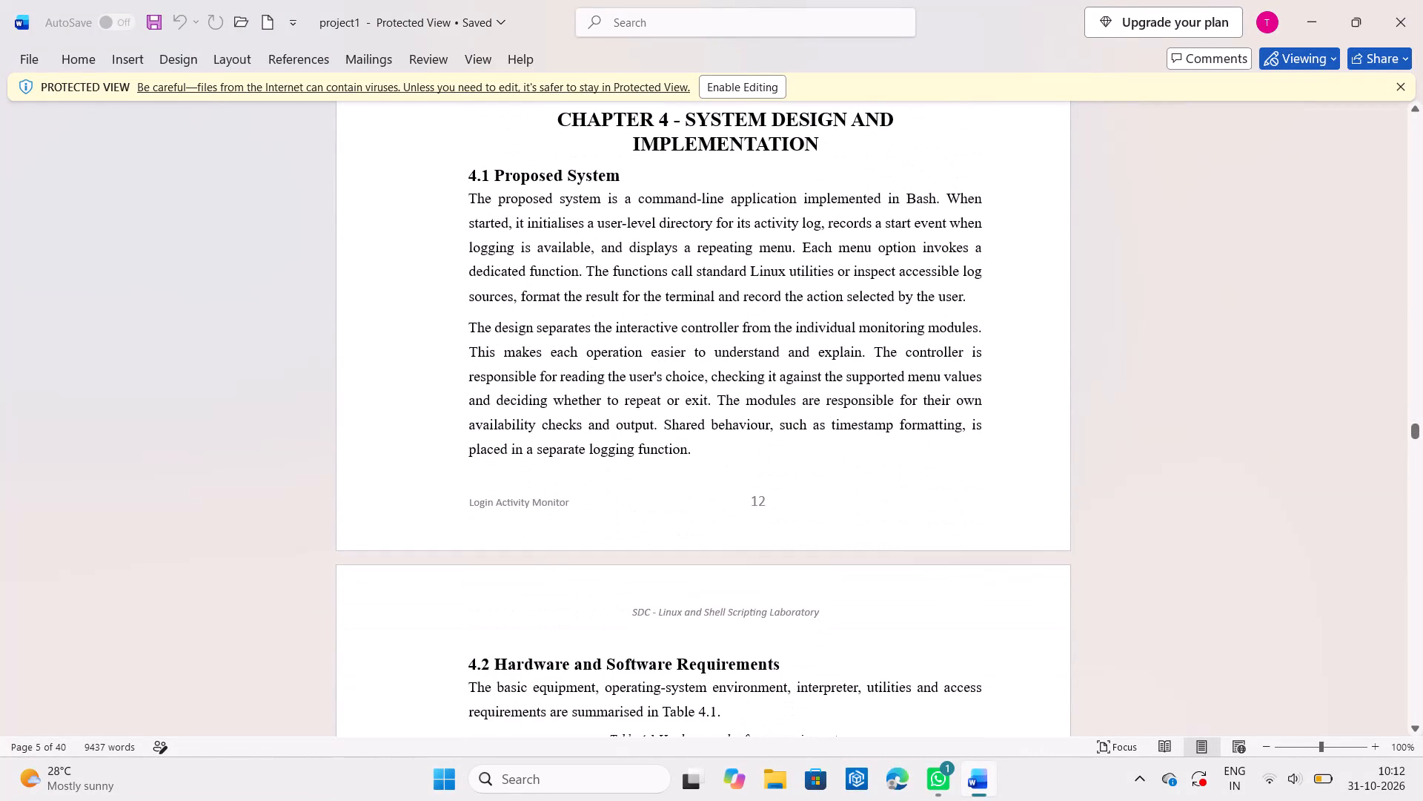
scroll(1377, 411, "up", 2)
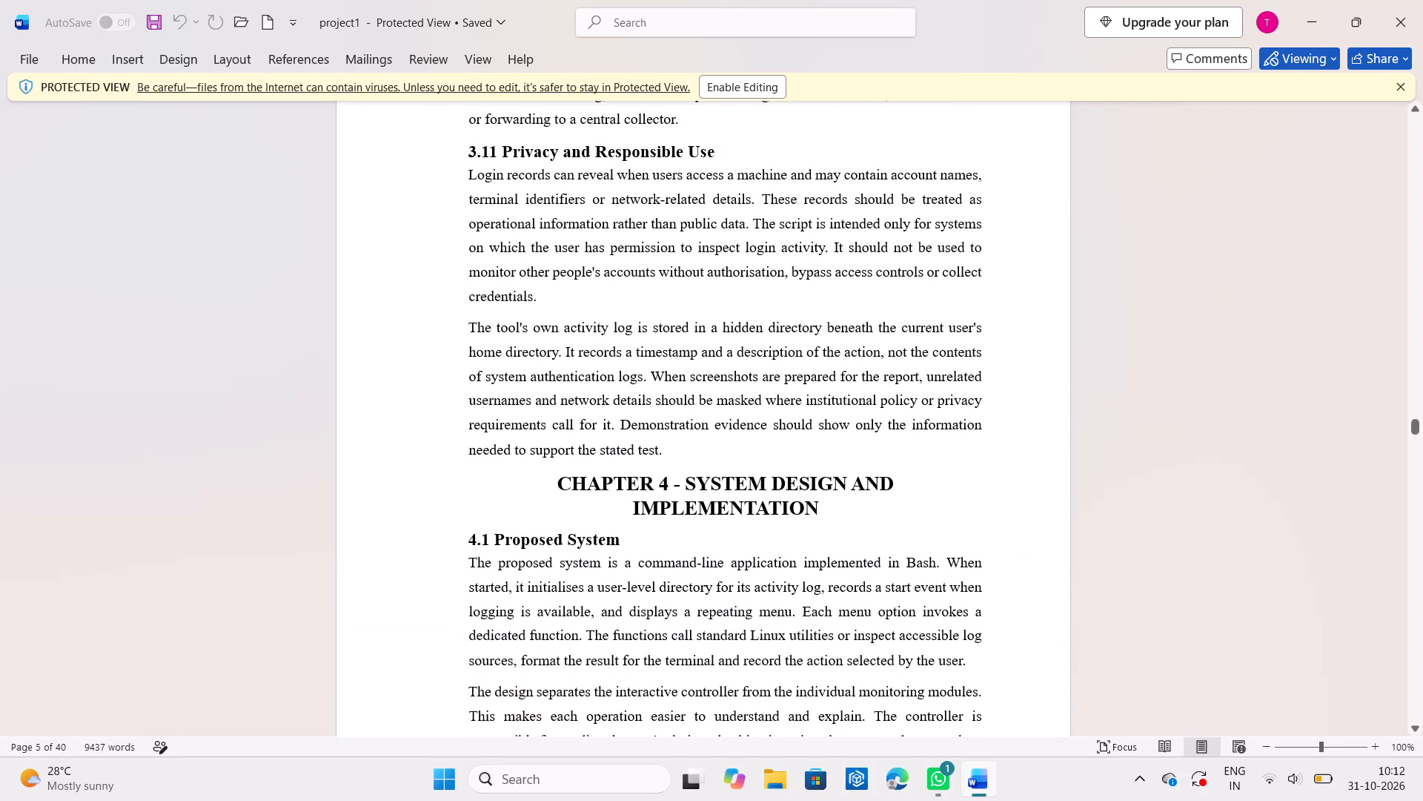
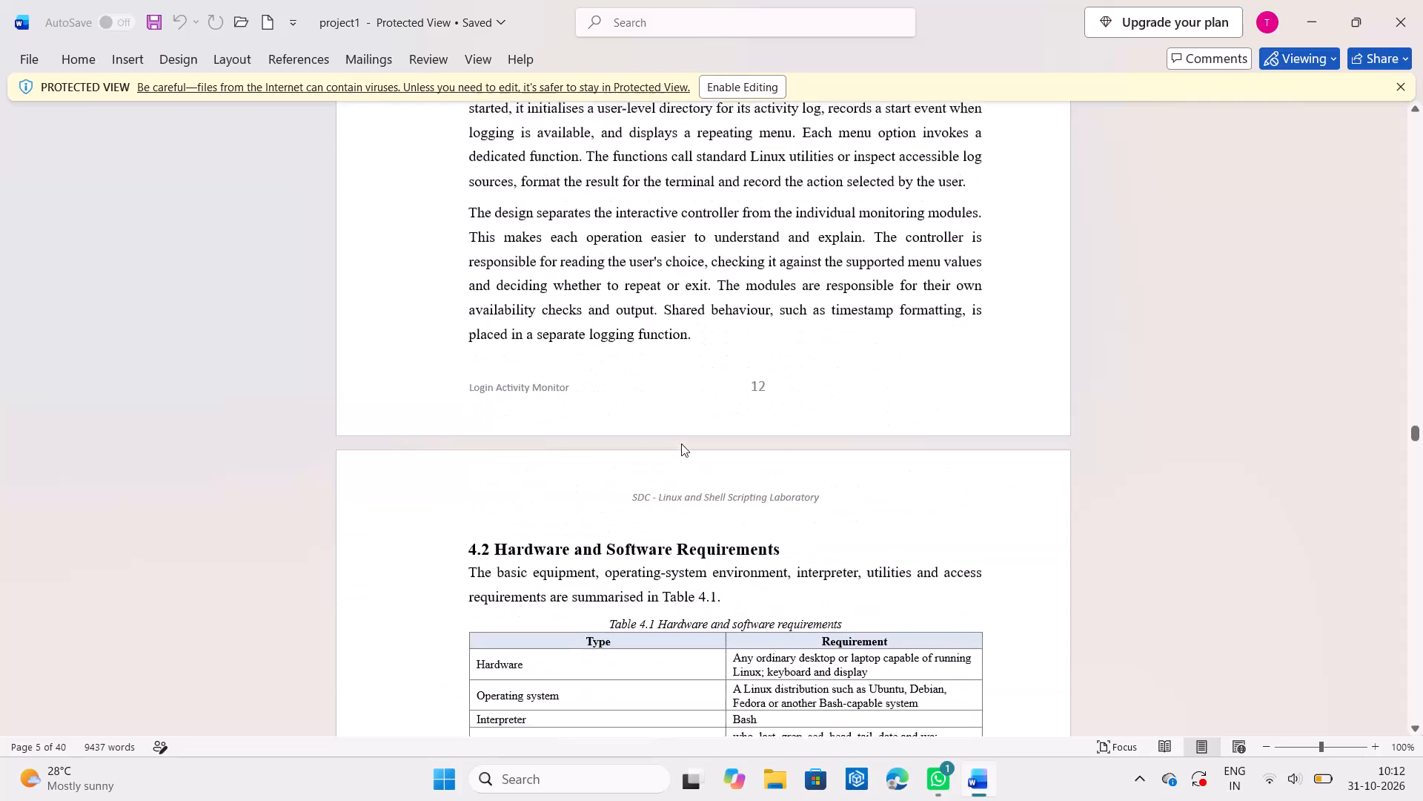
Check the report's section 4.2 hardware and software requirements, and return to the title page.
scroll(681, 444, "down", 2)
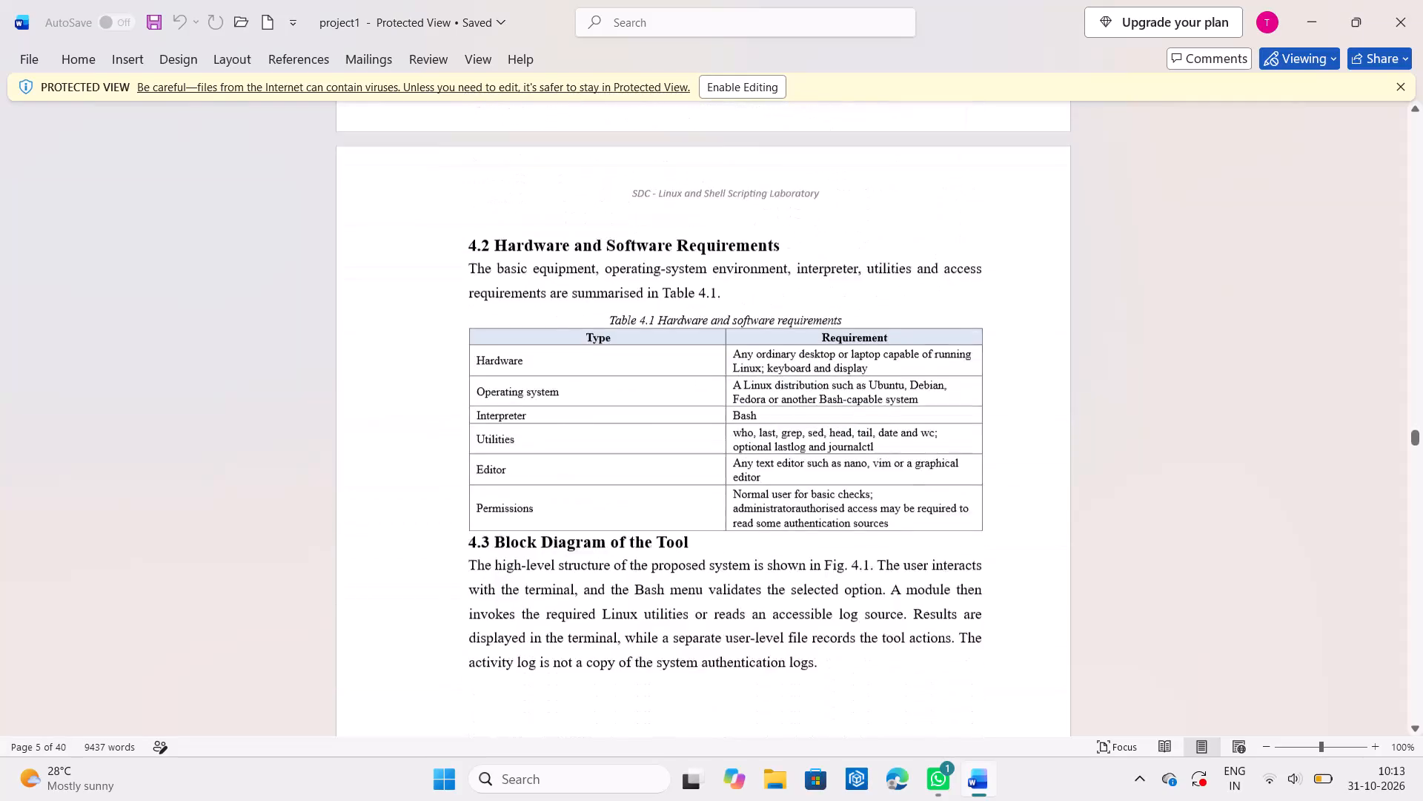
scroll(681, 444, "down", 4)
scroll(681, 444, "up", 12)
scroll(681, 444, "up", 12)
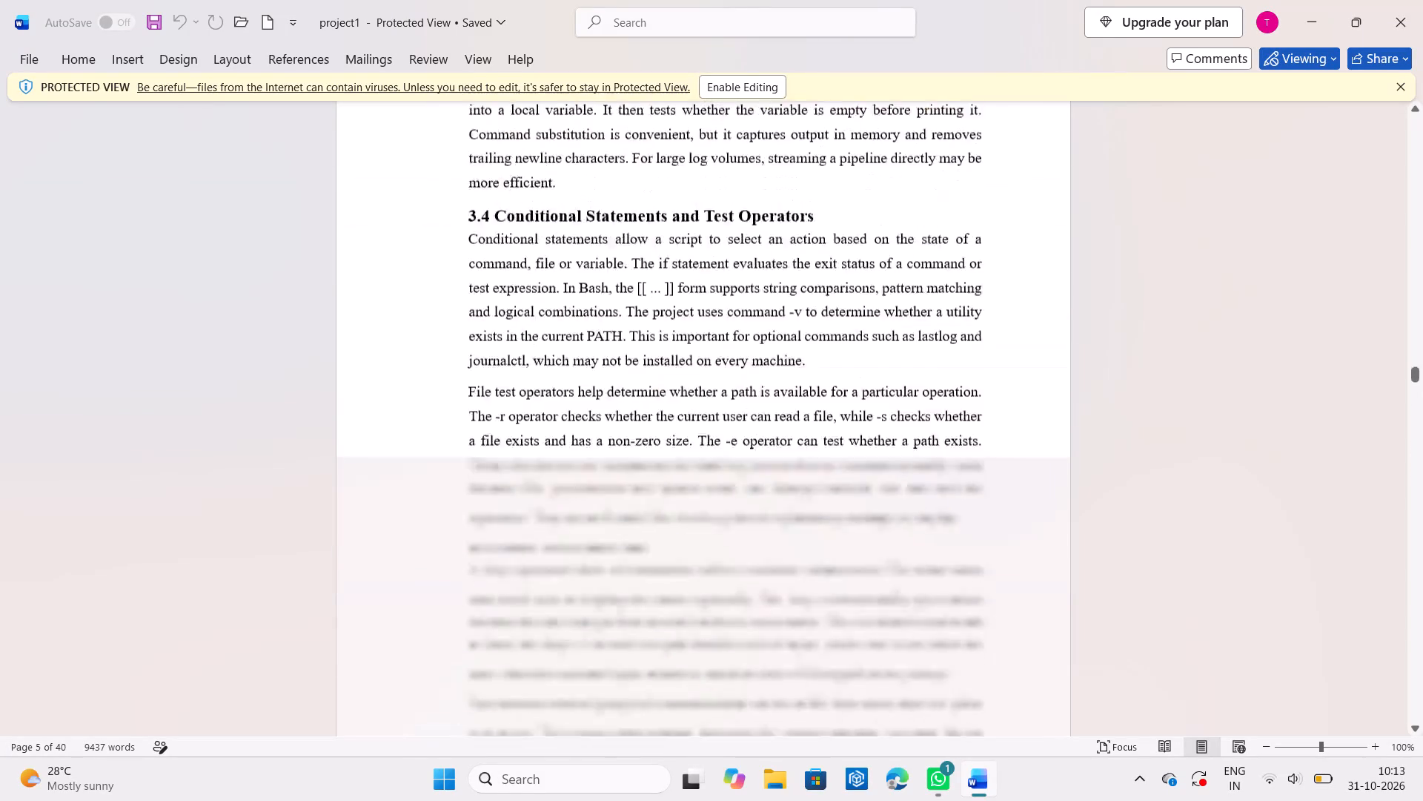
scroll(681, 444, "up", 13)
Review the report's front matter from the title page through the declaration, acknowledgement, abstract, contents and list of figures.
scroll(681, 444, "down", 6)
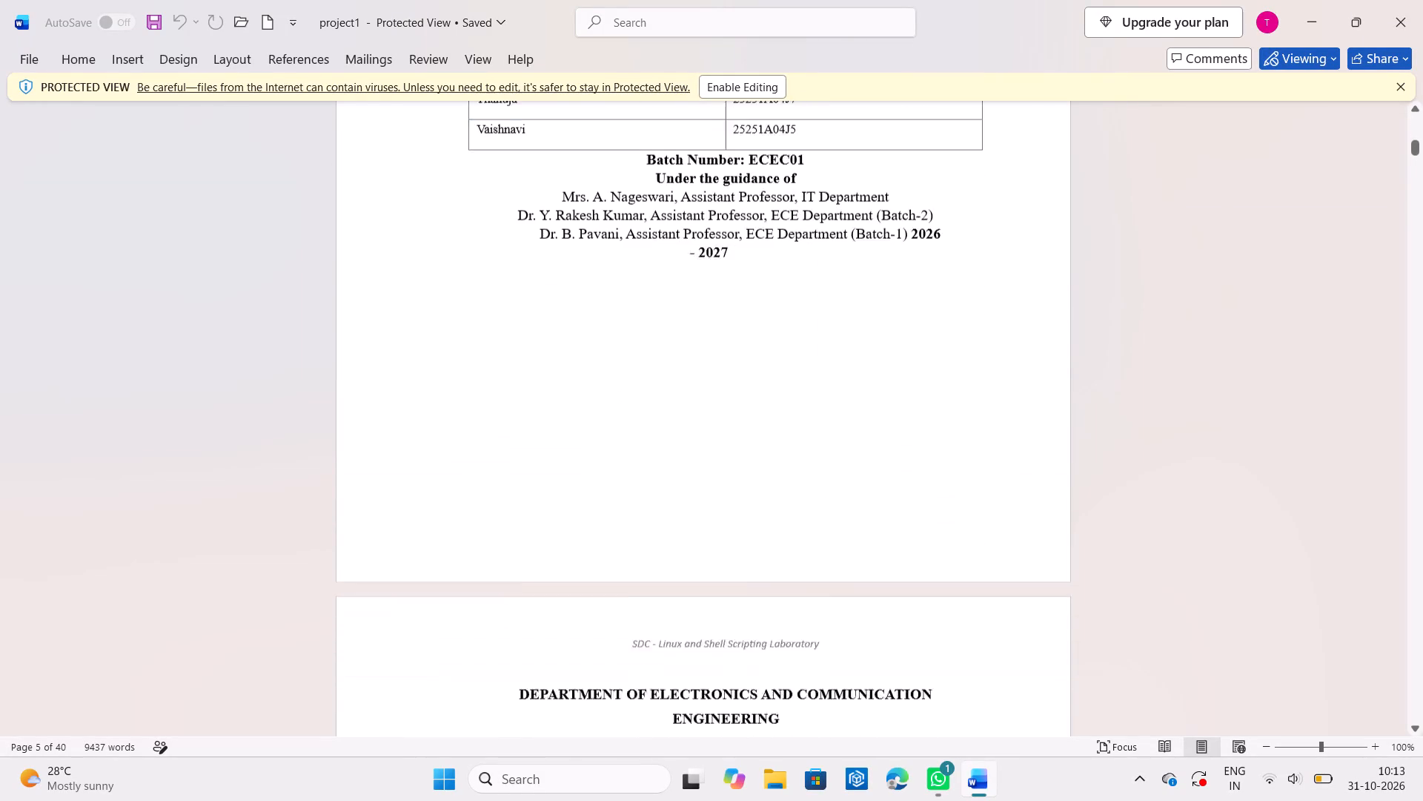
scroll(681, 444, "down", 4)
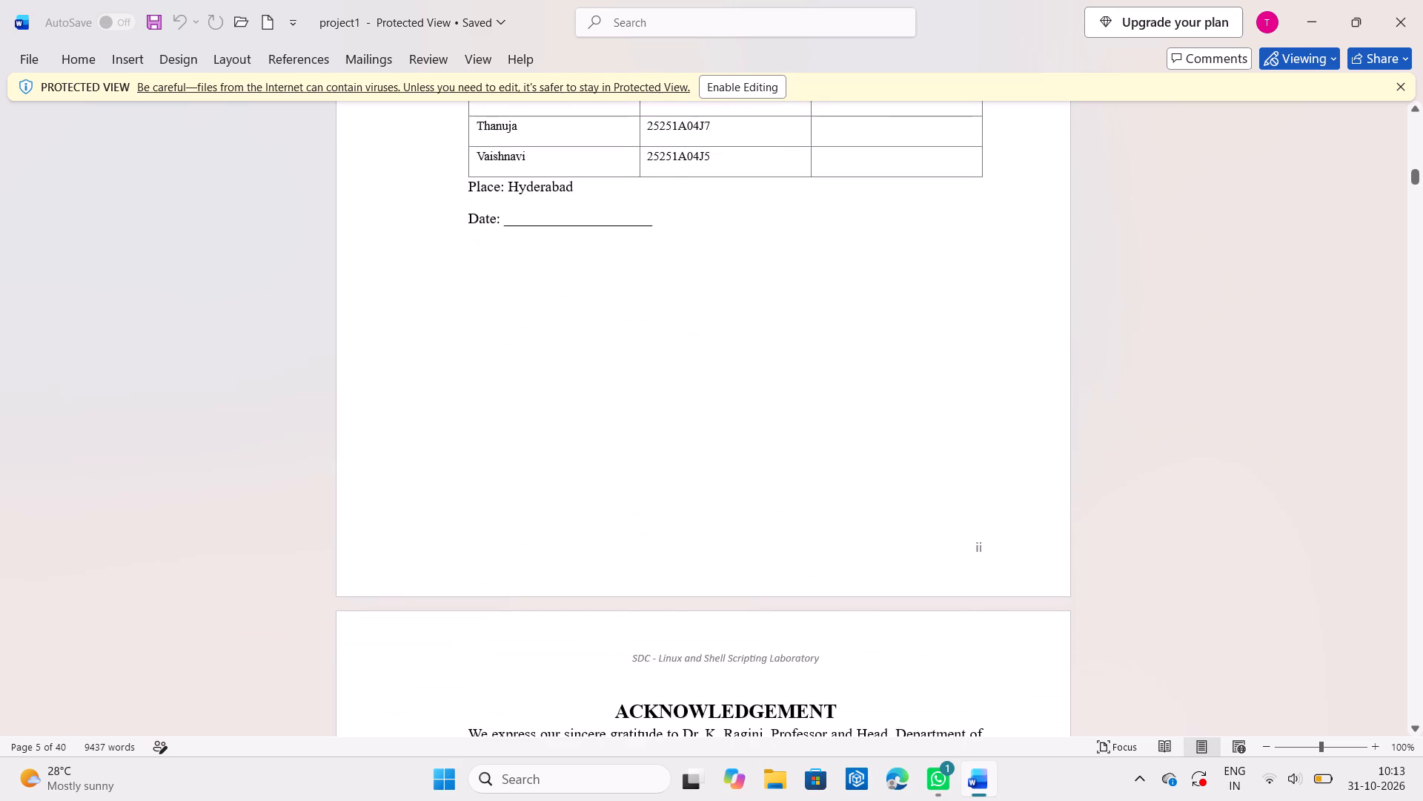
scroll(681, 444, "down", 4)
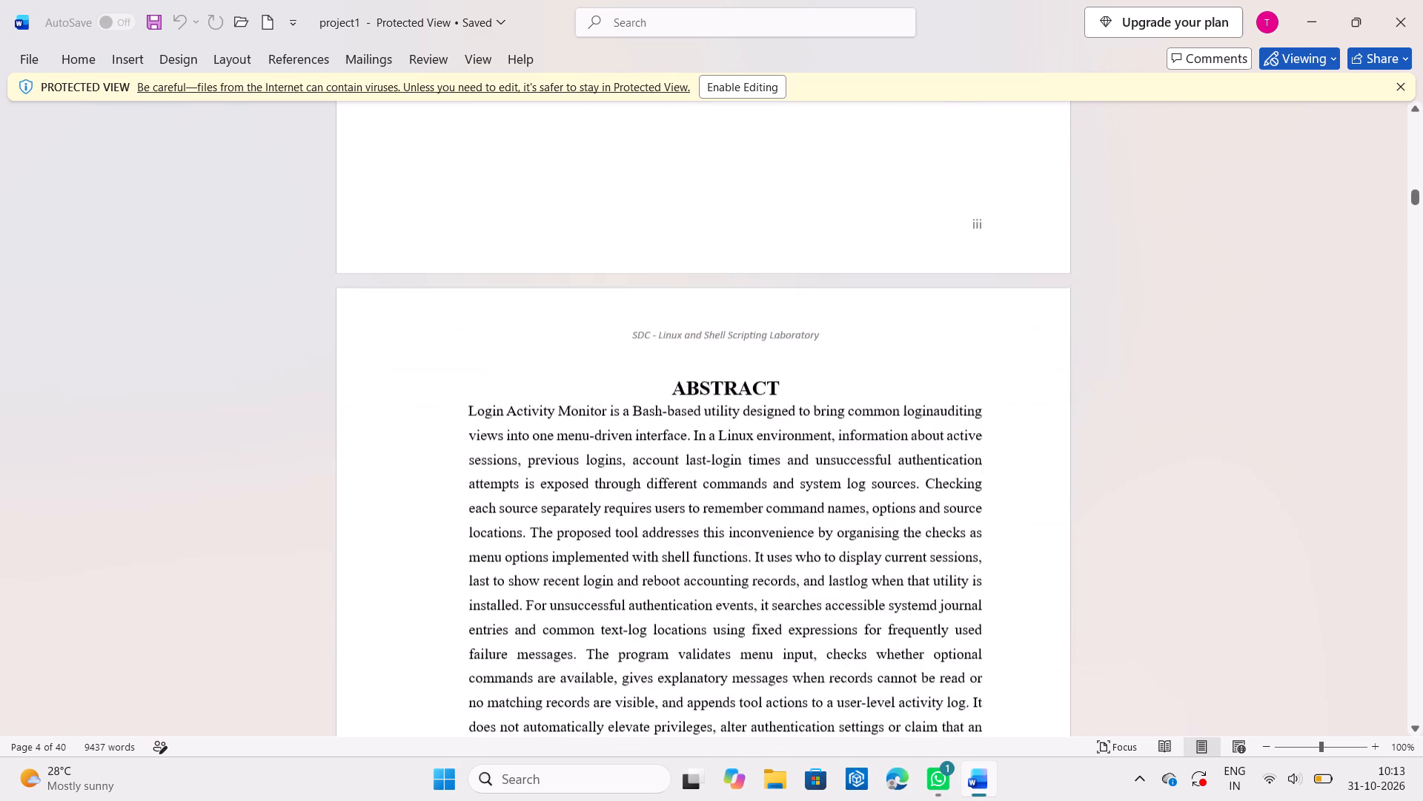
scroll(681, 444, "down", 7)
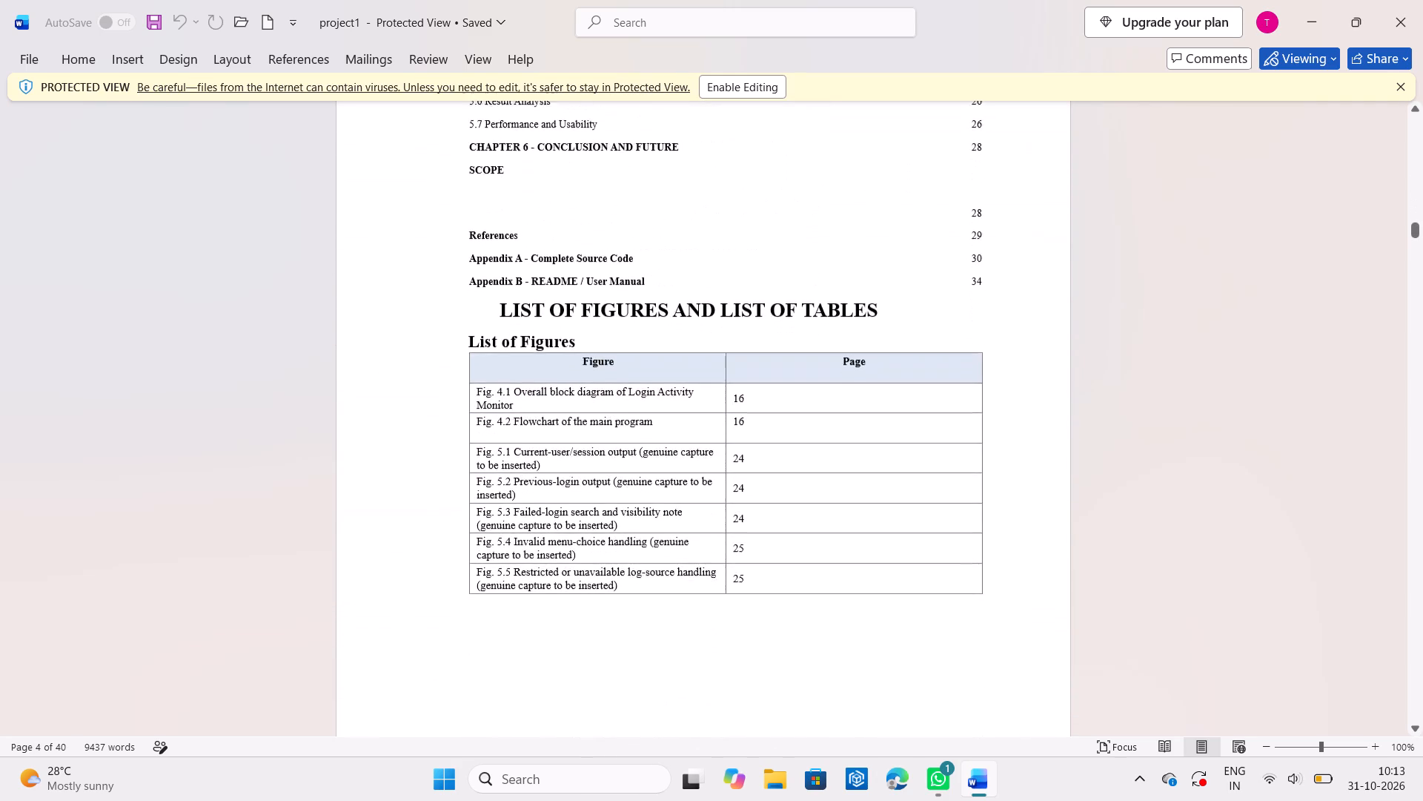
scroll(681, 444, "down", 1)
Look through Chapter 1 and the Chapter 2 survey, including the Table 2.1 comparison of existing methods and tools.
scroll(681, 444, "down", 4)
scroll(681, 444, "up", 1)
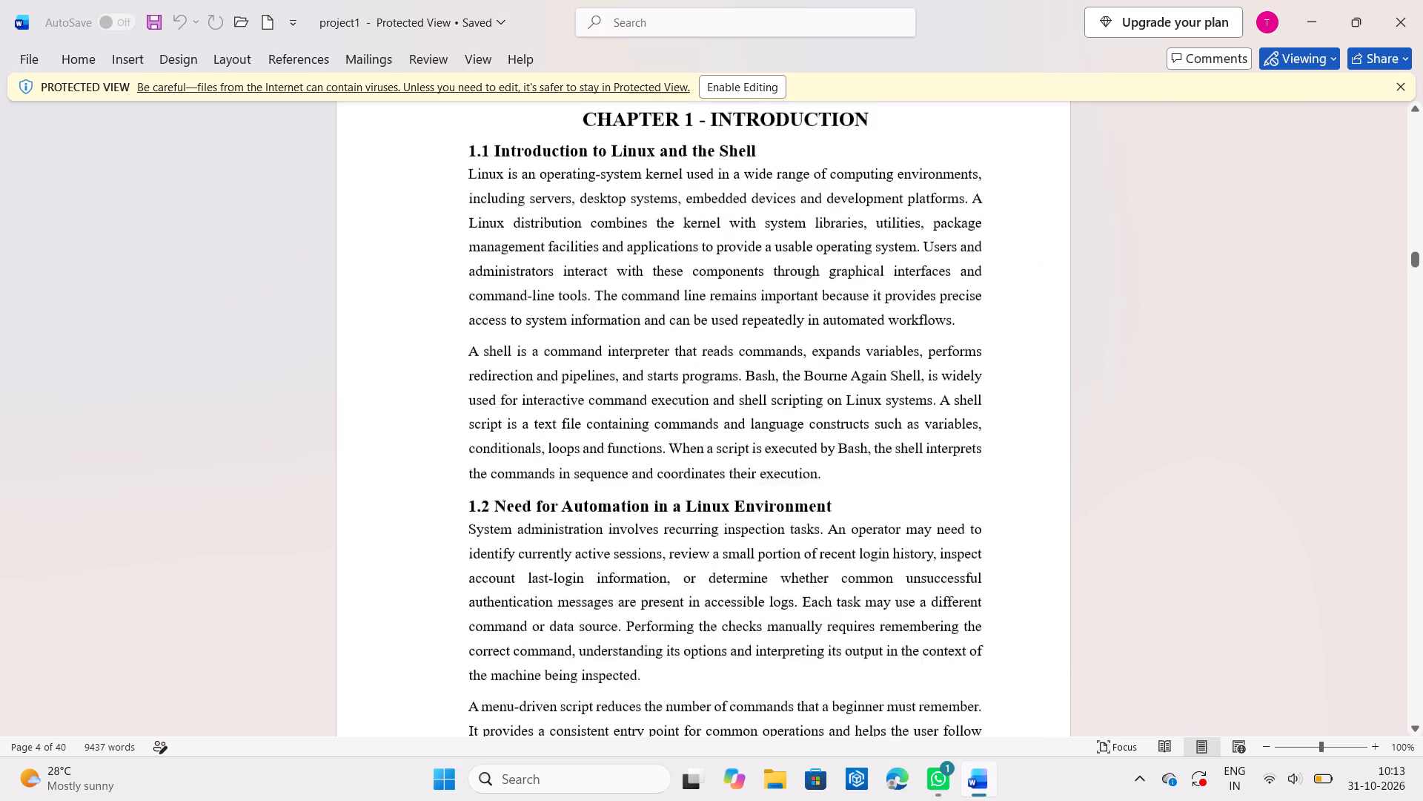
scroll(681, 444, "up", 1)
scroll(681, 444, "down", 10)
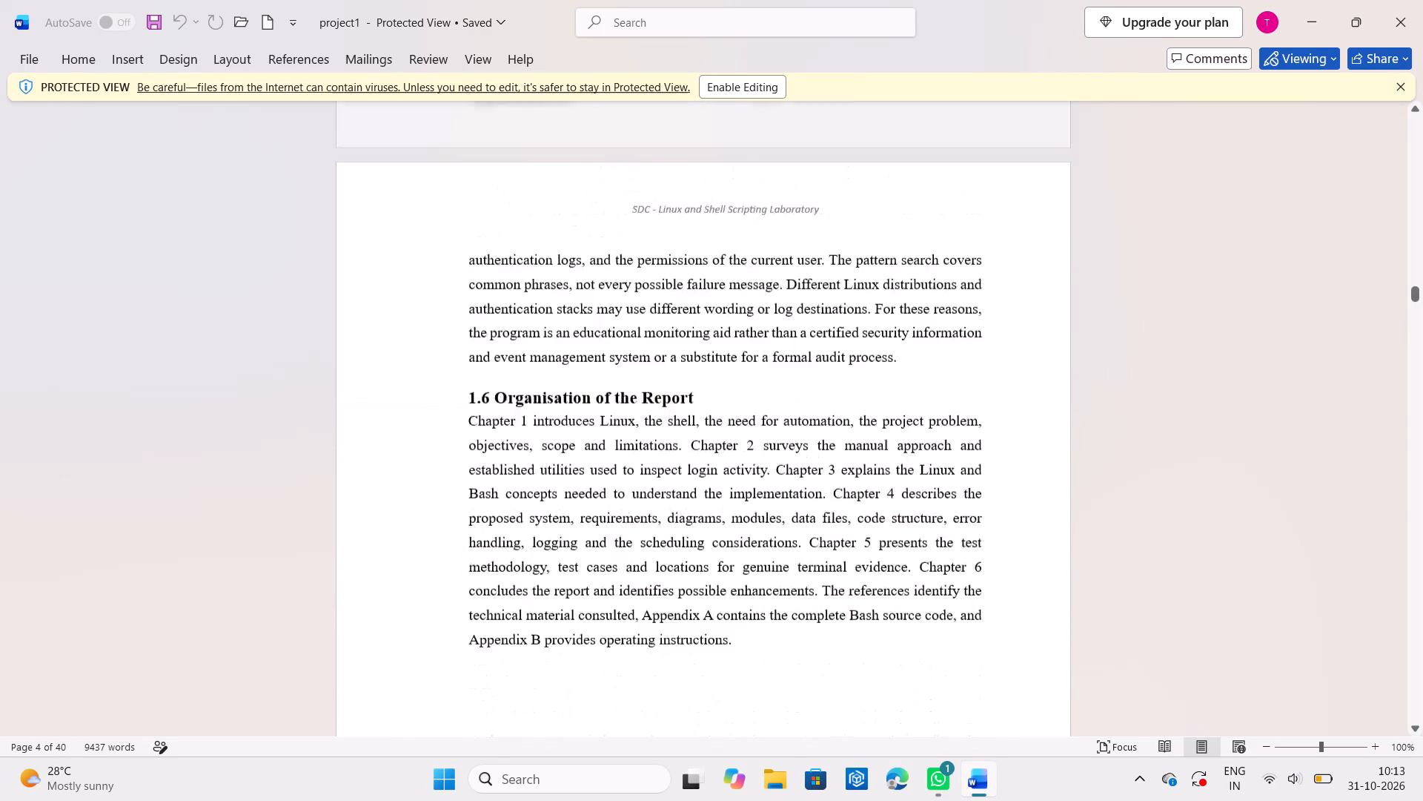
scroll(681, 444, "down", 2)
scroll(681, 444, "up", 3)
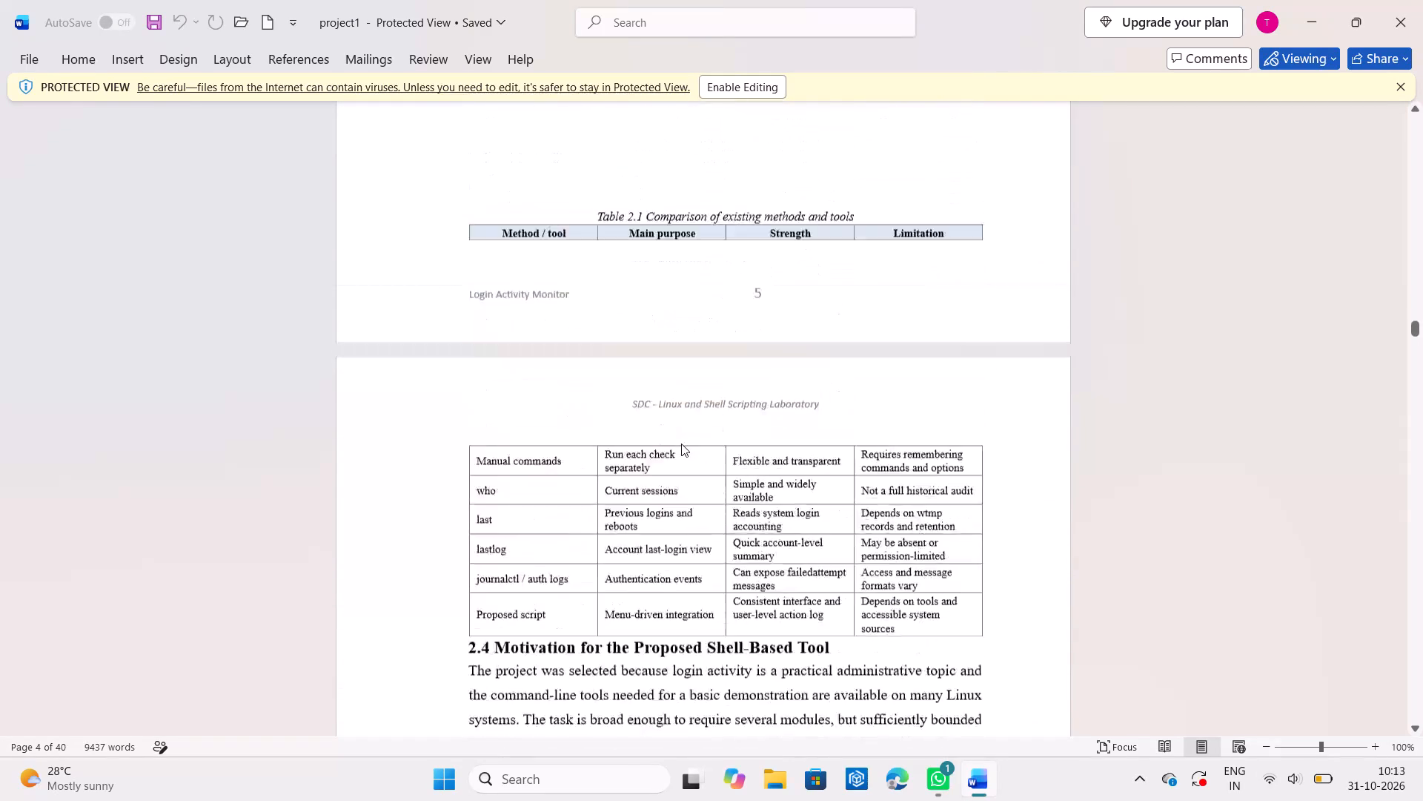
scroll(681, 444, "down", 4)
Read through Chapter 3 on the theoretical background, from Linux architecture to the Table 3.1 commands used in the project.
scroll(681, 444, "down", 2)
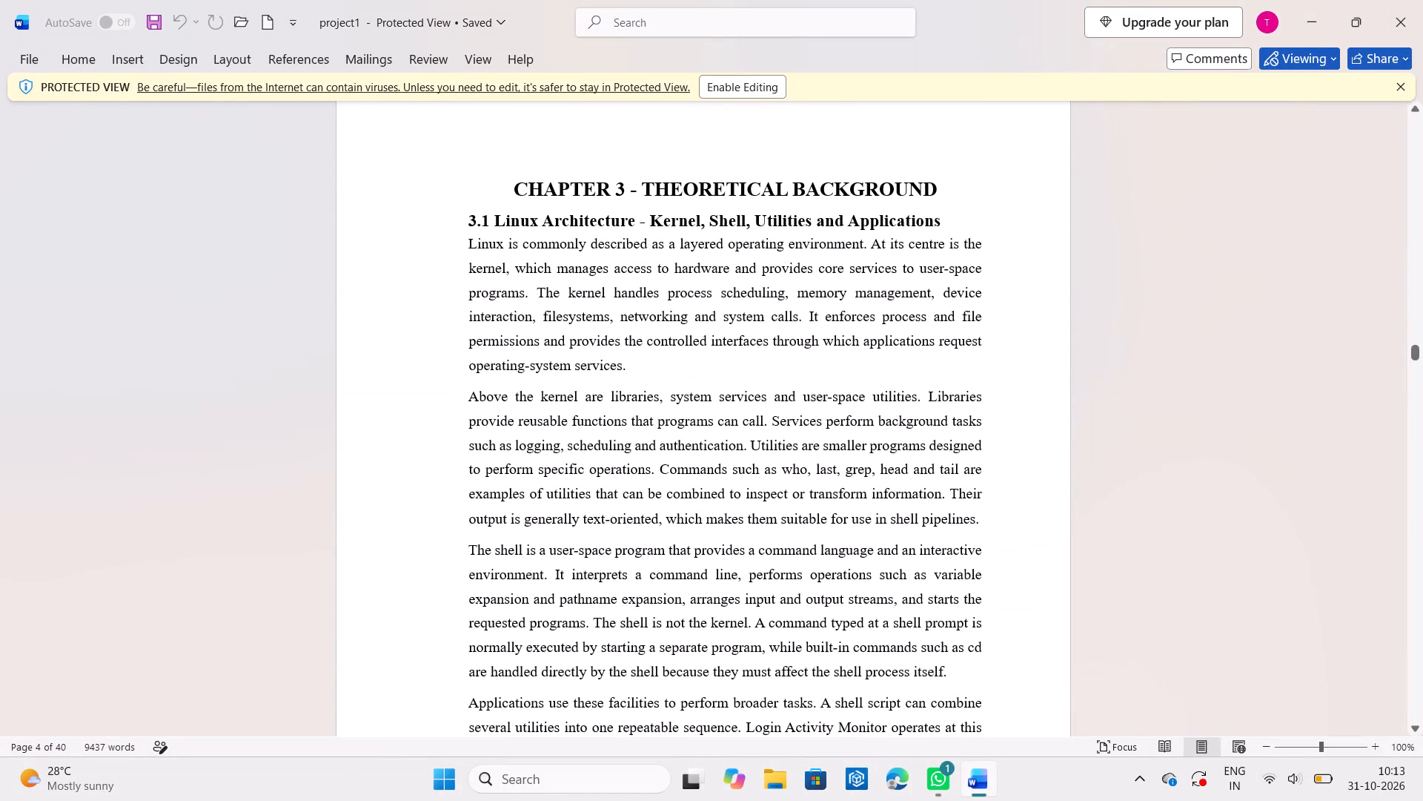
scroll(681, 444, "down", 1)
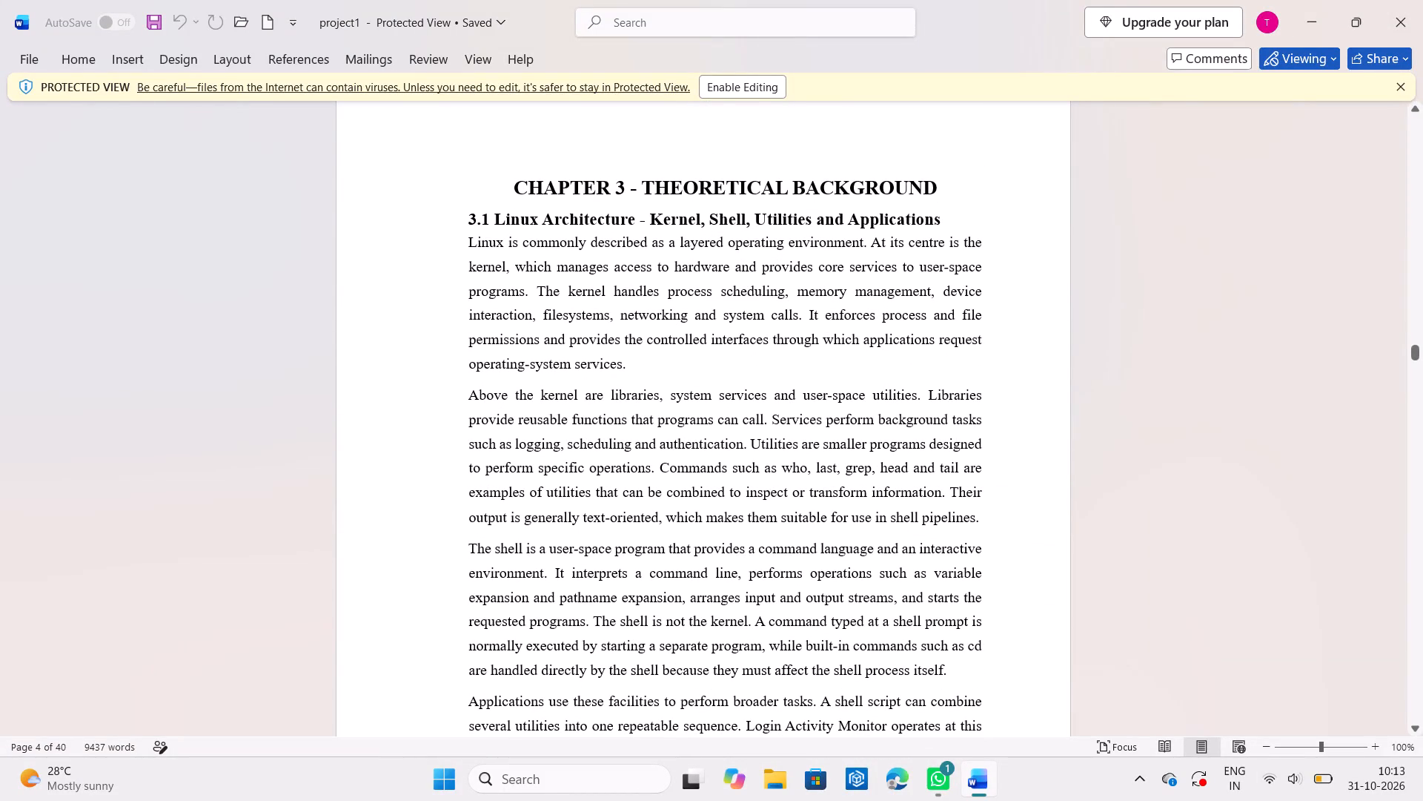
scroll(681, 444, "down", 2)
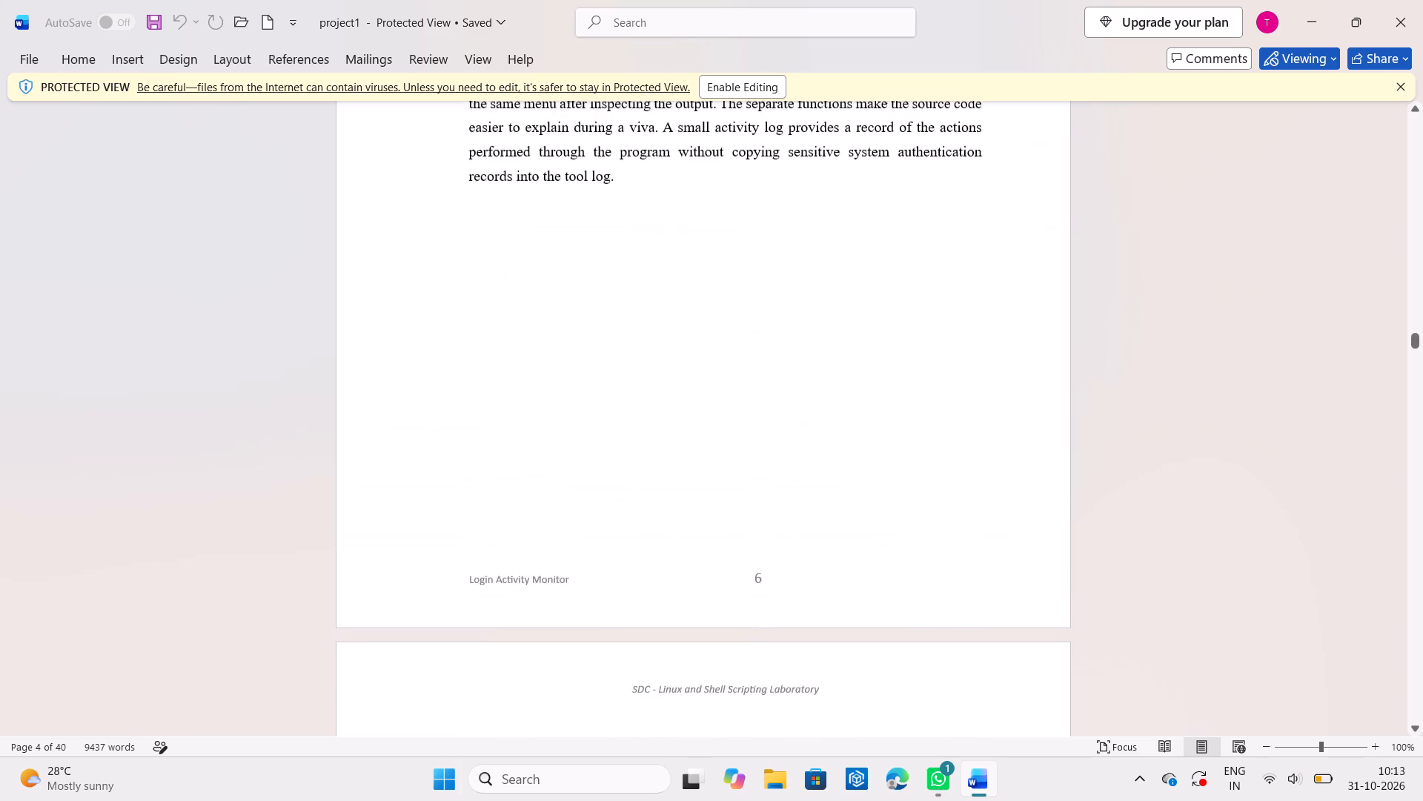
scroll(681, 444, "down", 3)
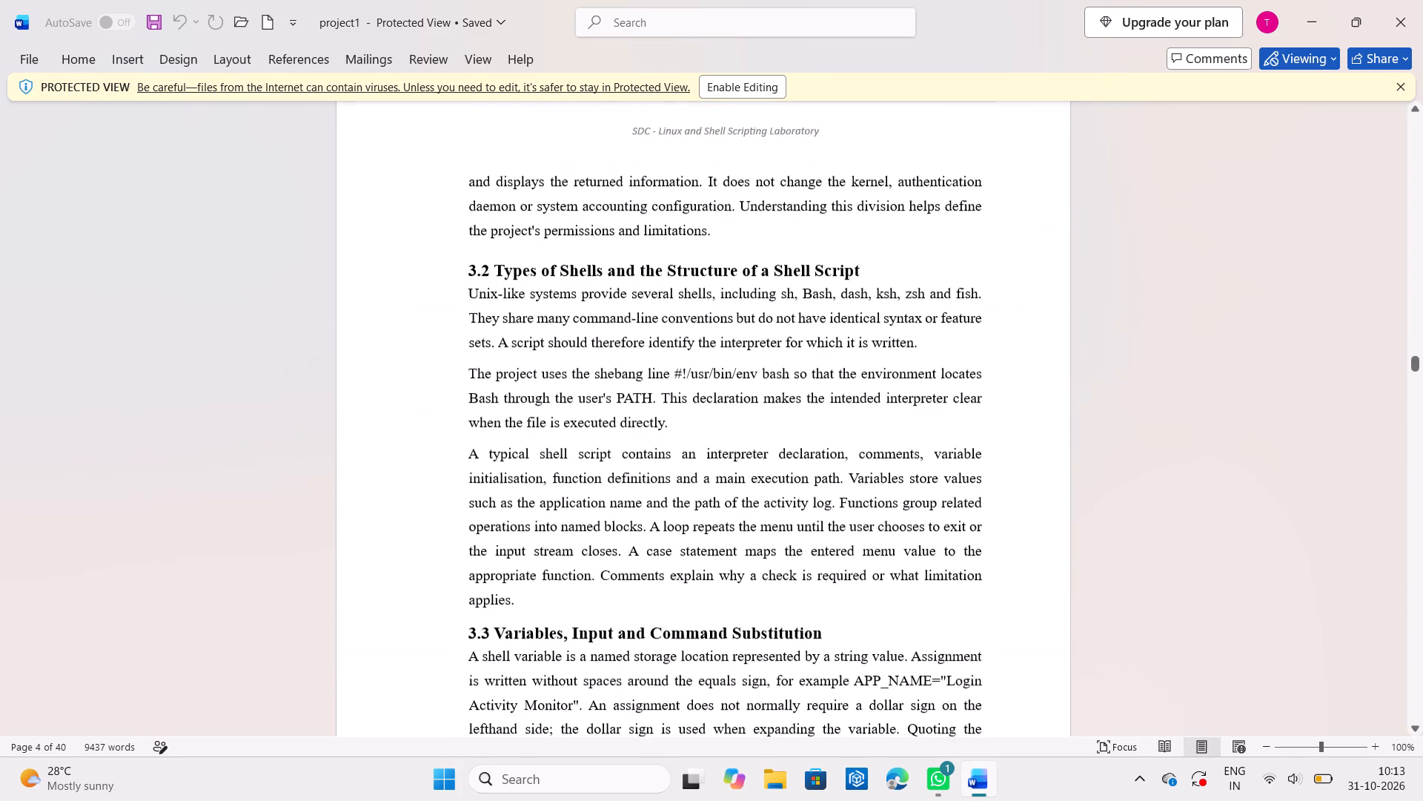
scroll(681, 444, "down", 3)
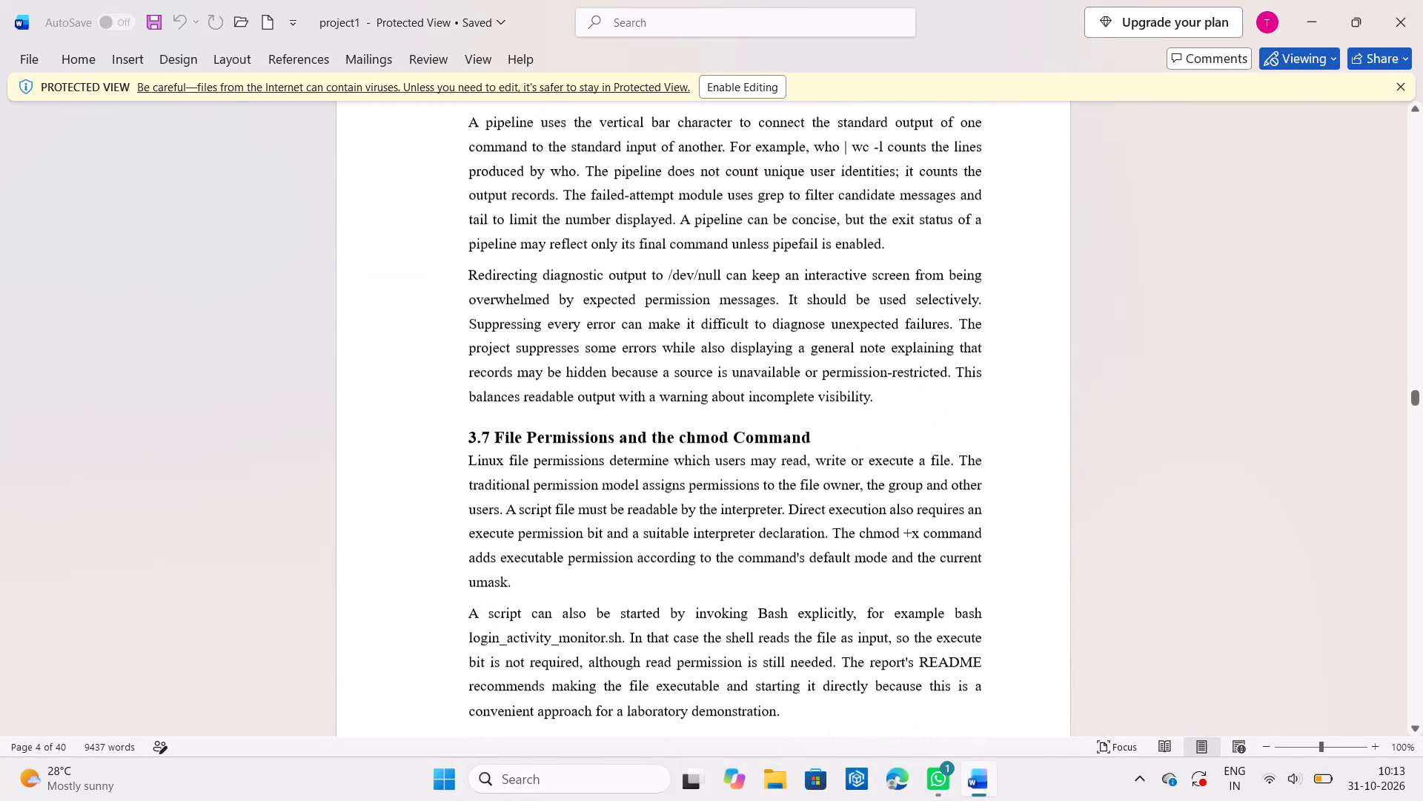
scroll(681, 444, "down", 4)
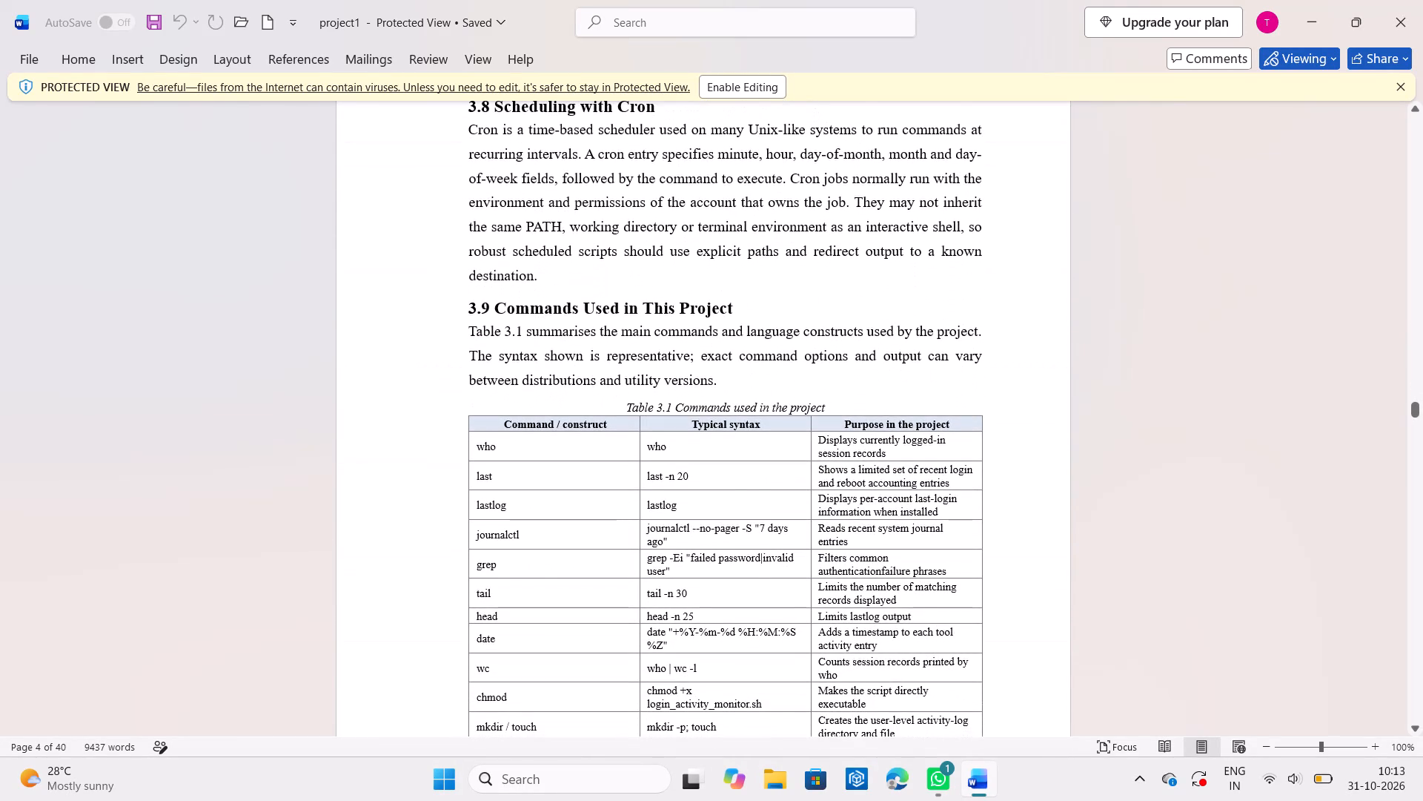
Examine Chapter 4's main program flowchart, module descriptions and code listings for the Login Activity Monitor.
scroll(681, 444, "down", 4)
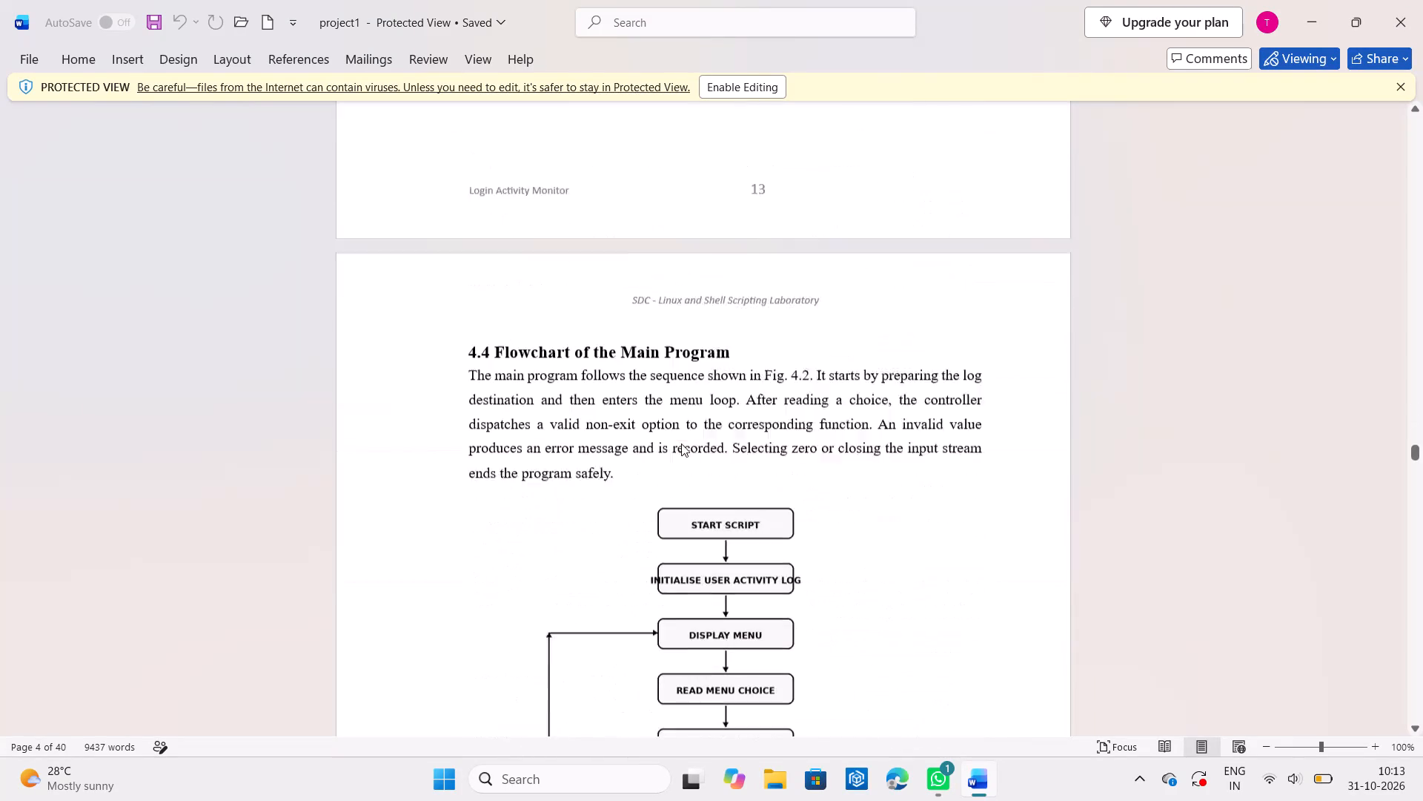
scroll(681, 444, "down", 3)
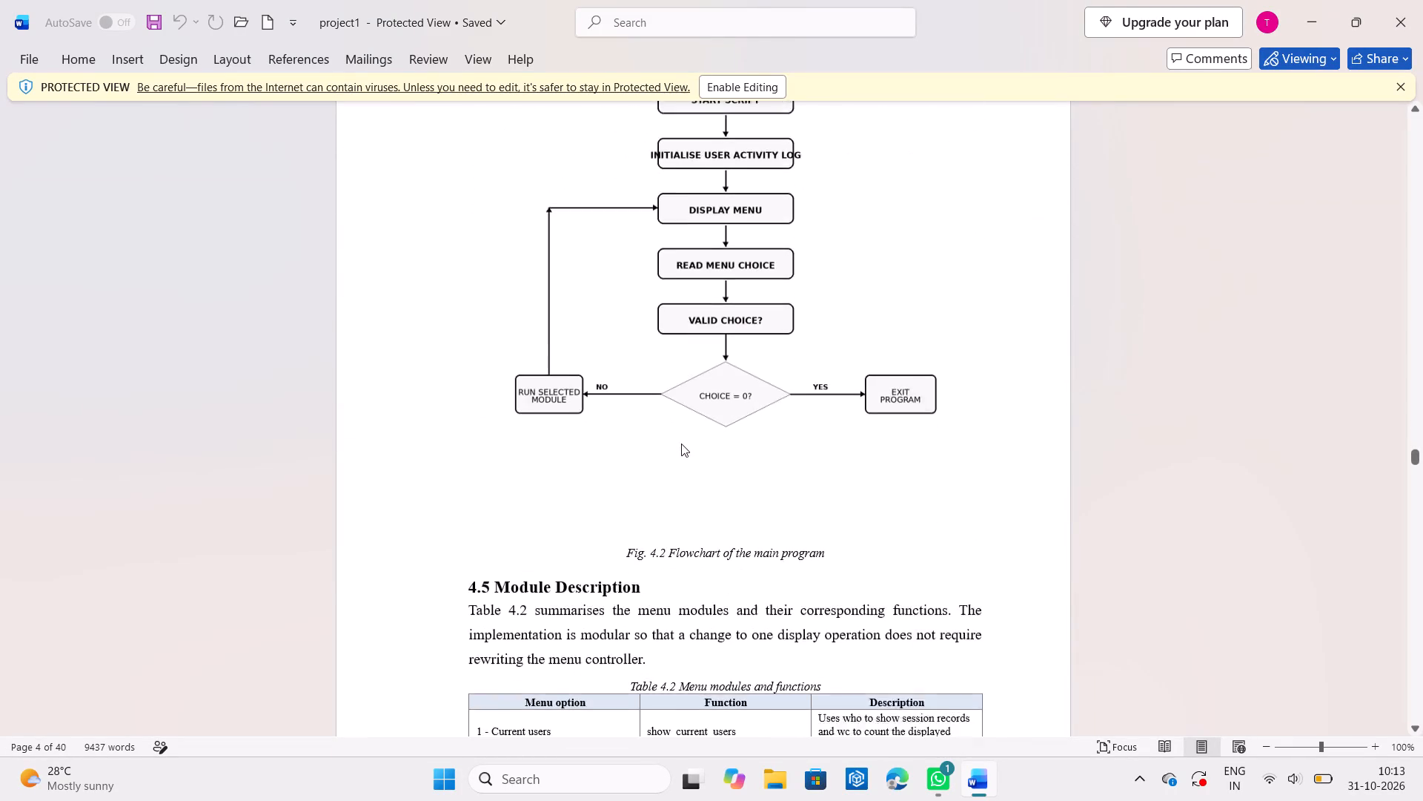
scroll(681, 444, "down", 5)
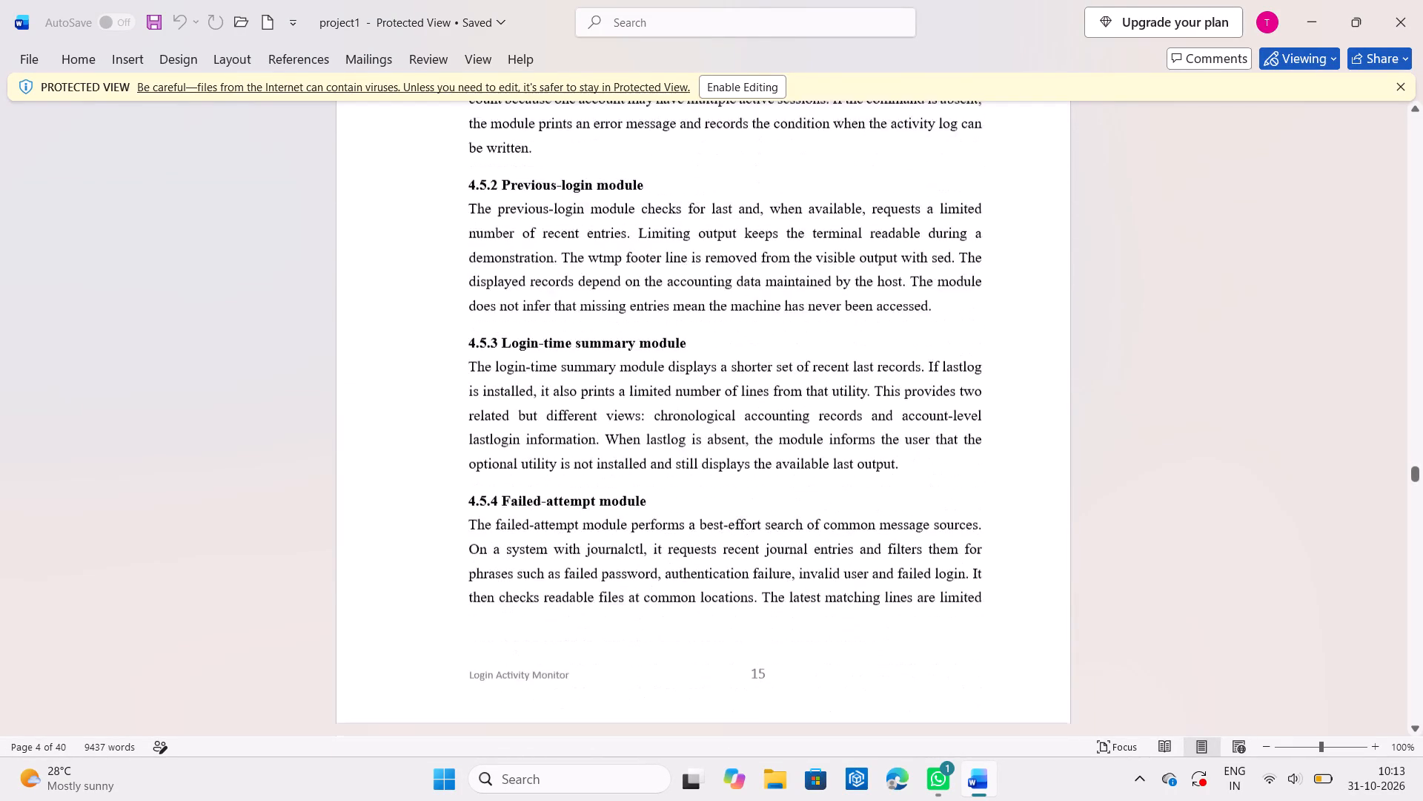
scroll(681, 444, "down", 3)
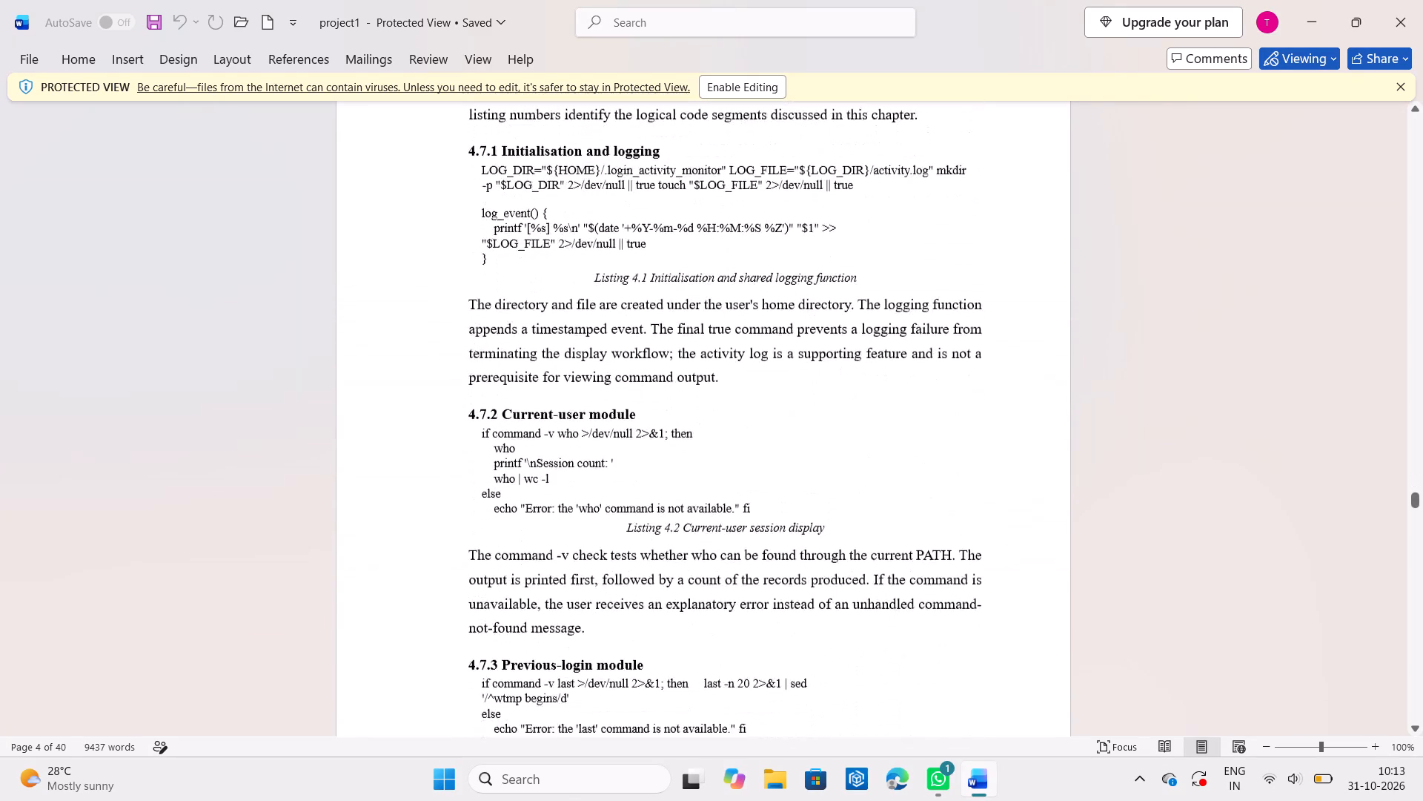
Recheck the end of Chapter 3 and Chapter 4, from the Table 4.1 requirements and block diagram to the cron automation section.
scroll(681, 444, "up", 13)
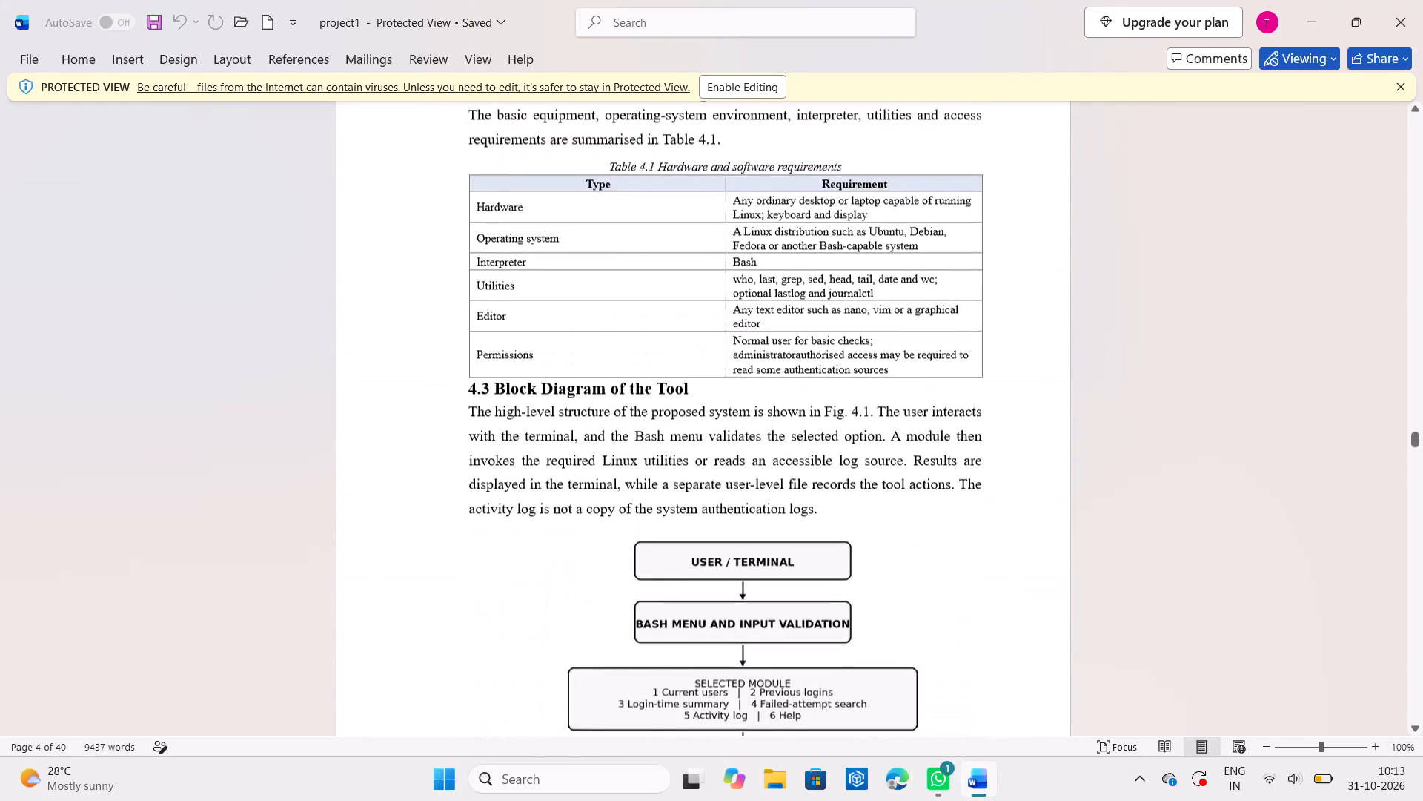
scroll(681, 444, "up", 4)
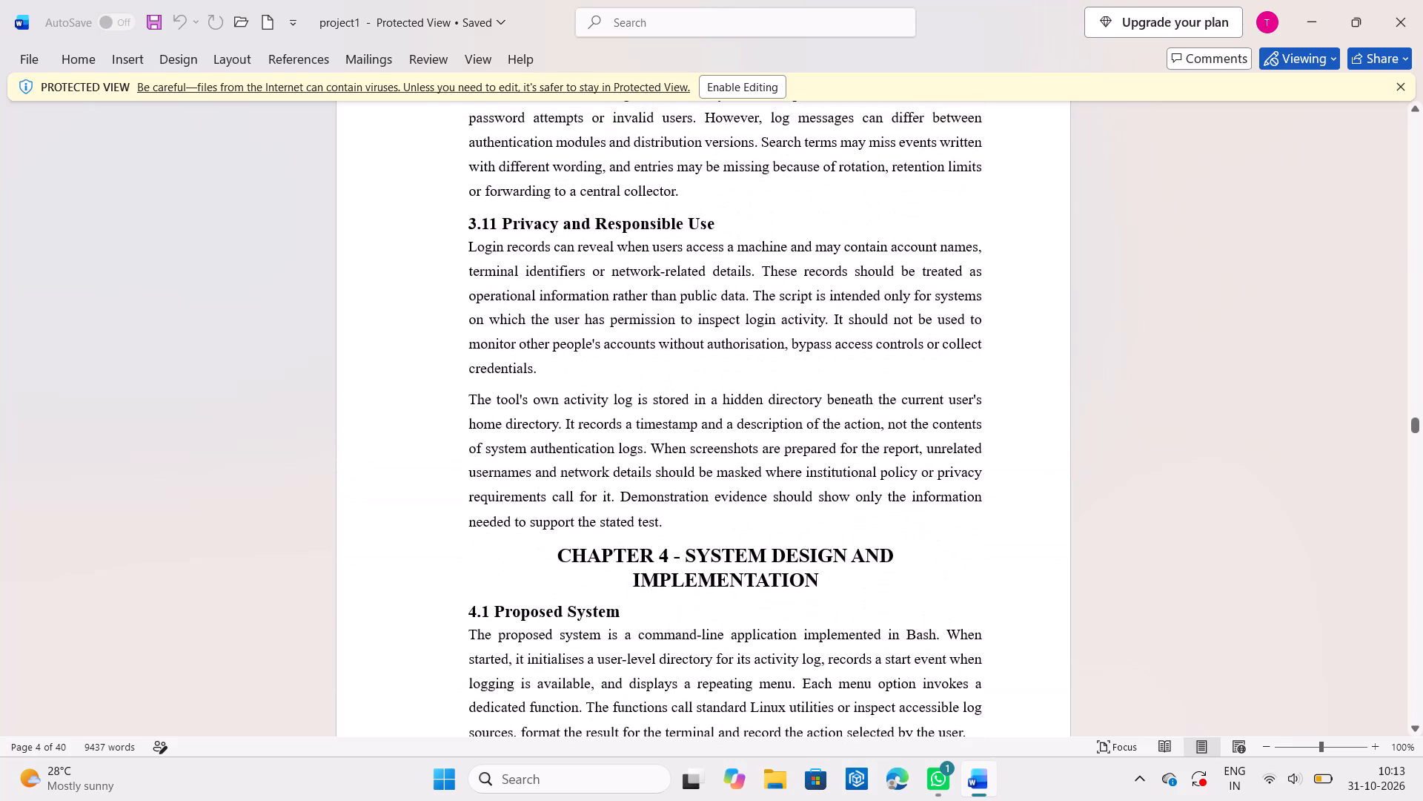
scroll(681, 444, "down", 16)
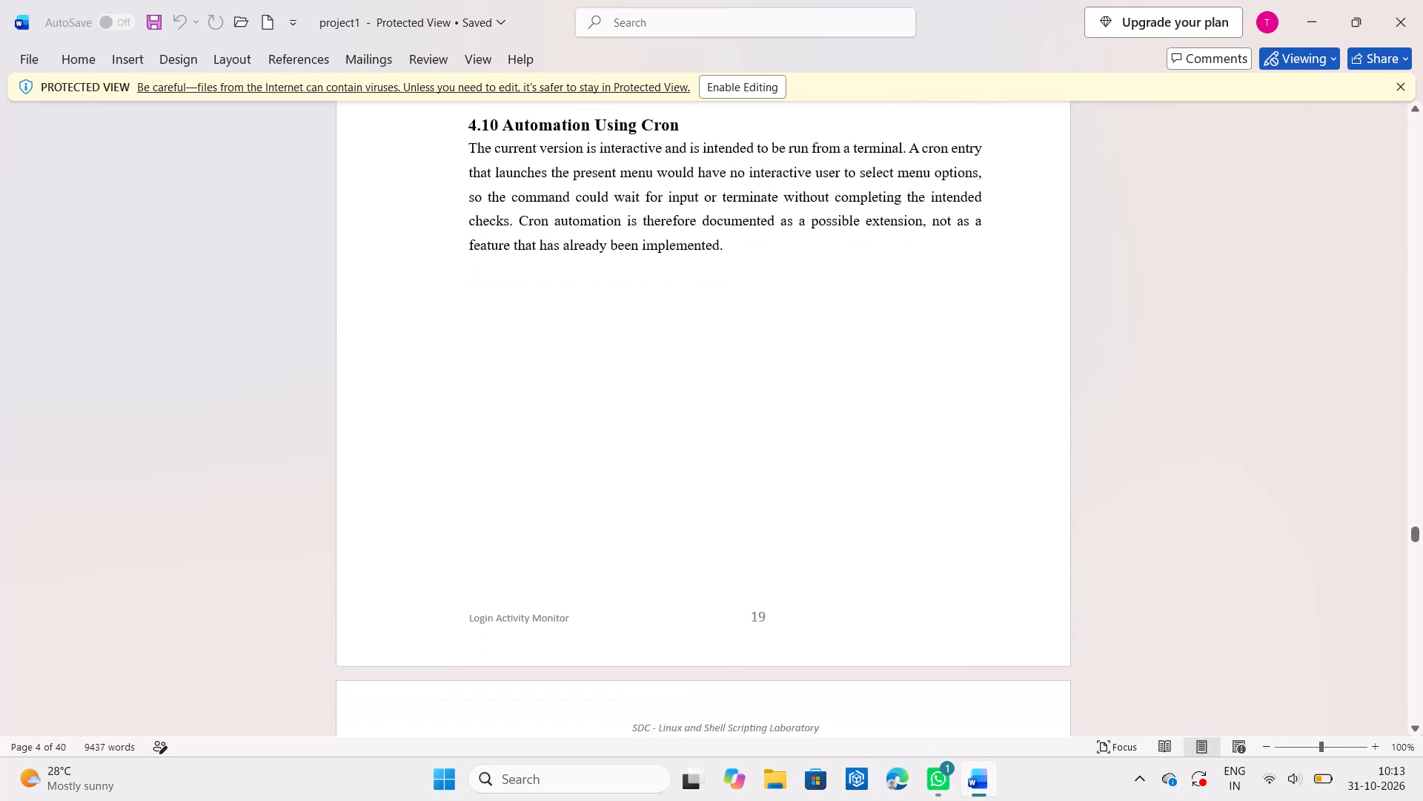
Look through Chapter 5's testing and output figures, the Chapter 6 conclusion, and the appendices up to the B.6 demonstration sequence.
scroll(681, 444, "down", 6)
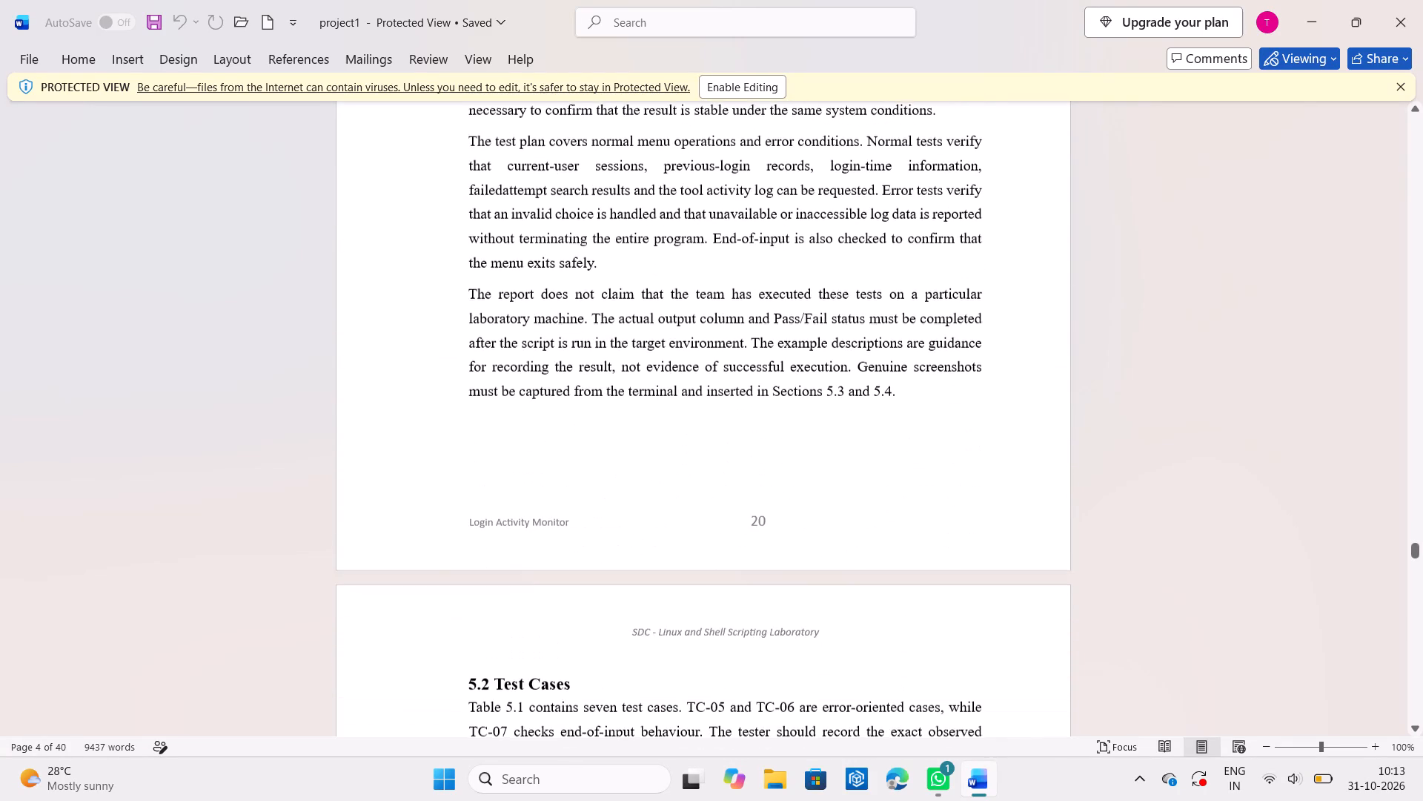
scroll(681, 444, "down", 7)
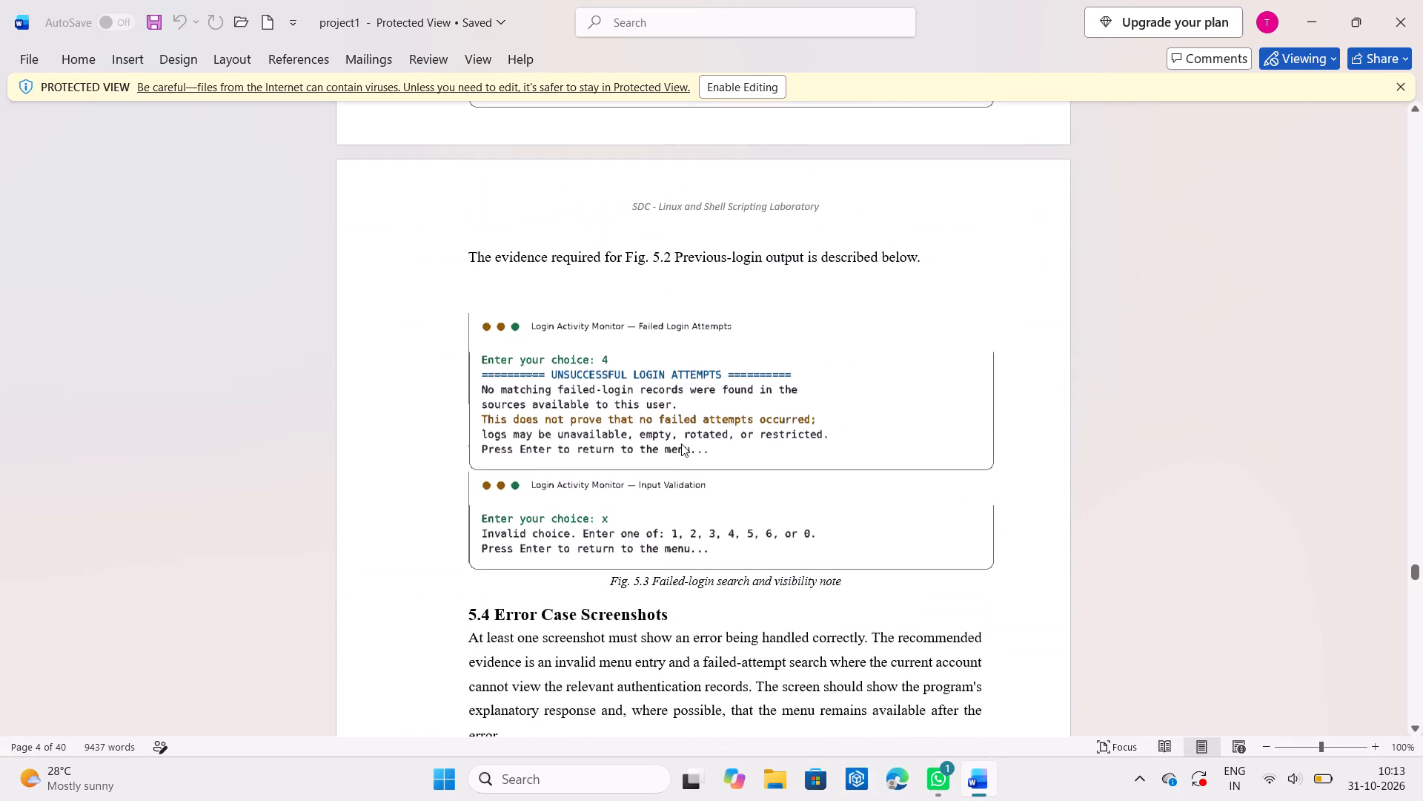
scroll(681, 444, "down", 1)
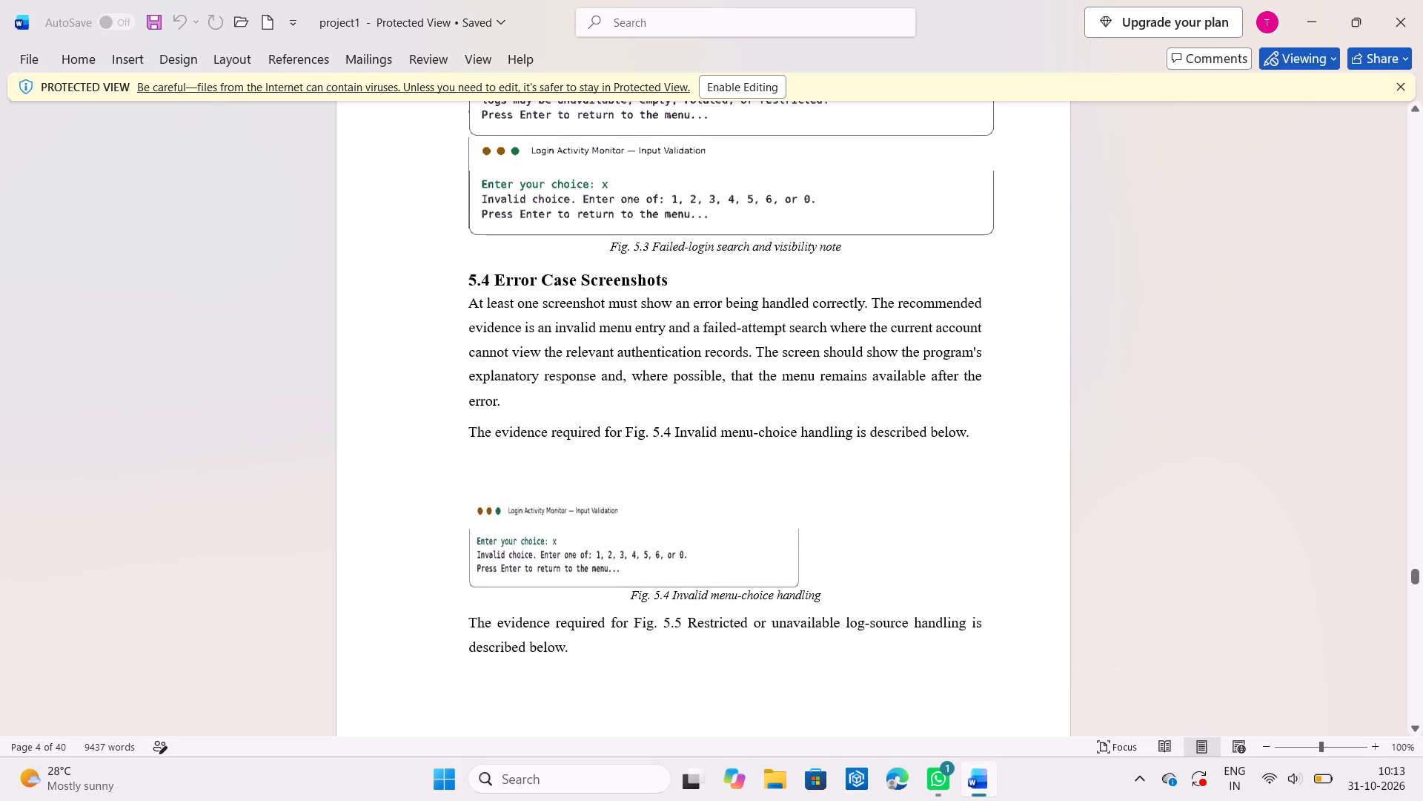
scroll(681, 444, "down", 7)
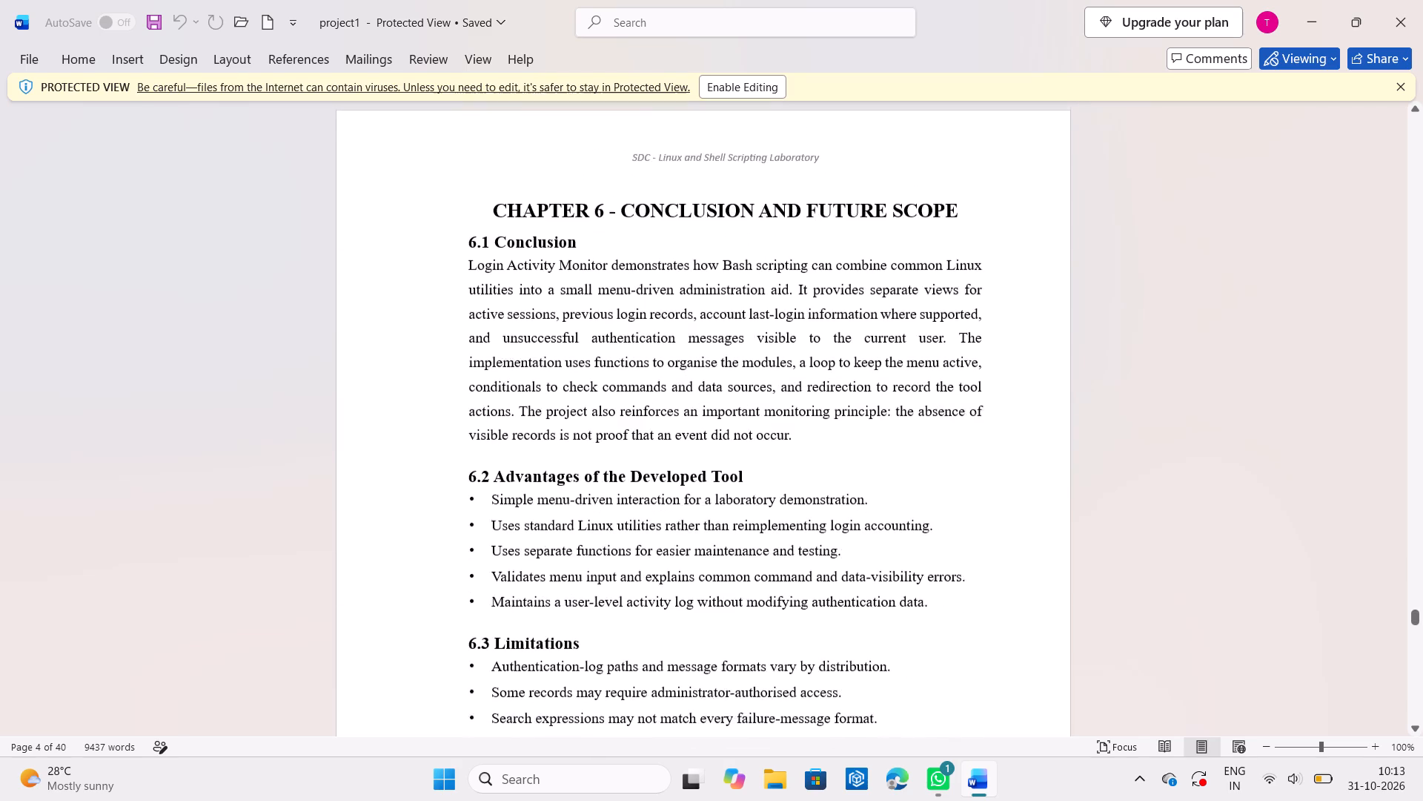
scroll(681, 444, "down", 13)
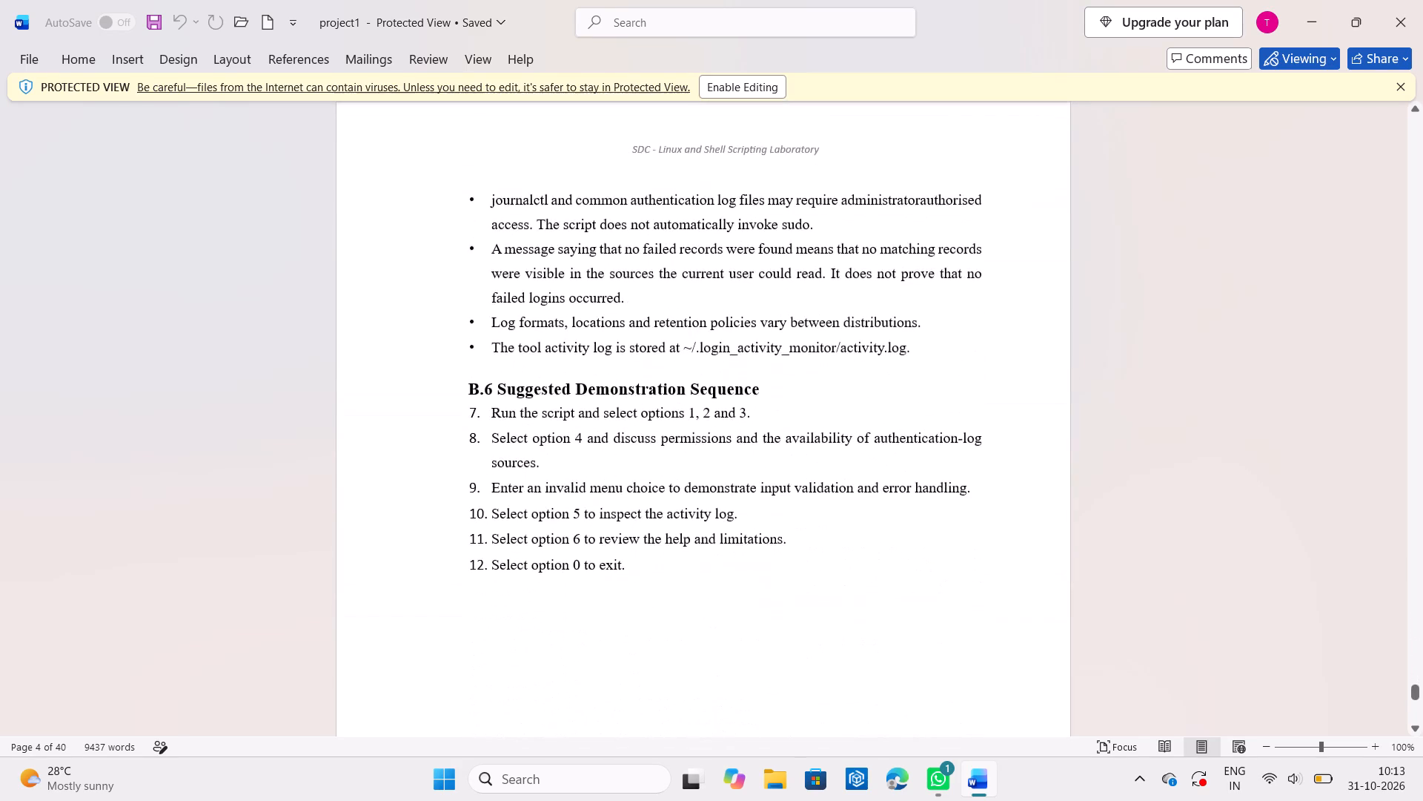
Review the report backwards from the appendix code listing through the references and Chapter 6 to the section 5.3 sample output screenshots.
scroll(681, 444, "up", 5)
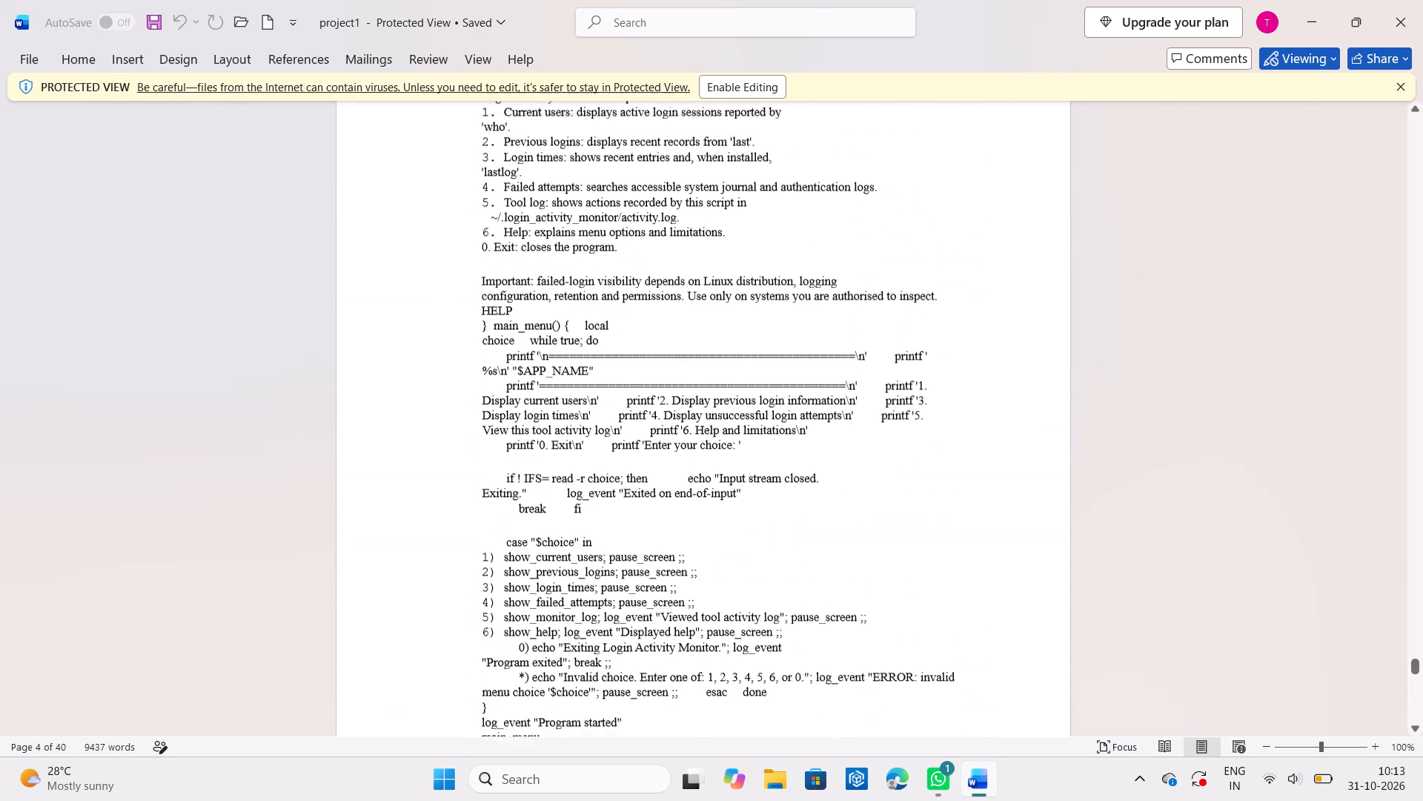
scroll(681, 444, "up", 10)
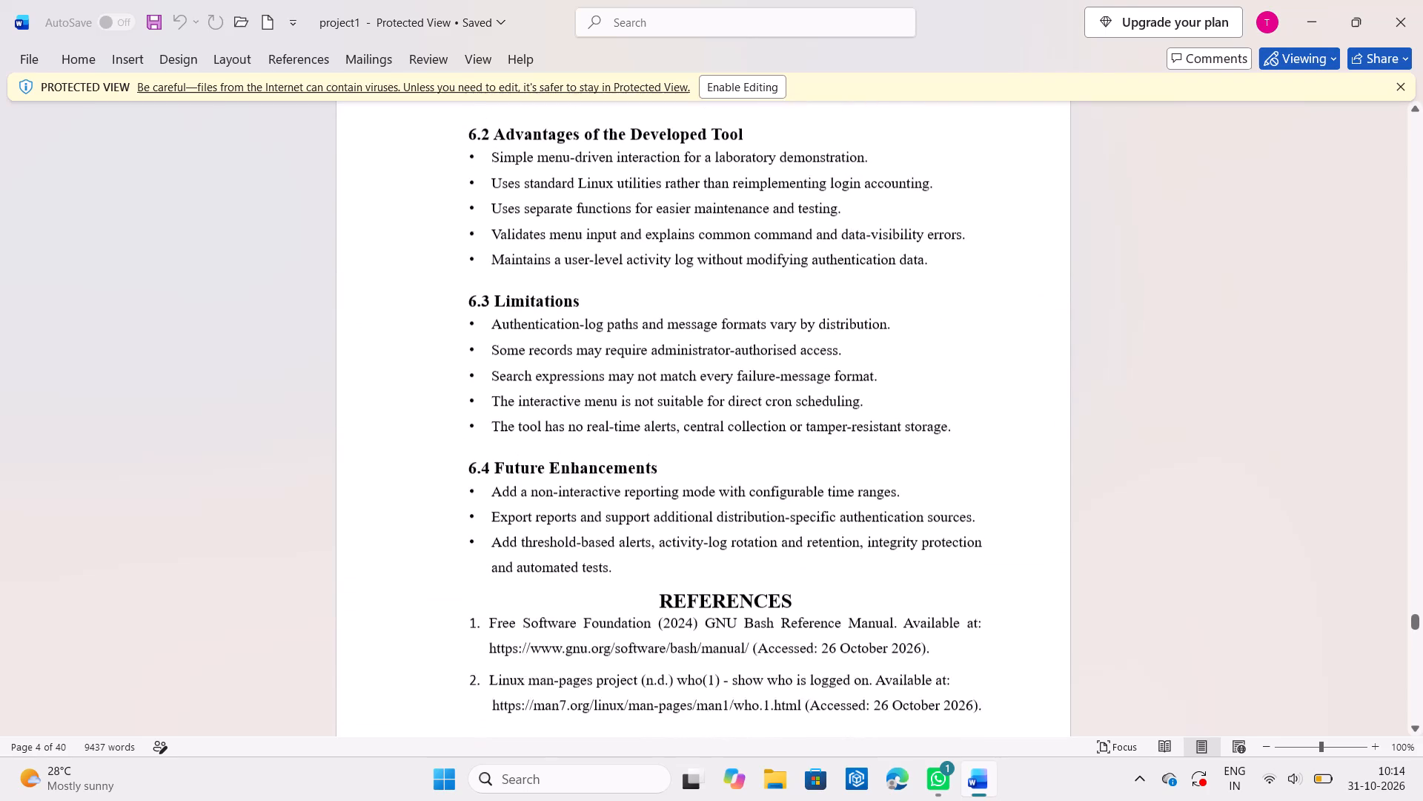
scroll(681, 444, "up", 9)
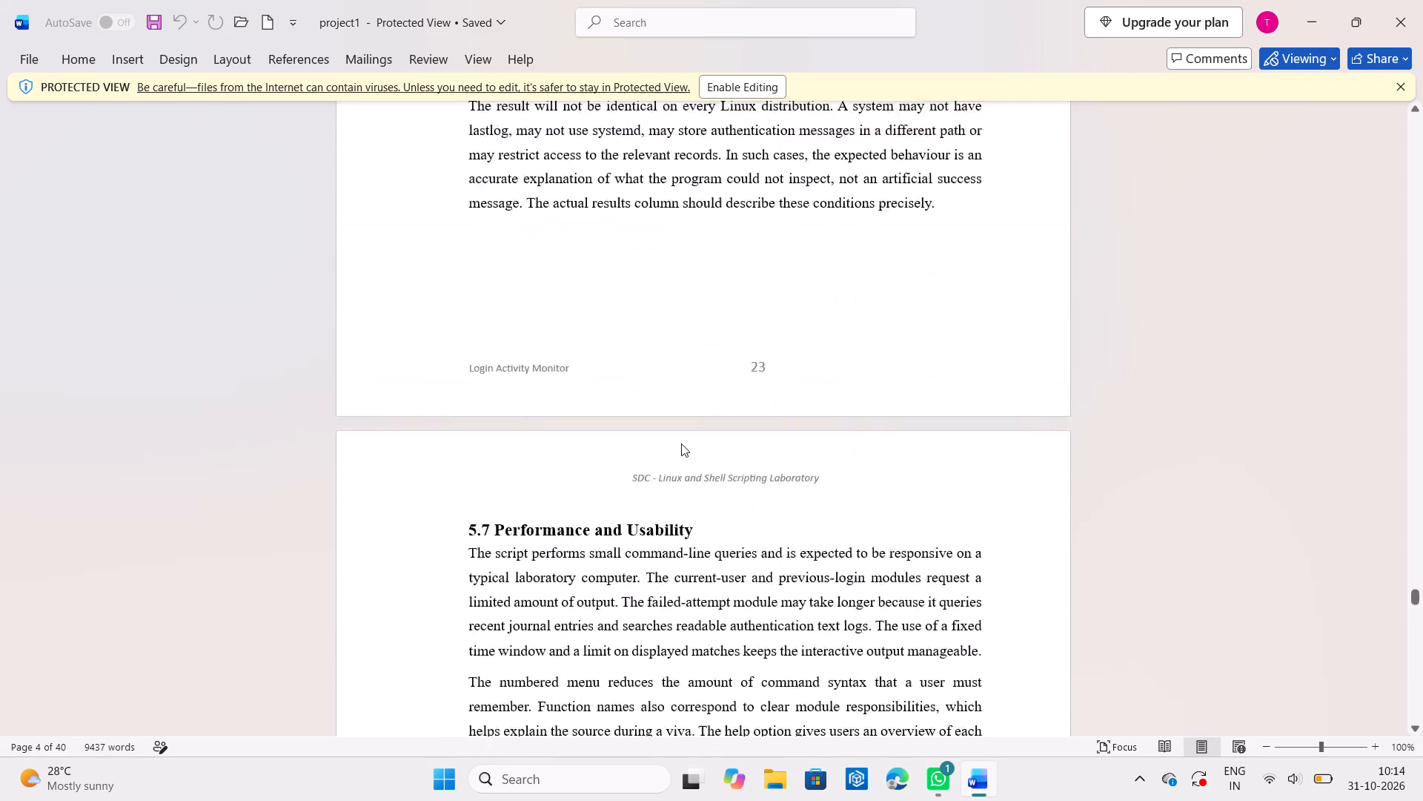
scroll(681, 444, "up", 4)
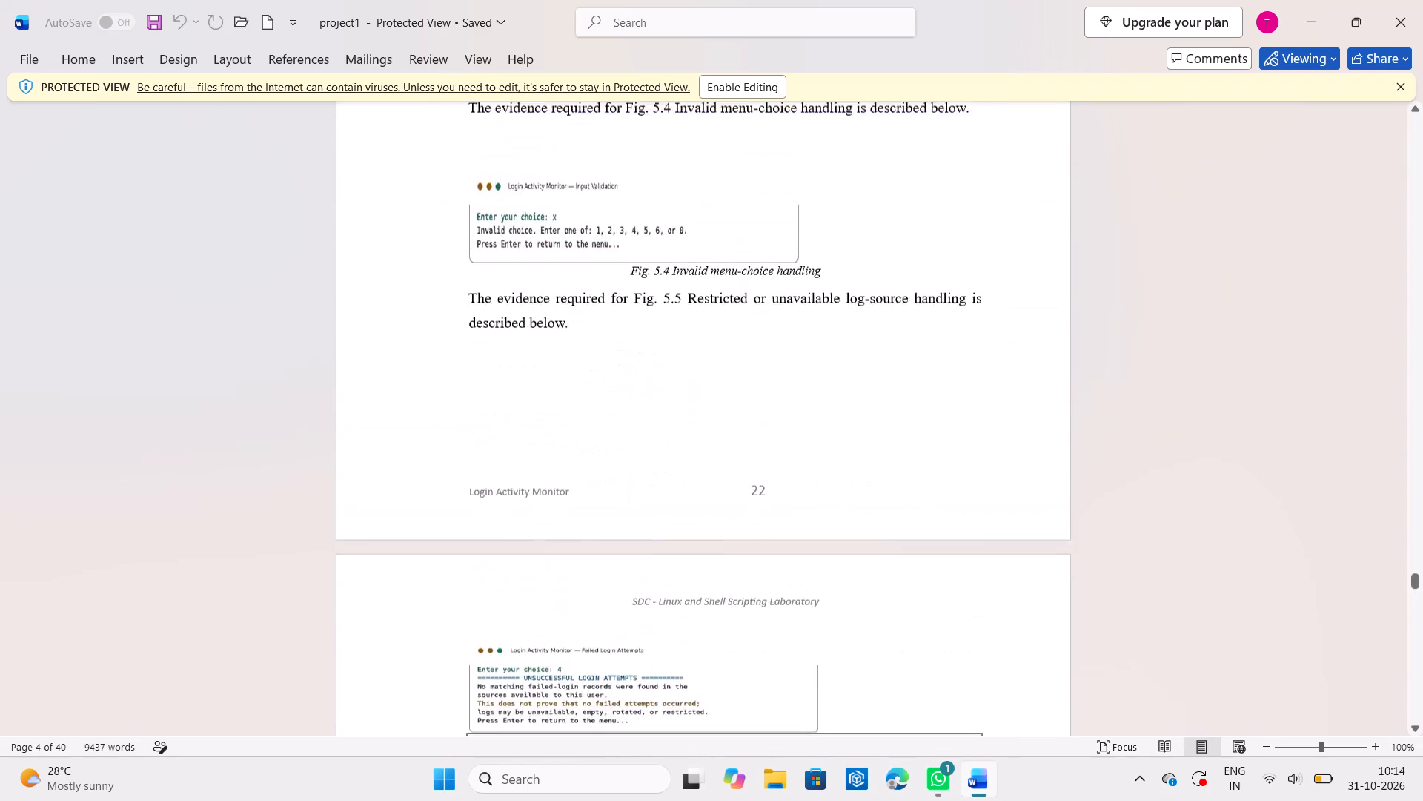
scroll(681, 444, "up", 3)
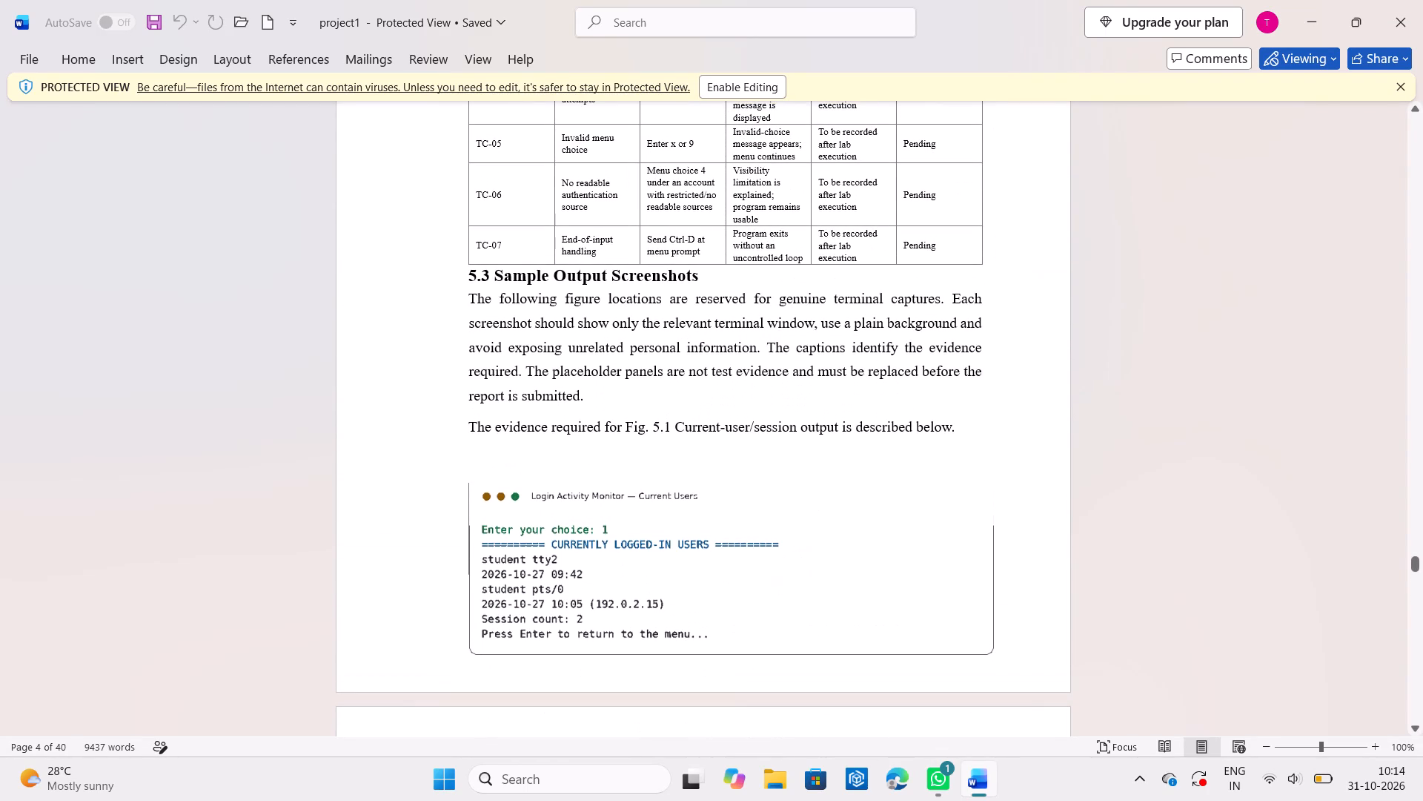
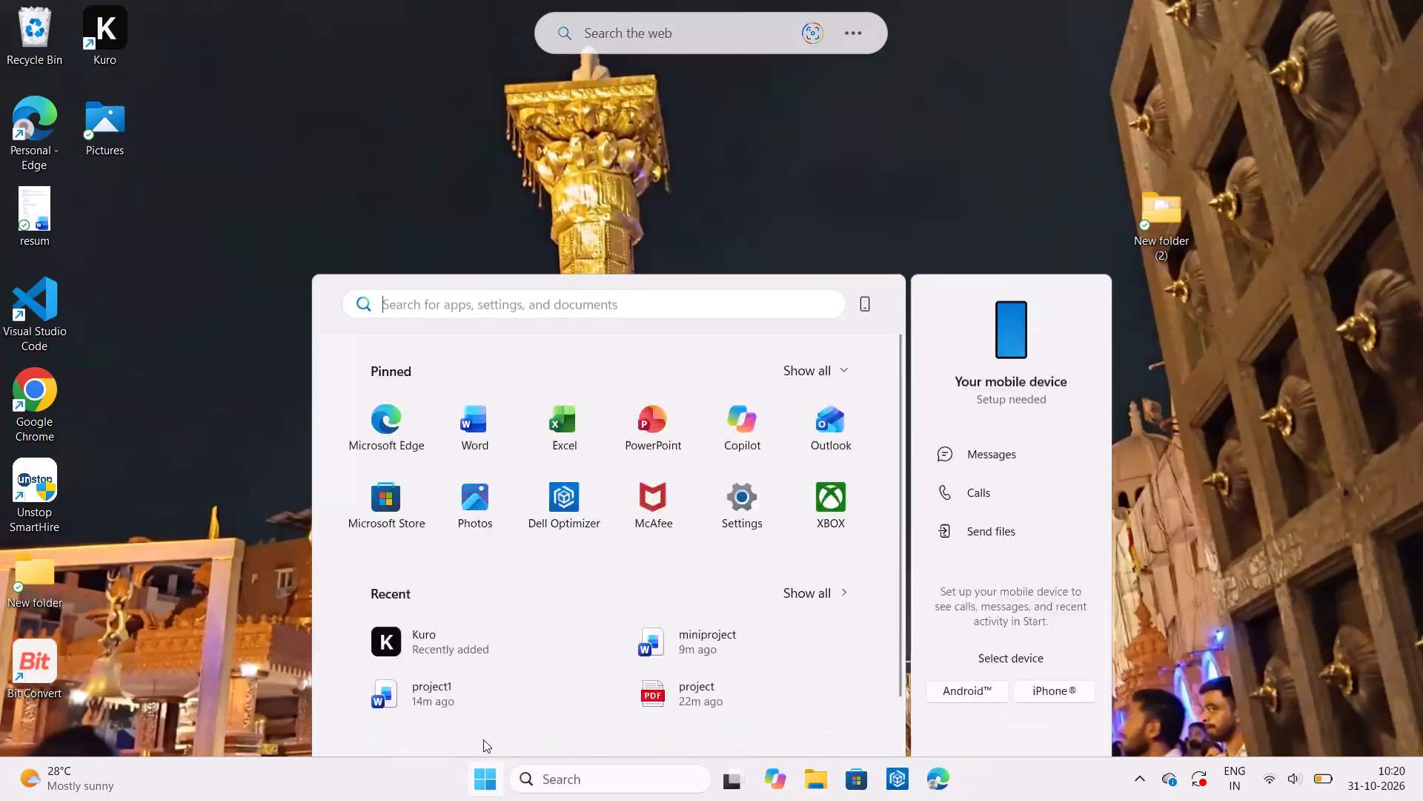
Switch from the report review to WhatsApp by launching the app.
left_click(577, 614)
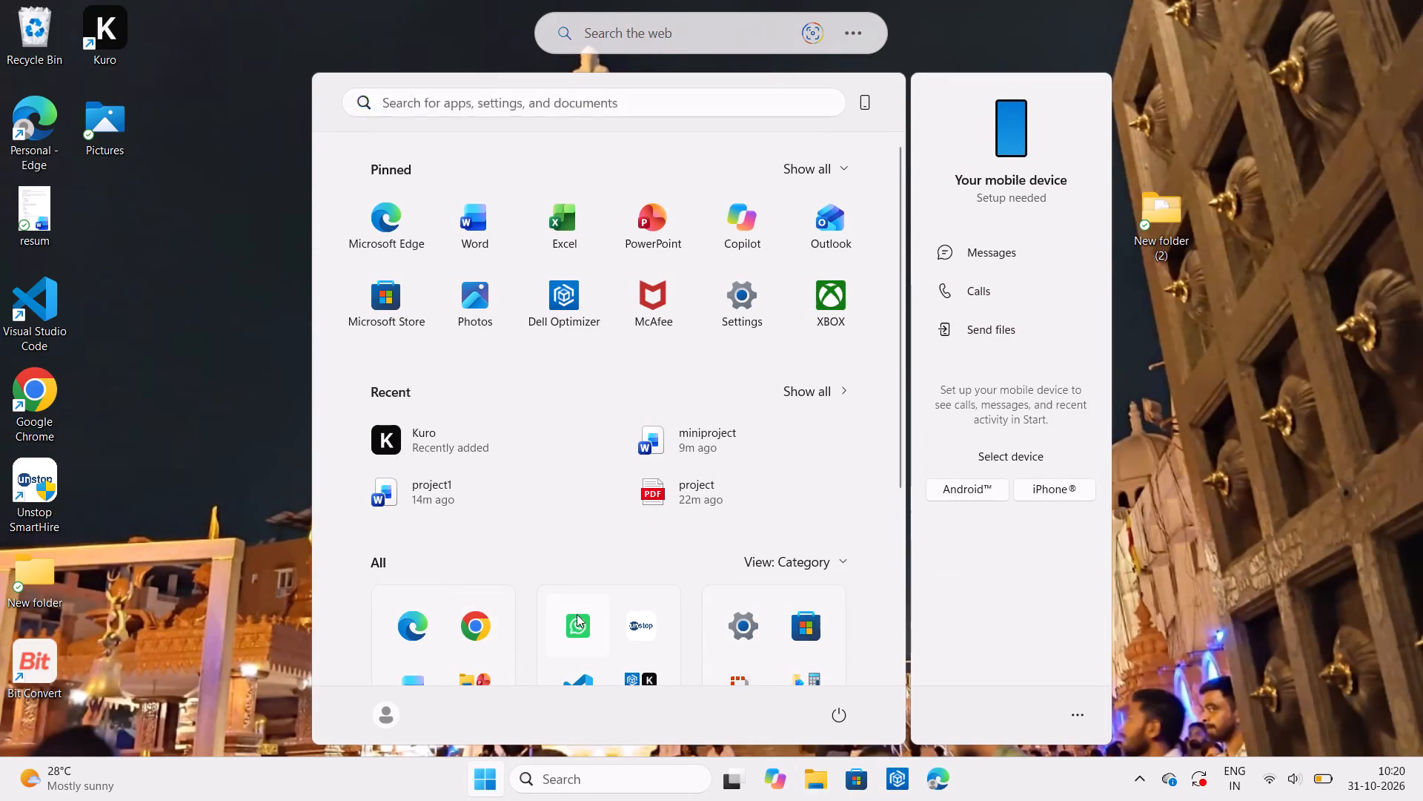
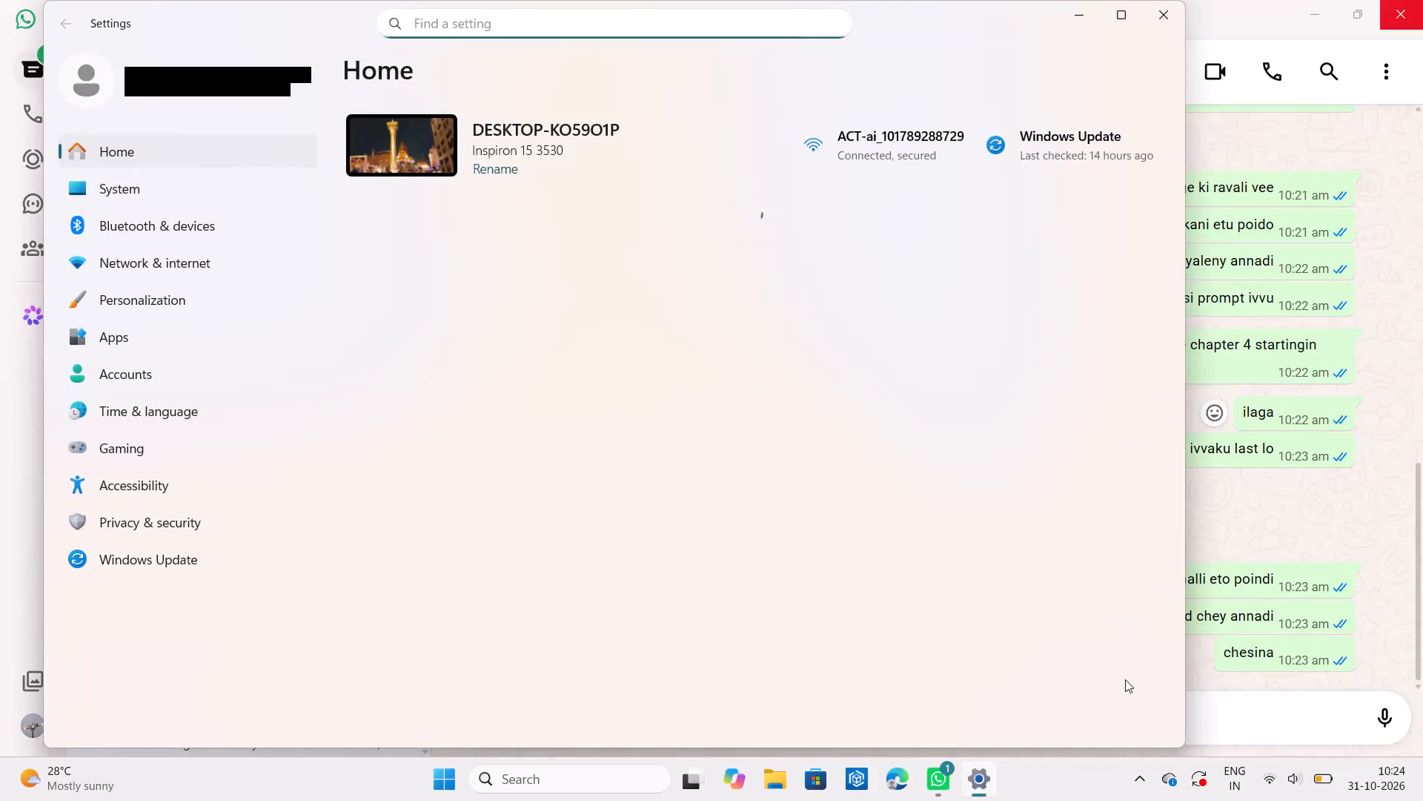
Search Windows Settings for storage, view the C: drive's Storage page, and close Settings.
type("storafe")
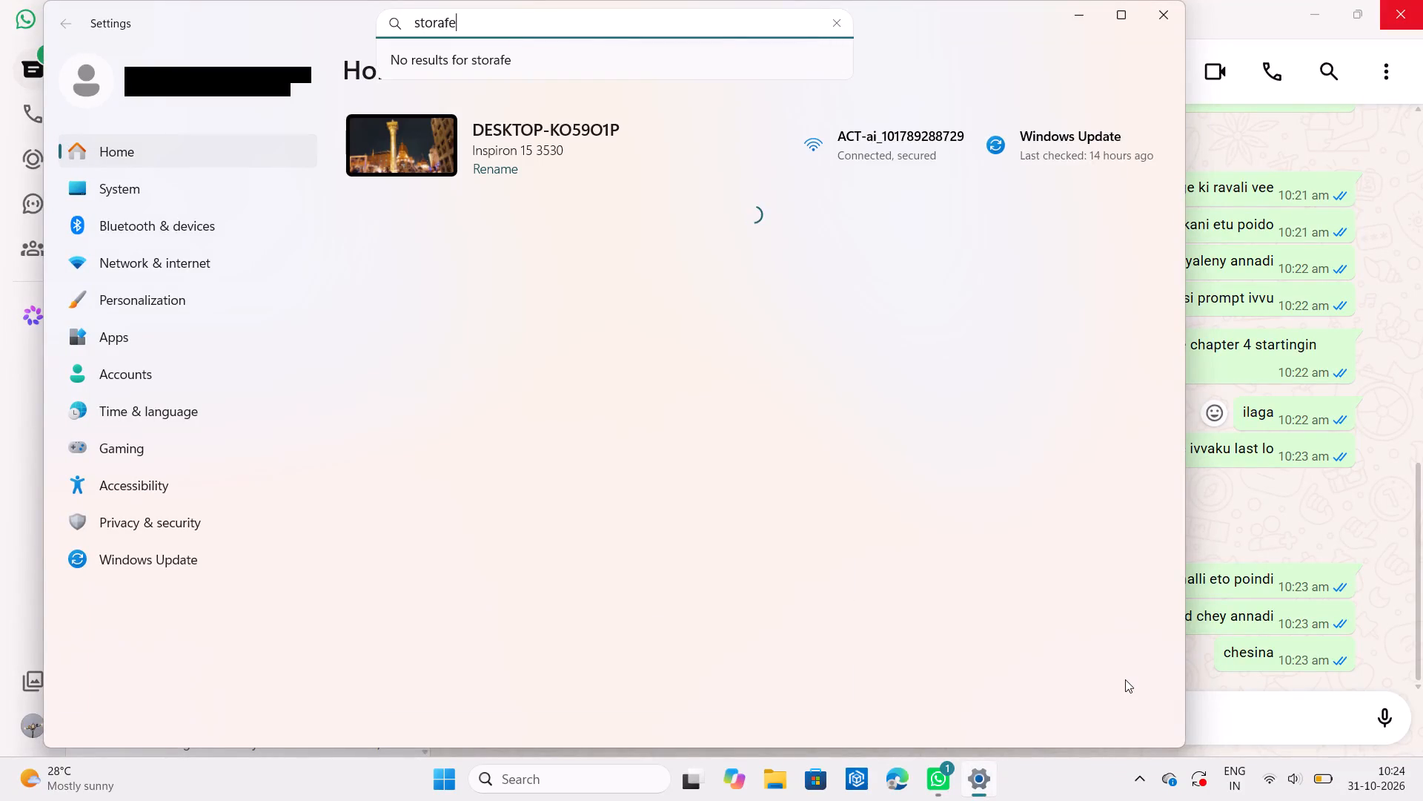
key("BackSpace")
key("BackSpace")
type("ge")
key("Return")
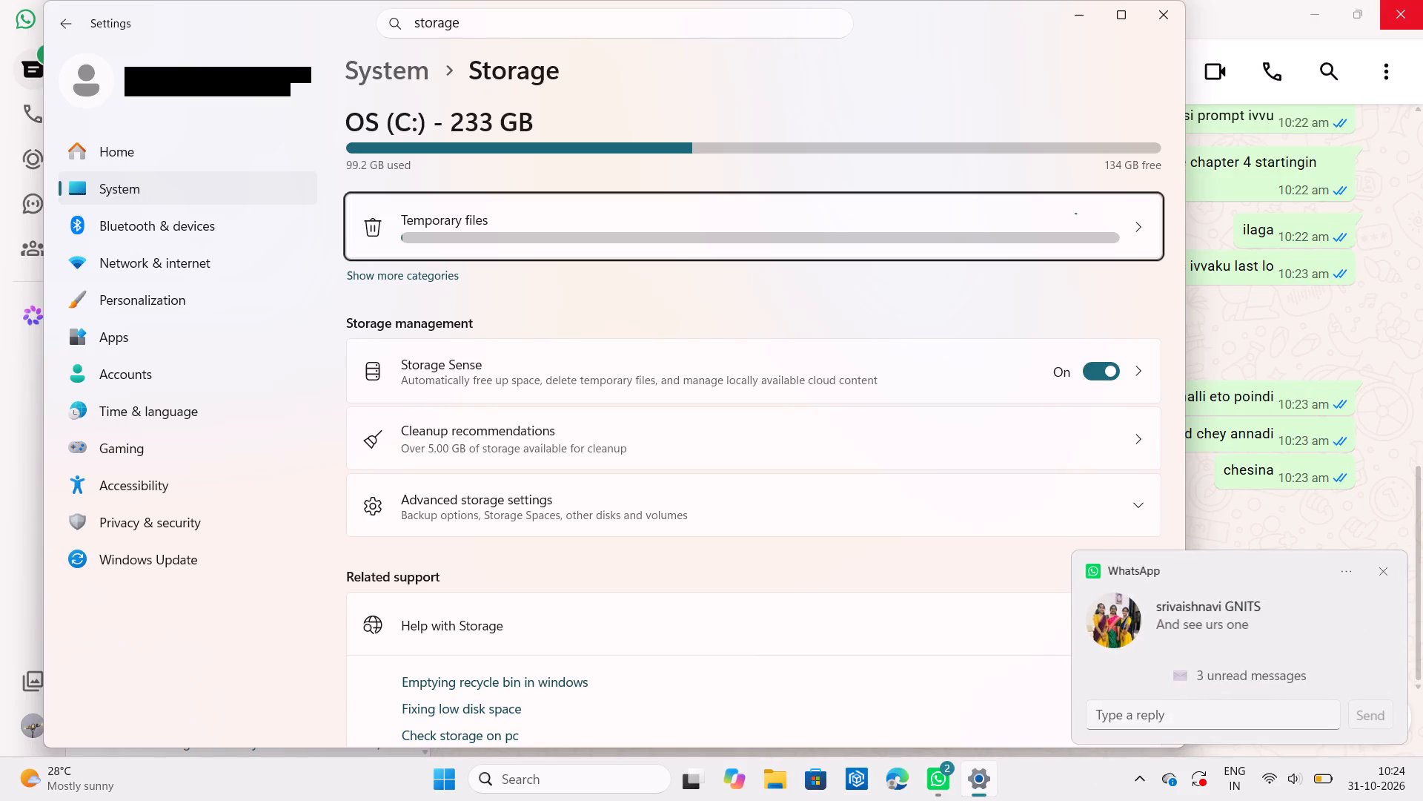
left_click(1158, 714)
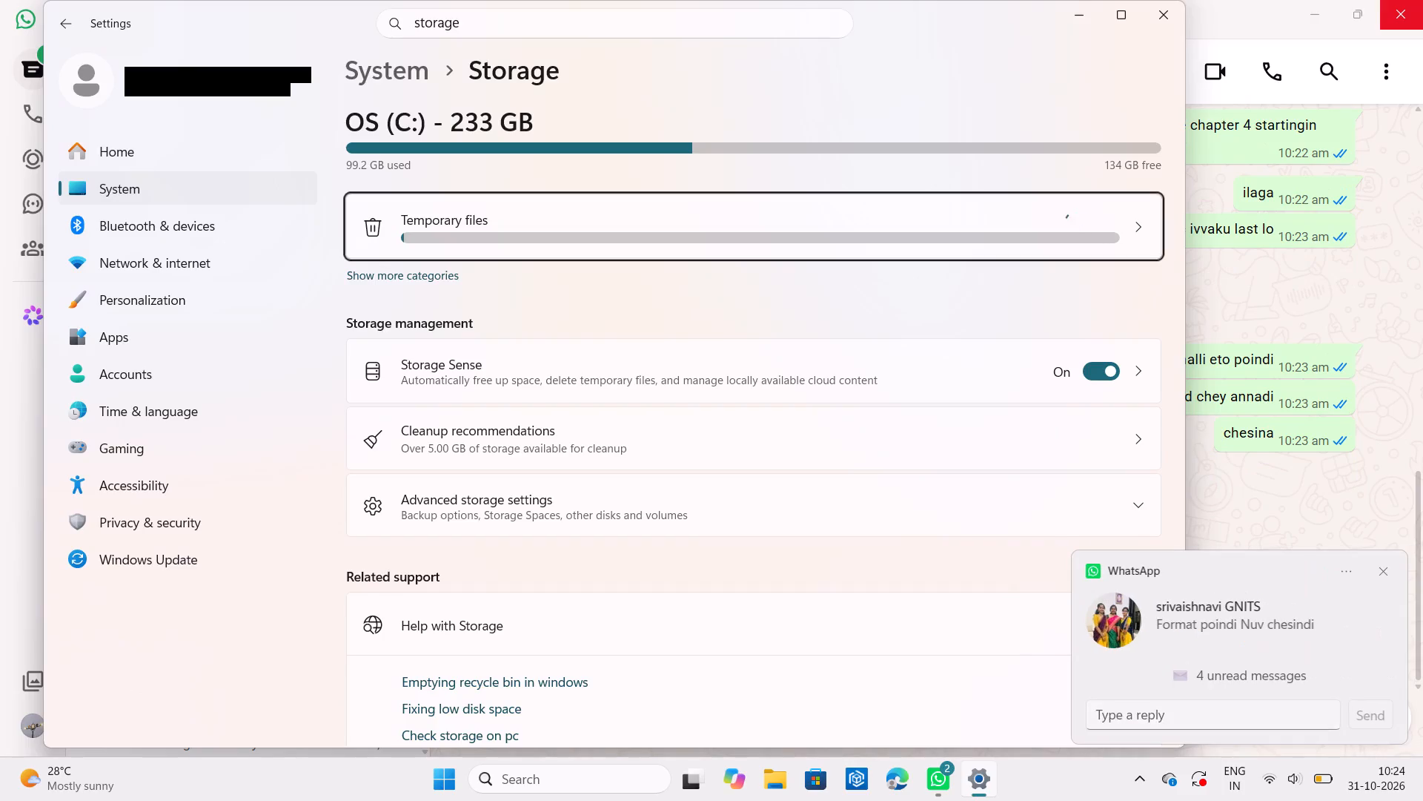
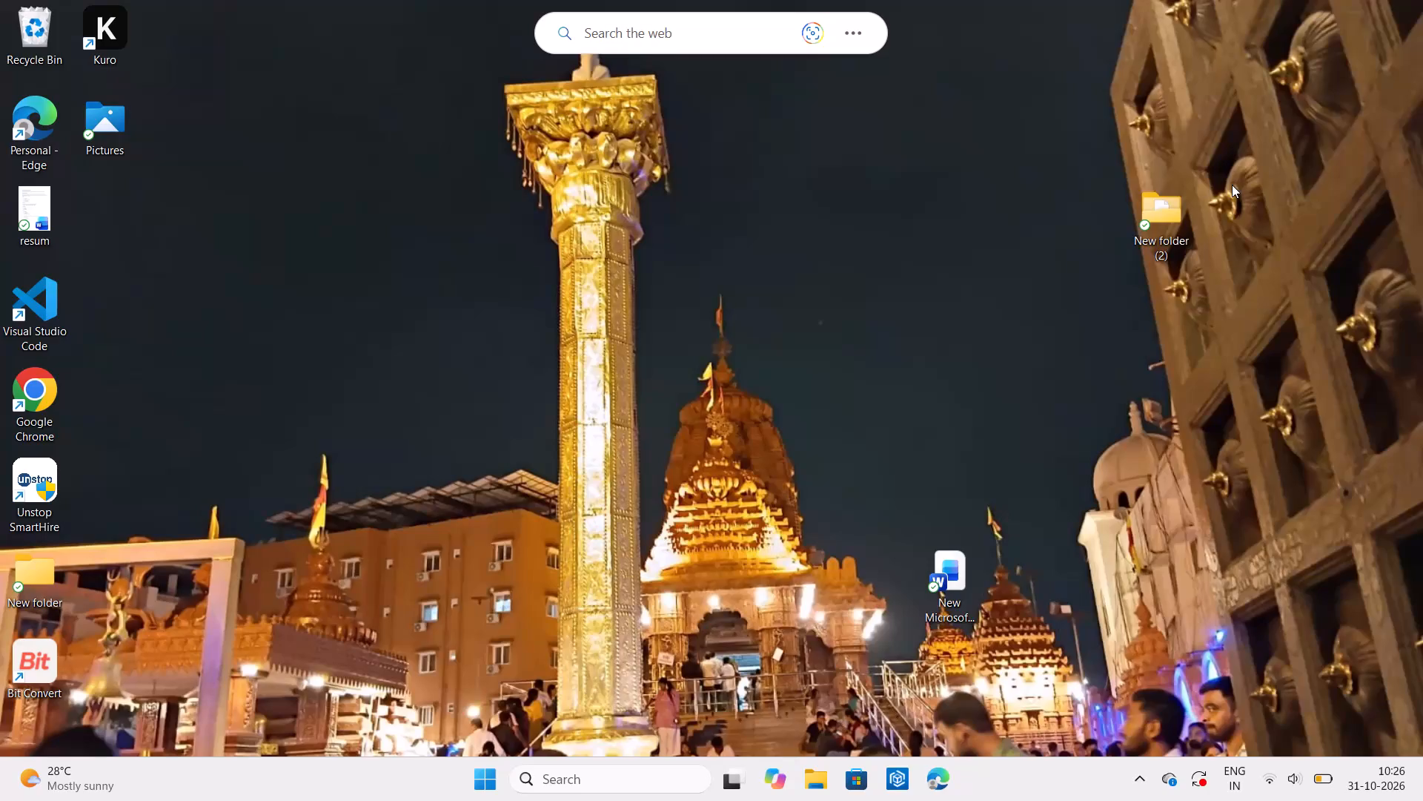
Close the remaining browser window and bring up the Windows shut-down dialog.
key("alt+F4")
key("alt+F4")
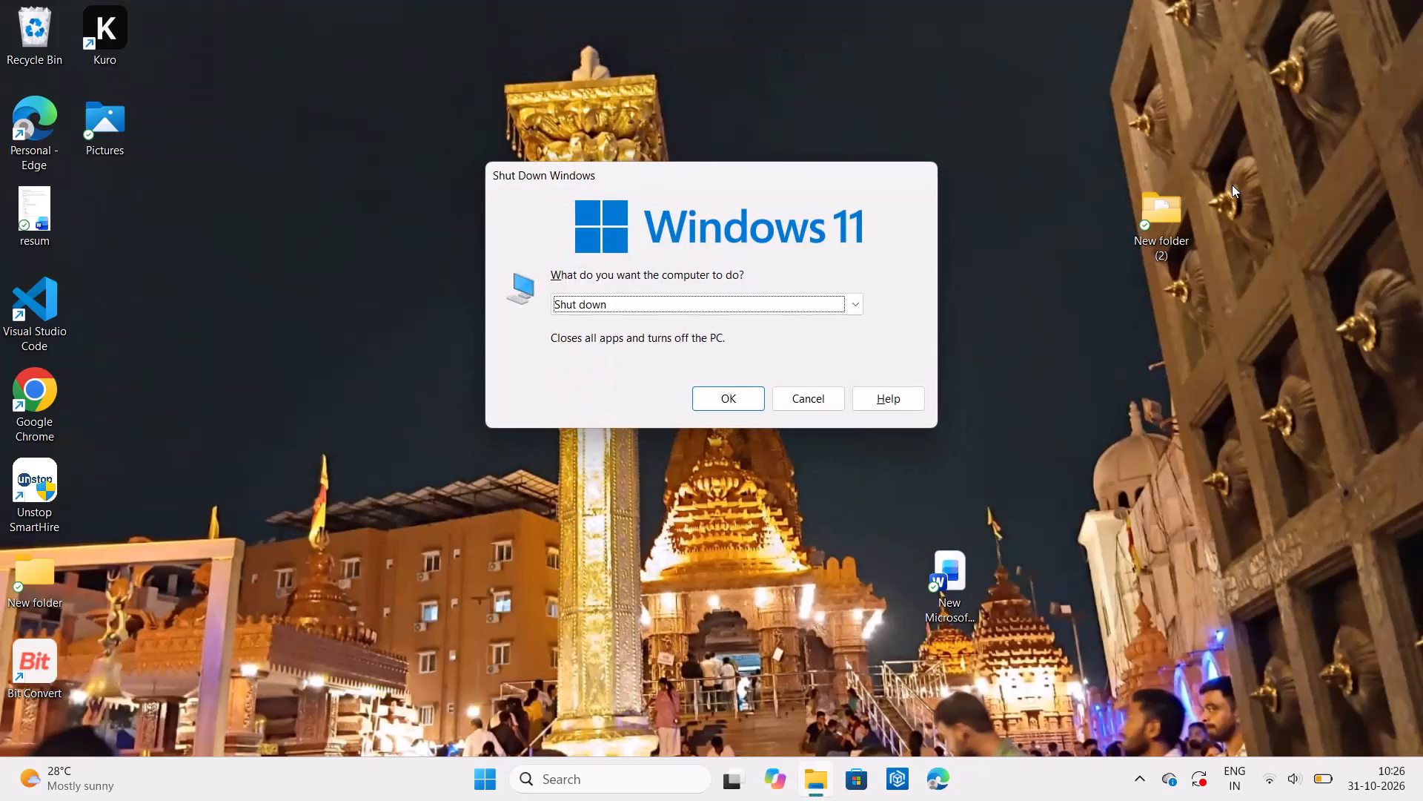